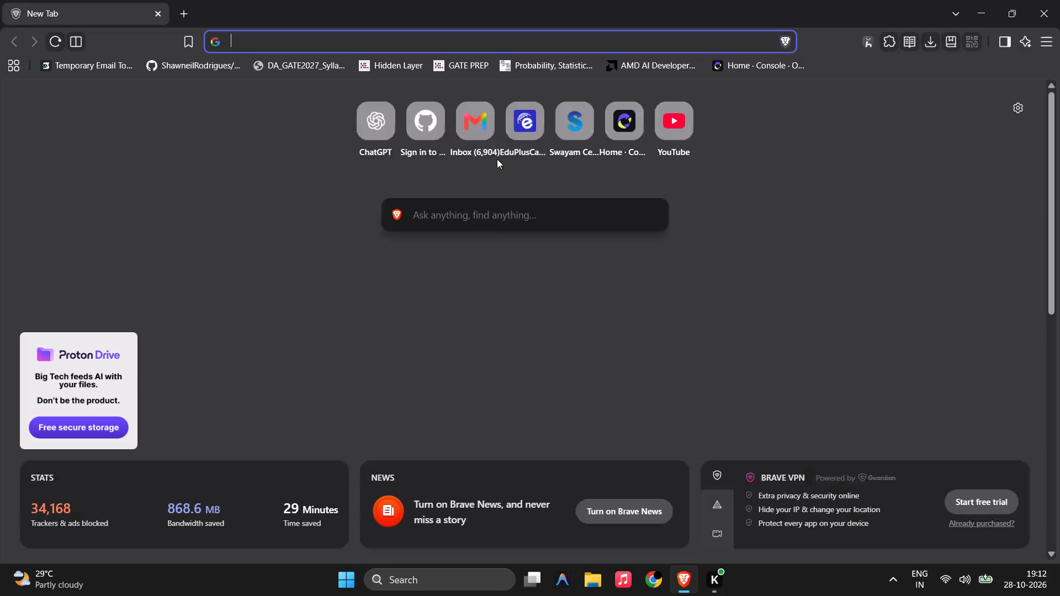
# Open the ChatGPT website from the new tab page.
pyautogui.click(396, 137)
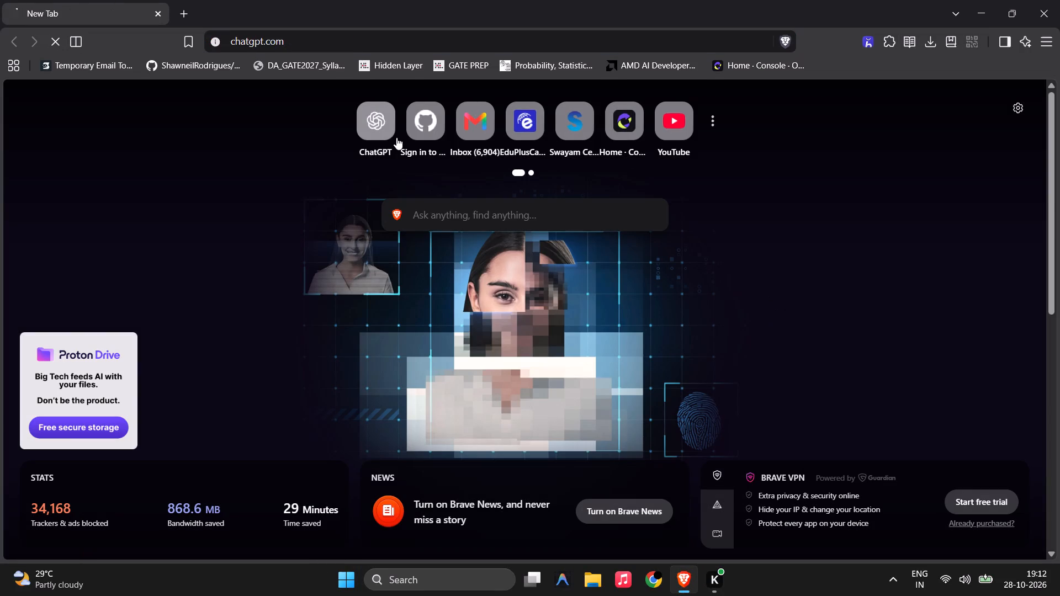
# Switch to File Explorer and select the Word document "seminar report format 2026" in the Downloads folder.
pyautogui.click(584, 574)
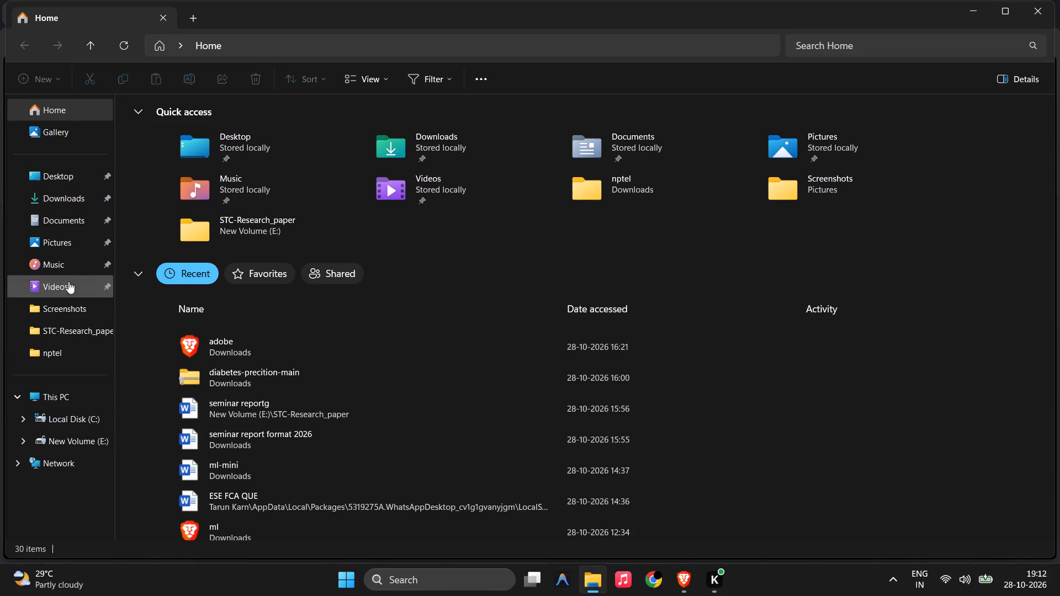
pyautogui.click(65, 201)
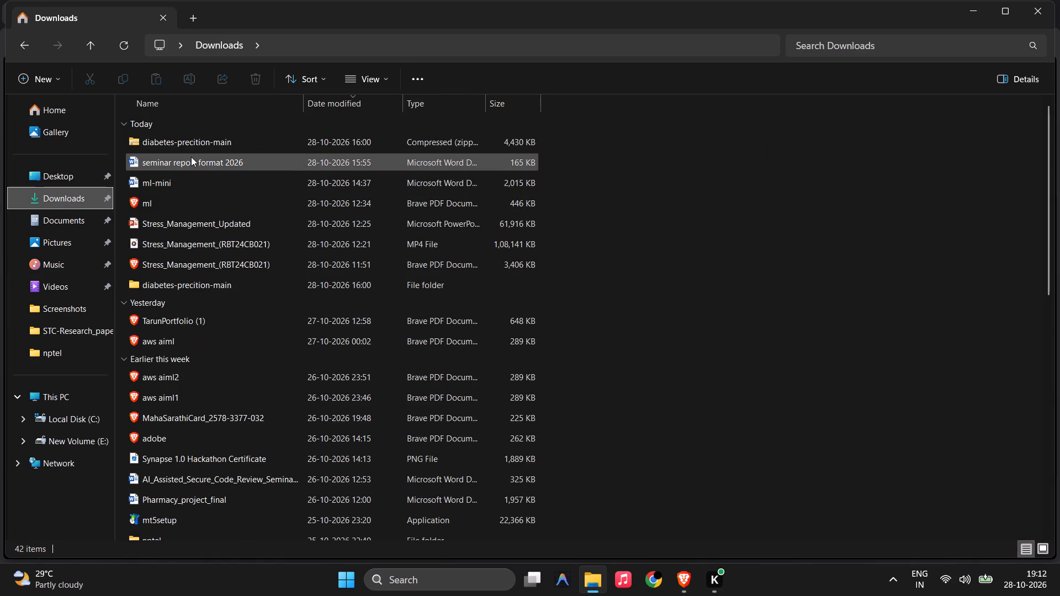
pyautogui.click(191, 157)
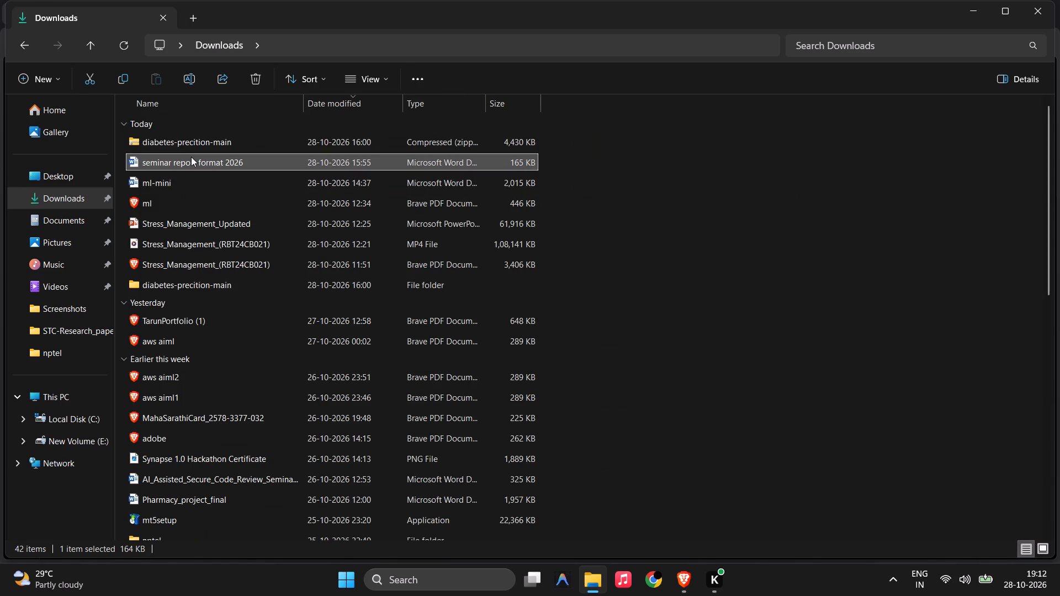
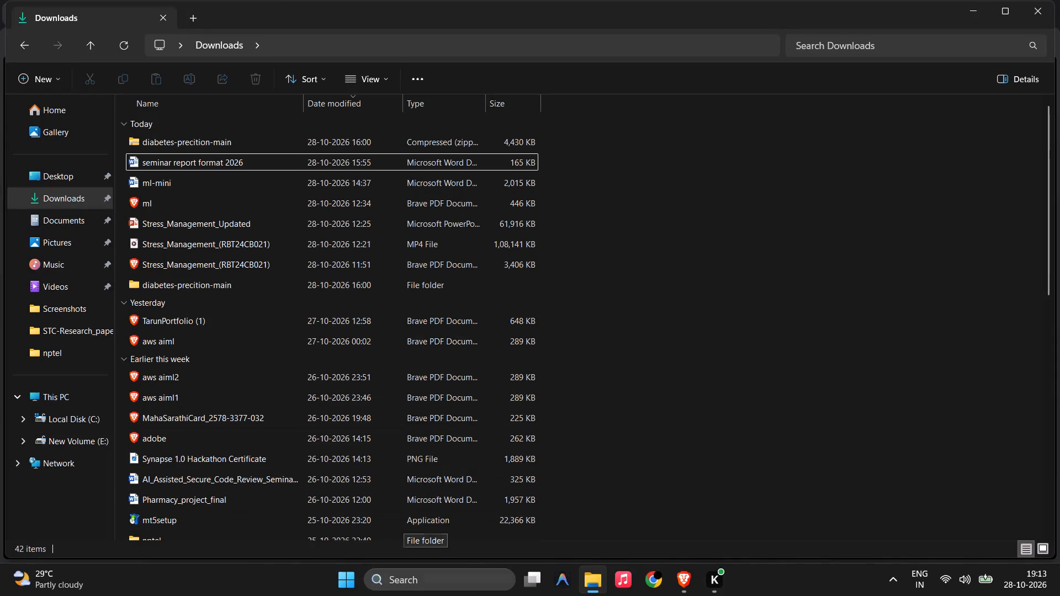
# Search Windows for "w" and launch the top matching app.
pyautogui.click(470, 587)
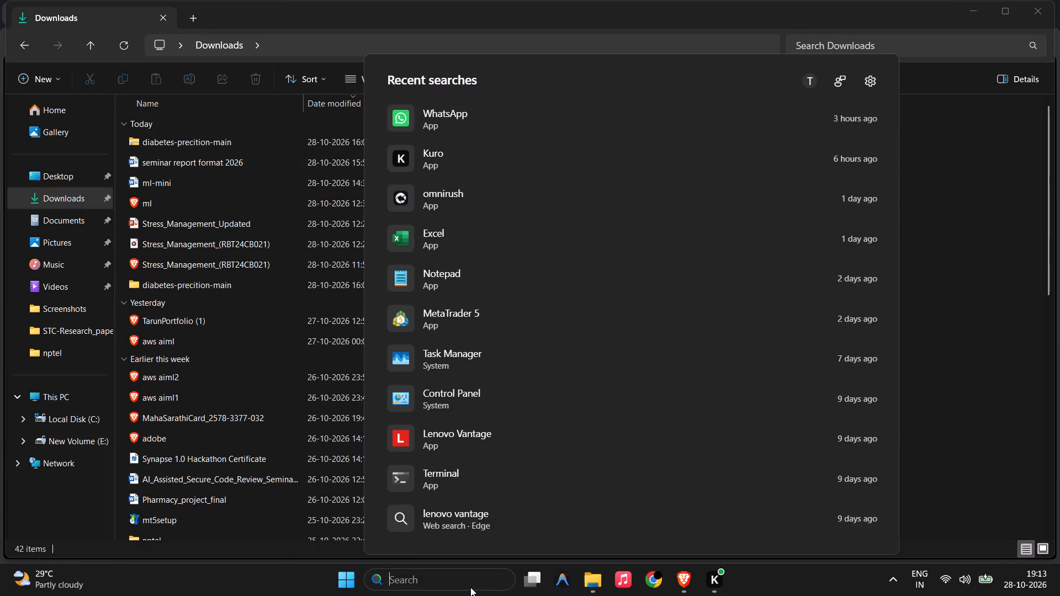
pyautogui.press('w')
pyautogui.press('Return')
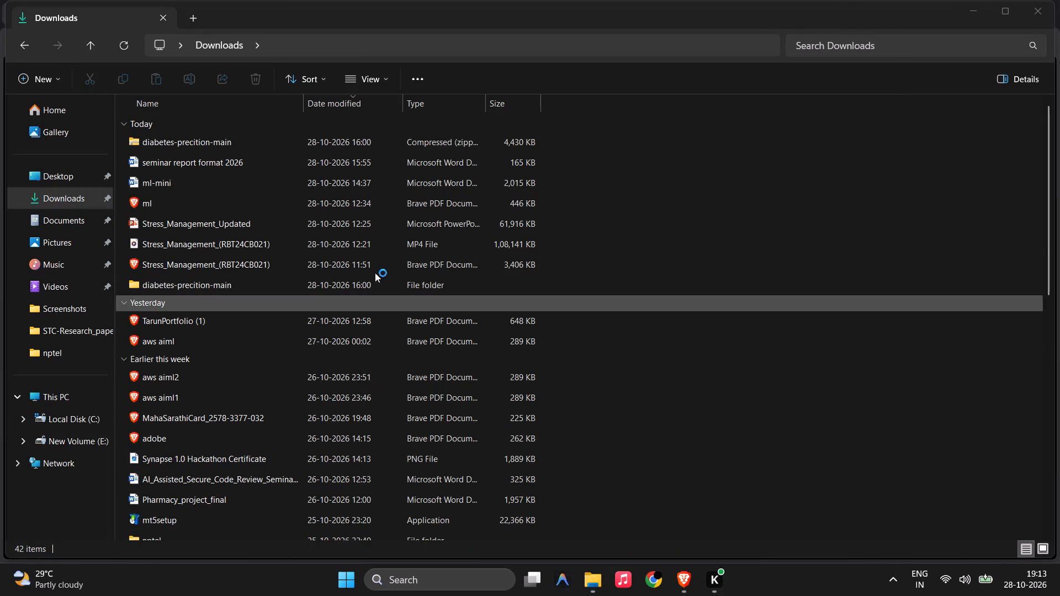
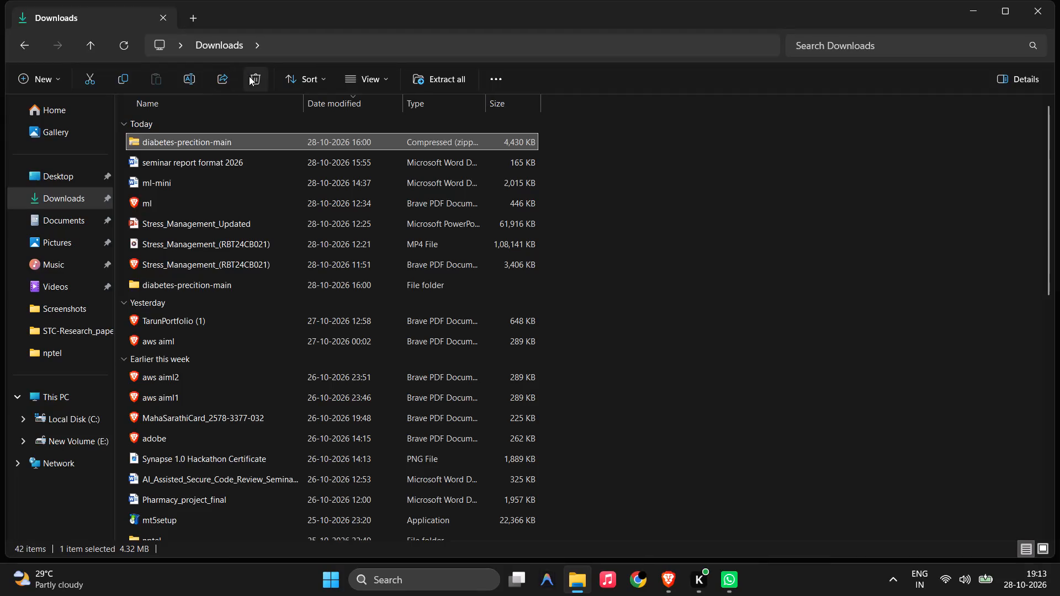
# Delete the diabetes-precition-main folder from Downloads.
pyautogui.click(223, 267)
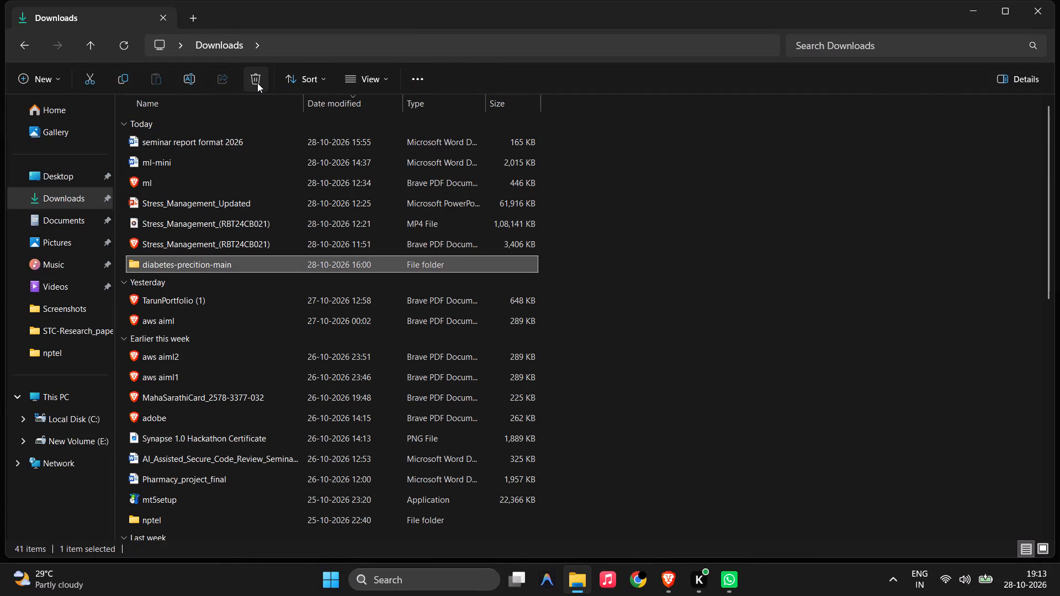
pyautogui.click(258, 82)
pyautogui.click(554, 242)
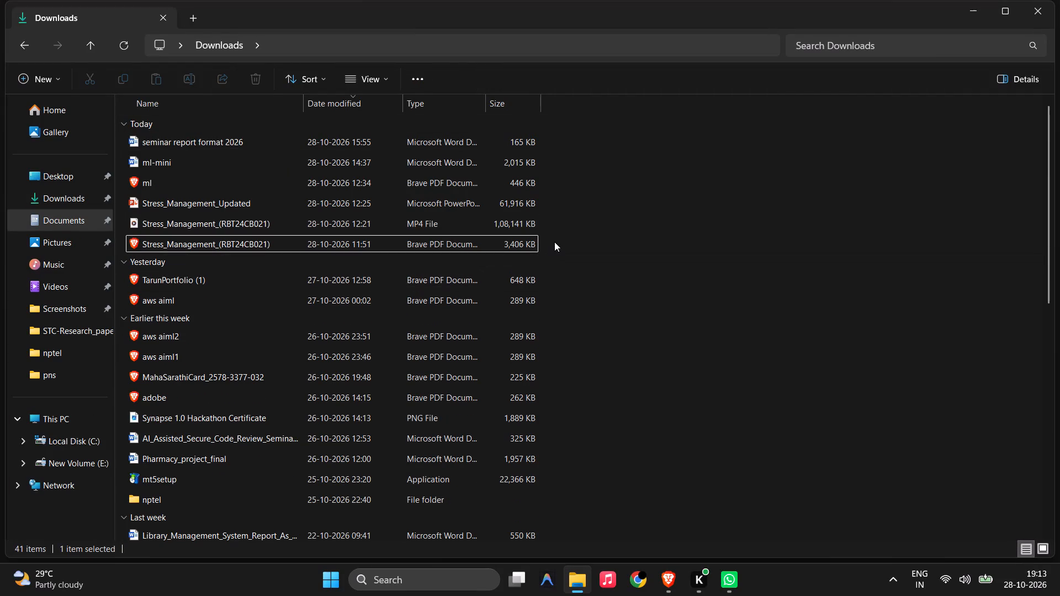
# Delete the ml-mini Word document and the ml PDF together from Downloads, keeping the seminar report format 2026 file.
pyautogui.click(319, 203)
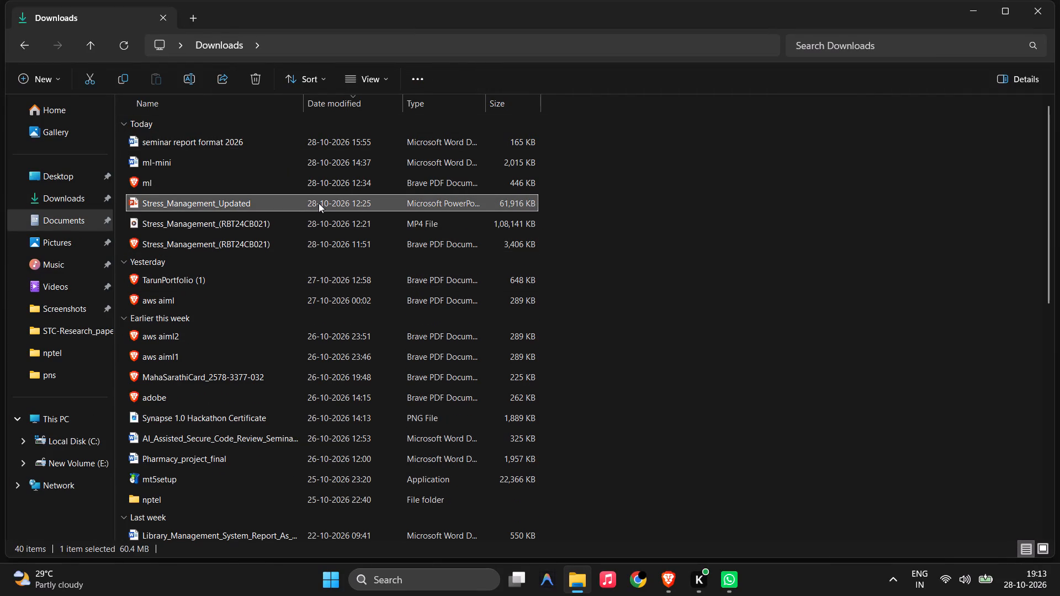
pyautogui.click(287, 179)
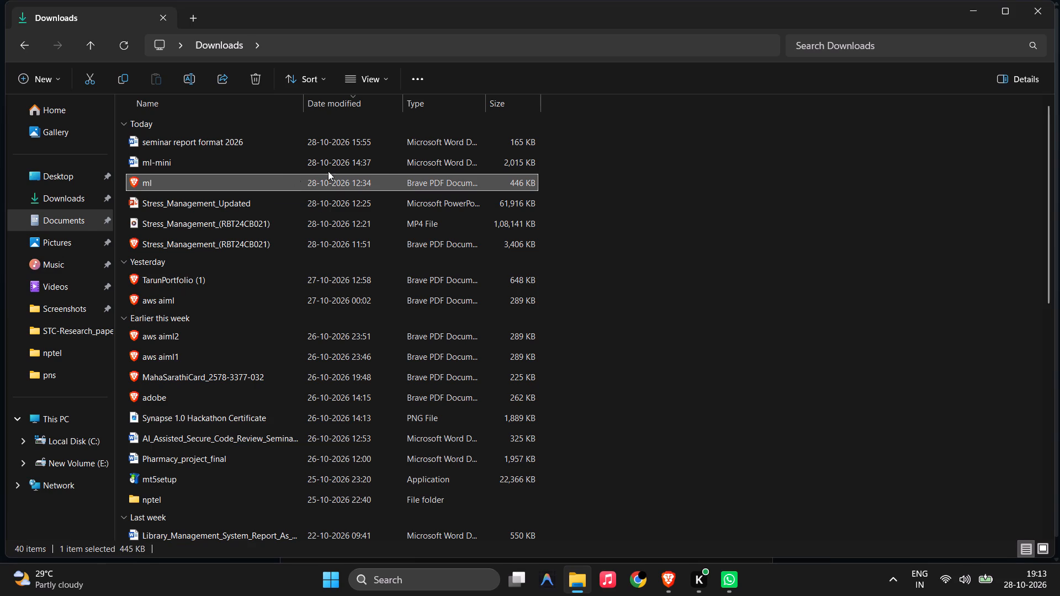
pyautogui.moveTo(559, 179); pyautogui.dragTo(512, 141)
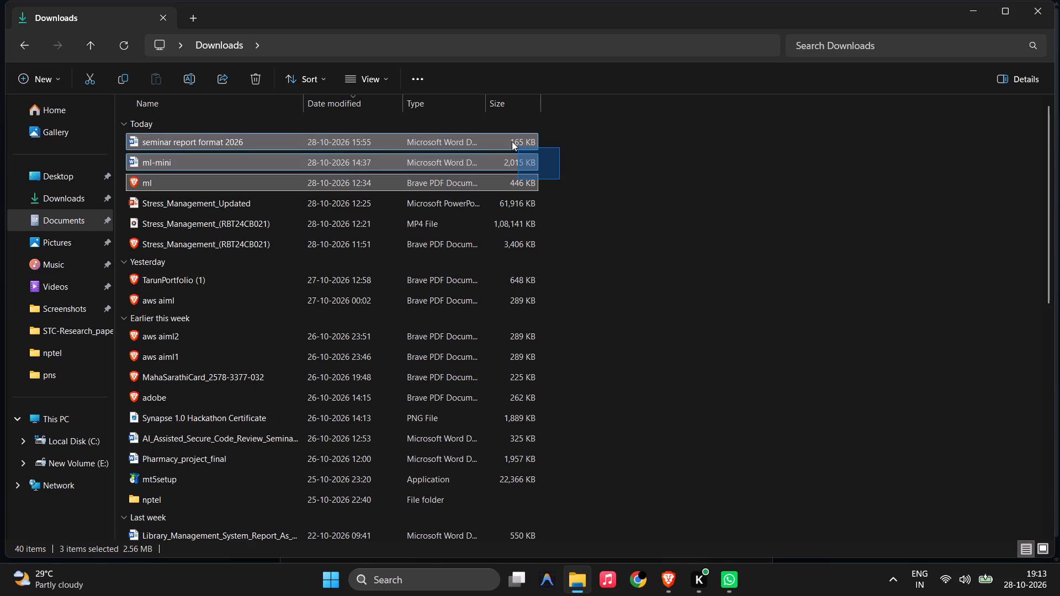
pyautogui.moveTo(512, 141); pyautogui.dragTo(512, 155)
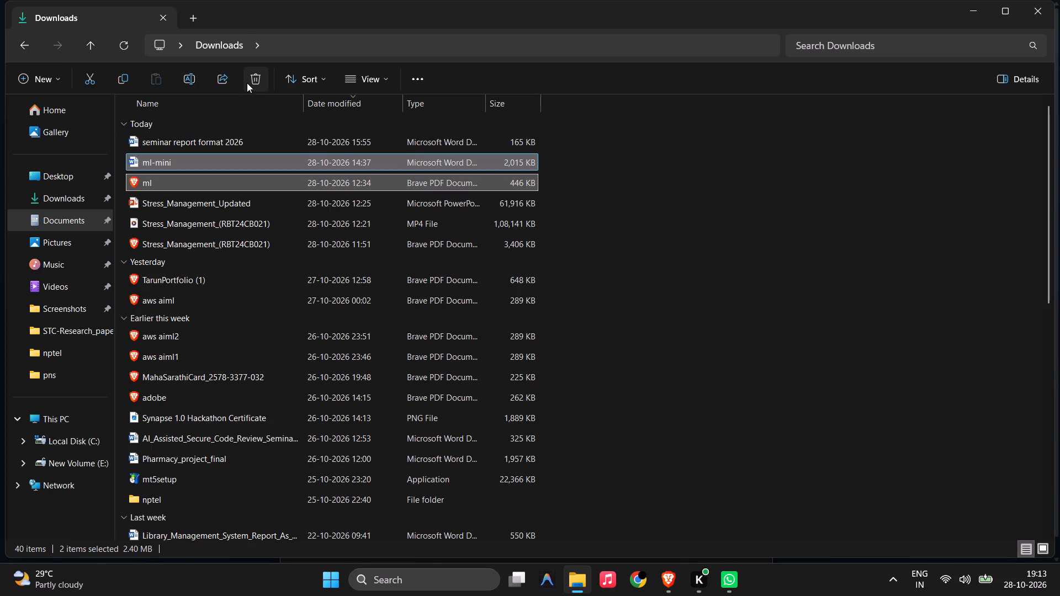
pyautogui.click(247, 82)
pyautogui.click(829, 425)
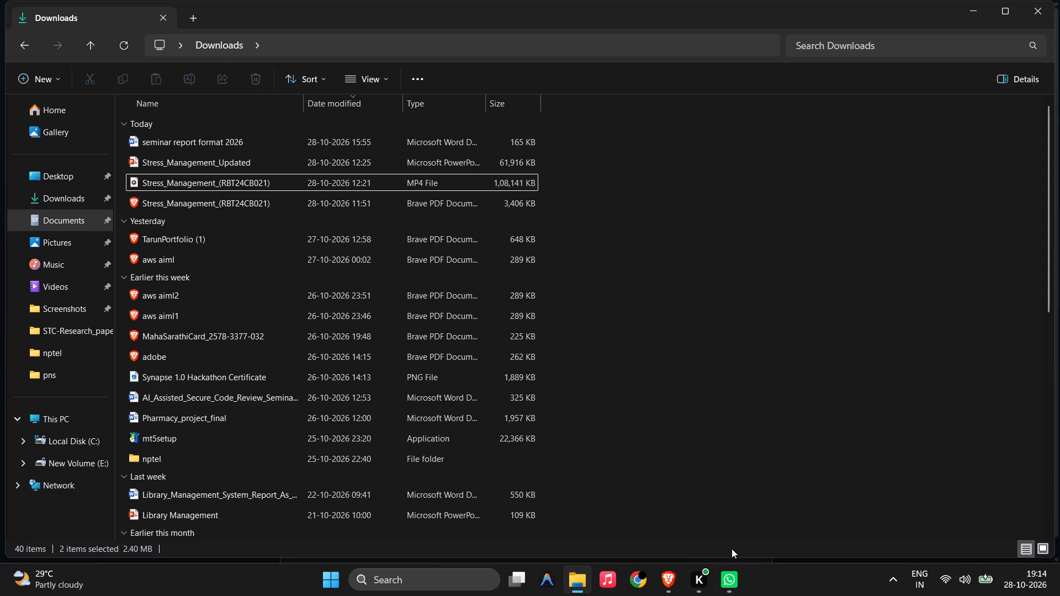
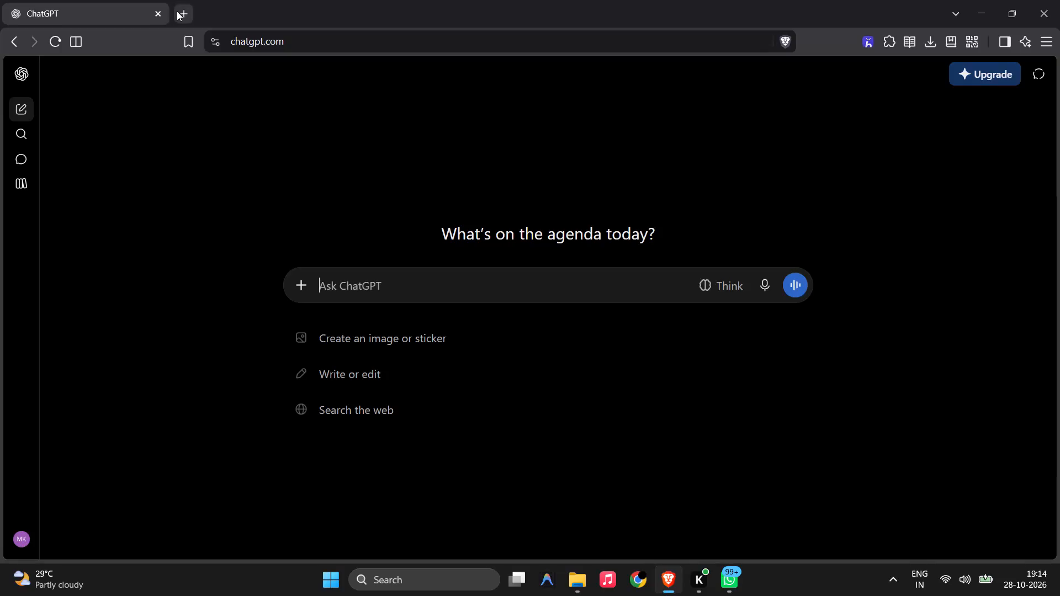
# Open a new browser tab alongside the ChatGPT tab and start entering the next site to visit.
pyautogui.click(177, 11)
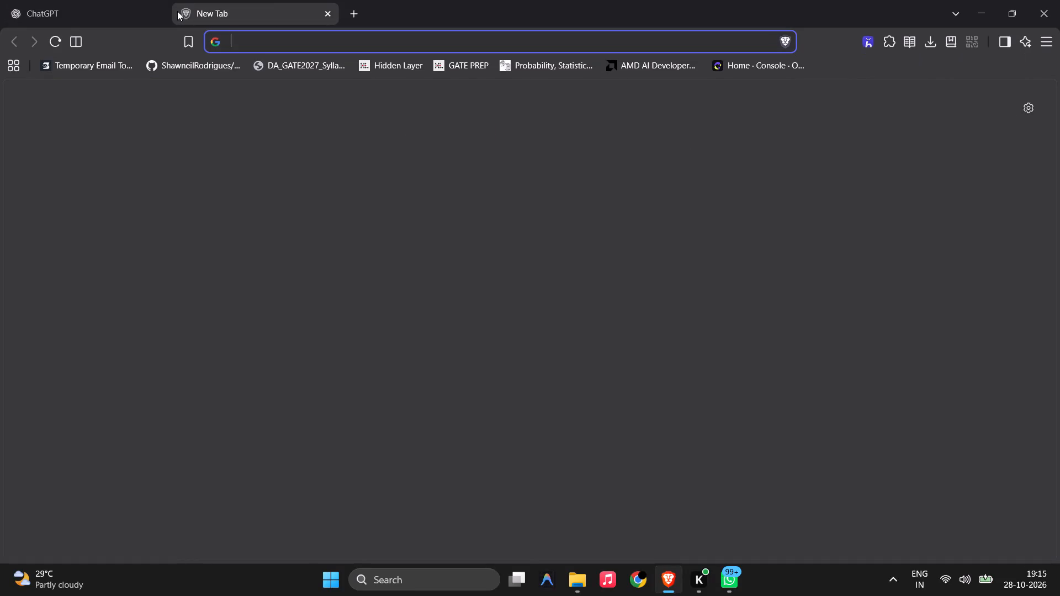
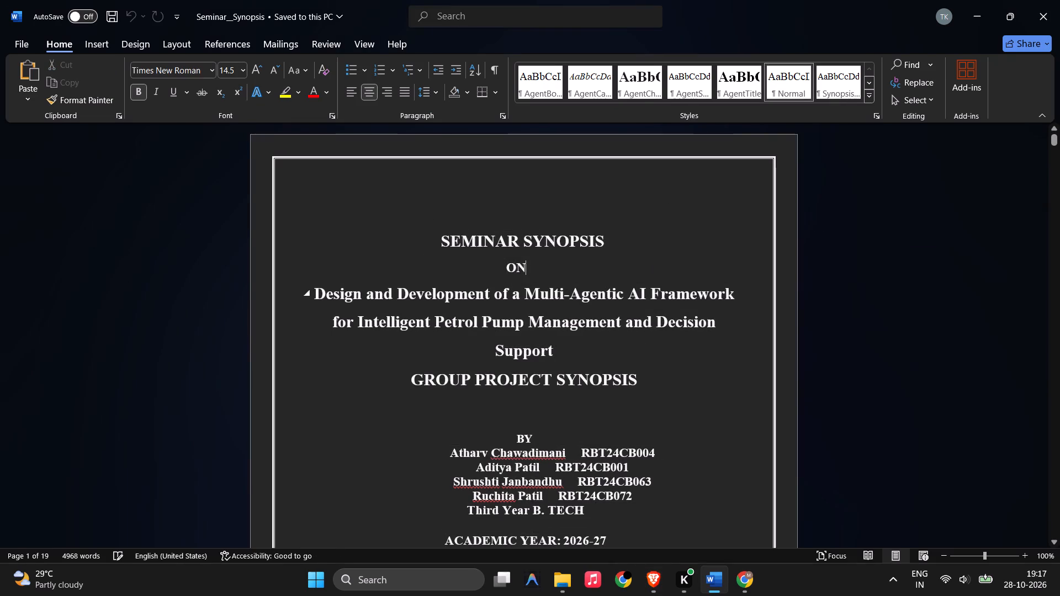
pyautogui.scroll(-2, 633, 320)
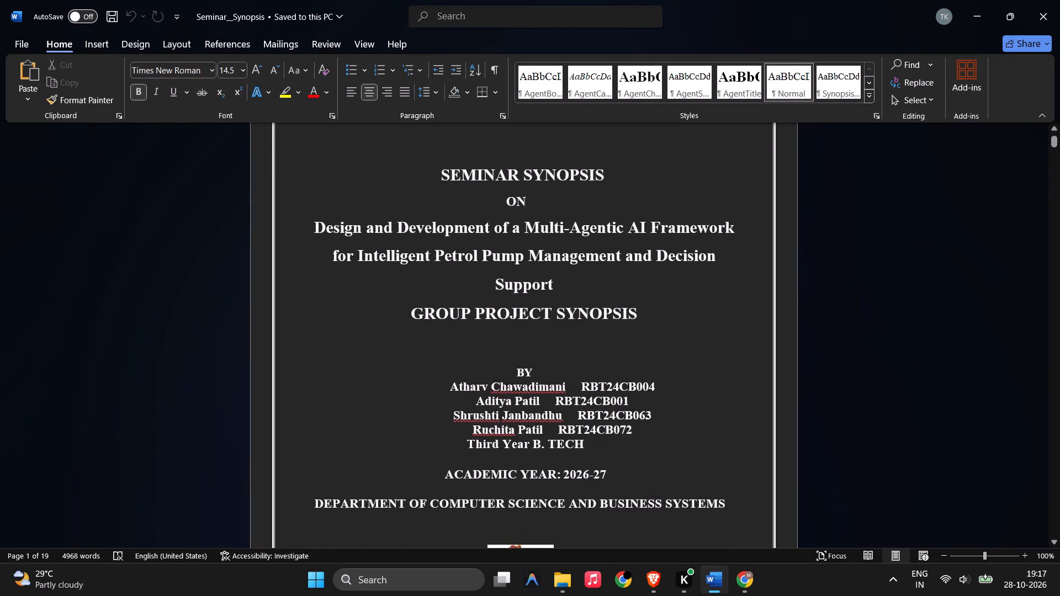
pyautogui.moveTo(634, 427); pyautogui.dragTo(516, 378)
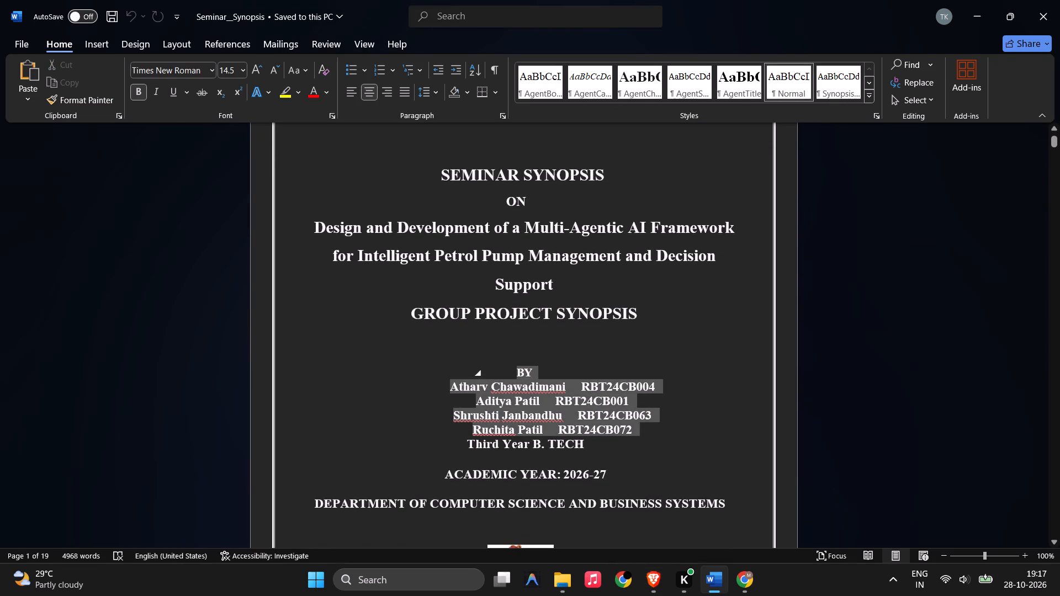
pyautogui.moveTo(516, 378); pyautogui.dragTo(465, 390)
pyautogui.press('BackSpace')
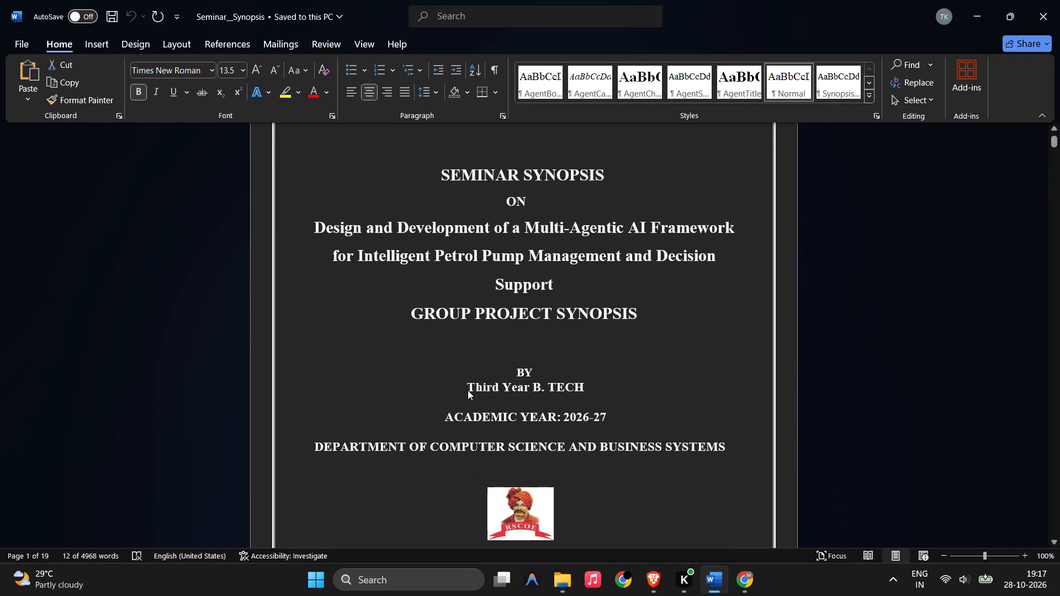
# Add a line under BY on the cover page with the student's own name and the roll number in parentheses.
pyautogui.click(547, 366)
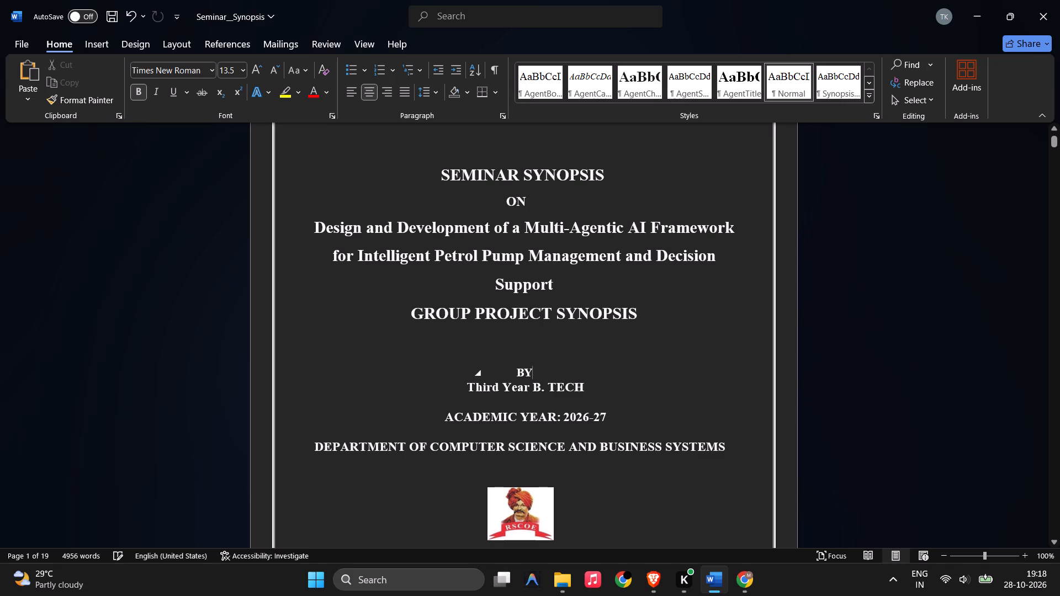
pyautogui.press('Return')
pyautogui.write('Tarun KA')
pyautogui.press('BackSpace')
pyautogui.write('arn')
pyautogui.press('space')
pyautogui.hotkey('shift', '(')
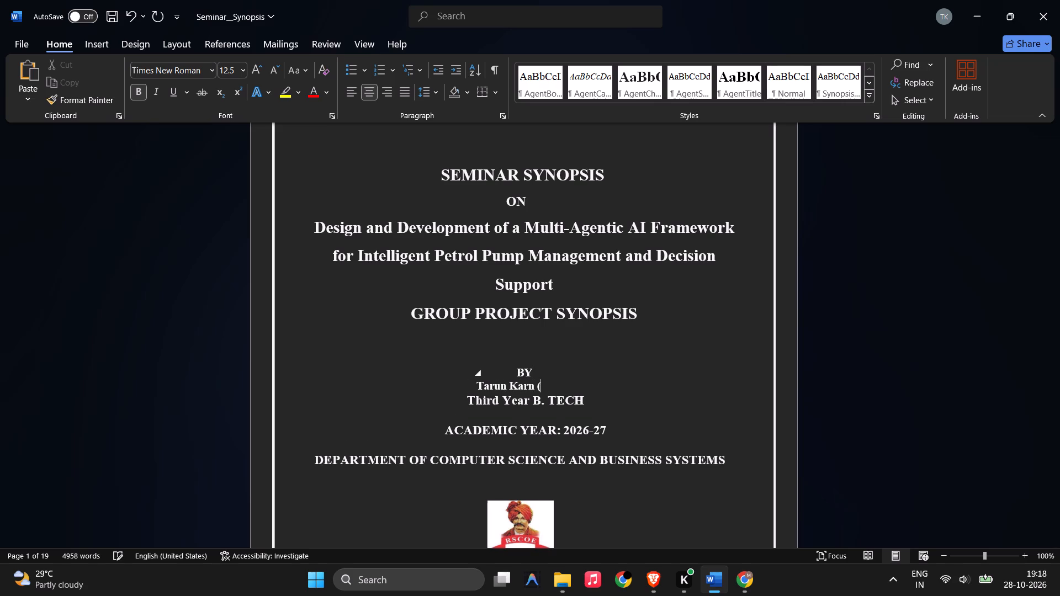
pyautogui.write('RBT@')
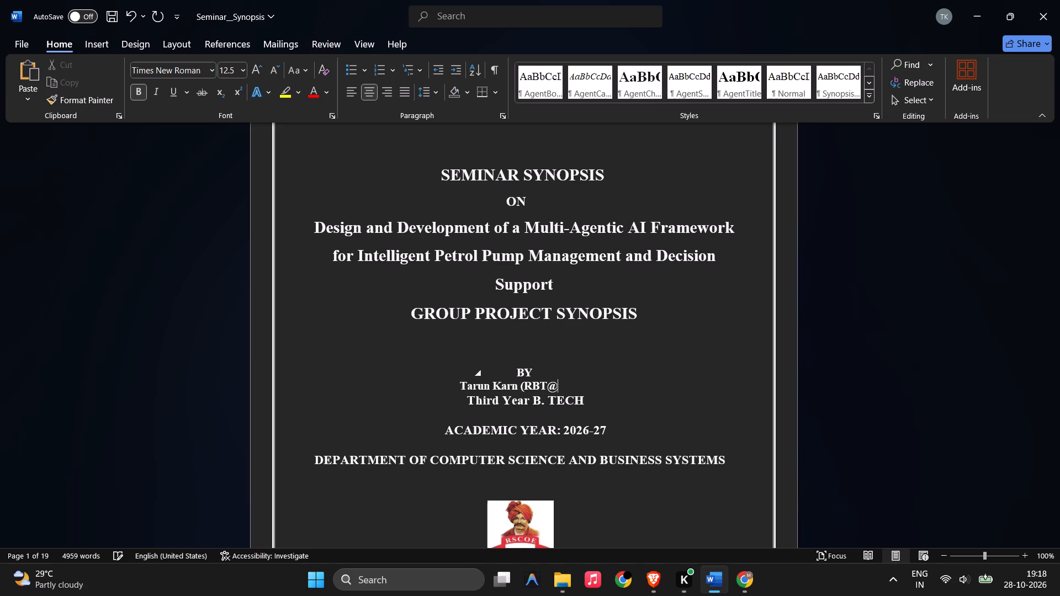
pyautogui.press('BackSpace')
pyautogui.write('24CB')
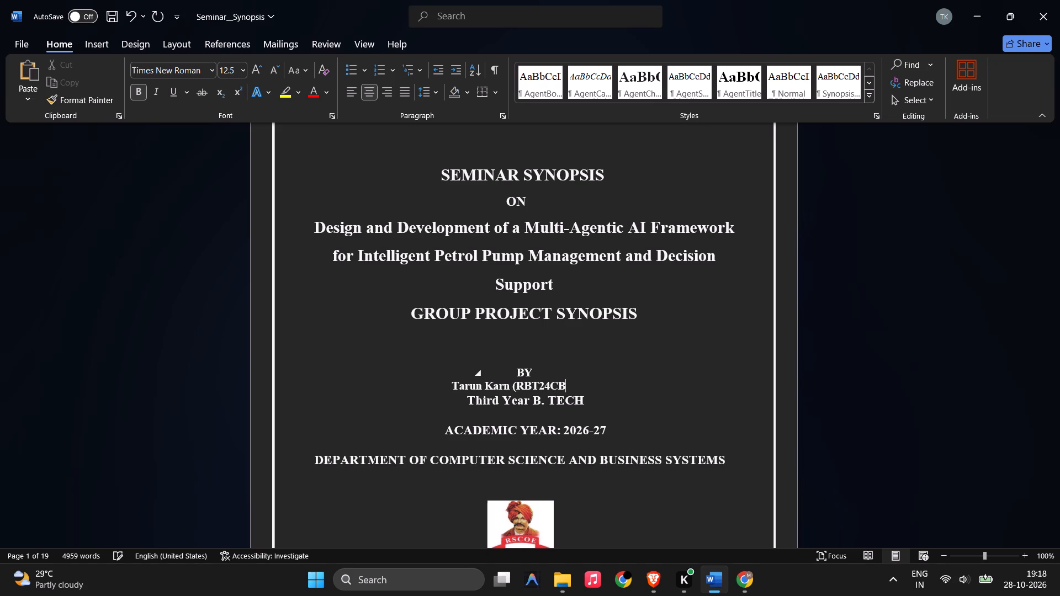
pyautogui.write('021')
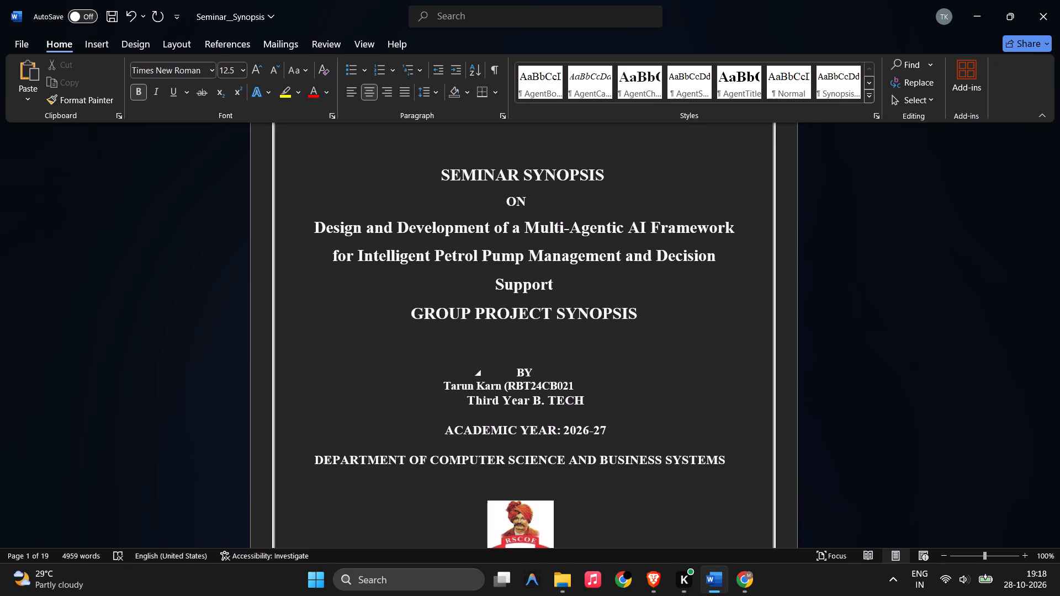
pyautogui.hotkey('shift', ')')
# Move the department heading, college logo and college name and address block to the top of the cover page, above SEMINAR SYNOPSIS.
pyautogui.scroll(-2, 552, 366)
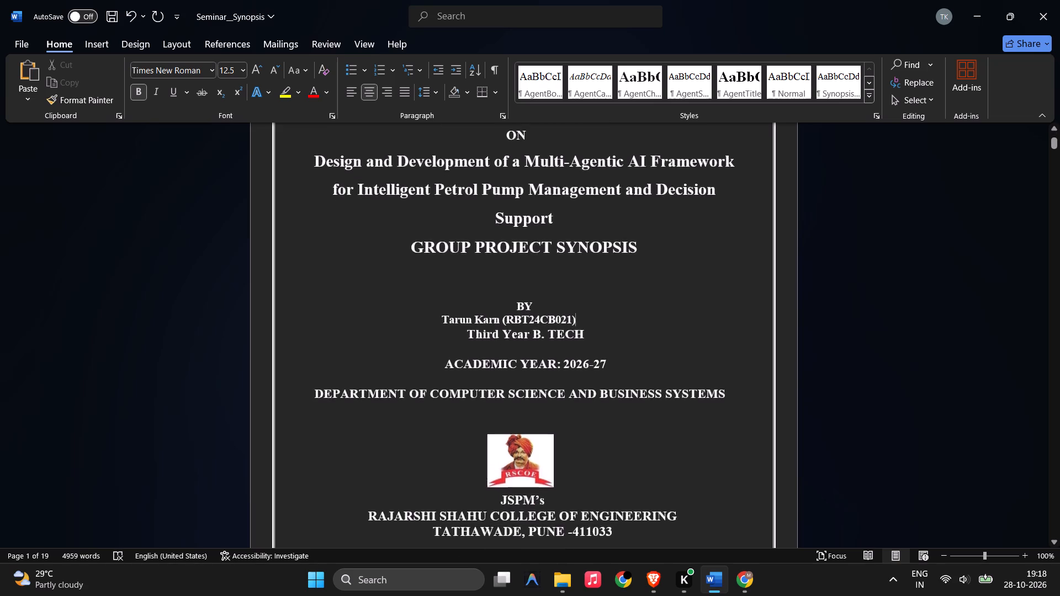
pyautogui.scroll(-5, 552, 366)
pyautogui.scroll(14, 552, 366)
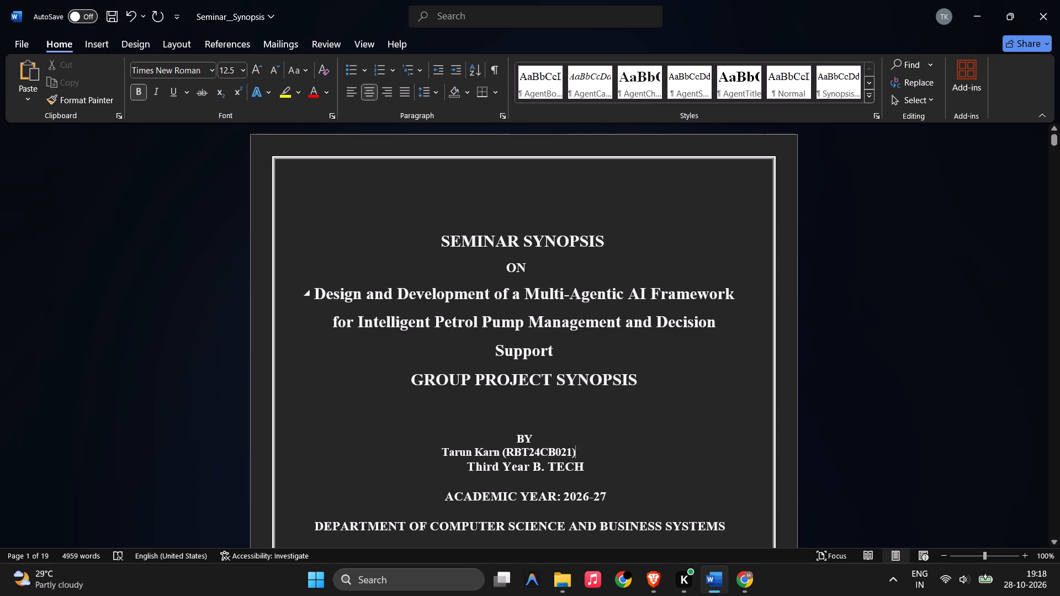
pyautogui.scroll(-9, 552, 366)
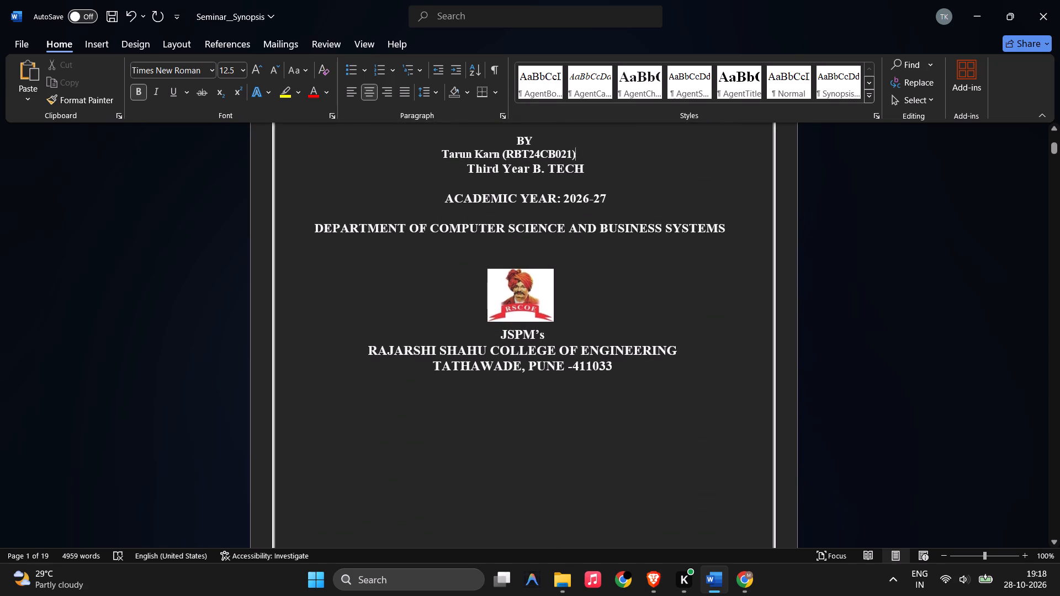
pyautogui.moveTo(623, 372); pyautogui.dragTo(319, 220)
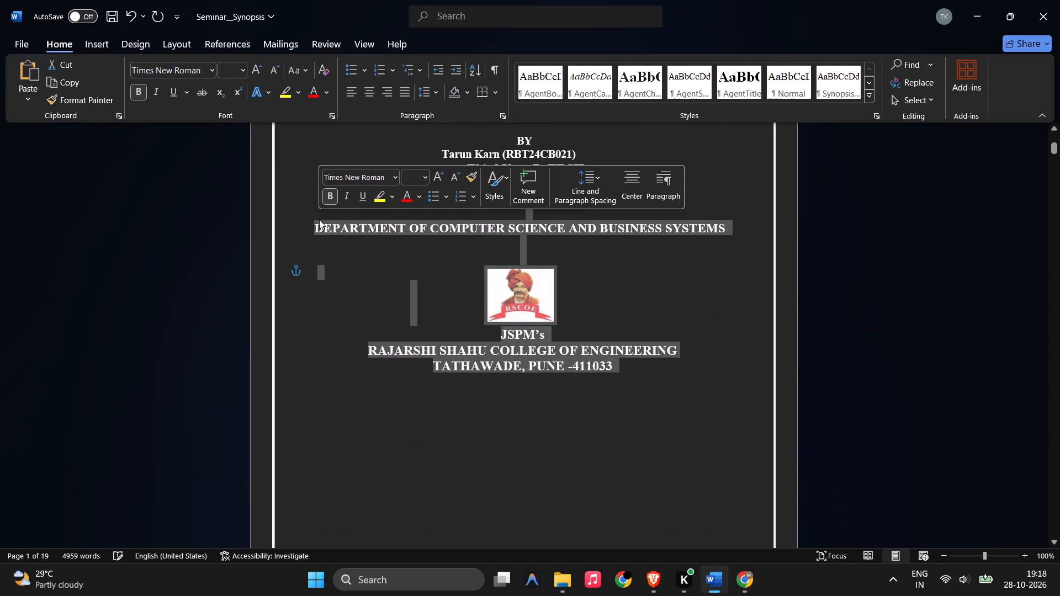
pyautogui.hotkey('ctrl', 'c')
pyautogui.press('BackSpace')
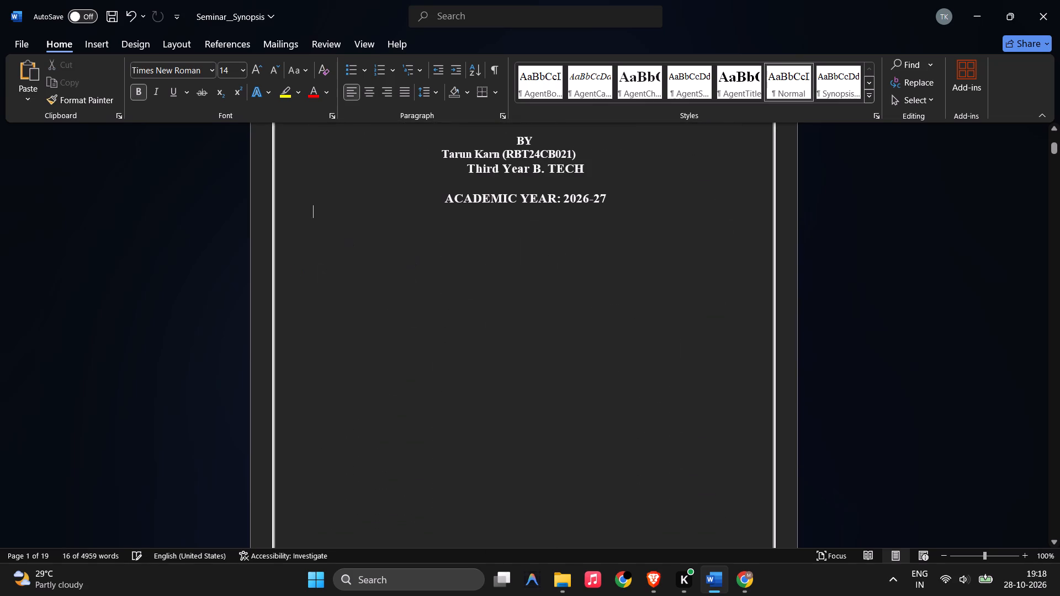
pyautogui.scroll(8, 411, 259)
pyautogui.click(552, 171)
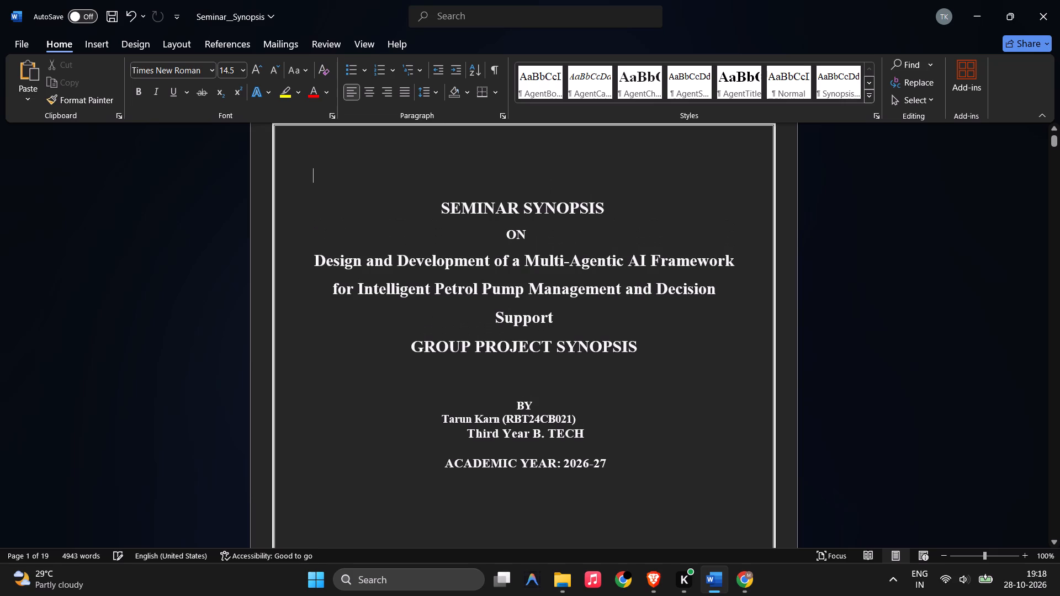
pyautogui.hotkey('ctrl', 'v')
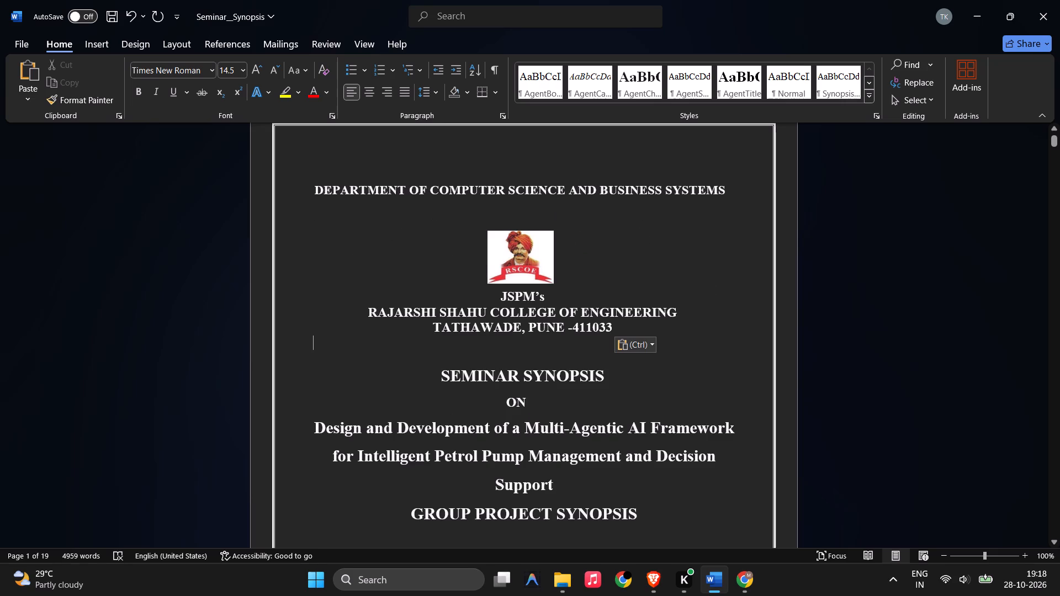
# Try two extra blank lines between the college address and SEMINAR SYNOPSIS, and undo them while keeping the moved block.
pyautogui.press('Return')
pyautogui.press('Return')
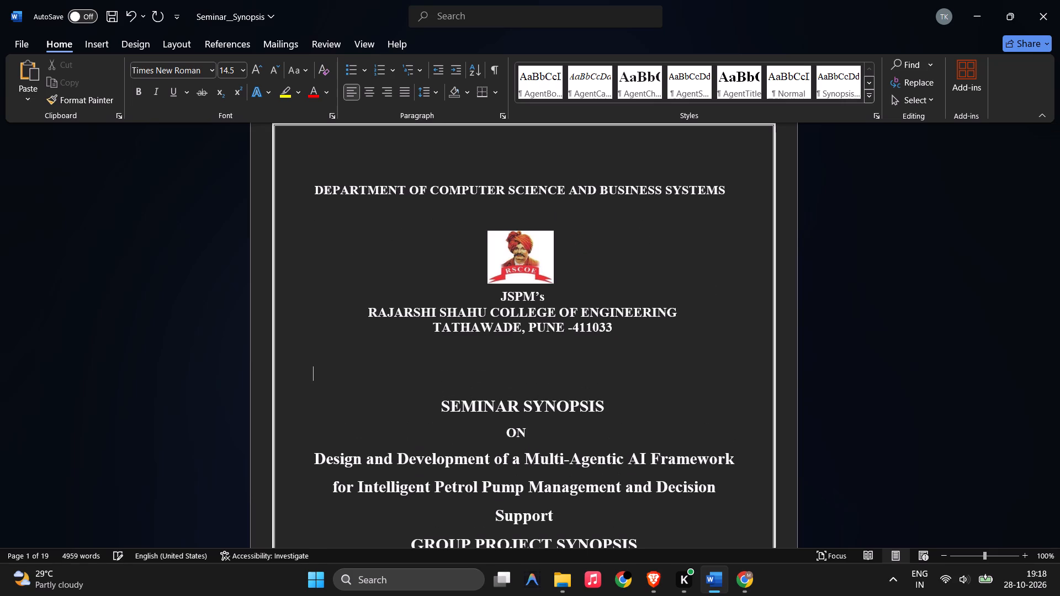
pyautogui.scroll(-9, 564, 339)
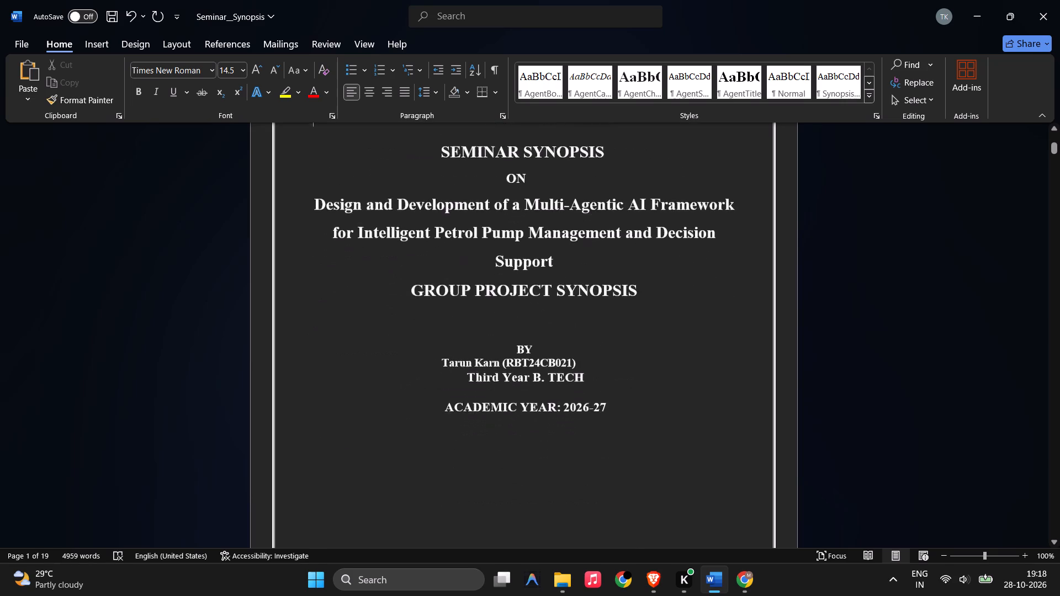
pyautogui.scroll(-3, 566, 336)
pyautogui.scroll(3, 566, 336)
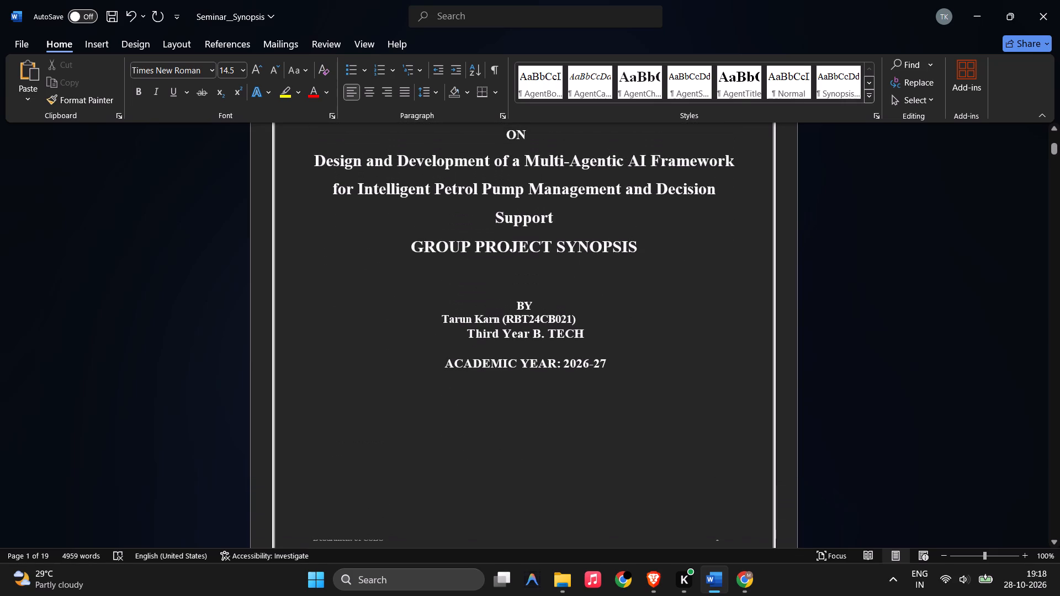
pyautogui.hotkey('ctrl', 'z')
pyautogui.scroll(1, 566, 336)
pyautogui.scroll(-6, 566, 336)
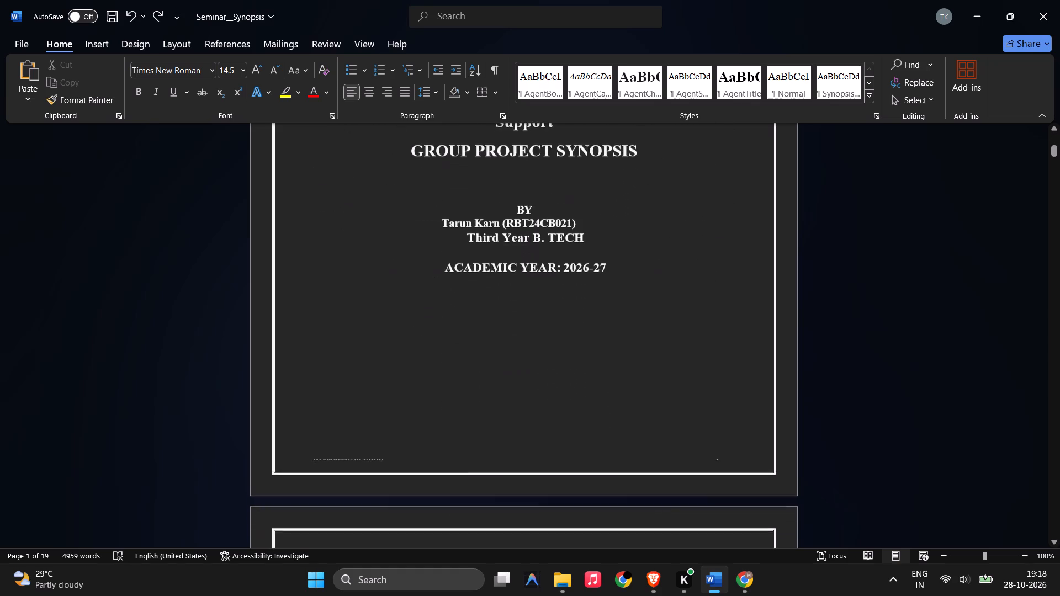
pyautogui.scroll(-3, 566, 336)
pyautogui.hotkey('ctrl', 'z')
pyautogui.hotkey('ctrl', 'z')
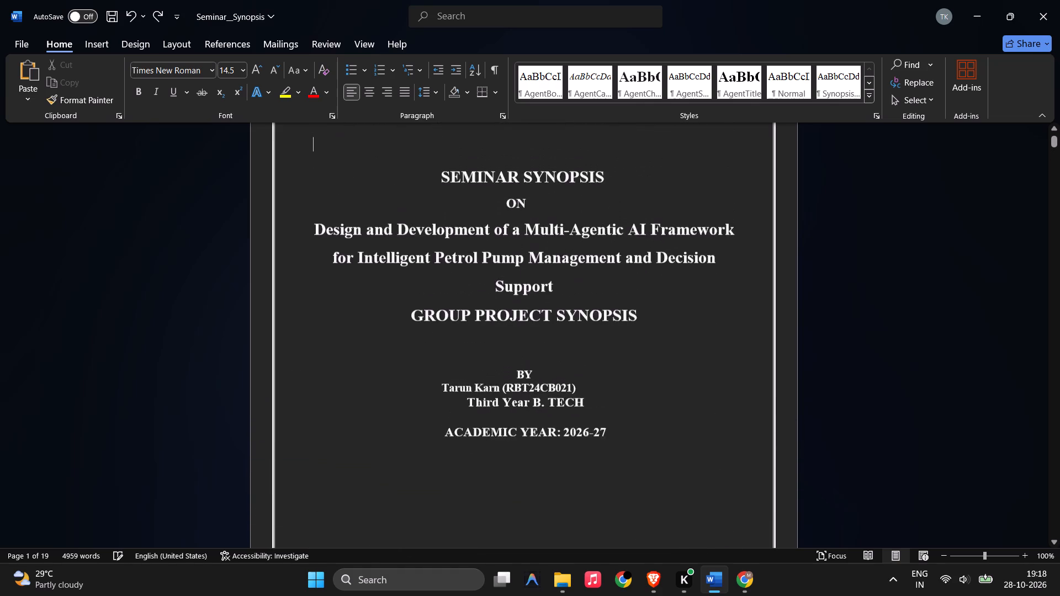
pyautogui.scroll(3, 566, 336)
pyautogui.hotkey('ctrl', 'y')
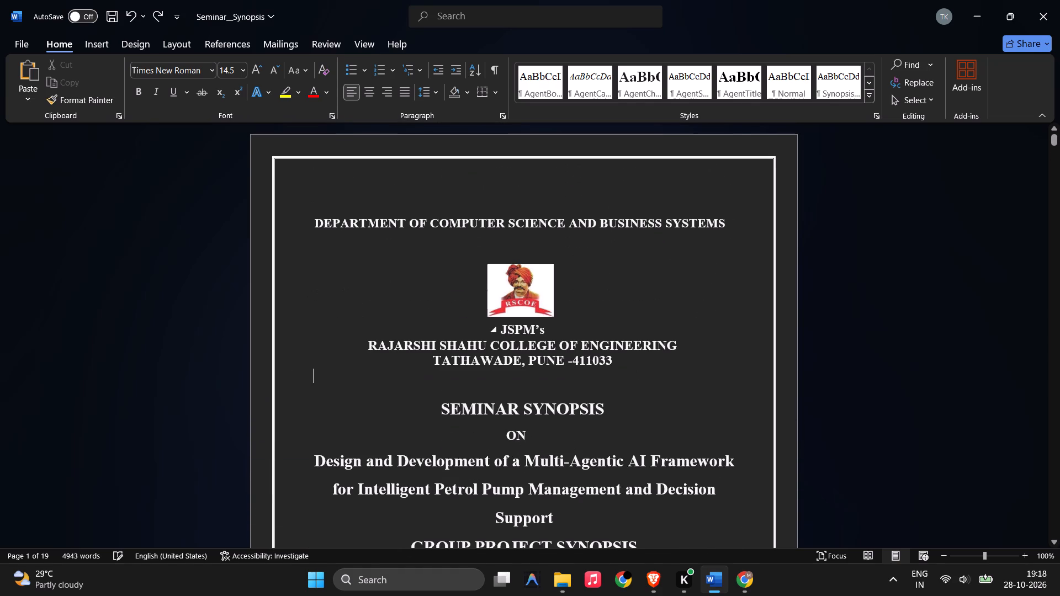
# Reduce the empty space around the department heading by removing a blank line between it and the college logo.
pyautogui.scroll(-17, 566, 341)
pyautogui.scroll(8, 573, 330)
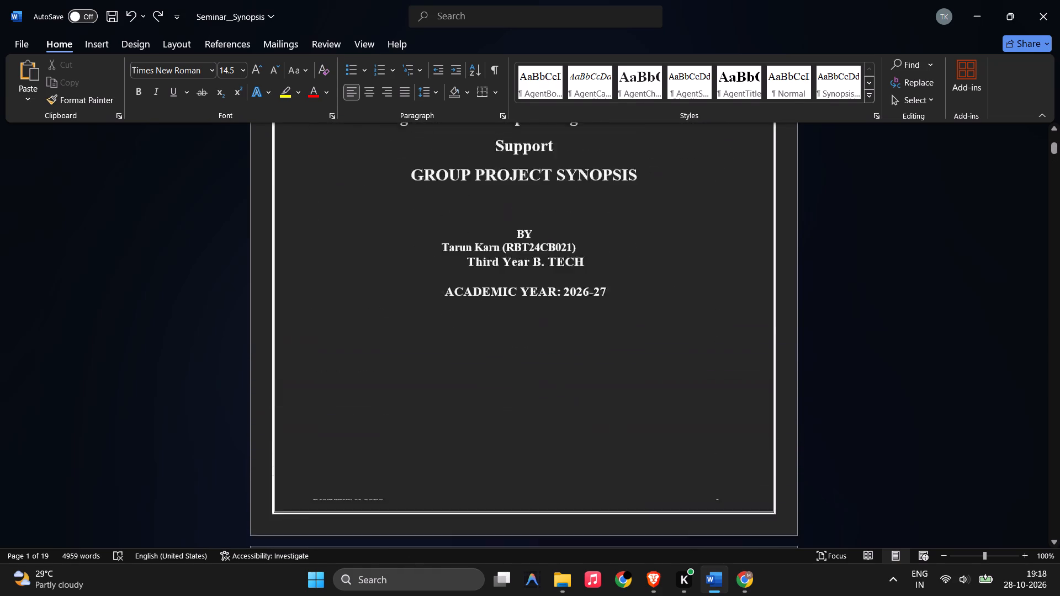
pyautogui.scroll(8, 573, 330)
pyautogui.click(483, 172)
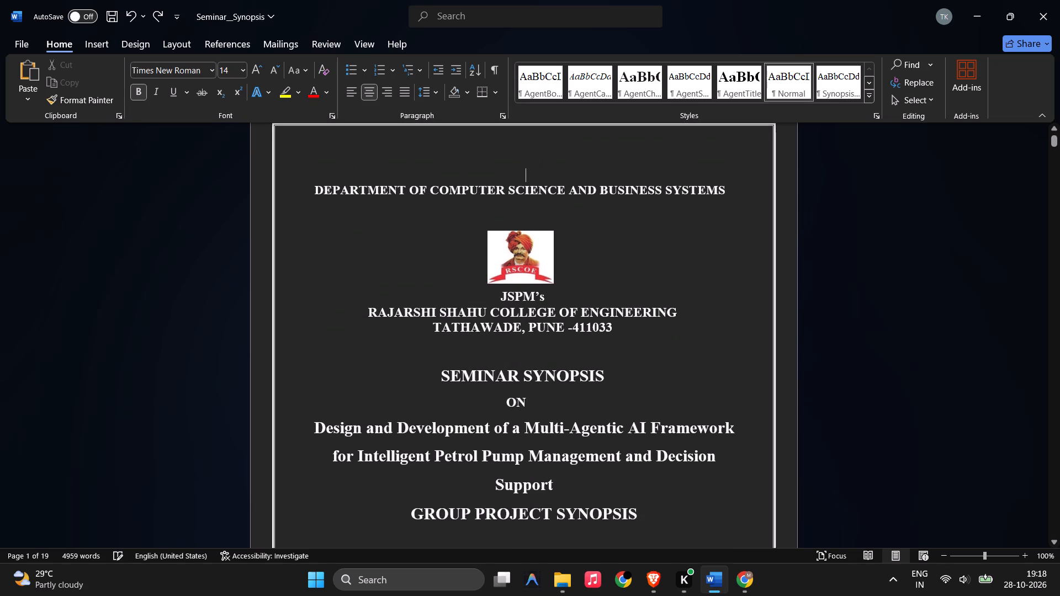
pyautogui.press('BackSpace')
pyautogui.press('BackSpace')
pyautogui.press('BackSpace')
pyautogui.click(522, 217)
pyautogui.press('BackSpace')
pyautogui.press('BackSpace')
pyautogui.press('BackSpace')
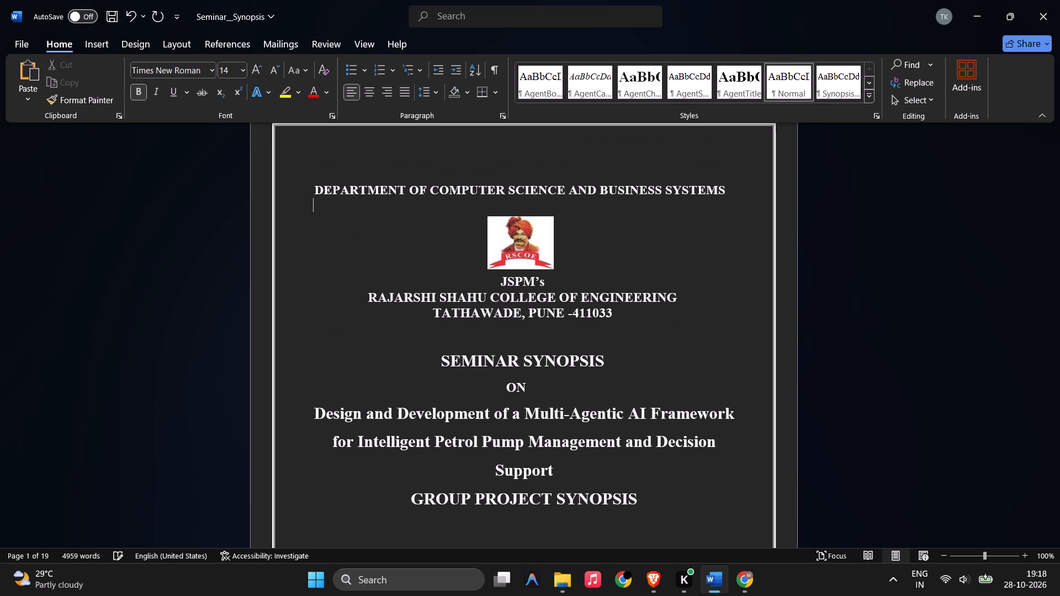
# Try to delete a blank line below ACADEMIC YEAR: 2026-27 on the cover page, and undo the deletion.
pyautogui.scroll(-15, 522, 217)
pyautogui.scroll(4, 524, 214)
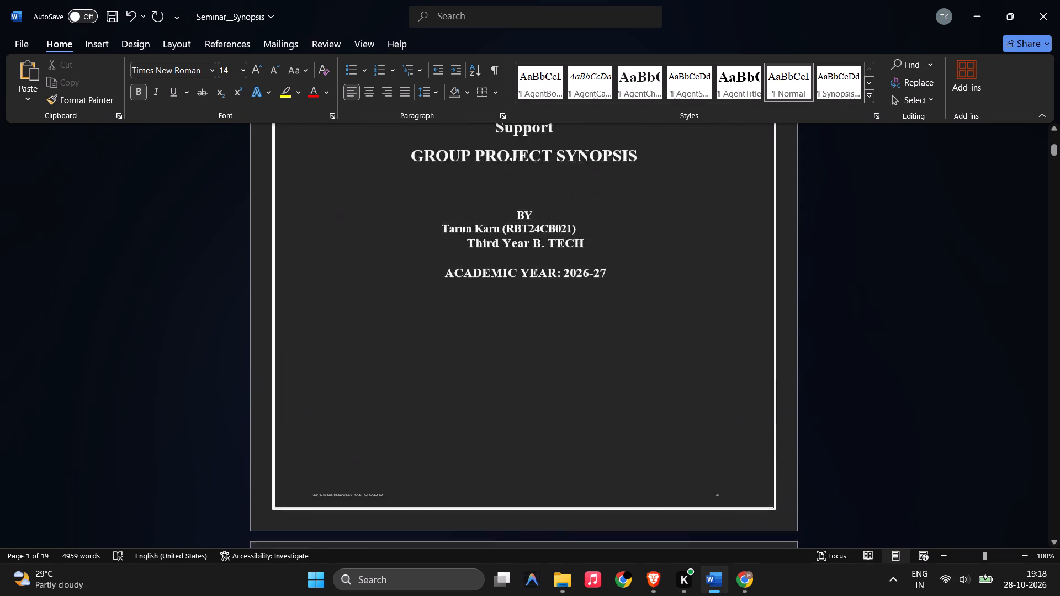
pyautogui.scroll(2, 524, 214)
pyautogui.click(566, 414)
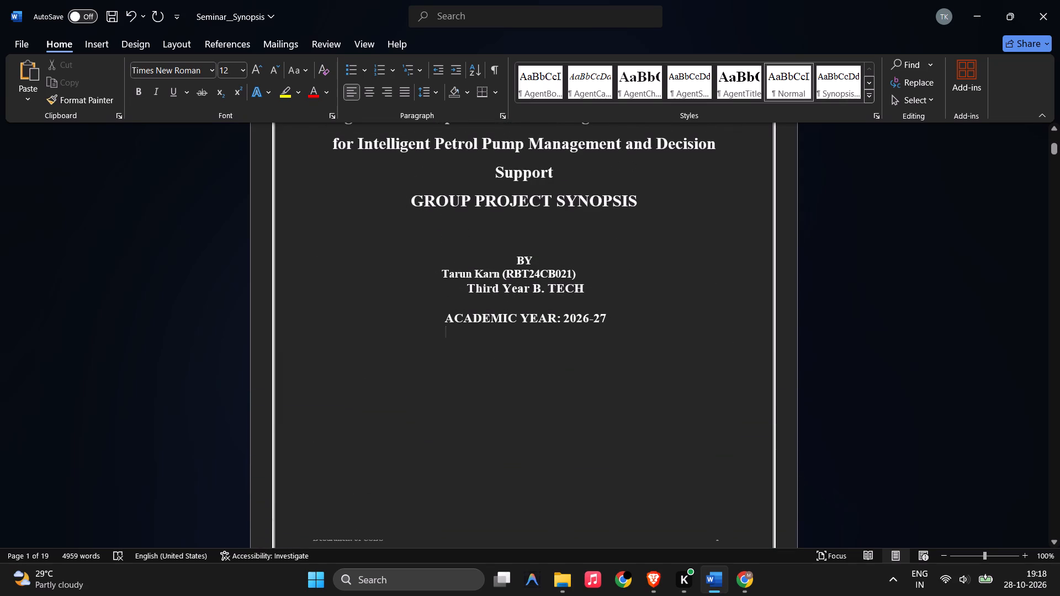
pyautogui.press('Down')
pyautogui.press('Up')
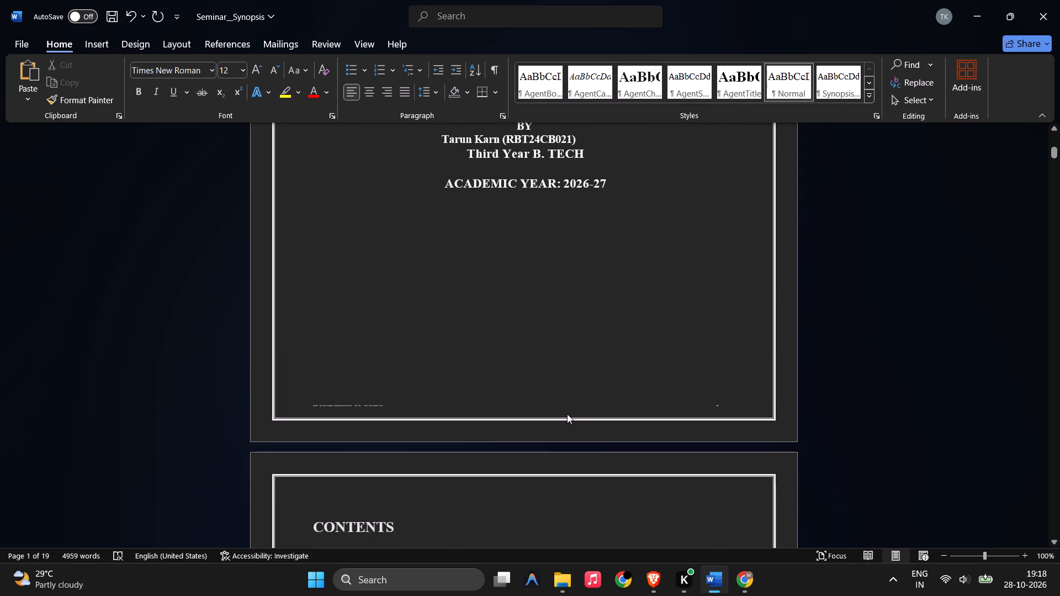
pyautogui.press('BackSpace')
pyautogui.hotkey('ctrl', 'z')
# Save the Seminar_Synopsis document.
pyautogui.click(701, 400)
pyautogui.click(709, 408)
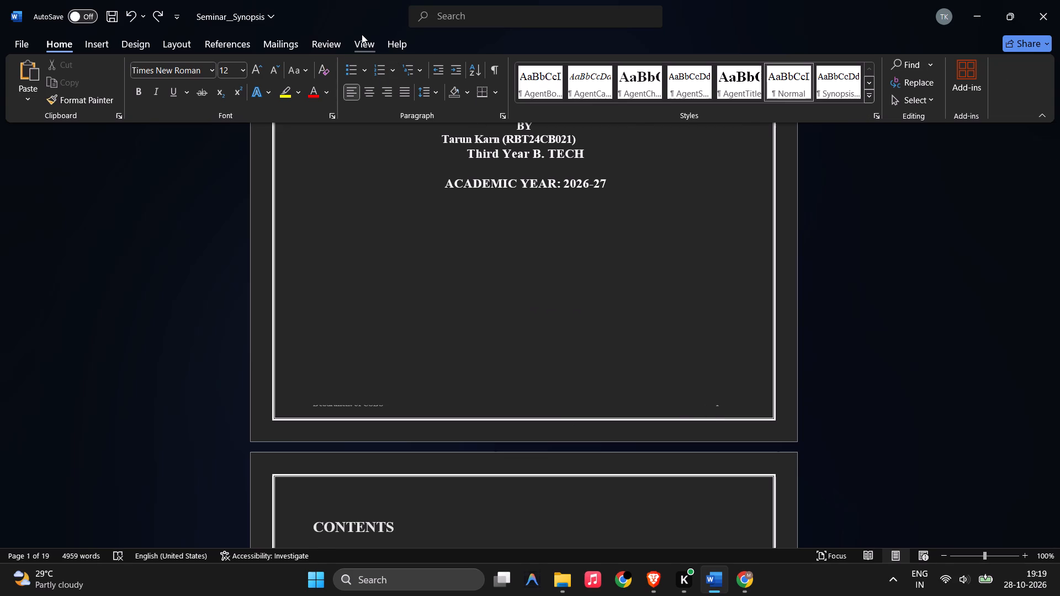
pyautogui.click(93, 35)
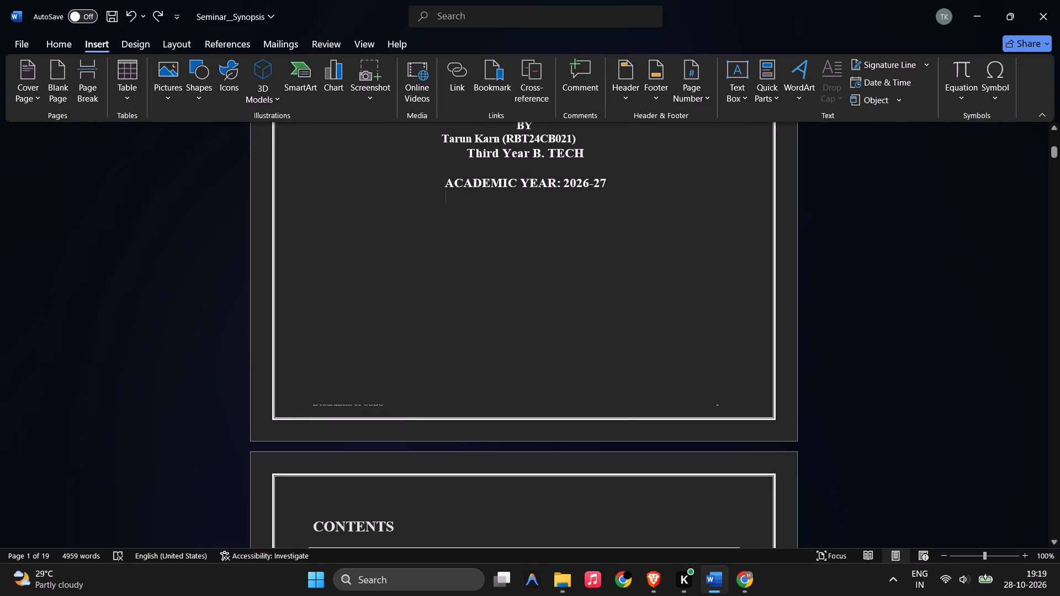
pyautogui.hotkey('ctrl', 's')
pyautogui.click(361, 45)
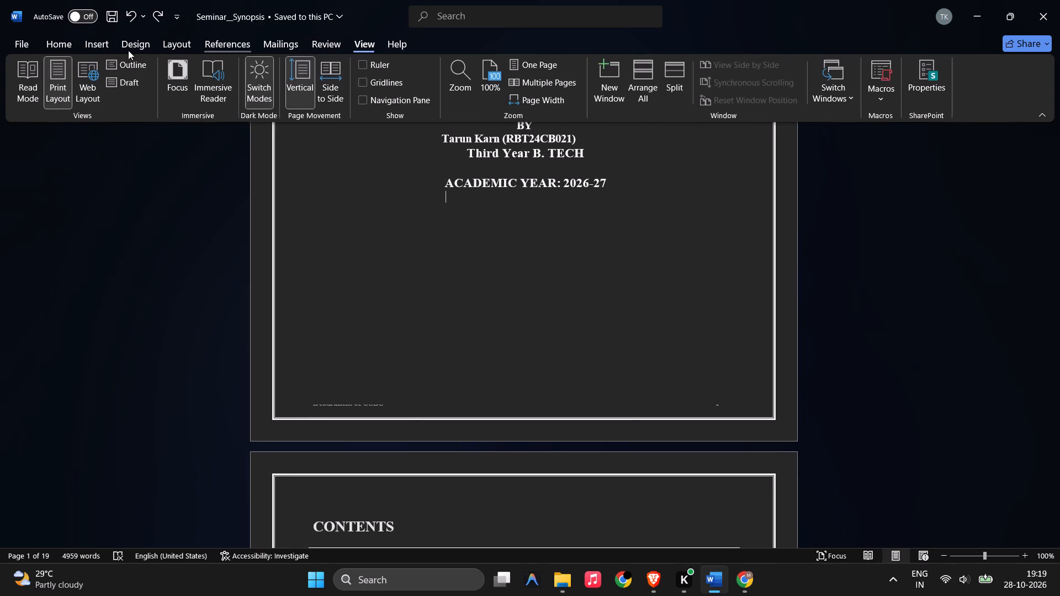
pyautogui.click(58, 47)
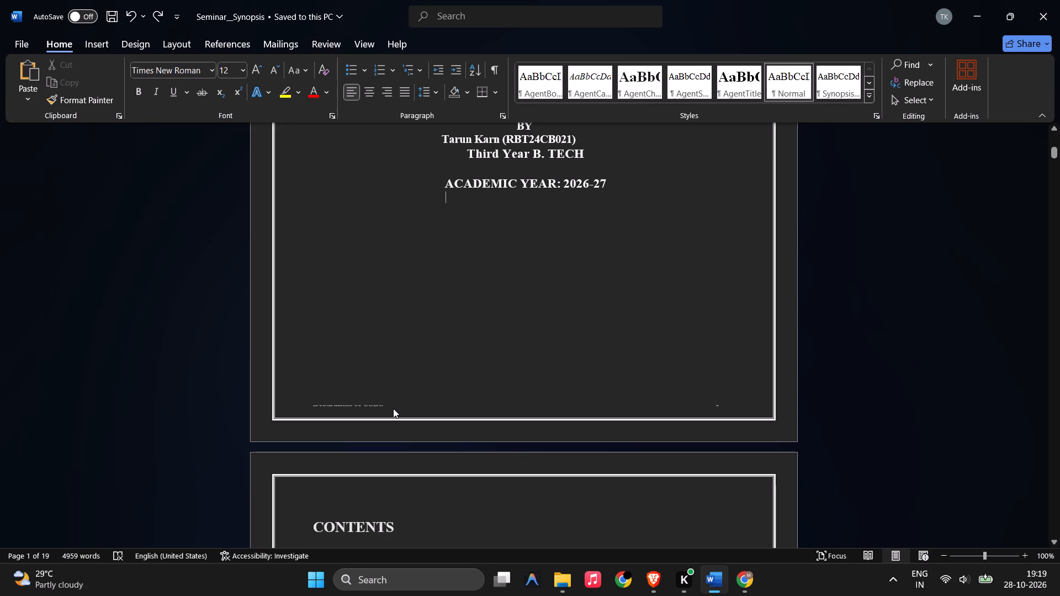
# Open the cover page's footer for editing and set its distance from the page bottom to 1.2 cm.
pyautogui.click(393, 408)
pyautogui.tripleClick(393, 410)
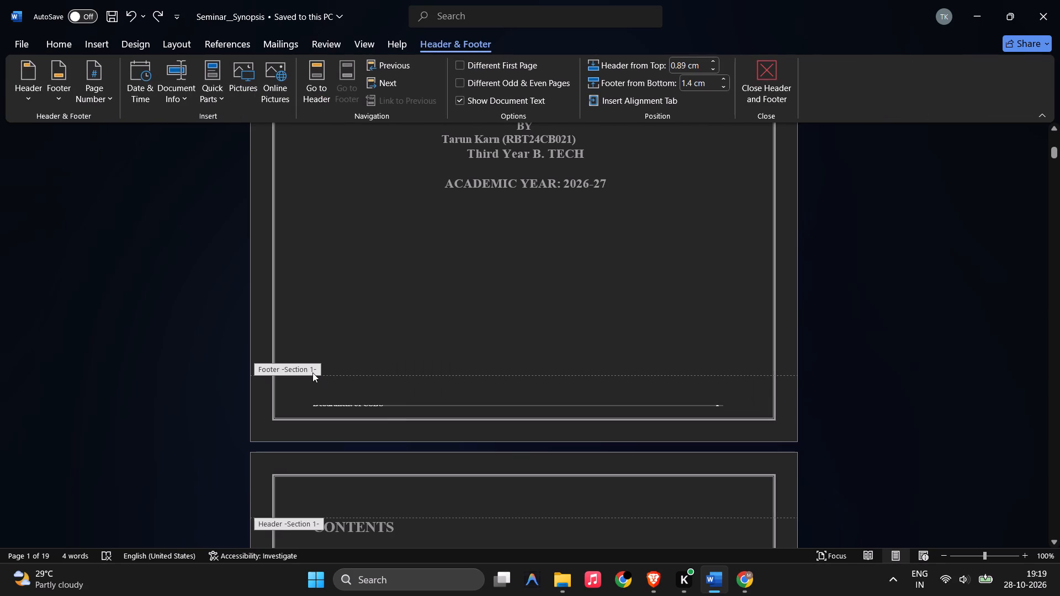
pyautogui.moveTo(310, 372); pyautogui.dragTo(308, 384)
pyautogui.click(627, 448)
pyautogui.click(713, 80)
pyautogui.click(696, 86)
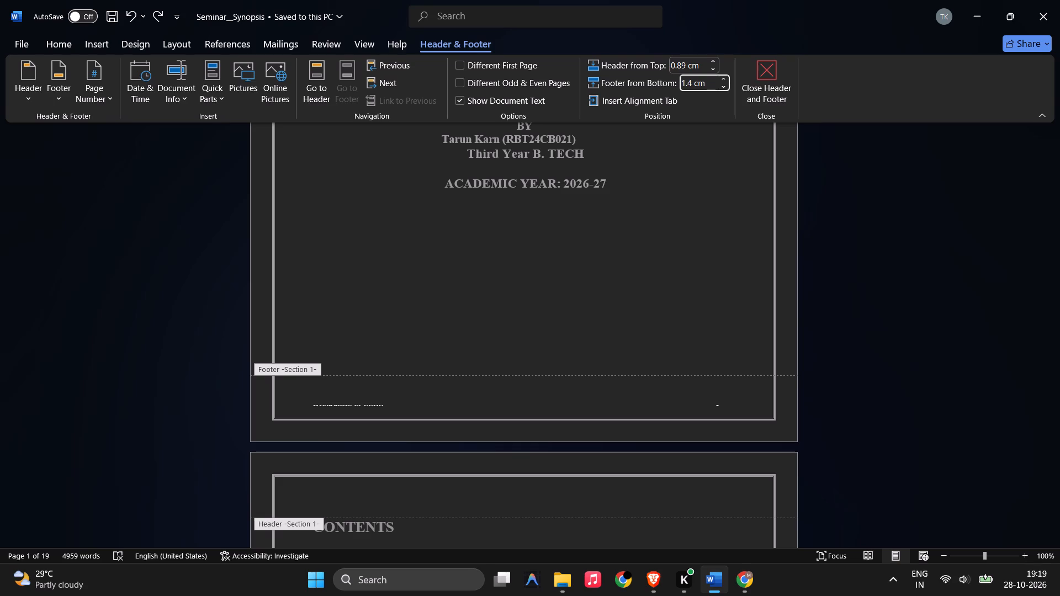
pyautogui.press('BackSpace')
pyautogui.press('BackSpace')
pyautogui.press('BackSpace')
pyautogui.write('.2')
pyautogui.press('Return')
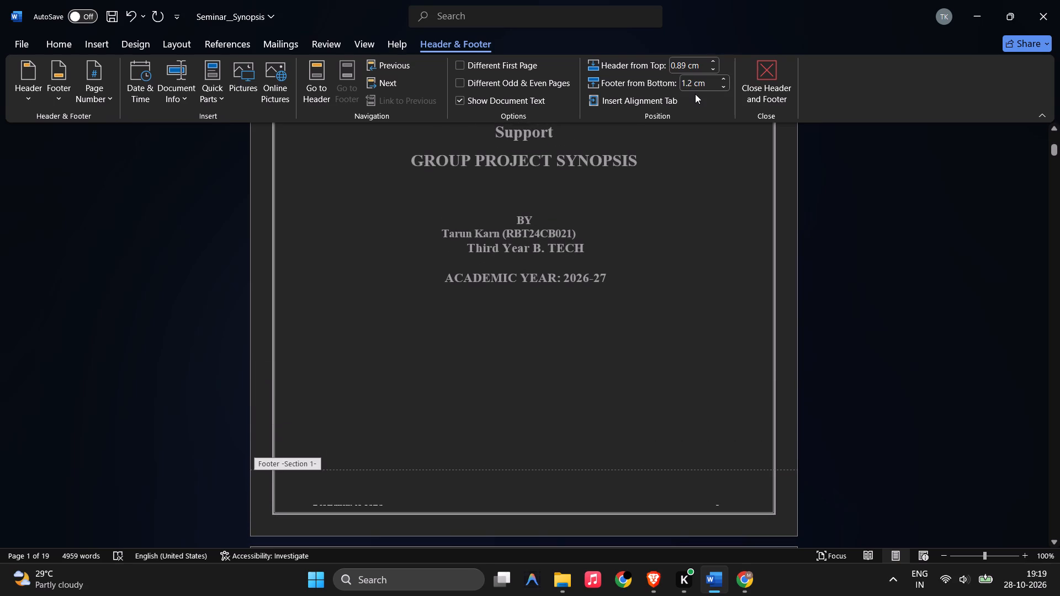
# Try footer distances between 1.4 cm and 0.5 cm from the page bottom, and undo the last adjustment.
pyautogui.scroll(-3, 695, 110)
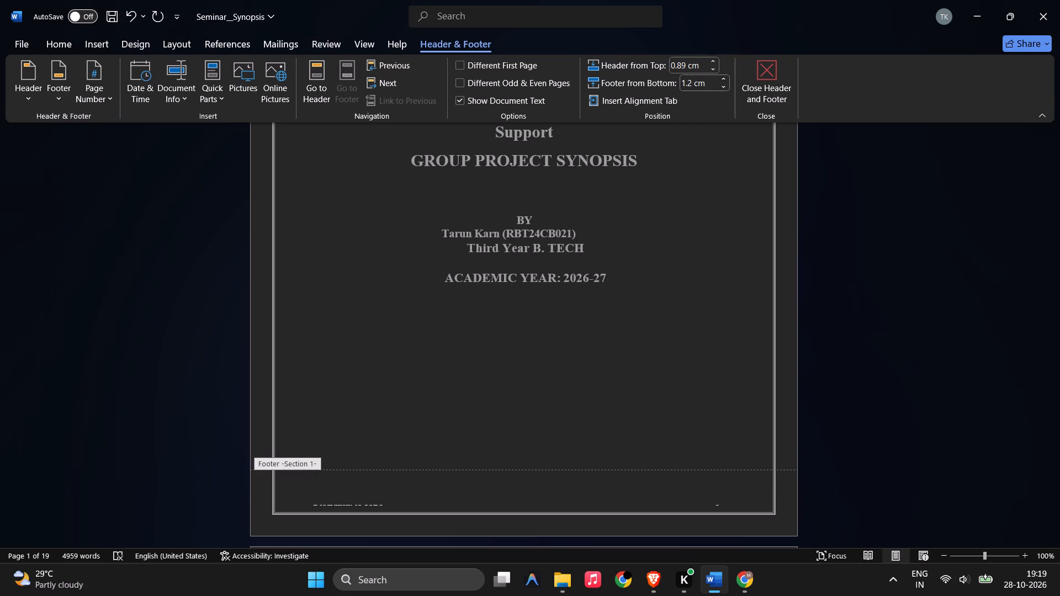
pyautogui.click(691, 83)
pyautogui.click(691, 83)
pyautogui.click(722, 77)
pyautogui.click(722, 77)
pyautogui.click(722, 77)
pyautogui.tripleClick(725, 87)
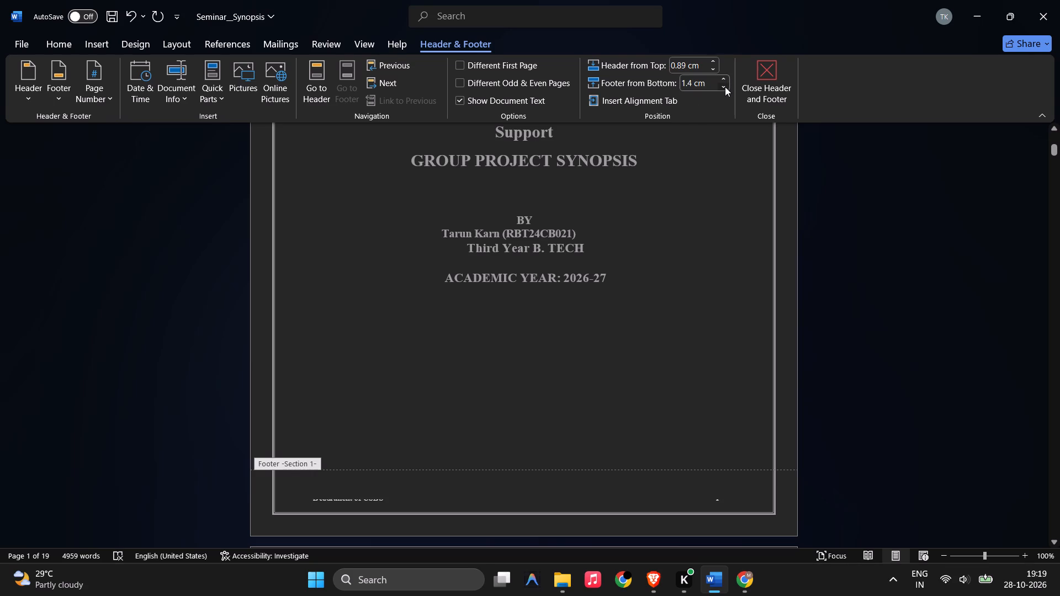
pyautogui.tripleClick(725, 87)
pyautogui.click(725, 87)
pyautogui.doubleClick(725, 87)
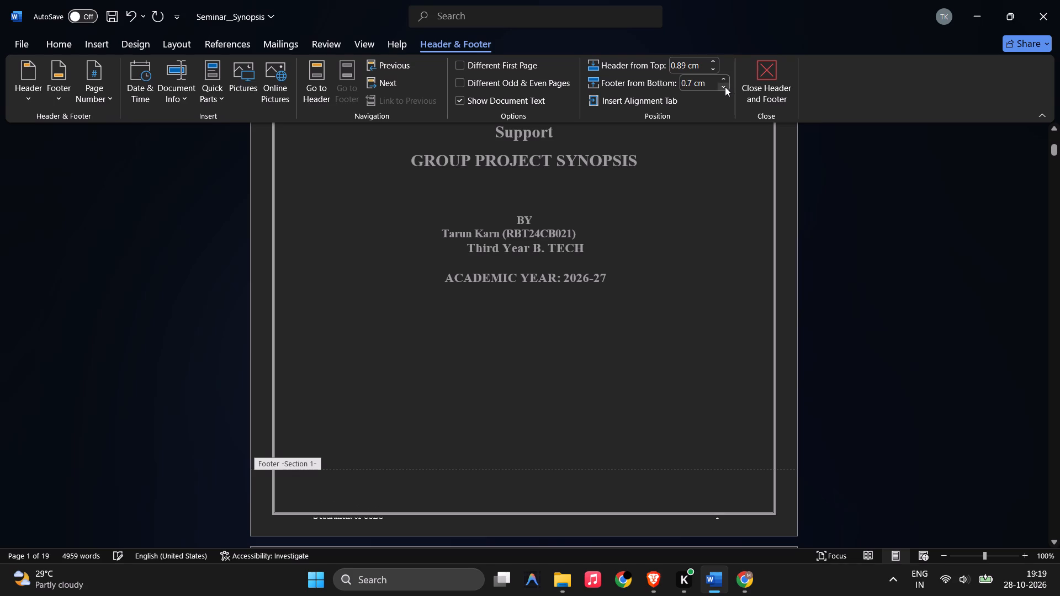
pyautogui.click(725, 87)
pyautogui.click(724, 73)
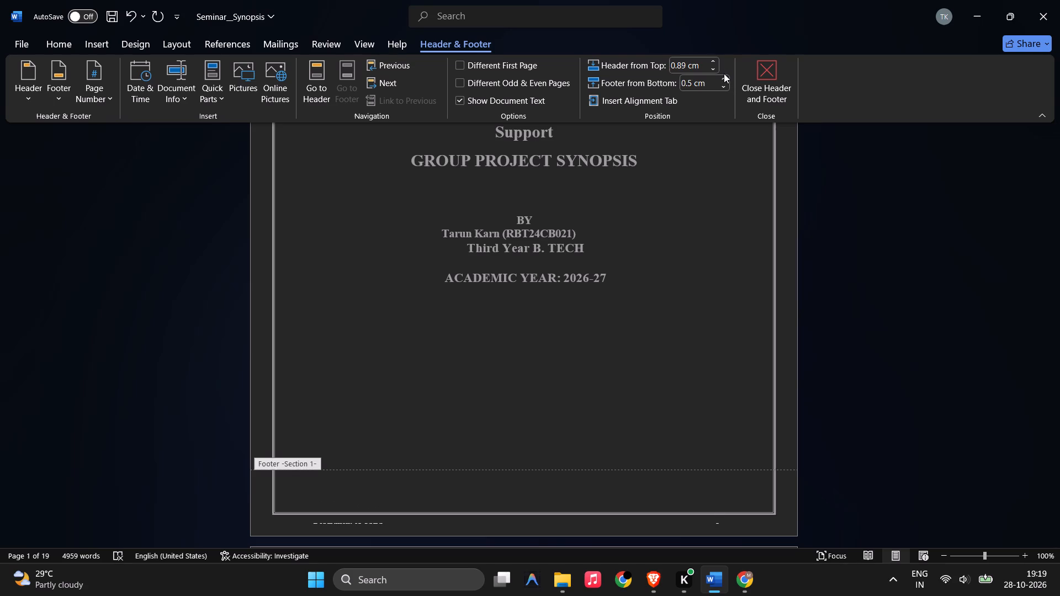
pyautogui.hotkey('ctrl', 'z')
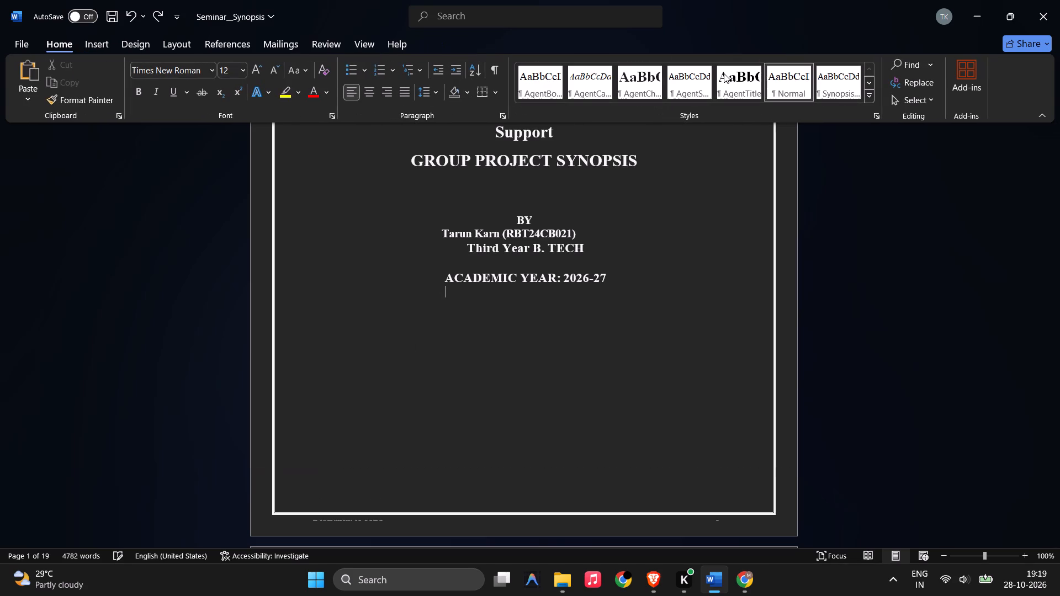
# Reopen the cover page's footer and set its distance from the page bottom to 1.3 cm.
pyautogui.click(562, 513)
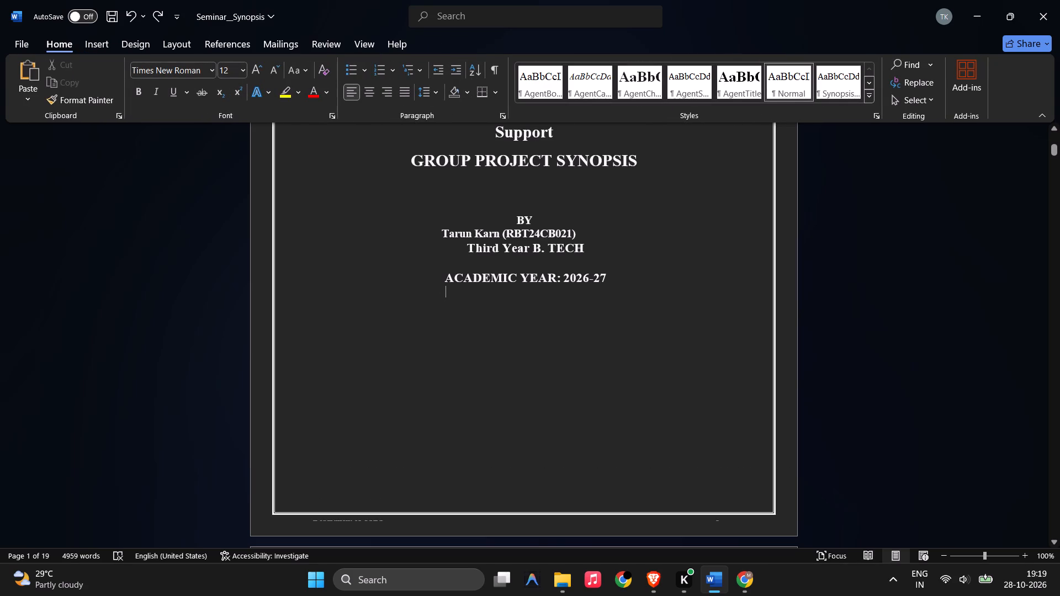
pyautogui.doubleClick(739, 528)
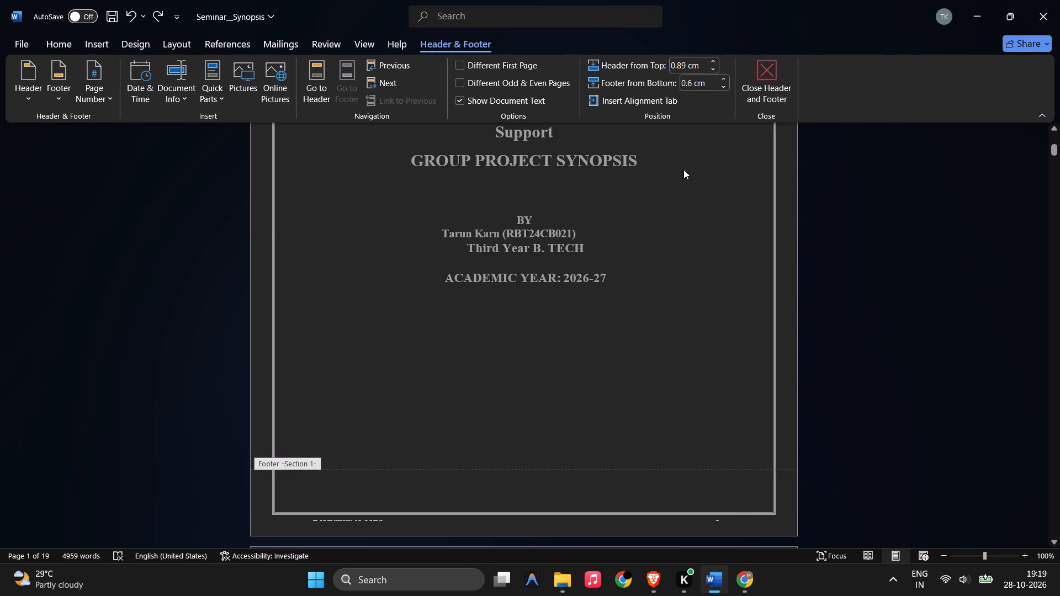
pyautogui.click(694, 84)
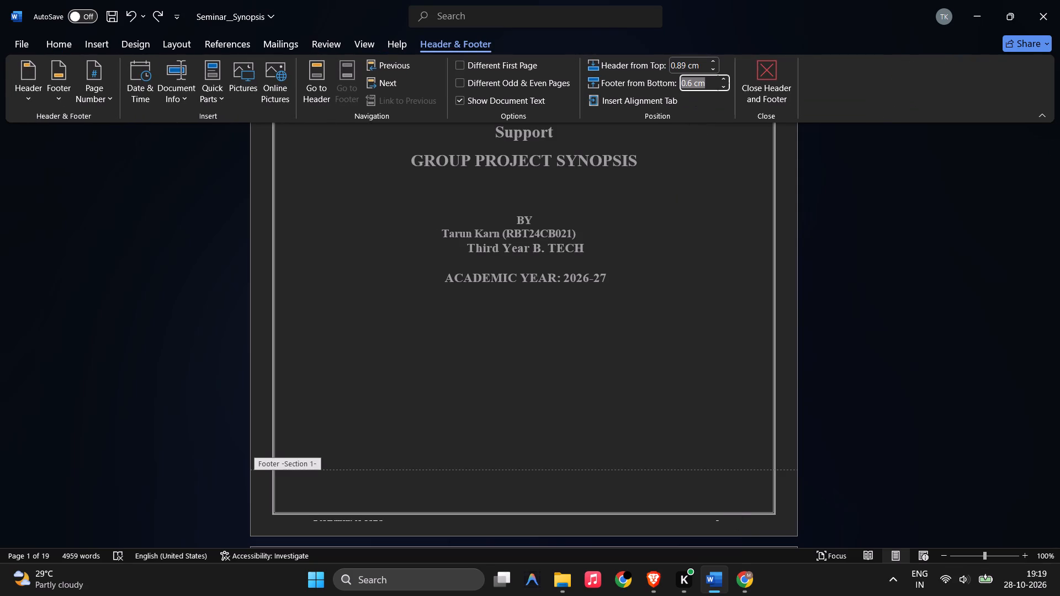
pyautogui.tripleClick(723, 78)
pyautogui.doubleClick(723, 78)
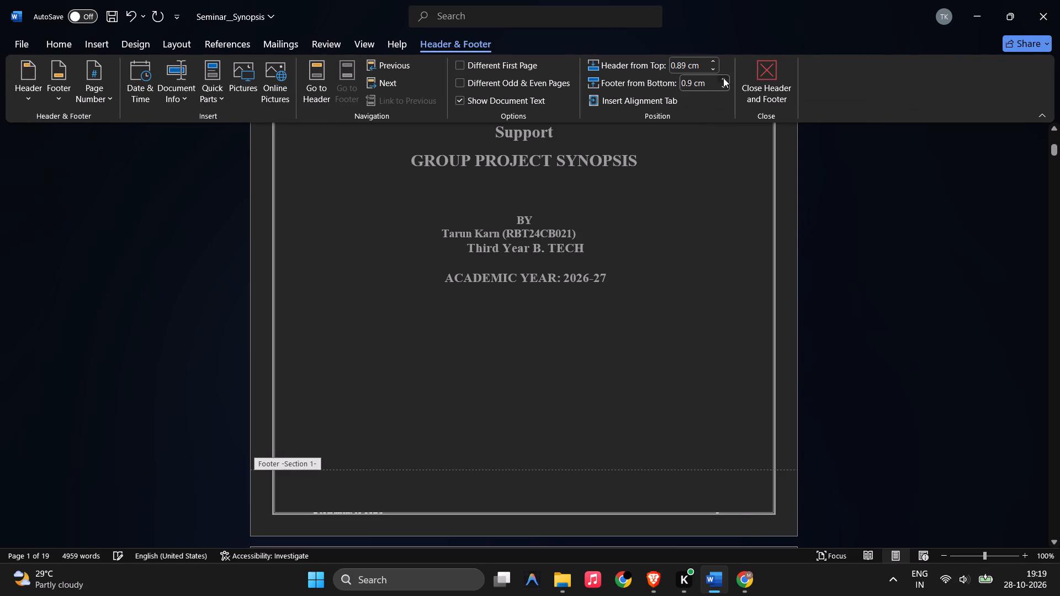
pyautogui.doubleClick(723, 78)
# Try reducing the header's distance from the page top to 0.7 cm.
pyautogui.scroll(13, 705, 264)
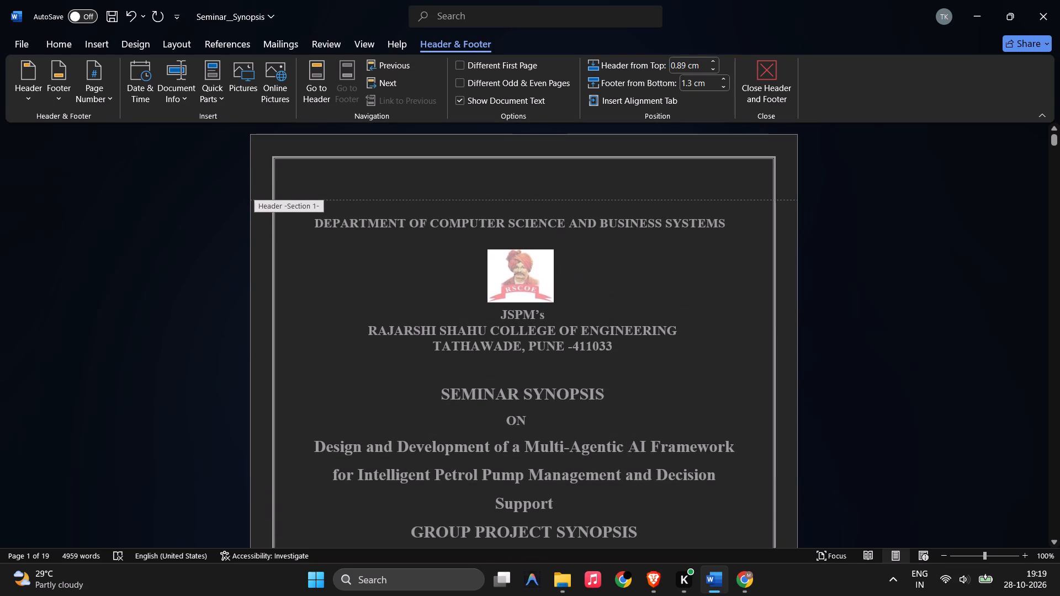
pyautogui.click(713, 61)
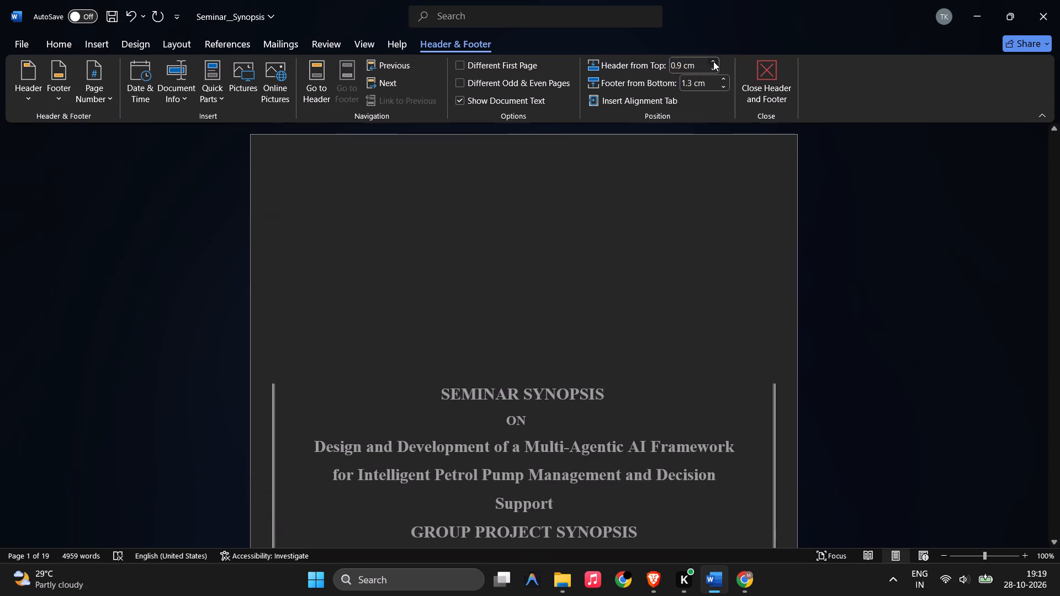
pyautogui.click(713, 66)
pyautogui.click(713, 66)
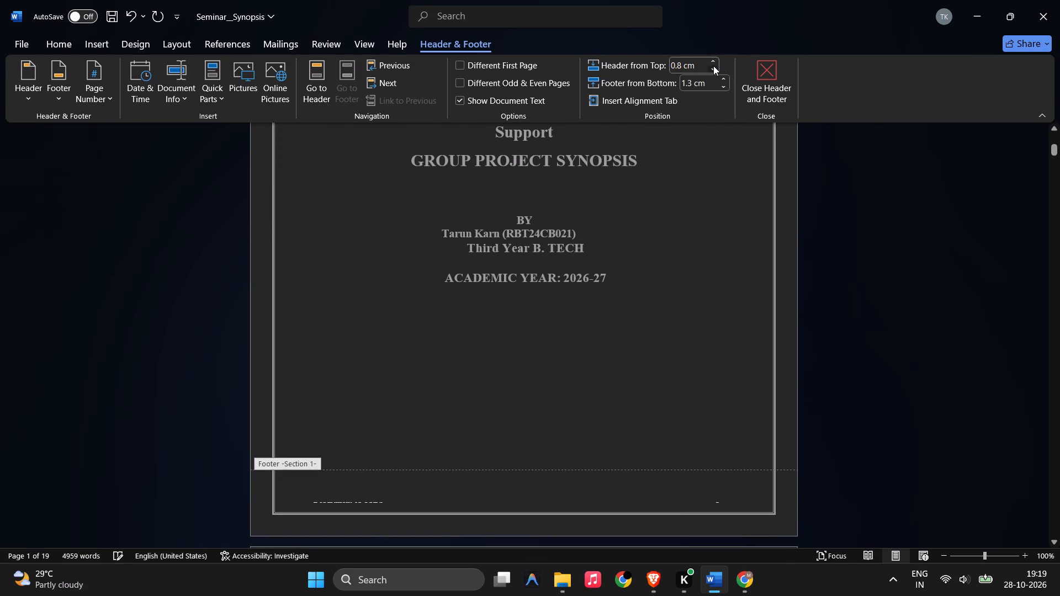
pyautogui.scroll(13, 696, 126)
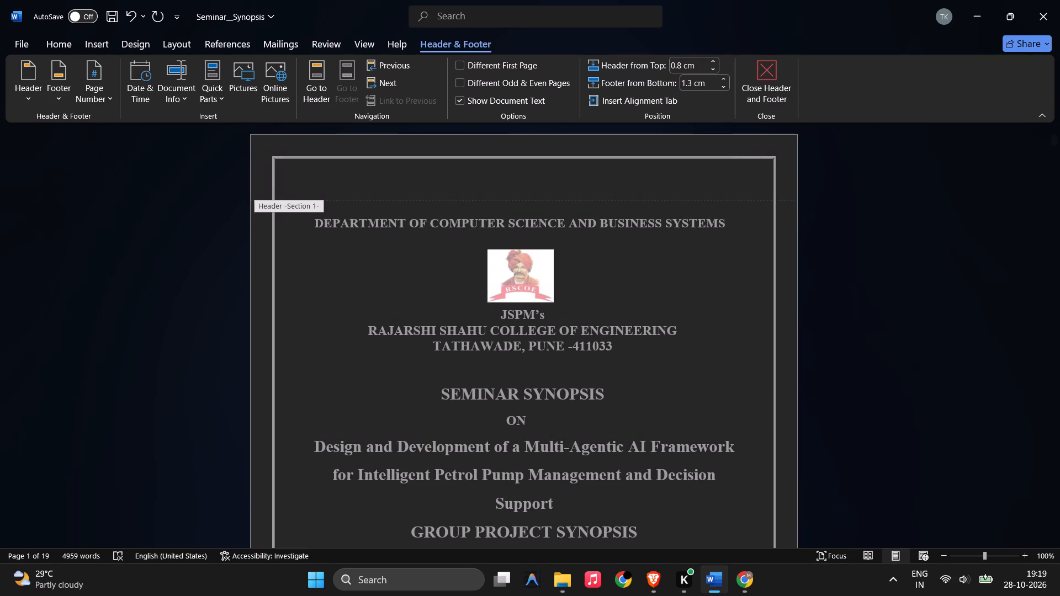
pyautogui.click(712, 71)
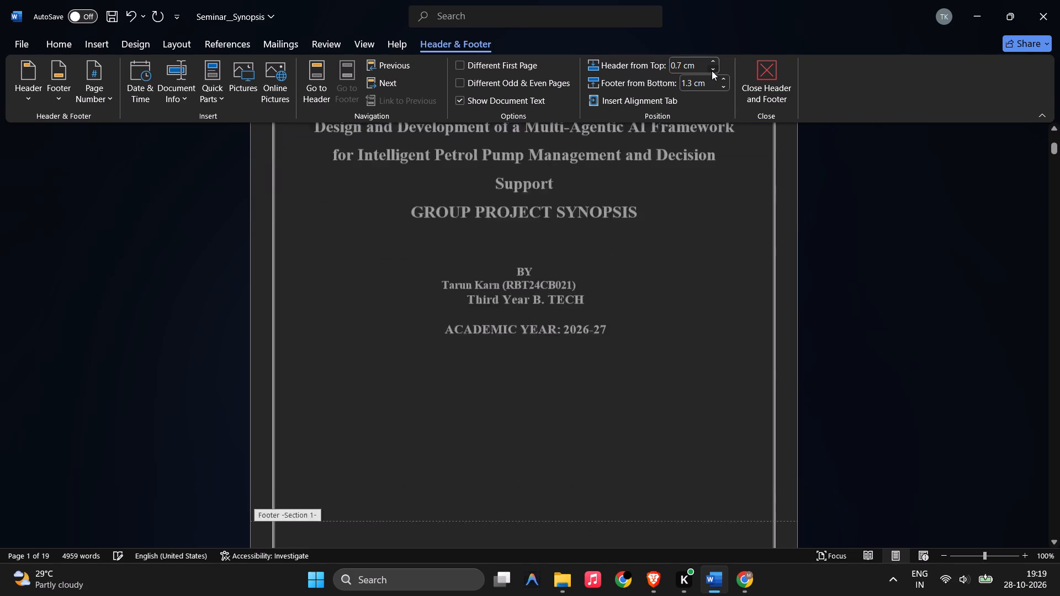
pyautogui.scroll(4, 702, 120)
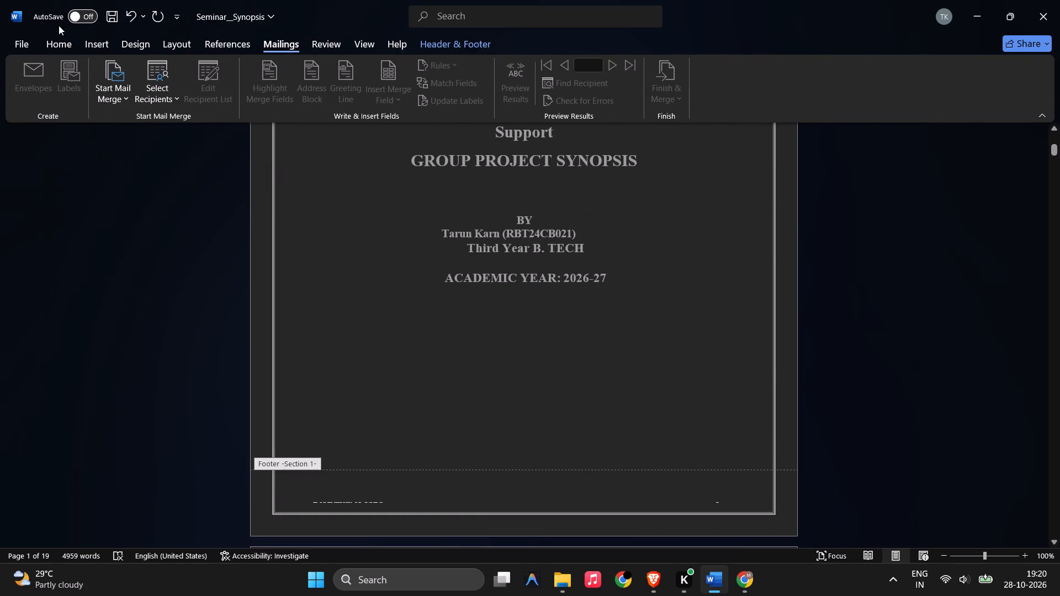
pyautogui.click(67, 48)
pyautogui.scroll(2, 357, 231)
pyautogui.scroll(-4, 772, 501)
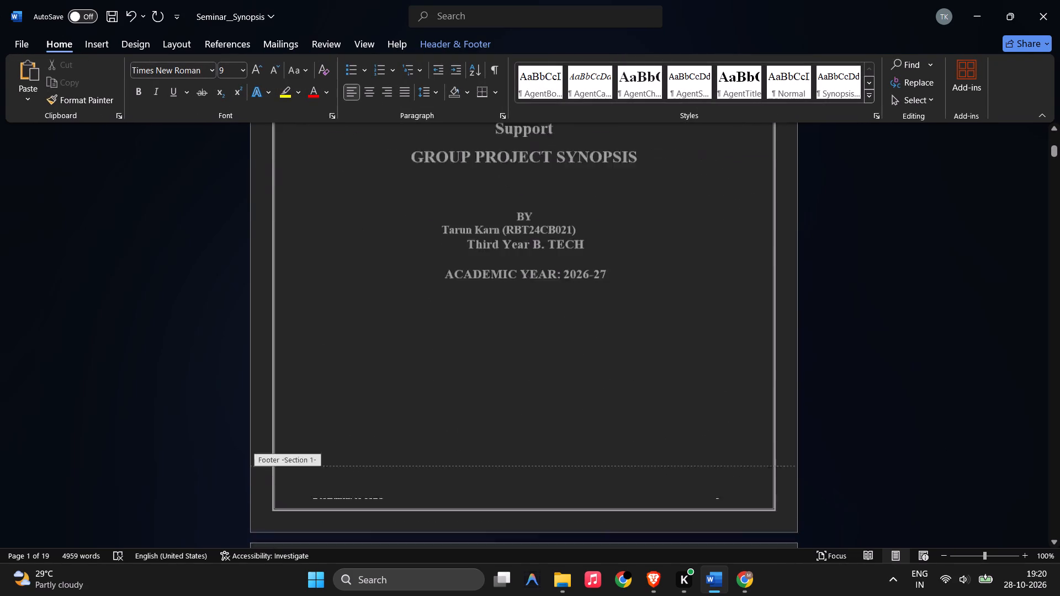
# Set the header's distance from the page top to 1 cm and return to the body text.
pyautogui.click(646, 418)
pyautogui.tripleClick(622, 425)
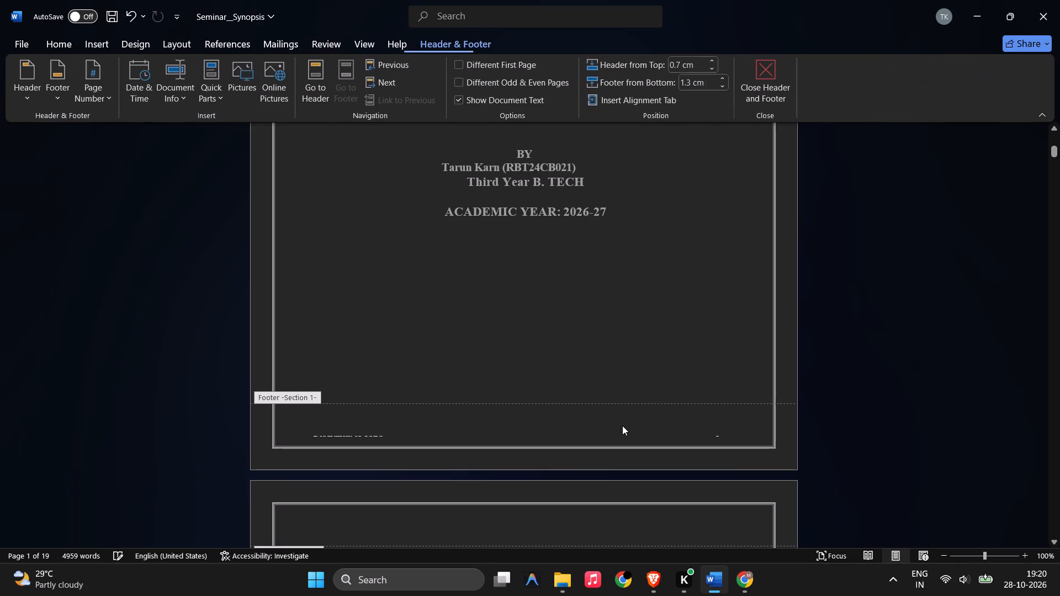
pyautogui.click(716, 60)
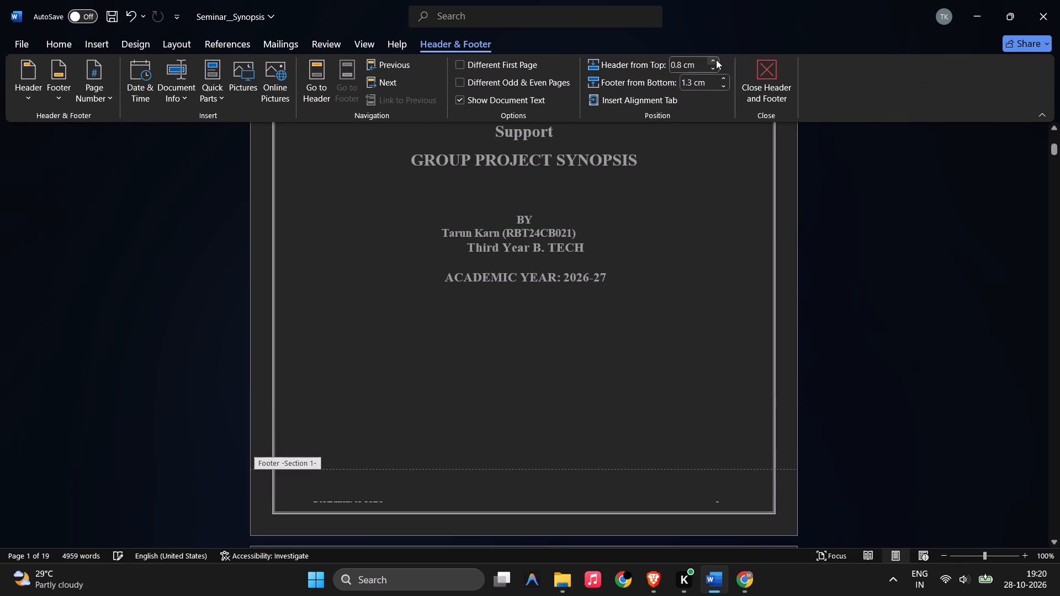
pyautogui.click(716, 60)
pyautogui.click(716, 60)
pyautogui.click(861, 256)
pyautogui.tripleClick(862, 256)
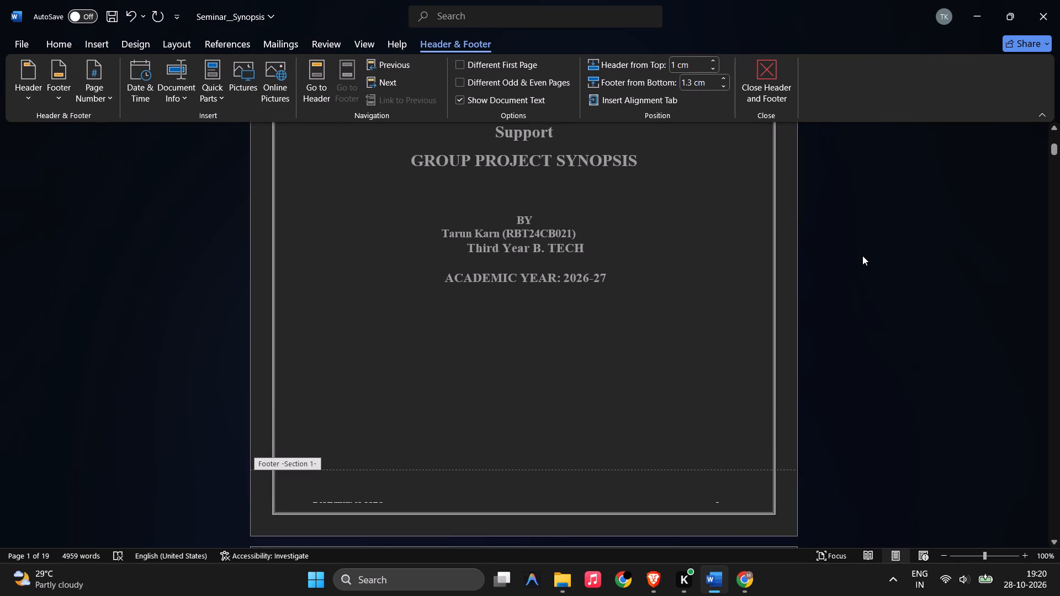
# Check the header spacing and the footer's placement inside the page border on the cover and following pages.
pyautogui.scroll(14, 863, 256)
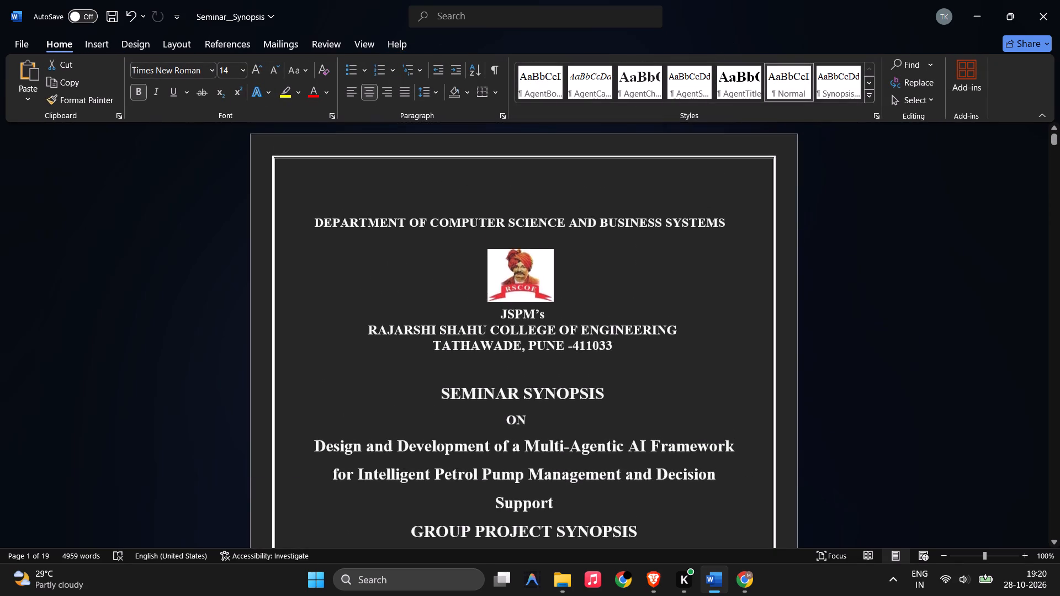
pyautogui.scroll(-11, 863, 256)
pyautogui.scroll(15, 863, 256)
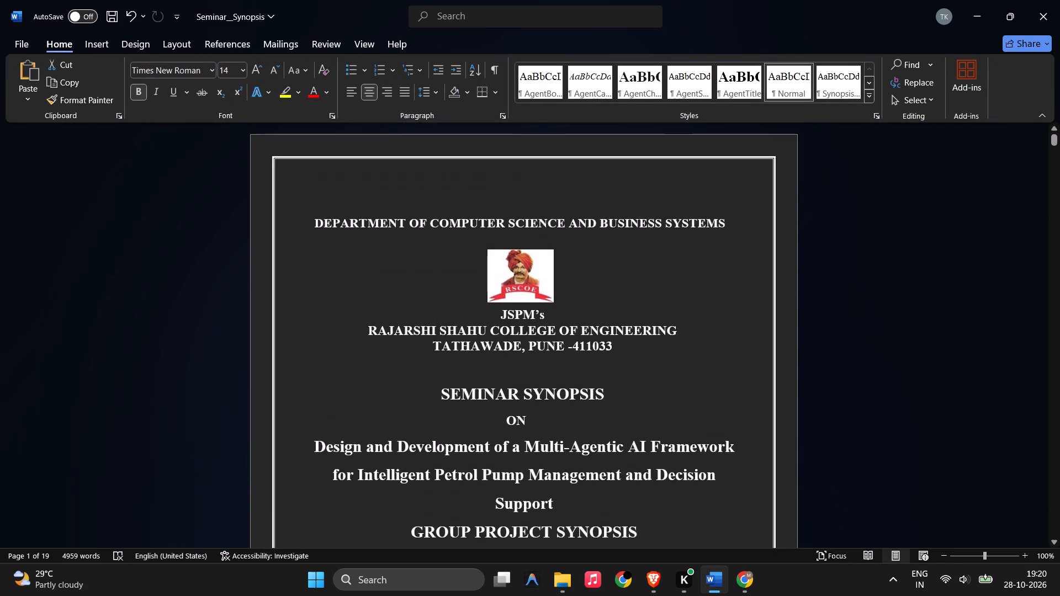
pyautogui.scroll(-20, 683, 233)
pyautogui.scroll(-20, 683, 233)
pyautogui.scroll(-2, 683, 233)
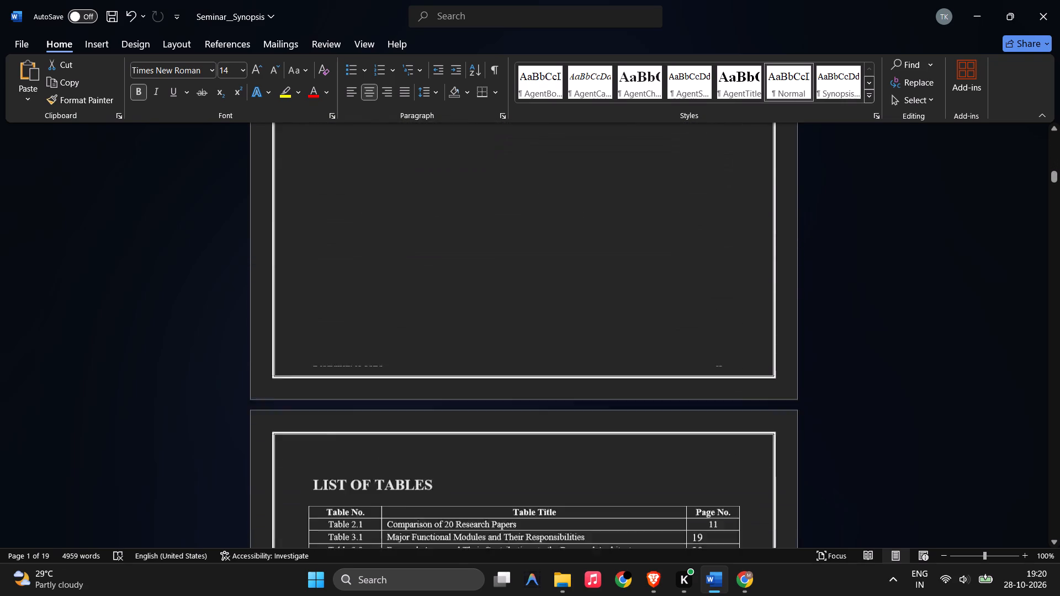
pyautogui.scroll(20, 693, 206)
pyautogui.scroll(3, 693, 206)
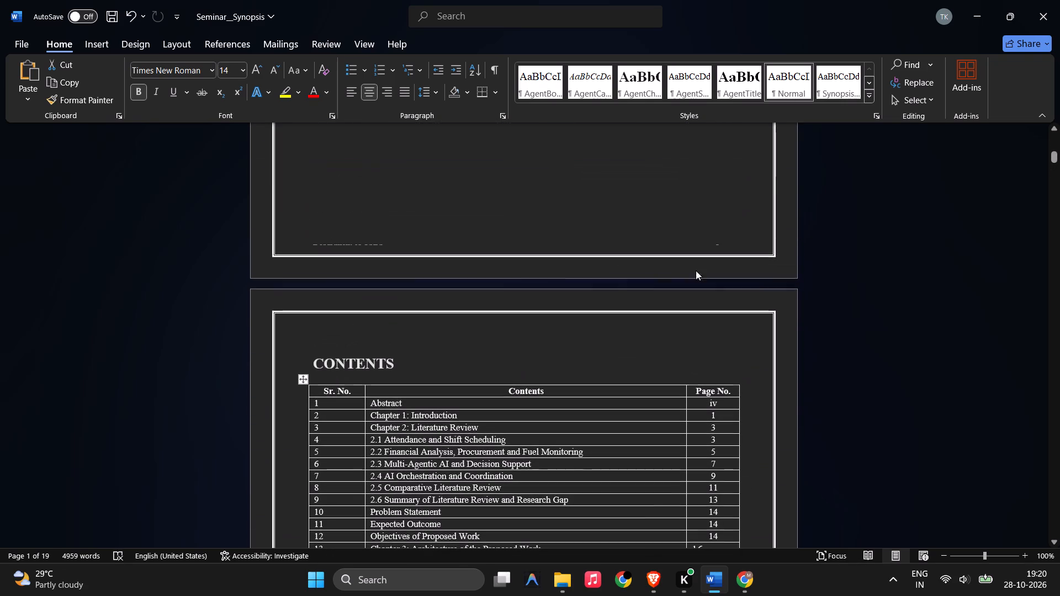
pyautogui.click(644, 262)
pyautogui.click(645, 251)
pyautogui.tripleClick(706, 248)
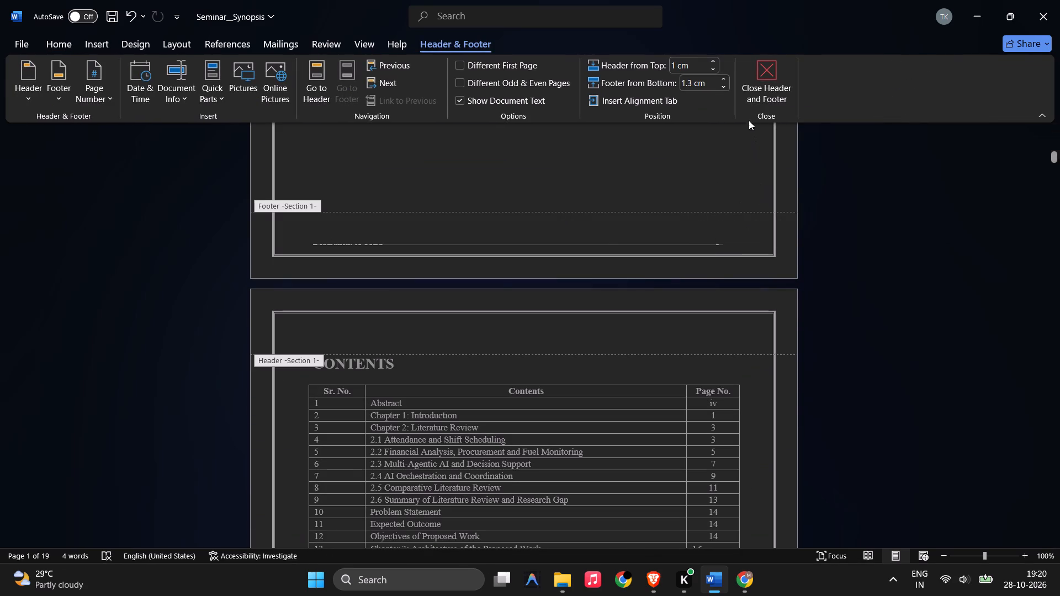
pyautogui.click(756, 90)
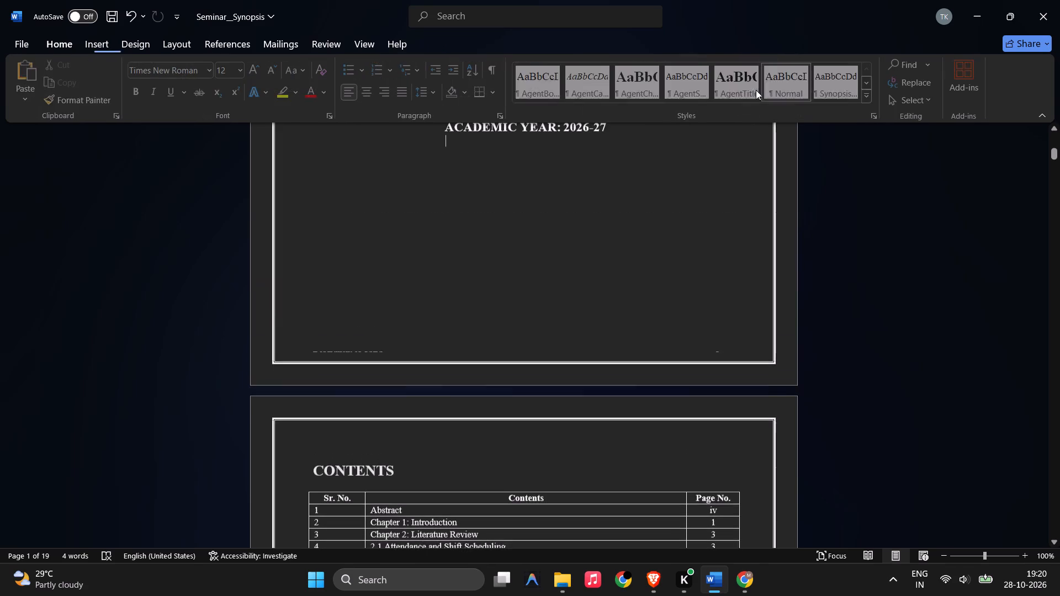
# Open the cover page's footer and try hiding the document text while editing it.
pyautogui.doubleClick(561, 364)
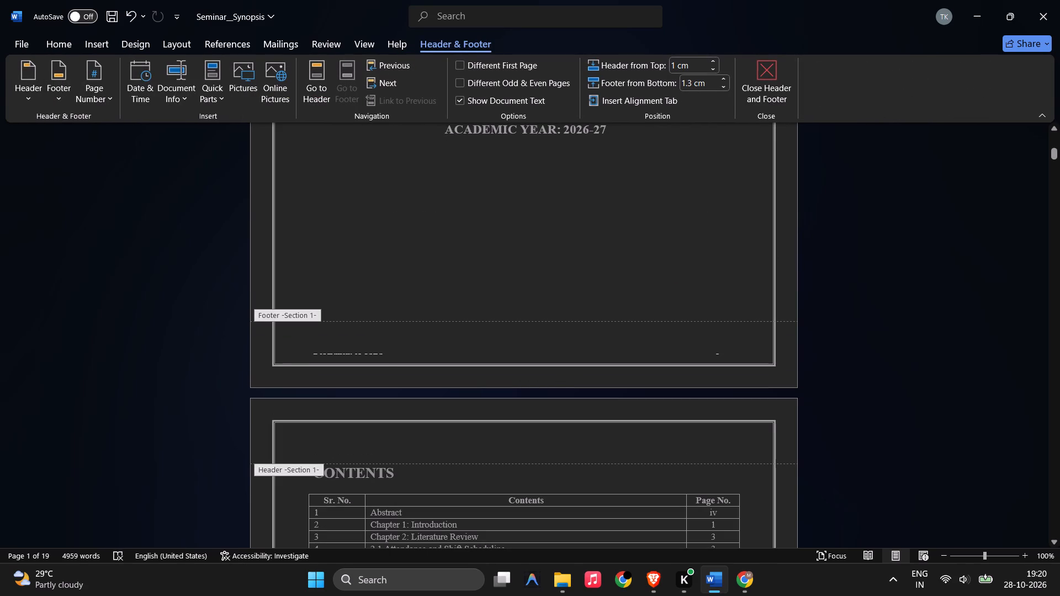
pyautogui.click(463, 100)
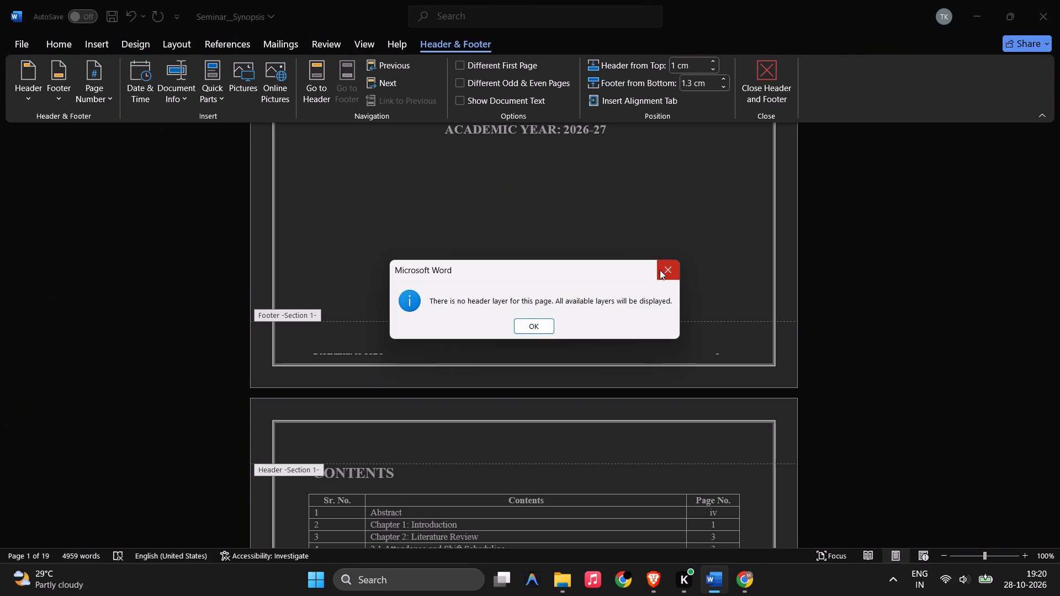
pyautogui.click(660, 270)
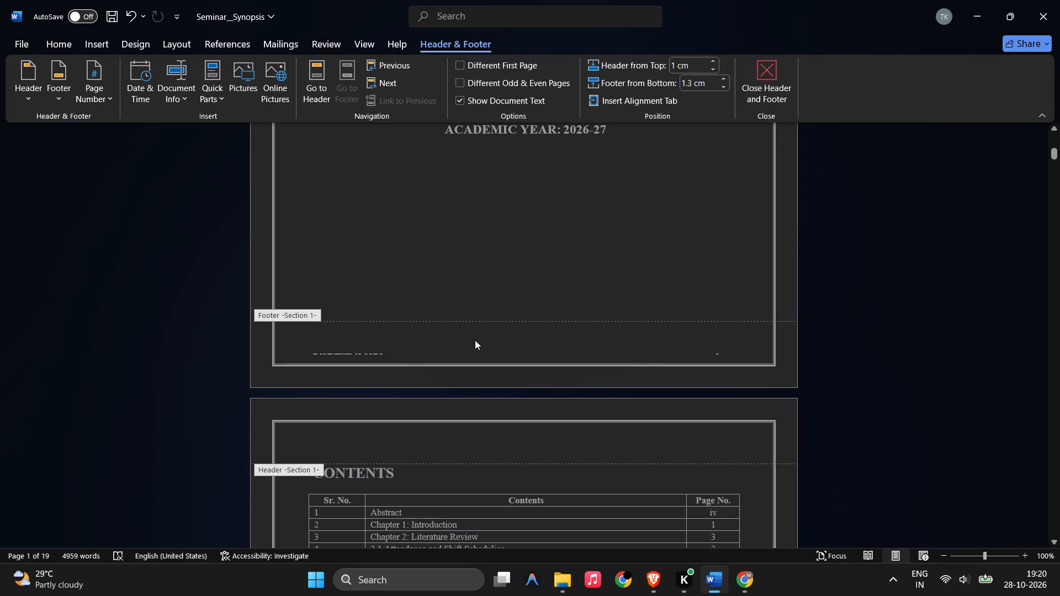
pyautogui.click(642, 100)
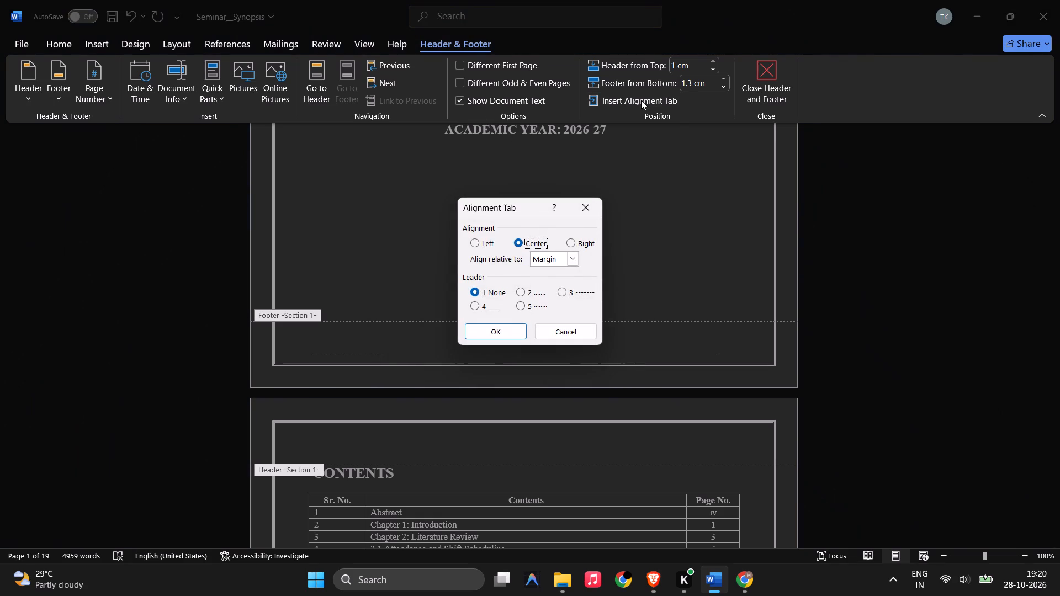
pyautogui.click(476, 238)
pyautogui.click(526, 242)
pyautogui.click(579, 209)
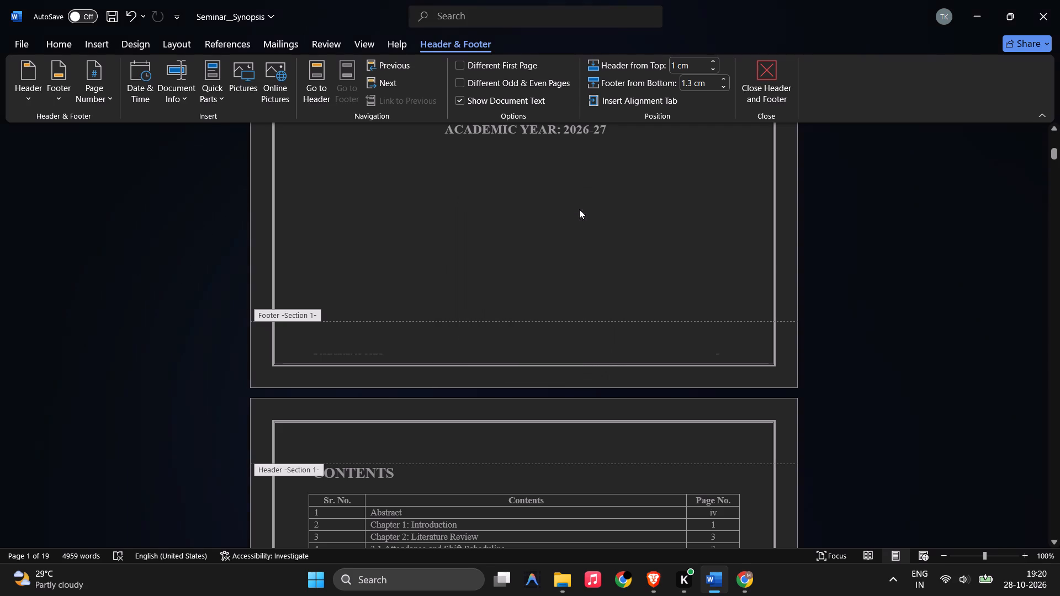
# Switch from the cover page's footer to its header for editing.
pyautogui.click(341, 89)
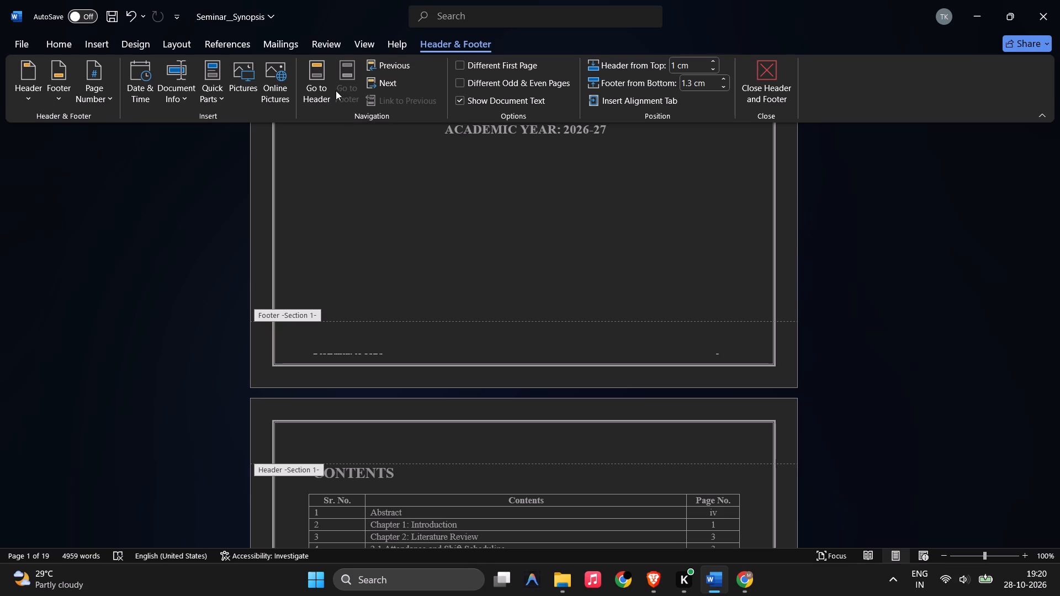
pyautogui.click(327, 94)
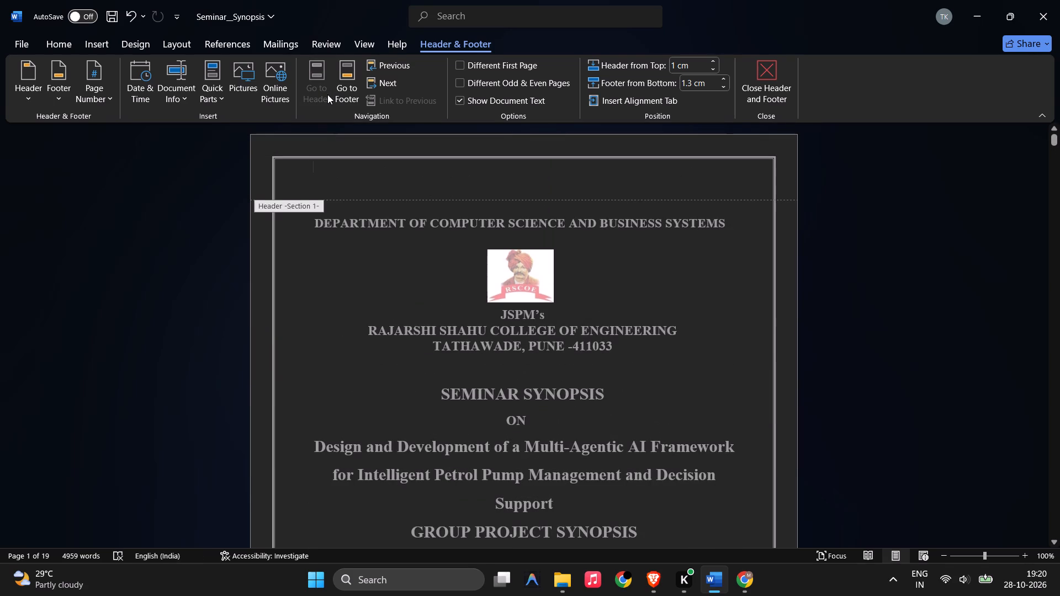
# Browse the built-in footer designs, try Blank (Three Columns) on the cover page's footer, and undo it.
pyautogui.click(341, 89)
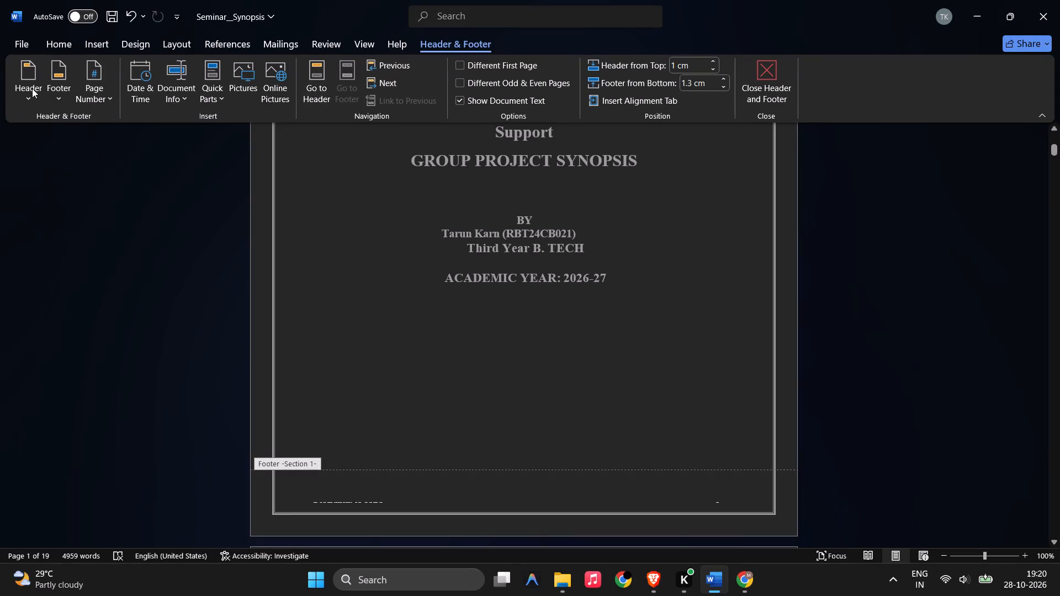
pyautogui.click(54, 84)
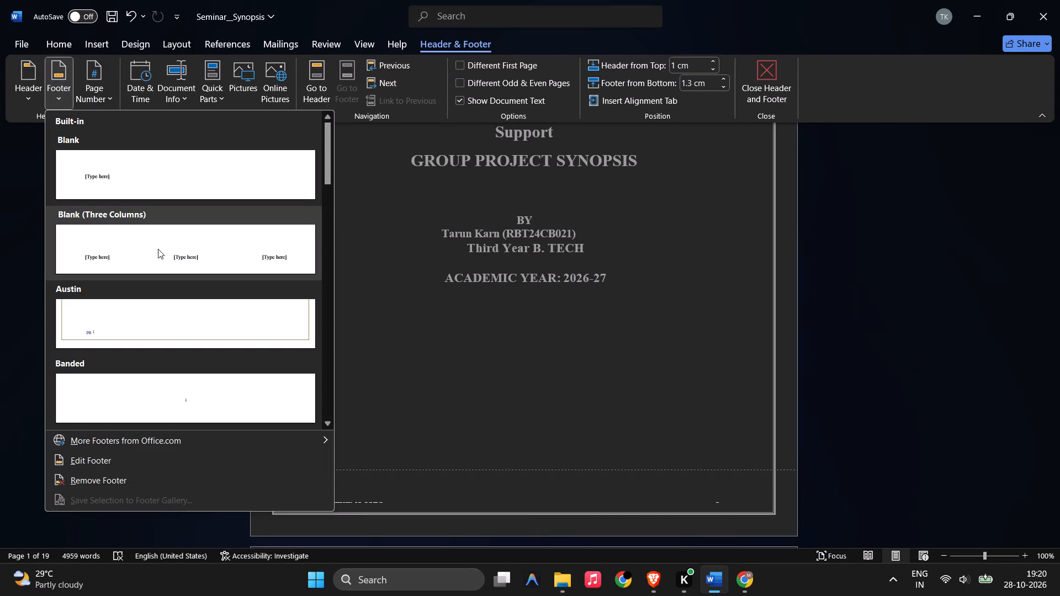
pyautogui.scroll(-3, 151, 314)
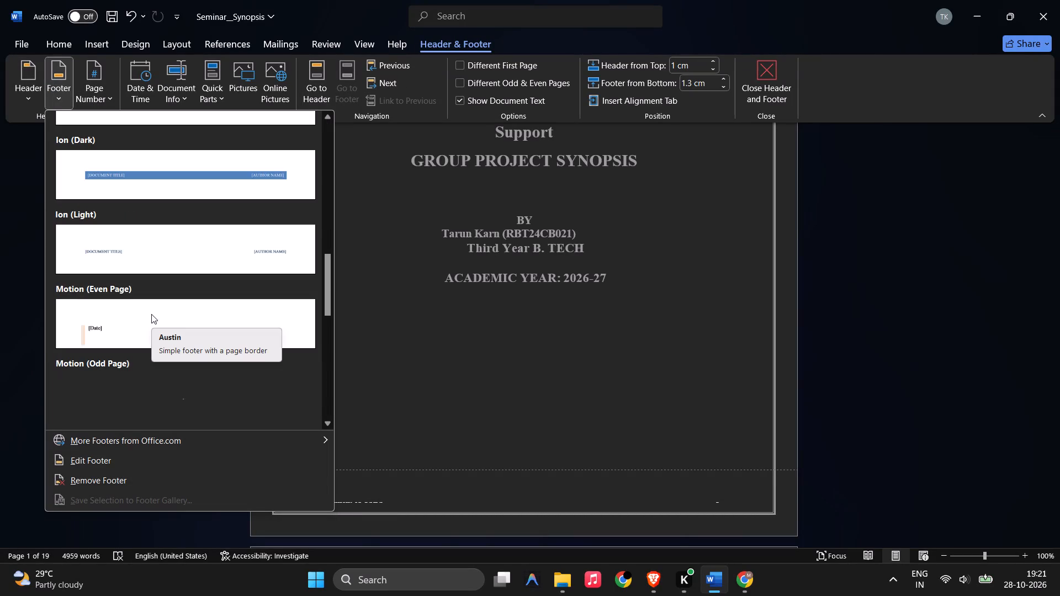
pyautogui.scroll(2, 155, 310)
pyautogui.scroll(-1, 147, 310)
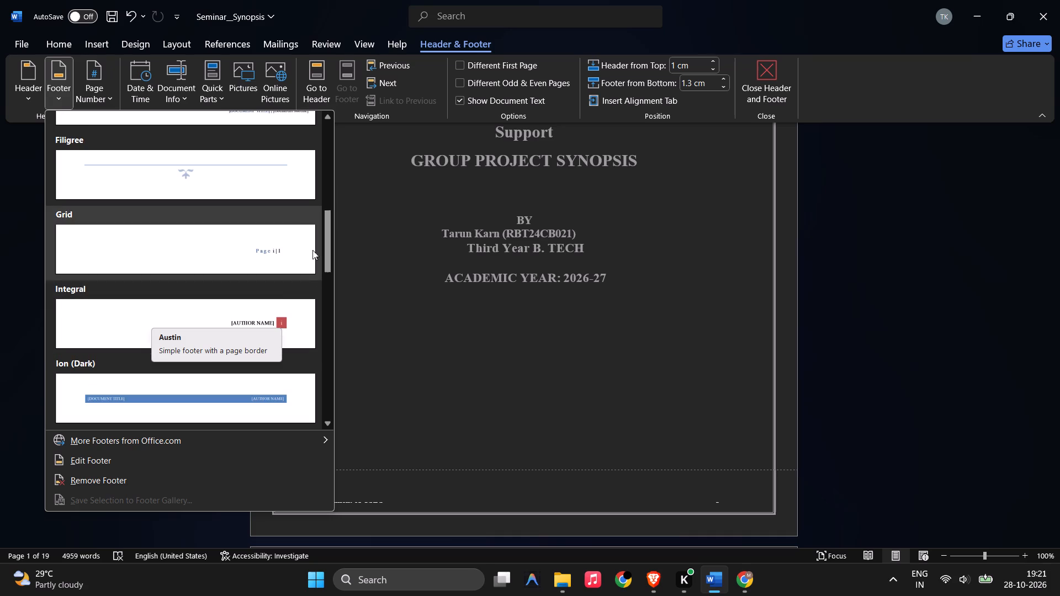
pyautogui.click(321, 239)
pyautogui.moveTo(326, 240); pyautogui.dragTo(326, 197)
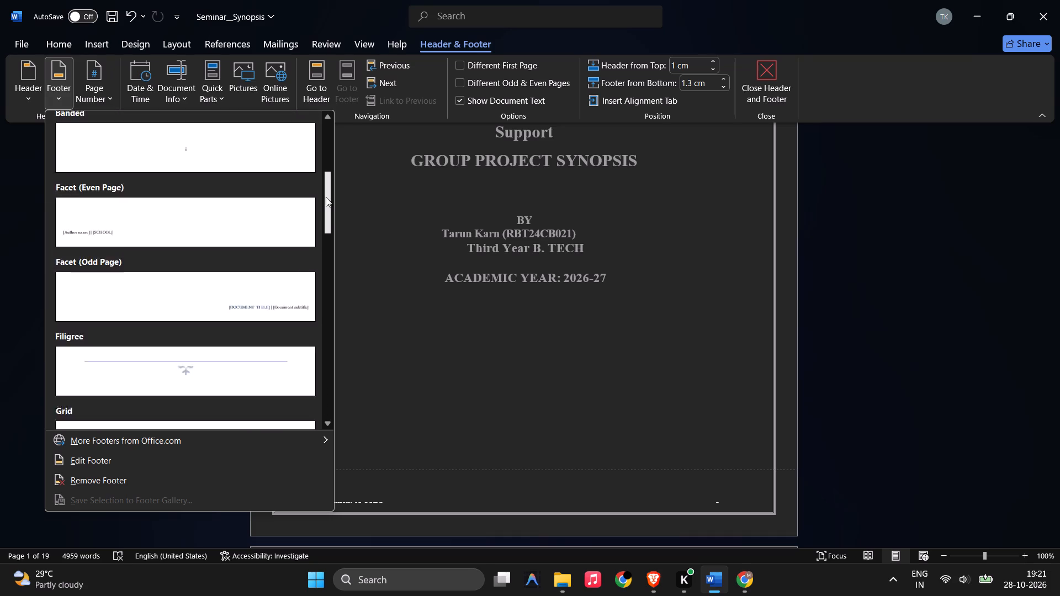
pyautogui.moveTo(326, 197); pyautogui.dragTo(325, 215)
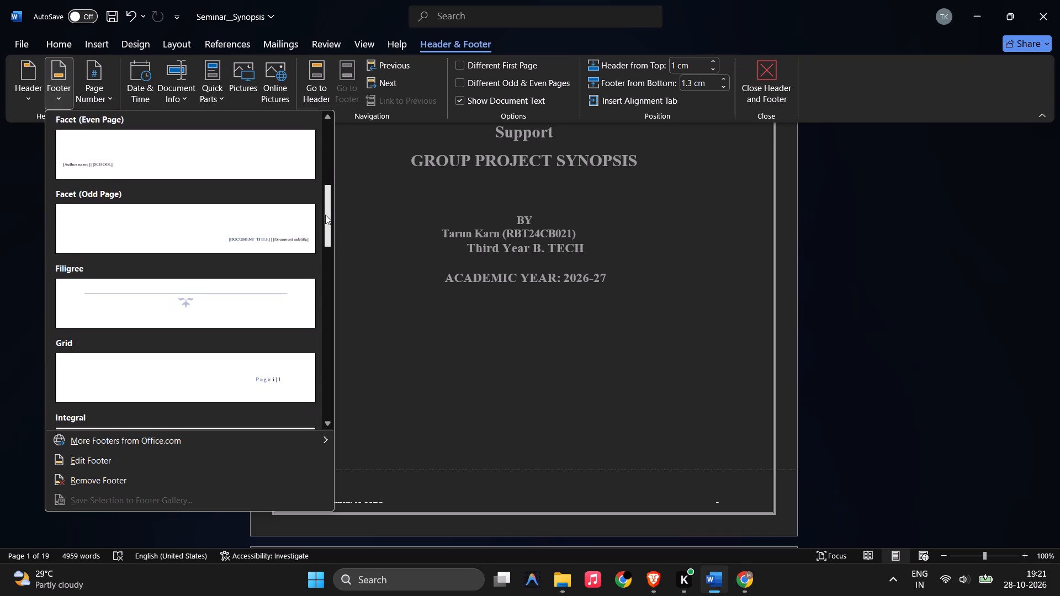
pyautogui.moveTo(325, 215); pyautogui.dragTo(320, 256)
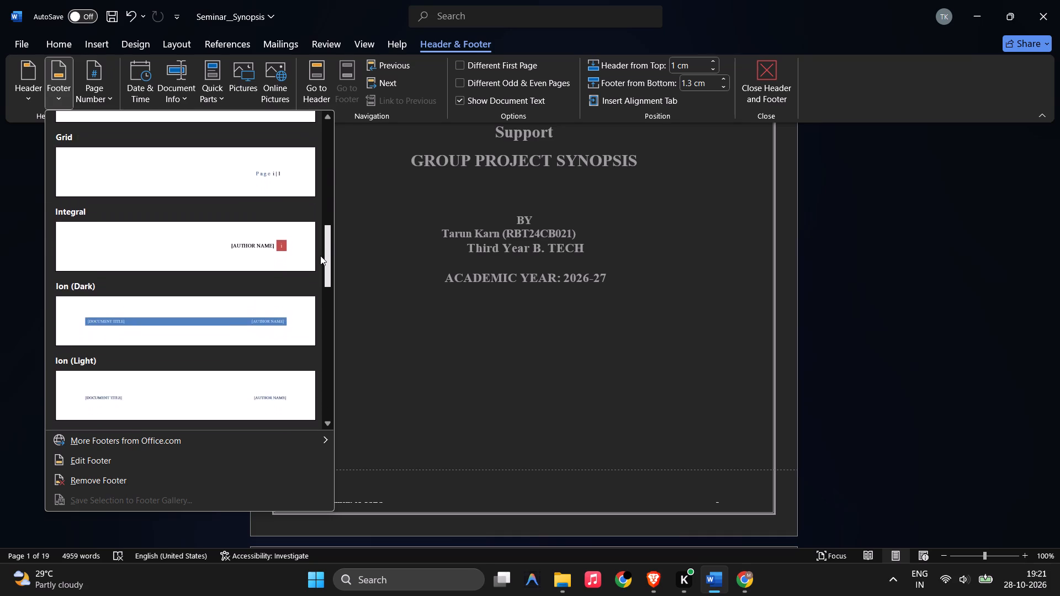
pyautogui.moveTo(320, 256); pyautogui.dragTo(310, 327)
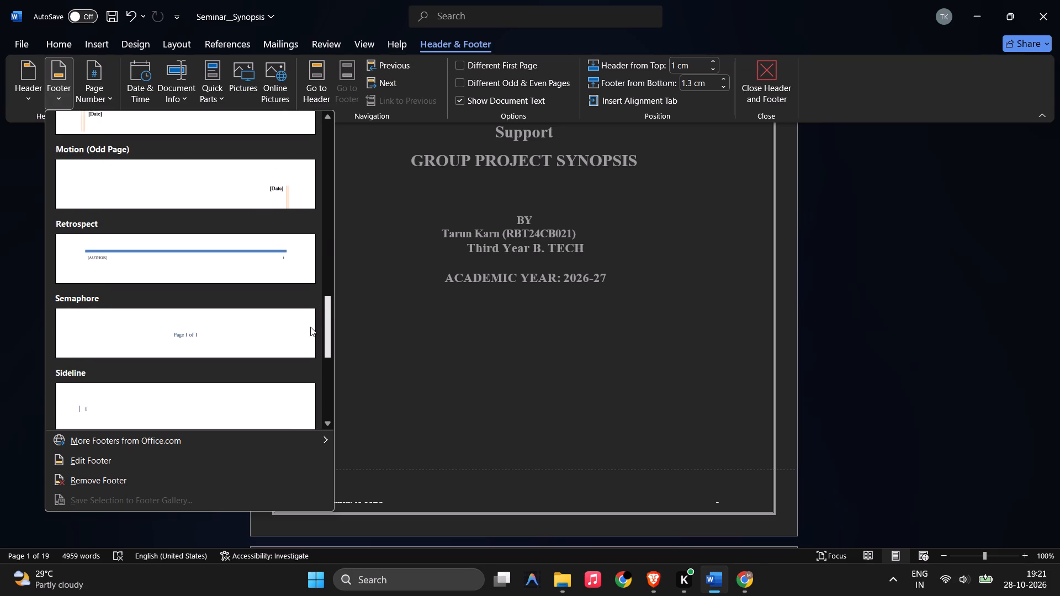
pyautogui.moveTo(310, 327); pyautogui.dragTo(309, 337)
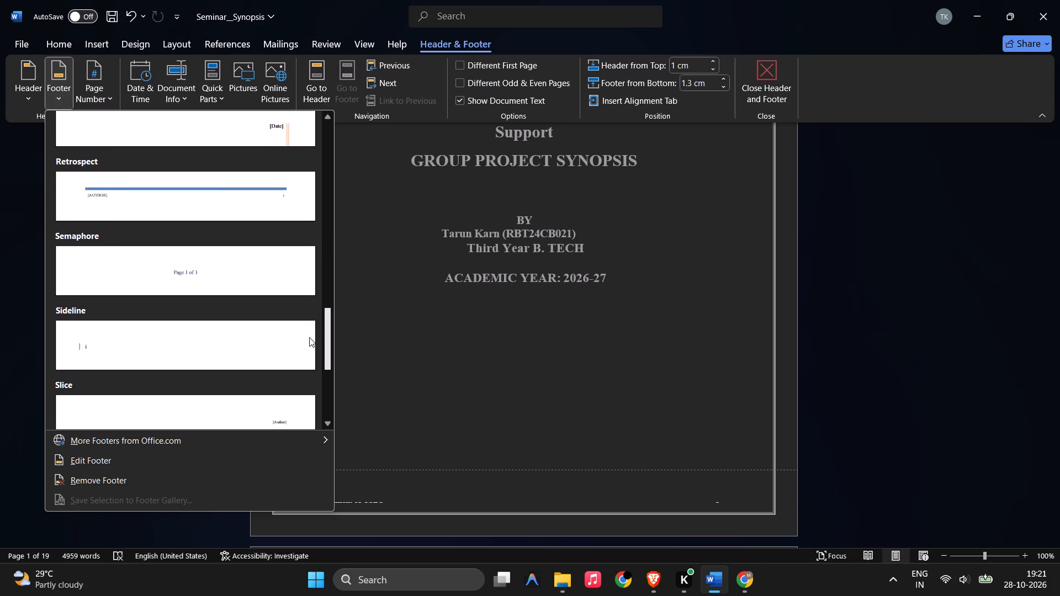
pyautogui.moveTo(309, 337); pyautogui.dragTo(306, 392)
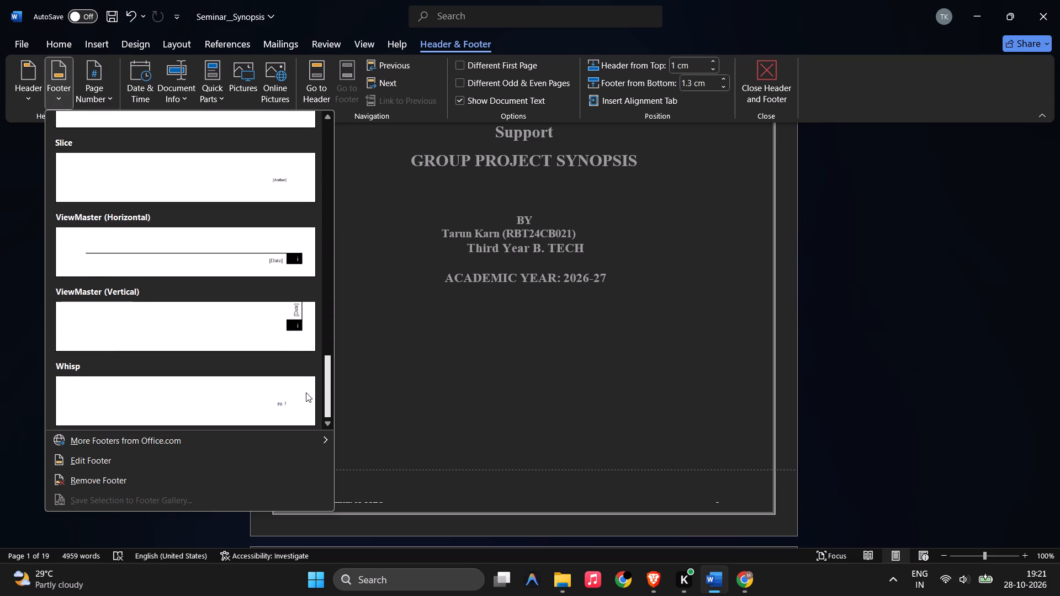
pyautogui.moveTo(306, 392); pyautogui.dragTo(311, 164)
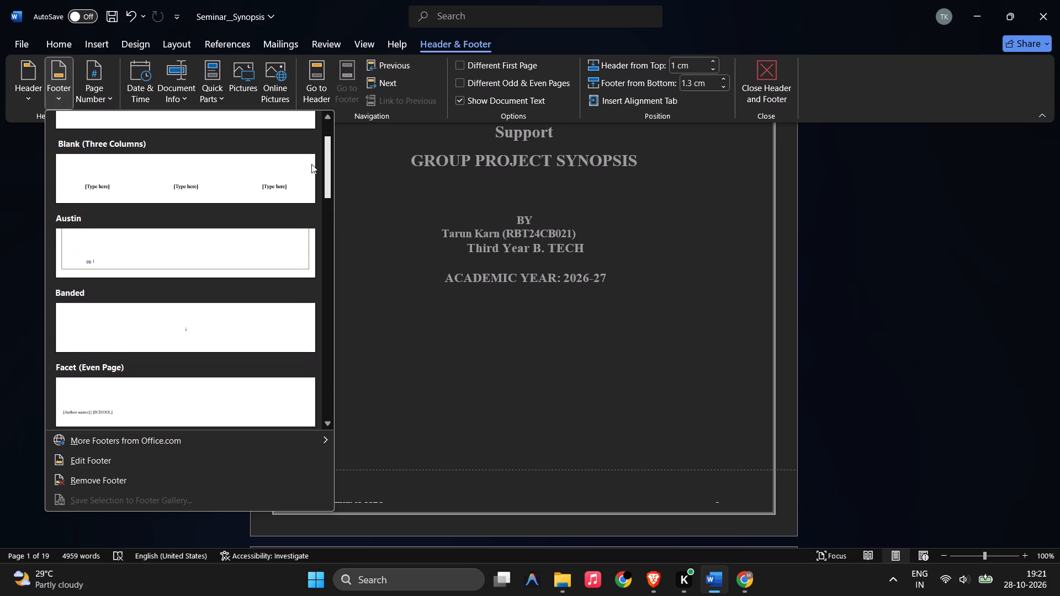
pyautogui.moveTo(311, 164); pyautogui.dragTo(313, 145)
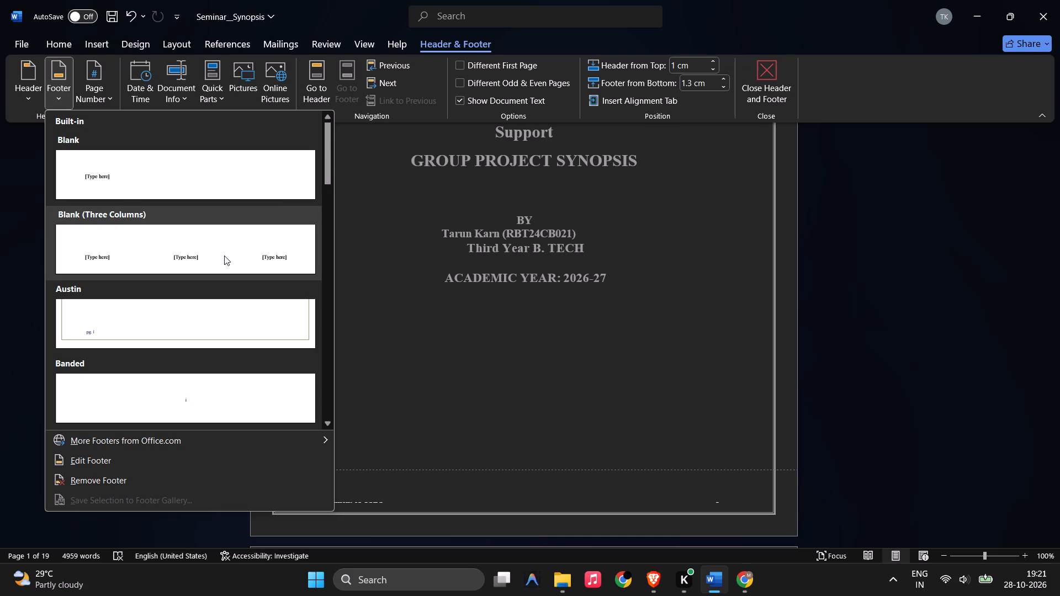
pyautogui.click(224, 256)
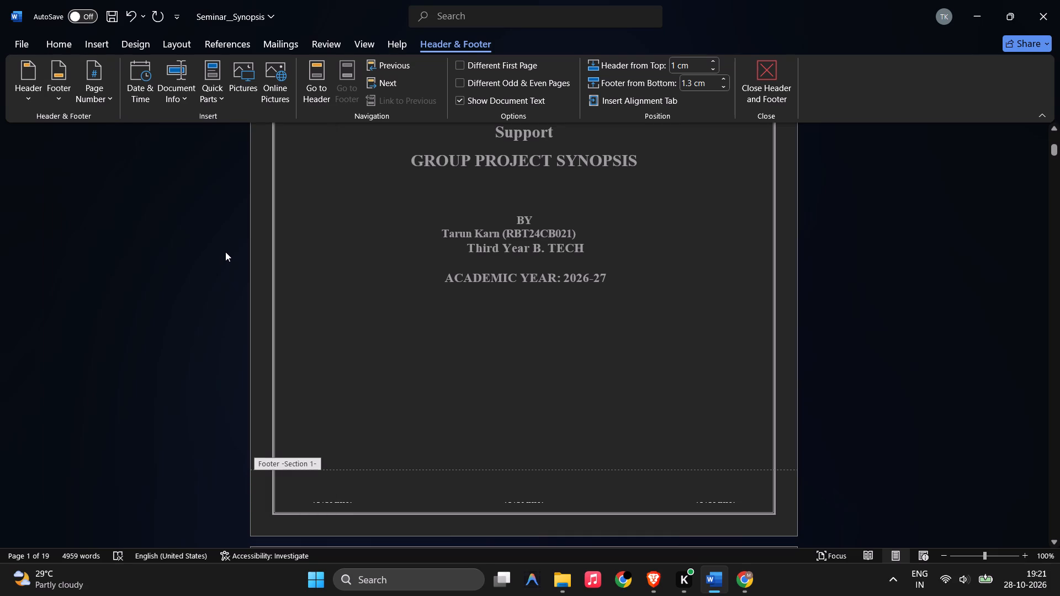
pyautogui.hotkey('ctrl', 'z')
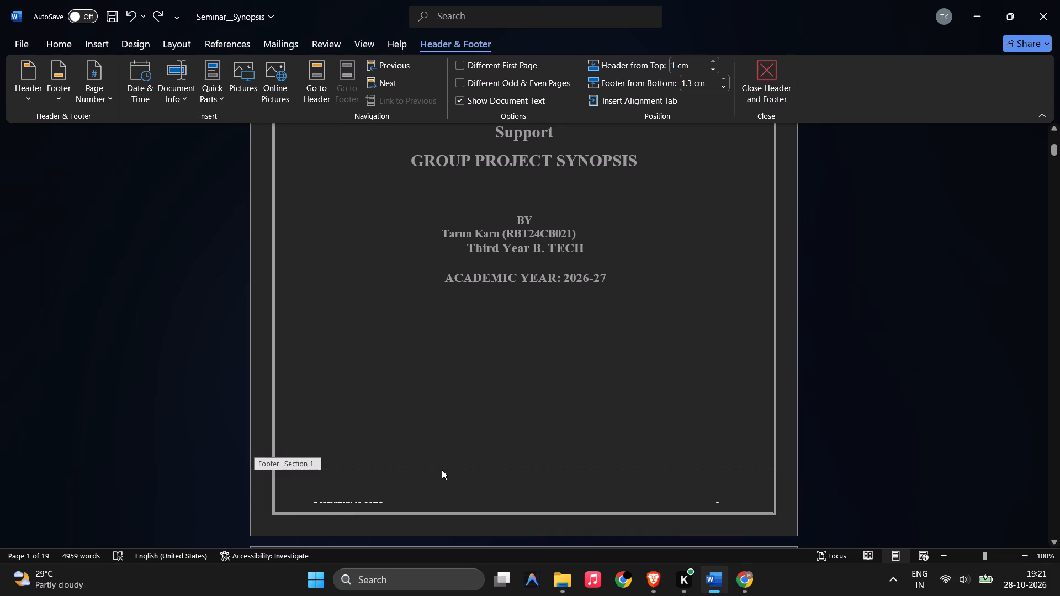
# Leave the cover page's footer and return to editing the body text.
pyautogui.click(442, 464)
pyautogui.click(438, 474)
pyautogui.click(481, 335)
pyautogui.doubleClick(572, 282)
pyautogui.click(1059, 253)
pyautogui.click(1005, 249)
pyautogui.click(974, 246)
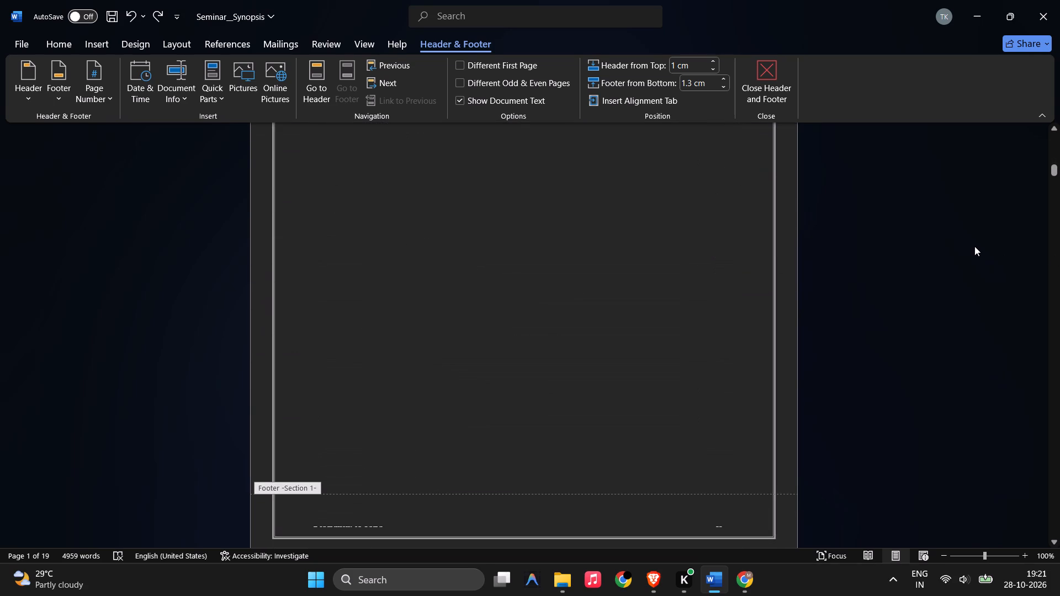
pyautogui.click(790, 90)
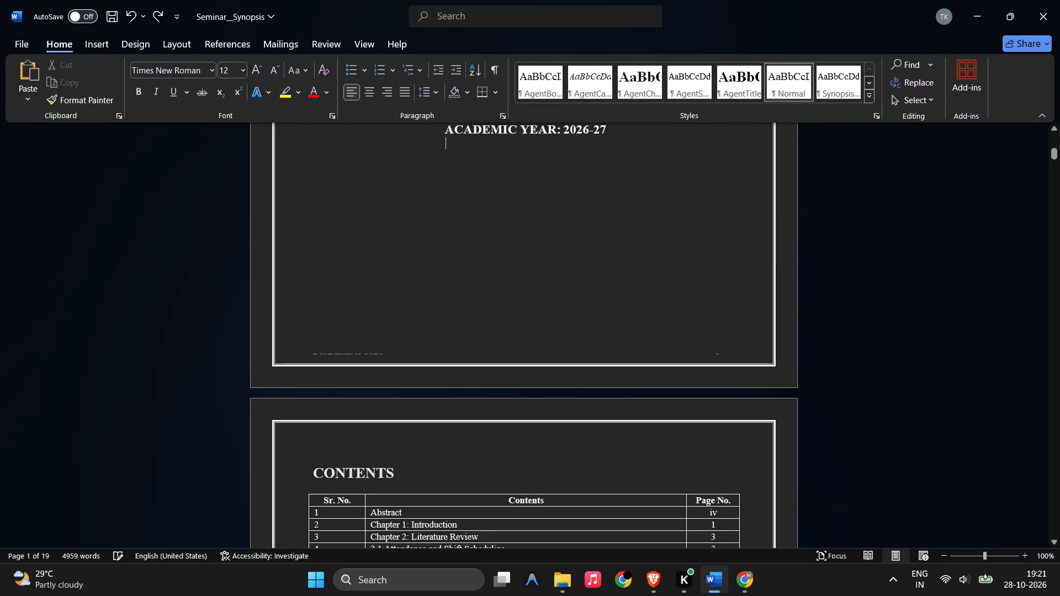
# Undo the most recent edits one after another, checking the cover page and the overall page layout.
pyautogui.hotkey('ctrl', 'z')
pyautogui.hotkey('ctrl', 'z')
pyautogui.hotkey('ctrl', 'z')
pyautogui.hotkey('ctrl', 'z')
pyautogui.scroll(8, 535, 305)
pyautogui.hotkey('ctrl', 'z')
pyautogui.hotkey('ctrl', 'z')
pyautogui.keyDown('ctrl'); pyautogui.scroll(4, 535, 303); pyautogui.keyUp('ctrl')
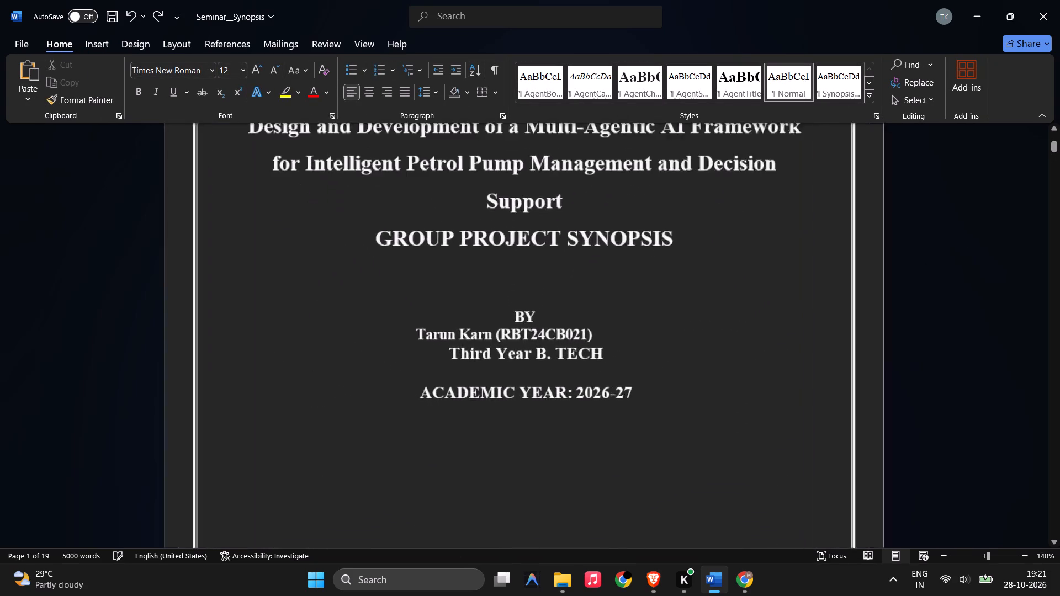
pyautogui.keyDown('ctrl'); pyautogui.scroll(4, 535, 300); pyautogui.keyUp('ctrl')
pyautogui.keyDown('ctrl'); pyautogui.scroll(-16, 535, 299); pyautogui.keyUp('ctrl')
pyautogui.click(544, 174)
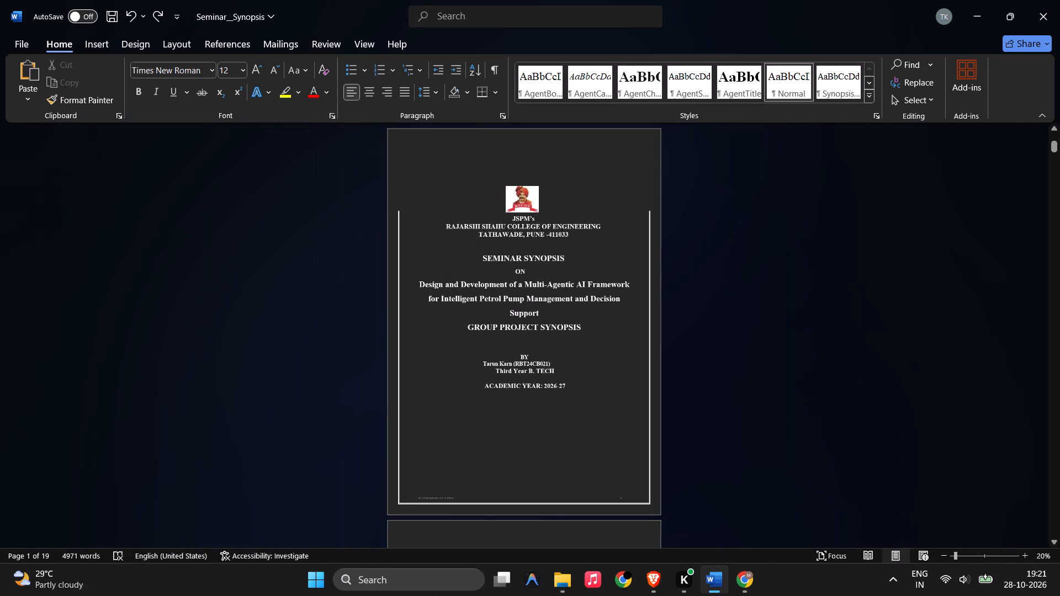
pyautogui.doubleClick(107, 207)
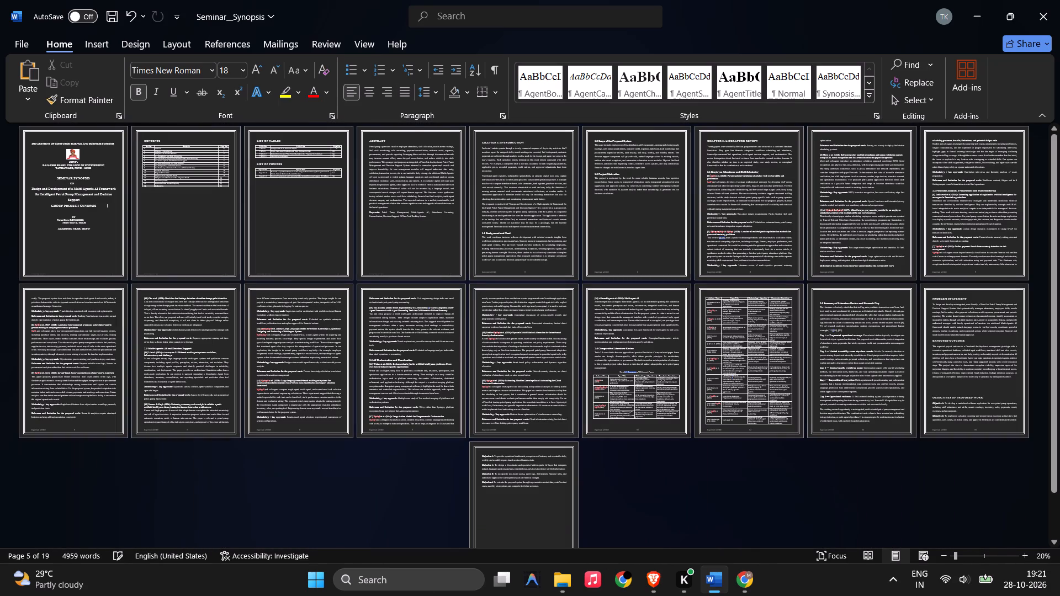
# Close the Seminar__Synopsis document without saving its changes.
pyautogui.click(1039, 1)
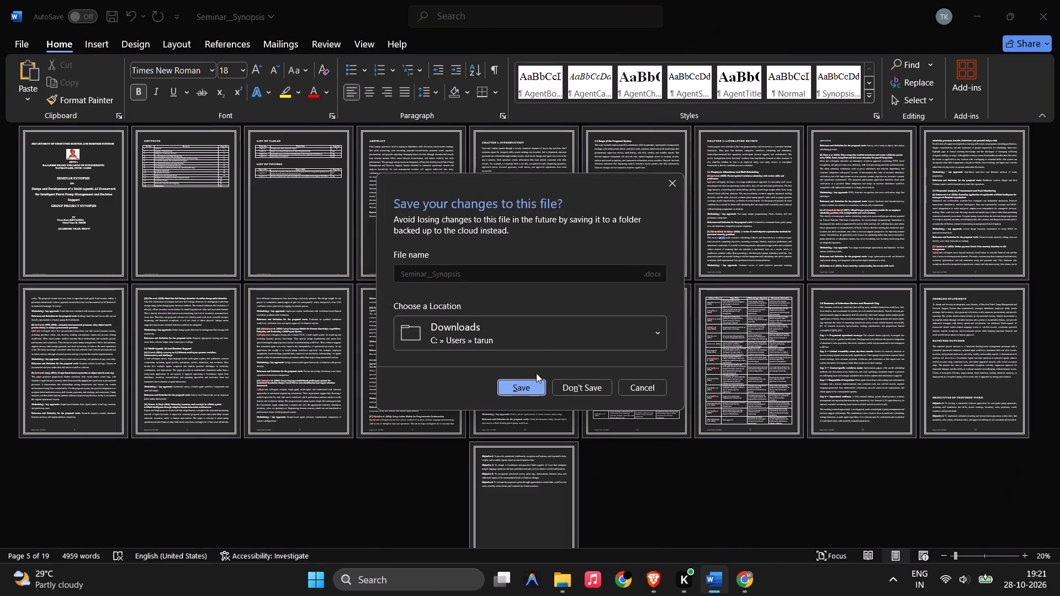
pyautogui.click(587, 389)
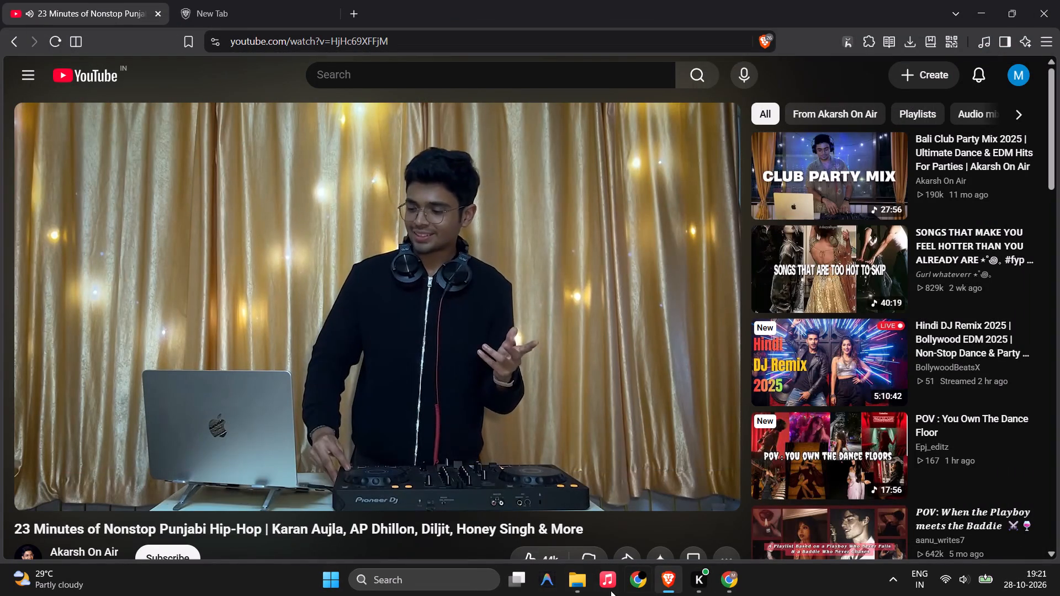
# Reopen Seminar__Synopsis from the Downloads folder in File Explorer and dismiss the Office activation notice.
pyautogui.click(571, 579)
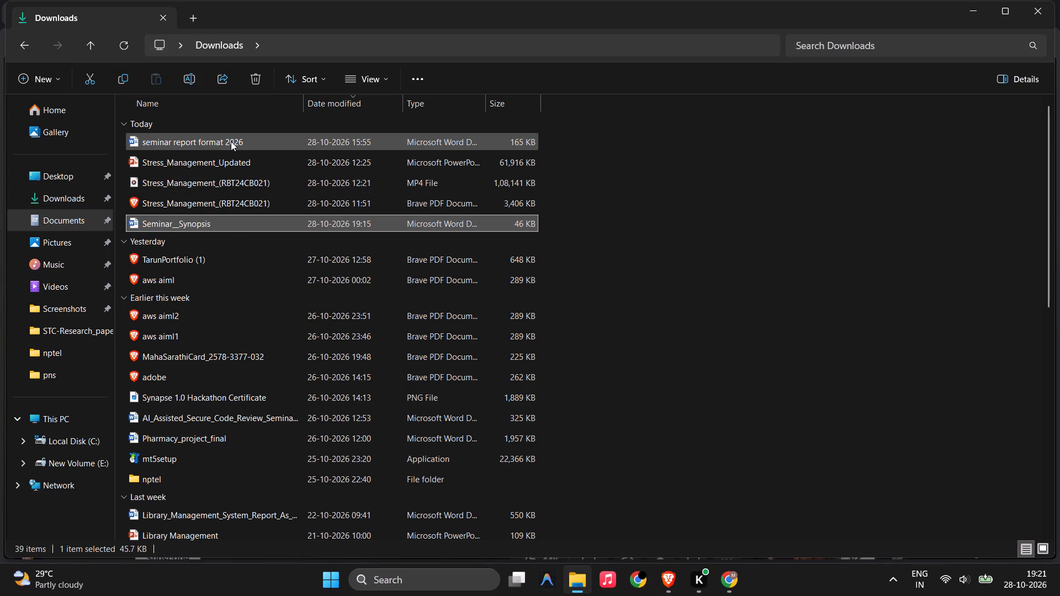
pyautogui.doubleClick(228, 222)
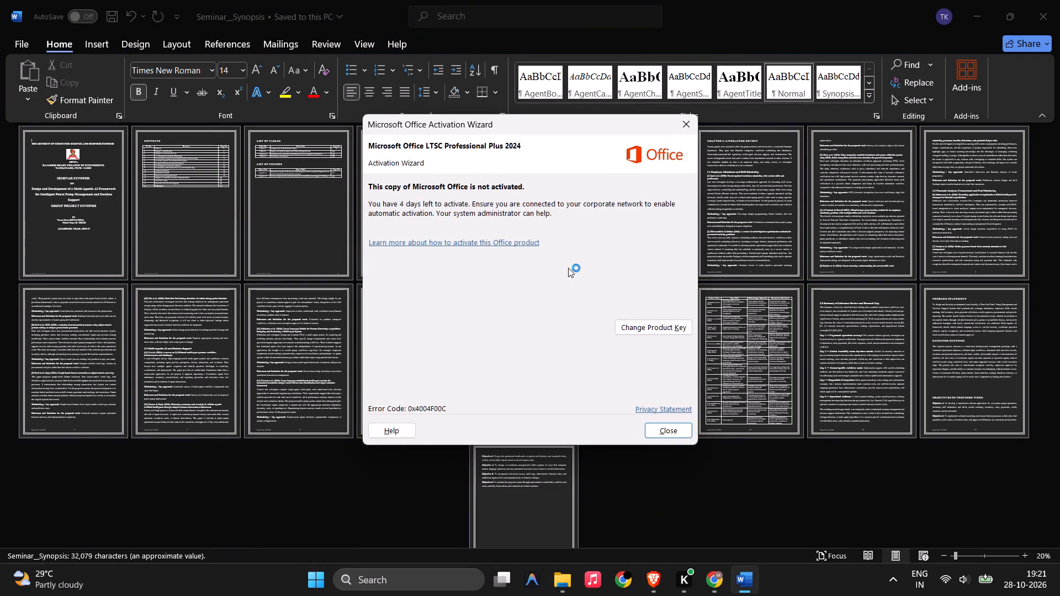
pyautogui.click(678, 426)
# Close the reopened Seminar__Synopsis document.
pyautogui.click(1054, 1)
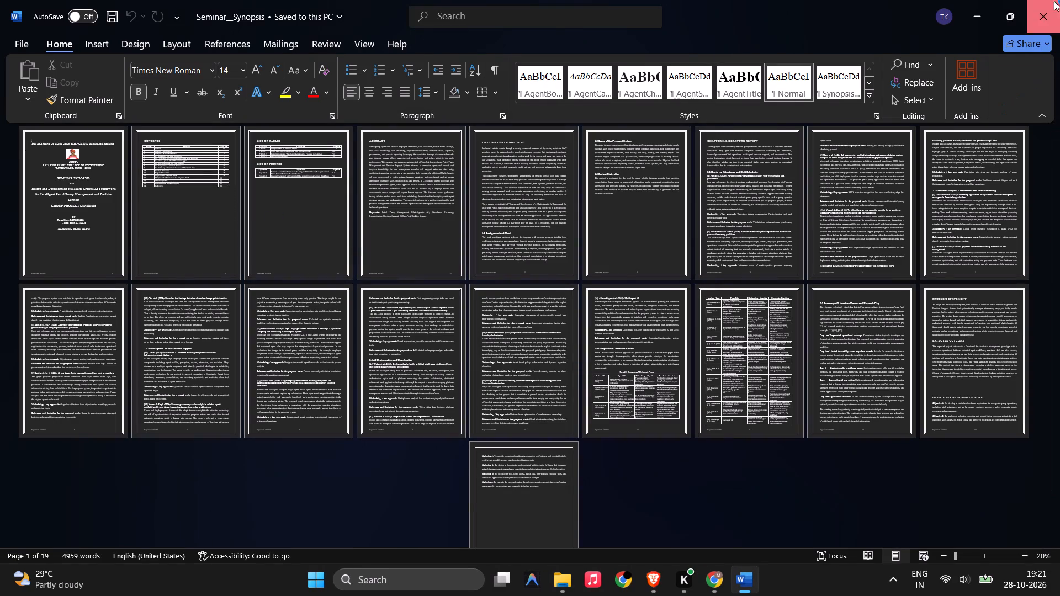
# Delete the Seminar__Synopsis document from the Downloads folder.
pyautogui.click(246, 223)
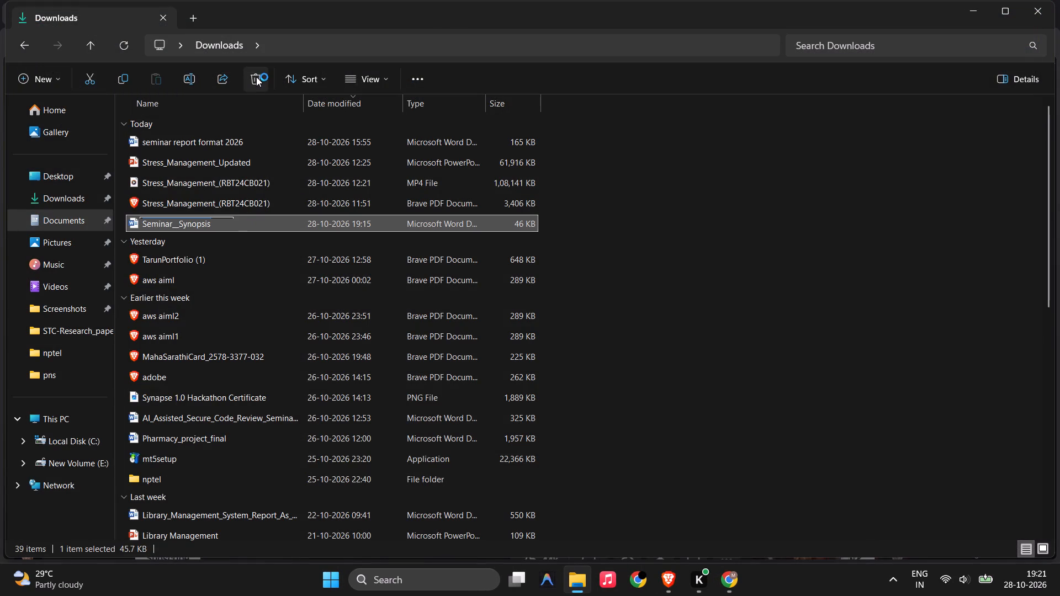
pyautogui.click(256, 77)
pyautogui.click(629, 199)
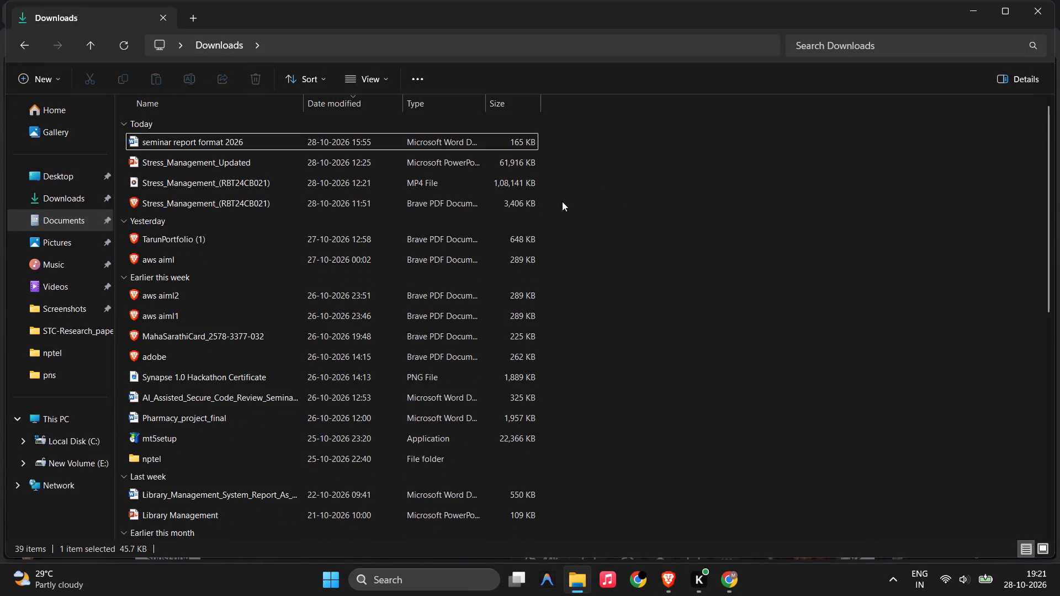
pyautogui.click(725, 254)
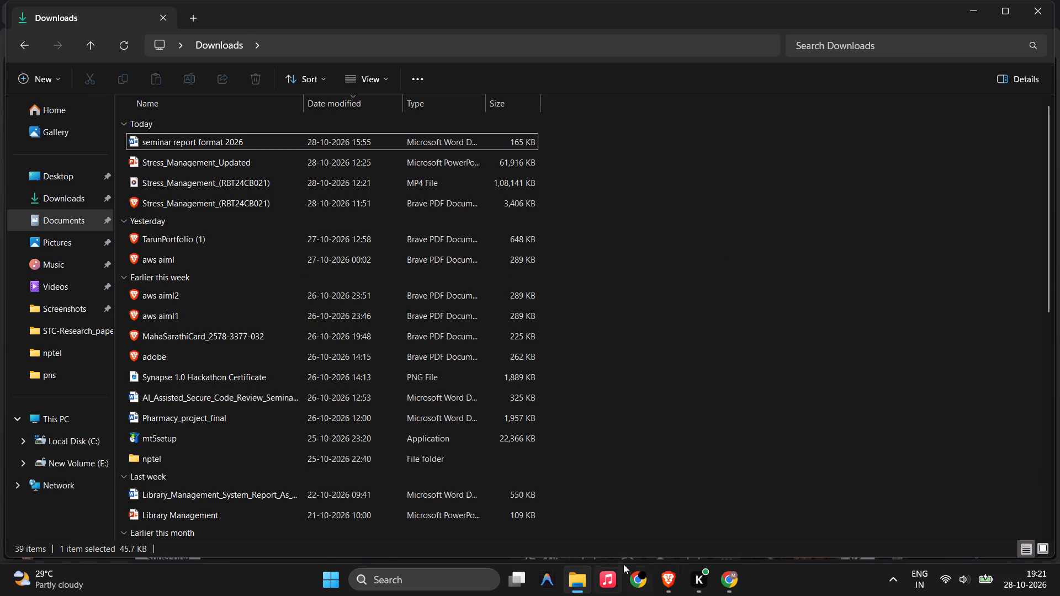
# Start a Windows search for an app beginning with "w".
pyautogui.click(405, 572)
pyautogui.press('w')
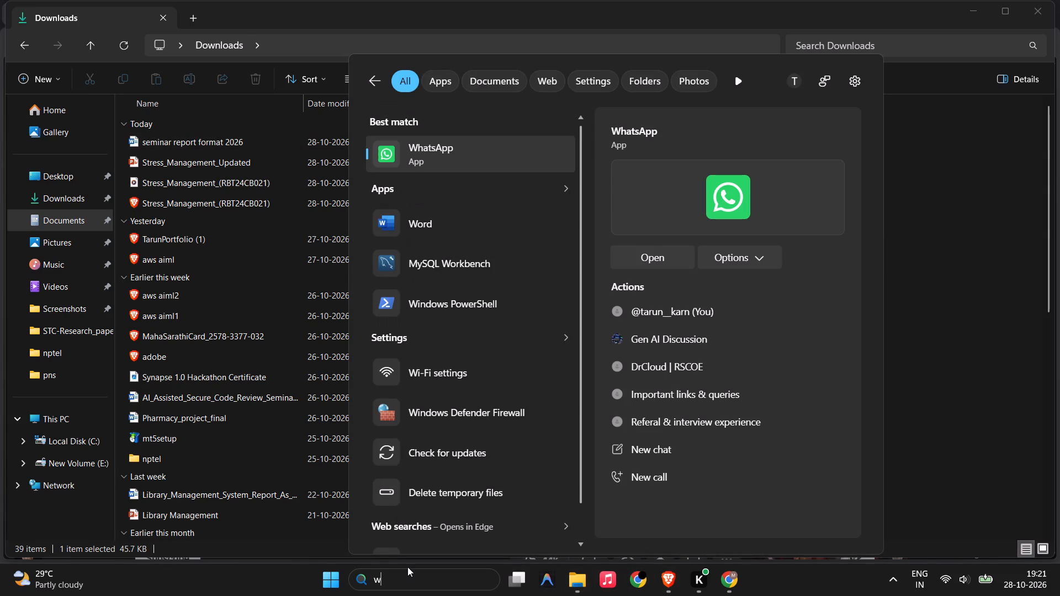
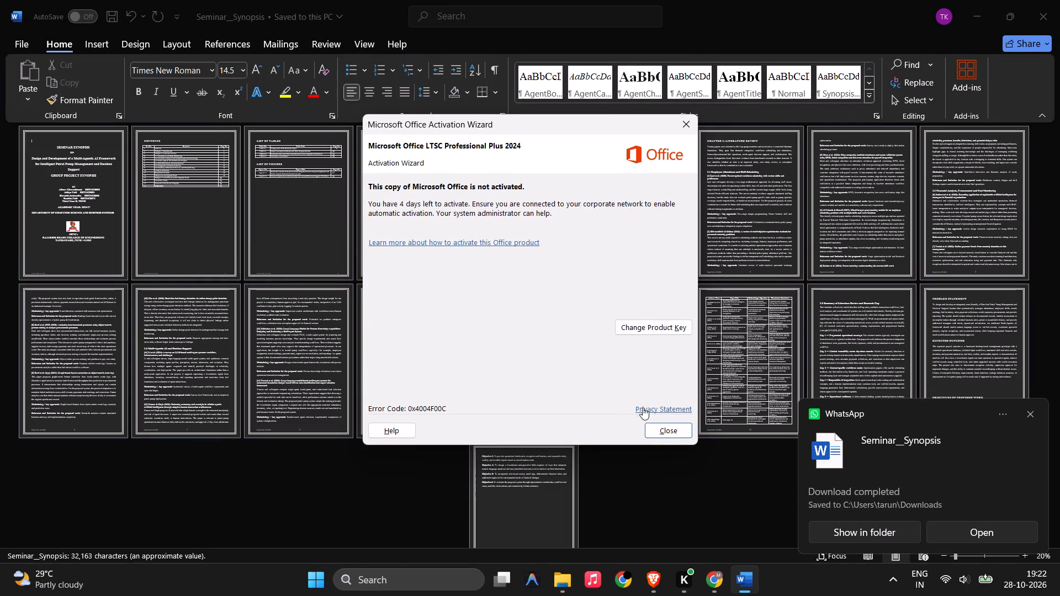
# Dismiss the Office activation notice over the Seminar__Synopsis document.
pyautogui.click(673, 429)
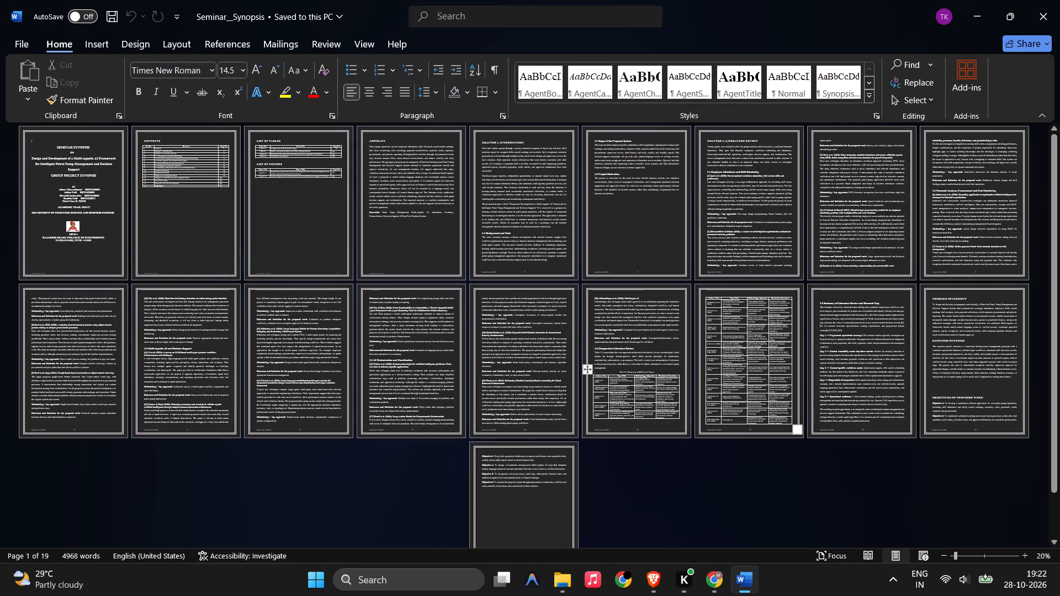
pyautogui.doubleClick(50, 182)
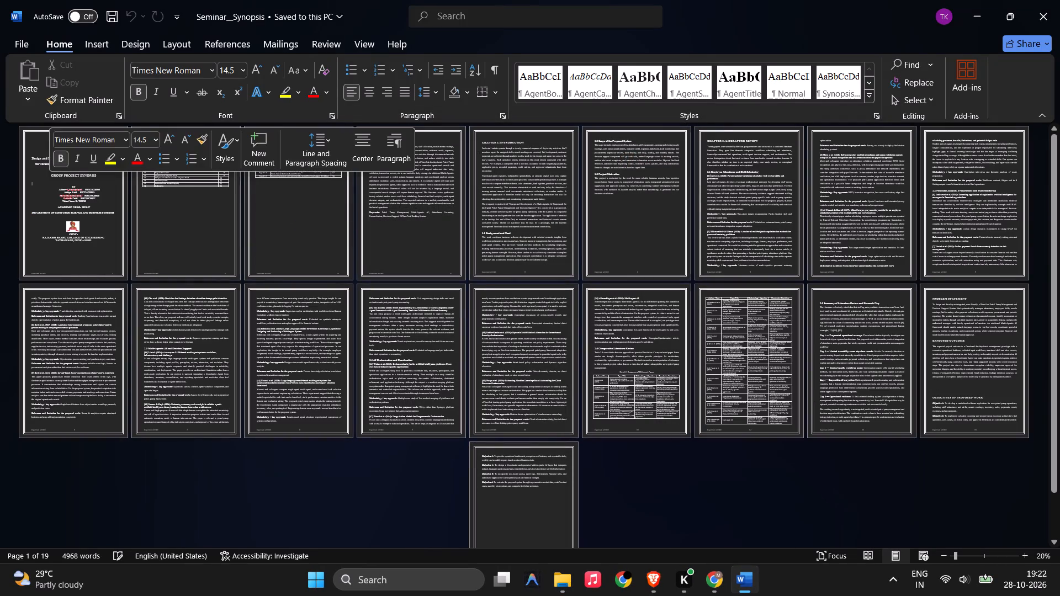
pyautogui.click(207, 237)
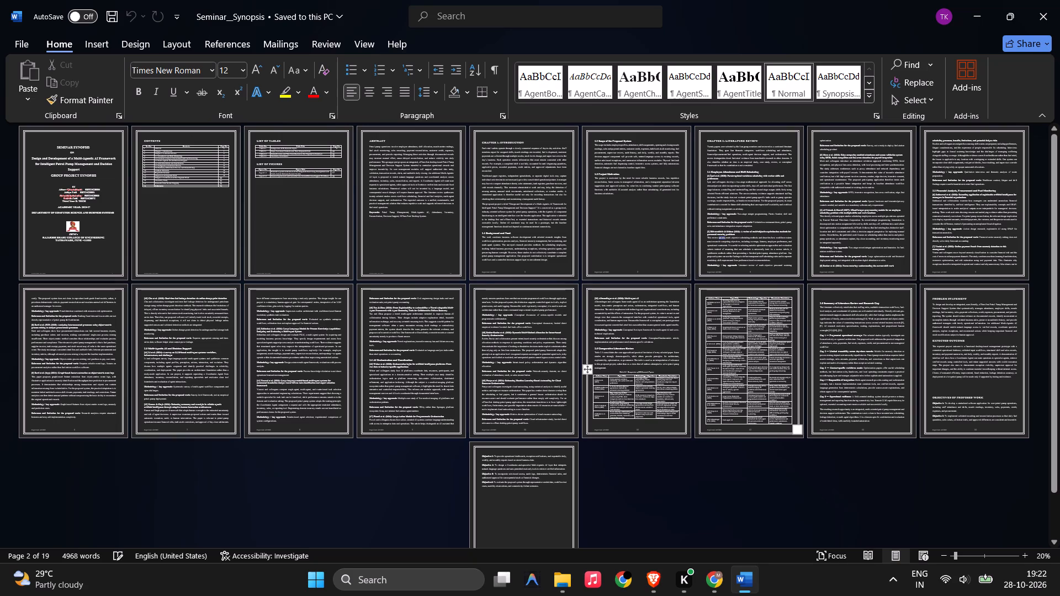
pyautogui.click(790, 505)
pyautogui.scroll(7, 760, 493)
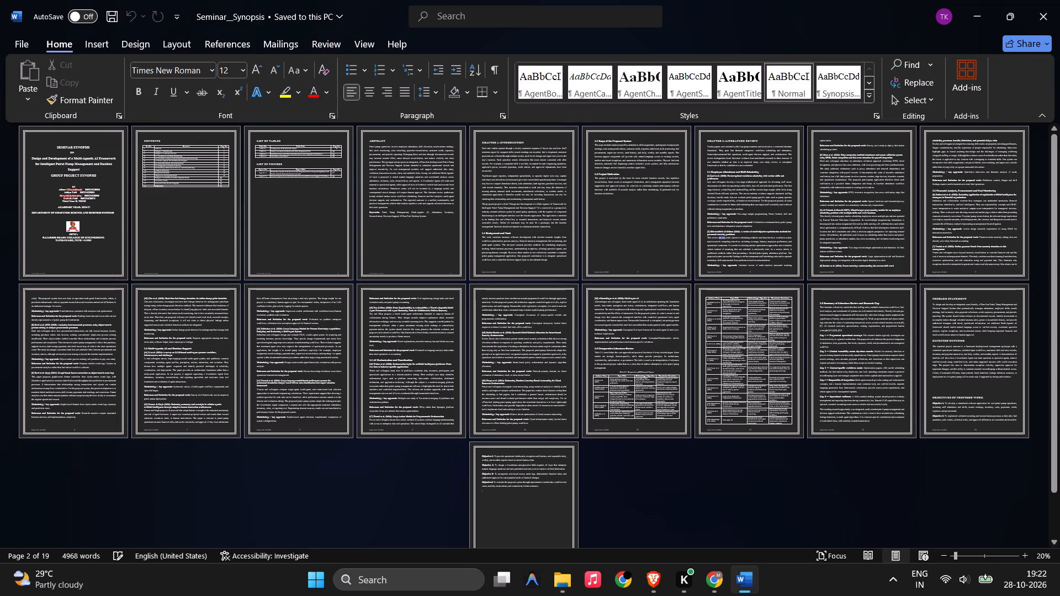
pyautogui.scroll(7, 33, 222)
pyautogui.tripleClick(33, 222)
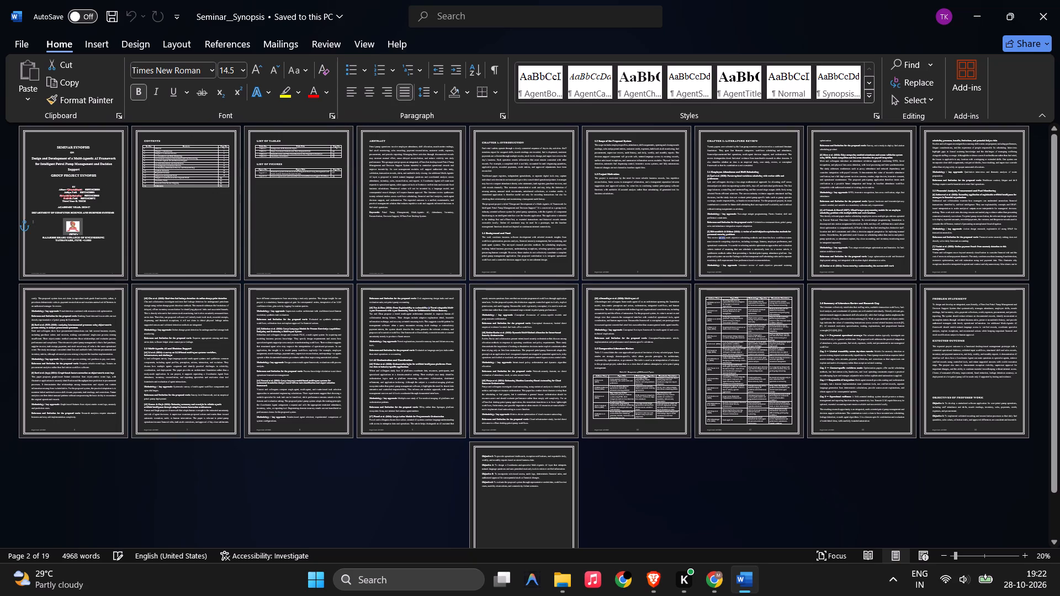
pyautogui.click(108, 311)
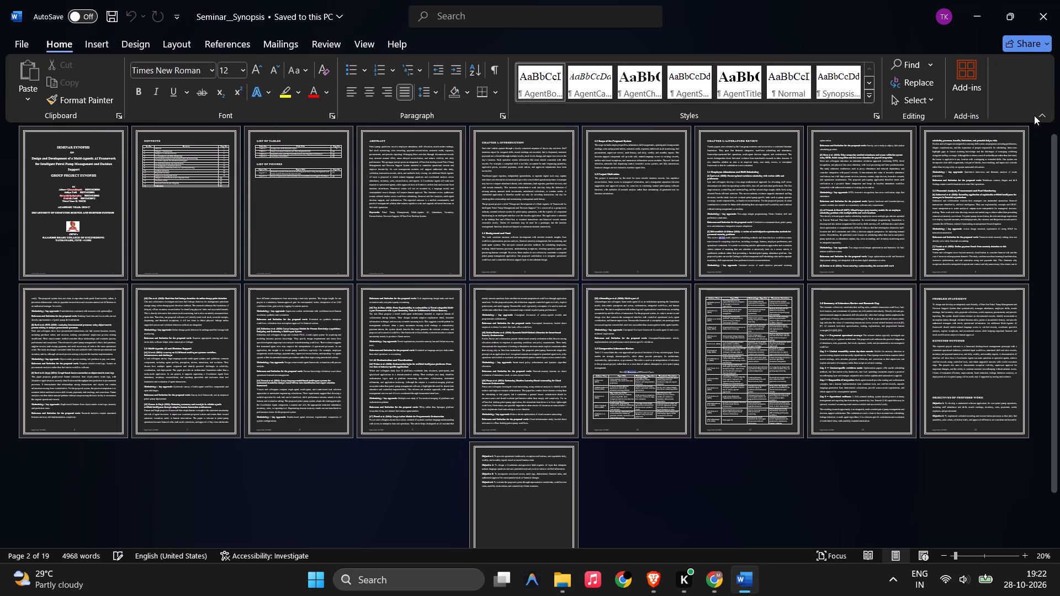
# Collapse the ribbon to give the multi-page overview of Seminar__Synopsis more room.
pyautogui.click(57, 36)
pyautogui.doubleClick(51, 41)
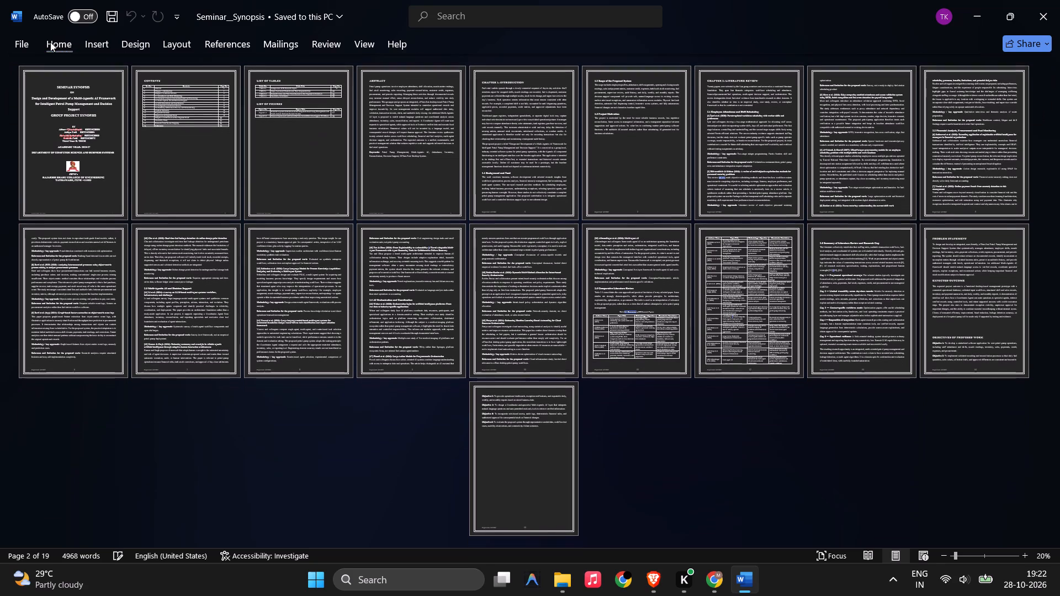
pyautogui.scroll(10, 124, 203)
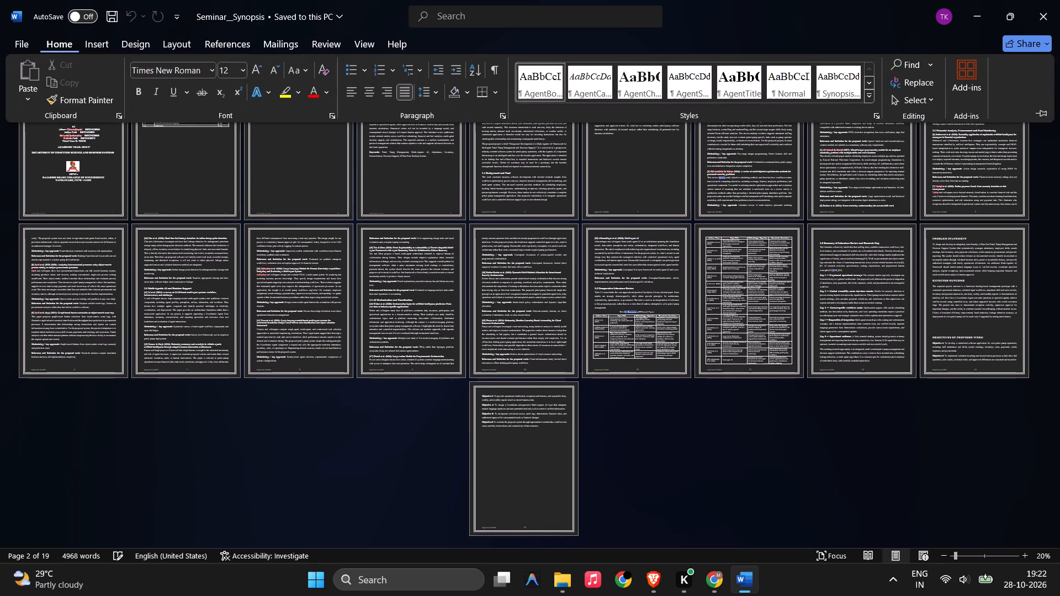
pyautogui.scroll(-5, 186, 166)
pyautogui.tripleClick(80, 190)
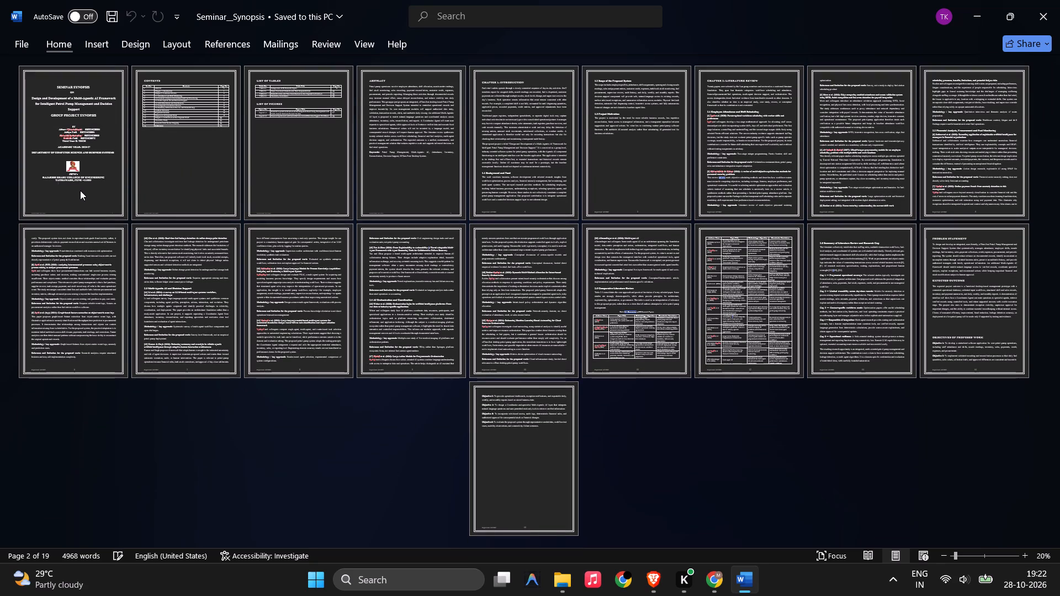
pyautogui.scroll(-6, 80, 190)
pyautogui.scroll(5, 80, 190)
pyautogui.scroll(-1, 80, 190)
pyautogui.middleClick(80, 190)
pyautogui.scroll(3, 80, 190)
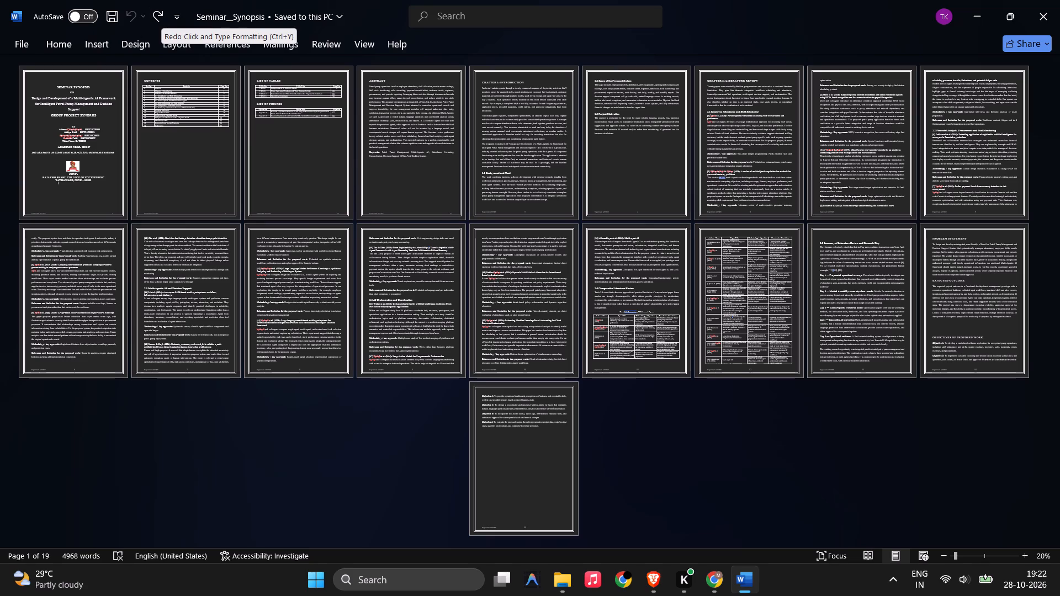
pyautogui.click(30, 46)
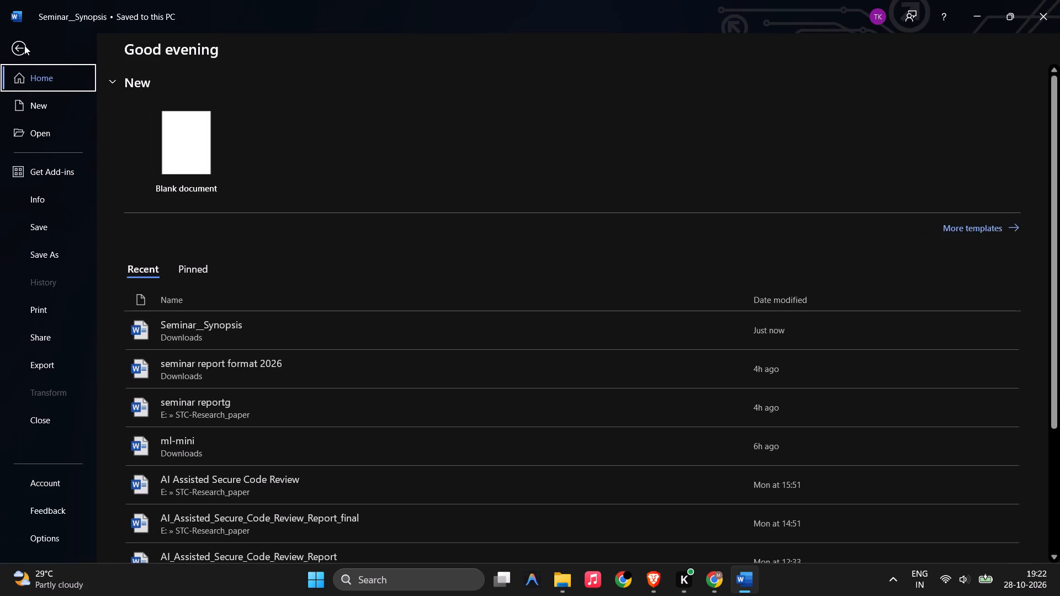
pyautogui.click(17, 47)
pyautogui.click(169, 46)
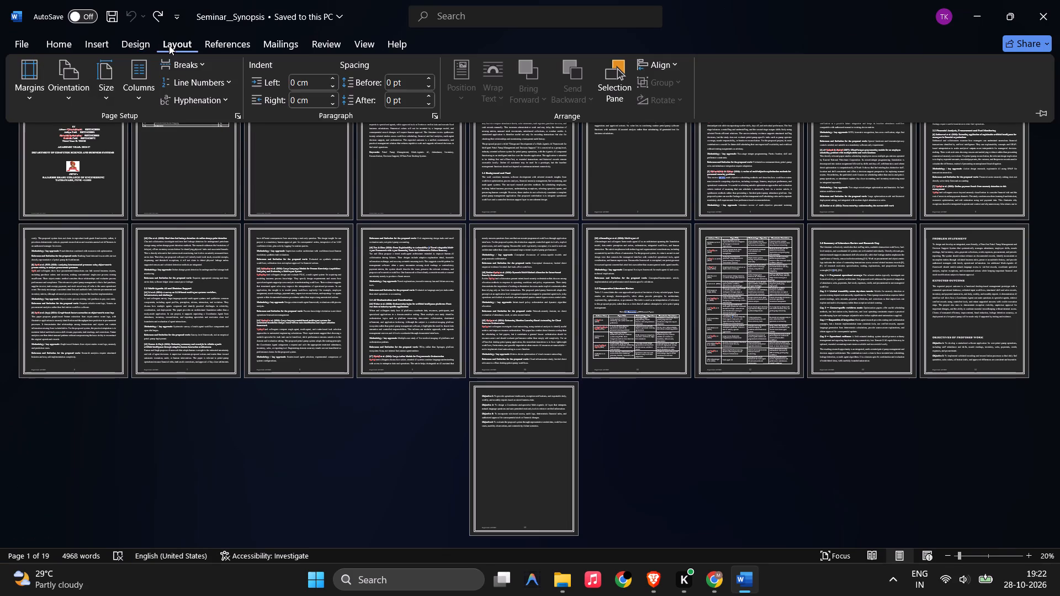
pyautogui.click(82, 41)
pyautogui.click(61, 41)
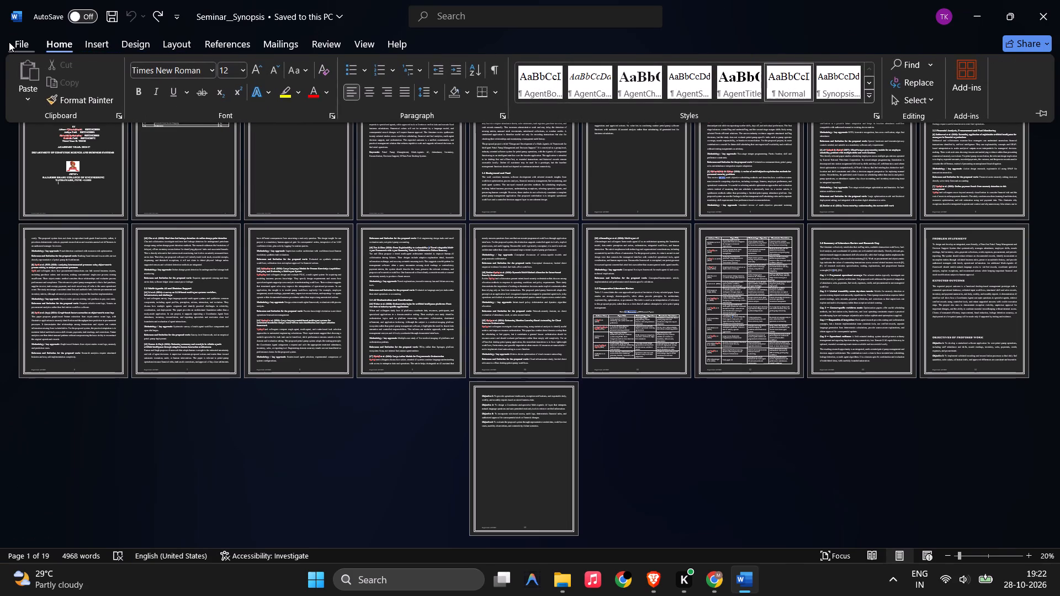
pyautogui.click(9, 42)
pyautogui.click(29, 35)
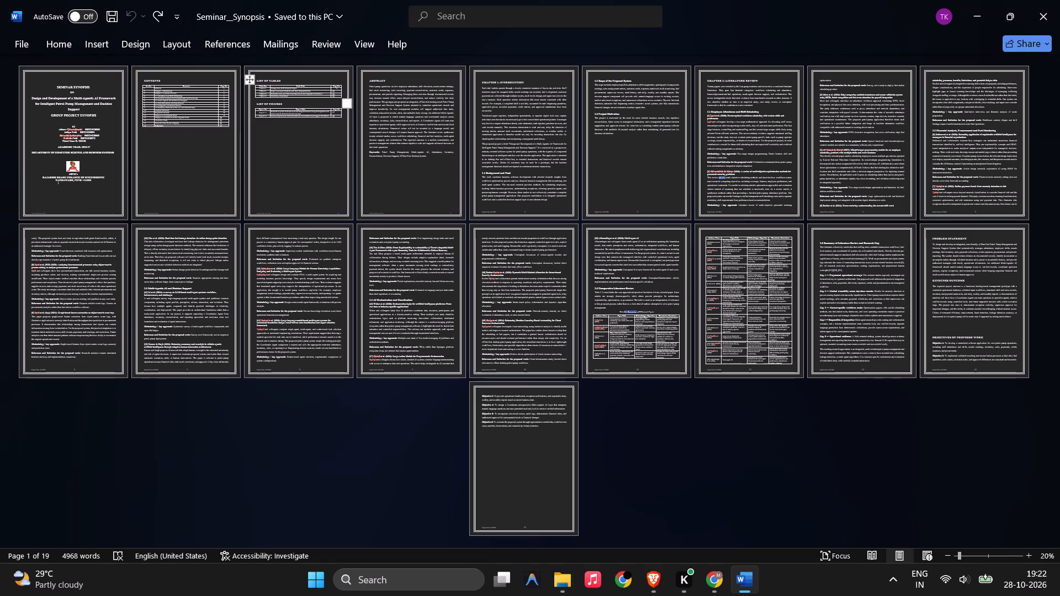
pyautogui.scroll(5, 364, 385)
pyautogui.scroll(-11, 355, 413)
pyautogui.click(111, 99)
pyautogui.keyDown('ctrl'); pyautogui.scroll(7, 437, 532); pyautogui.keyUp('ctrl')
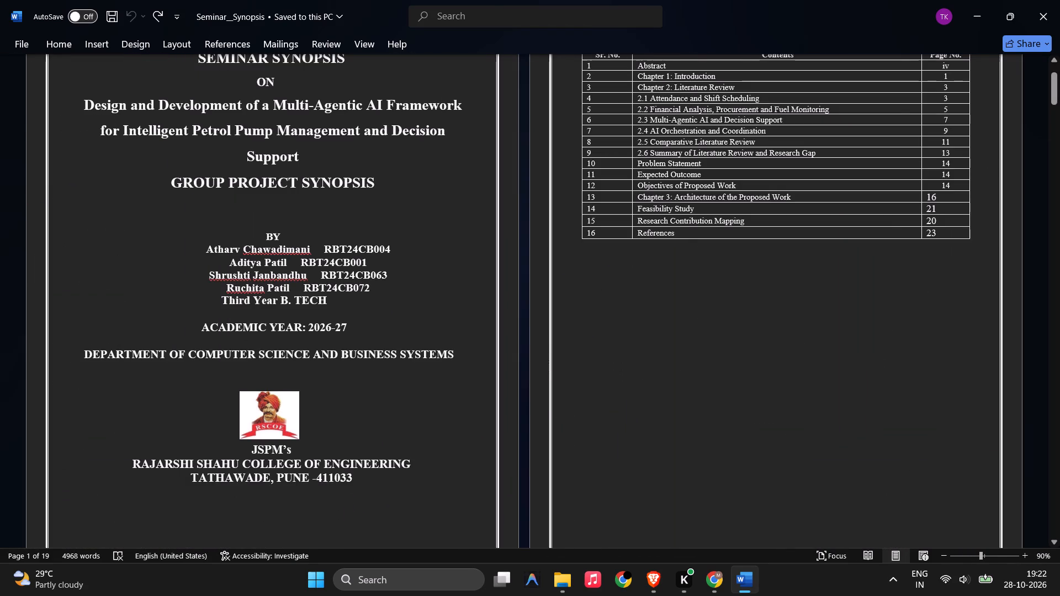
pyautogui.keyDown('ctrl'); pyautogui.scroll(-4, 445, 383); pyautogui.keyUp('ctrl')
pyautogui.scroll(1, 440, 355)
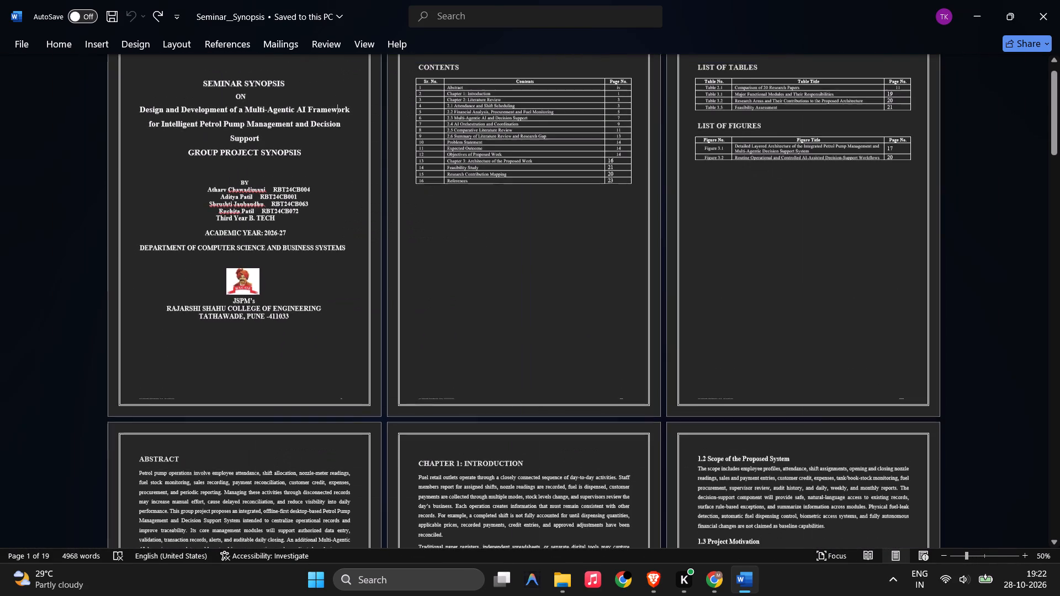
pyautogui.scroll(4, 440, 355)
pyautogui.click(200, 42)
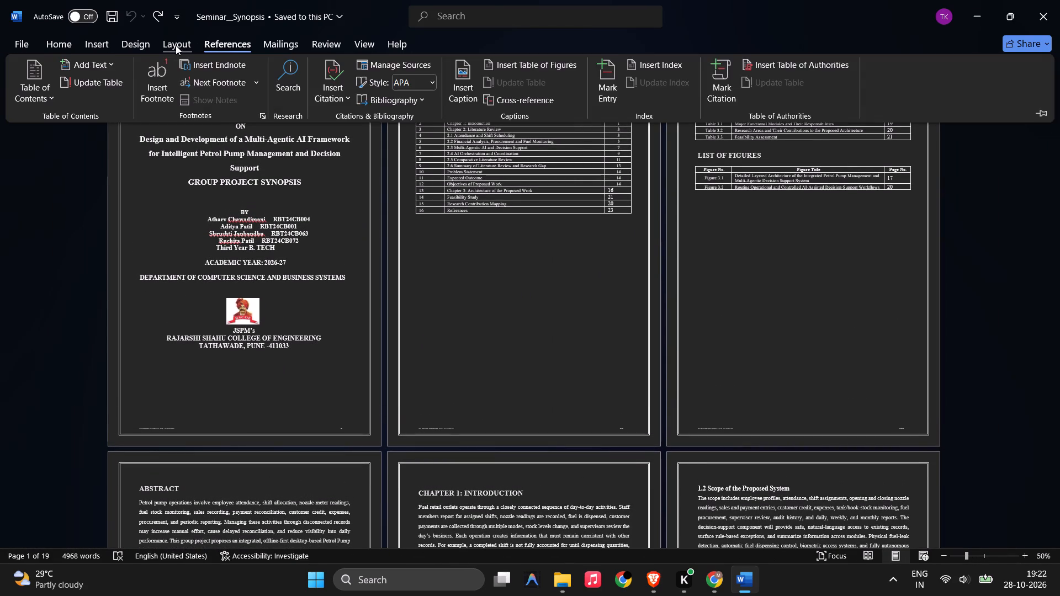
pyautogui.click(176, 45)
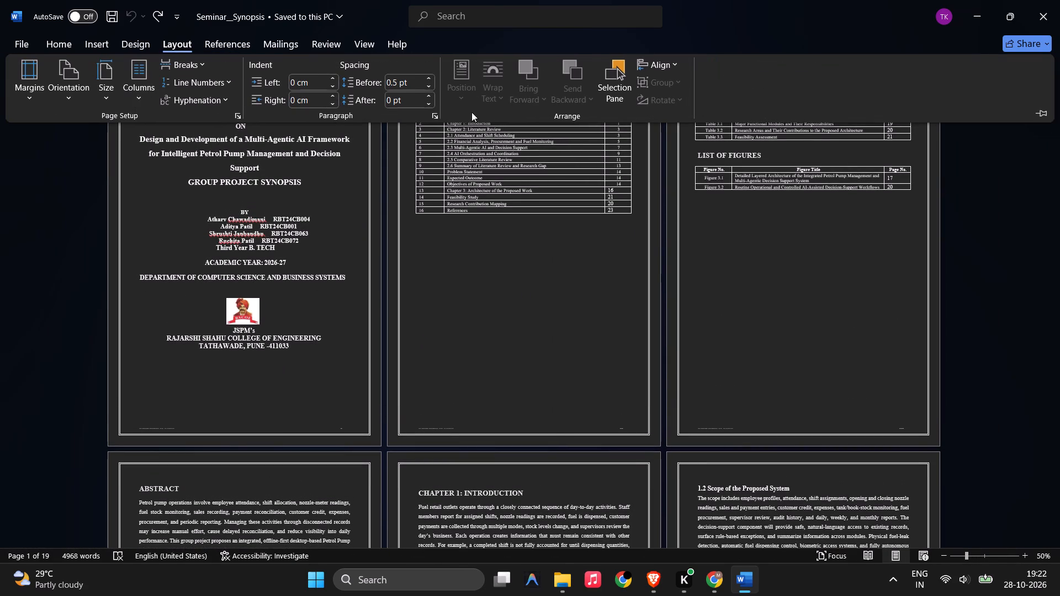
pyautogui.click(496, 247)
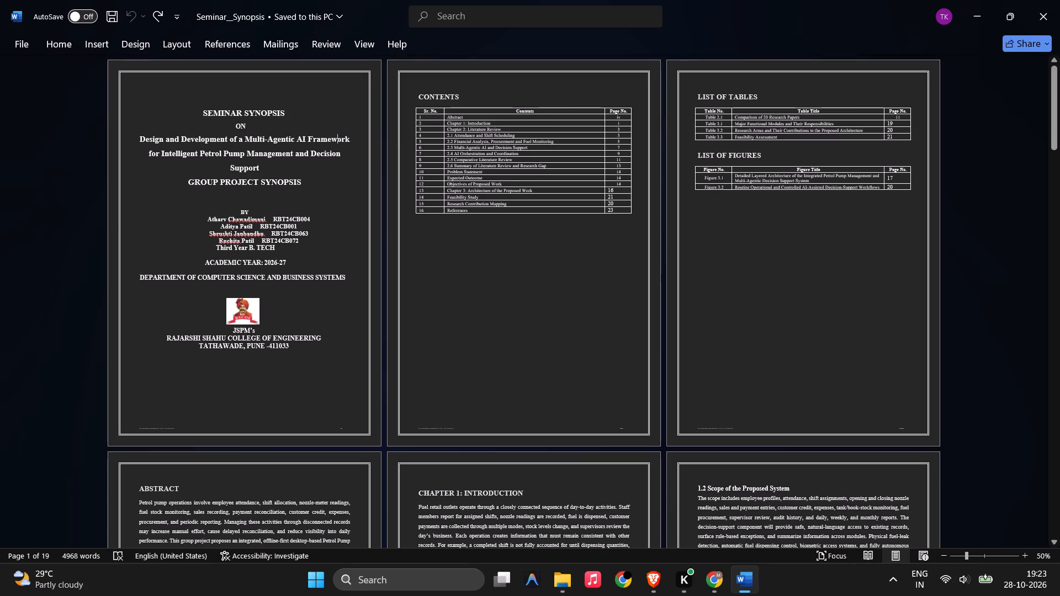
# Delete the four group members' names and roll numbers below BY on the cover page.
pyautogui.keyDown('ctrl'); pyautogui.scroll(3, 611, 235); pyautogui.keyUp('ctrl')
pyautogui.scroll(-1, 611, 235)
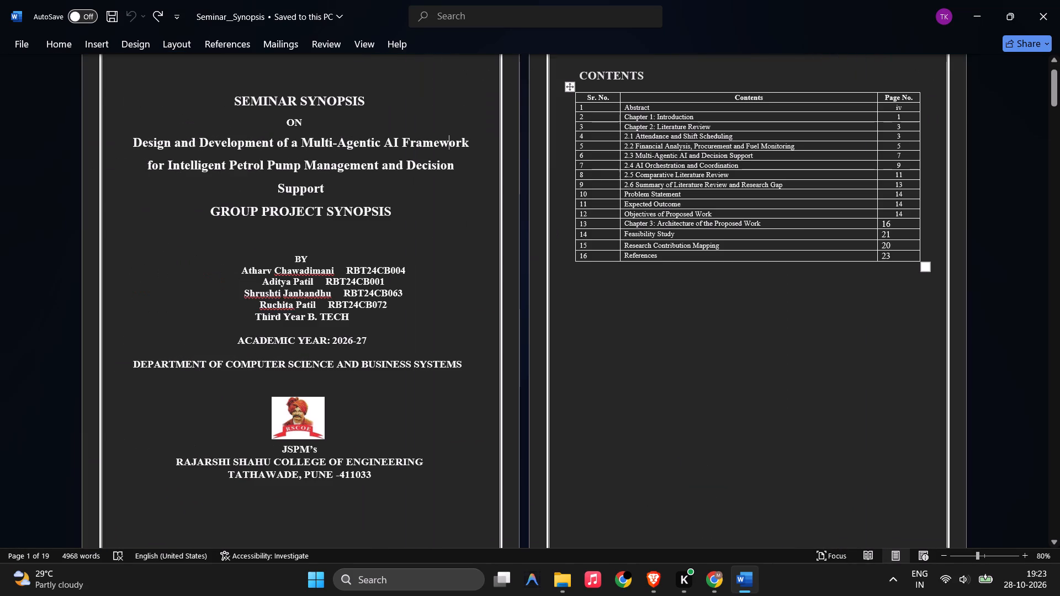
pyautogui.keyDown('ctrl'); pyautogui.scroll(8, 647, 313); pyautogui.keyUp('ctrl')
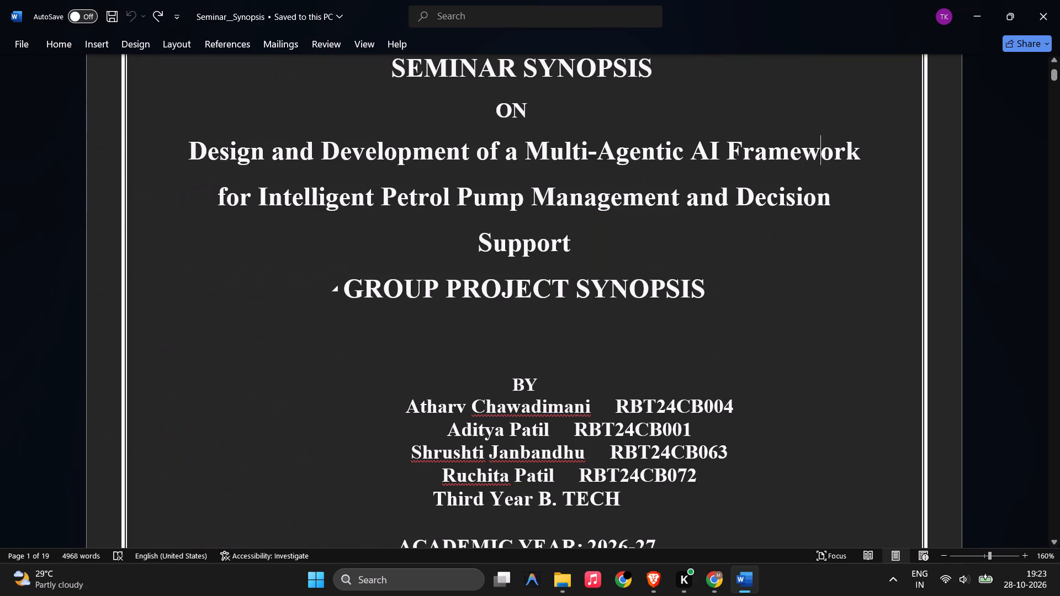
pyautogui.keyDown('ctrl'); pyautogui.scroll(-4, 645, 312); pyautogui.keyUp('ctrl')
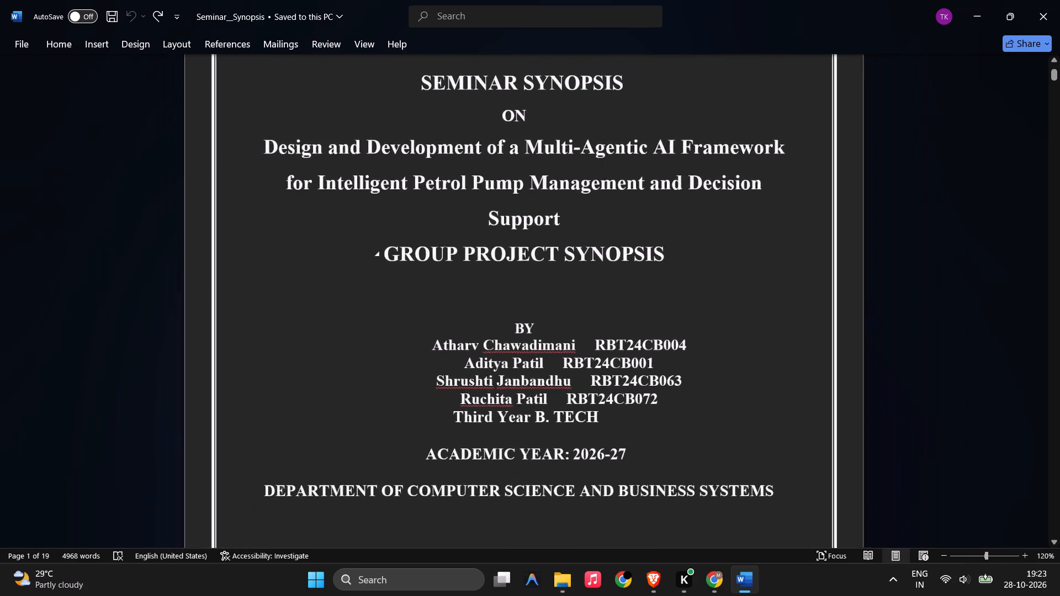
pyautogui.keyDown('ctrl'); pyautogui.scroll(-3, 645, 311); pyautogui.keyUp('ctrl')
pyautogui.keyDown('ctrl'); pyautogui.scroll(3, 645, 311); pyautogui.keyUp('ctrl')
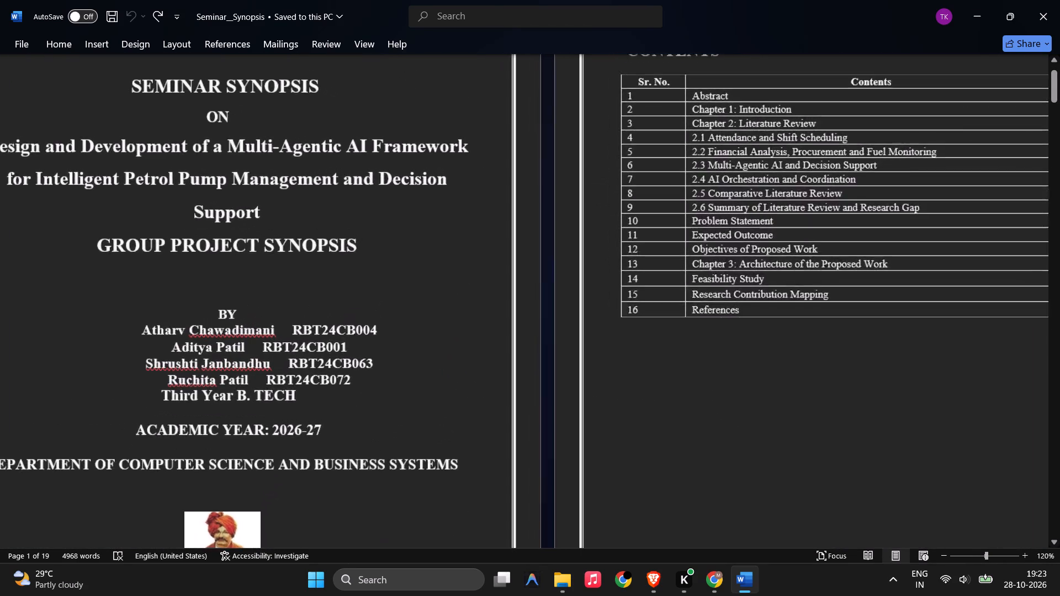
pyautogui.scroll(5, 645, 309)
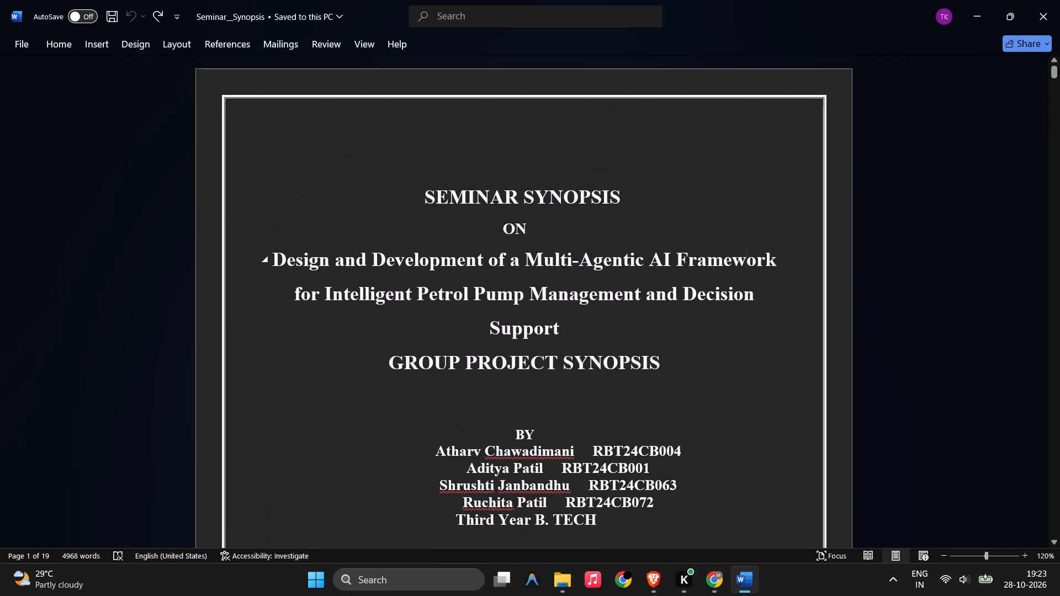
pyautogui.scroll(-4, 645, 308)
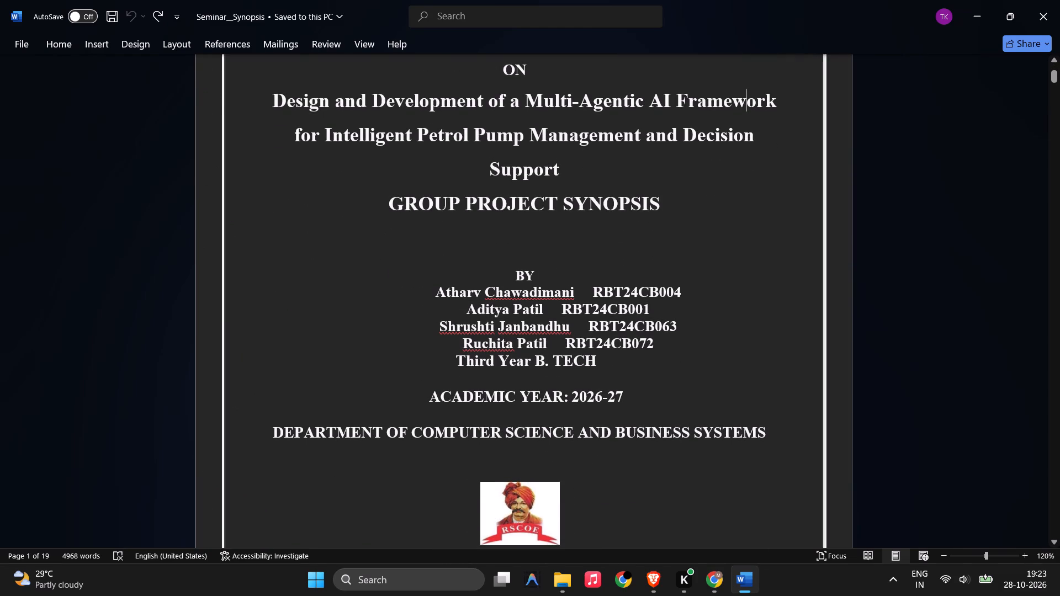
pyautogui.moveTo(444, 291); pyautogui.dragTo(626, 350)
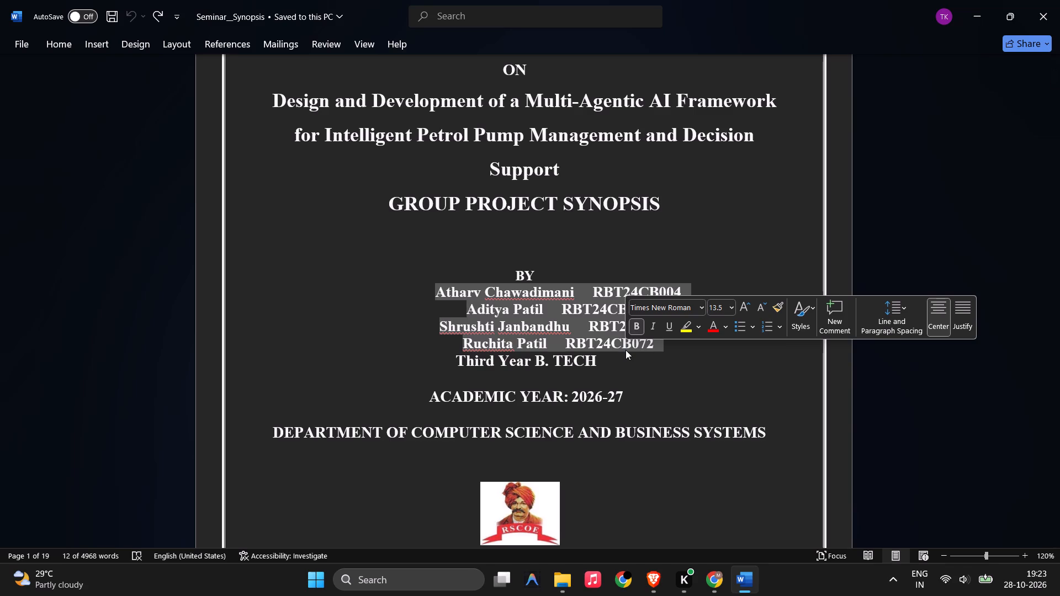
pyautogui.press('BackSpace')
# Add a line directly below BY on the cover page with the individual author's name followed by the roll number in parentheses.
pyautogui.press('Up')
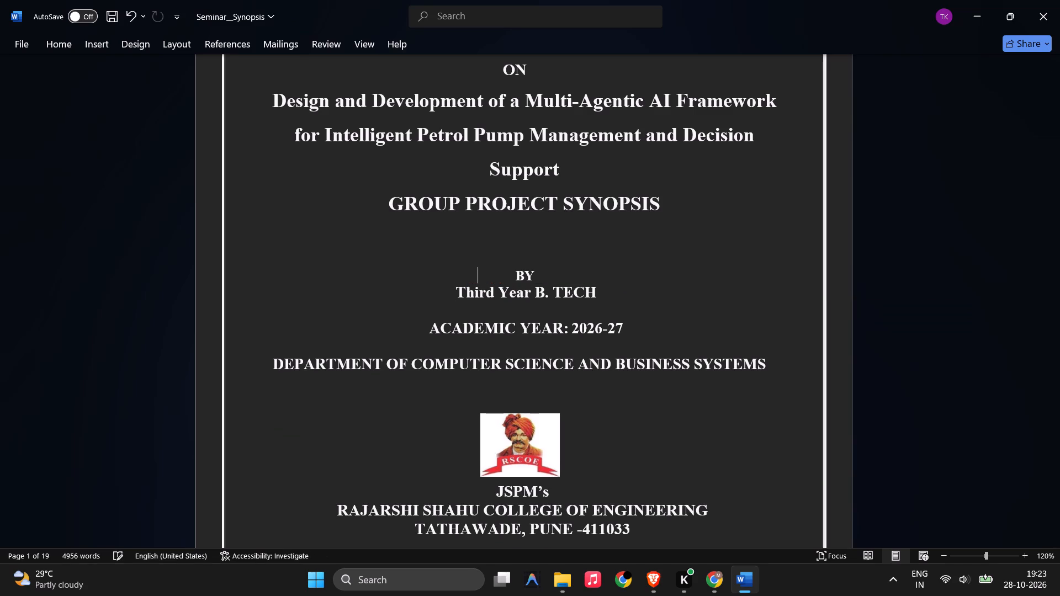
pyautogui.press('Right')
pyautogui.press('Right')
pyautogui.press('Right')
pyautogui.press('Right')
pyautogui.press('Right')
pyautogui.press('Right')
pyautogui.press('Right')
pyautogui.press('Right')
pyautogui.press('Right')
pyautogui.press('Right')
pyautogui.press('Right')
pyautogui.press('Right')
pyautogui.press('Right')
pyautogui.press('Right')
pyautogui.press('Right')
pyautogui.press('Right')
pyautogui.press('Left')
pyautogui.press('Left')
pyautogui.press('Return')
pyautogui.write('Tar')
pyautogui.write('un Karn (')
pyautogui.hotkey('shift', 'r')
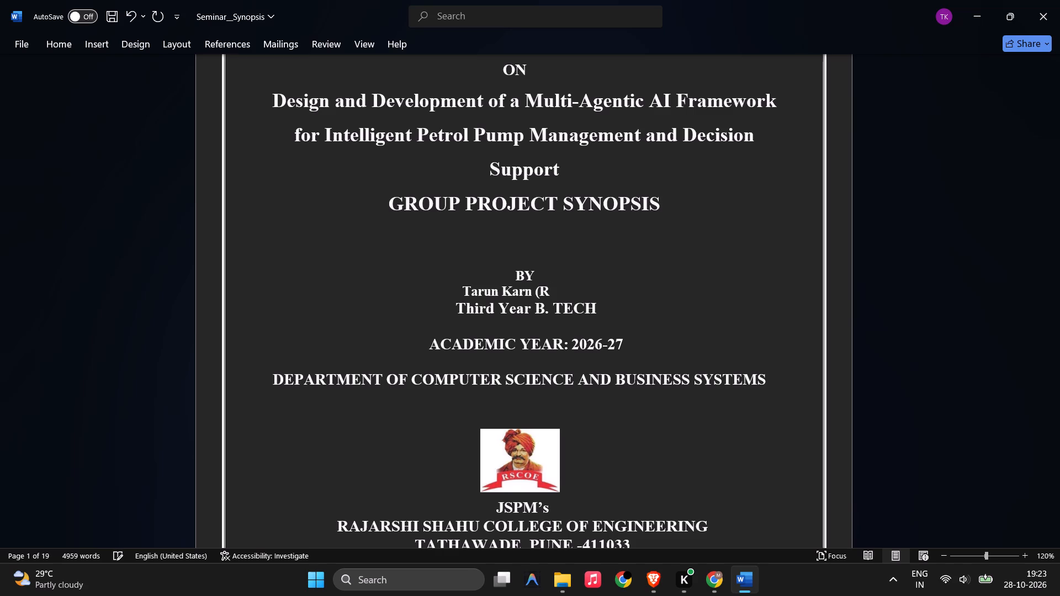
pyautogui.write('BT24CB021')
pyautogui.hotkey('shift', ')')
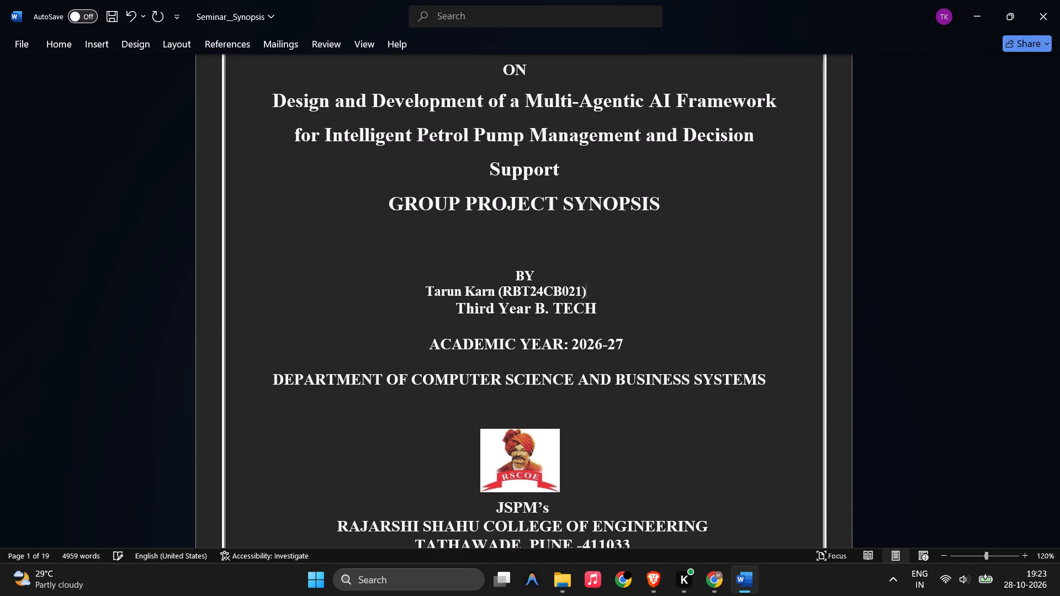
# Save the Seminar__Synopsis document.
pyautogui.scroll(-10, 626, 349)
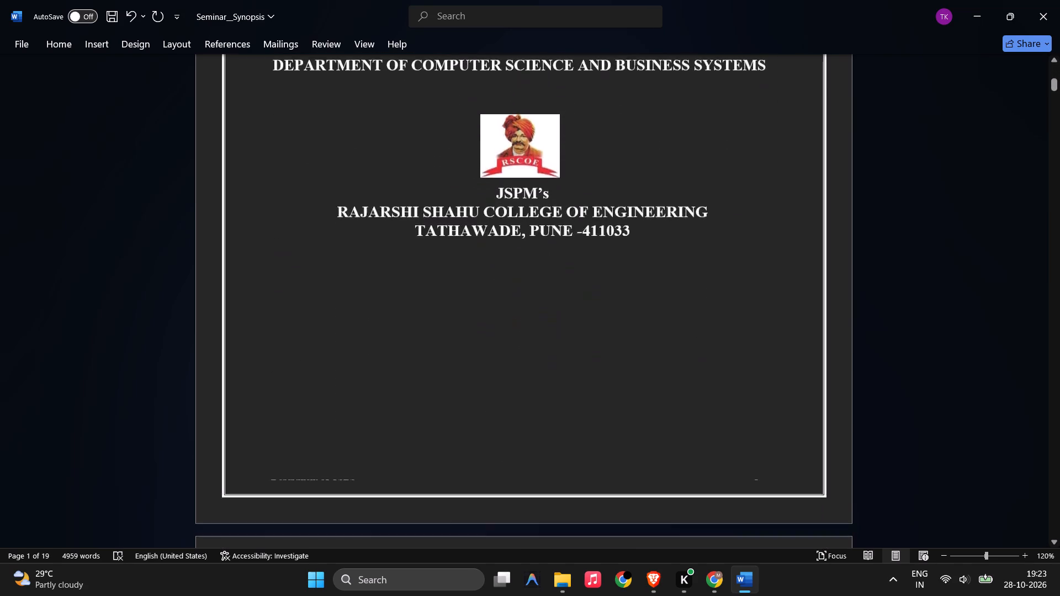
pyautogui.scroll(-4, 629, 341)
pyautogui.hotkey('ctrl', 's')
pyautogui.scroll(-6, 630, 342)
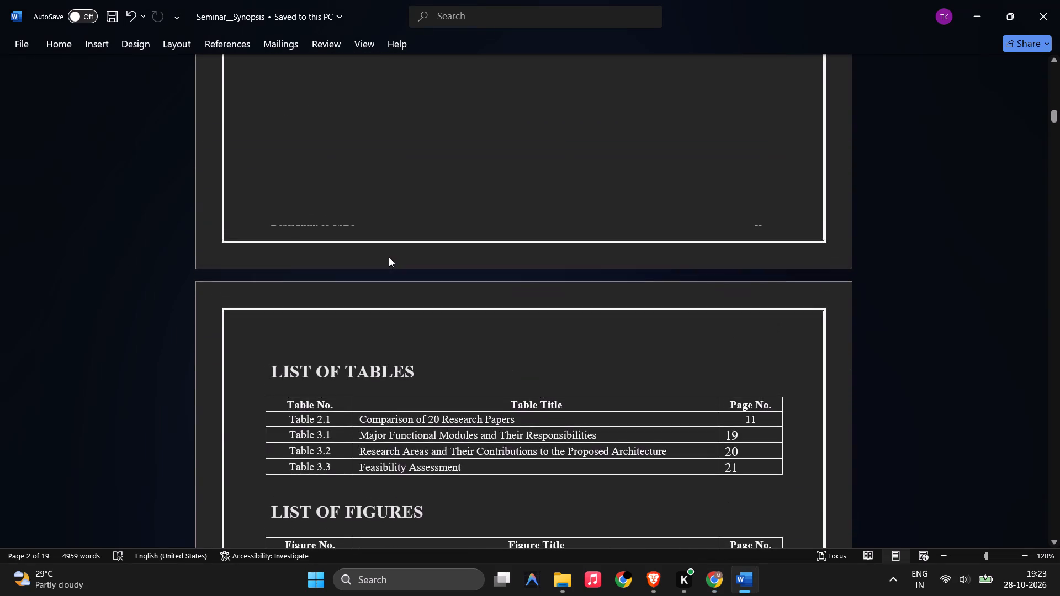
pyautogui.scroll(20, 389, 257)
pyautogui.scroll(16, 389, 257)
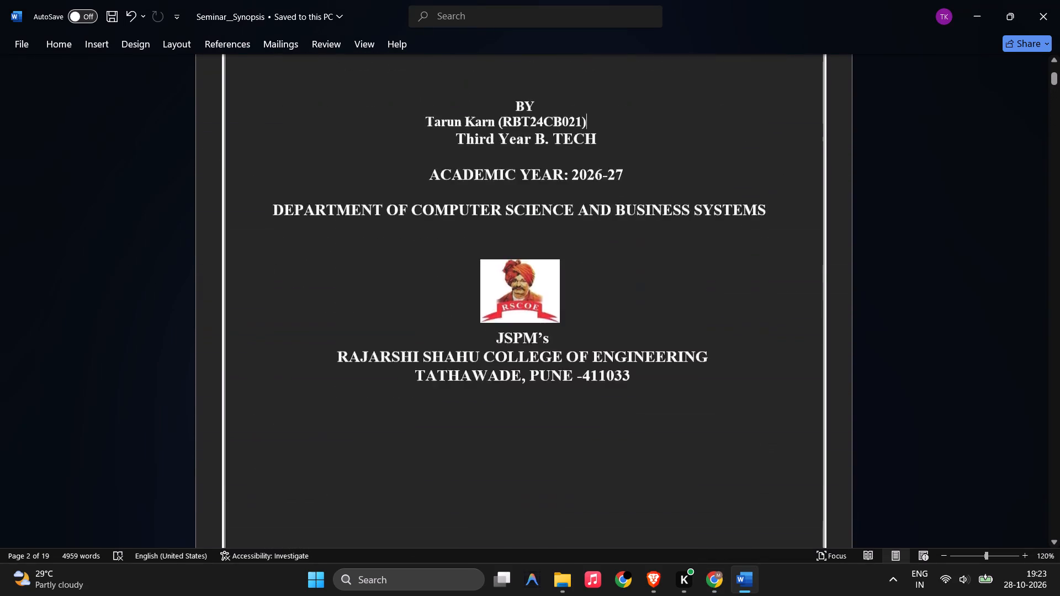
pyautogui.scroll(6, 393, 252)
pyautogui.scroll(-5, 393, 252)
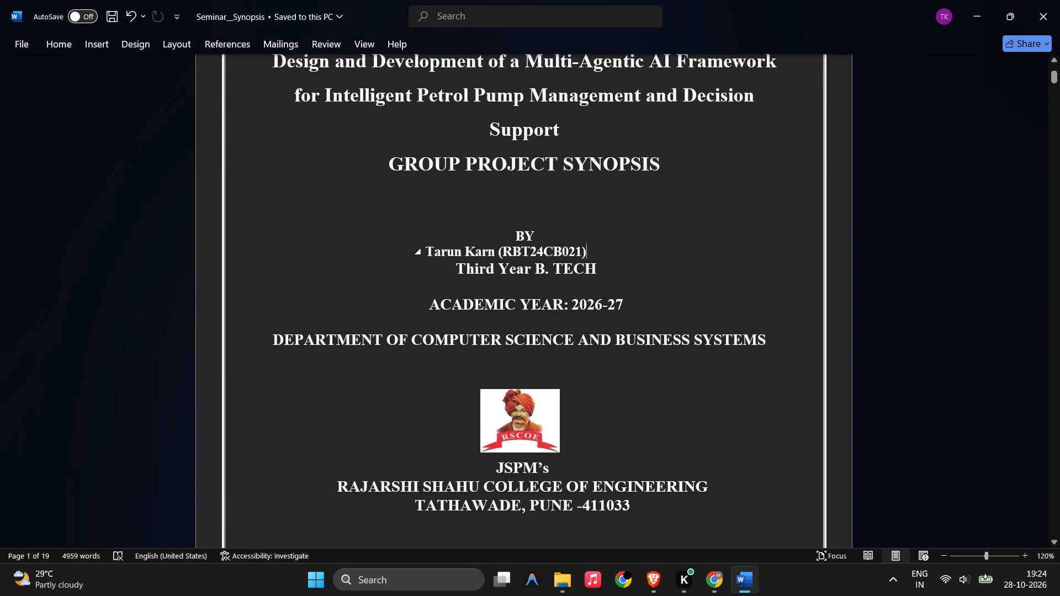
# Insert three line breaks after the author's name line on the cover page, above Third Year B. TECH.
pyautogui.press('Return')
pyautogui.press('Return')
pyautogui.press('Return')
# Replace the Section 1 footer content with a bottom-of-page page number in the Plain Number 3 style.
pyautogui.scroll(-2, 624, 257)
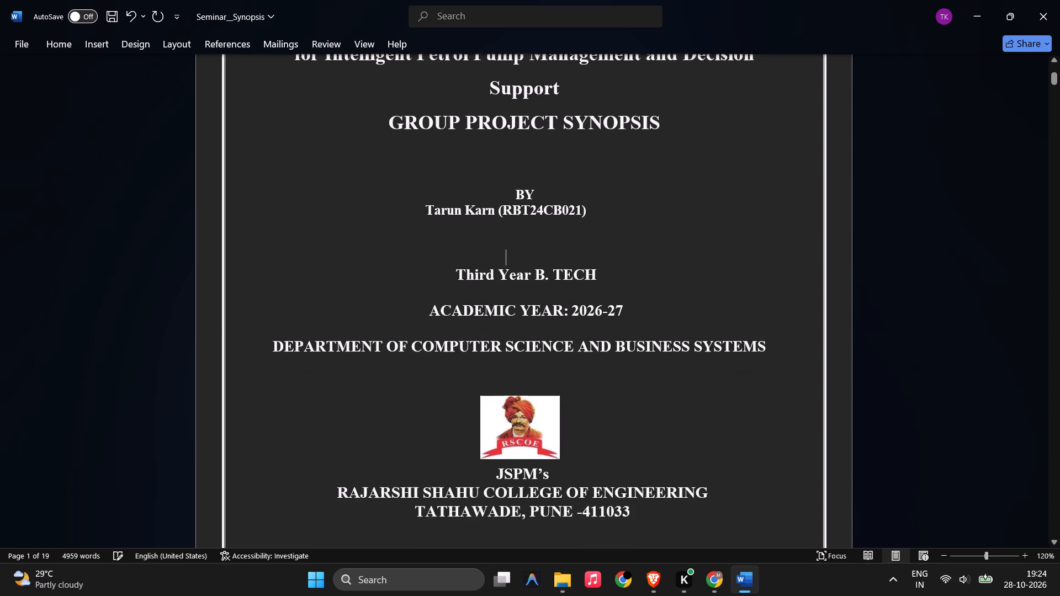
pyautogui.scroll(-11, 591, 454)
pyautogui.scroll(20, 591, 456)
pyautogui.scroll(1, 591, 456)
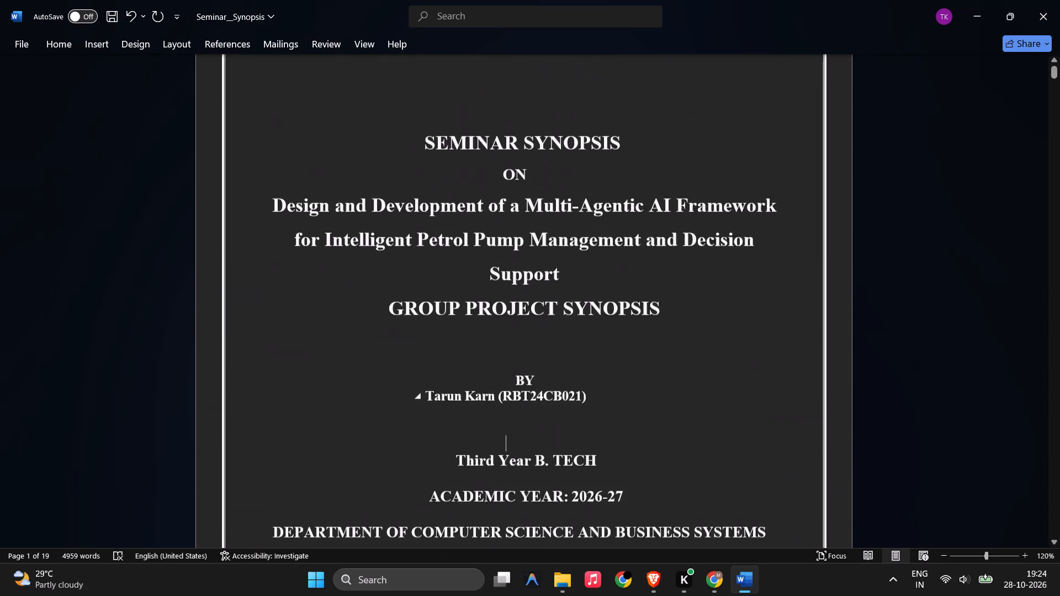
pyautogui.scroll(4, 590, 450)
pyautogui.scroll(-10, 671, 321)
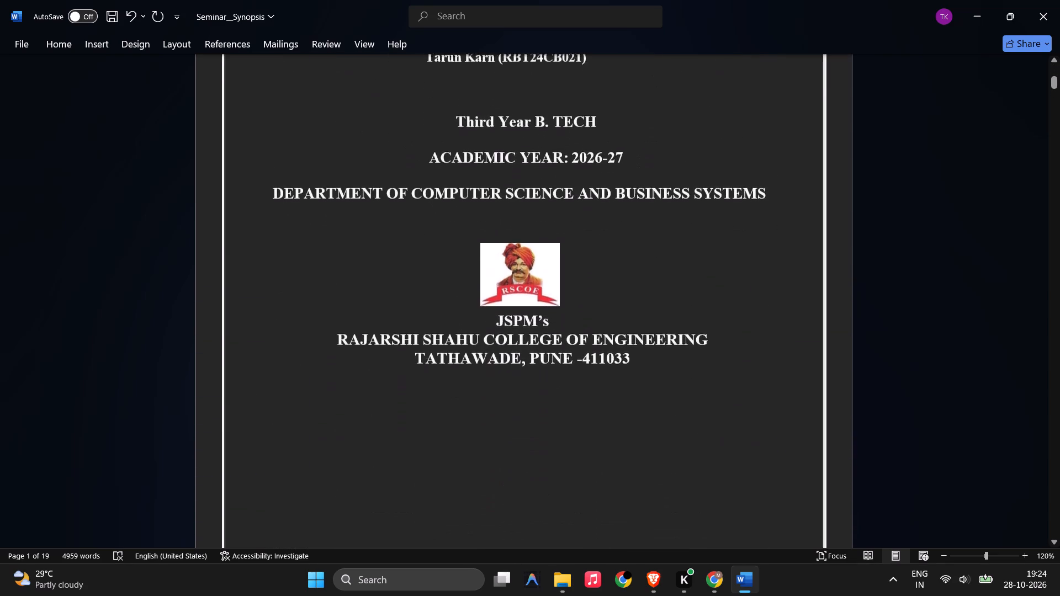
pyautogui.scroll(-5, 704, 395)
pyautogui.click(756, 361)
pyautogui.tripleClick(759, 357)
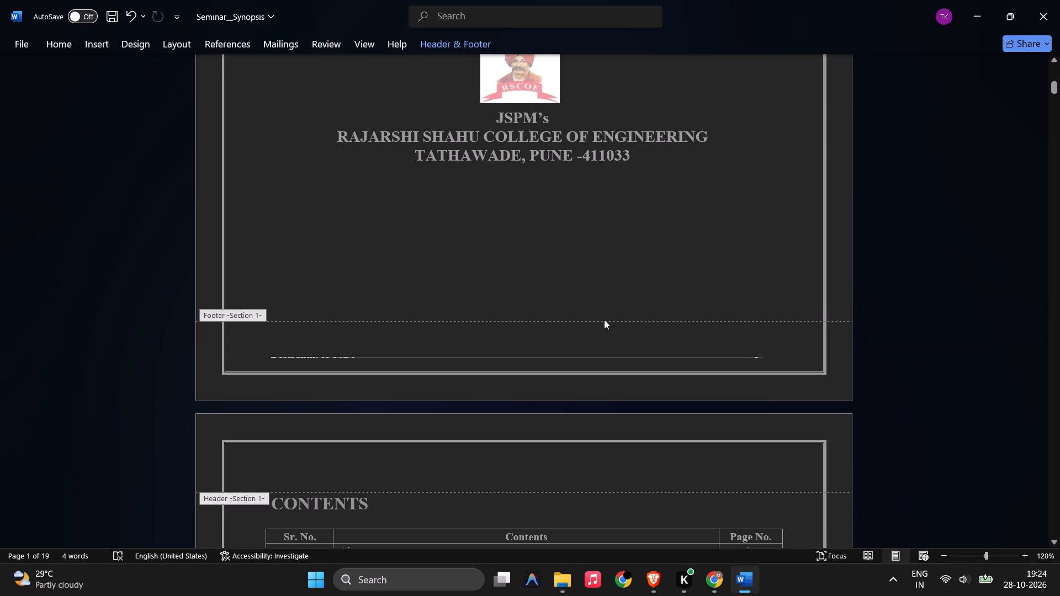
pyautogui.moveTo(604, 318); pyautogui.dragTo(601, 343)
pyautogui.click(452, 28)
pyautogui.click(446, 38)
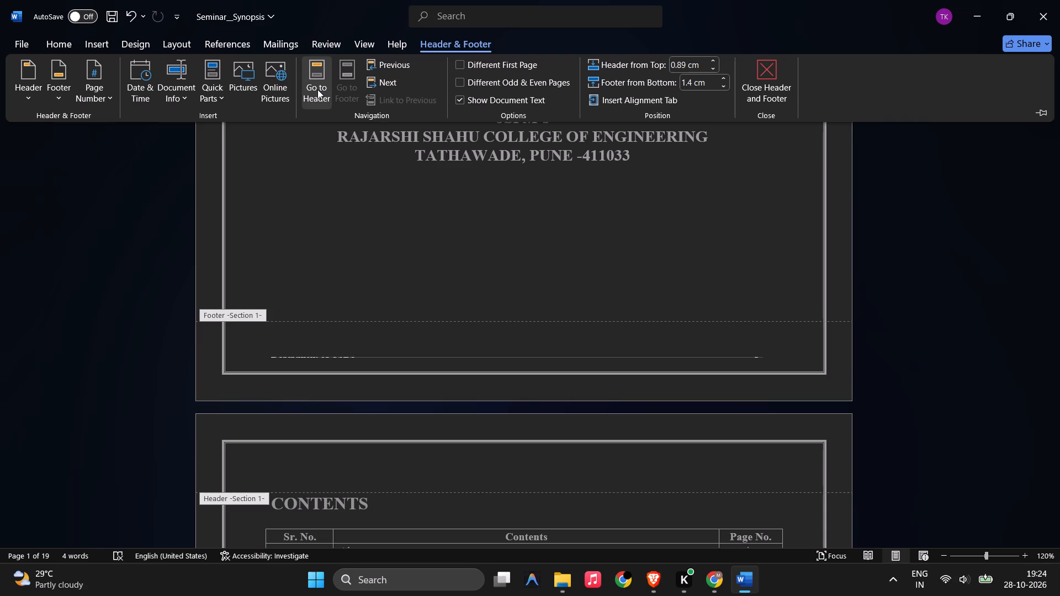
pyautogui.click(84, 83)
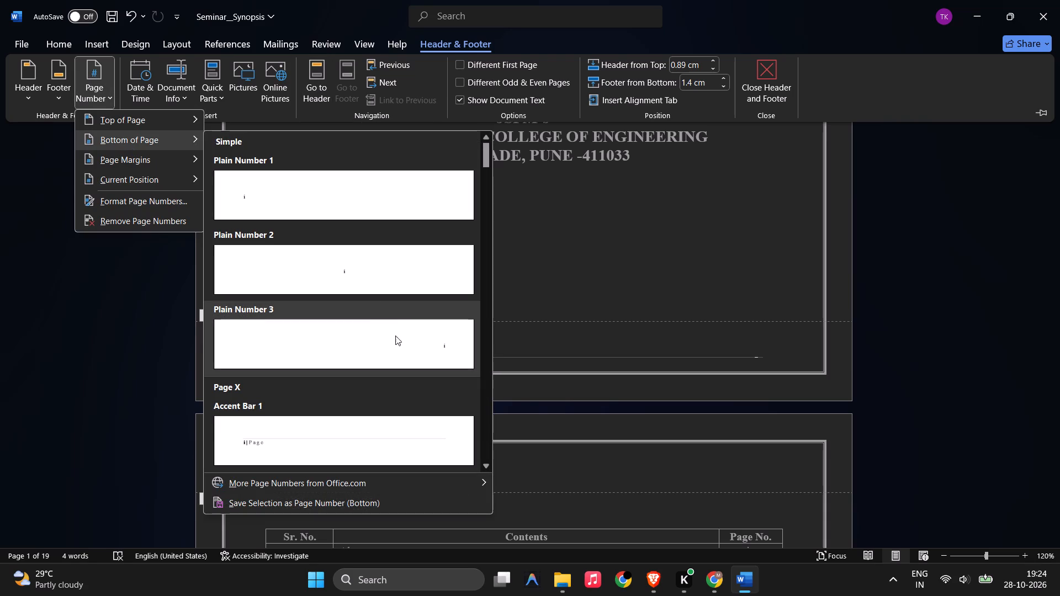
pyautogui.click(410, 352)
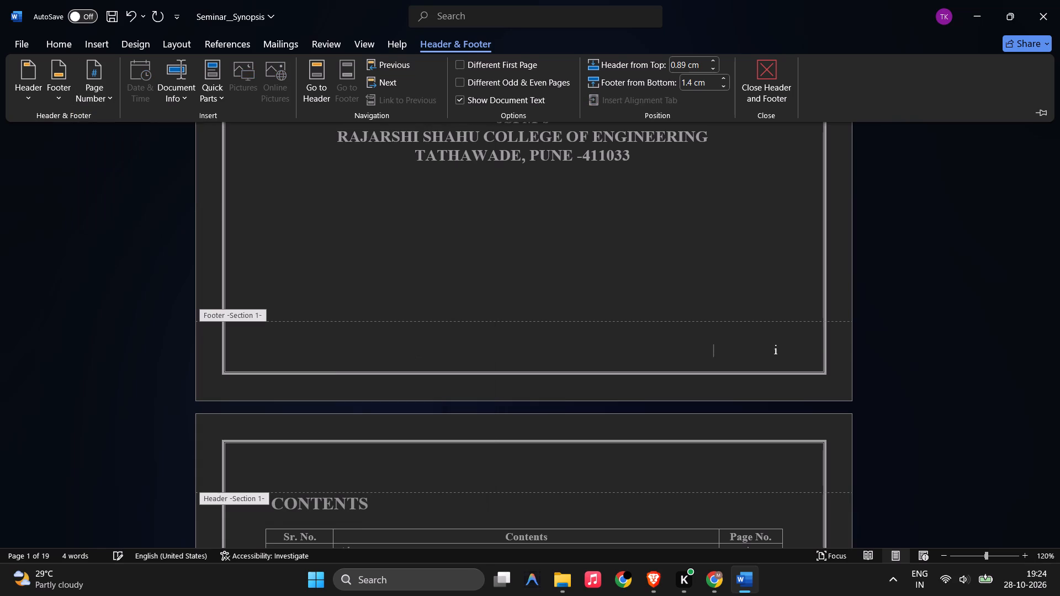
# Check the cover and contents pages and look through the bottom-of-page page number styles.
pyautogui.scroll(5, 410, 351)
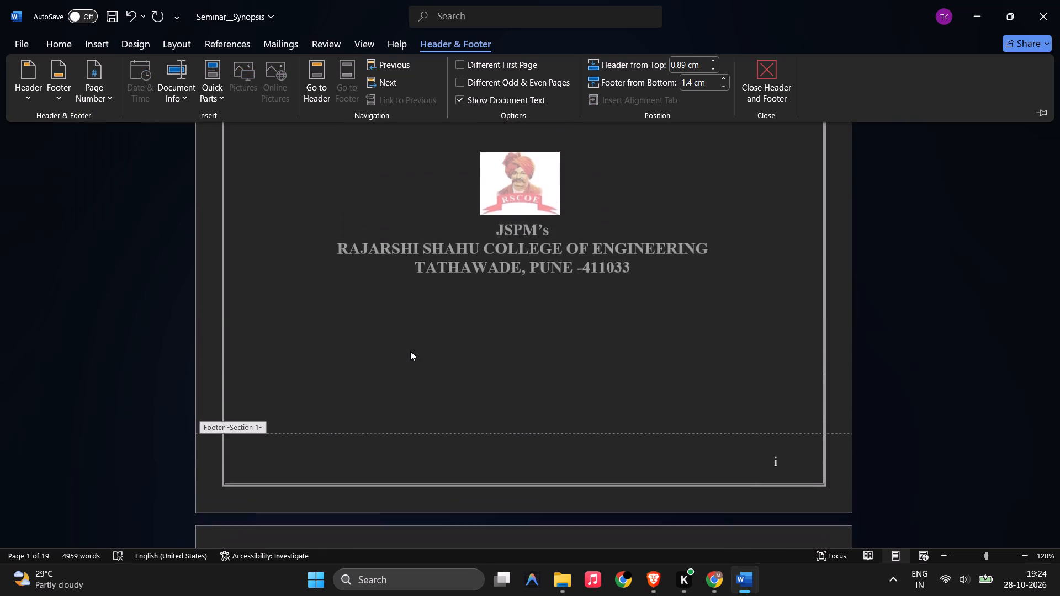
pyautogui.scroll(20, 410, 351)
pyautogui.scroll(4, 410, 351)
pyautogui.scroll(-2, 407, 330)
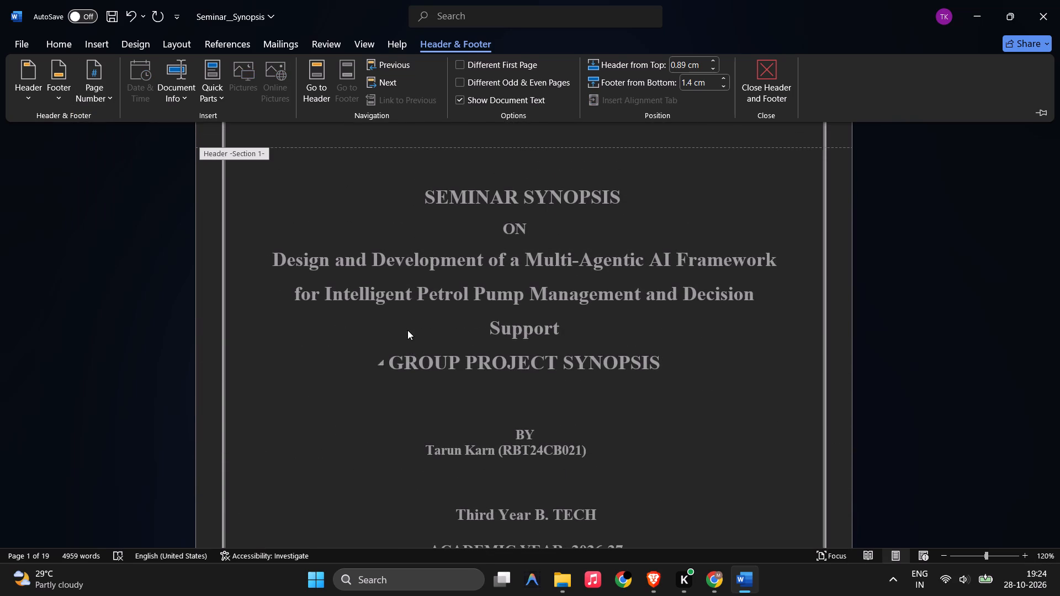
pyautogui.scroll(-15, 407, 330)
pyautogui.scroll(-17, 407, 330)
pyautogui.scroll(-5, 407, 329)
pyautogui.scroll(9, 407, 329)
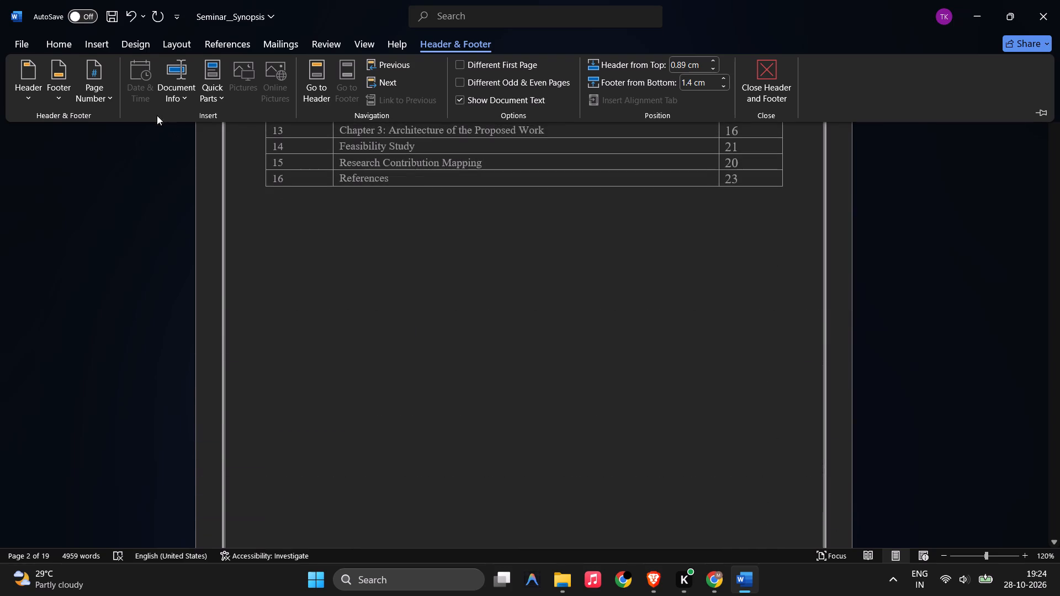
pyautogui.click(102, 104)
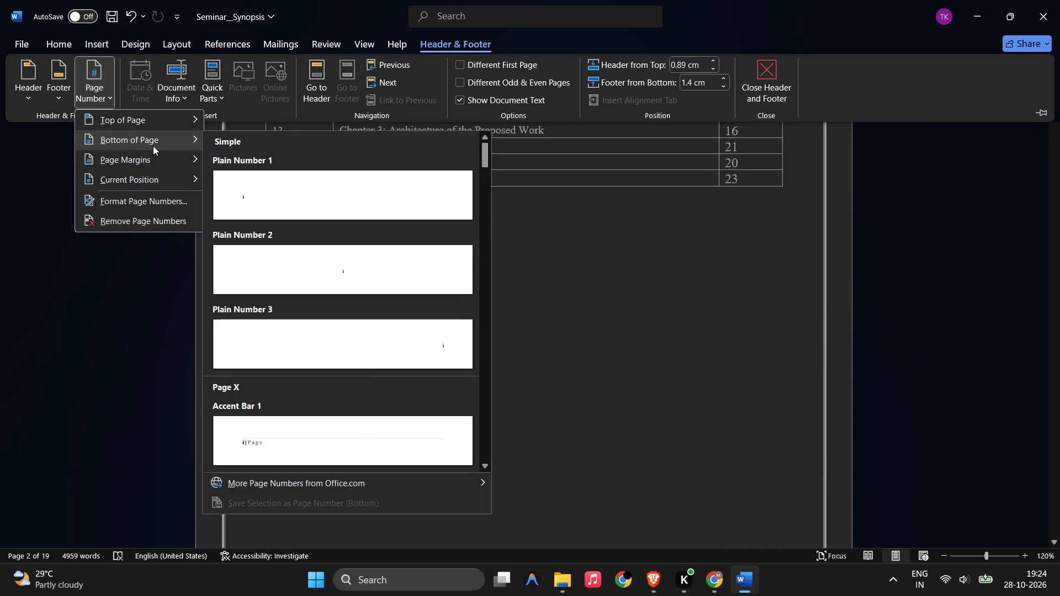
pyautogui.scroll(-3, 317, 194)
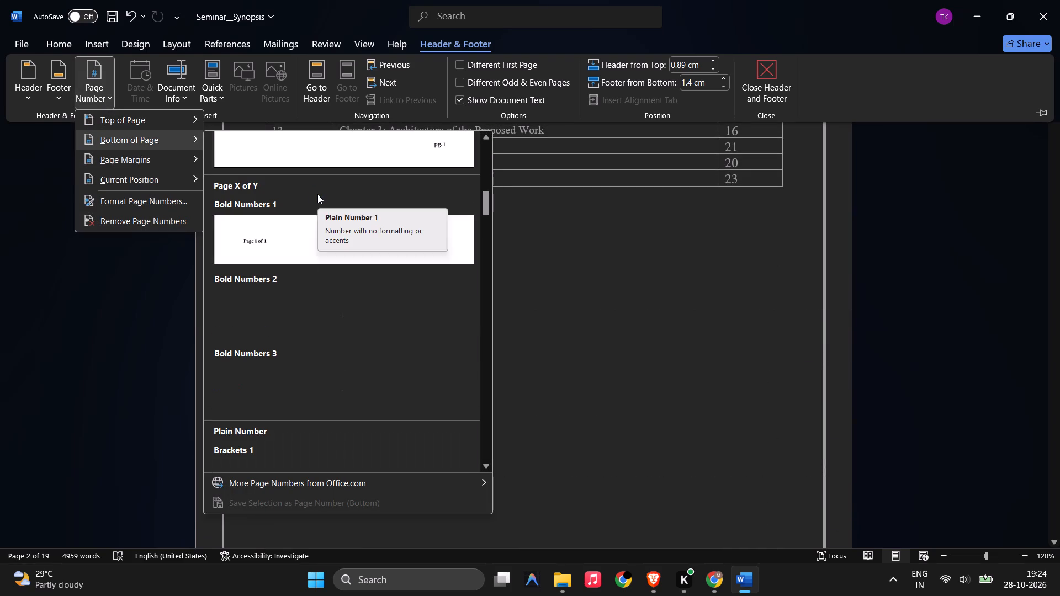
pyautogui.scroll(-5, 318, 194)
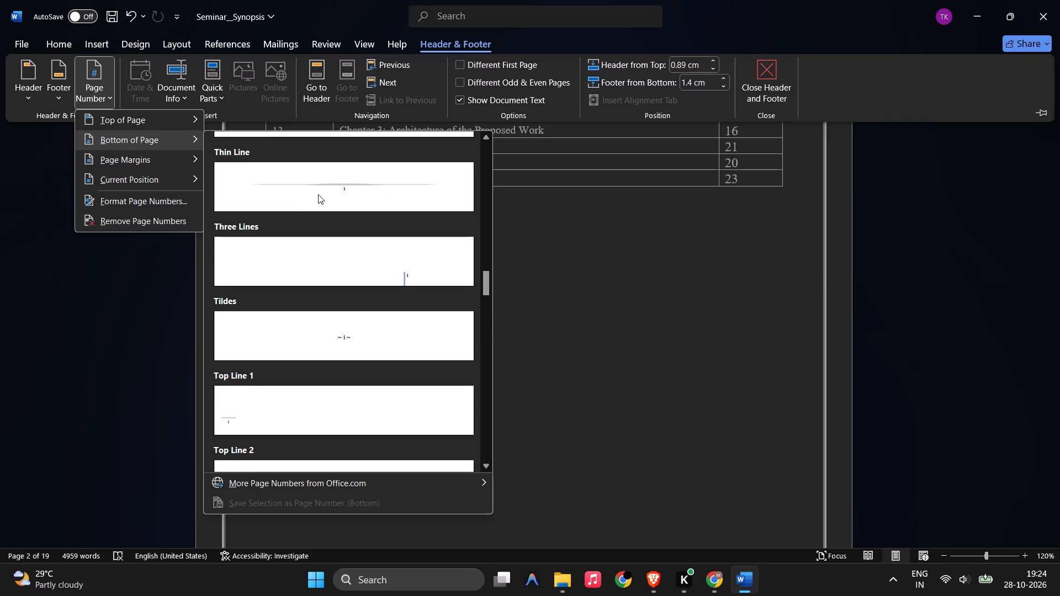
pyautogui.scroll(-6, 318, 194)
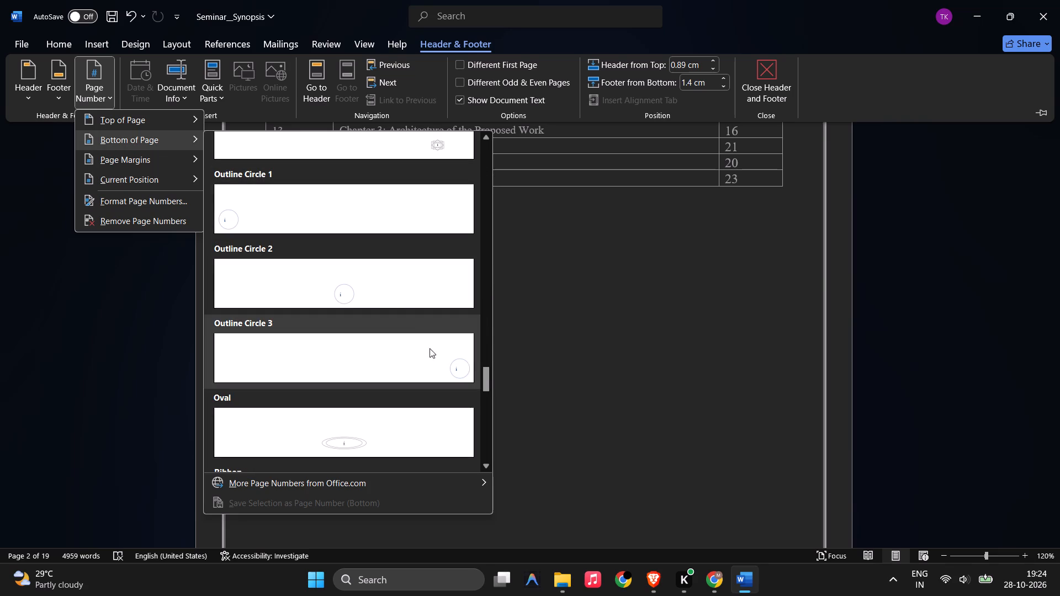
pyautogui.moveTo(485, 378); pyautogui.dragTo(486, 375)
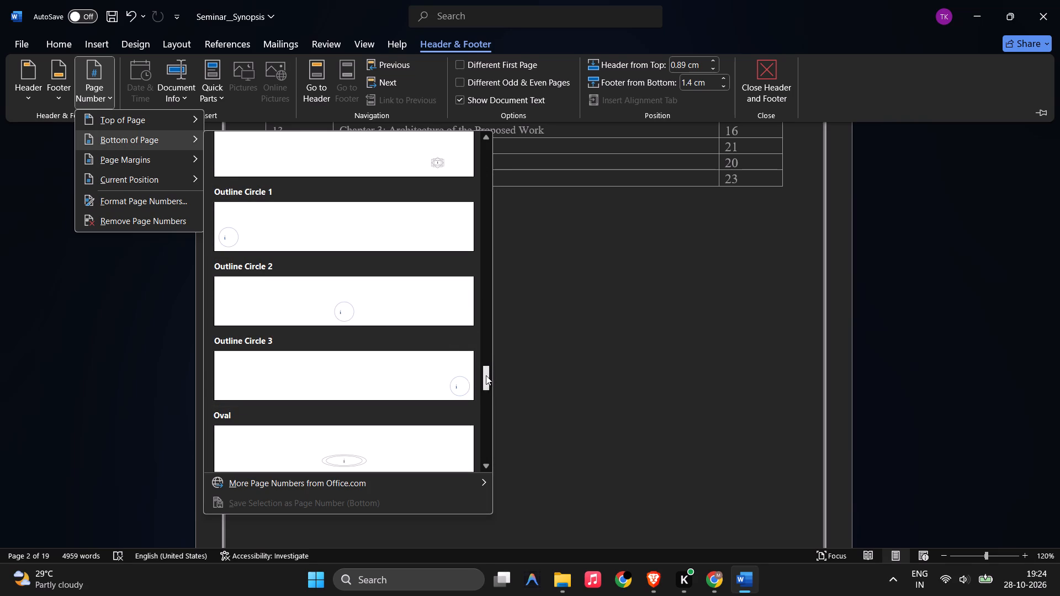
pyautogui.moveTo(486, 375); pyautogui.dragTo(463, 145)
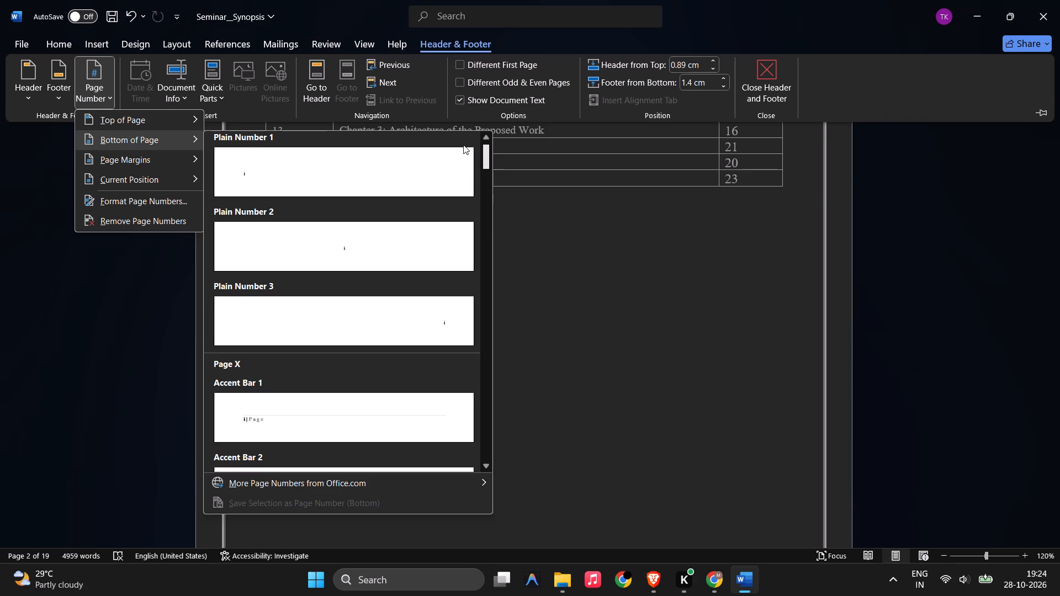
pyautogui.moveTo(463, 145); pyautogui.dragTo(466, 173)
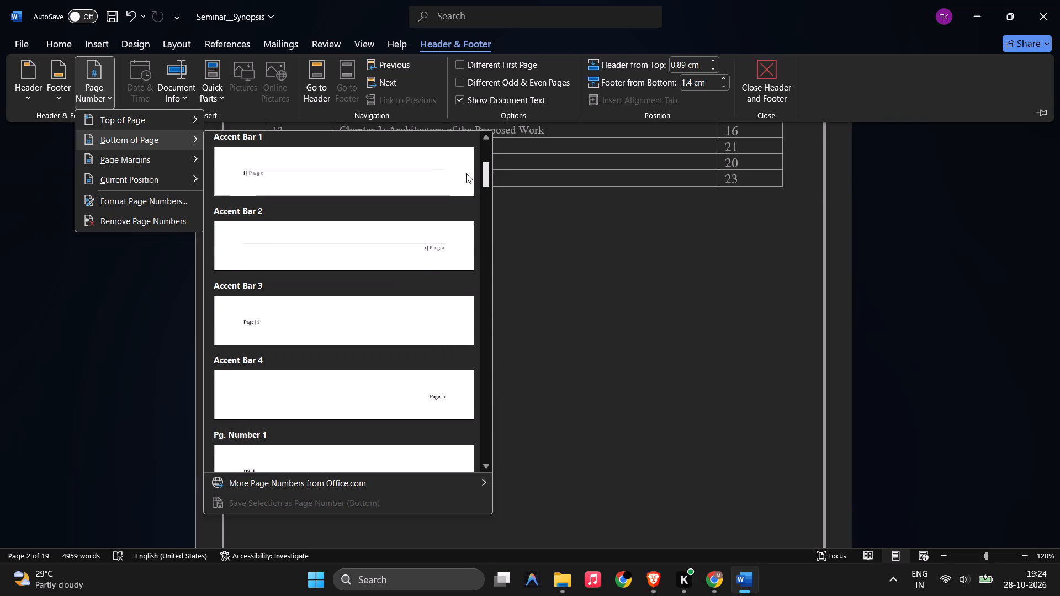
pyautogui.moveTo(466, 173); pyautogui.dragTo(466, 196)
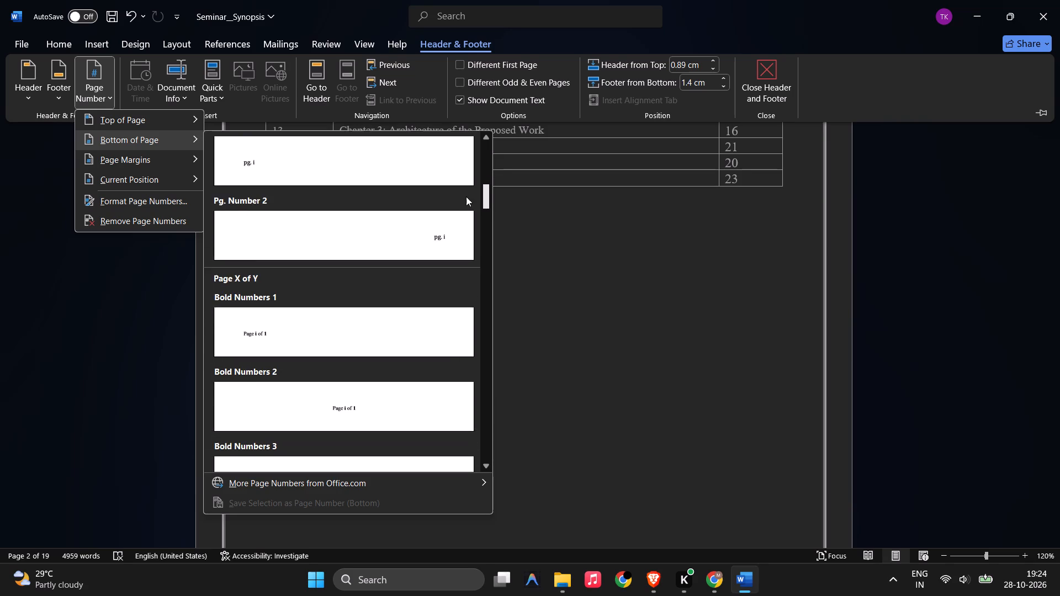
pyautogui.moveTo(466, 196); pyautogui.dragTo(466, 213)
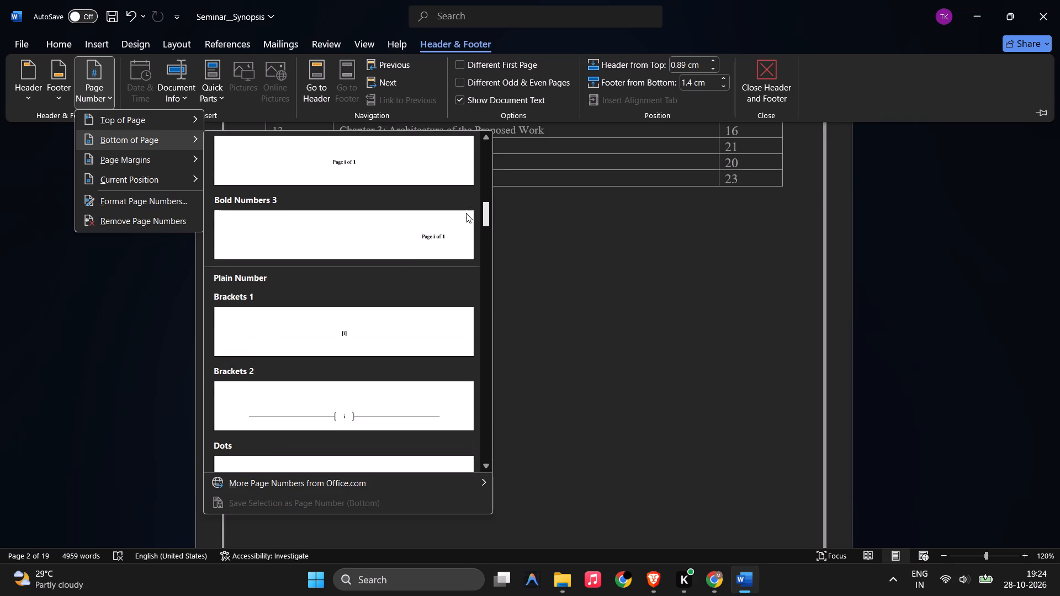
pyautogui.moveTo(466, 213); pyautogui.dragTo(467, 246)
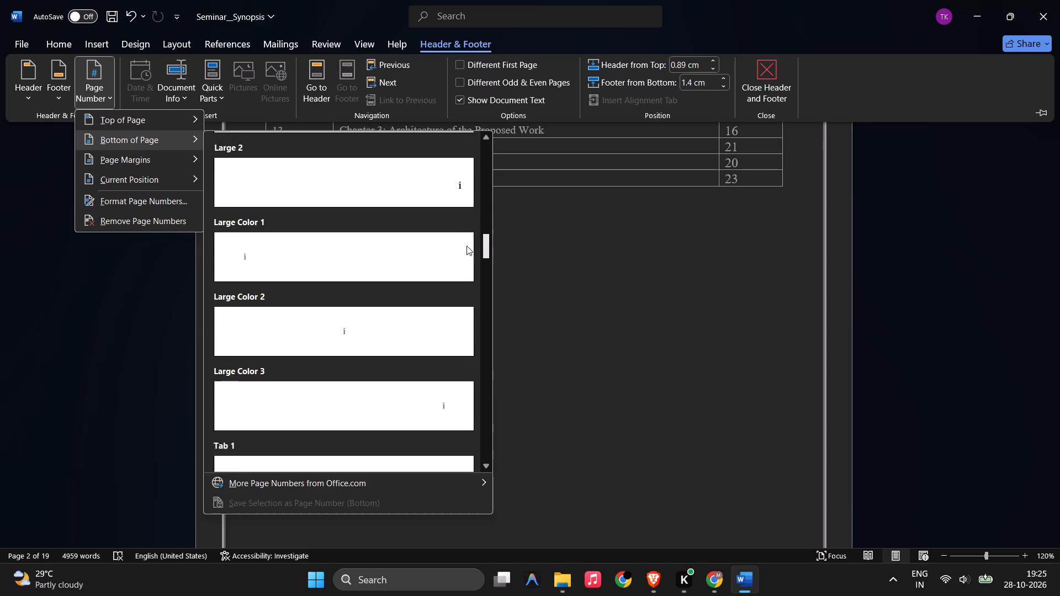
pyautogui.moveTo(467, 246); pyautogui.dragTo(467, 260)
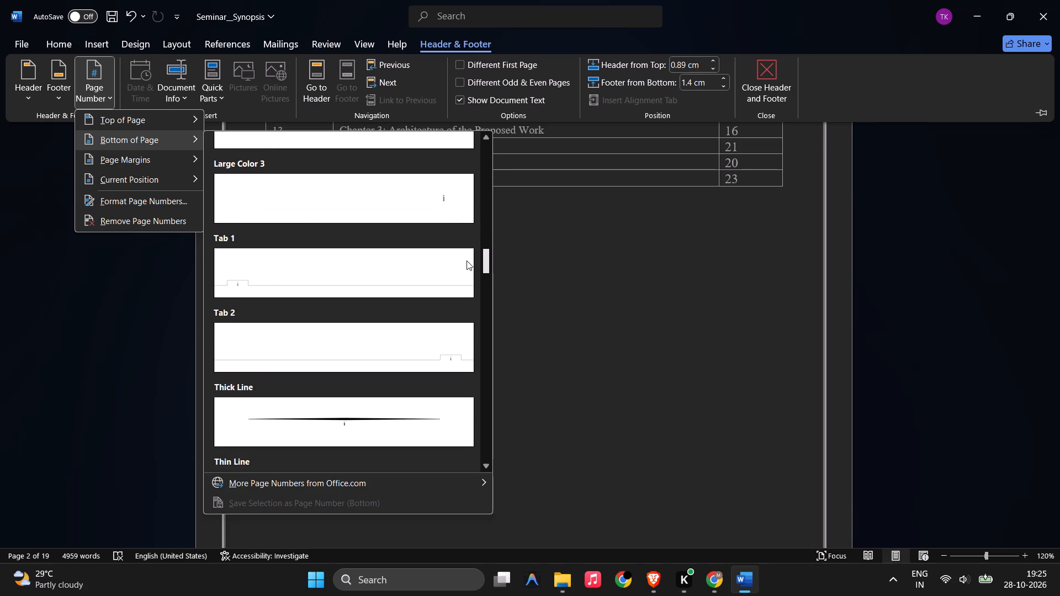
pyautogui.moveTo(467, 260); pyautogui.dragTo(466, 304)
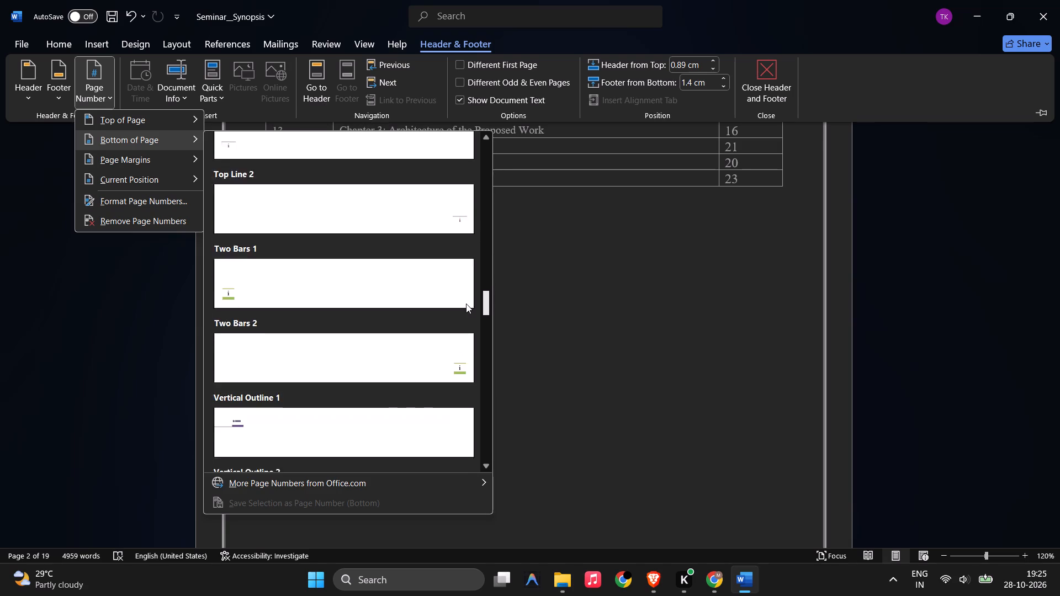
pyautogui.moveTo(466, 304); pyautogui.dragTo(459, 435)
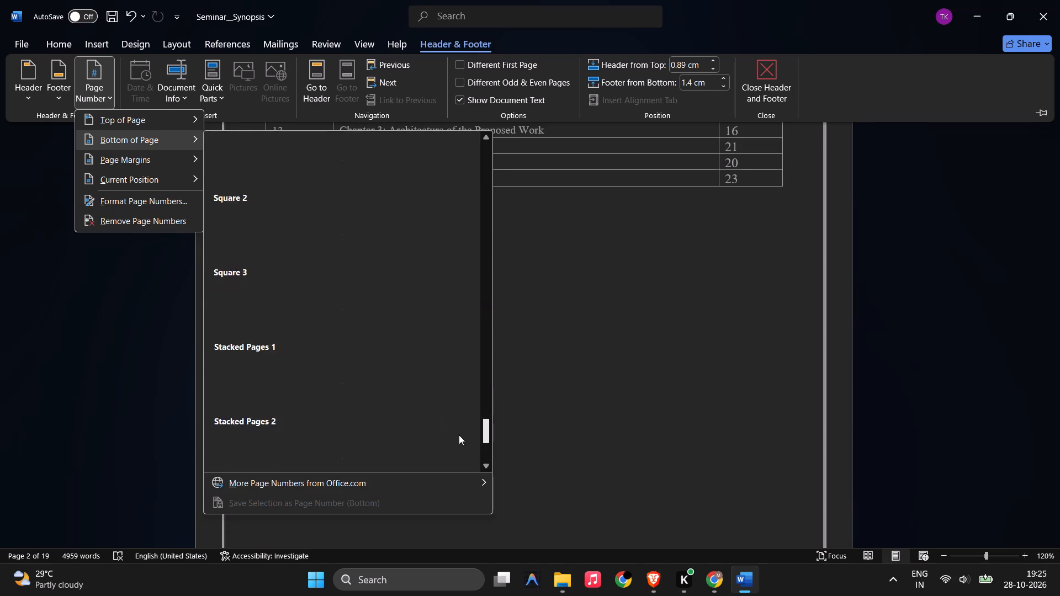
pyautogui.moveTo(459, 435); pyautogui.dragTo(461, 450)
pyautogui.click(604, 437)
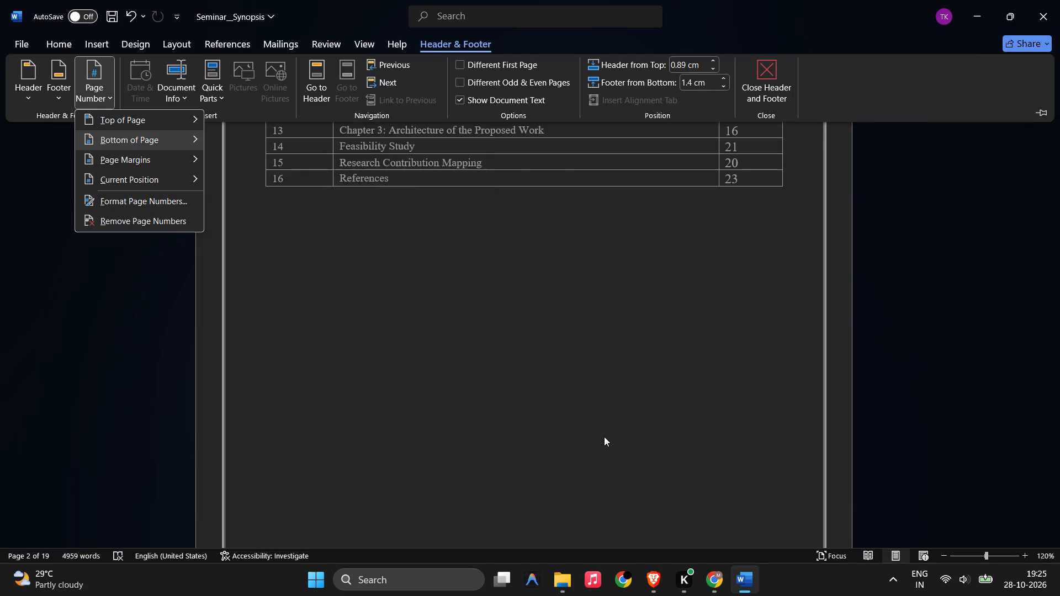
# Leave footer editing and remove one blank line above BY on the cover page.
pyautogui.scroll(15, 594, 434)
pyautogui.scroll(13, 536, 439)
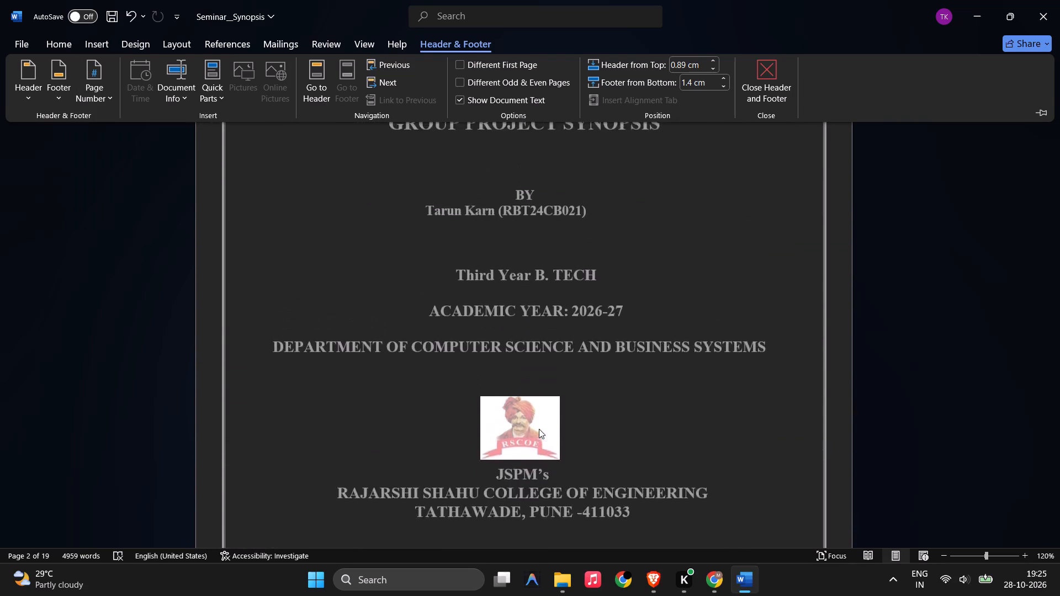
pyautogui.scroll(3, 539, 429)
pyautogui.click(530, 390)
pyautogui.doubleClick(909, 421)
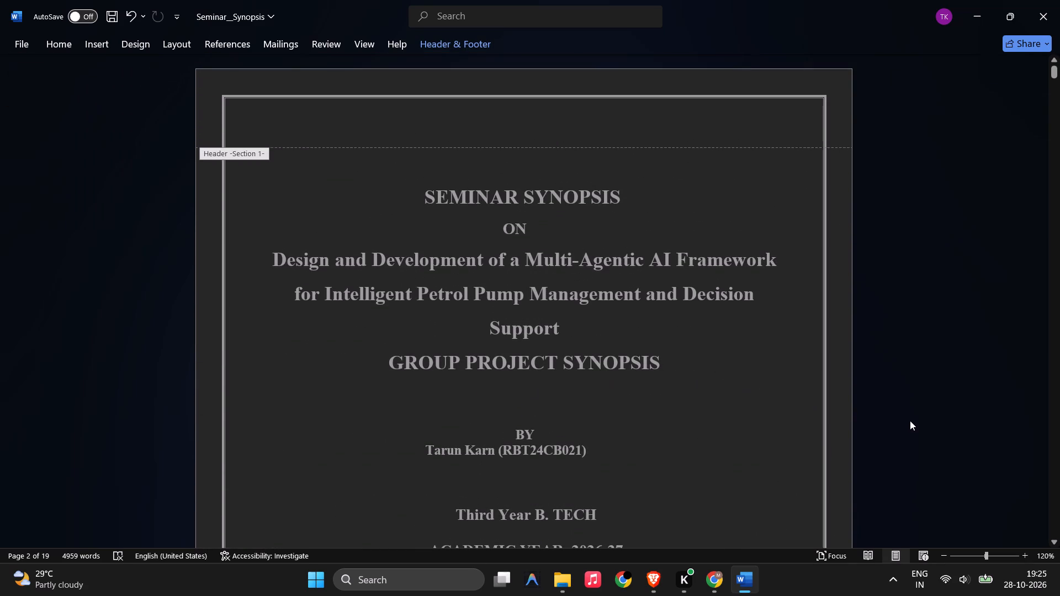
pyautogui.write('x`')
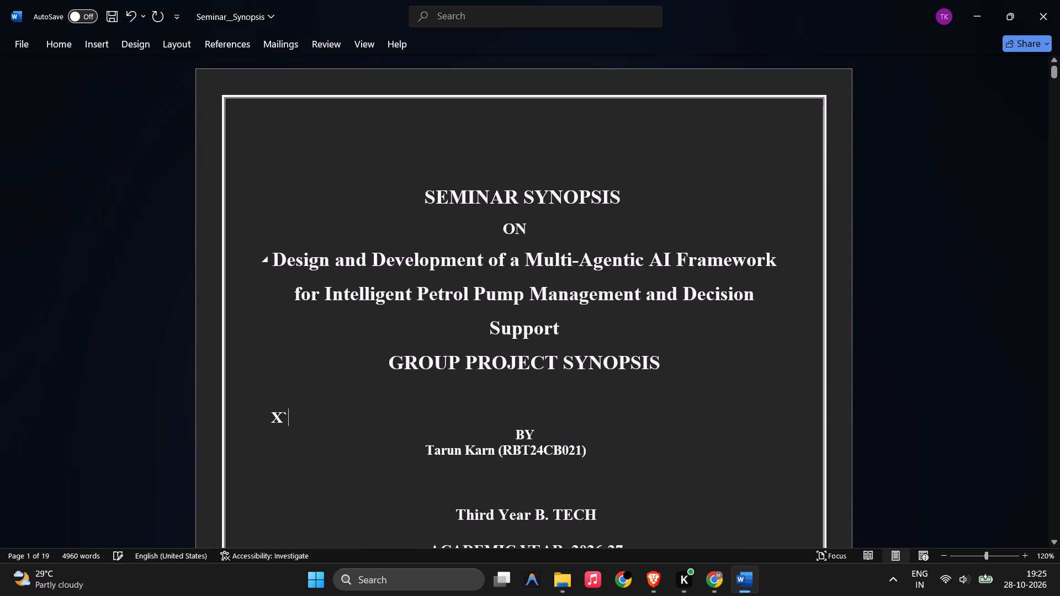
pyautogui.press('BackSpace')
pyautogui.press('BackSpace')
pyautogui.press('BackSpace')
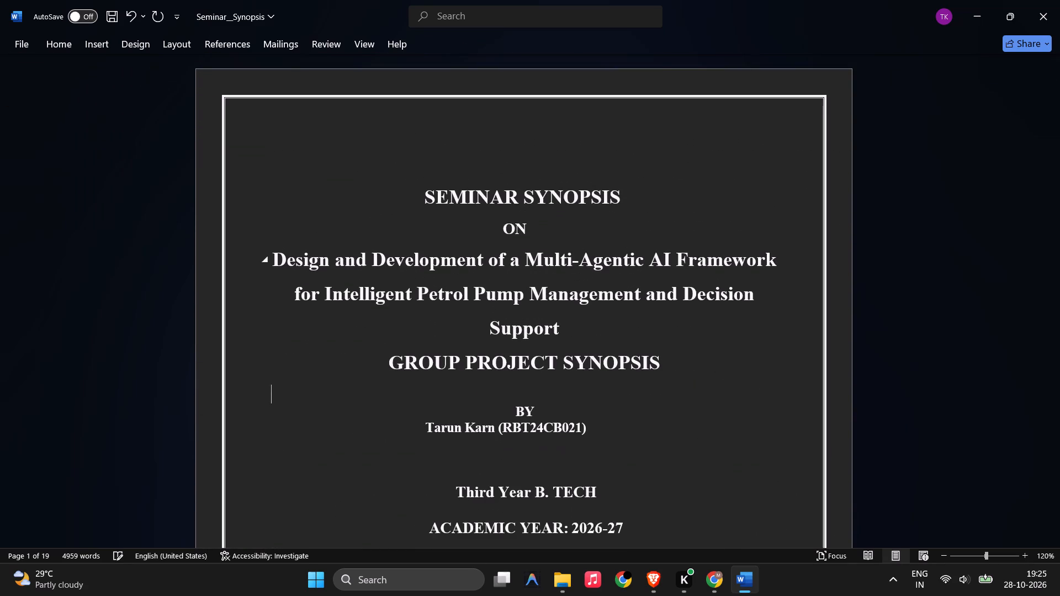
# Replace the cover title before Support with ChatGPT's "AI Assisted Secure Code Review — SAST, Syntax-Aware Analysis and LLM-Assisted Vulnerability Triage", keeping Support on a separate line.
pyautogui.scroll(-13, 497, 337)
pyautogui.scroll(5, 503, 334)
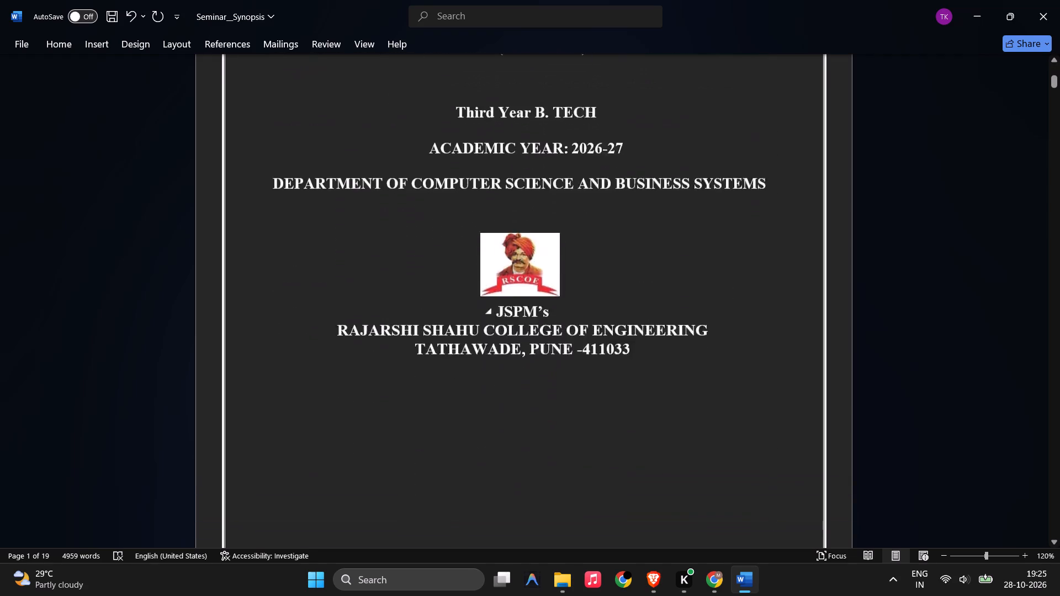
pyautogui.scroll(9, 503, 334)
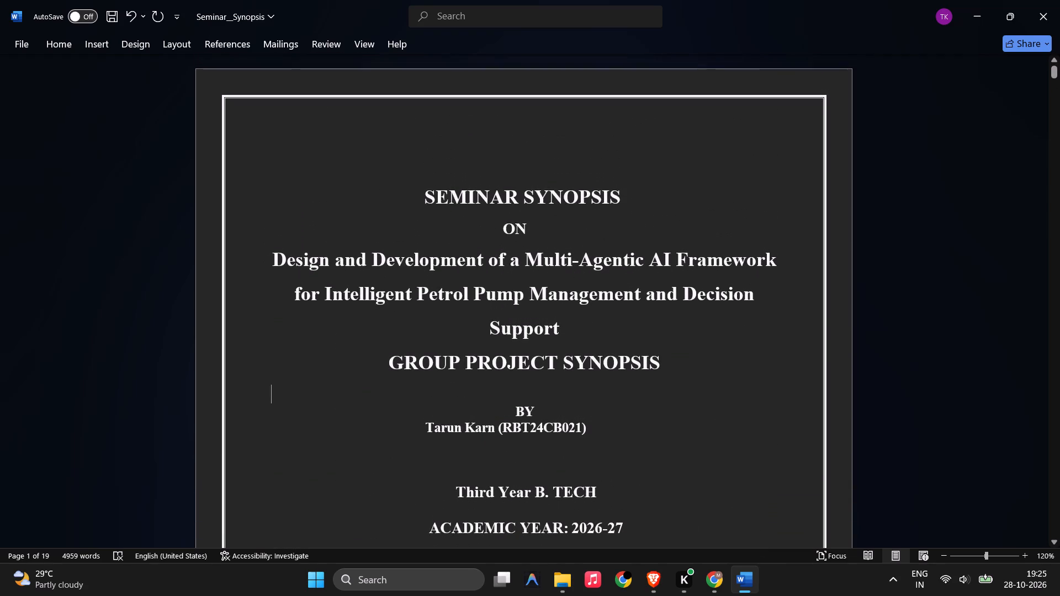
pyautogui.hotkey('alt', 'Tab')
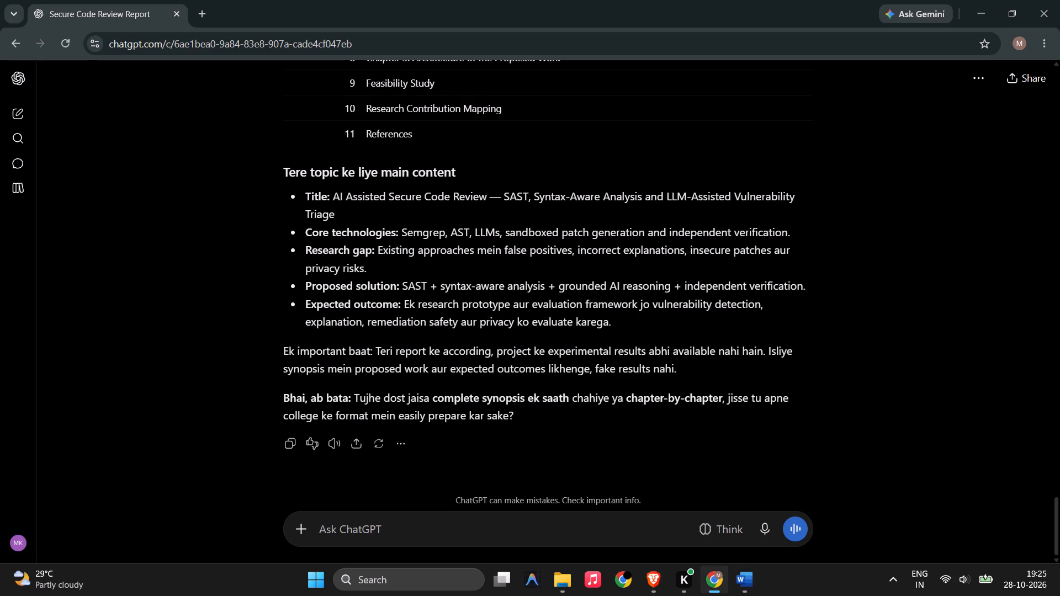
pyautogui.moveTo(330, 195); pyautogui.dragTo(351, 218)
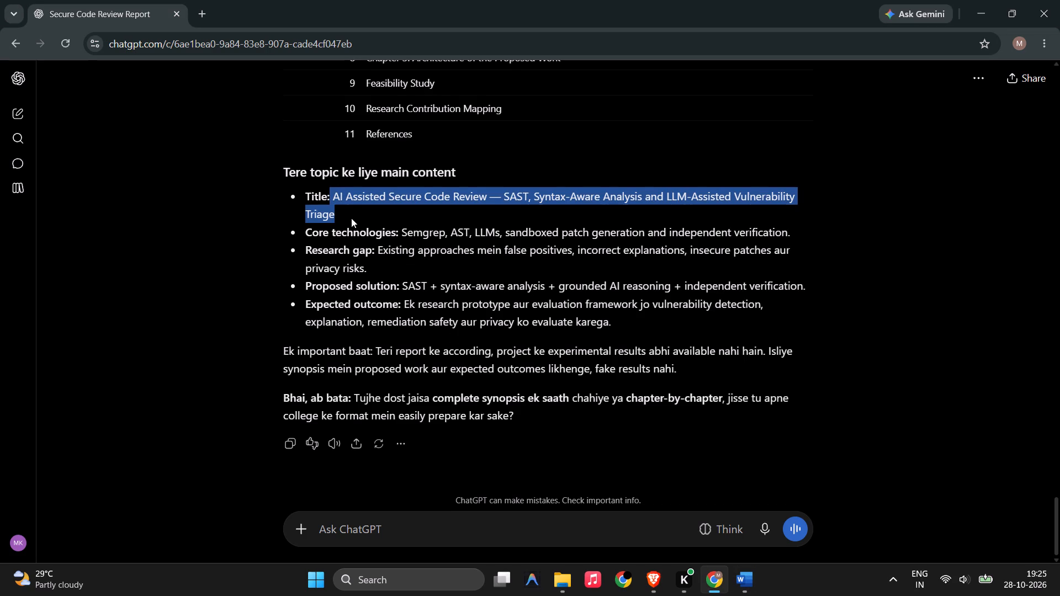
pyautogui.hotkey('ctrl', 'c')
pyautogui.hotkey('alt', 'Tab')
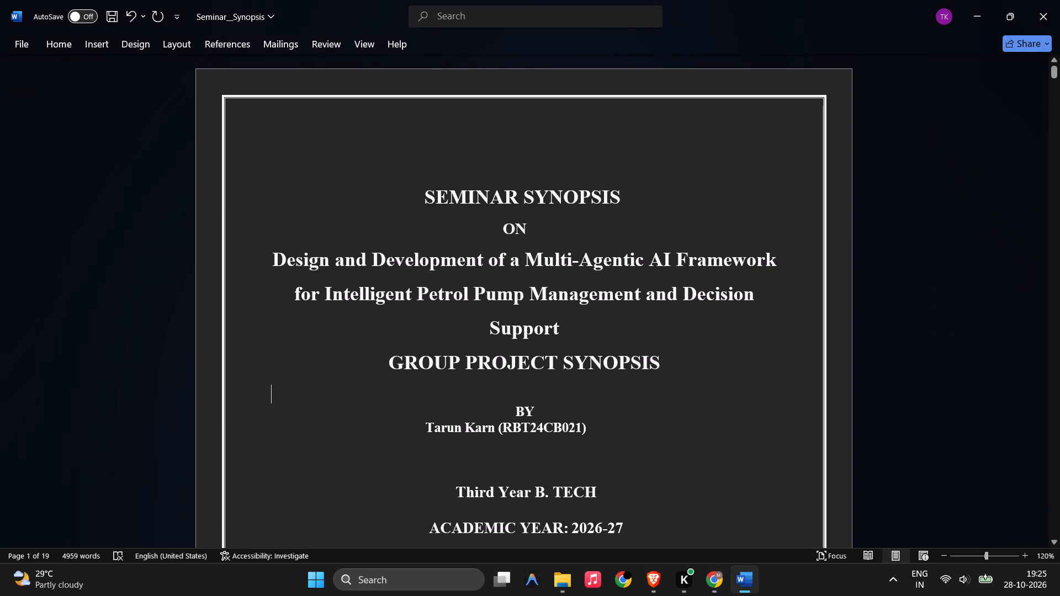
pyautogui.moveTo(274, 260); pyautogui.dragTo(592, 298)
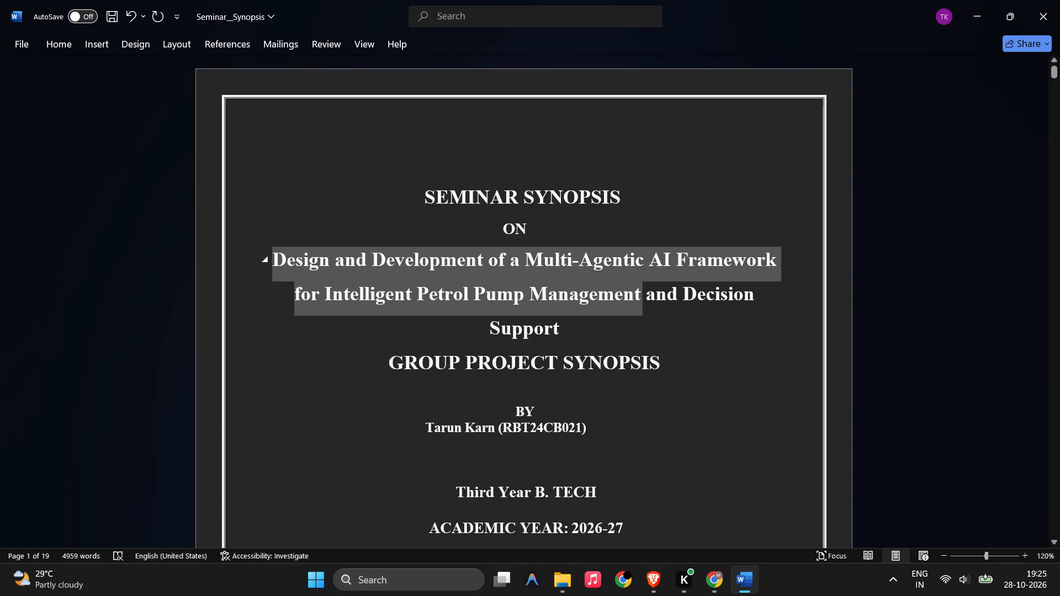
pyautogui.moveTo(592, 298); pyautogui.dragTo(729, 294)
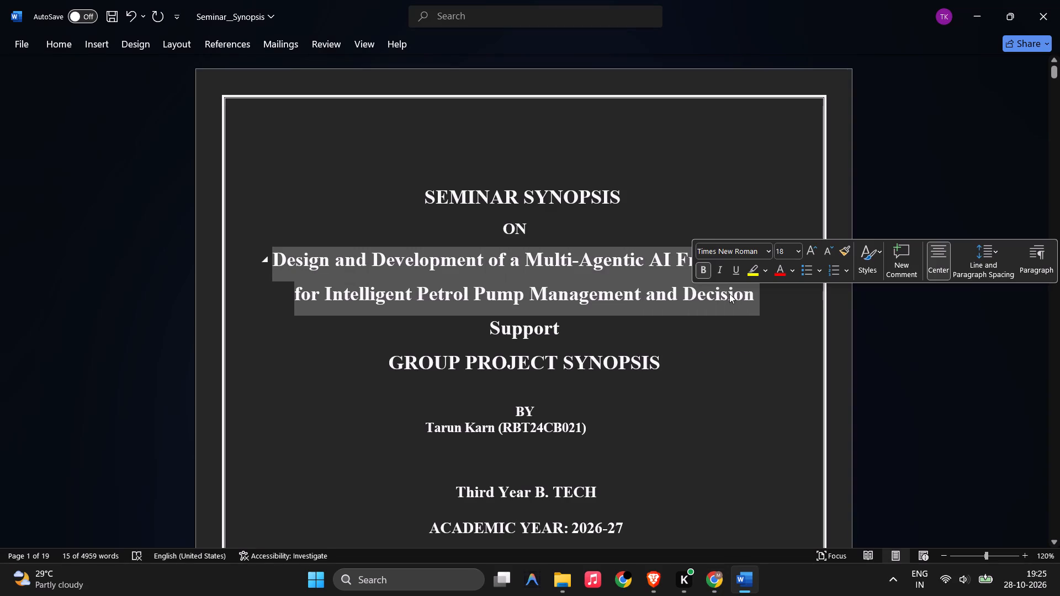
pyautogui.hotkey('ctrl', 'v')
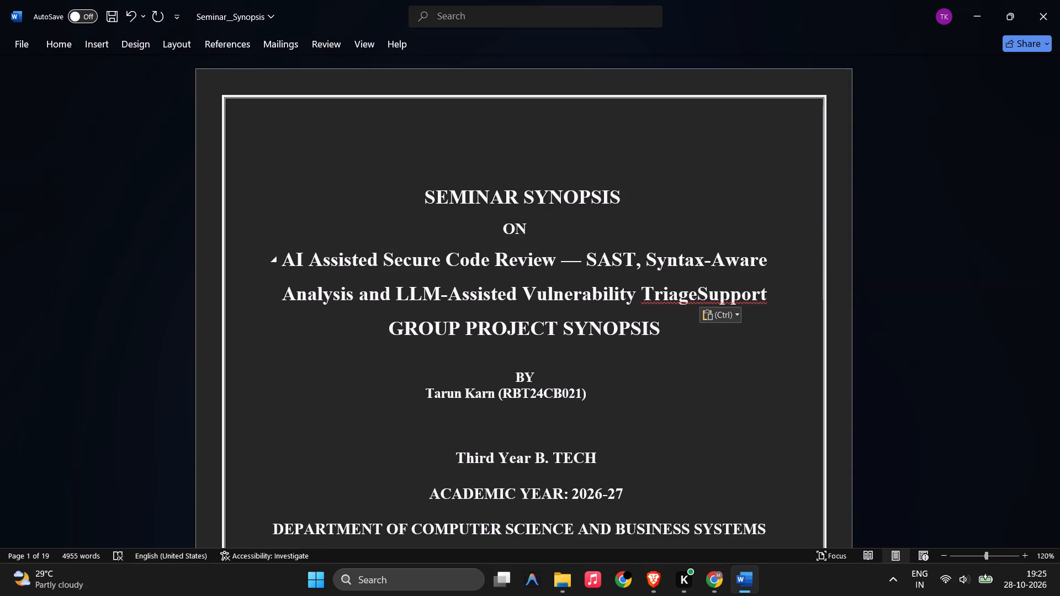
pyautogui.press('Return')
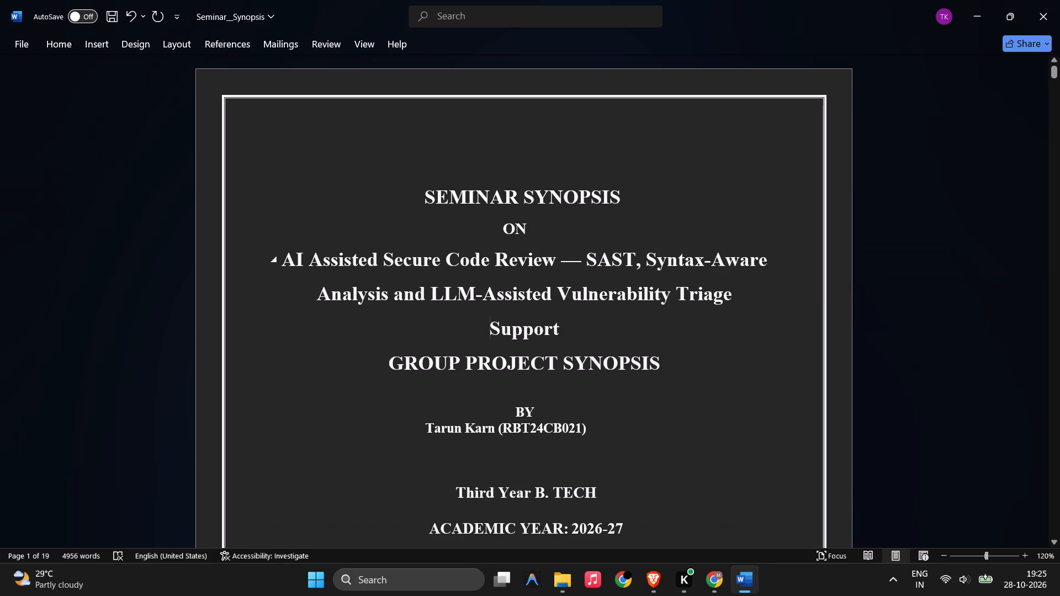
# Replace the long dash after "AI Assisted Secure Code Review" in the cover title with a hyphen.
pyautogui.click(582, 258)
pyautogui.press('BackSpace')
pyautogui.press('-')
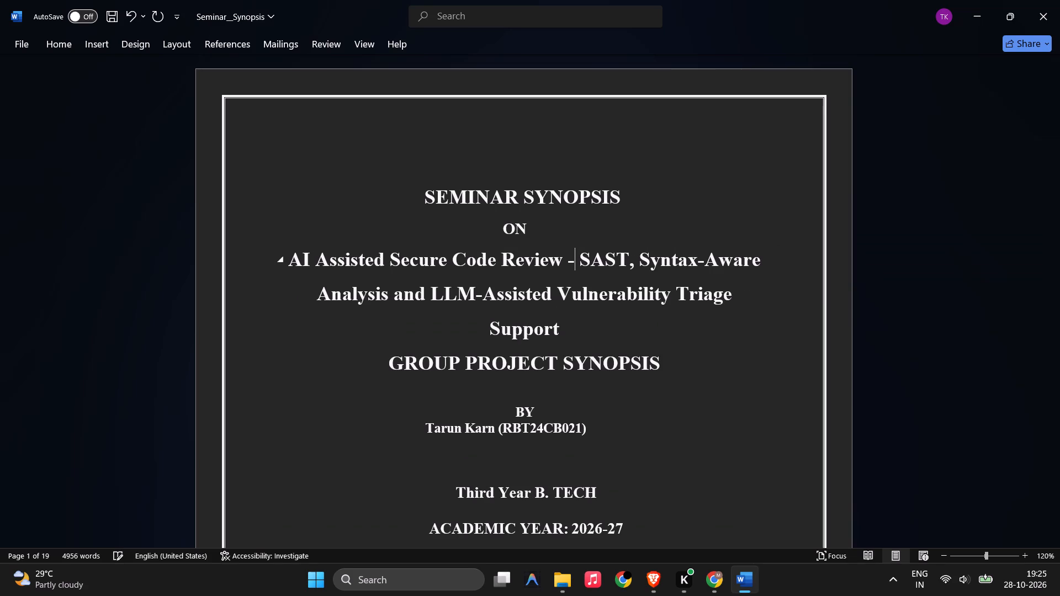
# Check the remaining cover page lines, including GROUP PROJECT SYNOPSIS, and the entries in the CONTENTS table.
pyautogui.scroll(-3, 584, 258)
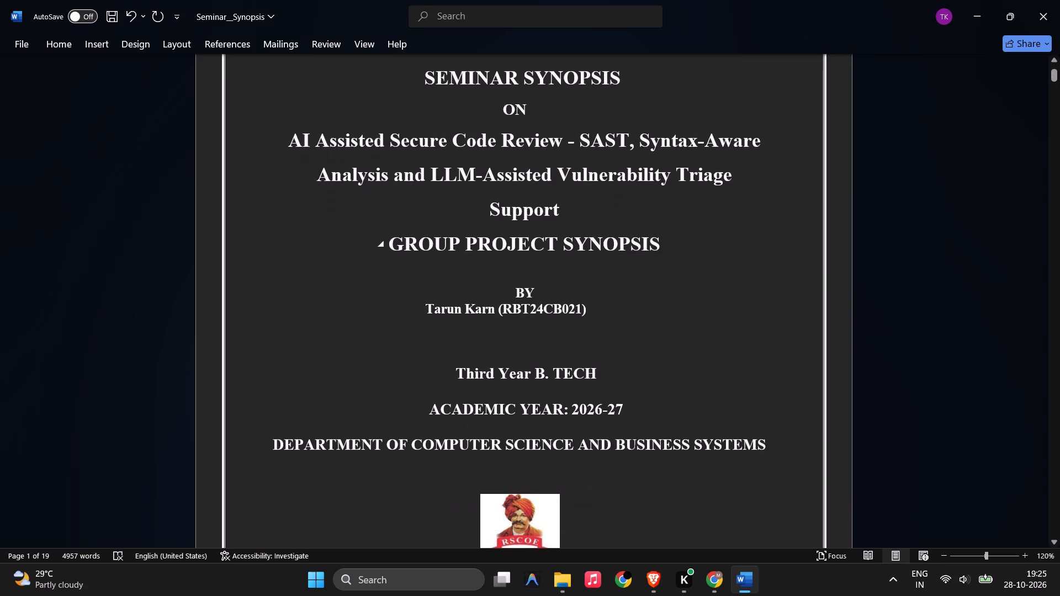
pyautogui.scroll(-1, 620, 239)
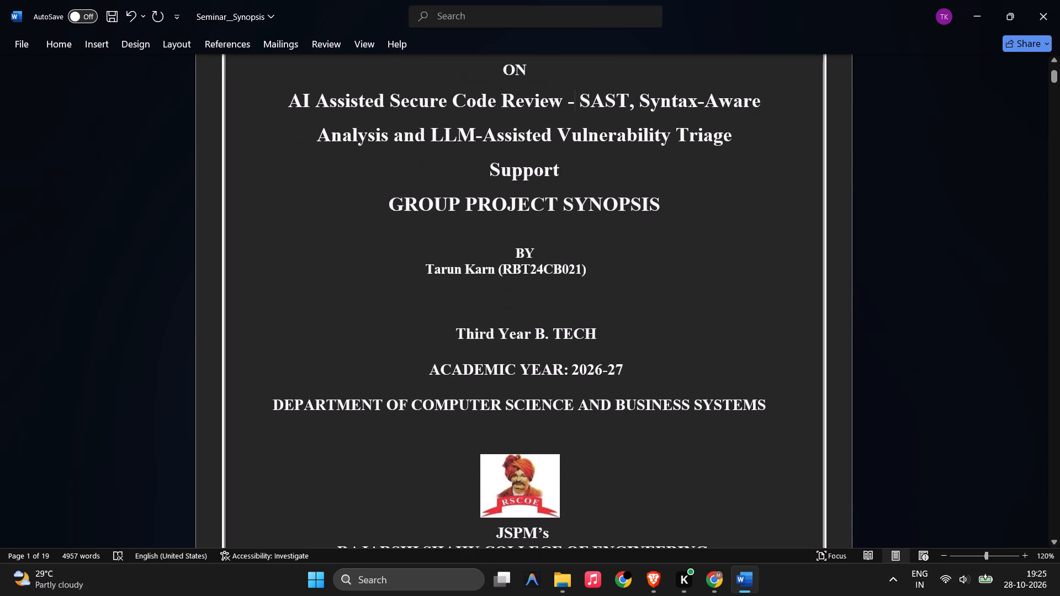
pyautogui.moveTo(666, 198); pyautogui.dragTo(640, 196)
pyautogui.moveTo(640, 196); pyautogui.dragTo(412, 199)
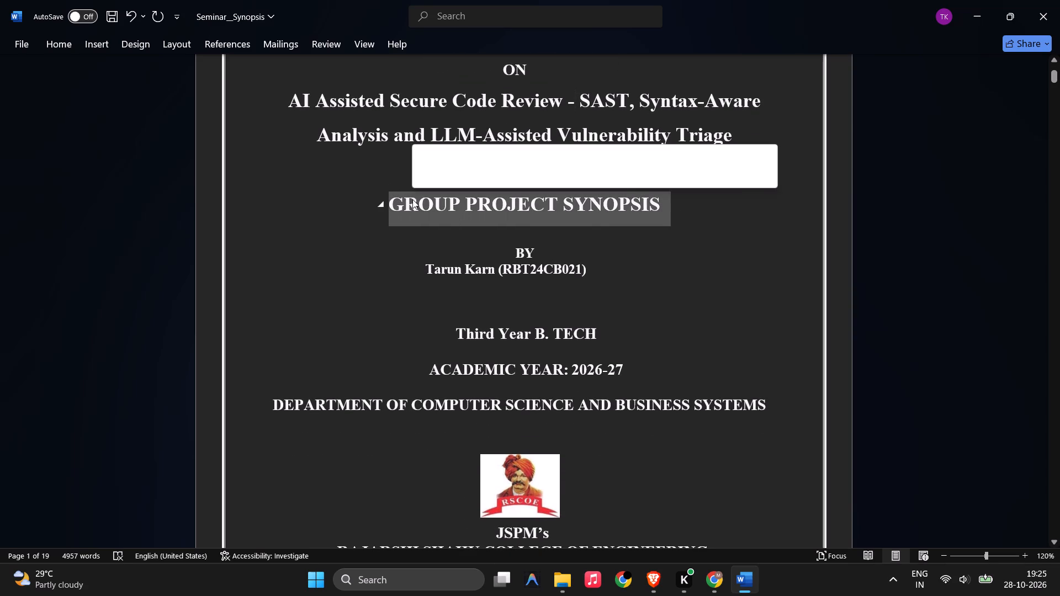
pyautogui.click(449, 204)
pyautogui.scroll(-3, 449, 204)
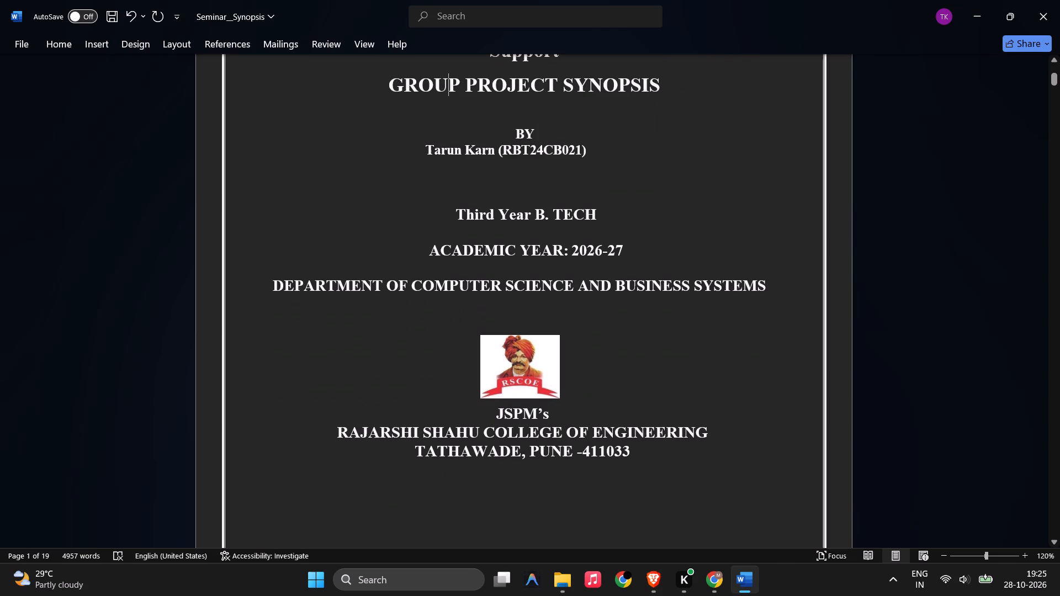
pyautogui.scroll(-13, 524, 205)
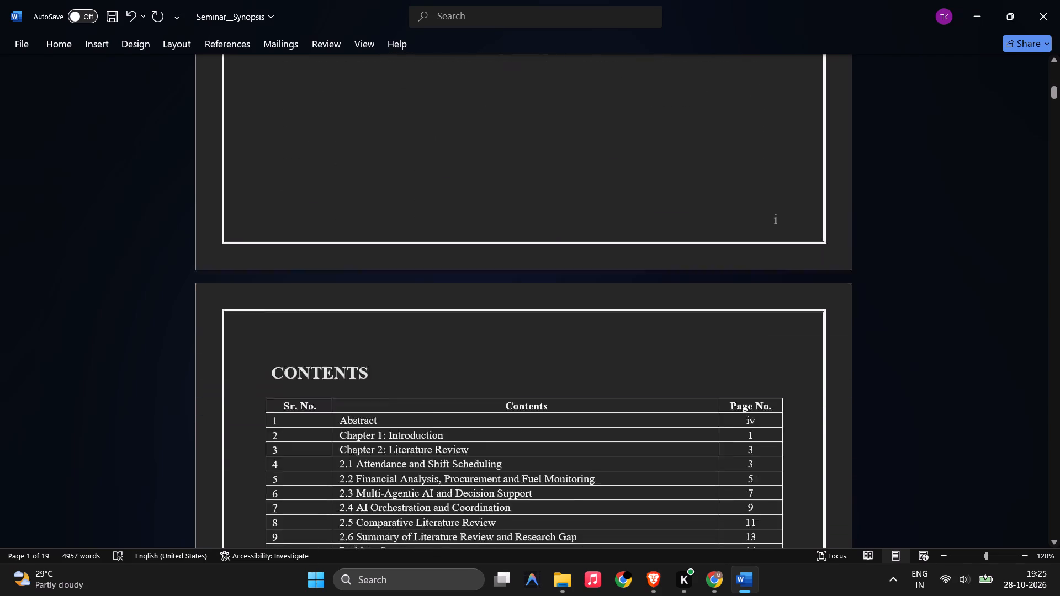
pyautogui.scroll(-5, 524, 205)
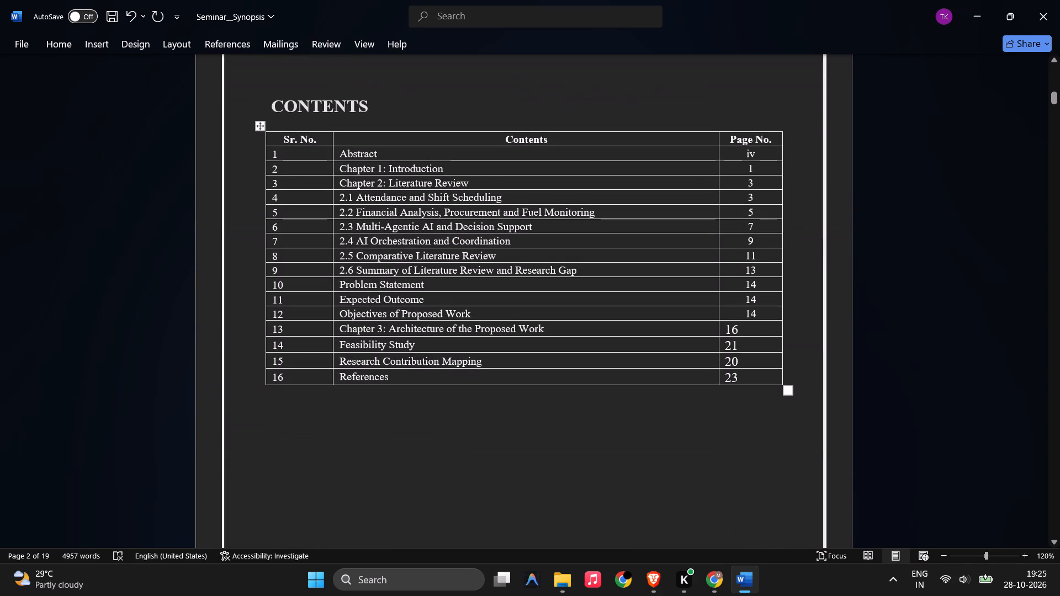
# Save the seminar synopsis document.
pyautogui.hotkey('ctrl', 's')
pyautogui.hotkey('alt', 'Tab')
pyautogui.scroll(-3, 524, 205)
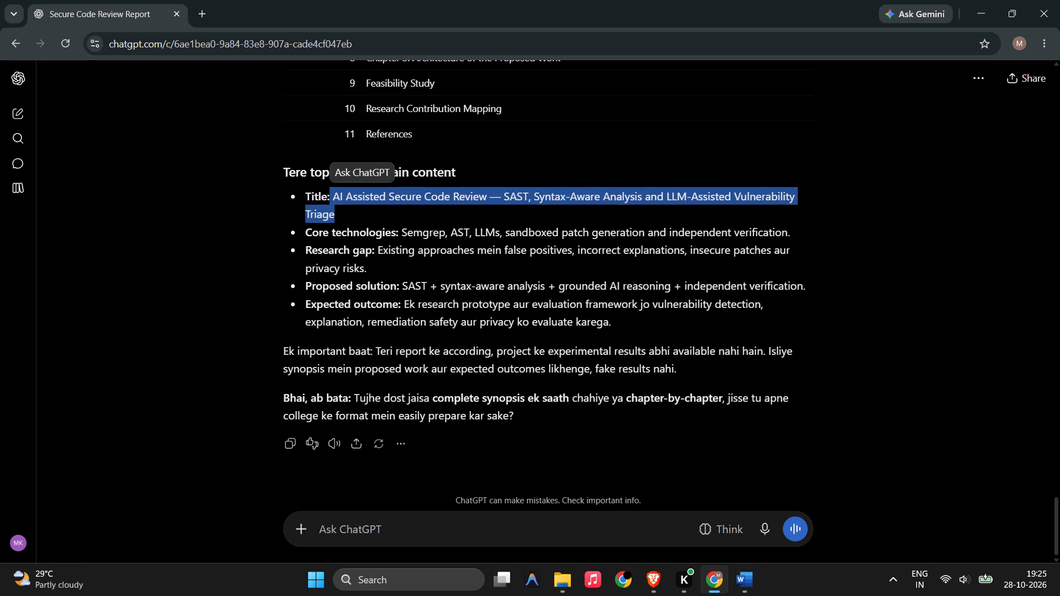
pyautogui.hotkey('alt', 'Tab')
pyautogui.hotkey('alt', 'Tab')
pyautogui.scroll(-2, 373, 254)
pyautogui.click(492, 529)
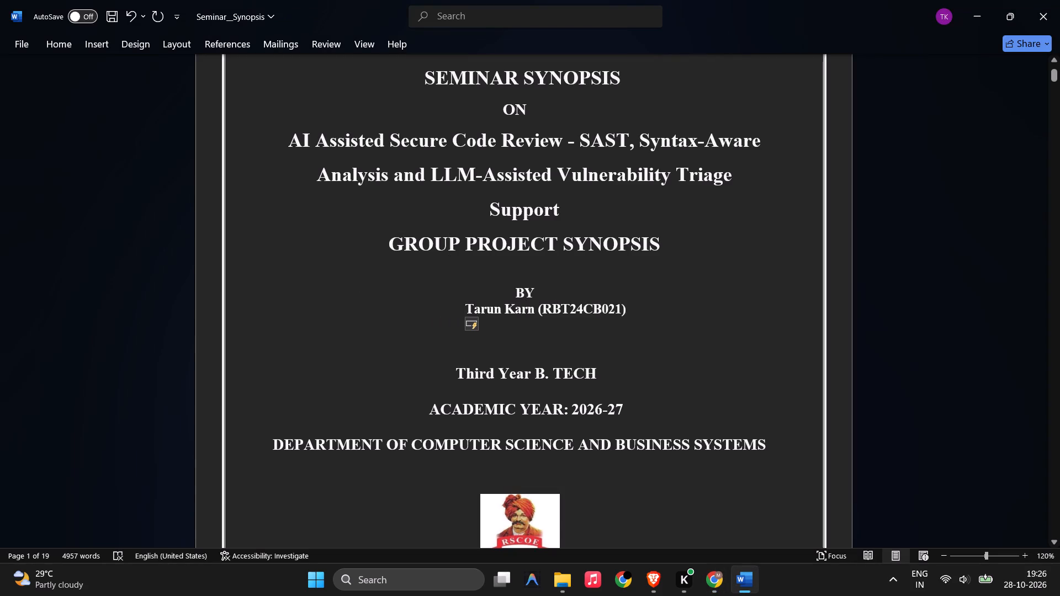
pyautogui.press('BackSpace')
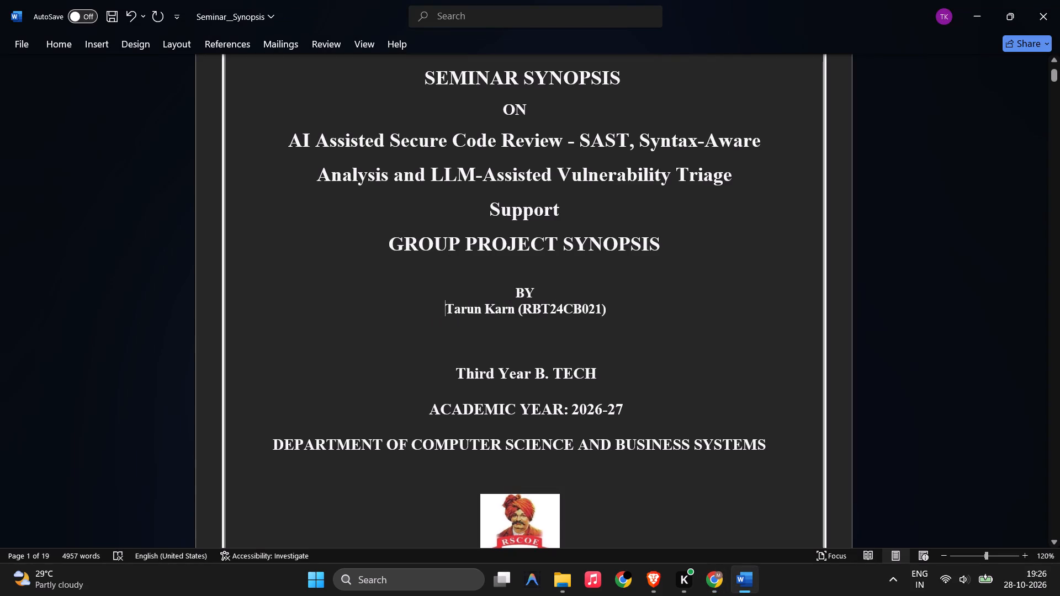
# Compare the Contents table in the Word synopsis with the Contents list in ChatGPT's draft in Chrome.
pyautogui.hotkey('alt', 'Tab')
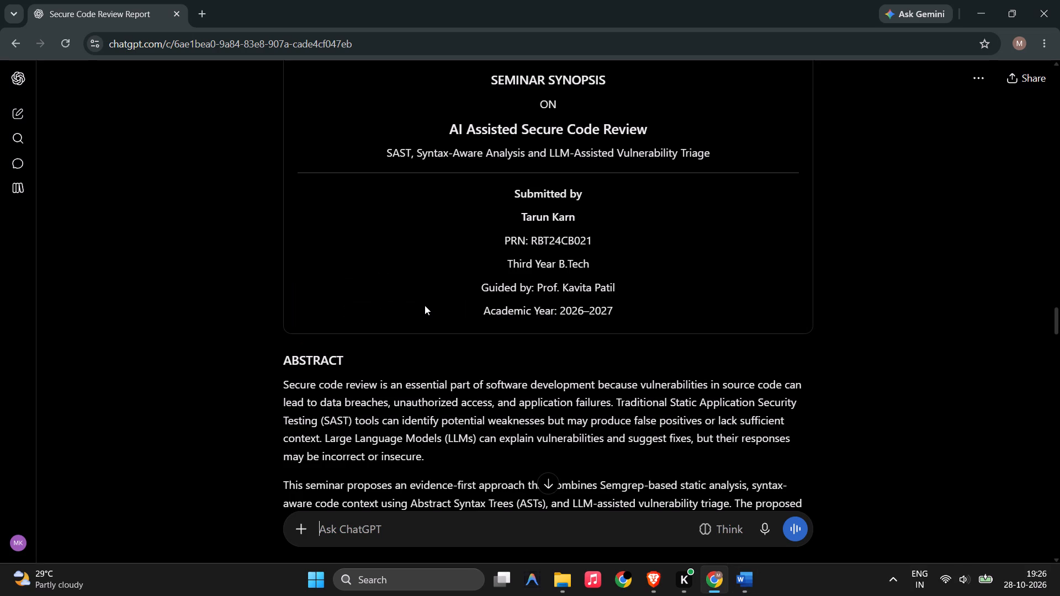
pyautogui.scroll(-3, 425, 305)
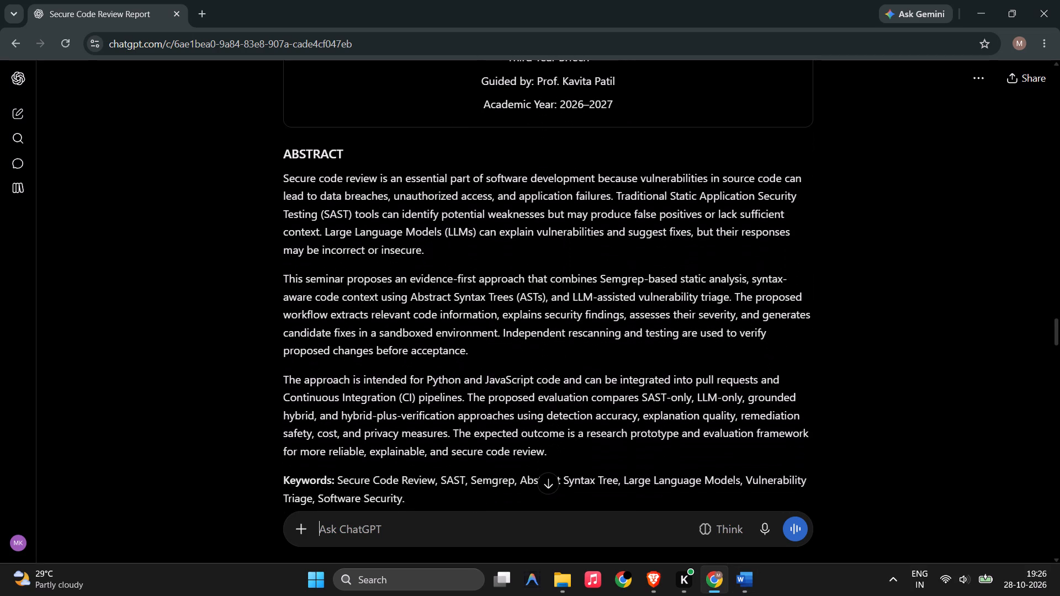
pyautogui.hotkey('alt', 'Tab')
pyautogui.scroll(-12, 354, 251)
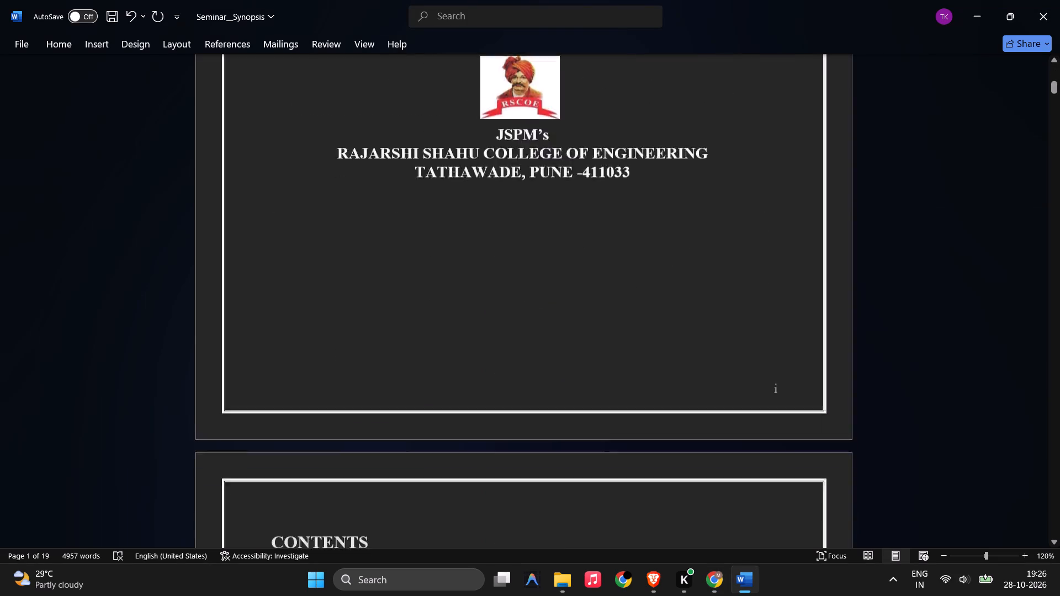
pyautogui.scroll(-10, 355, 251)
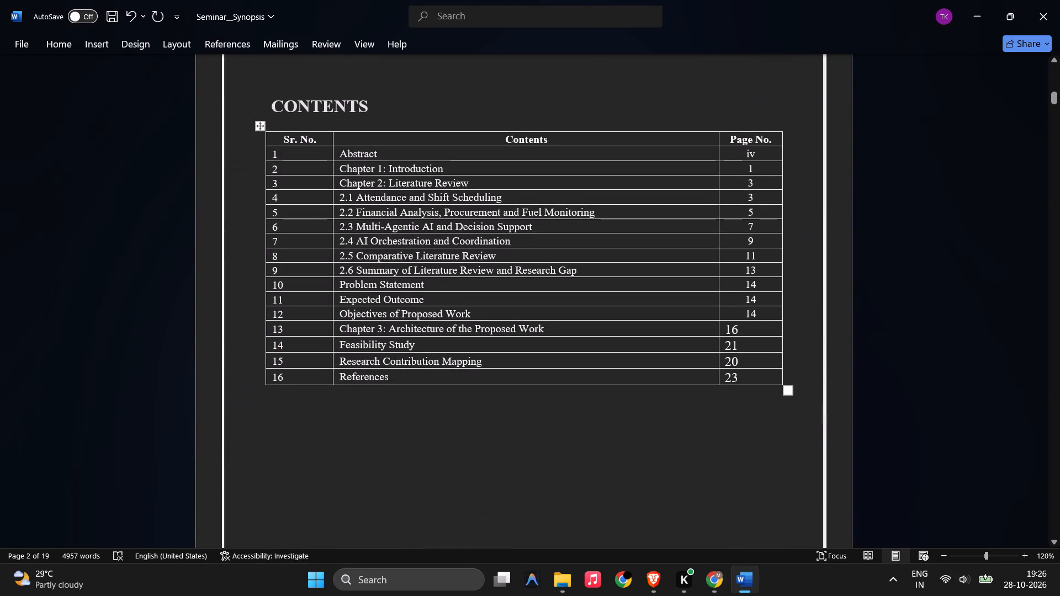
pyautogui.hotkey('alt', 'Tab')
pyautogui.scroll(-6, 355, 251)
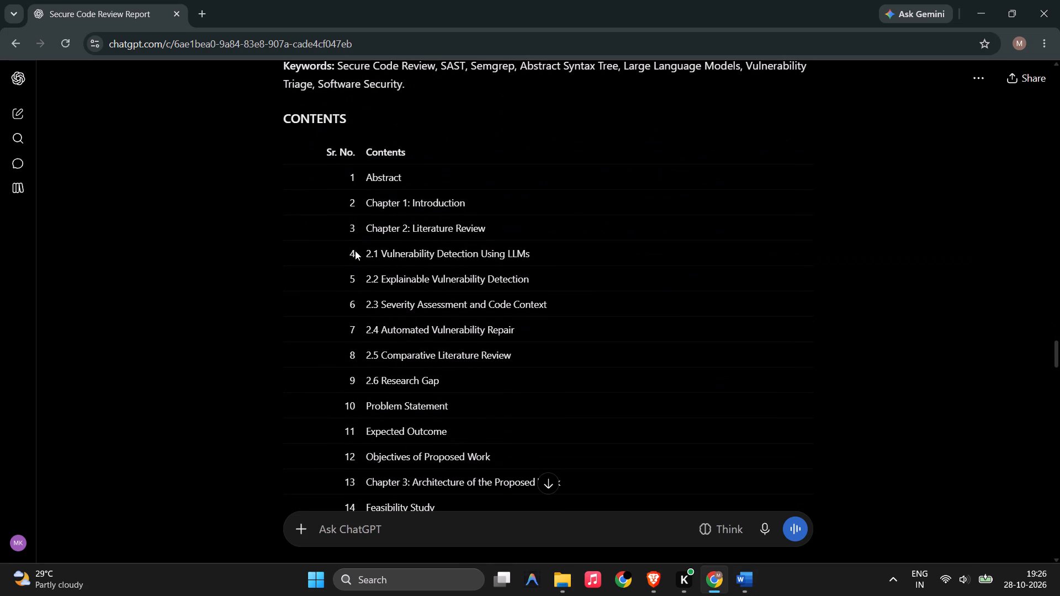
pyautogui.hotkey('alt', 'Tab')
pyautogui.hotkey('alt', 'Tab')
pyautogui.scroll(-1, 355, 251)
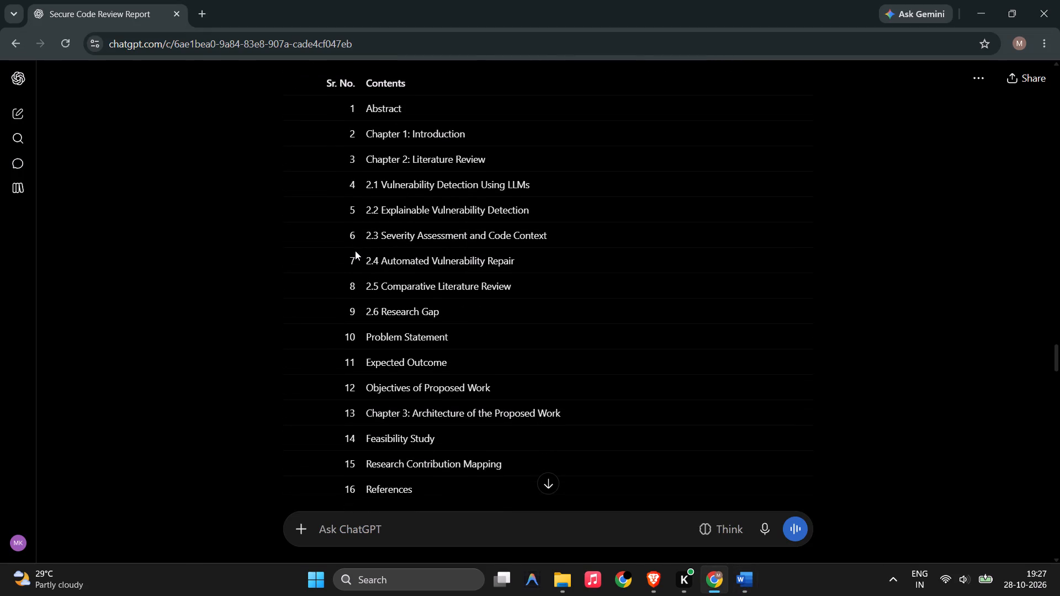
pyautogui.hotkey('alt', 'Tab')
pyautogui.hotkey('alt', 'Tab')
# Replace the 2.1 title in Word's Contents table with "Vulnerability Detection Using LLMs" copied from ChatGPT's Contents list.
pyautogui.moveTo(532, 182); pyautogui.dragTo(395, 190)
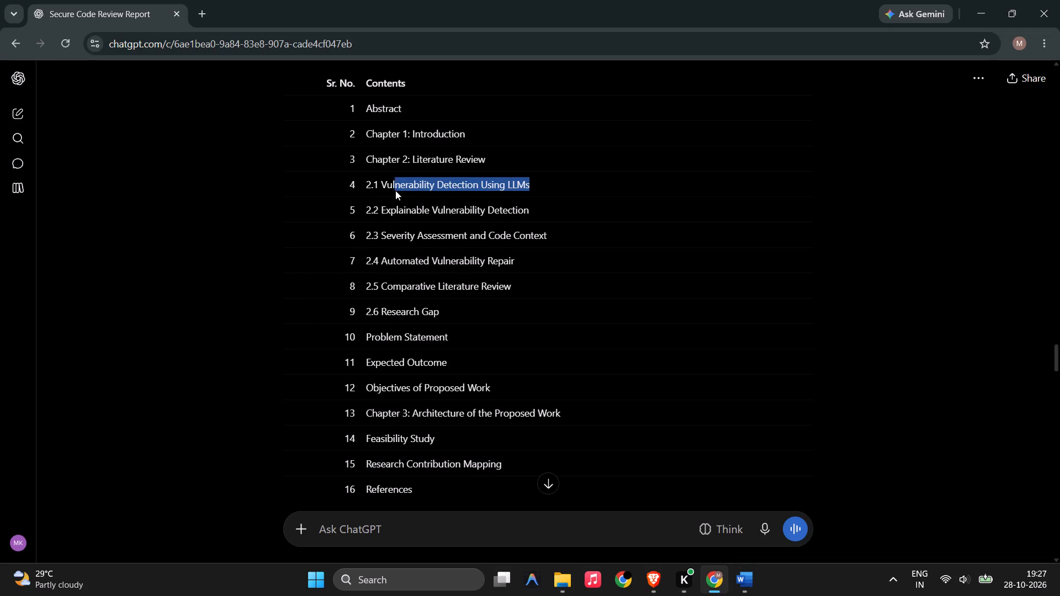
pyautogui.moveTo(395, 190); pyautogui.dragTo(384, 190)
pyautogui.hotkey('ctrl', 'c')
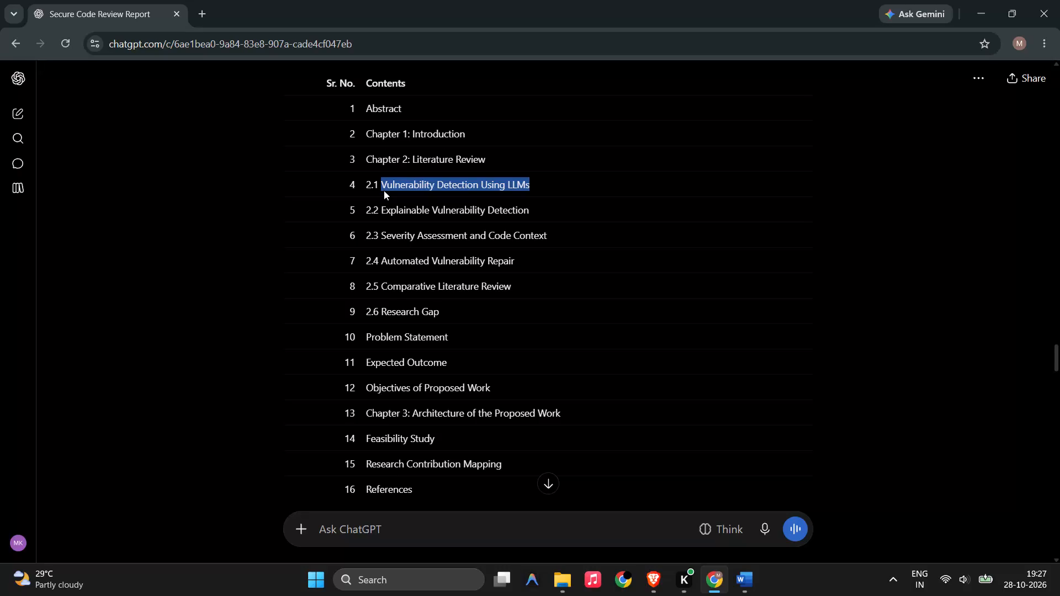
pyautogui.hotkey('alt', 'Tab')
pyautogui.moveTo(529, 198); pyautogui.dragTo(383, 193)
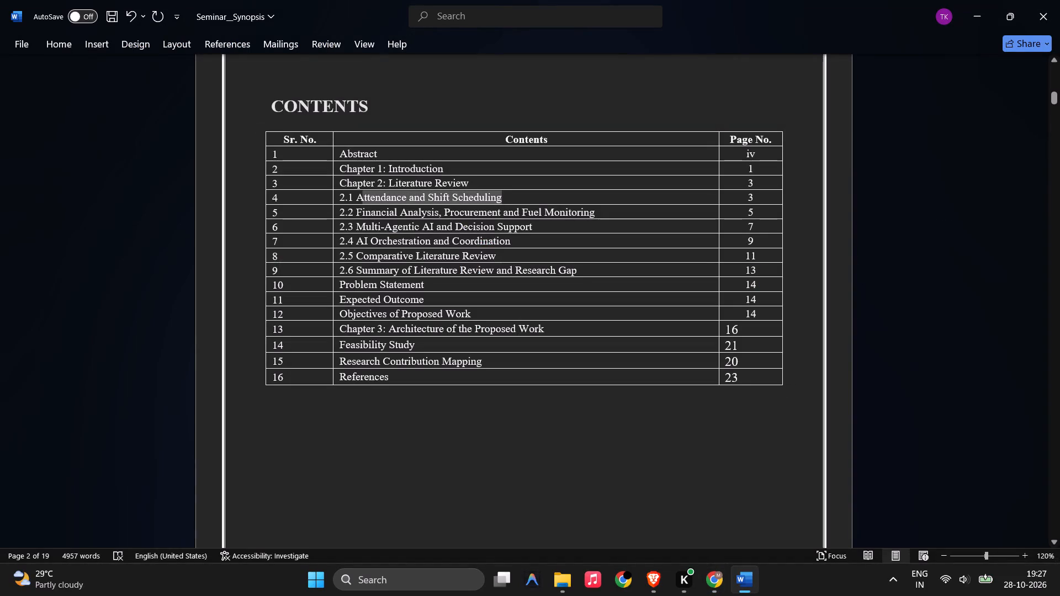
pyautogui.moveTo(383, 193); pyautogui.dragTo(356, 197)
pyautogui.hotkey('ctrl', 'v')
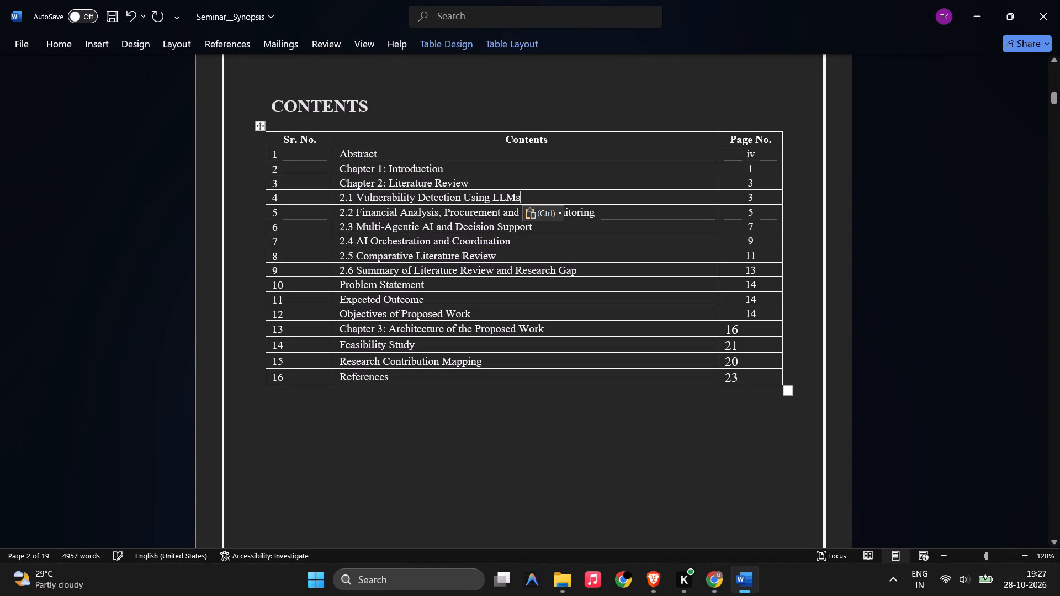
# Replace the 2.2 title in Word's Contents table with "Explainable Vulnerability Detection" copied from ChatGPT's list in Chrome.
pyautogui.hotkey('alt', 'Tab')
pyautogui.moveTo(378, 203); pyautogui.dragTo(530, 209)
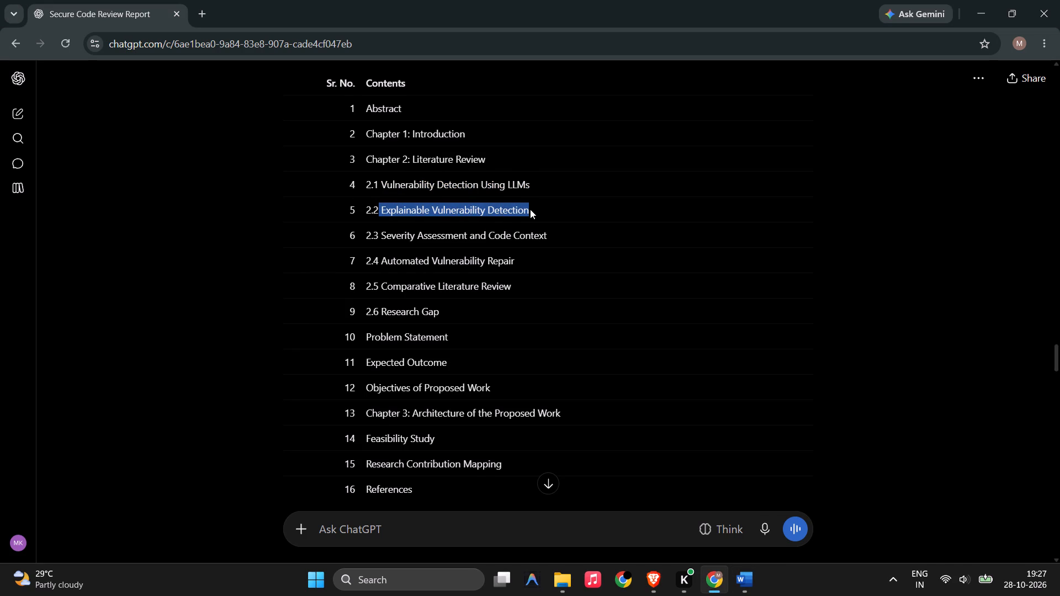
pyautogui.hotkey('ctrl', 'c')
pyautogui.hotkey('alt', 'Tab')
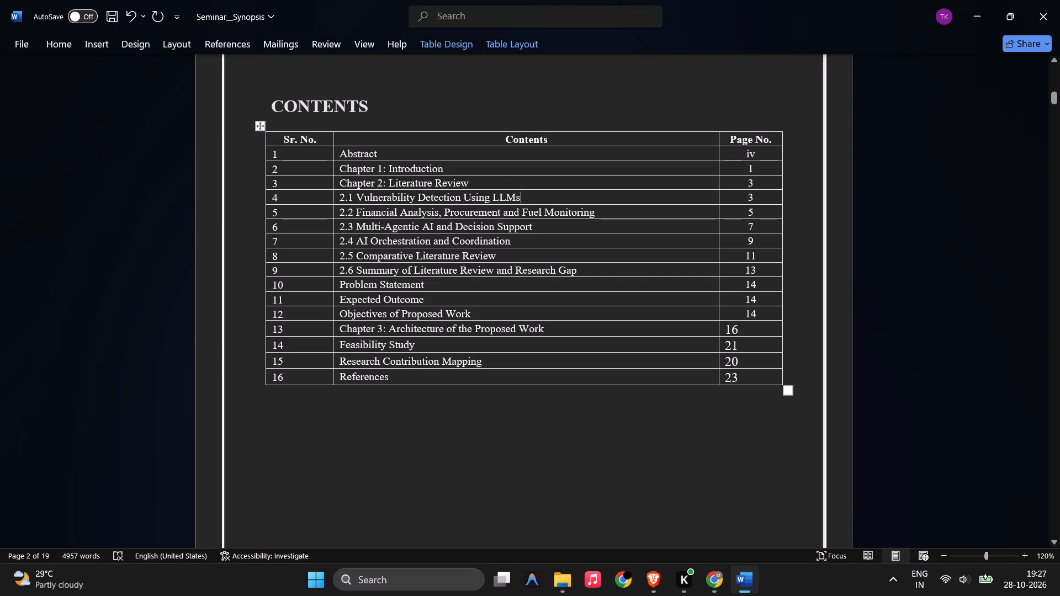
pyautogui.moveTo(357, 215); pyautogui.dragTo(595, 210)
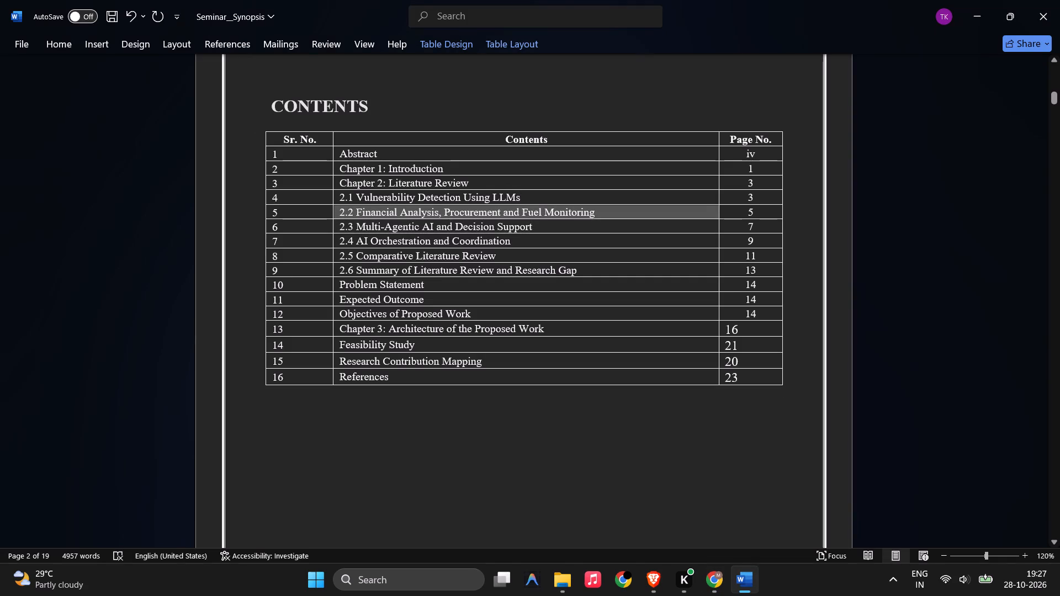
pyautogui.moveTo(595, 210); pyautogui.dragTo(590, 212)
pyautogui.click(600, 210)
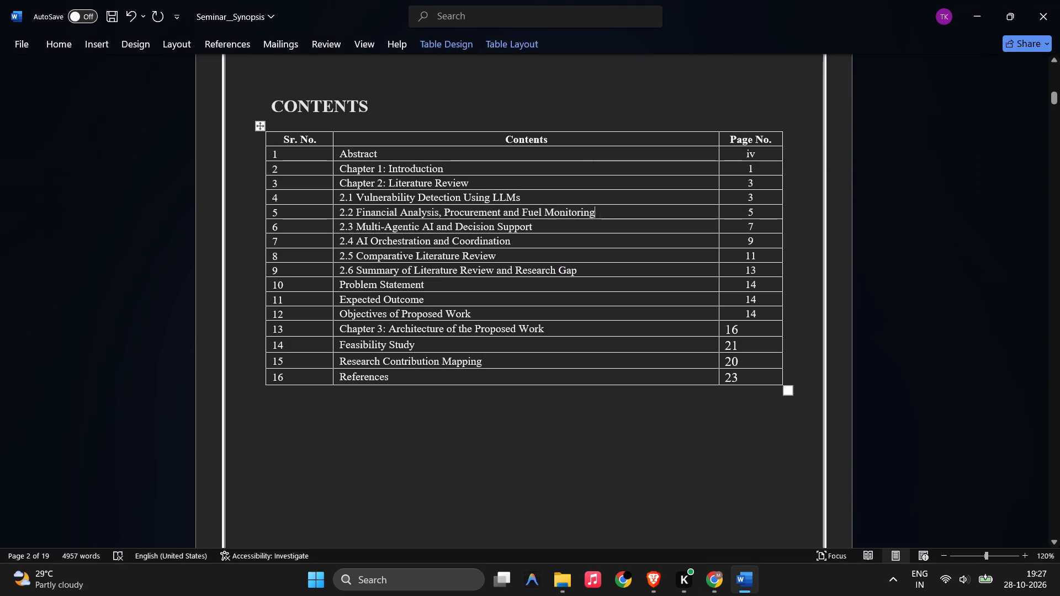
pyautogui.moveTo(598, 210); pyautogui.dragTo(365, 210)
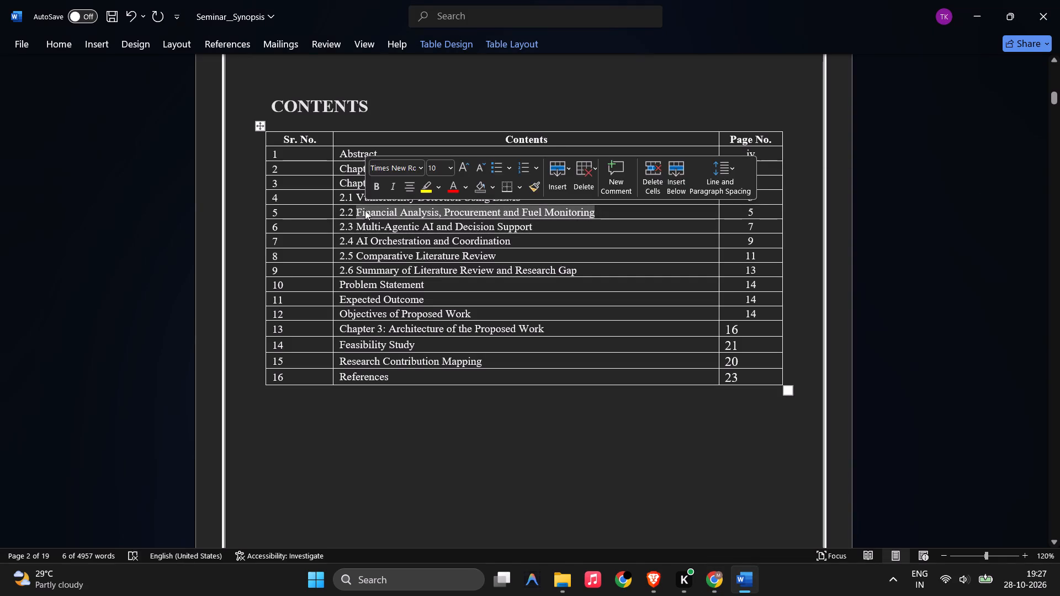
pyautogui.hotkey('ctrl', 'v')
# Replace the 2.3 title in Word's Contents table with "Severity Assessment and Code Context" copied from ChatGPT's list in Chrome.
pyautogui.hotkey('alt', 'Tab')
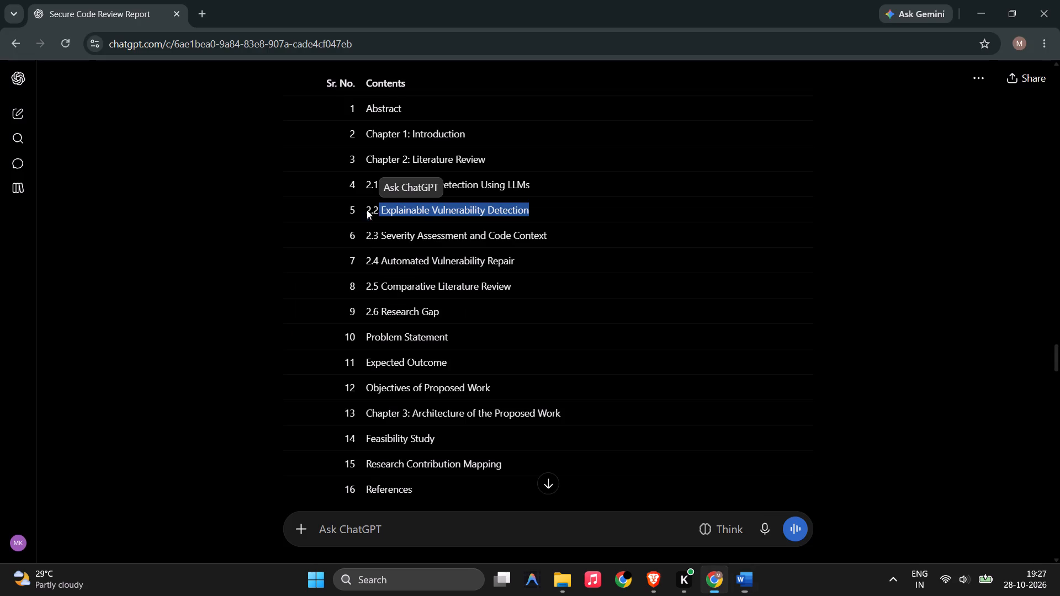
pyautogui.moveTo(381, 232); pyautogui.dragTo(520, 238)
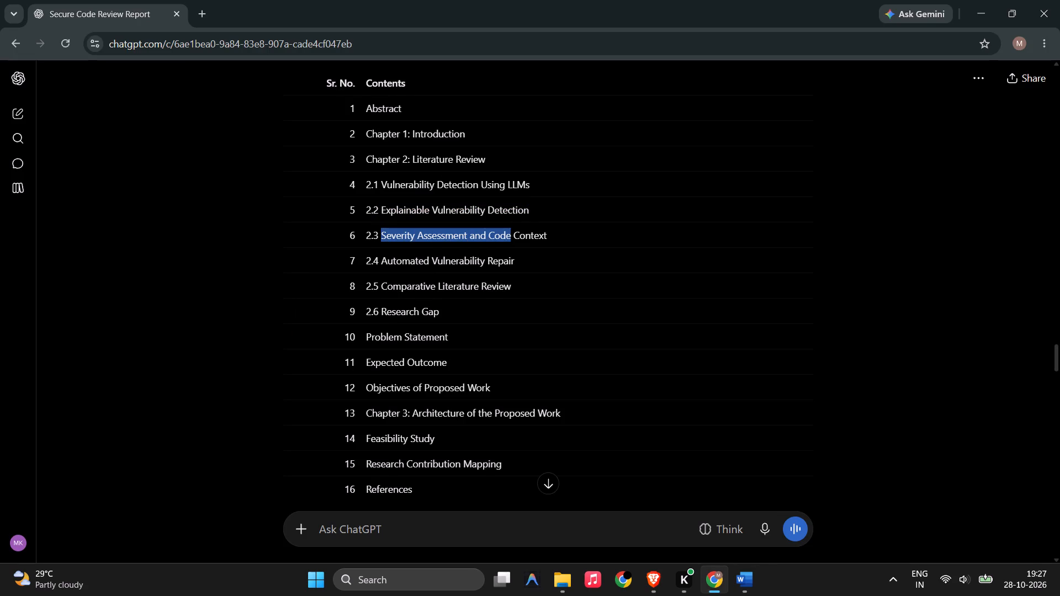
pyautogui.moveTo(520, 238); pyautogui.dragTo(548, 238)
pyautogui.hotkey('ctrl', 'c')
pyautogui.hotkey('alt', 'Tab')
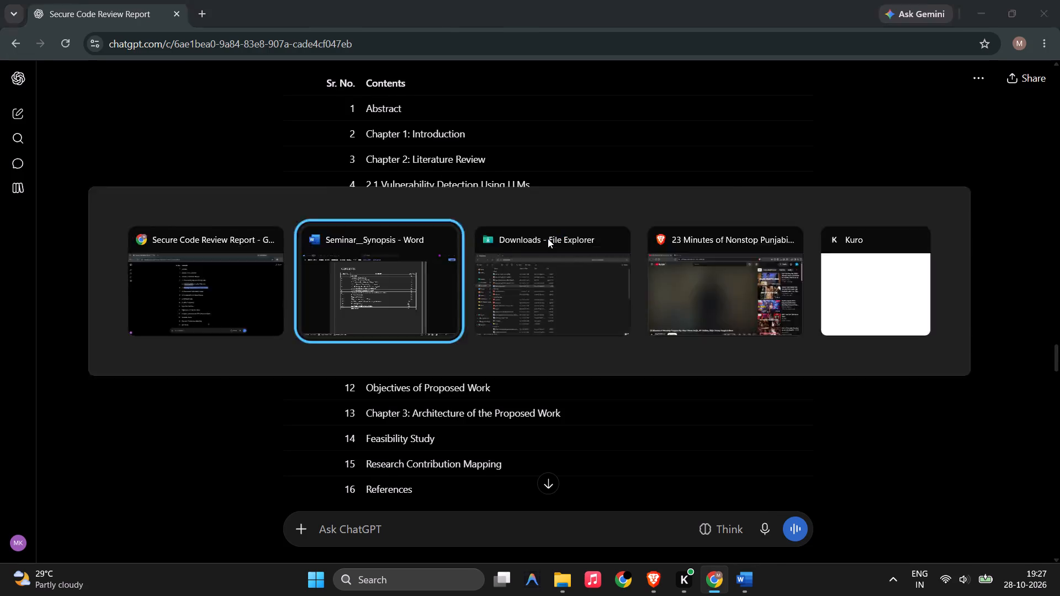
pyautogui.moveTo(357, 227); pyautogui.dragTo(529, 225)
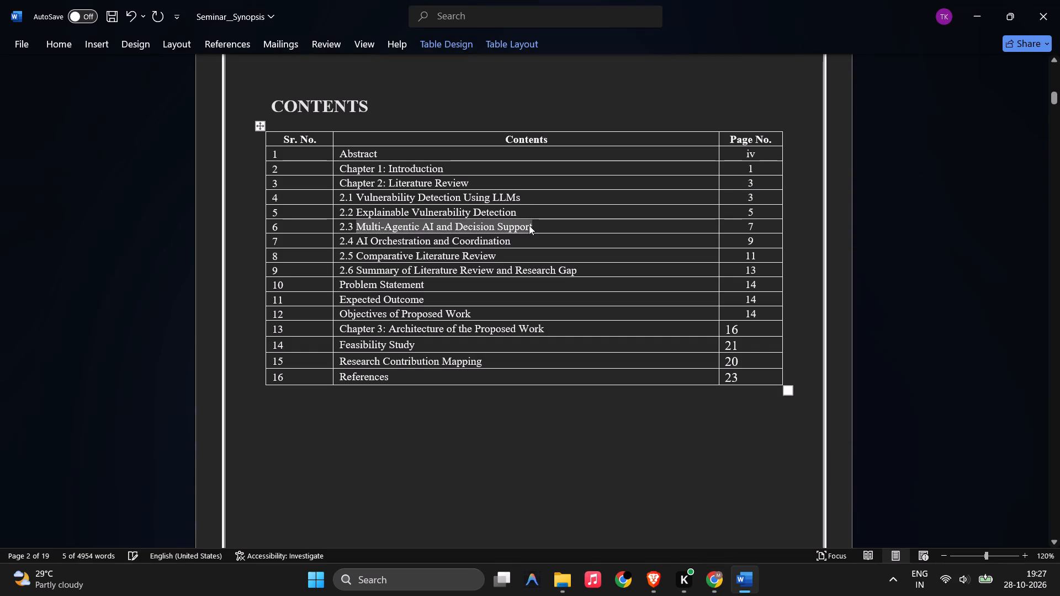
pyautogui.hotkey('ctrl', 'c')
pyautogui.hotkey('ctrl', 'v')
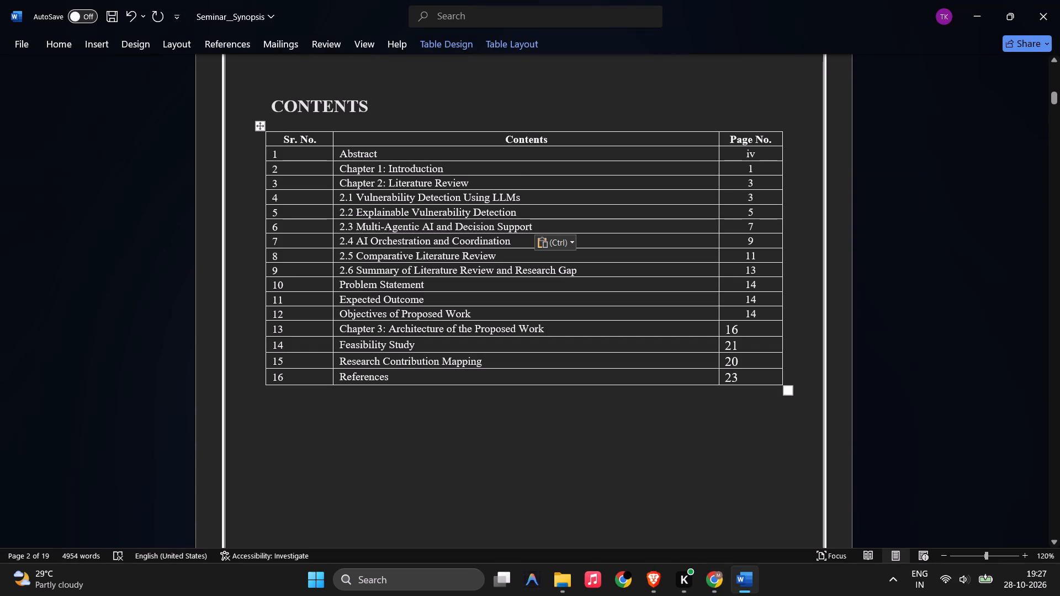
pyautogui.moveTo(532, 226); pyautogui.dragTo(527, 230)
pyautogui.moveTo(527, 230); pyautogui.dragTo(412, 236)
pyautogui.click(412, 235)
pyautogui.click(373, 231)
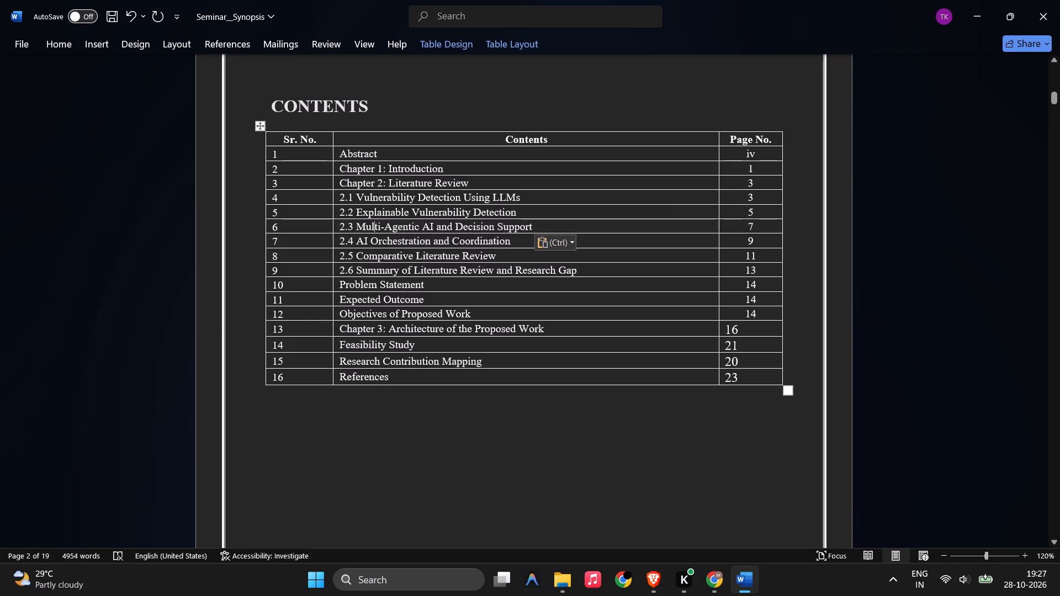
pyautogui.moveTo(357, 227); pyautogui.dragTo(542, 225)
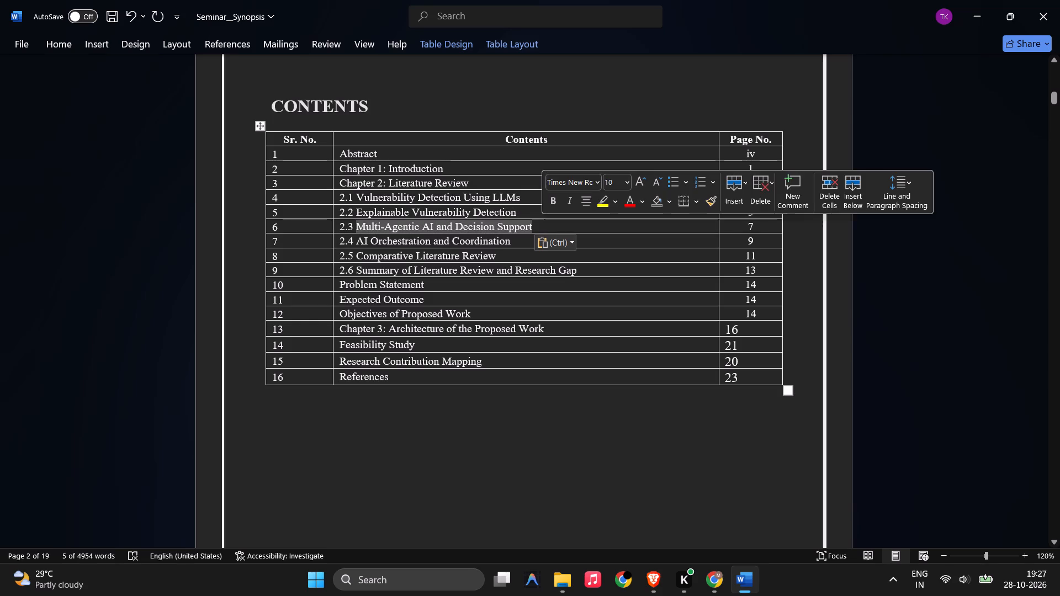
pyautogui.press('super+v')
pyautogui.click(468, 409)
pyautogui.hotkey('ctrl', 'v')
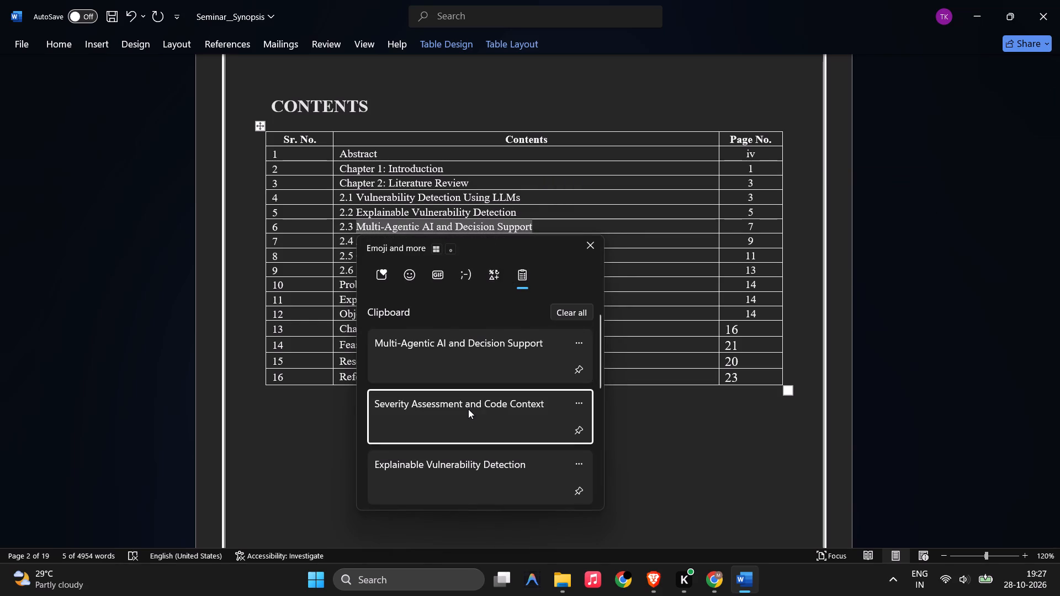
# Replace the 2.4 title in Word's Contents table with "Automated Vulnerability Repair" copied from ChatGPT's list in Chrome.
pyautogui.hotkey('alt', 'Tab')
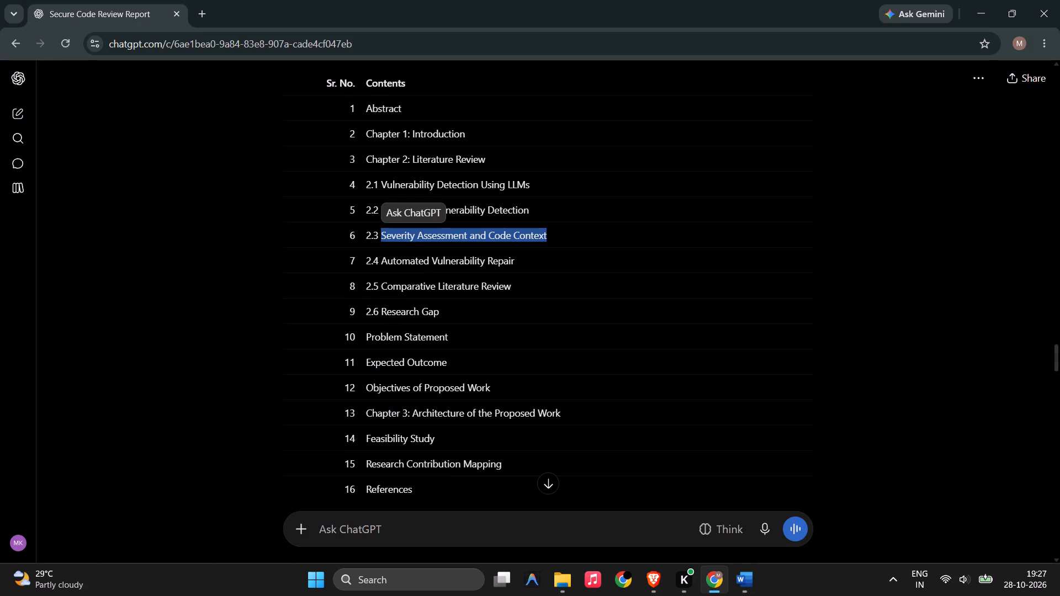
pyautogui.moveTo(381, 259); pyautogui.dragTo(521, 262)
pyautogui.hotkey('ctrl', 'c')
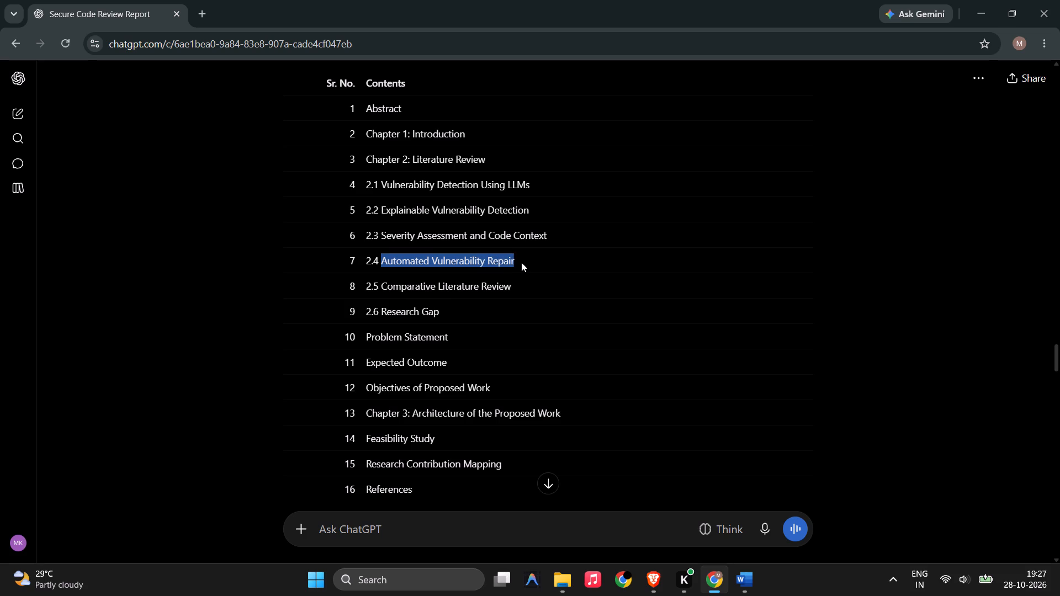
pyautogui.hotkey('alt', 'Tab')
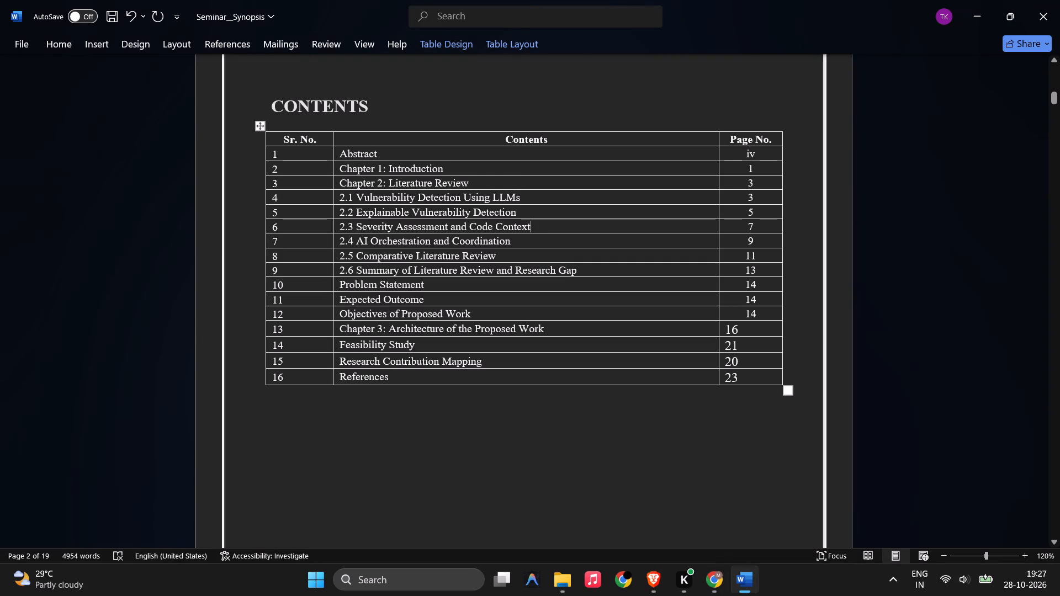
pyautogui.moveTo(357, 243); pyautogui.dragTo(500, 242)
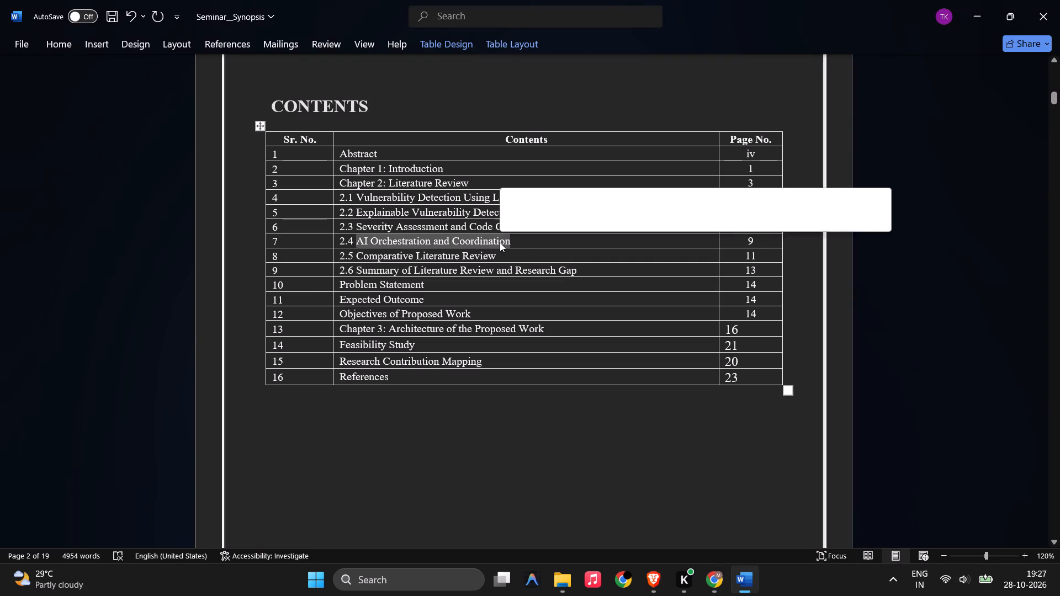
pyautogui.hotkey('ctrl', 'v')
pyautogui.hotkey('alt', 'Tab')
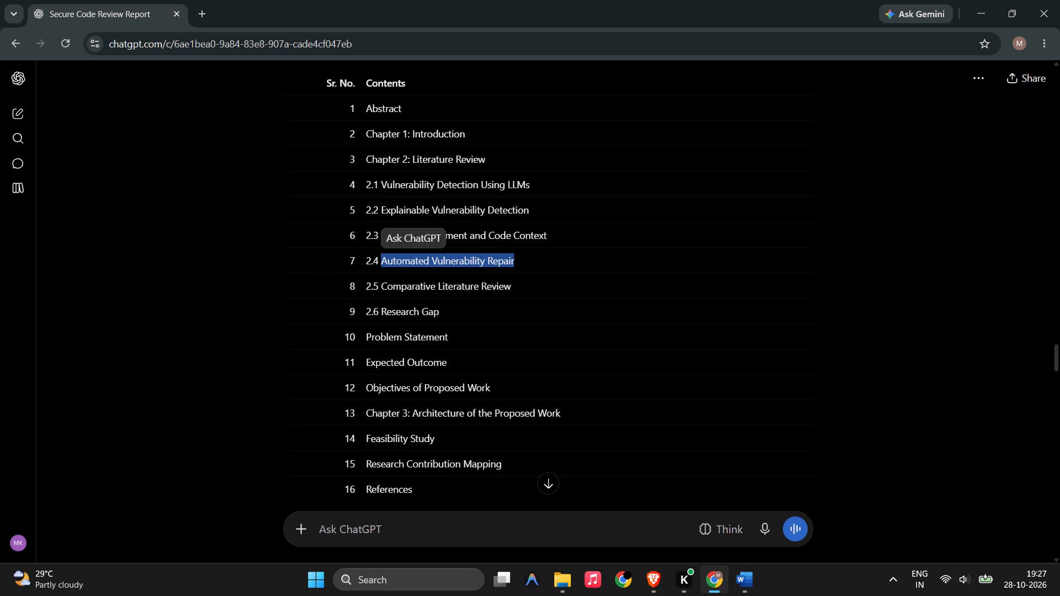
pyautogui.moveTo(384, 290); pyautogui.dragTo(513, 292)
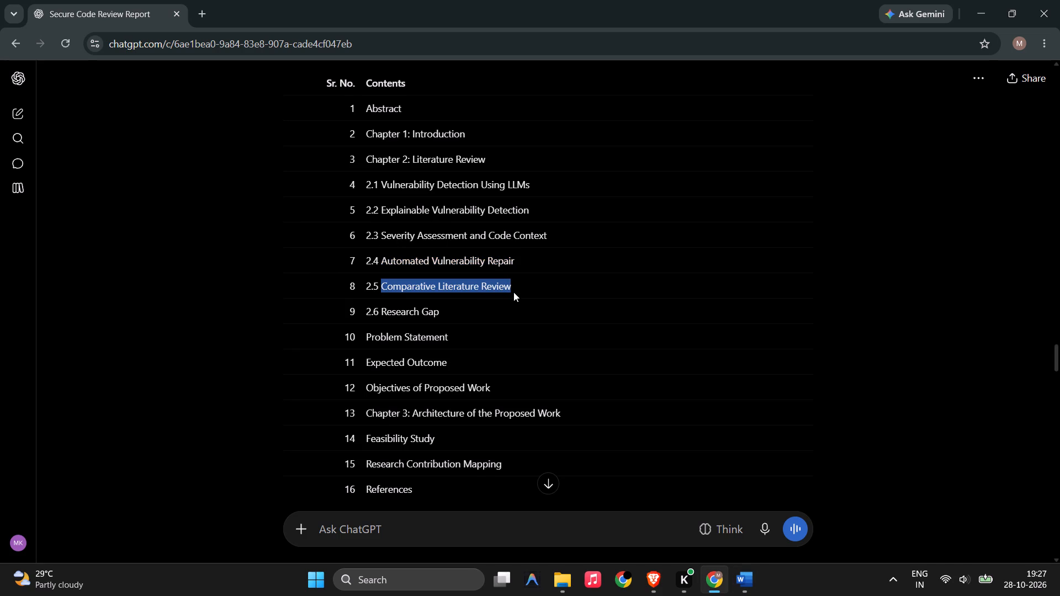
pyautogui.hotkey('ctrl', 'c')
pyautogui.hotkey('alt', 'Tab')
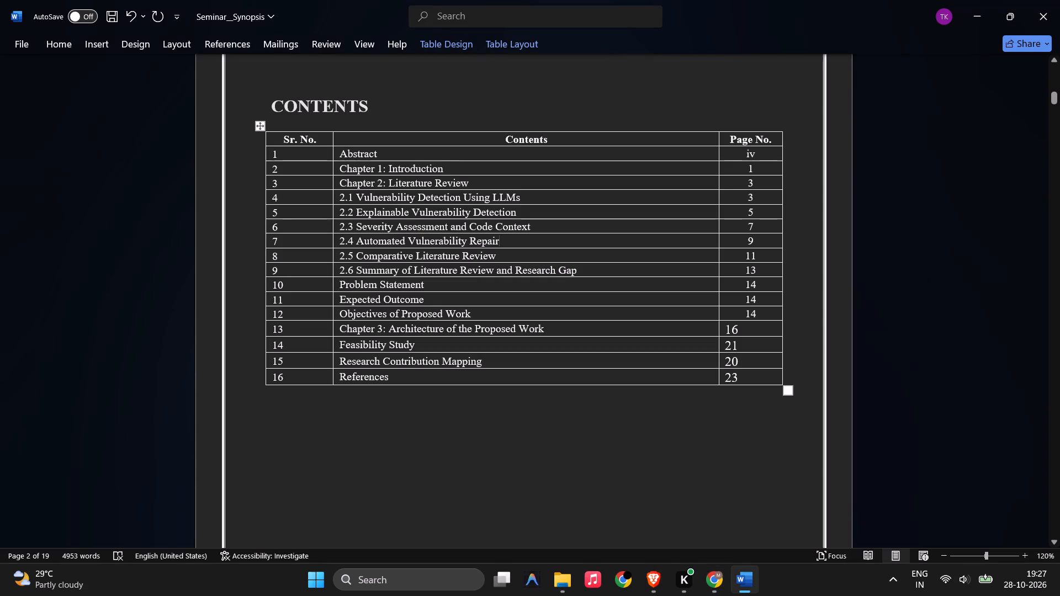
pyautogui.moveTo(358, 256); pyautogui.dragTo(502, 249)
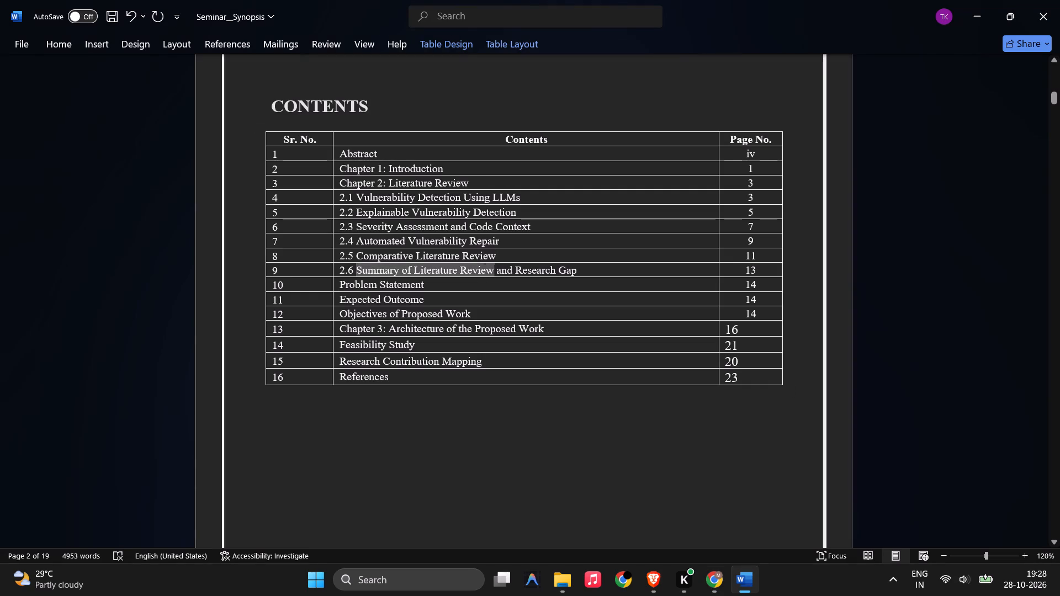
pyautogui.moveTo(491, 269); pyautogui.dragTo(582, 268)
pyautogui.hotkey('ctrl', 'v')
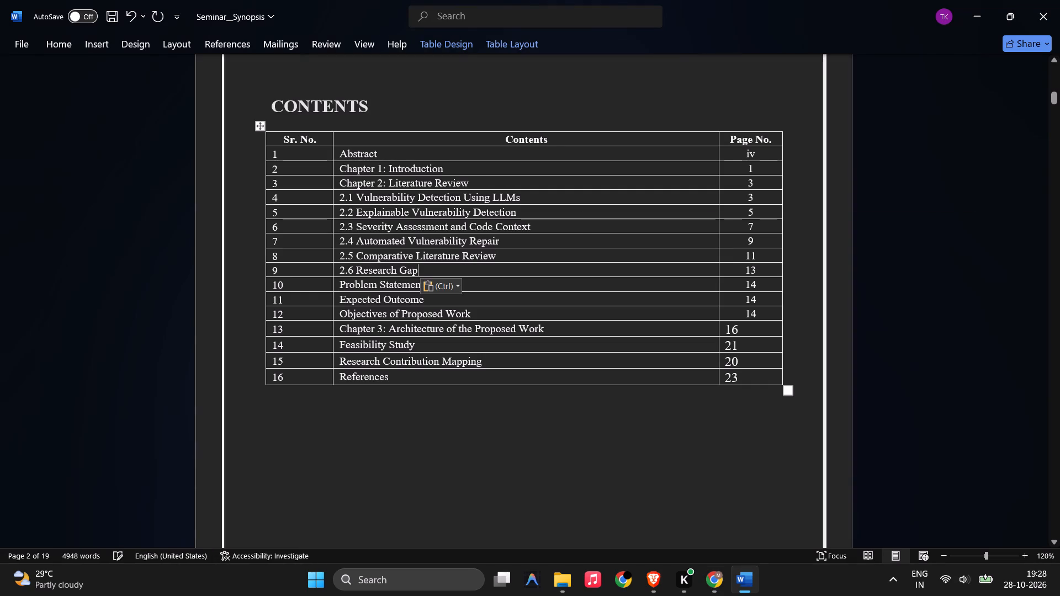
# Compare rows 10 to 16 of Word's Contents table with the matching entries in ChatGPT's list in Chrome.
pyautogui.hotkey('alt', 'Tab')
pyautogui.scroll(-2, 462, 308)
pyautogui.hotkey('alt', 'Tab')
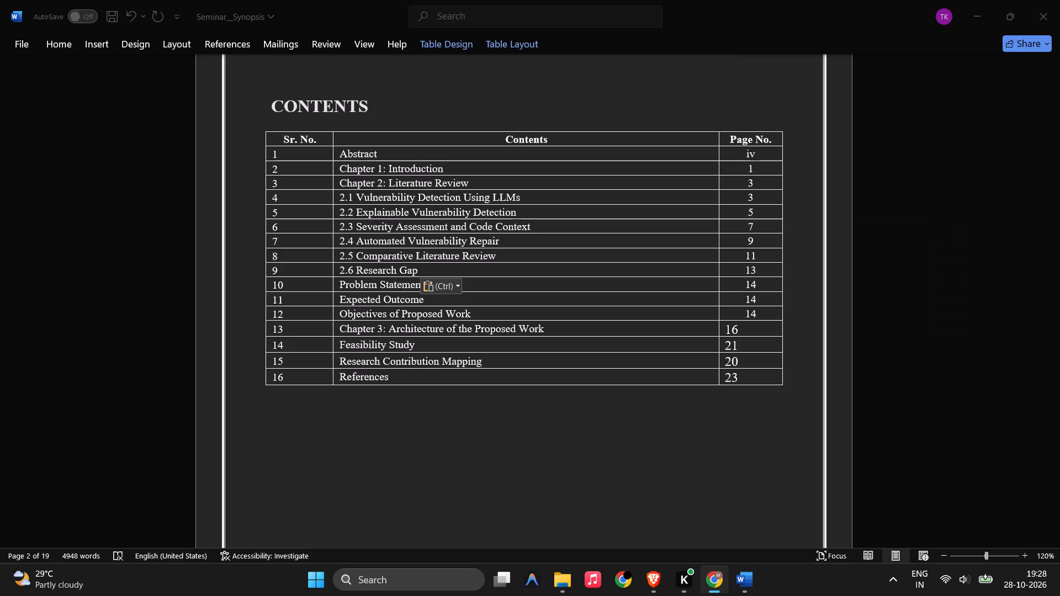
pyautogui.hotkey('alt', 'Tab')
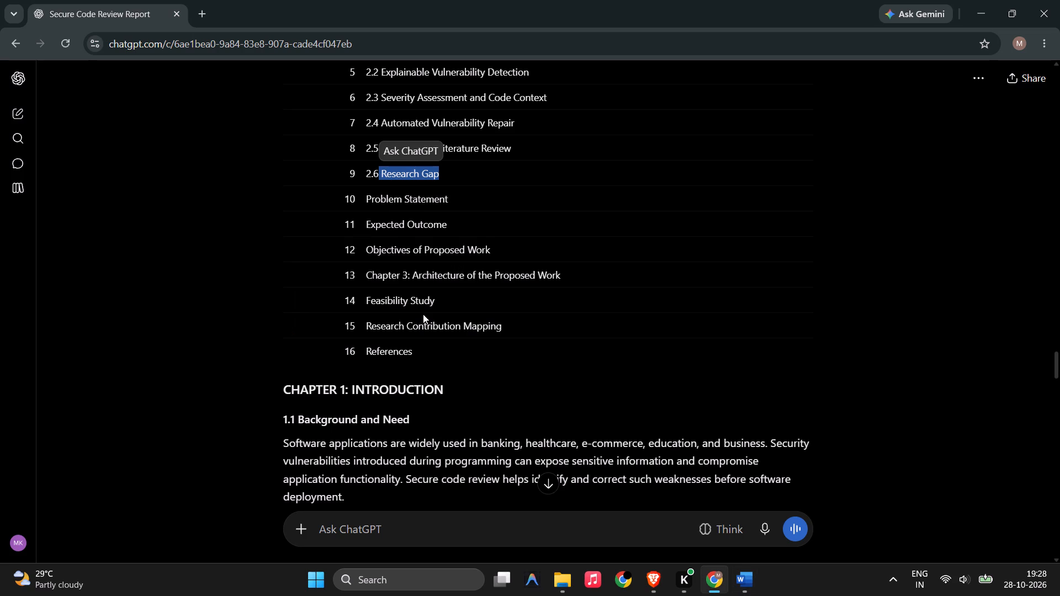
pyautogui.hotkey('alt', 'Tab')
pyautogui.hotkey('alt', 'Tab')
pyautogui.hotkey('alt', 'Tab')
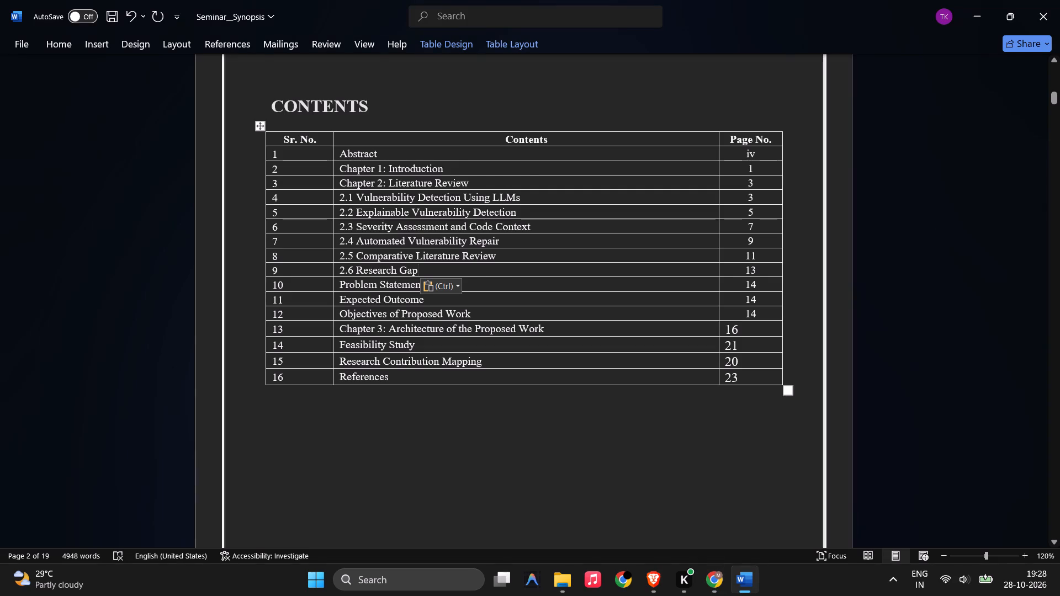
# Look at Word's List of Tables and List of Figures and check ChatGPT's draft after its Contents for matching lists.
pyautogui.scroll(-18, 411, 316)
pyautogui.scroll(-4, 416, 316)
pyautogui.hotkey('alt', 'Tab')
pyautogui.scroll(-3, 417, 315)
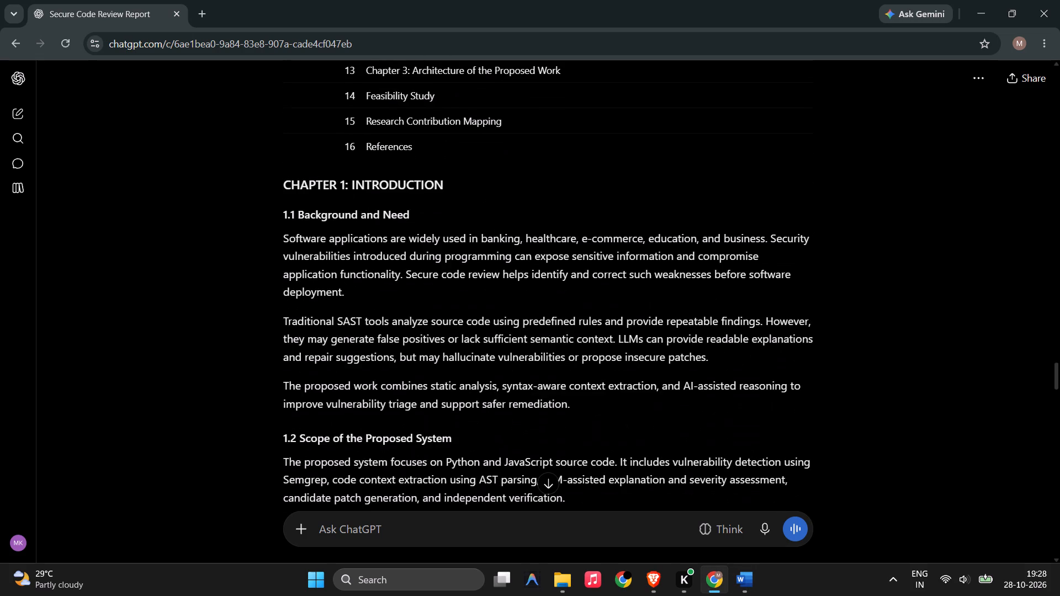
pyautogui.scroll(1, 418, 313)
pyautogui.hotkey('alt', 'Tab')
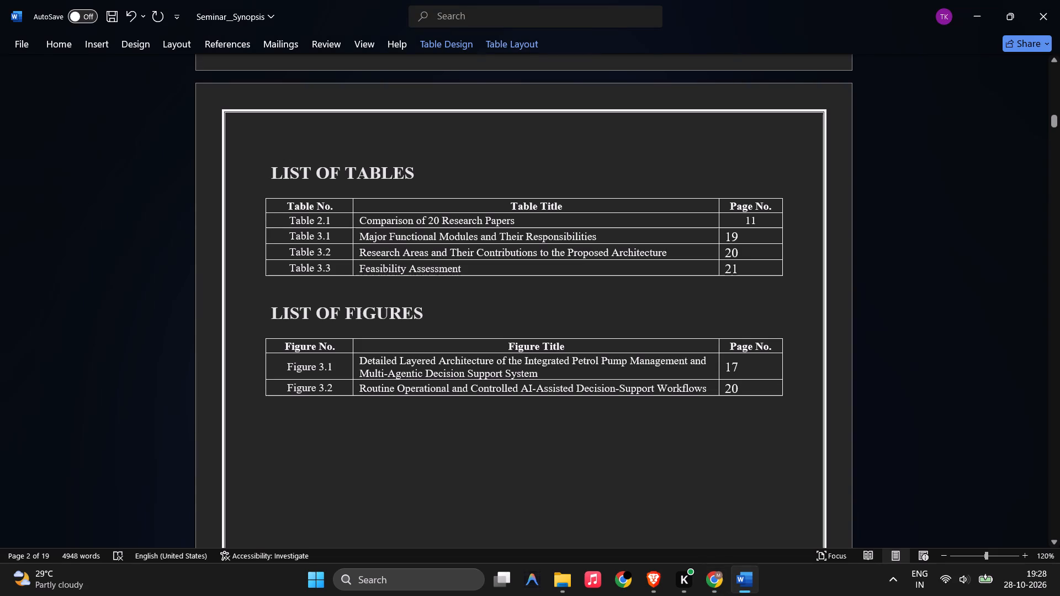
pyautogui.hotkey('alt', 'Tab')
pyautogui.scroll(-4, 420, 311)
pyautogui.scroll(3, 421, 310)
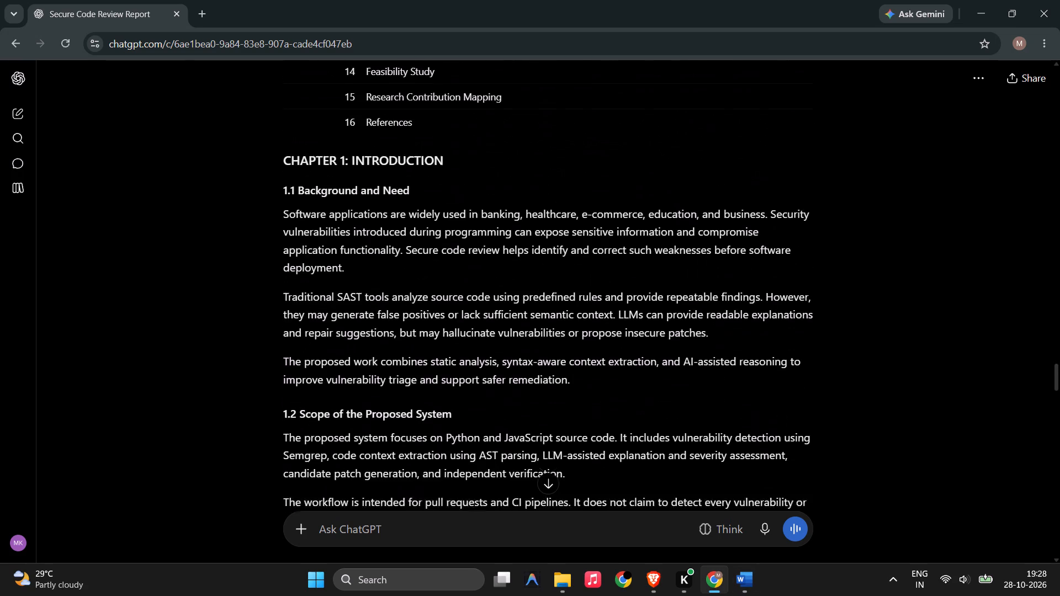
# Replace the petrol pump abstract and keywords under Word's ABSTRACT heading with the secure code review abstract and keywords copied from ChatGPT.
pyautogui.hotkey('alt', 'Tab')
pyautogui.scroll(-20, 421, 310)
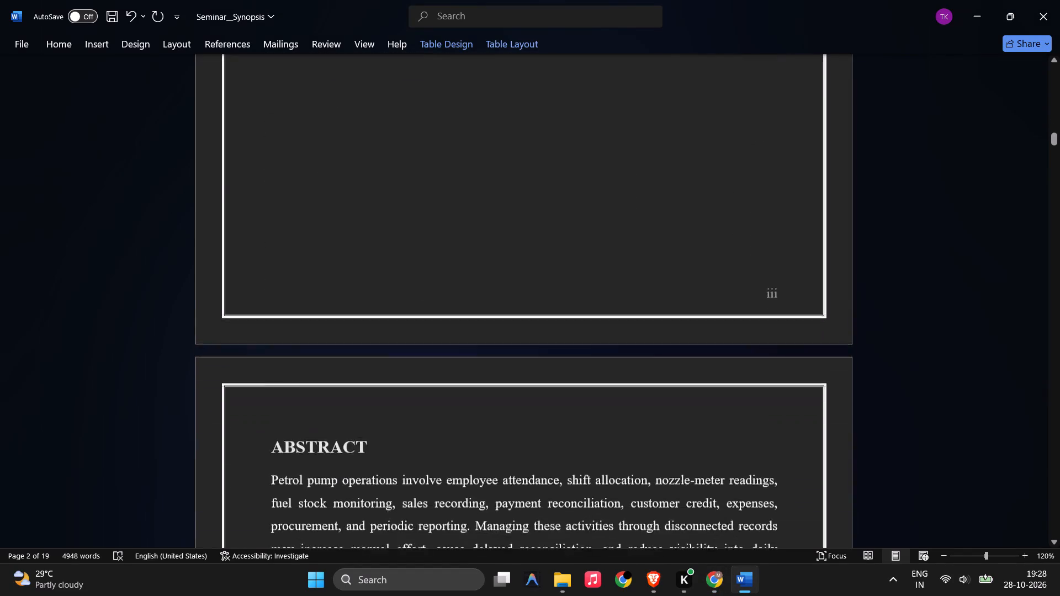
pyautogui.scroll(-8, 430, 301)
pyautogui.scroll(2, 430, 301)
pyautogui.hotkey('alt', 'Tab')
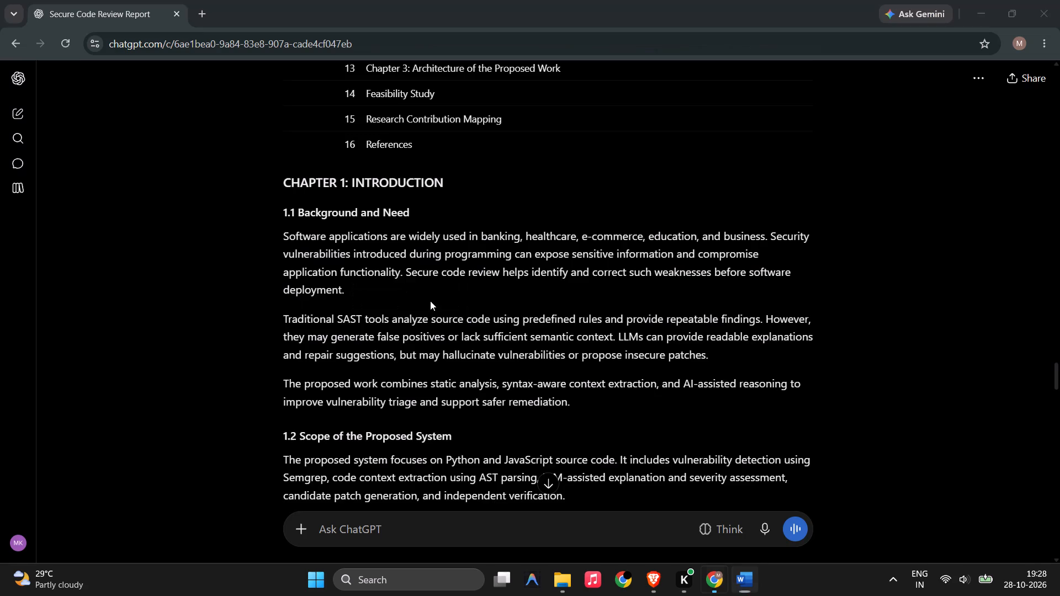
pyautogui.scroll(15, 408, 272)
pyautogui.scroll(-3, 365, 269)
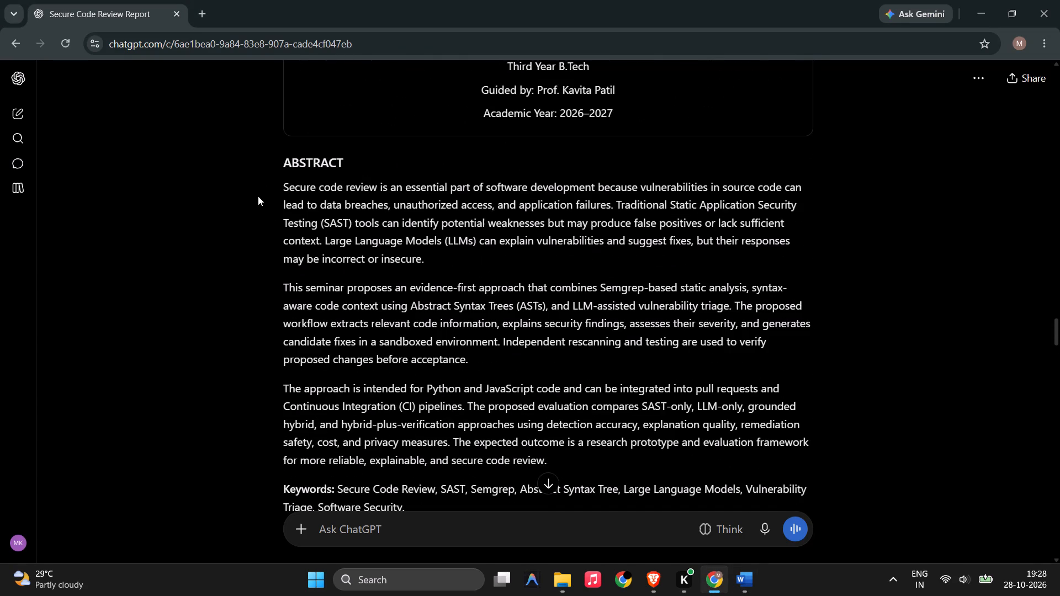
pyautogui.moveTo(274, 173); pyautogui.dragTo(419, 300)
pyautogui.scroll(-3, 381, 307)
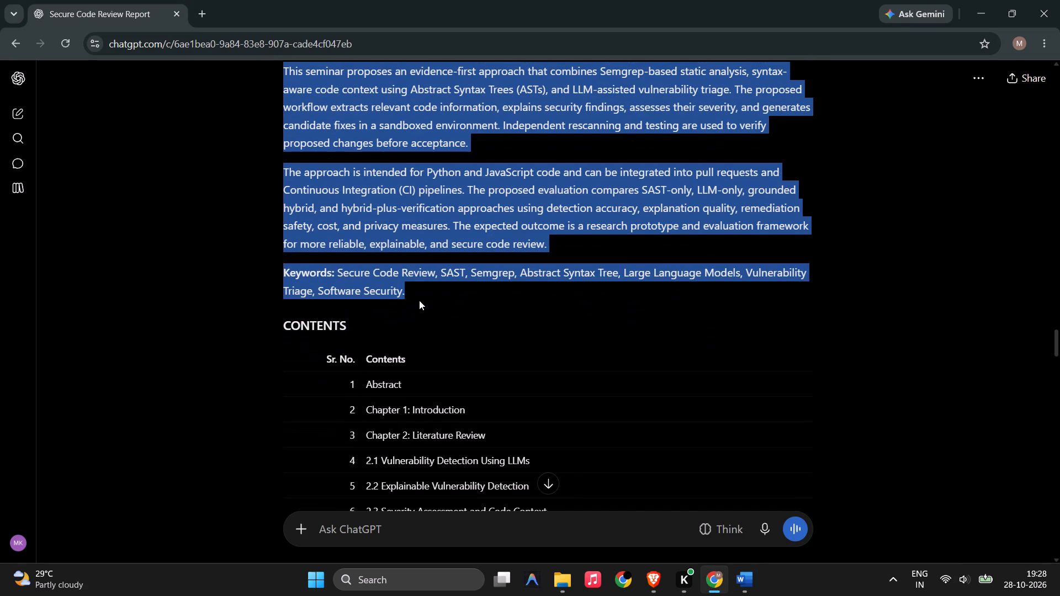
pyautogui.moveTo(419, 300); pyautogui.dragTo(423, 299)
pyautogui.hotkey('ctrl', 'c')
pyautogui.hotkey('alt', 'Tab')
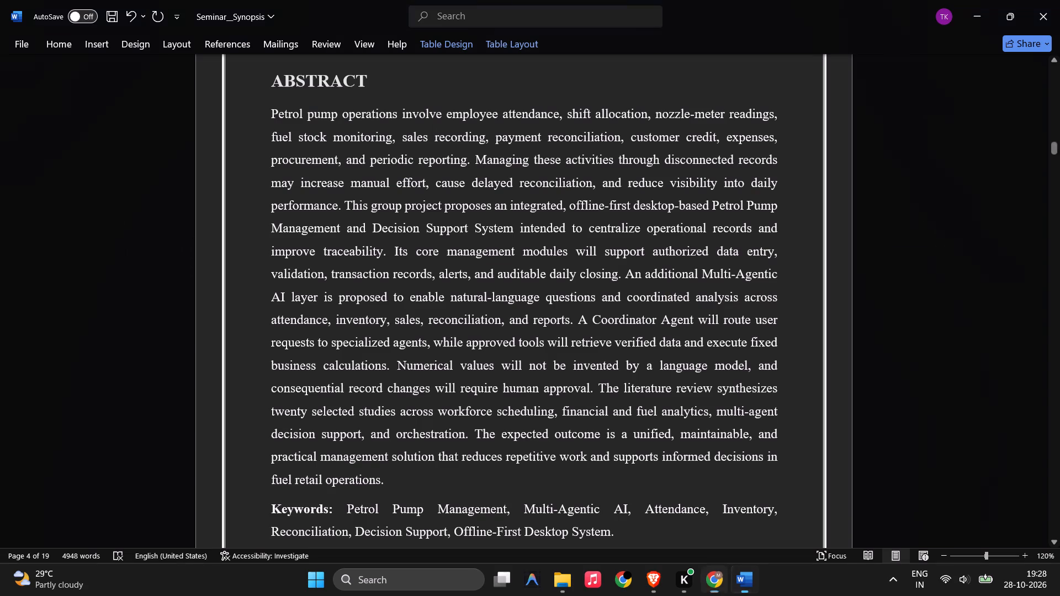
pyautogui.moveTo(273, 111); pyautogui.dragTo(353, 240)
pyautogui.scroll(-2, 352, 233)
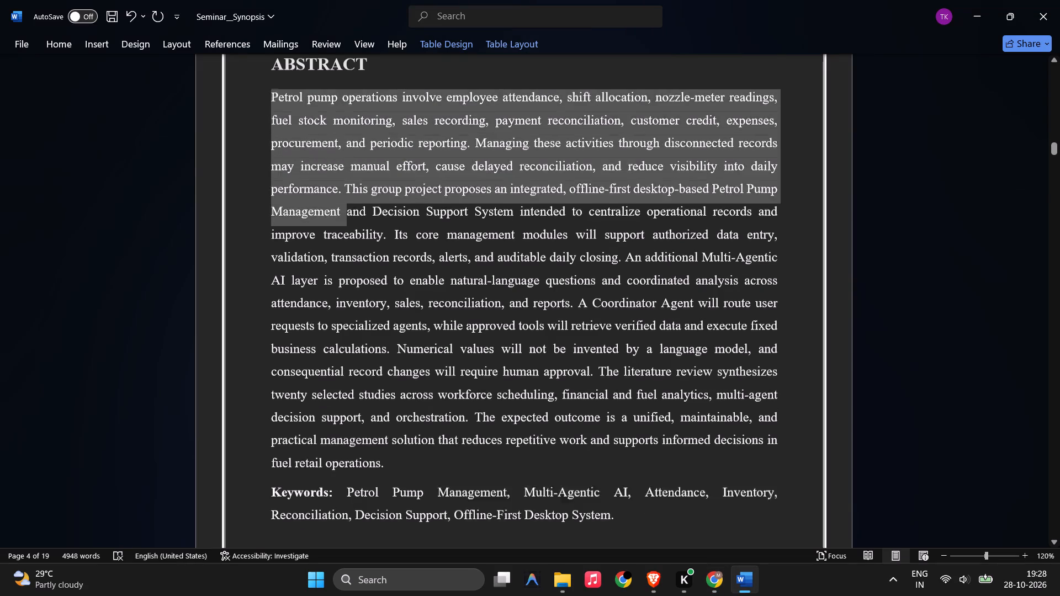
pyautogui.scroll(-2, 353, 240)
pyautogui.moveTo(353, 240); pyautogui.dragTo(613, 370)
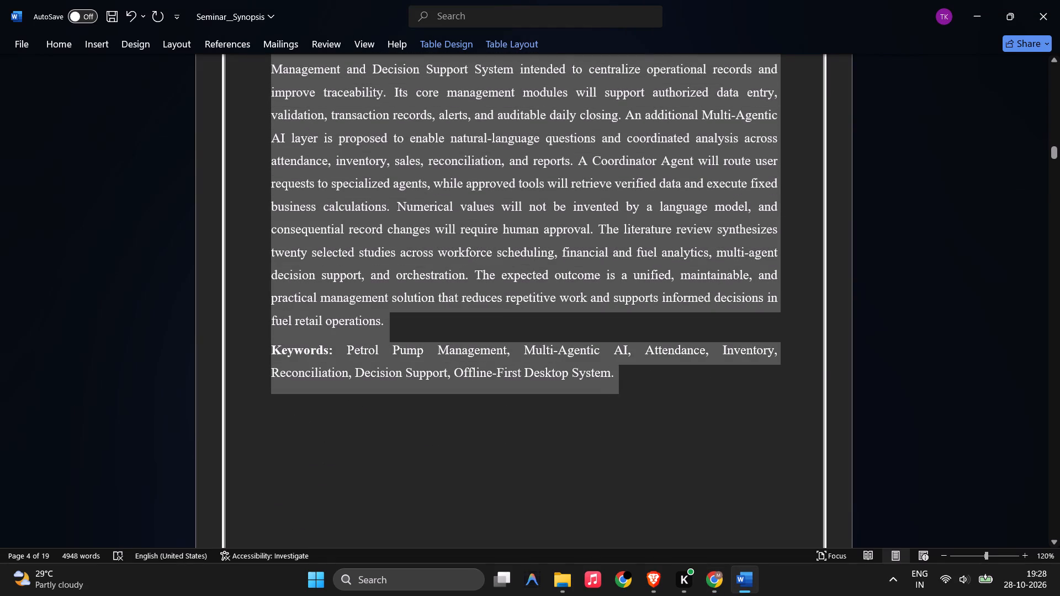
pyautogui.moveTo(613, 370); pyautogui.dragTo(615, 370)
pyautogui.hotkey('ctrl', 'v')
# Set the font size of the whole pasted abstract, including its keywords, to 14.
pyautogui.scroll(4, 553, 327)
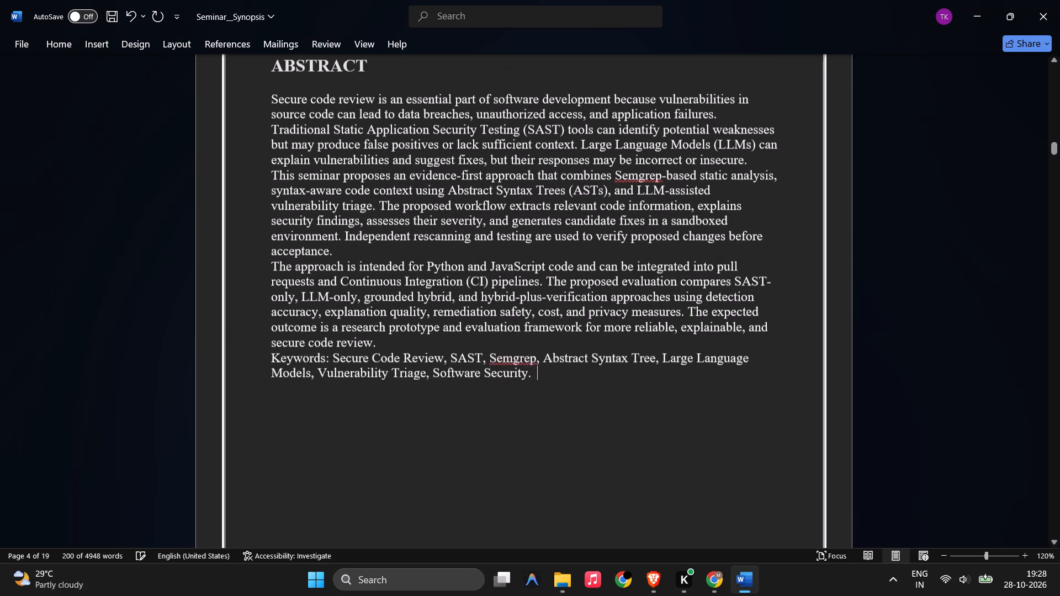
pyautogui.moveTo(269, 109); pyautogui.dragTo(529, 380)
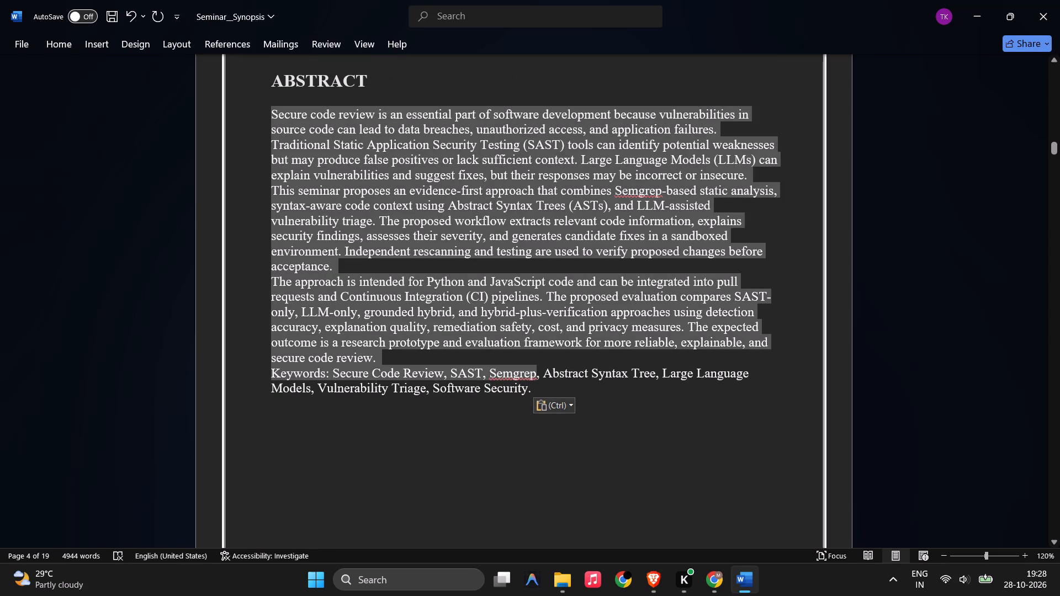
pyautogui.moveTo(529, 380); pyautogui.dragTo(530, 386)
pyautogui.rightClick(442, 227)
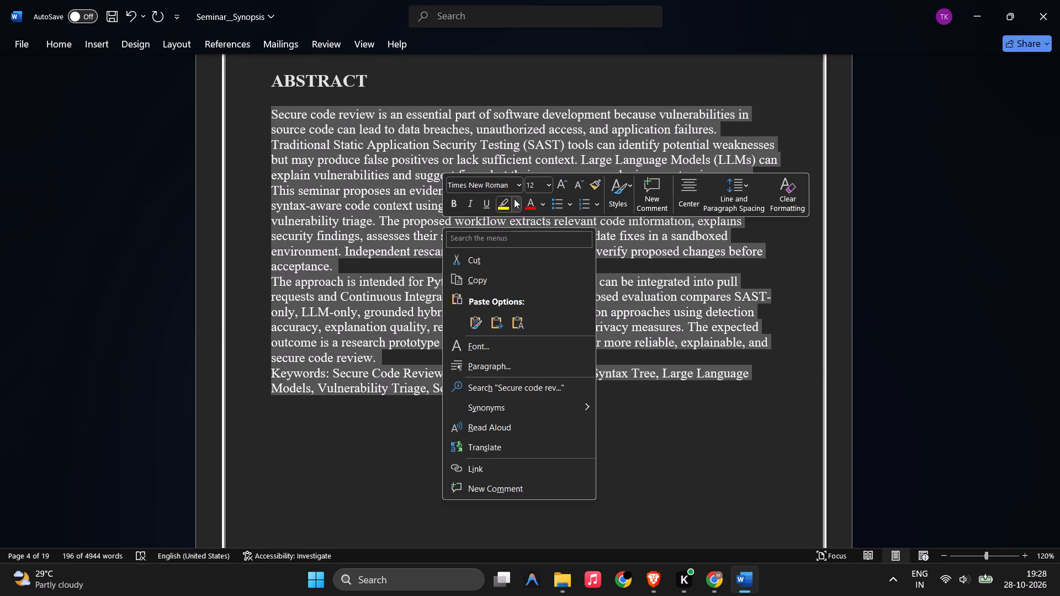
pyautogui.click(544, 184)
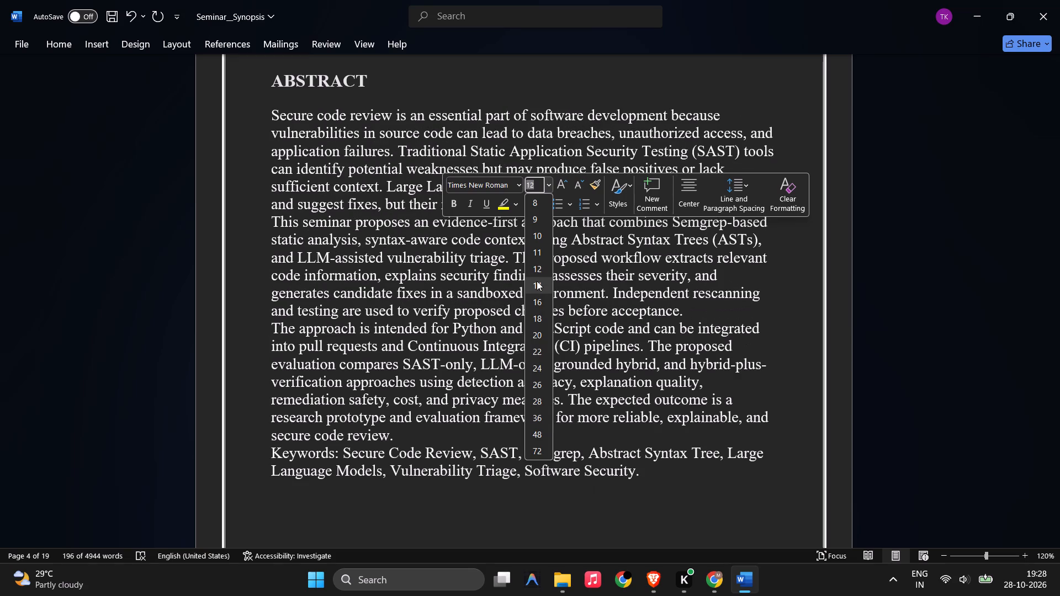
pyautogui.click(537, 281)
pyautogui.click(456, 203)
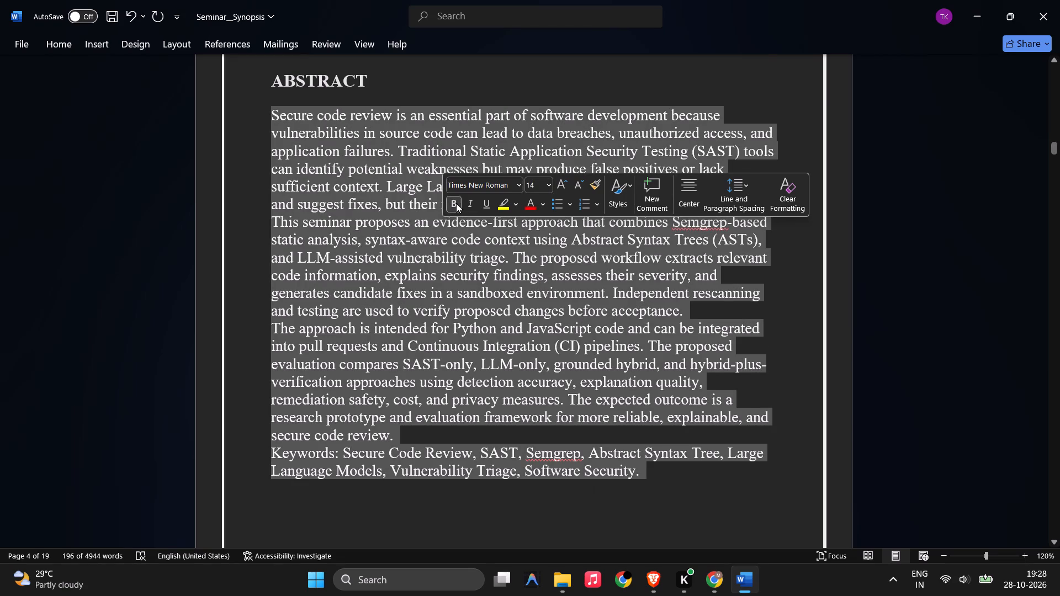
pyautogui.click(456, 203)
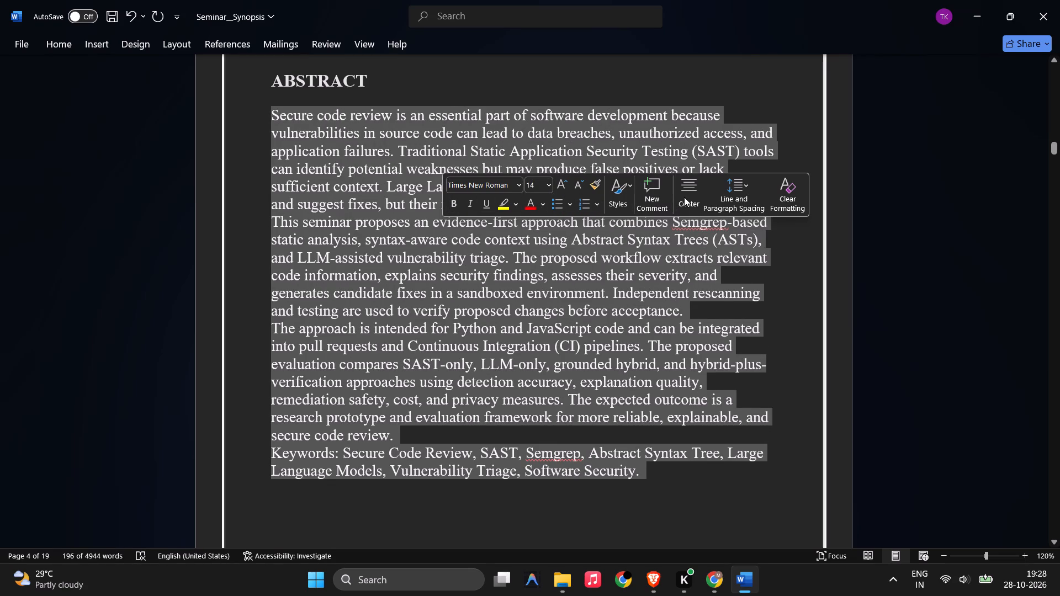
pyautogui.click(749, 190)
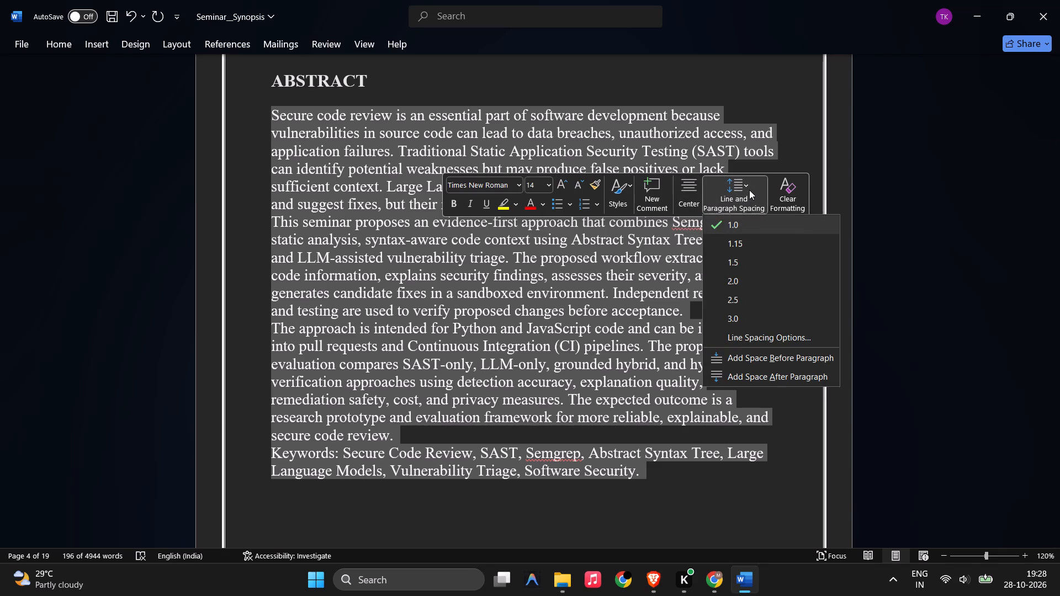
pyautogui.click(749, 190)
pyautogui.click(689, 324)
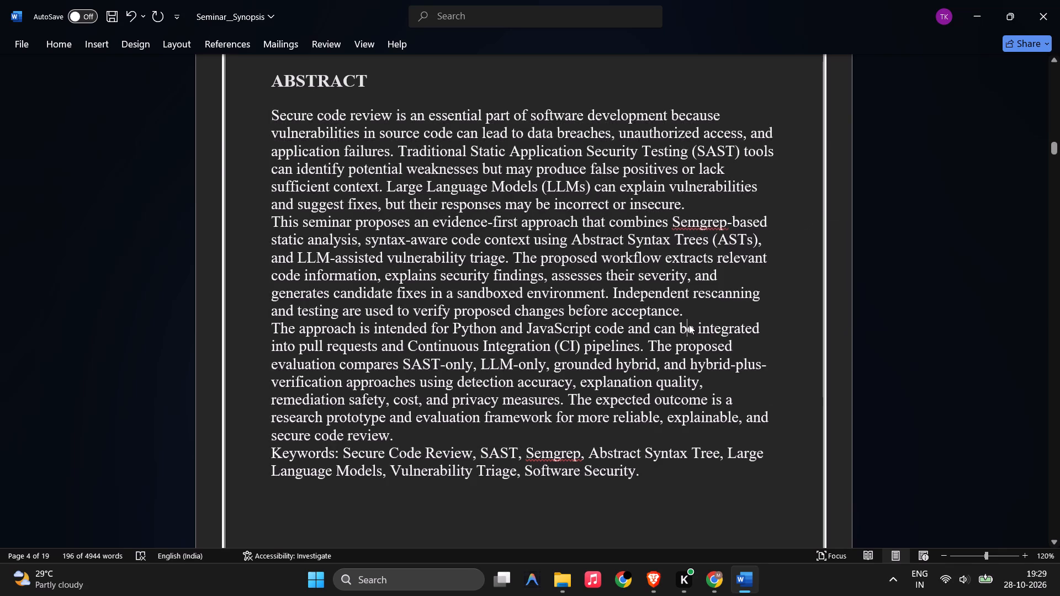
# Look back over the lists, Contents and title page, and view all pages of the synopsis together.
pyautogui.scroll(20, 689, 324)
pyautogui.scroll(9, 689, 324)
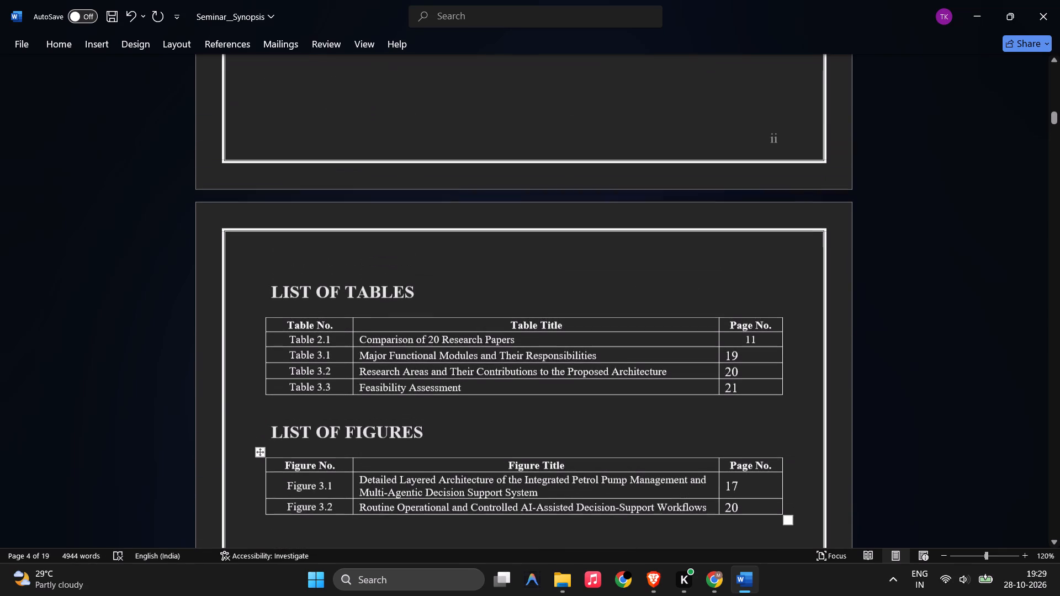
pyautogui.click(503, 354)
pyautogui.scroll(14, 502, 354)
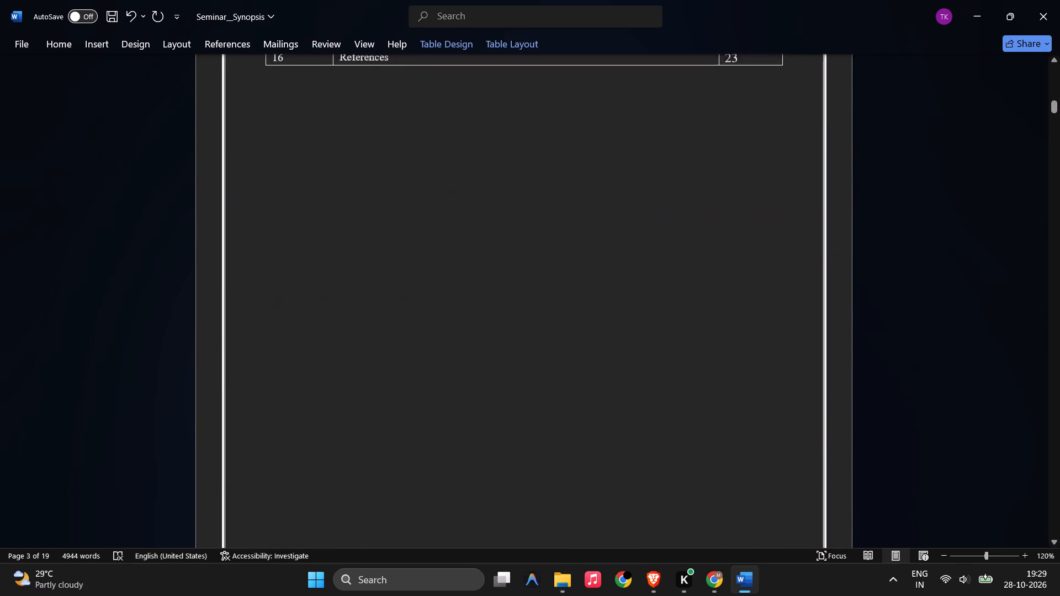
pyautogui.scroll(20, 502, 354)
pyautogui.scroll(9, 502, 354)
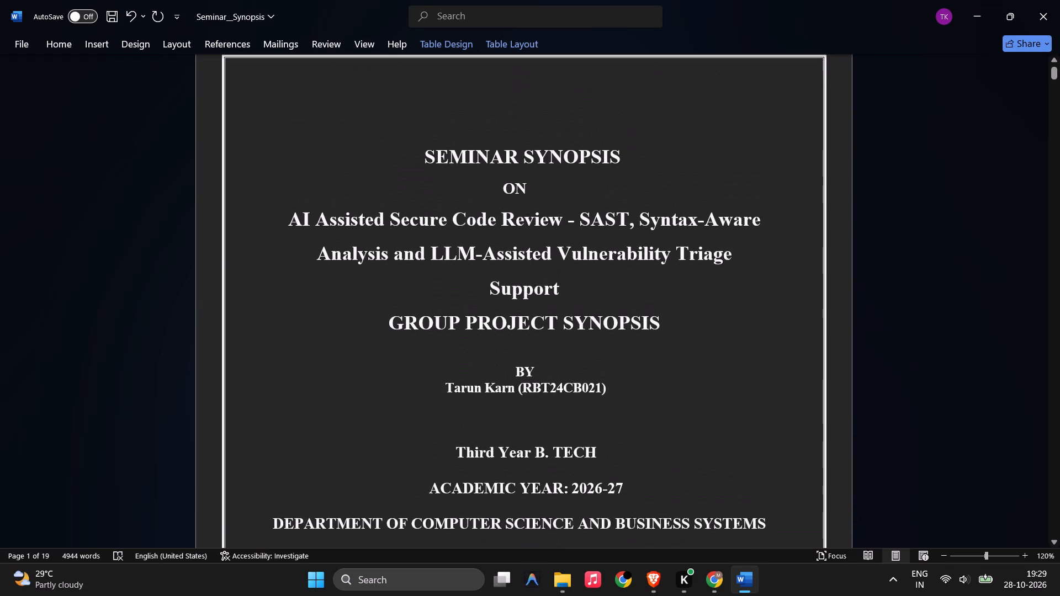
pyautogui.scroll(5, 711, 369)
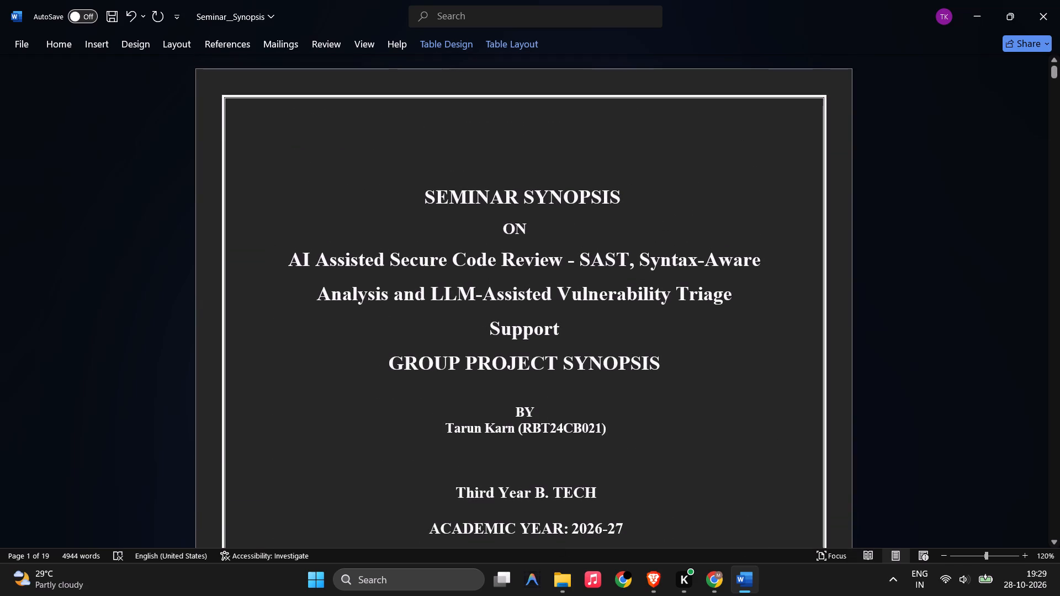
pyautogui.keyDown('ctrl'); pyautogui.scroll(-7, 736, 349); pyautogui.keyUp('ctrl')
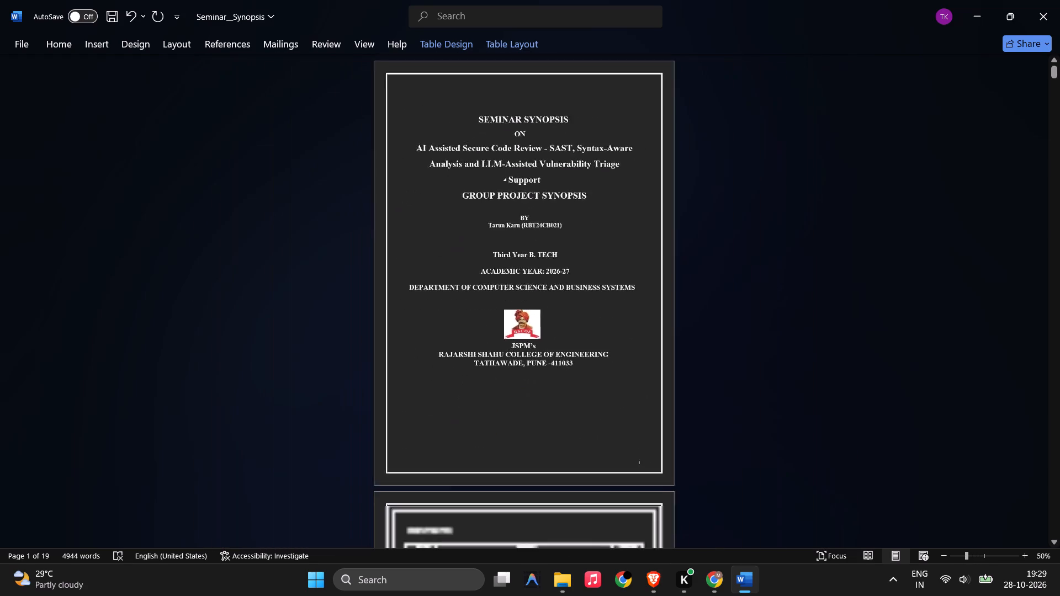
pyautogui.keyDown('ctrl'); pyautogui.scroll(-5, 736, 343); pyautogui.keyUp('ctrl')
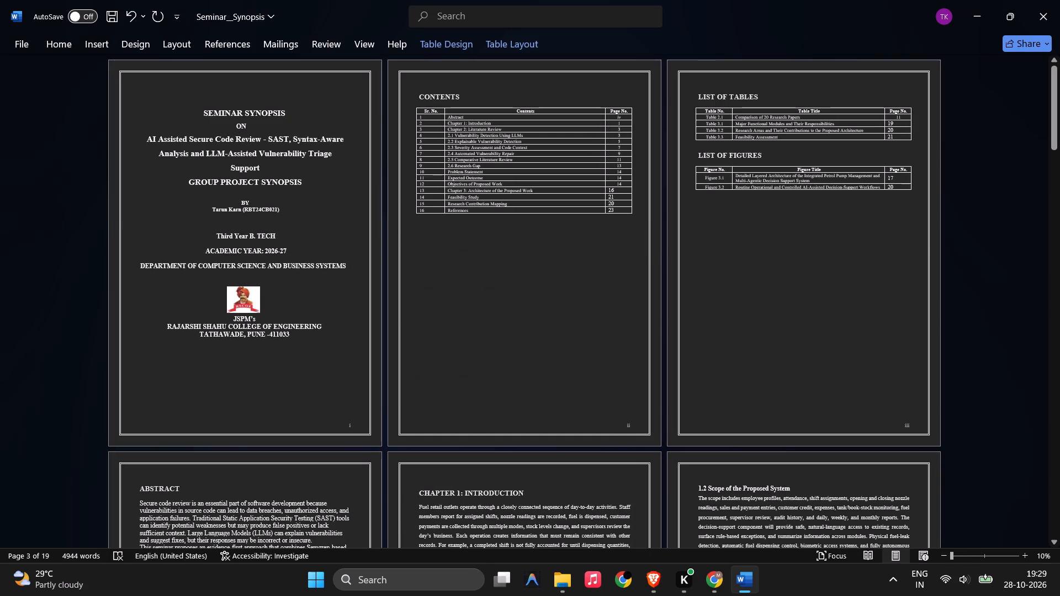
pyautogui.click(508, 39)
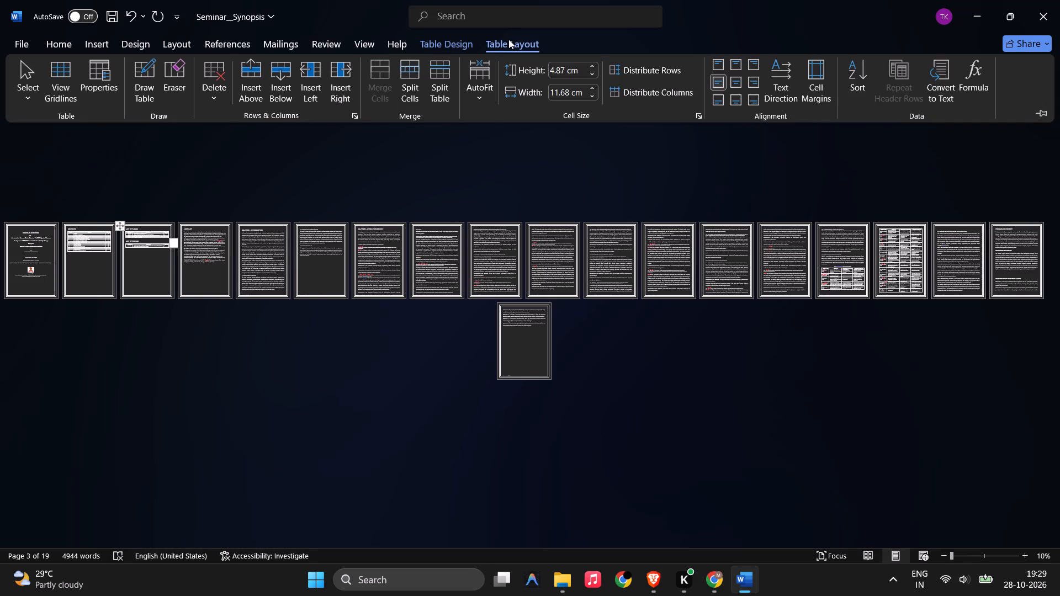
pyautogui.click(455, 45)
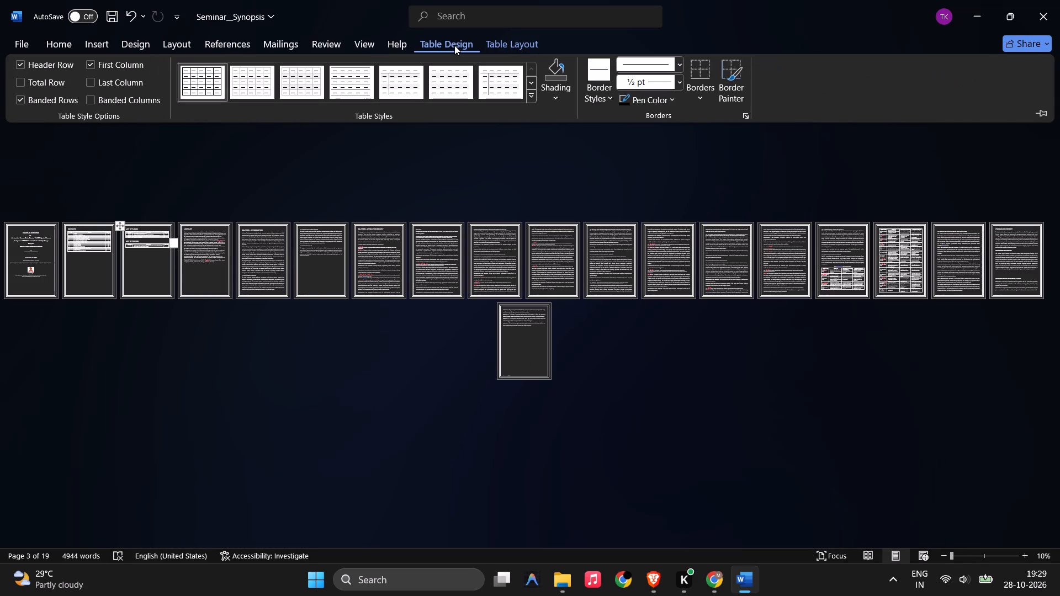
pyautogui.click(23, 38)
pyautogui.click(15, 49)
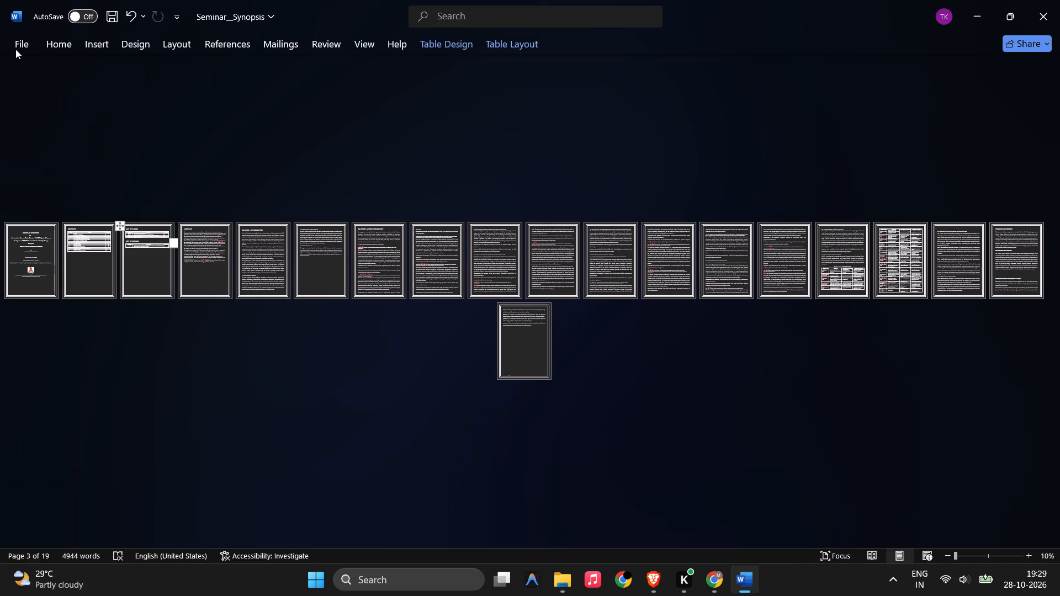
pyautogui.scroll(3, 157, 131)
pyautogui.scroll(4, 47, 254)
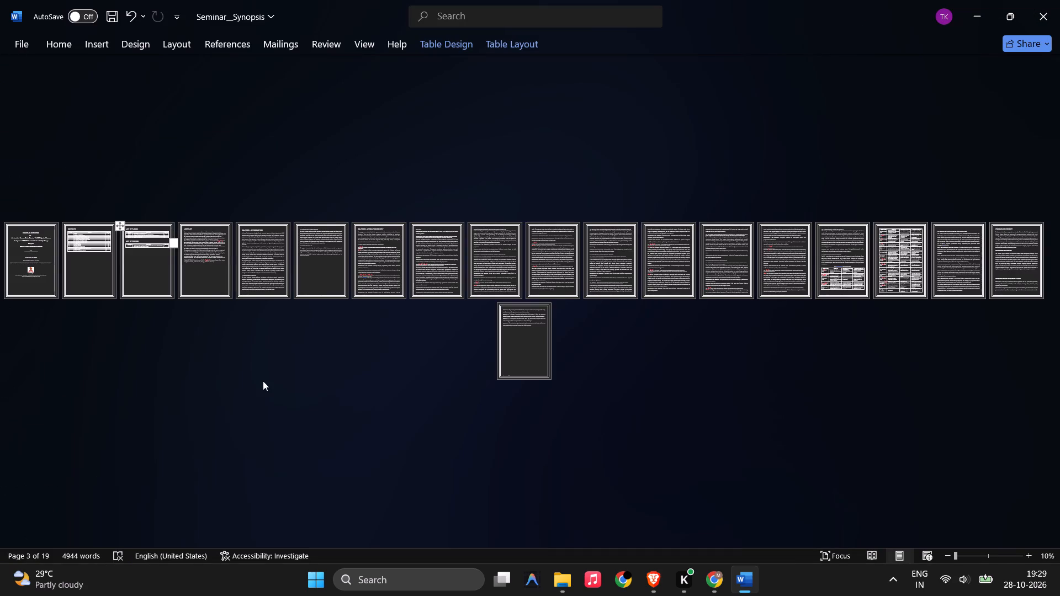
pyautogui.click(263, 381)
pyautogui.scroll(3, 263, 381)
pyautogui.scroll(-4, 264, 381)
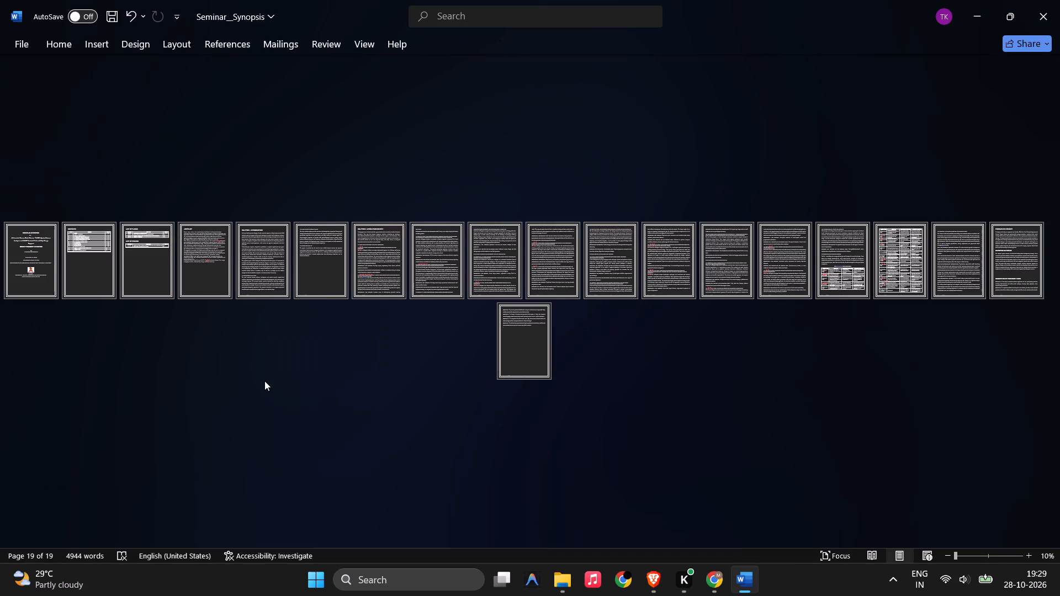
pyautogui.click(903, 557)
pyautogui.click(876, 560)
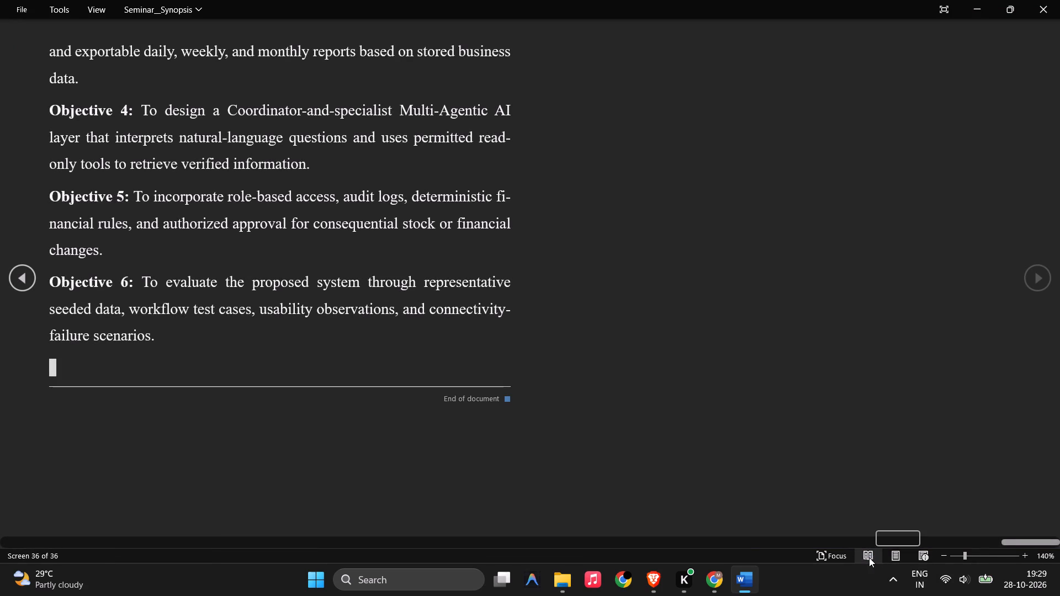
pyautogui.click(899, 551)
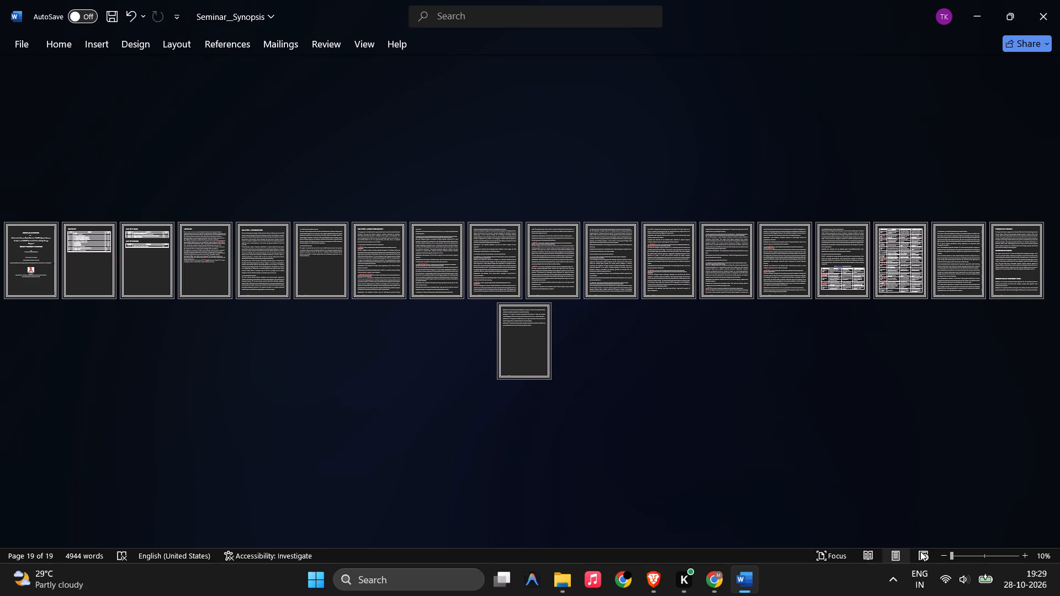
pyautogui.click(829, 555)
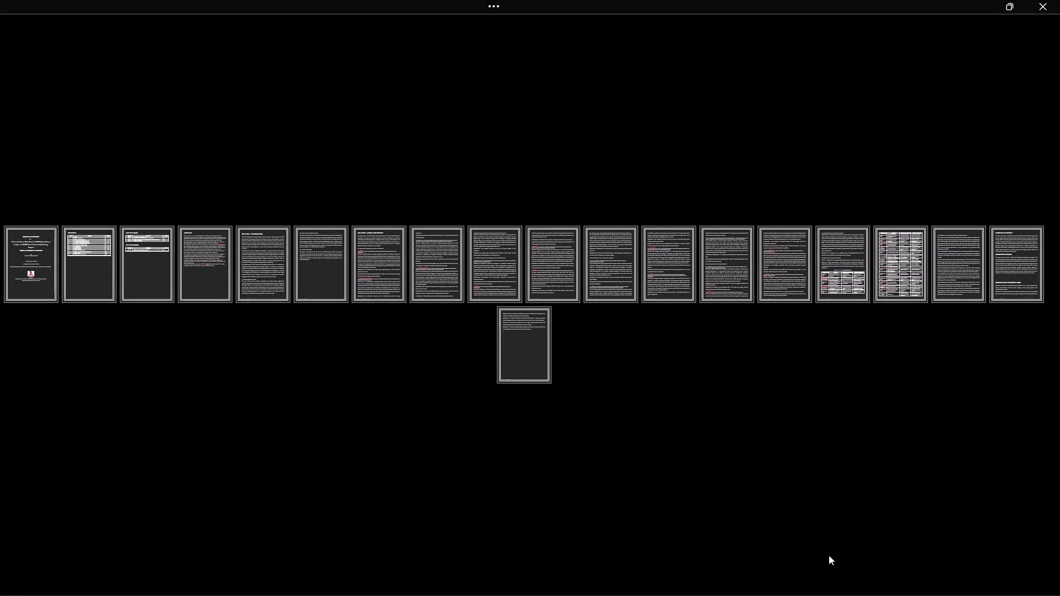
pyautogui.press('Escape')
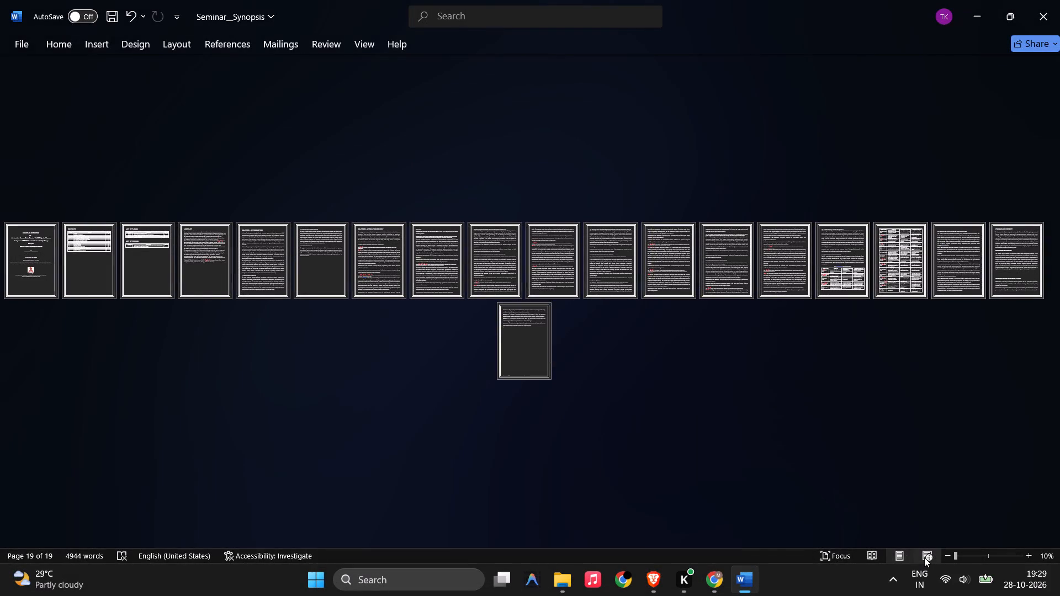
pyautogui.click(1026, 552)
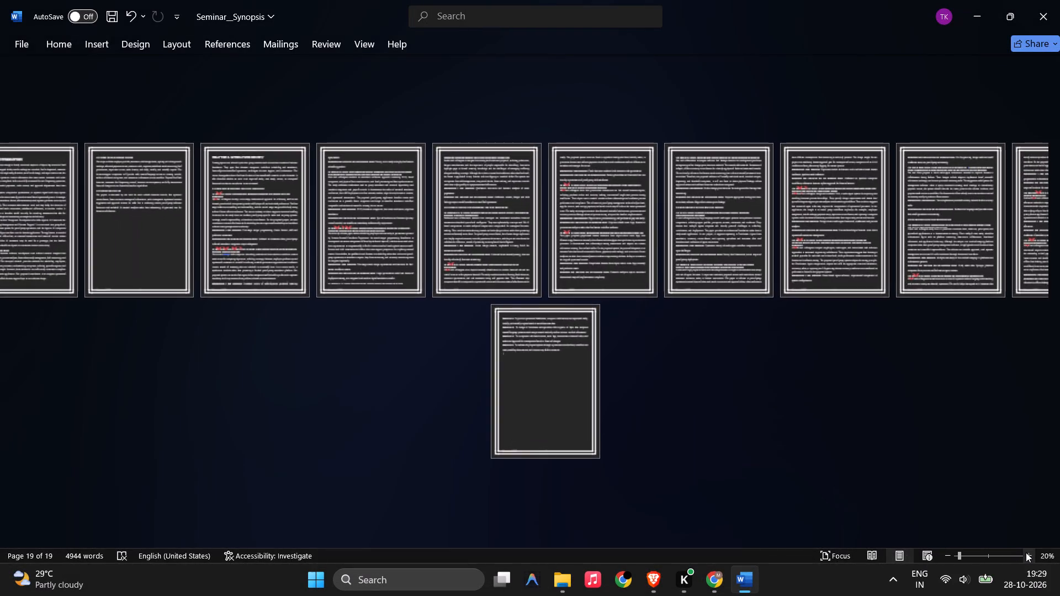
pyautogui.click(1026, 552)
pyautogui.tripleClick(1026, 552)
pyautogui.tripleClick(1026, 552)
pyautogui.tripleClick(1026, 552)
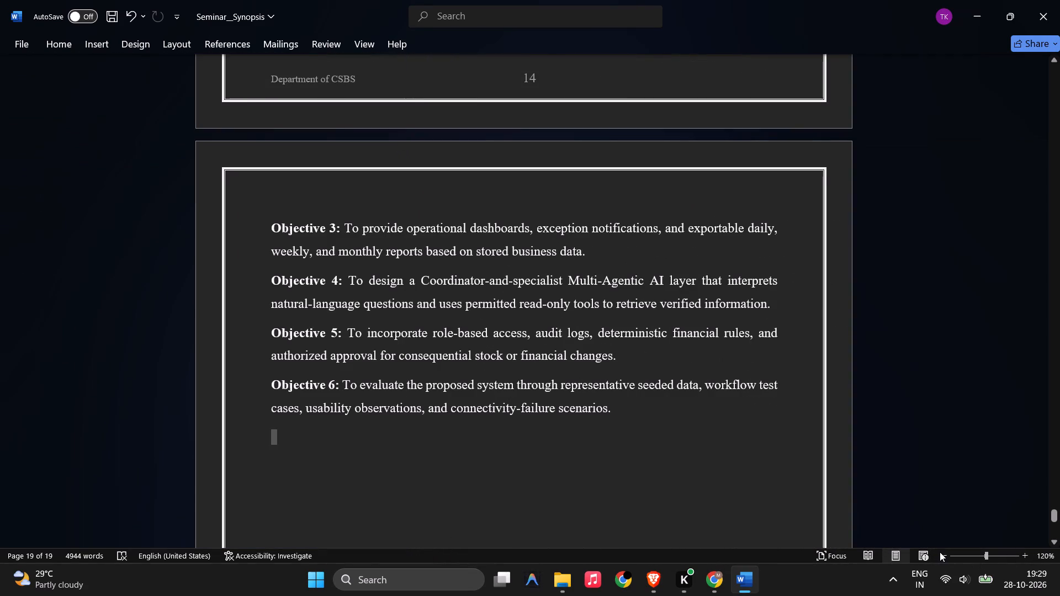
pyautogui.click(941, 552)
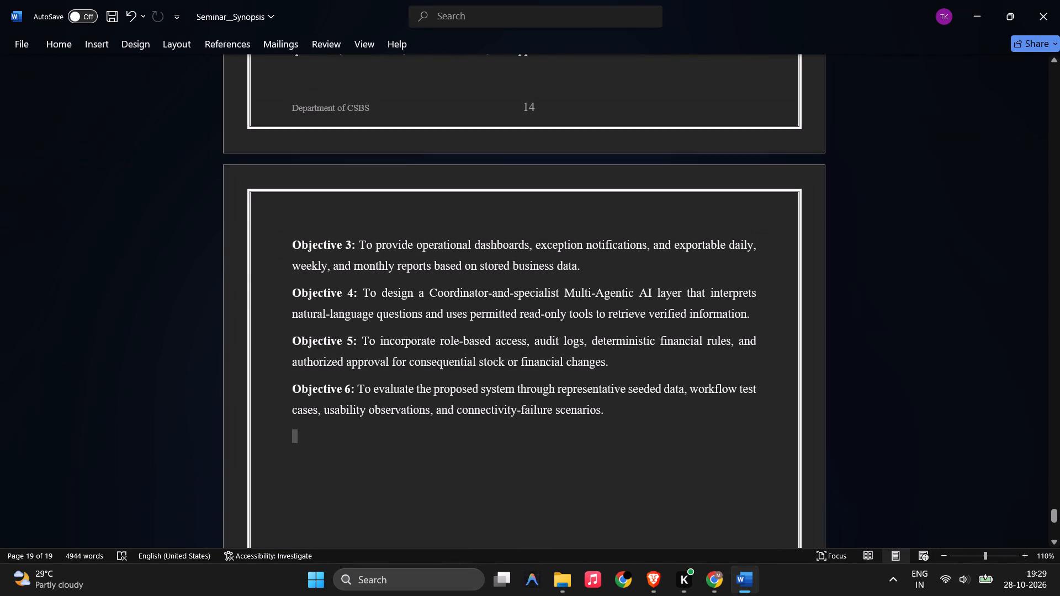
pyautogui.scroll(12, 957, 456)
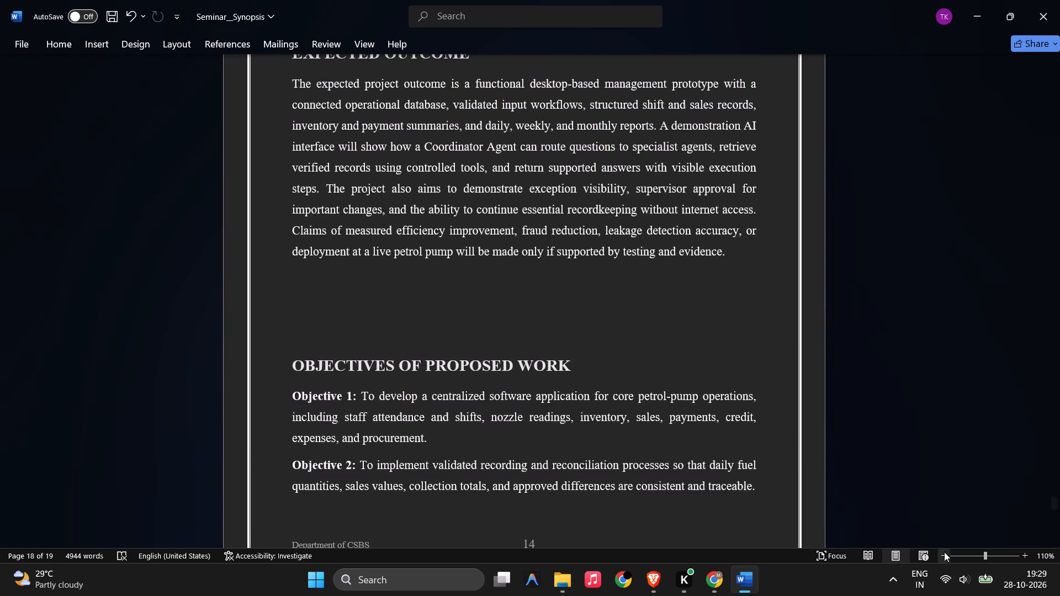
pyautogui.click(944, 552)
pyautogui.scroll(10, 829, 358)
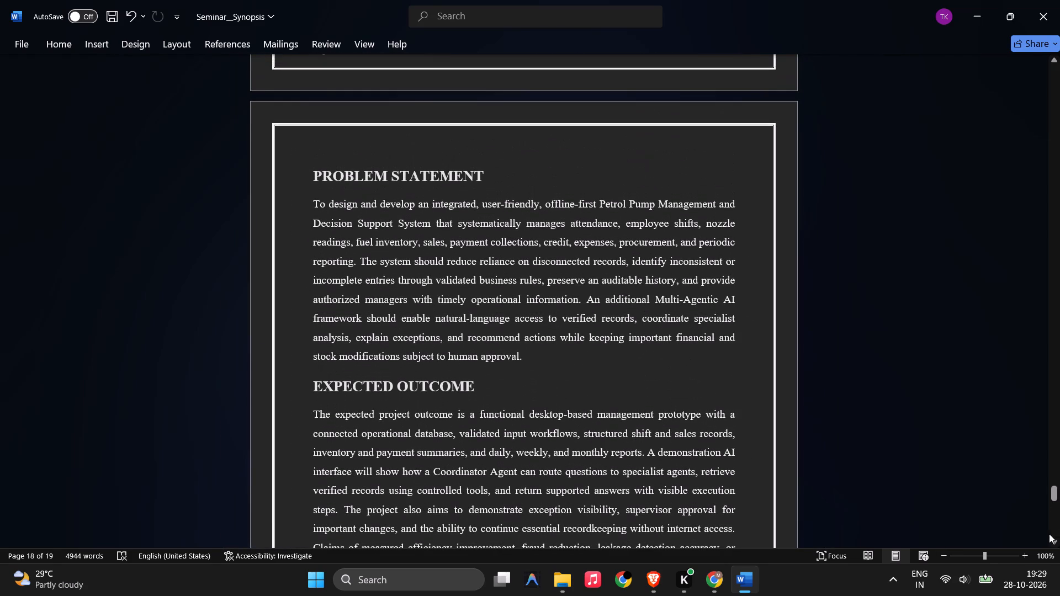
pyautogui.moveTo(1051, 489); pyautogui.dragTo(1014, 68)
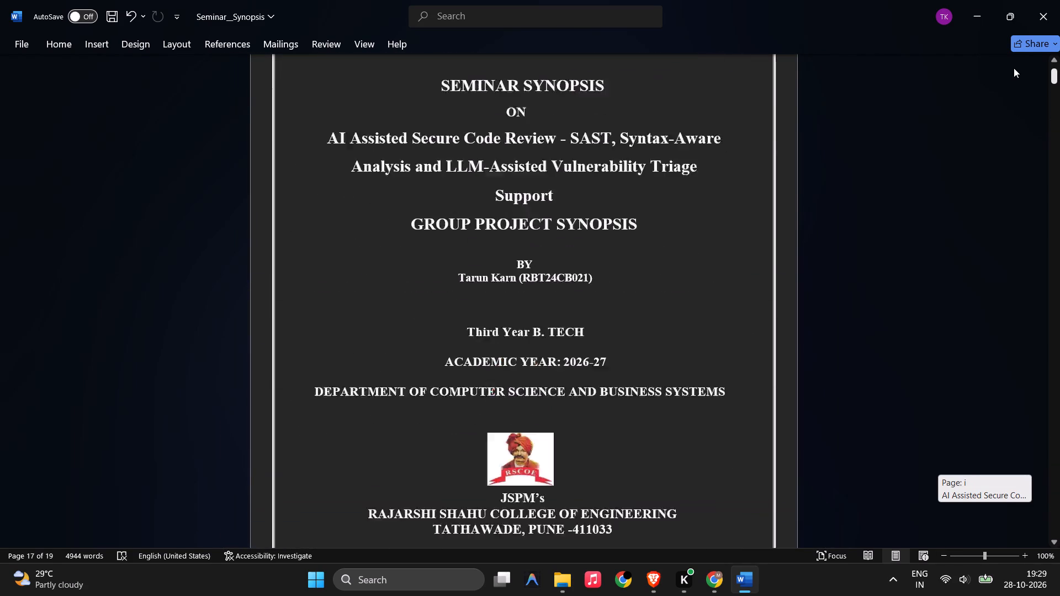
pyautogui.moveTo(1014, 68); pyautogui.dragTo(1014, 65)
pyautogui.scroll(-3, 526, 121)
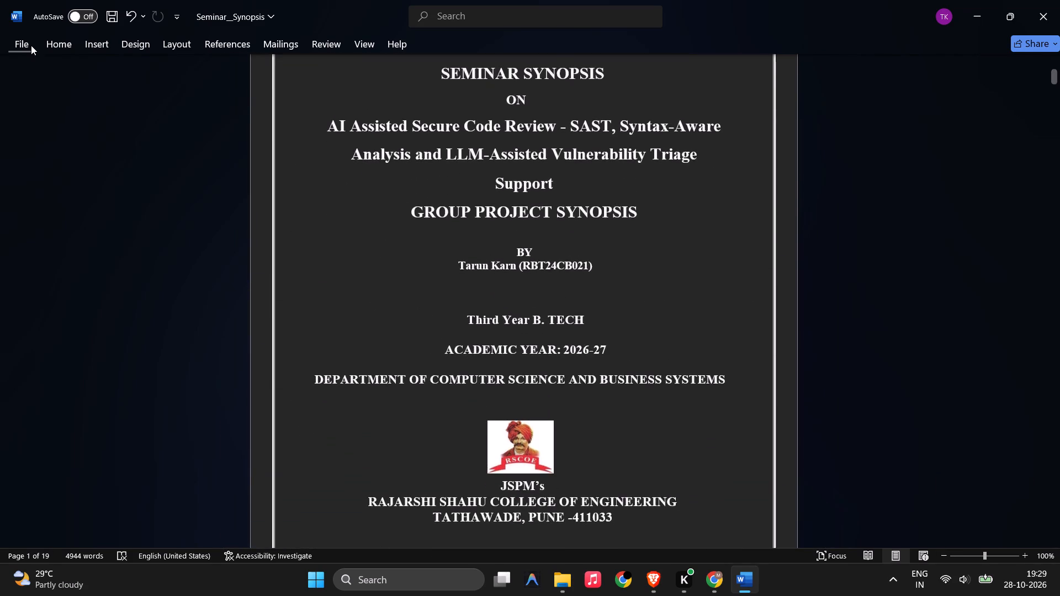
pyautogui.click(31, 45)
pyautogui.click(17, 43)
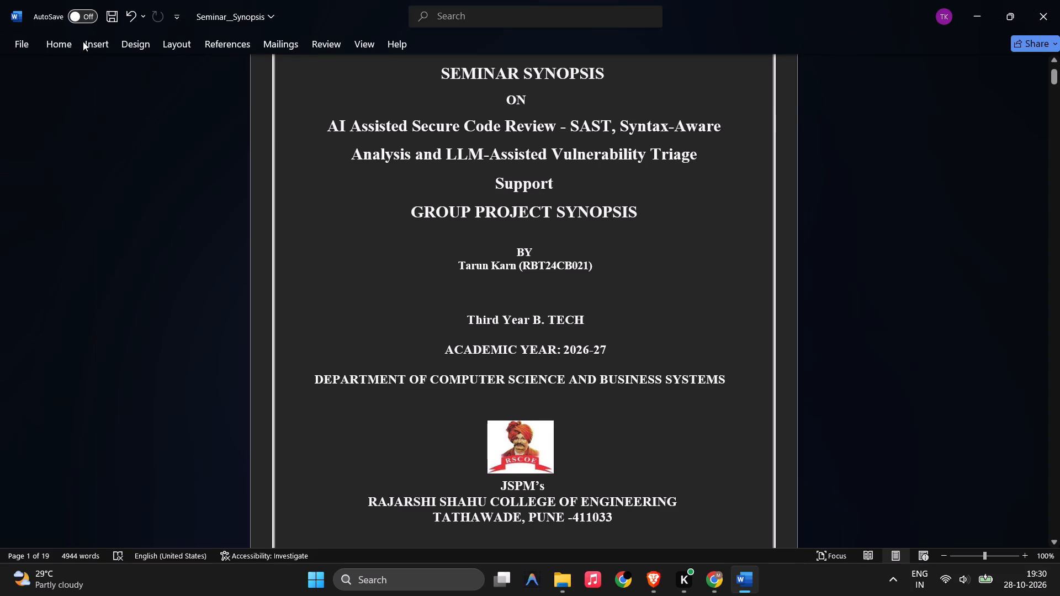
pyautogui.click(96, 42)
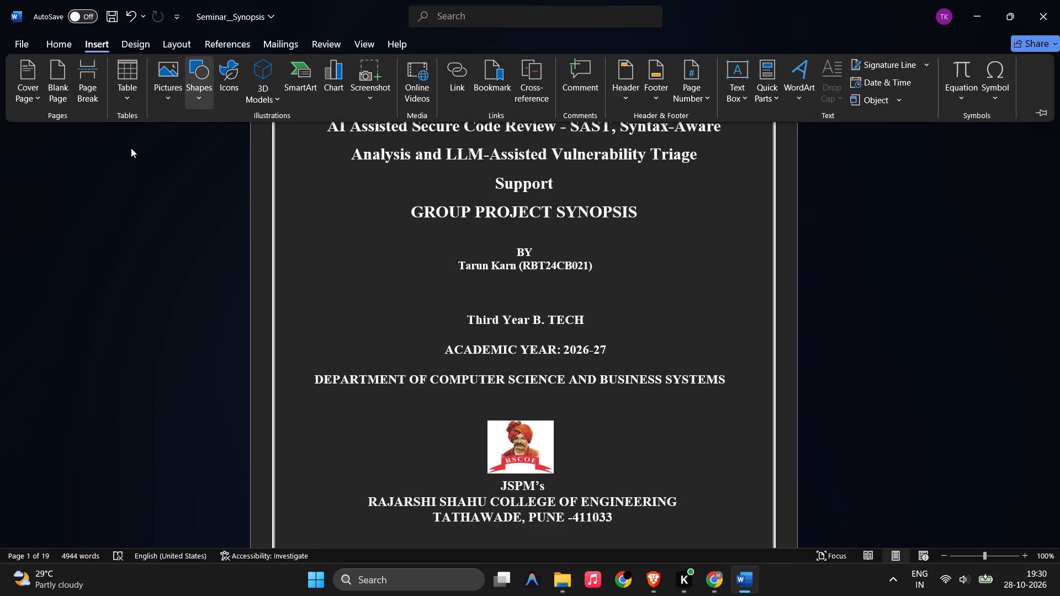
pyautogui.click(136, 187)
# Examine the Contents table on page 2 and the text formatting of its entries.
pyautogui.scroll(-20, 423, 208)
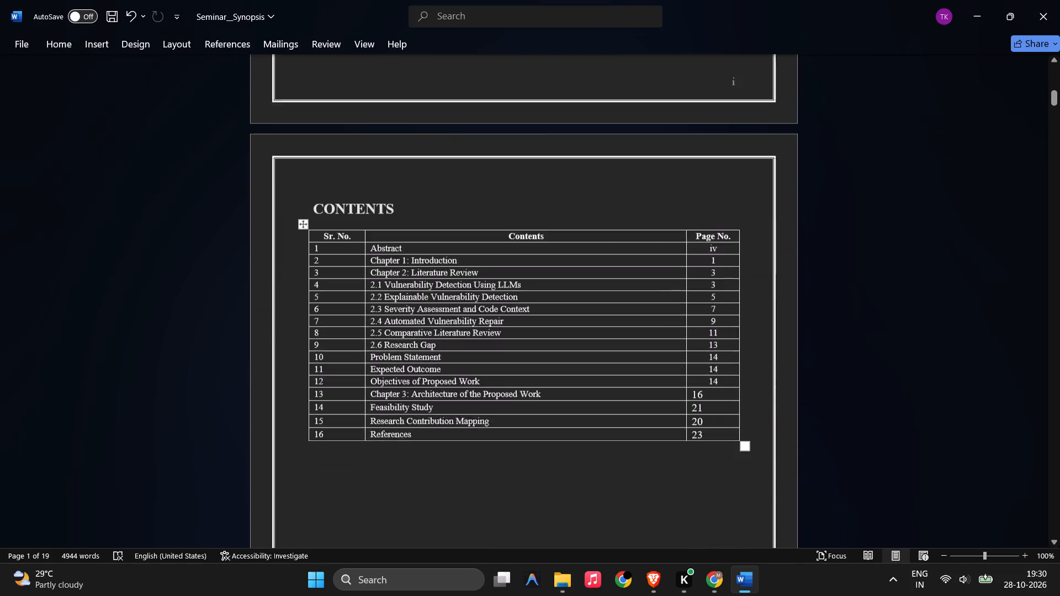
pyautogui.scroll(-11, 431, 215)
pyautogui.scroll(9, 432, 219)
pyautogui.click(391, 177)
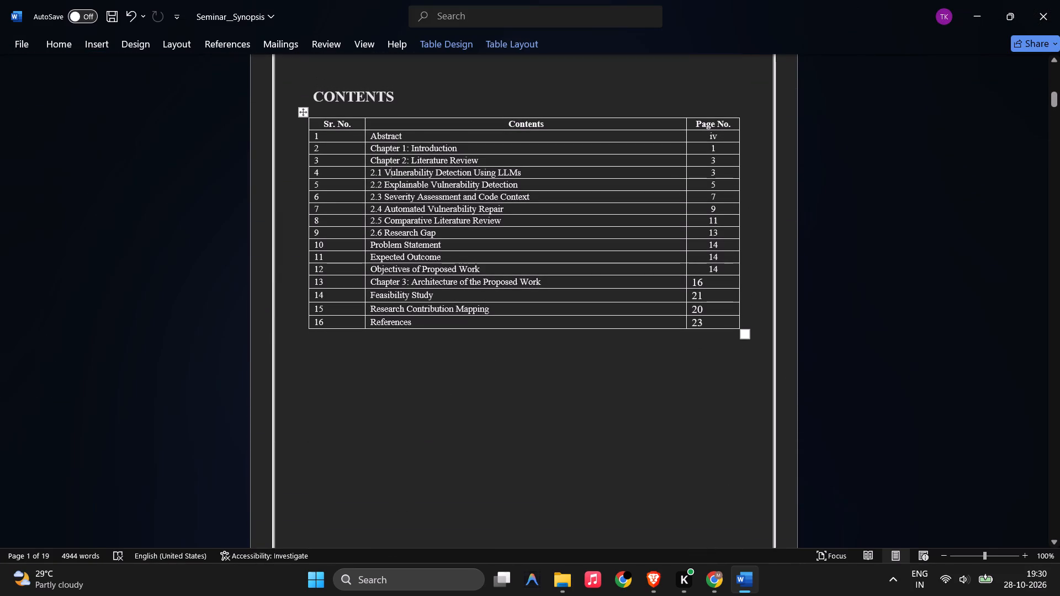
pyautogui.scroll(4, 391, 177)
pyautogui.click(65, 47)
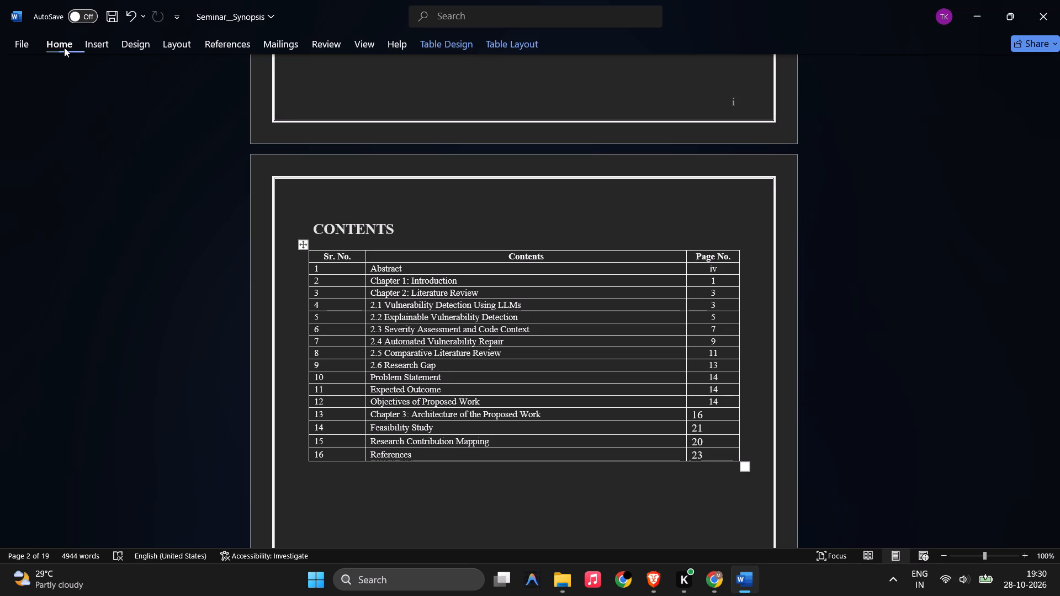
pyautogui.scroll(6, 203, 134)
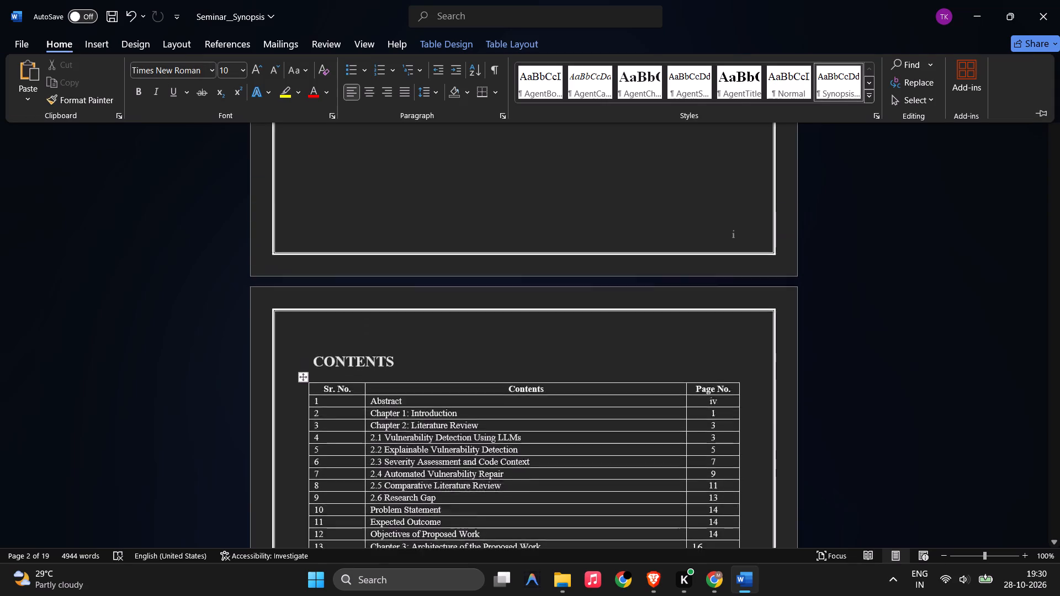
pyautogui.scroll(6, 203, 133)
pyautogui.scroll(-10, 203, 133)
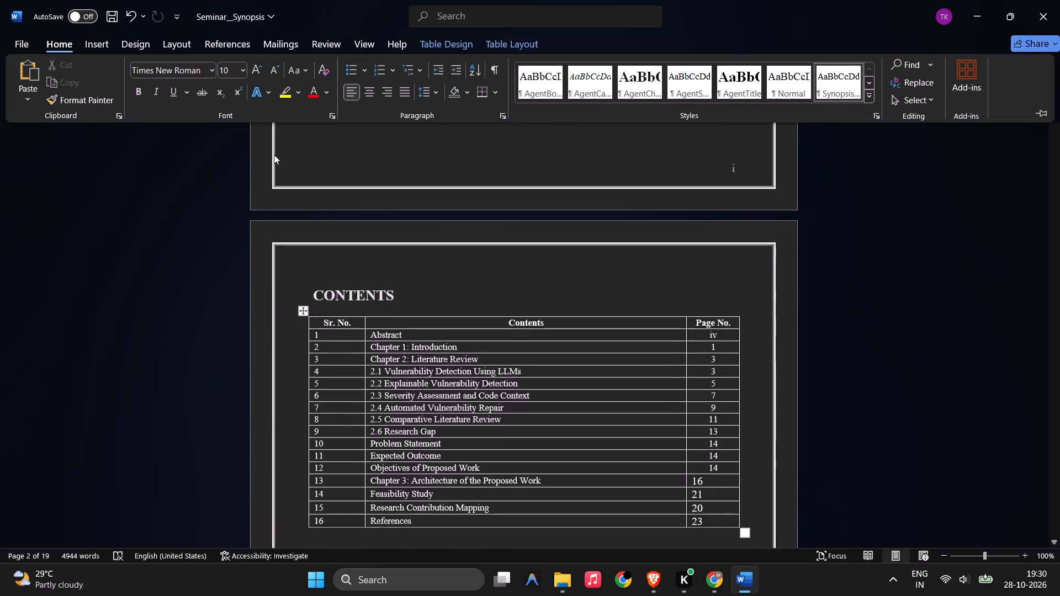
pyautogui.scroll(11, 470, 232)
pyautogui.click(462, 194)
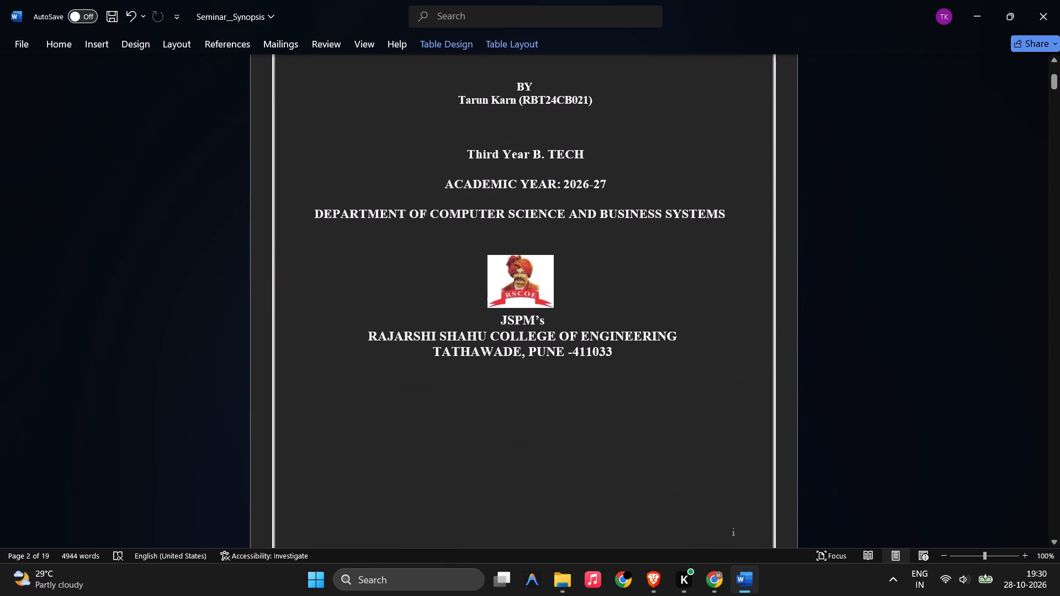
# Set all text in the Contents table on page 2 to font size 14 and Times New Roman.
pyautogui.scroll(-19, 483, 167)
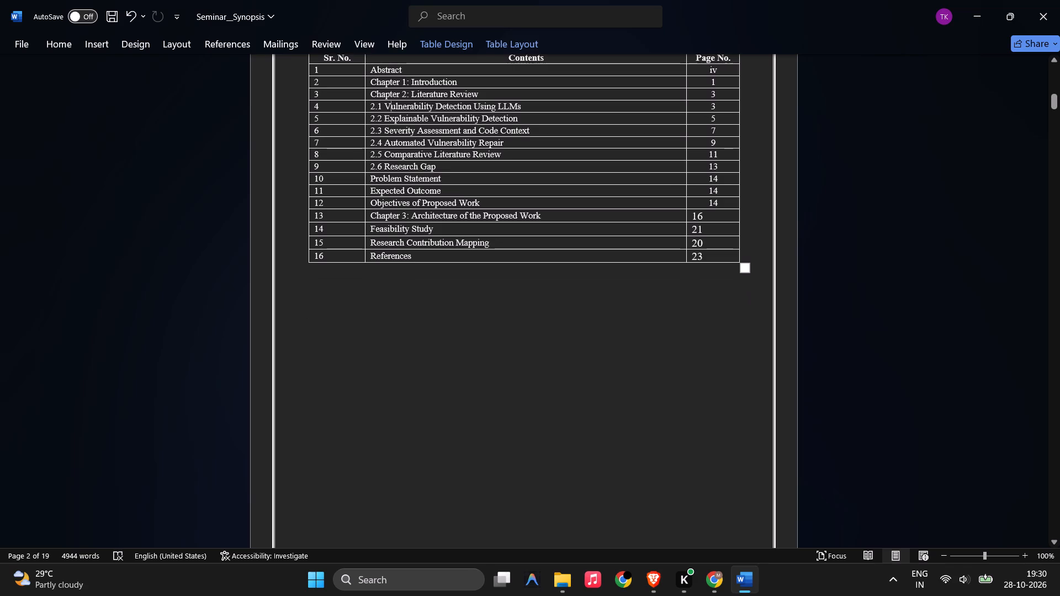
pyautogui.scroll(2, 556, 283)
pyautogui.click(312, 120)
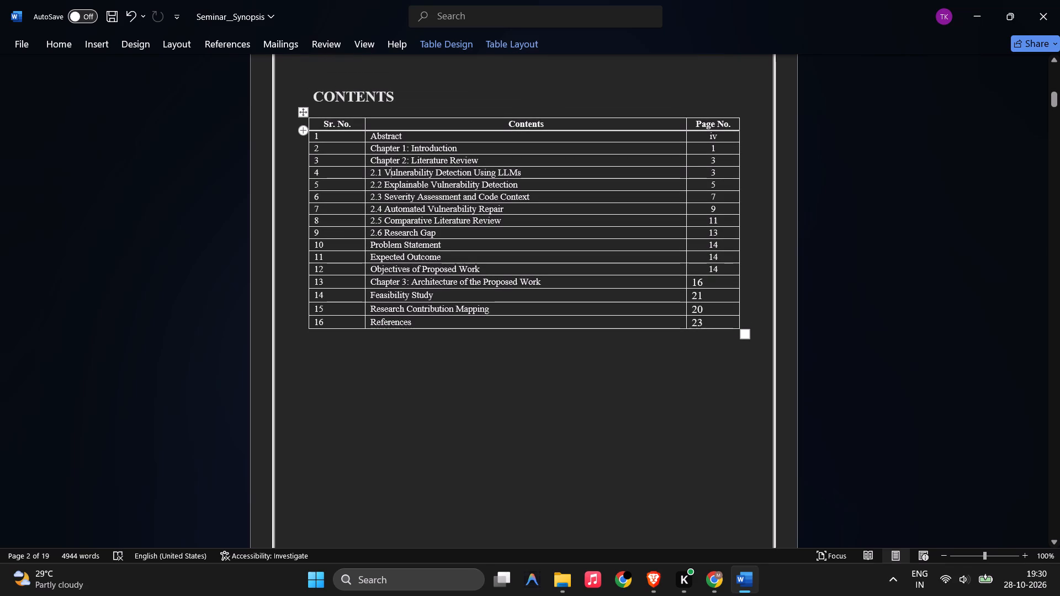
pyautogui.click(306, 116)
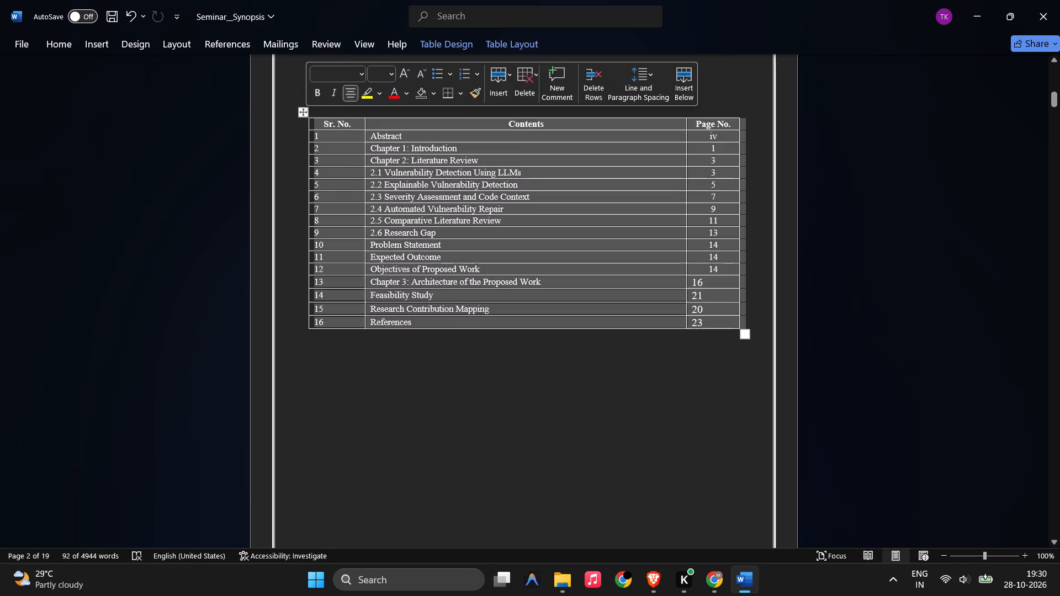
pyautogui.click(78, 46)
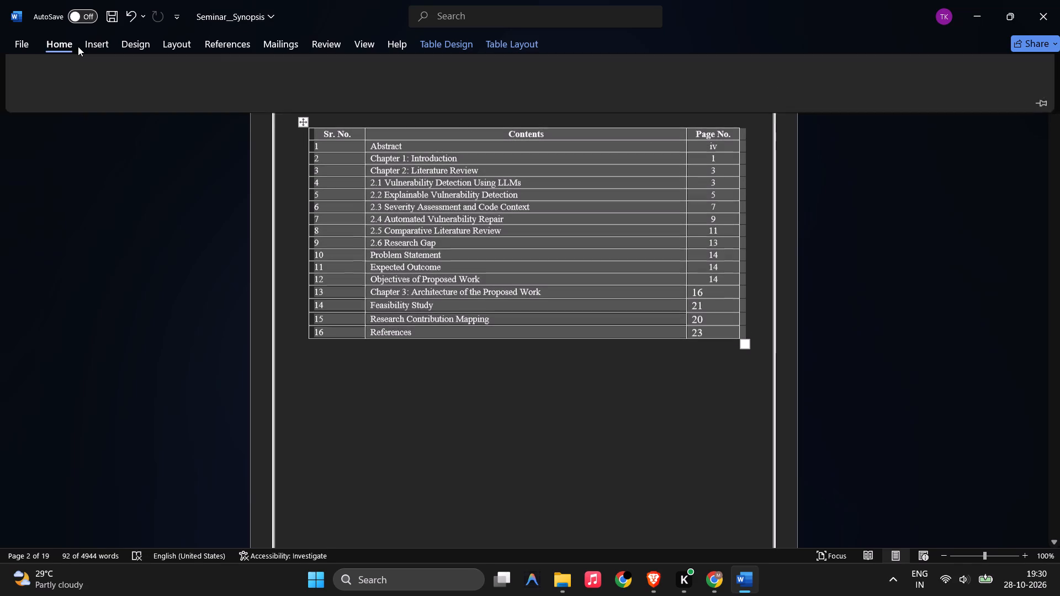
pyautogui.click(239, 73)
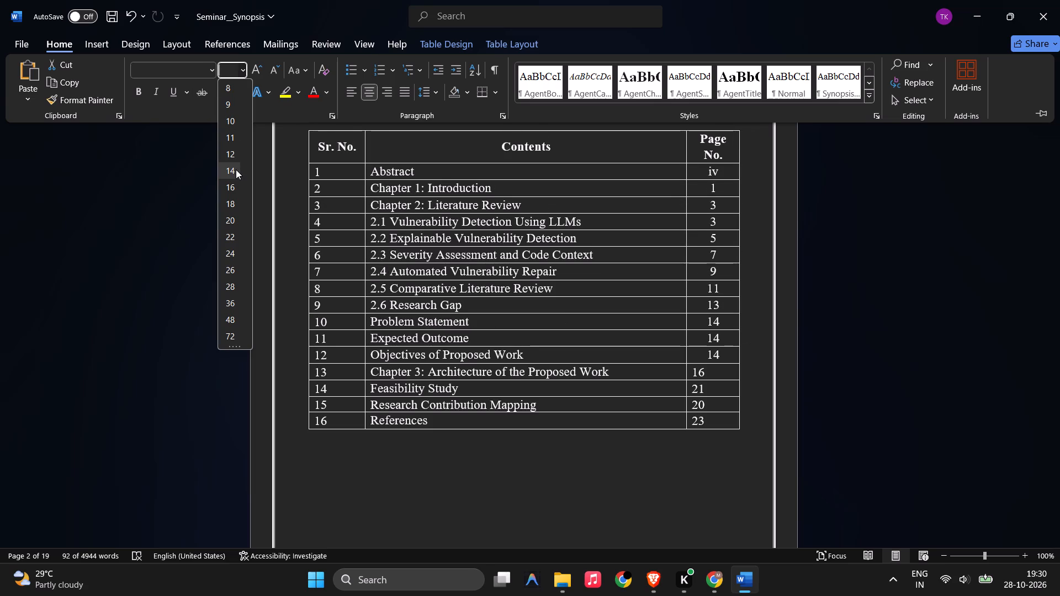
pyautogui.click(236, 169)
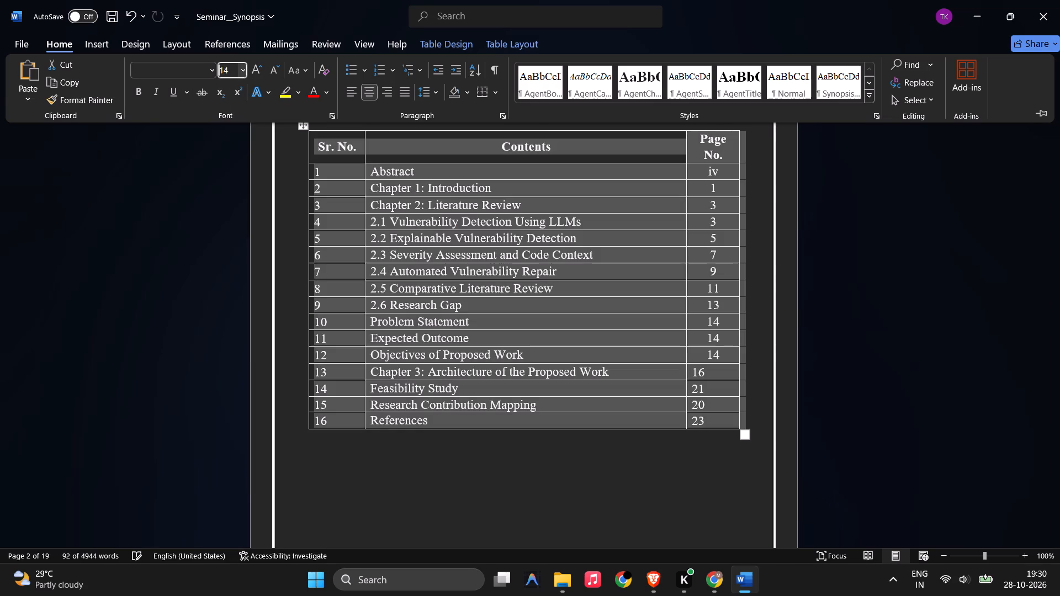
pyautogui.click(210, 70)
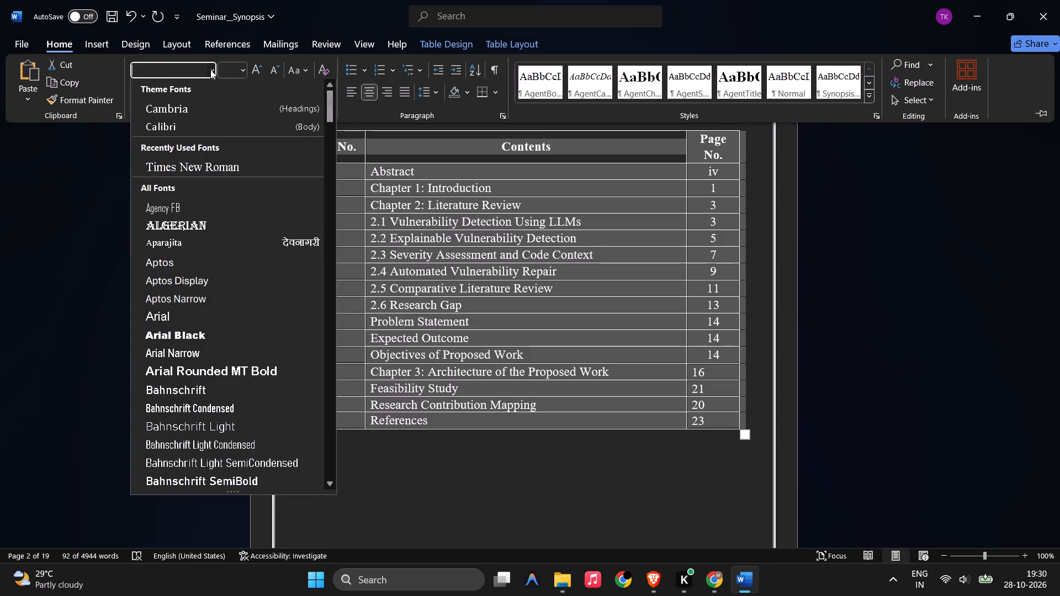
pyautogui.click(213, 166)
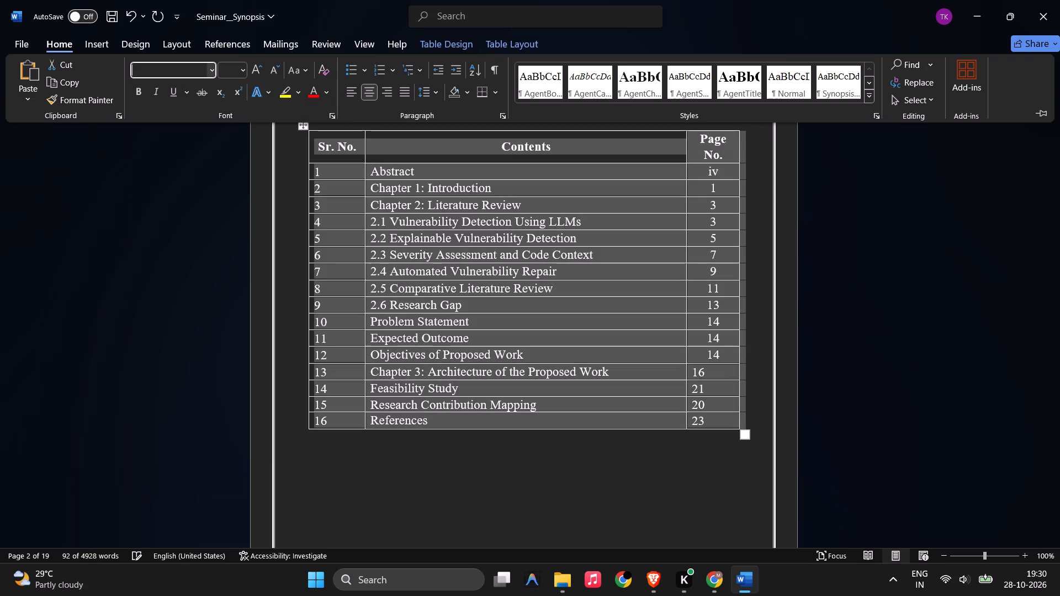
pyautogui.click(670, 358)
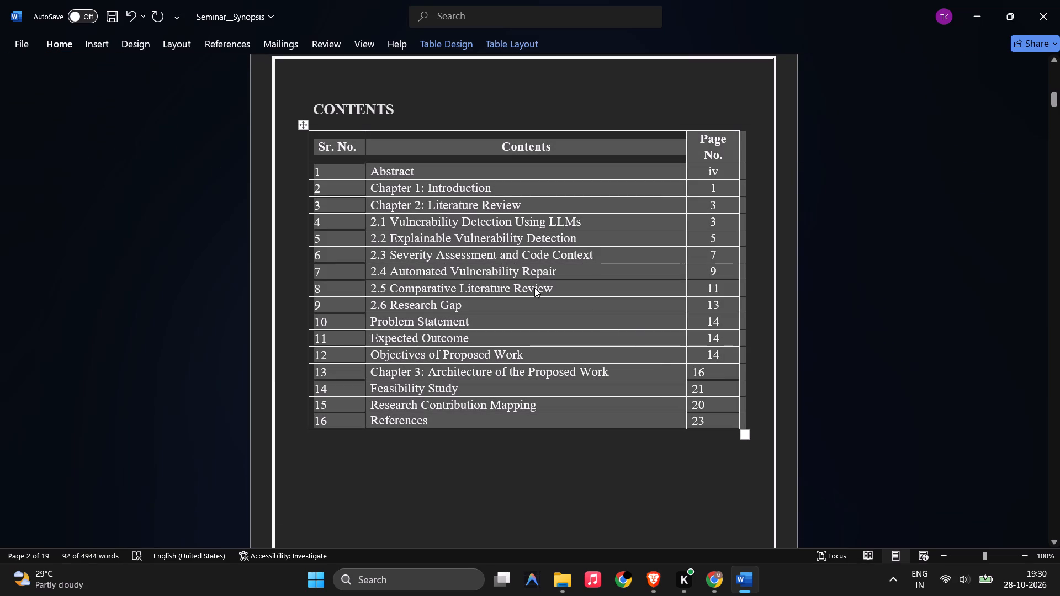
pyautogui.click(534, 288)
# Check the font formatting of the CONTENTS heading above the table.
pyautogui.scroll(-5, 534, 288)
pyautogui.scroll(4, 534, 288)
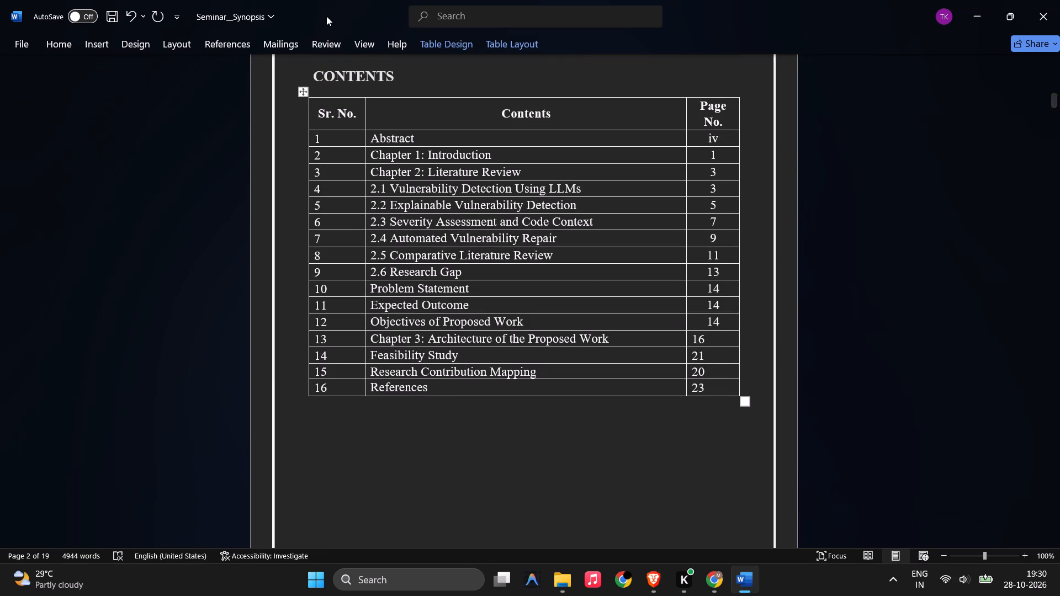
pyautogui.click(360, 82)
pyautogui.click(361, 78)
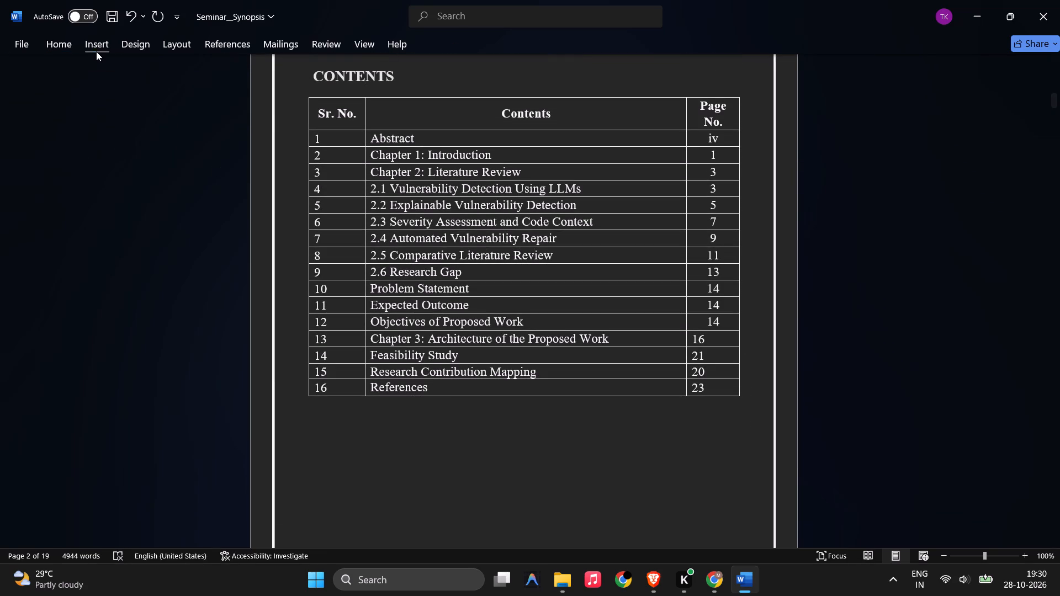
pyautogui.click(96, 51)
pyautogui.click(67, 46)
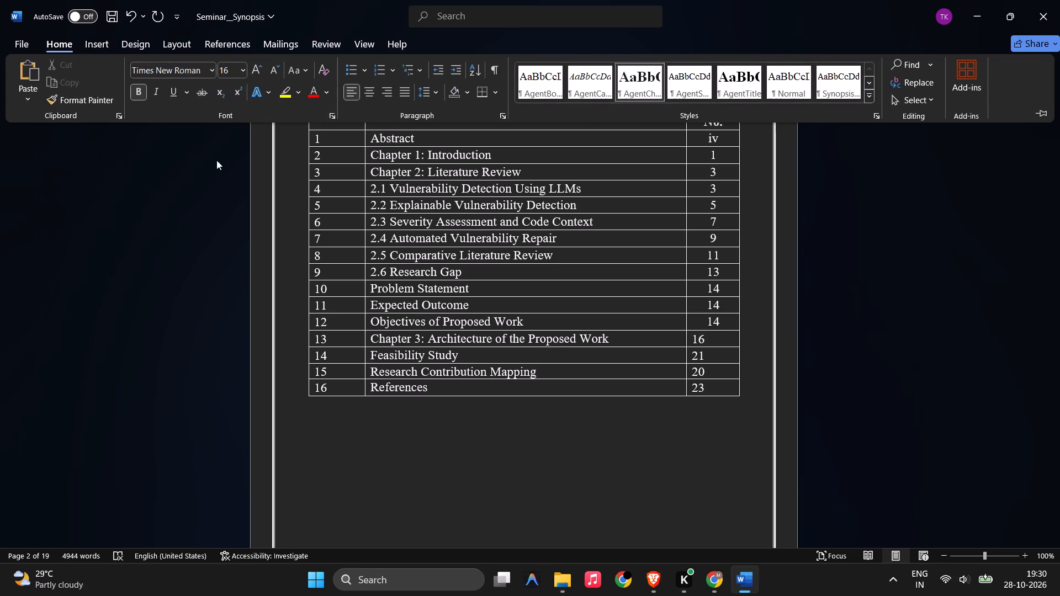
pyautogui.click(206, 172)
# Set the font size of everything on the List of Tables and List of Figures page to 14.
pyautogui.scroll(-20, 563, 210)
pyautogui.scroll(-4, 563, 210)
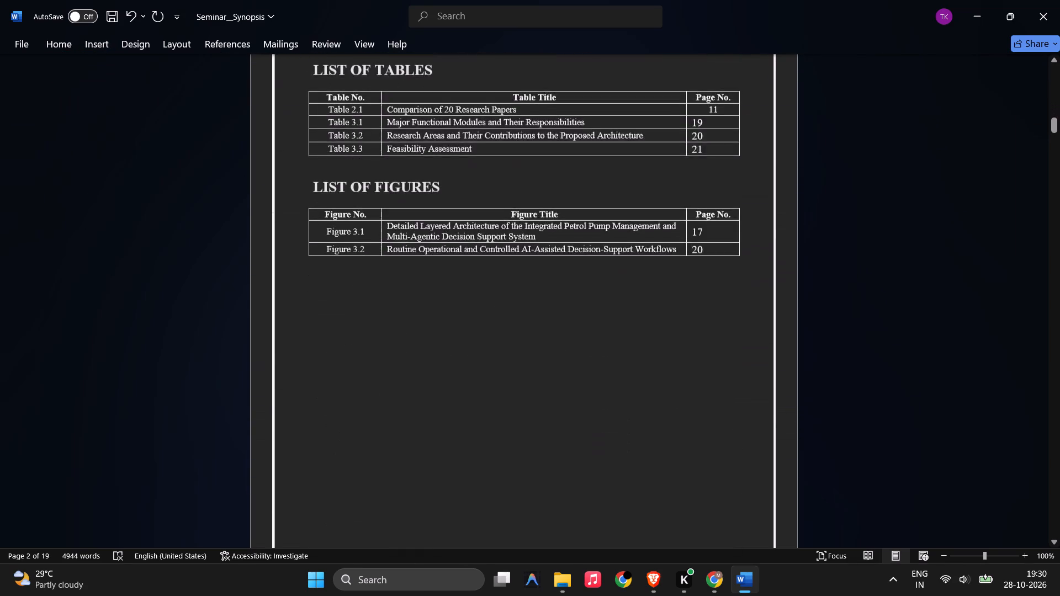
pyautogui.scroll(3, 560, 211)
pyautogui.moveTo(311, 166); pyautogui.dragTo(437, 284)
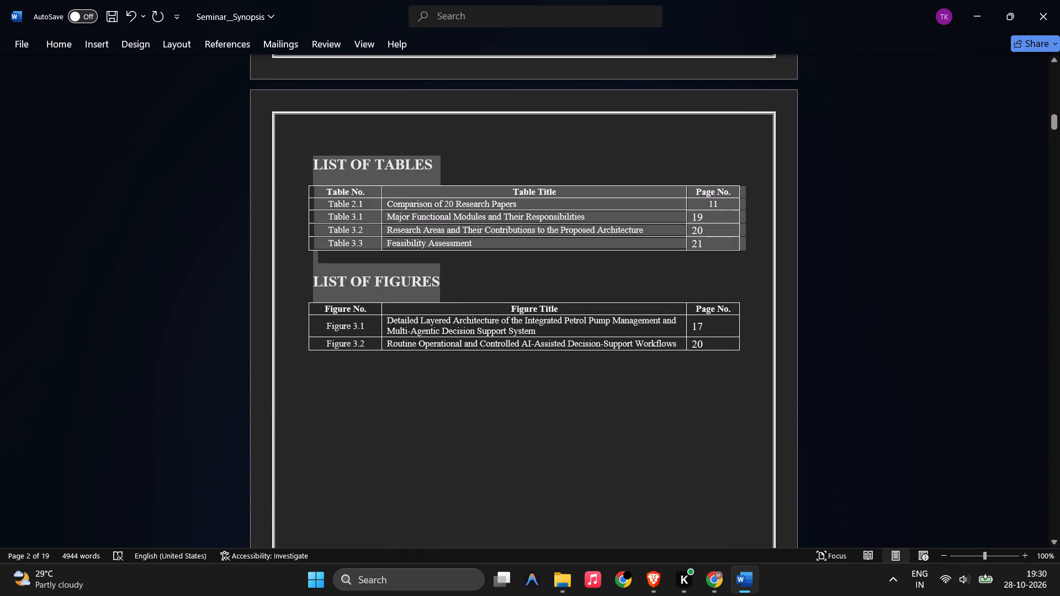
pyautogui.moveTo(437, 284); pyautogui.dragTo(676, 353)
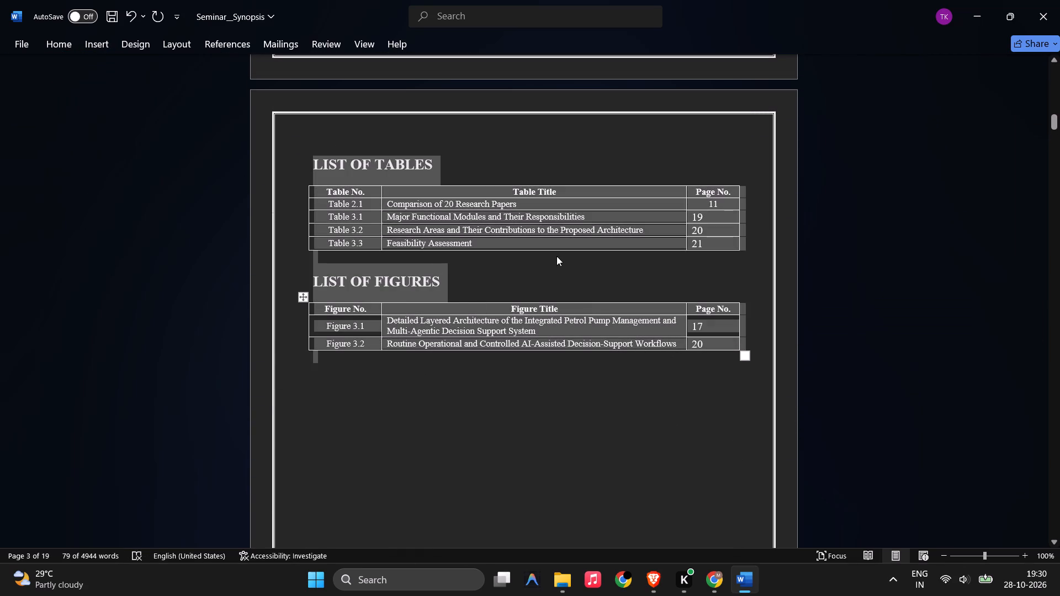
pyautogui.rightClick(390, 185)
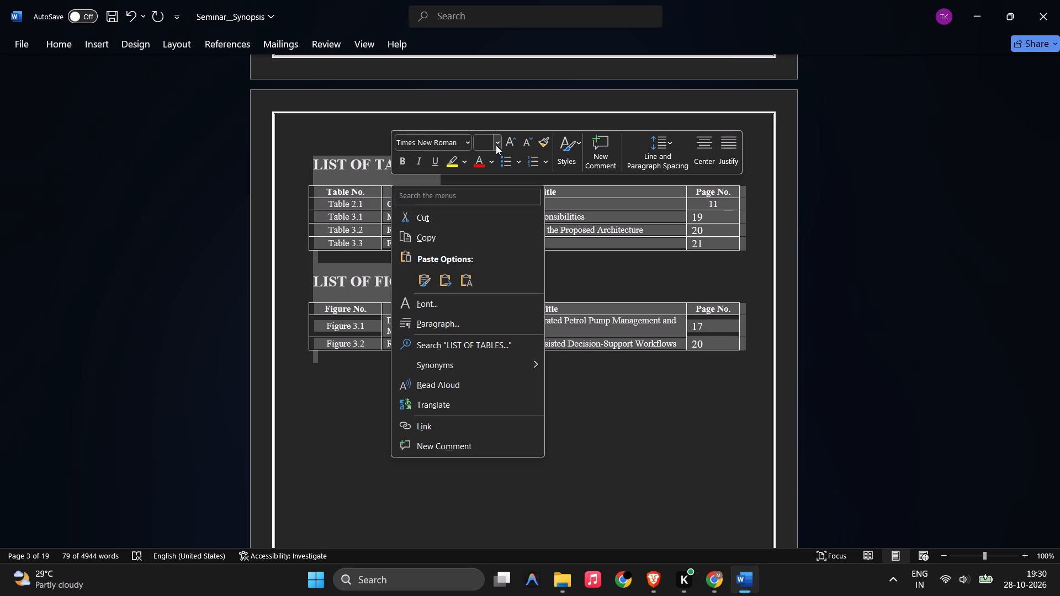
pyautogui.click(496, 145)
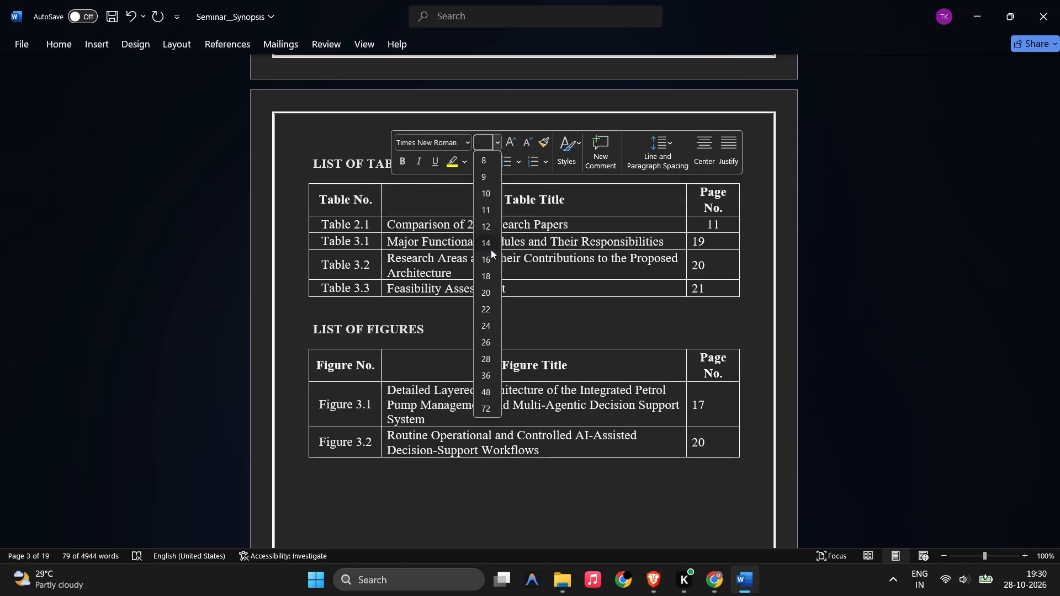
pyautogui.click(491, 249)
# Set the LIST OF TABLES and LIST OF FIGURES headings to font size 16.
pyautogui.click(321, 211)
pyautogui.moveTo(426, 159); pyautogui.dragTo(317, 165)
pyautogui.click(422, 123)
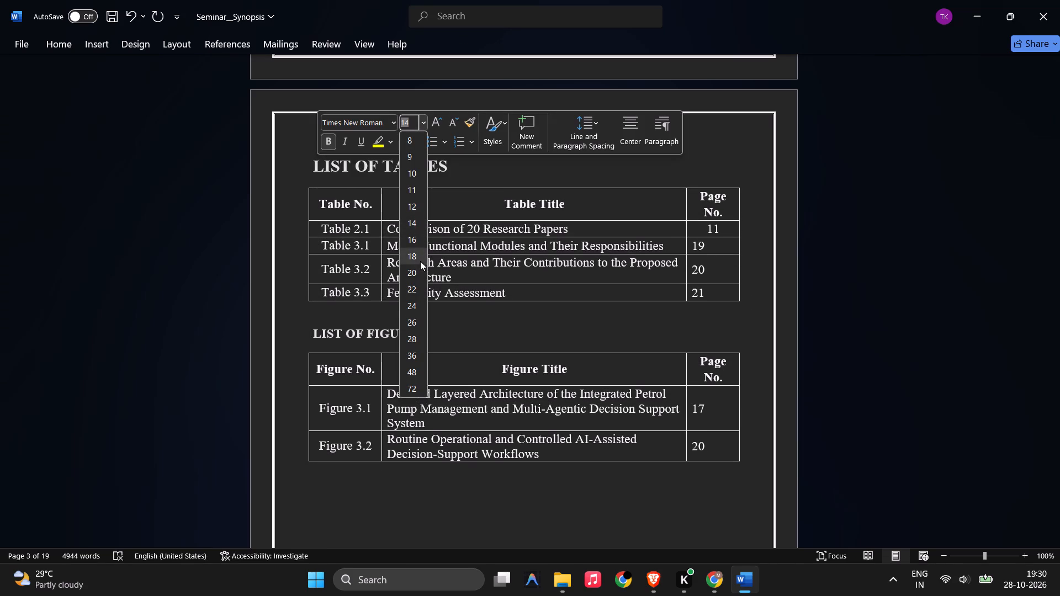
pyautogui.click(417, 242)
pyautogui.moveTo(428, 327); pyautogui.dragTo(410, 325)
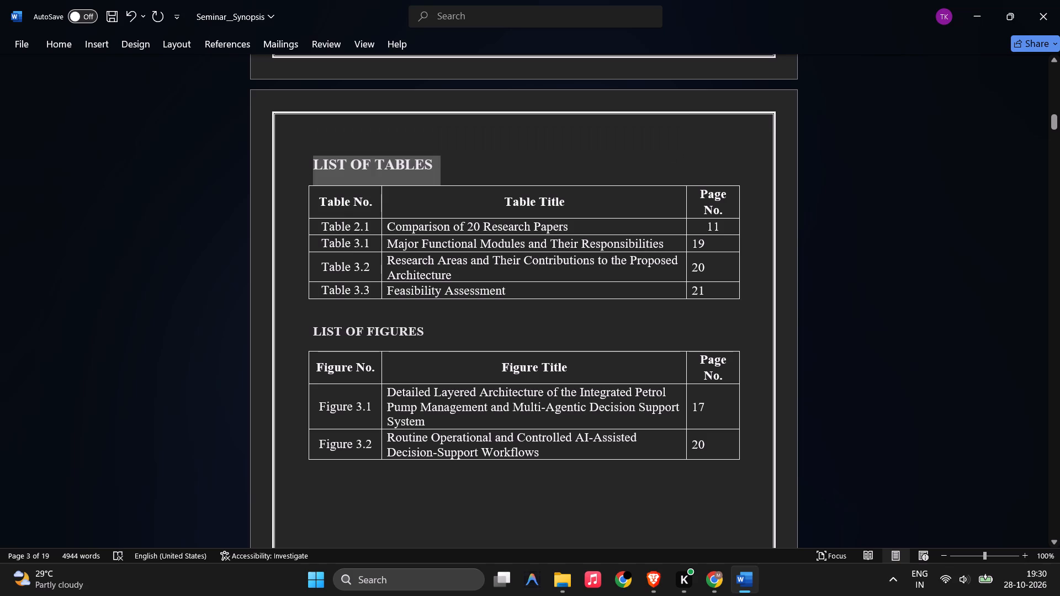
pyautogui.moveTo(410, 325); pyautogui.dragTo(320, 337)
pyautogui.click(428, 296)
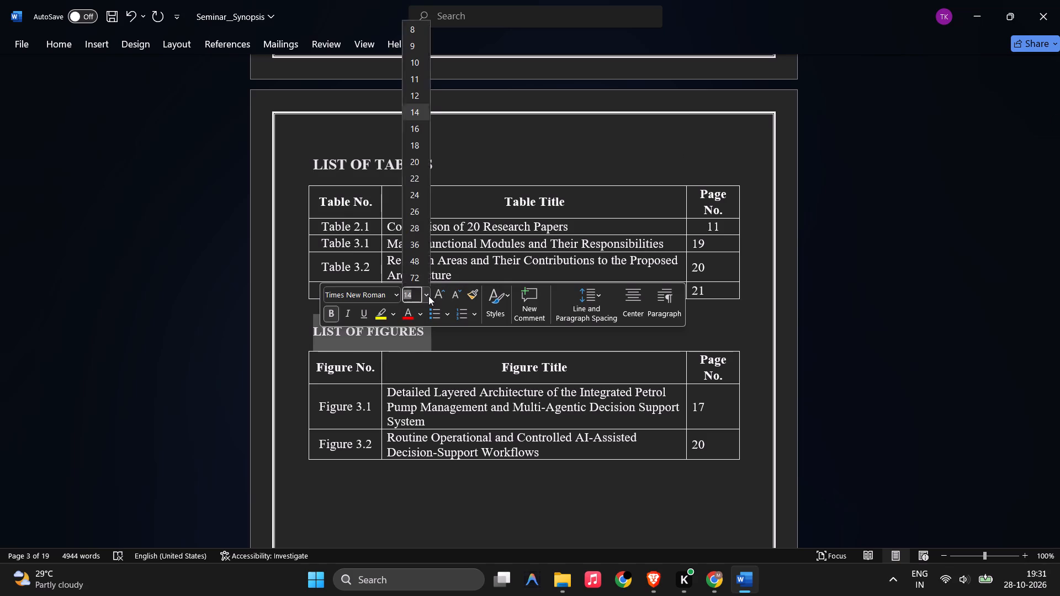
pyautogui.click(414, 126)
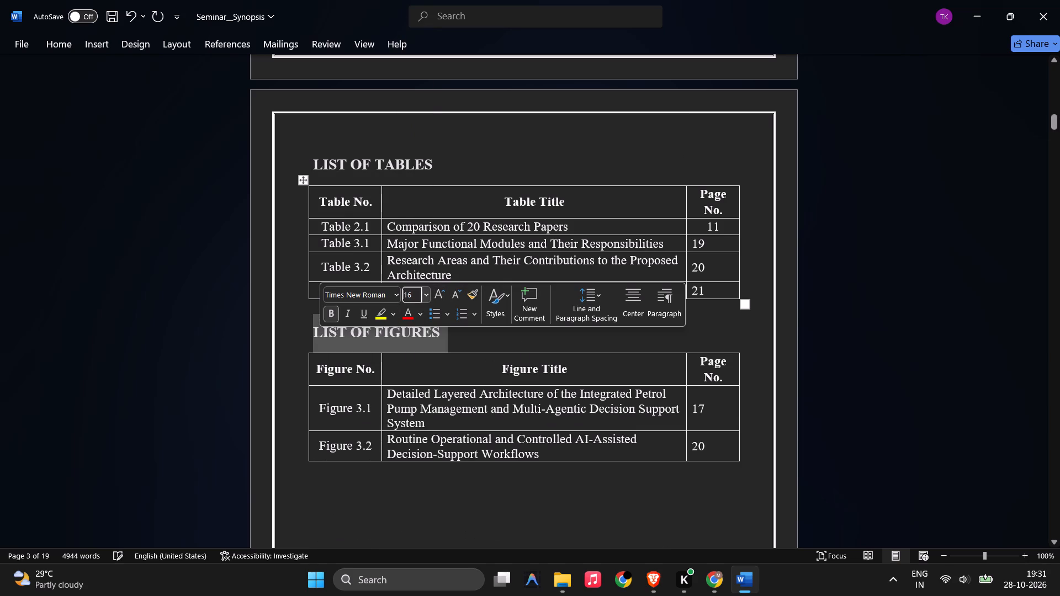
pyautogui.click(299, 218)
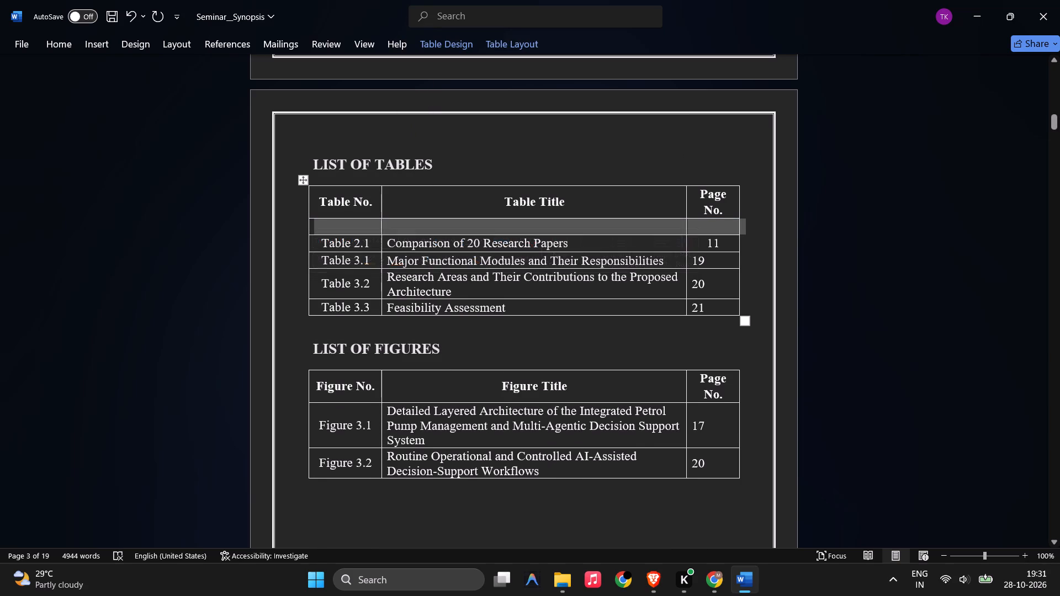
pyautogui.hotkey('ctrl', 'z')
pyautogui.click(517, 320)
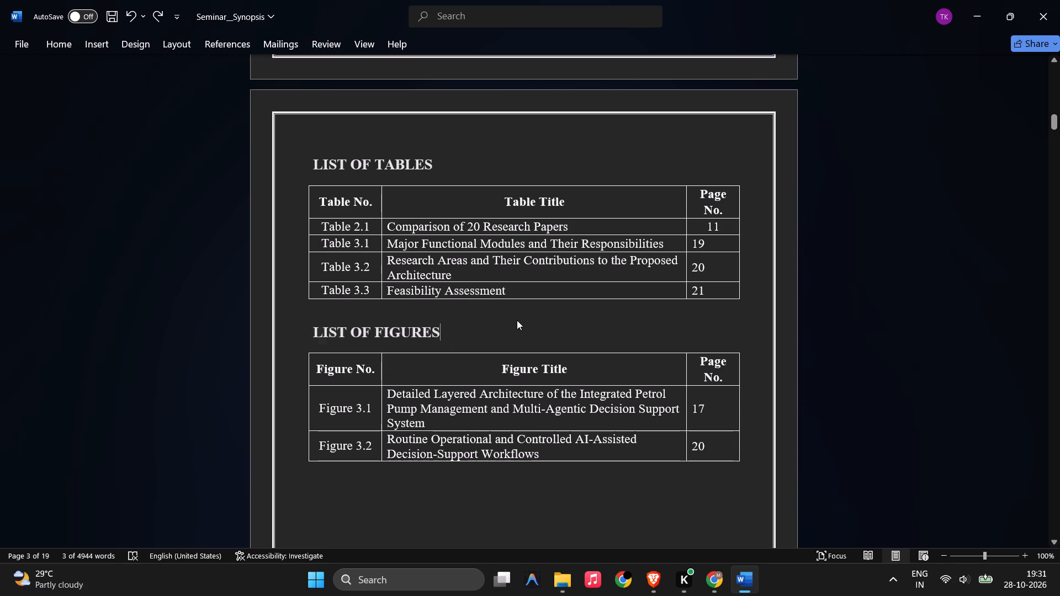
# Justify the whole abstract text, including the keywords, under the ABSTRACT heading.
pyautogui.scroll(-11, 517, 320)
pyautogui.scroll(9, 517, 321)
pyautogui.scroll(-7, 518, 321)
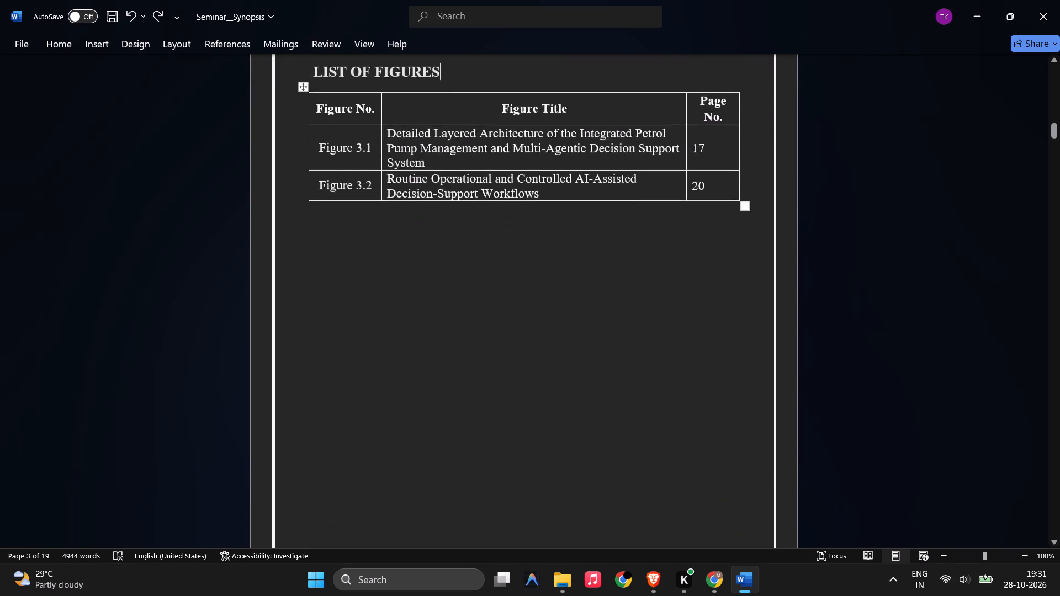
pyautogui.scroll(-13, 518, 319)
pyautogui.scroll(-9, 521, 308)
pyautogui.moveTo(649, 246); pyautogui.dragTo(326, 89)
pyautogui.scroll(4, 486, 146)
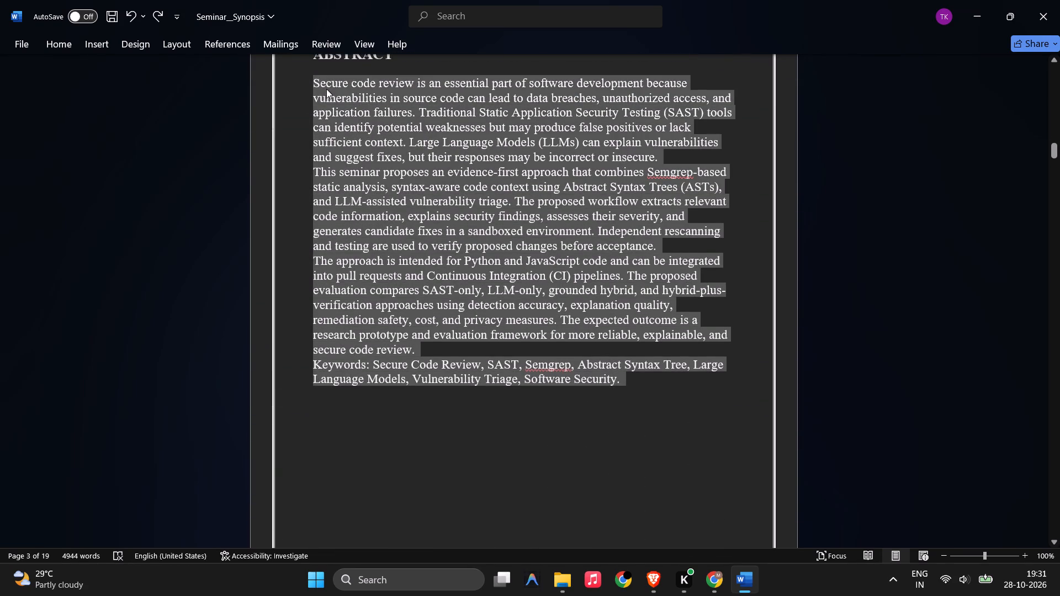
pyautogui.moveTo(326, 89); pyautogui.dragTo(322, 88)
pyautogui.click(98, 39)
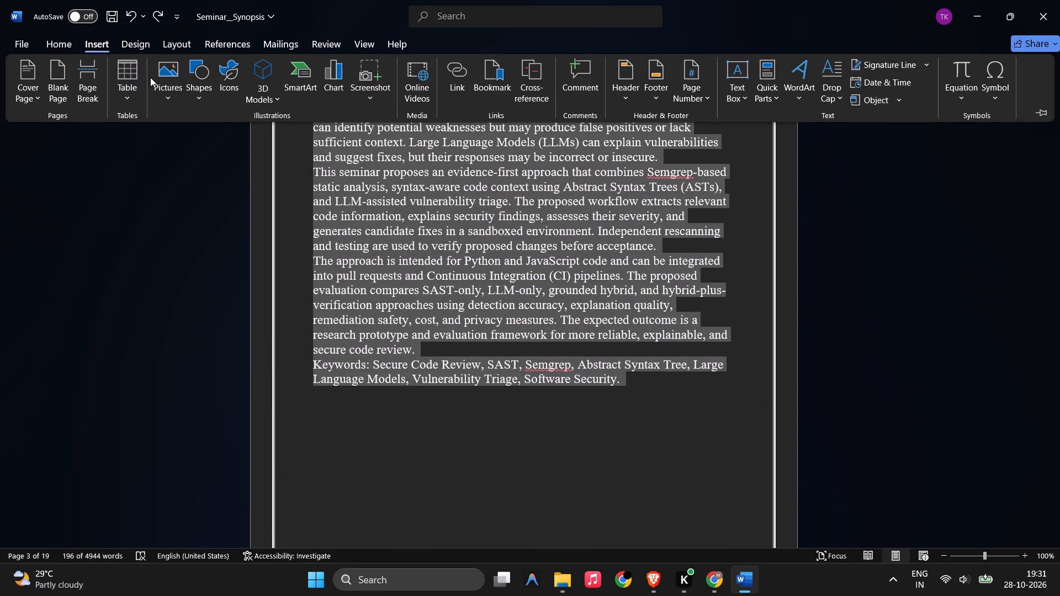
pyautogui.click(61, 47)
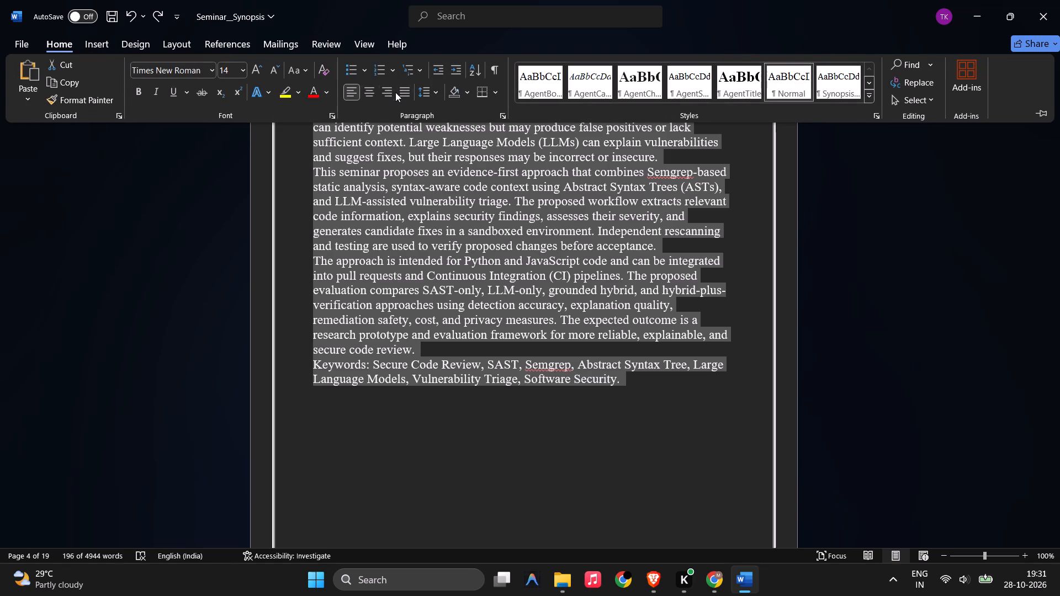
pyautogui.click(399, 93)
pyautogui.scroll(4, 446, 274)
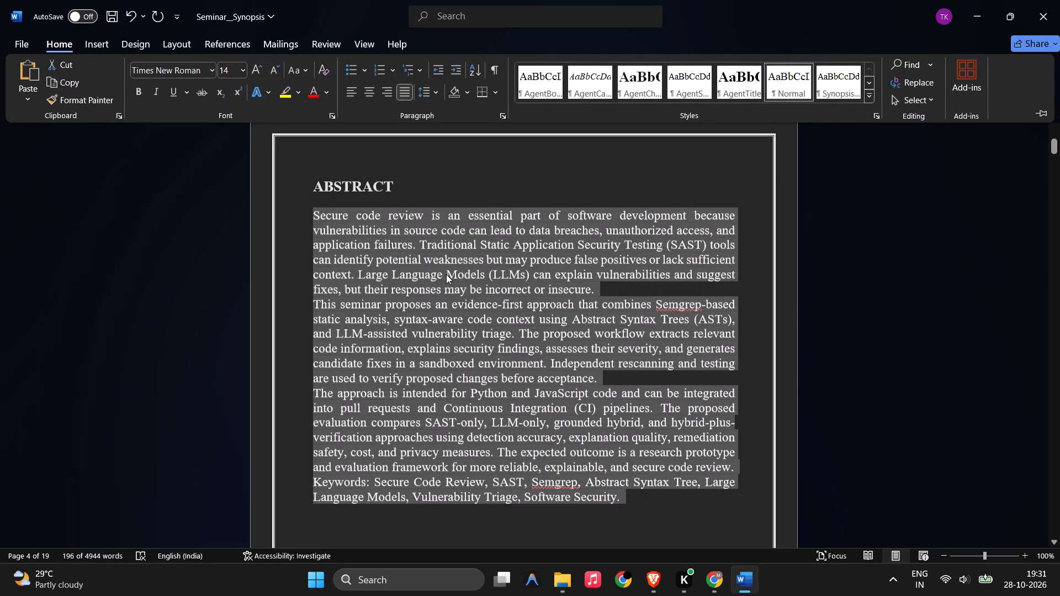
# Insert a blank line between each of the abstract's three paragraphs and before the Keywords line.
pyautogui.click(613, 282)
pyautogui.click(610, 289)
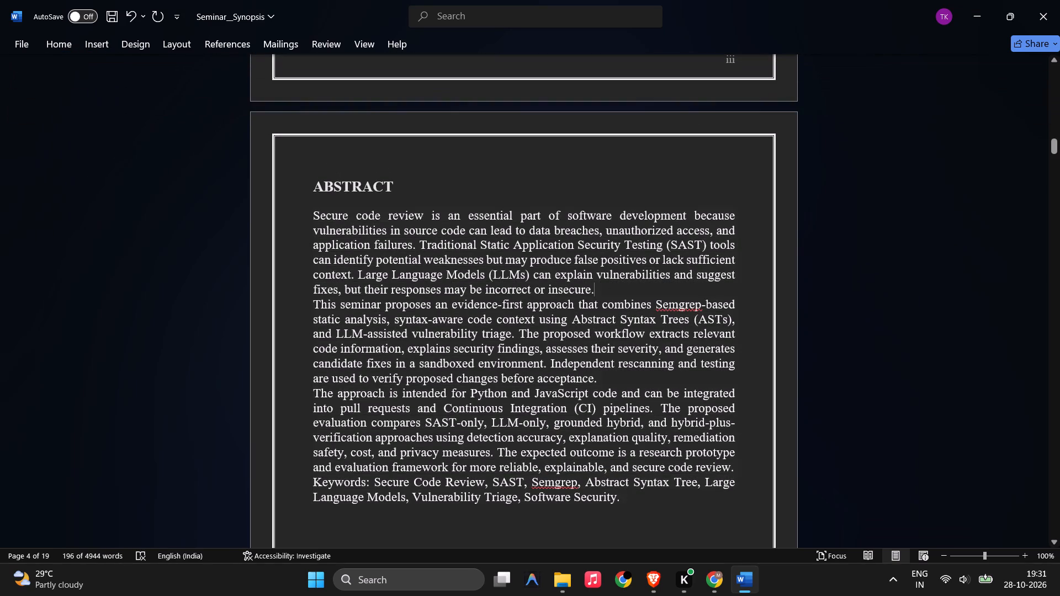
pyautogui.press('Return')
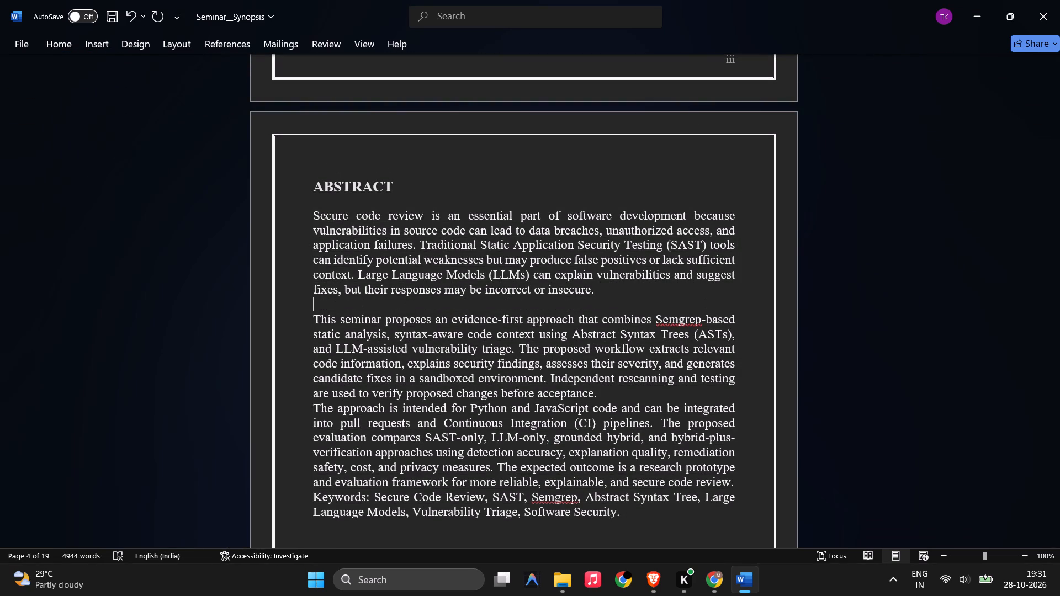
pyautogui.click(608, 403)
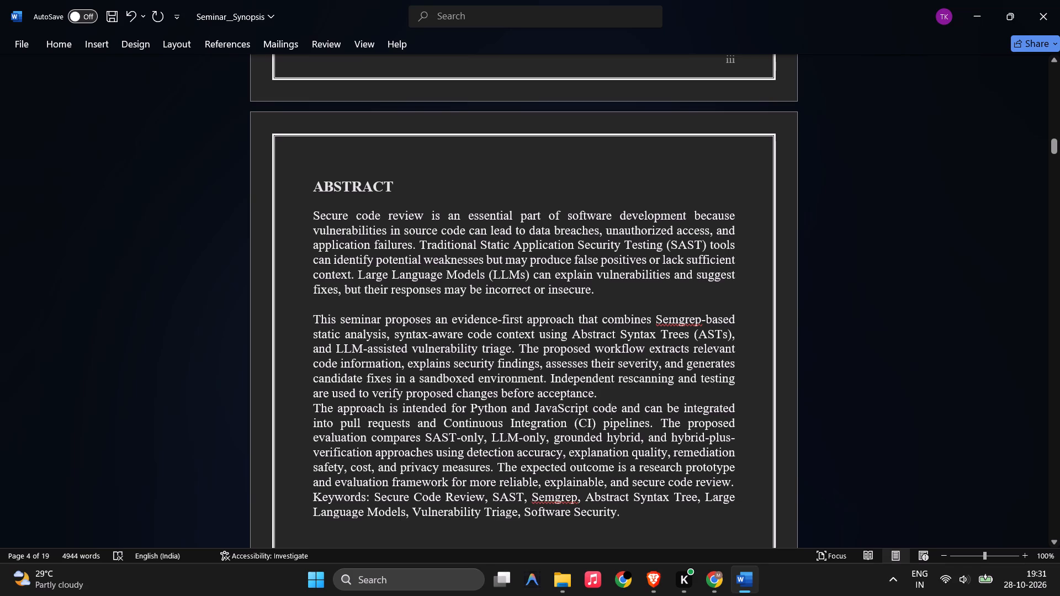
pyautogui.click(605, 389)
pyautogui.press('Return')
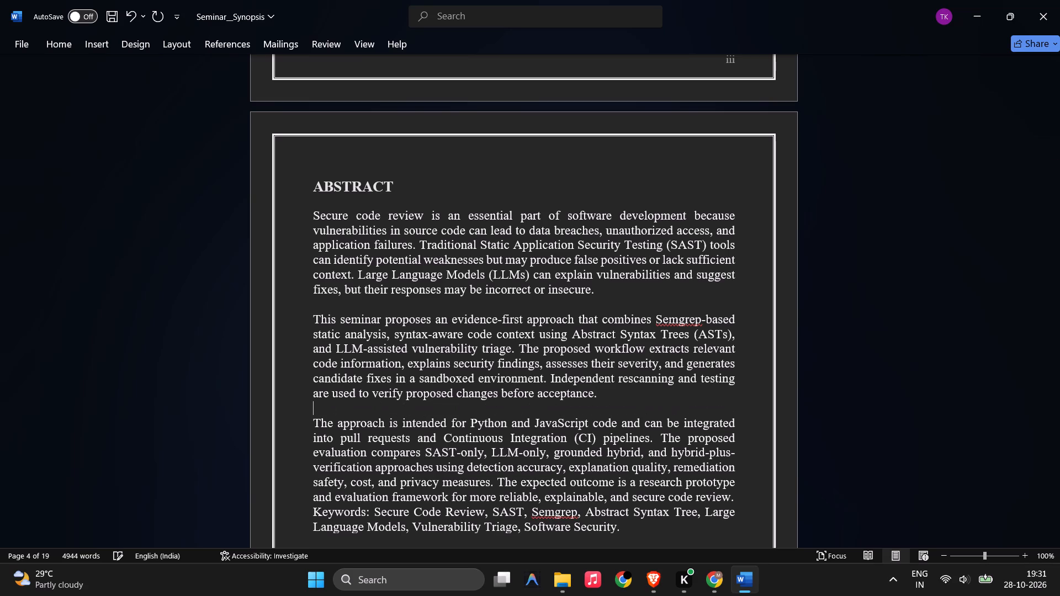
pyautogui.scroll(-3, 605, 389)
pyautogui.click(749, 398)
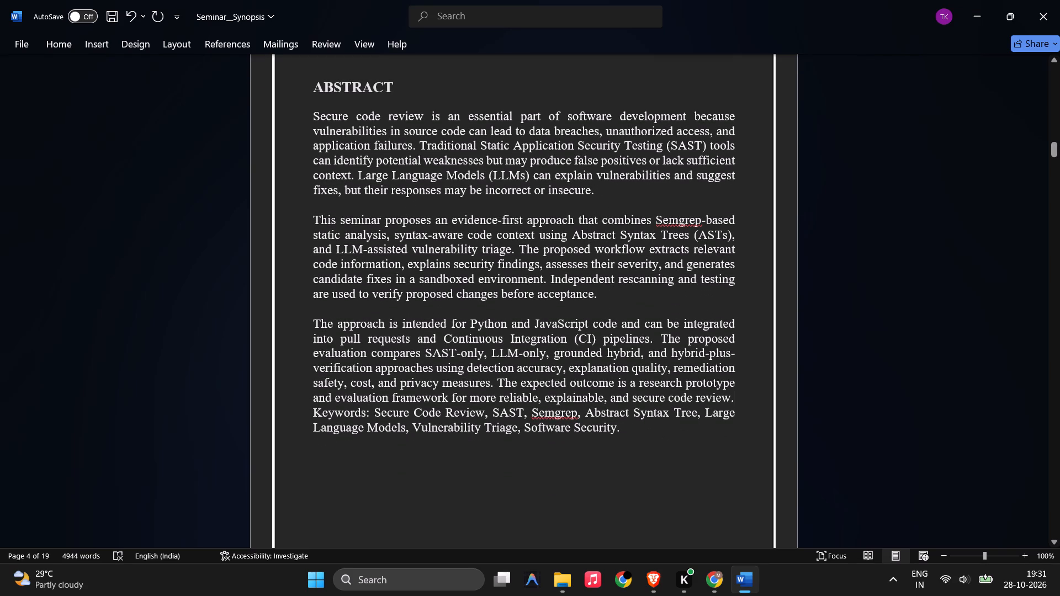
pyautogui.press('Return')
pyautogui.scroll(3, 749, 398)
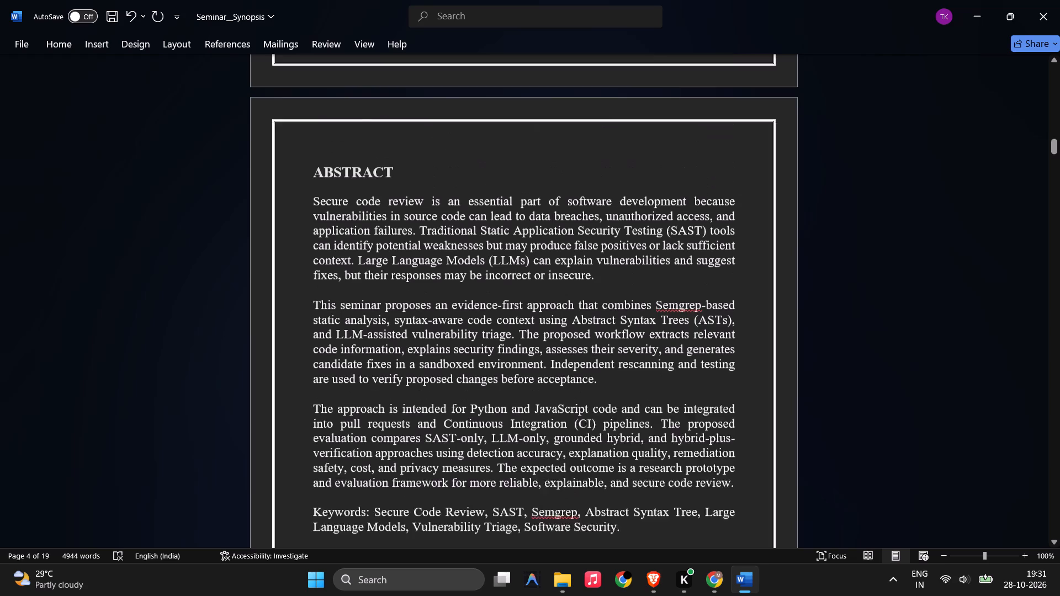
pyautogui.scroll(2, 749, 398)
pyautogui.scroll(19, 749, 398)
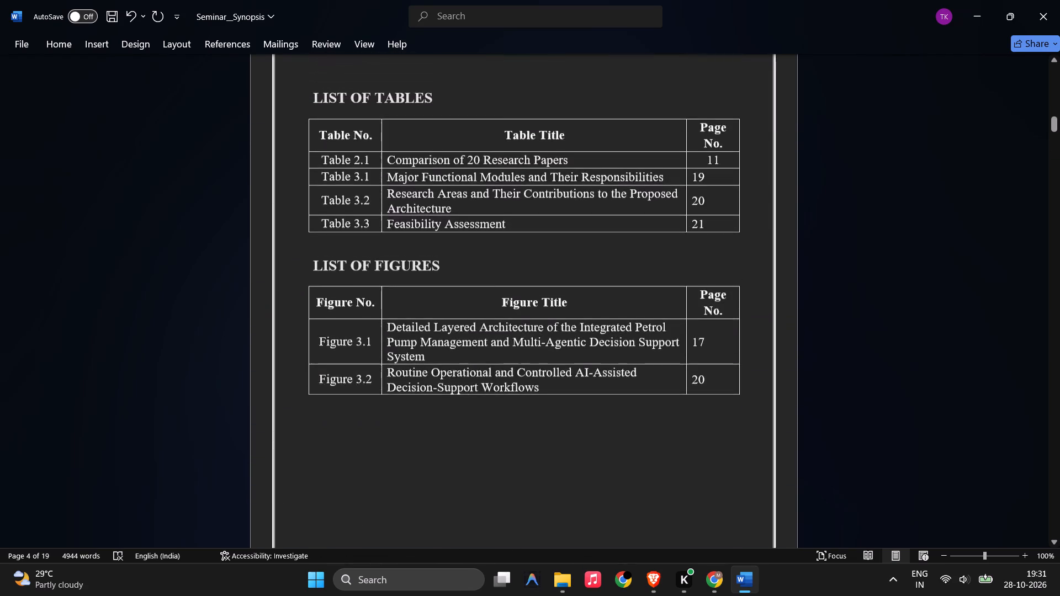
# Save the synopsis document.
pyautogui.scroll(20, 748, 397)
pyautogui.scroll(4, 748, 397)
pyautogui.scroll(-10, 748, 396)
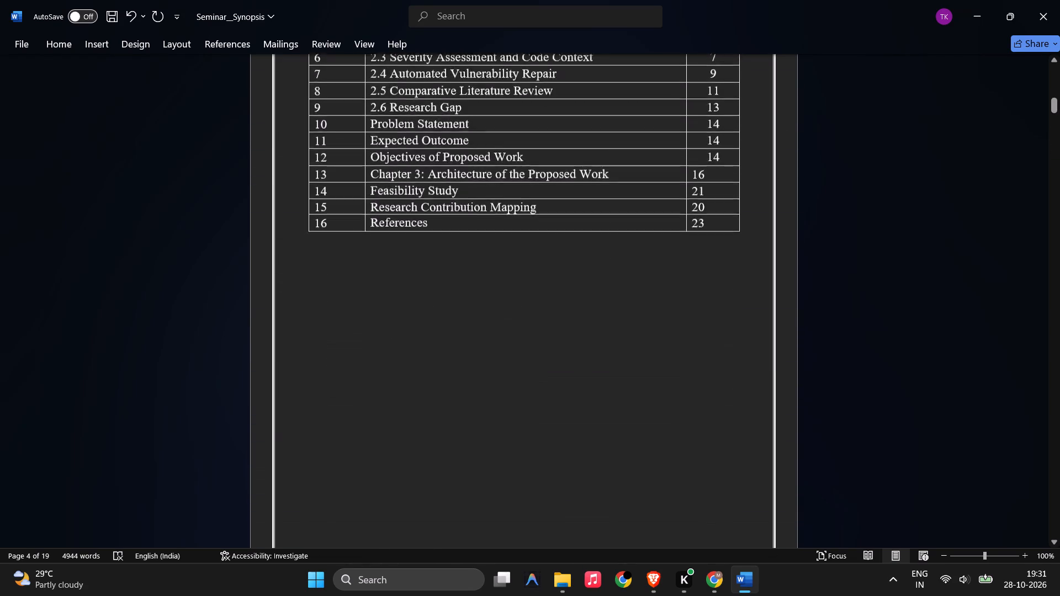
pyautogui.scroll(-19, 748, 396)
pyautogui.hotkey('ctrl', 's')
pyautogui.scroll(-10, 750, 393)
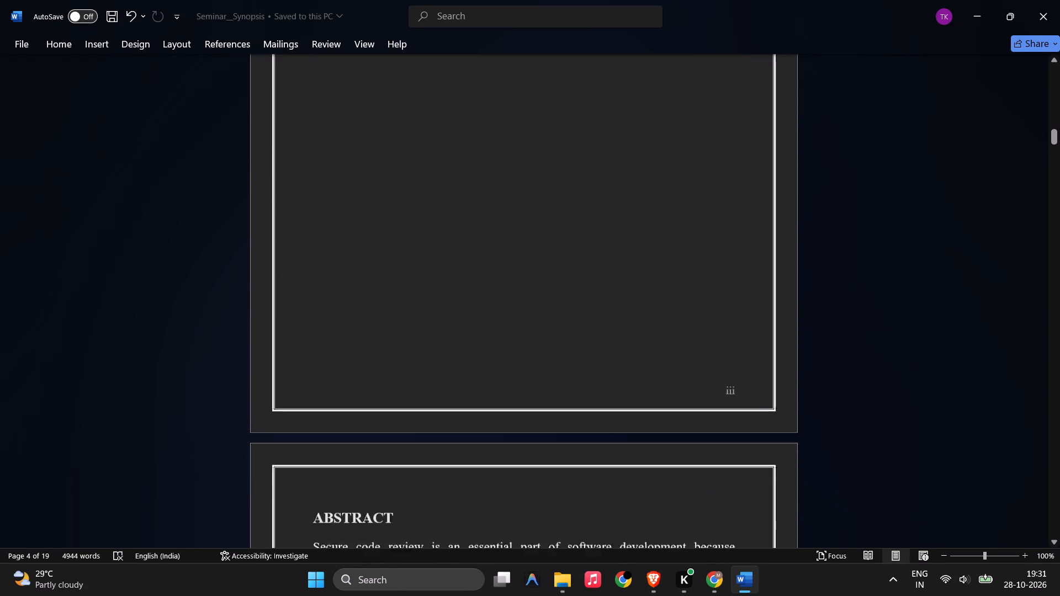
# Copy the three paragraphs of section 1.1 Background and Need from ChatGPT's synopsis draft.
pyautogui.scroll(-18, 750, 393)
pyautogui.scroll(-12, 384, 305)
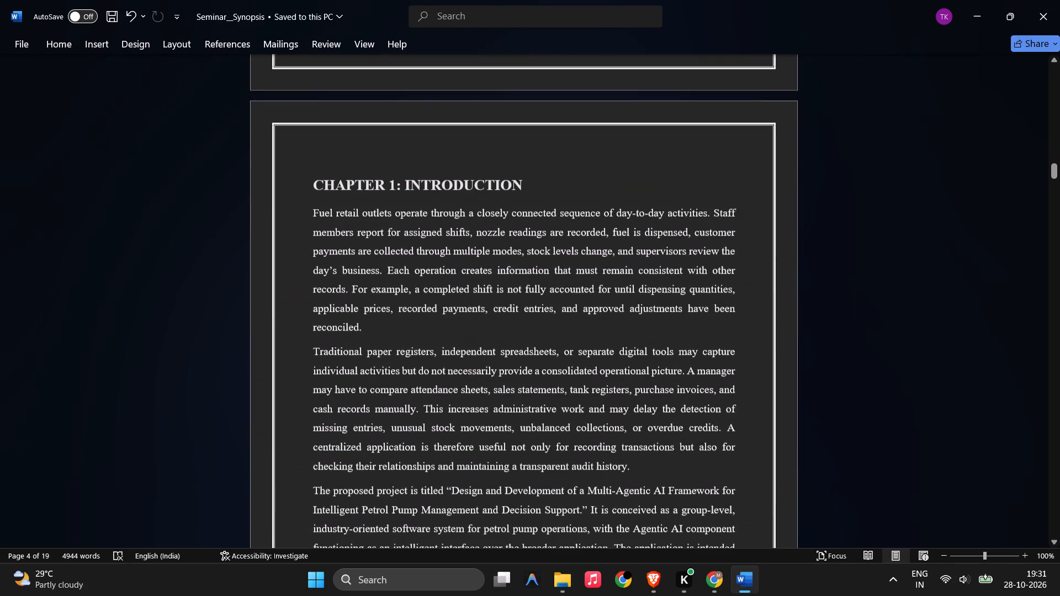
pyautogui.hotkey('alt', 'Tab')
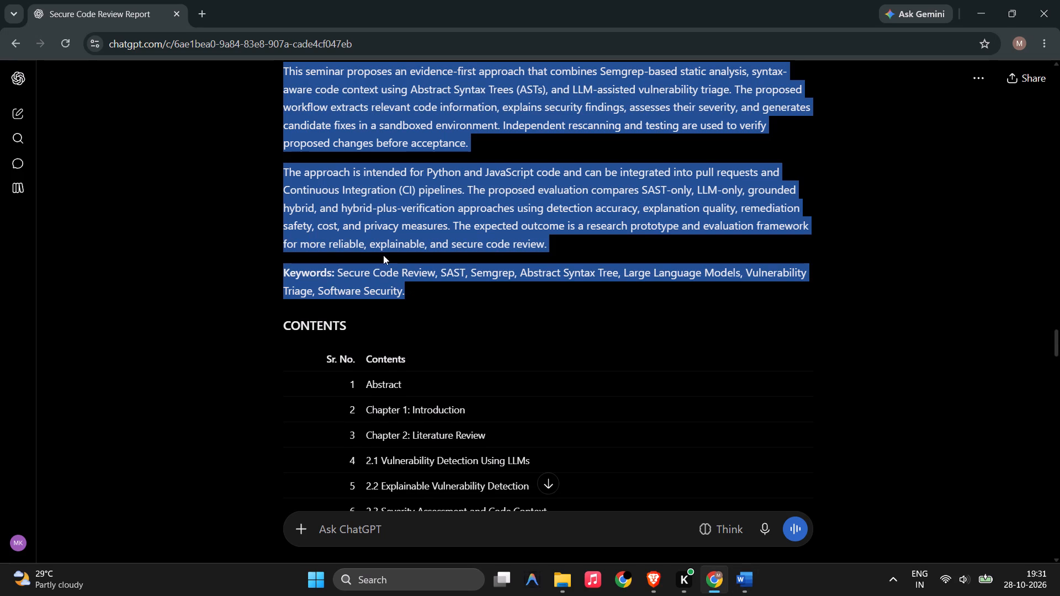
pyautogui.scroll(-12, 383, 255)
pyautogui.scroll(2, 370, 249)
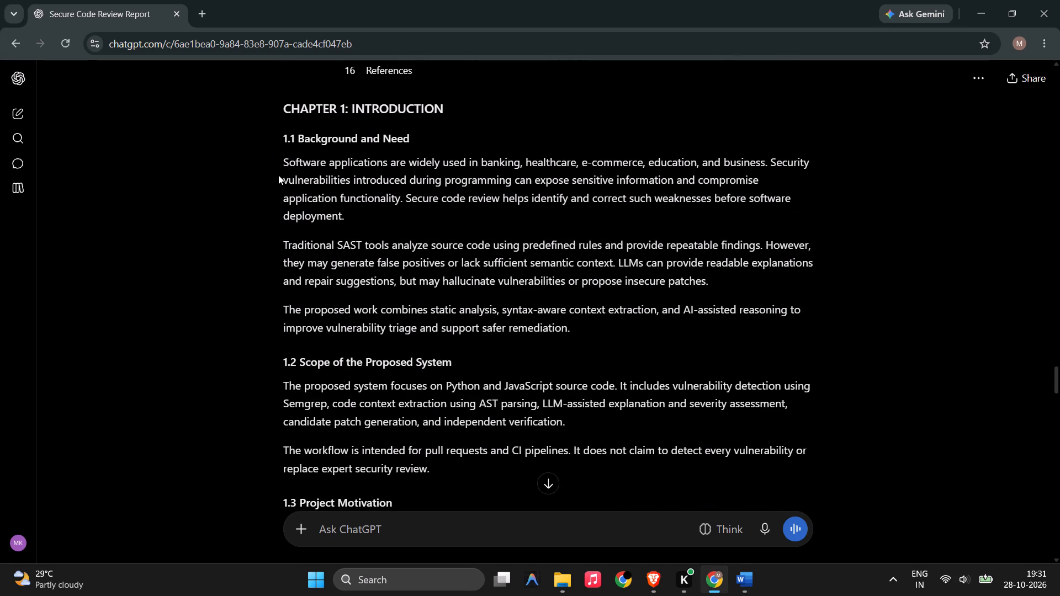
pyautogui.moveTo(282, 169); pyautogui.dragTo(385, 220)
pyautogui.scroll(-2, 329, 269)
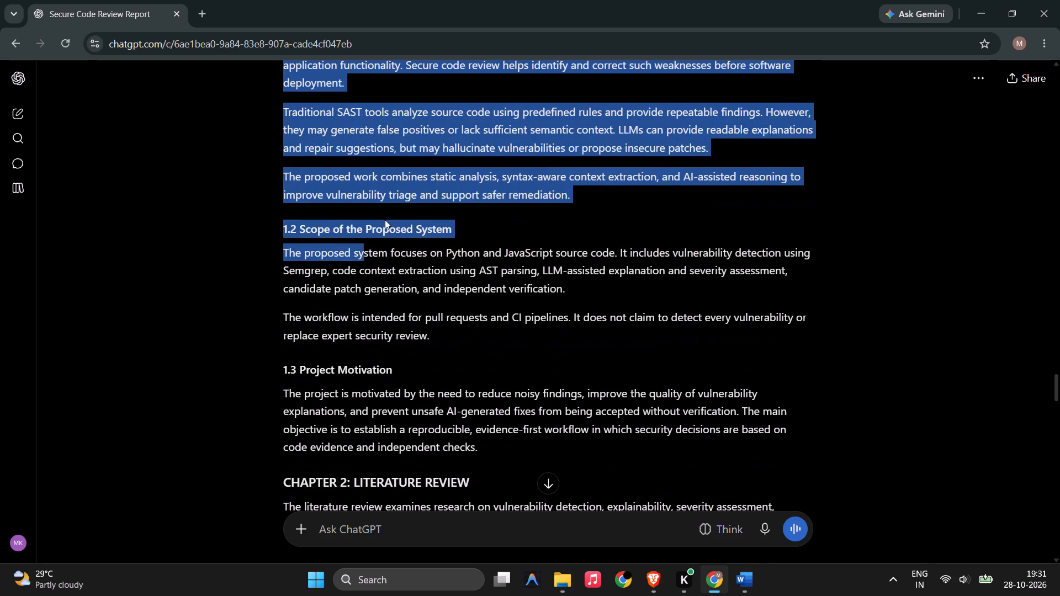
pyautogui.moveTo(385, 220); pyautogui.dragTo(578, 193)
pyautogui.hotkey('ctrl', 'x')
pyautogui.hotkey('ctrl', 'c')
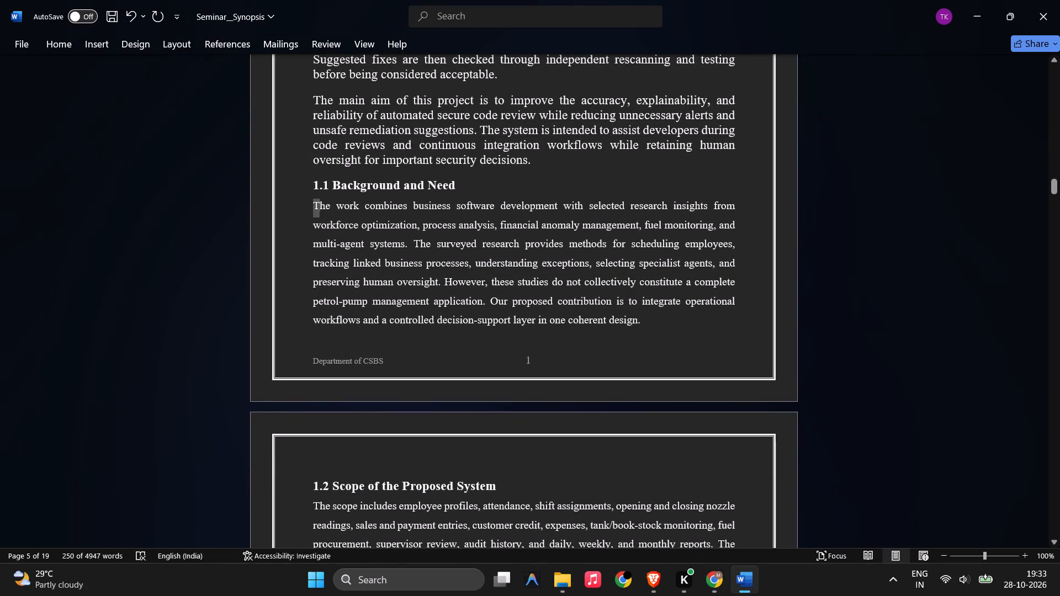
pyautogui.moveTo(315, 204); pyautogui.dragTo(642, 319)
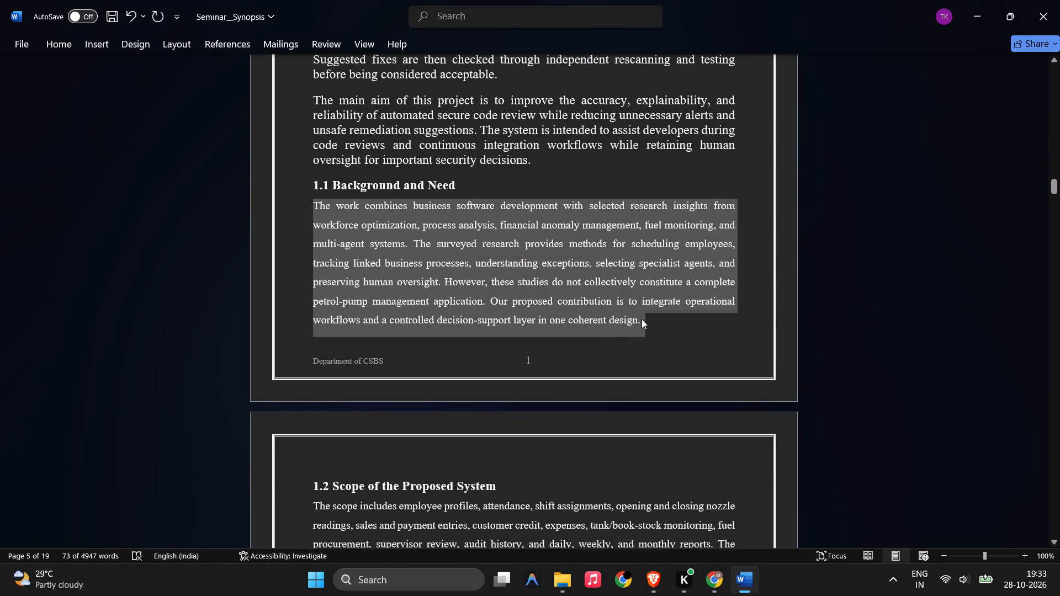
pyautogui.hotkey('ctrl', 'v')
# Delete the two empty lines between the three pasted paragraphs of section 1.1.
pyautogui.click(409, 237)
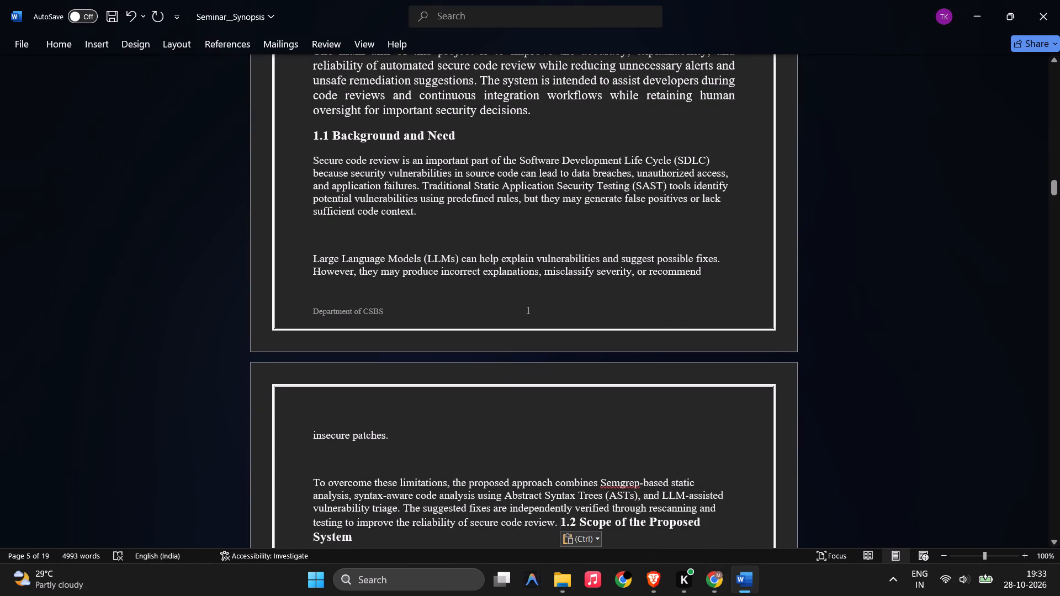
pyautogui.press('BackSpace')
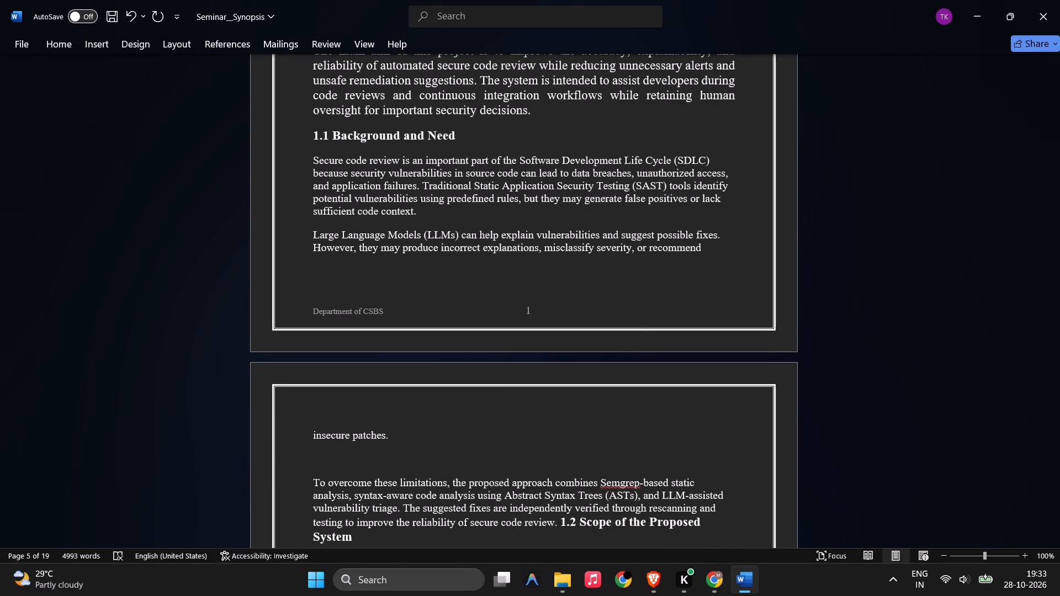
pyautogui.scroll(-1, 408, 237)
pyautogui.click(346, 425)
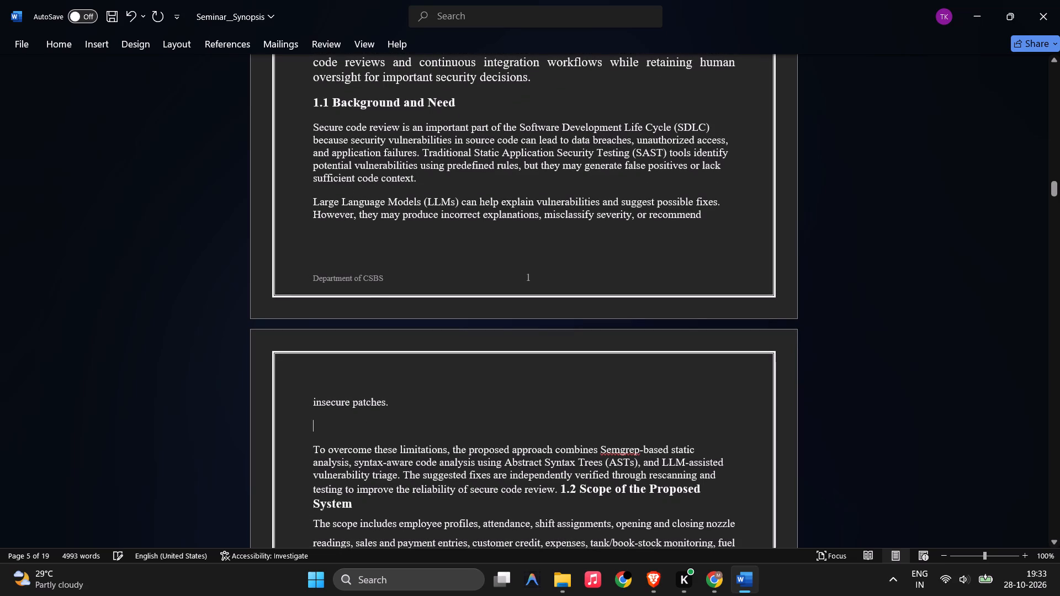
pyautogui.press('BackSpace')
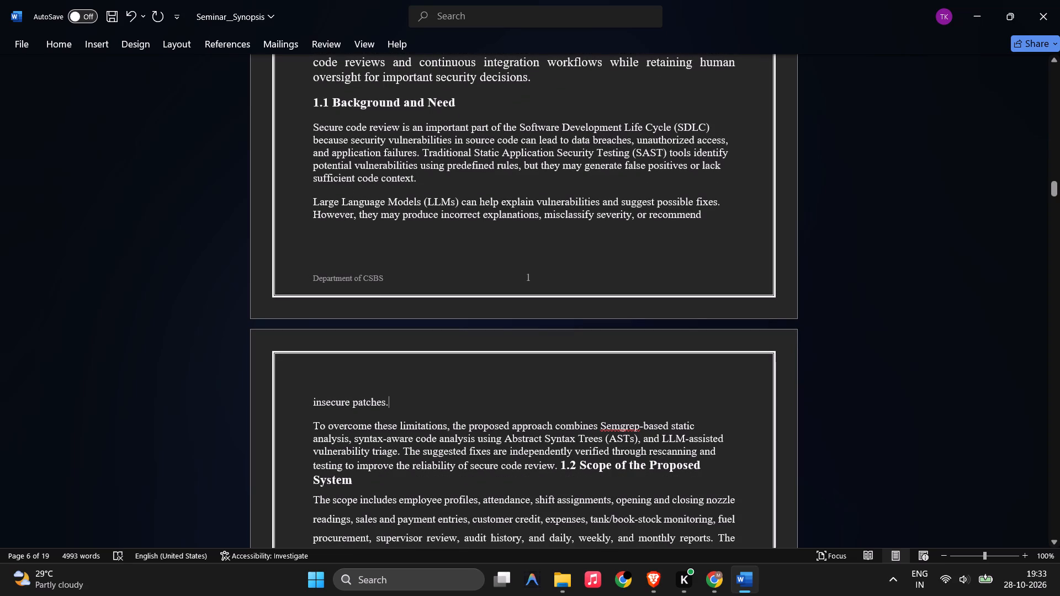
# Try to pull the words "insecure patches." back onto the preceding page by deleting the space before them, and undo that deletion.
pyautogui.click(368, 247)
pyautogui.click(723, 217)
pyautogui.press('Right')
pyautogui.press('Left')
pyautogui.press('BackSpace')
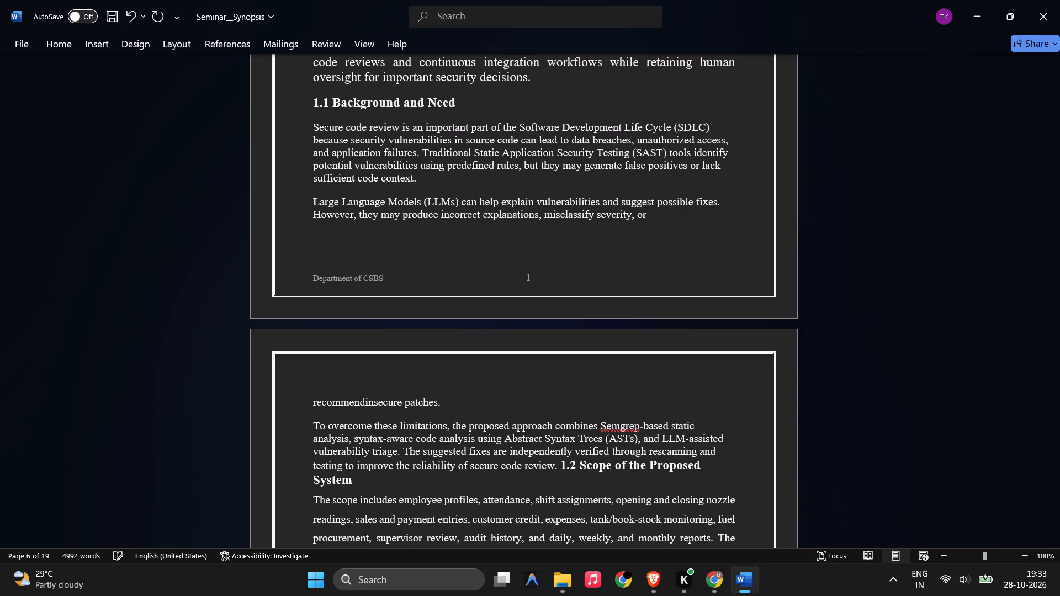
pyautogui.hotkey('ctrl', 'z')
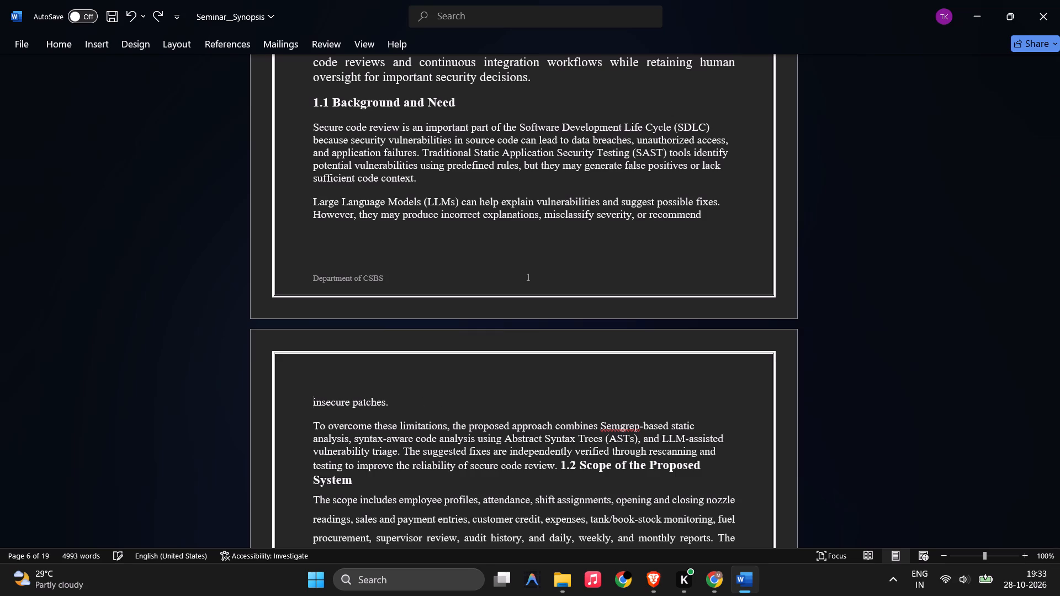
# Center the CHAPTER 1: INTRODUCTION heading on its page.
pyautogui.click(468, 109)
pyautogui.scroll(6, 467, 109)
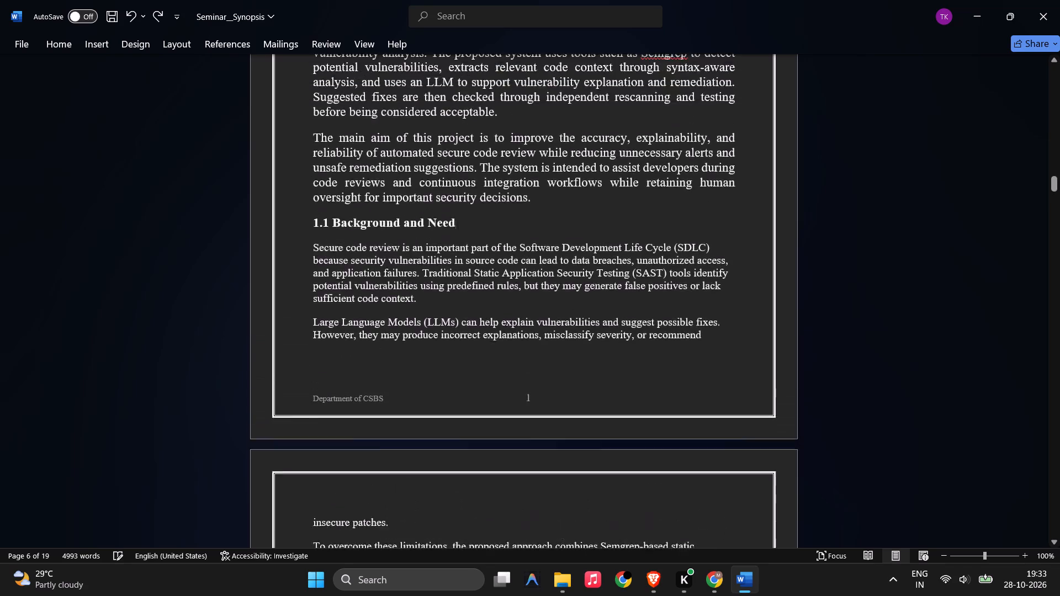
pyautogui.scroll(2, 467, 109)
pyautogui.scroll(9, 470, 188)
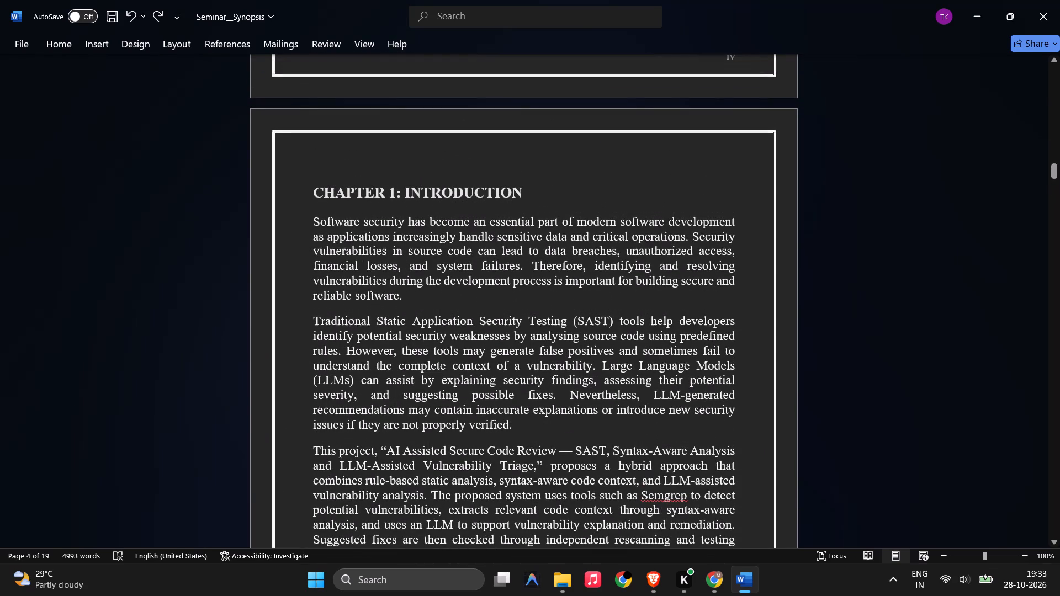
pyautogui.click(344, 185)
pyautogui.click(317, 192)
pyautogui.press('BackSpace')
pyautogui.scroll(-4, 317, 193)
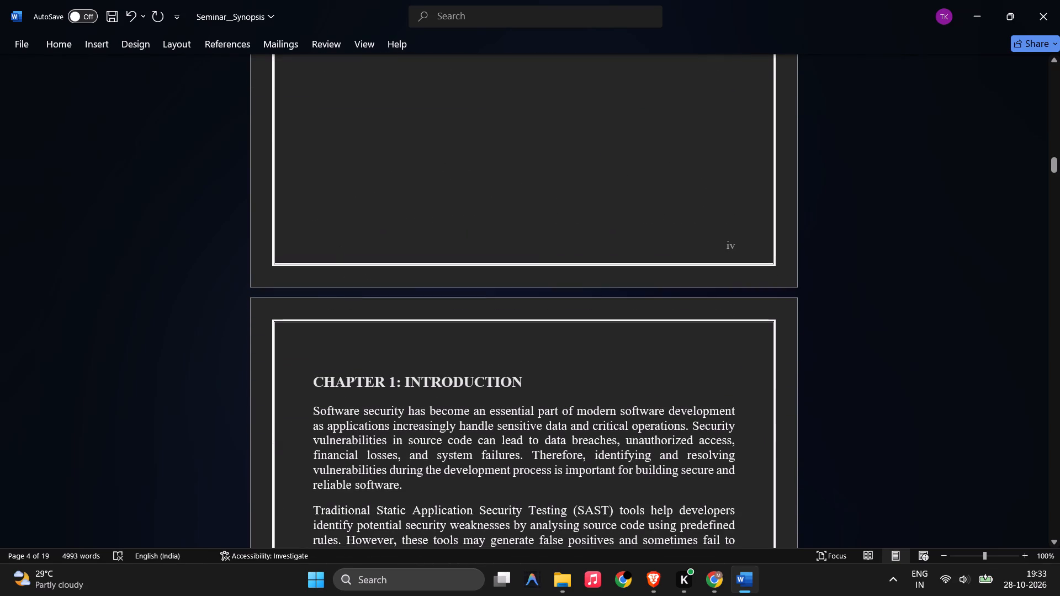
pyautogui.moveTo(315, 380); pyautogui.dragTo(528, 370)
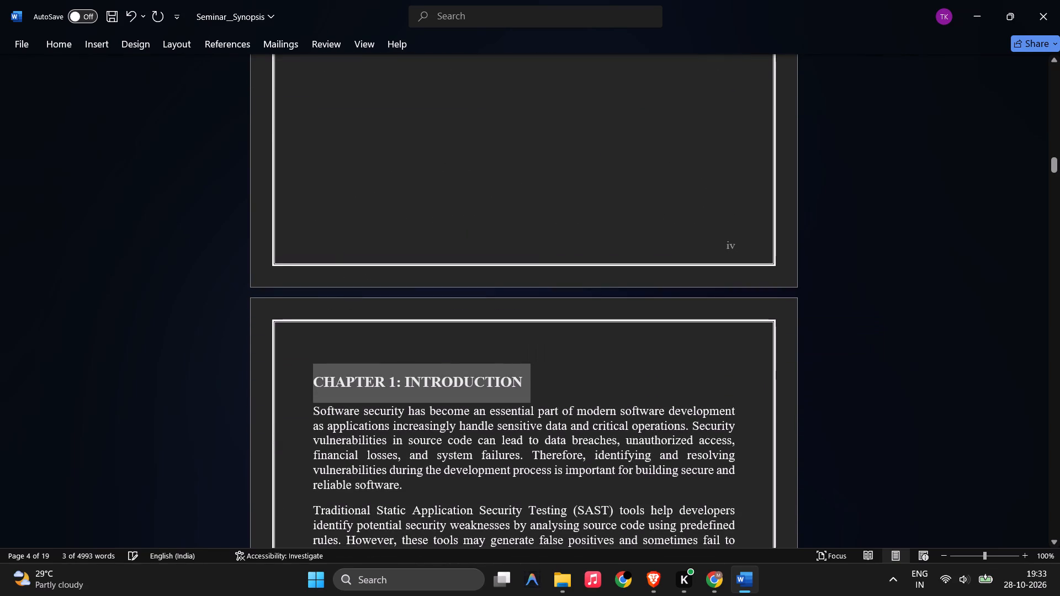
pyautogui.click(58, 47)
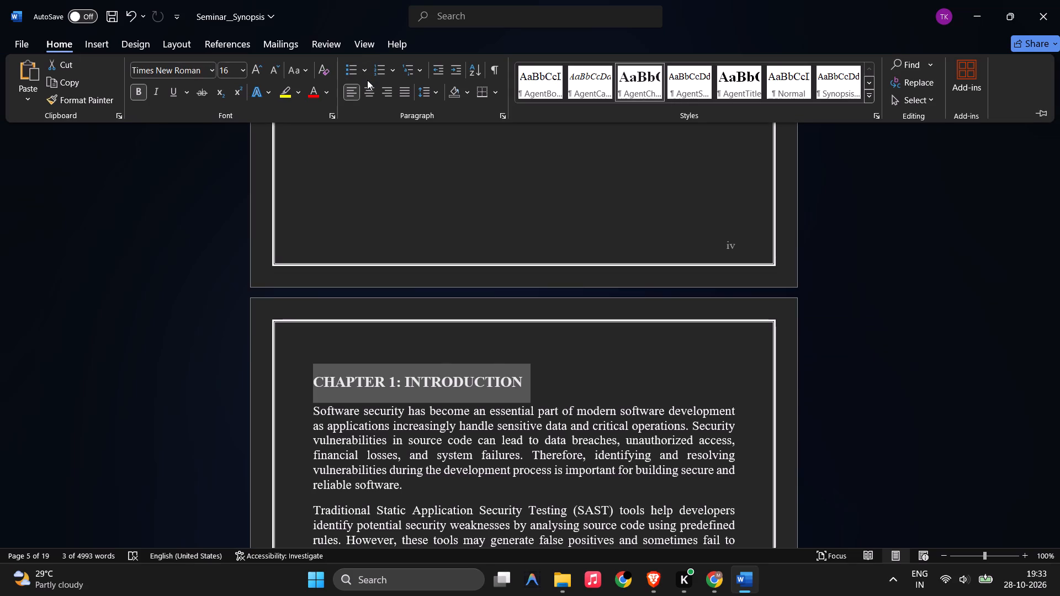
pyautogui.click(368, 88)
pyautogui.click(389, 365)
# Set the font size of the three body paragraphs of section 1.1 Background and Need to 14.
pyautogui.scroll(-3, 389, 365)
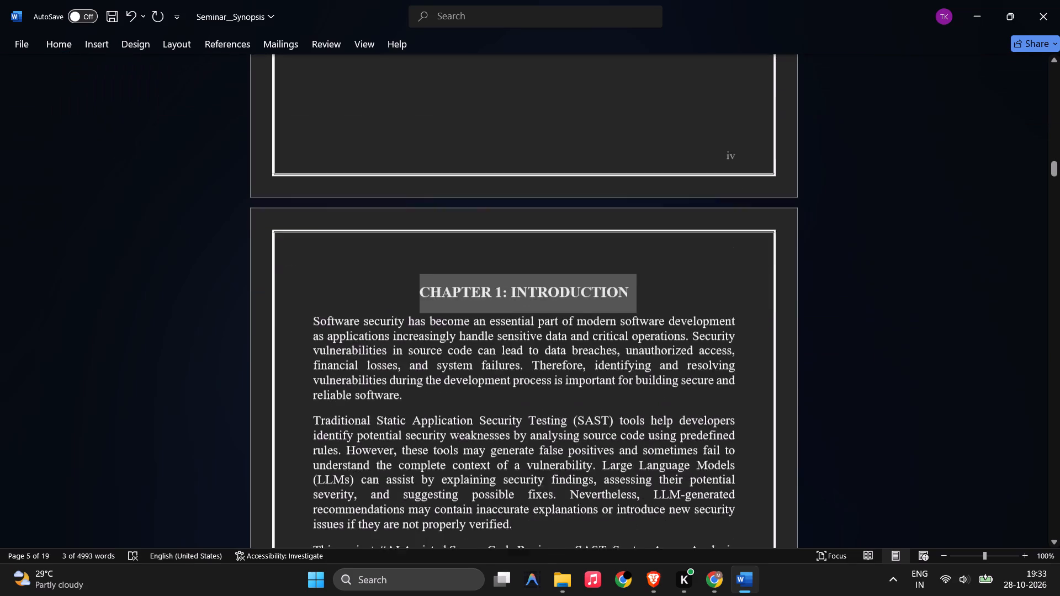
pyautogui.scroll(-12, 389, 365)
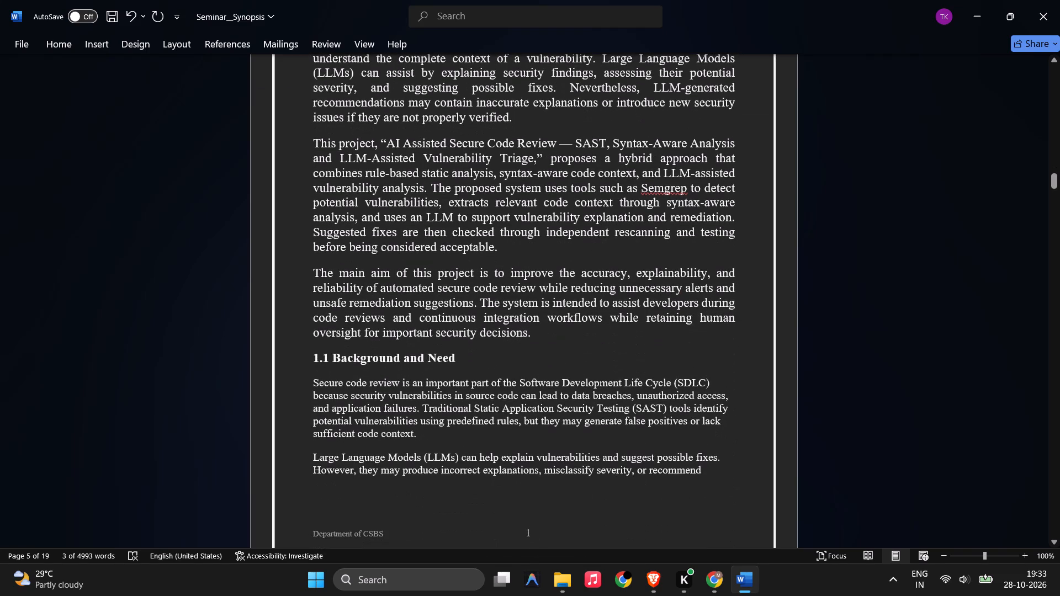
pyautogui.scroll(-3, 525, 339)
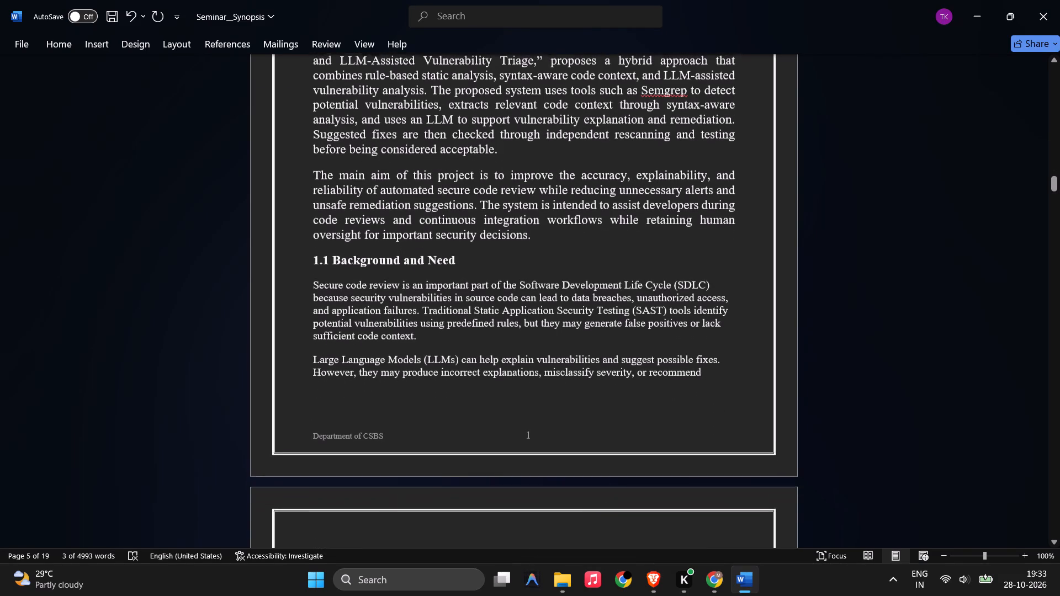
pyautogui.moveTo(312, 283); pyautogui.dragTo(434, 416)
pyautogui.scroll(-4, 368, 345)
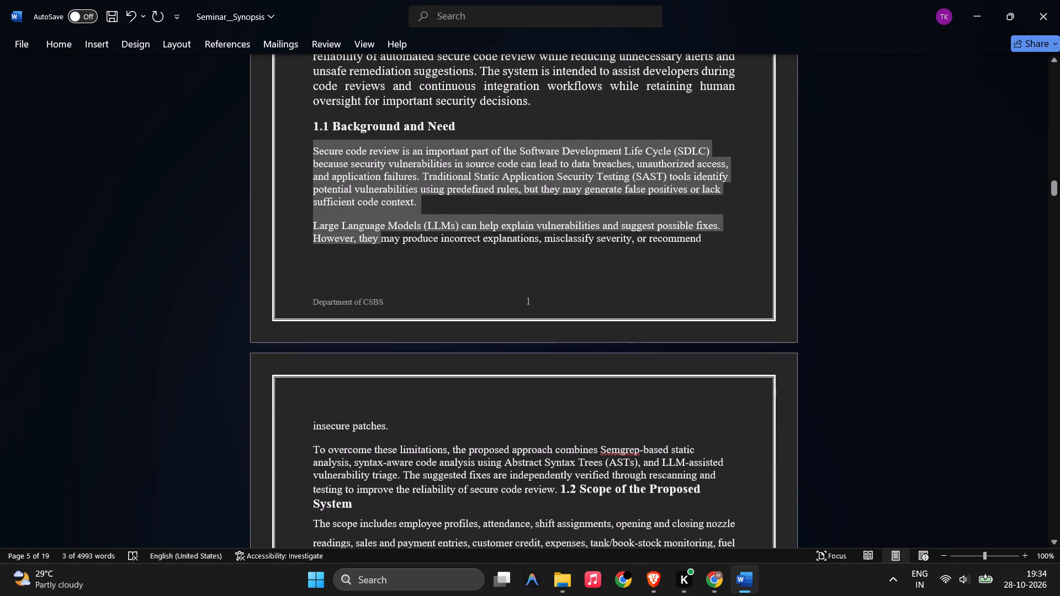
pyautogui.moveTo(434, 416); pyautogui.dragTo(566, 426)
pyautogui.scroll(-2, 446, 435)
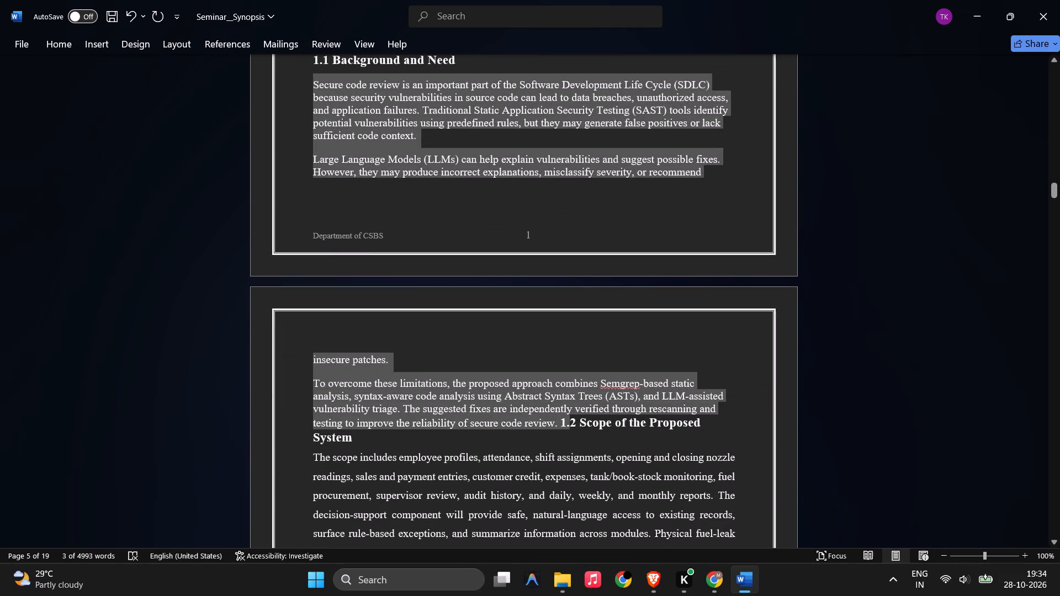
pyautogui.moveTo(566, 426); pyautogui.dragTo(560, 425)
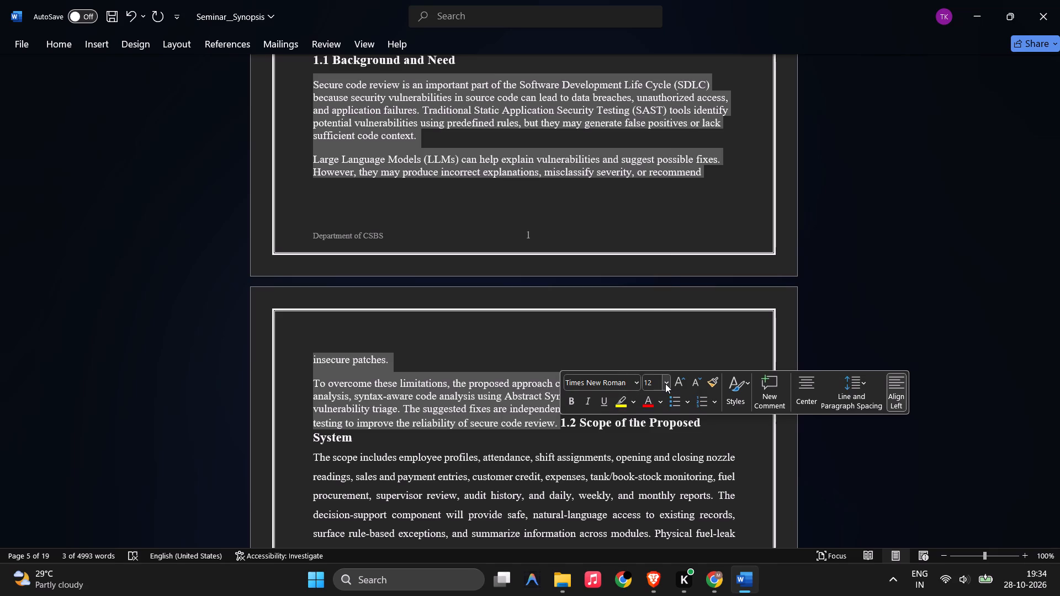
pyautogui.click(665, 384)
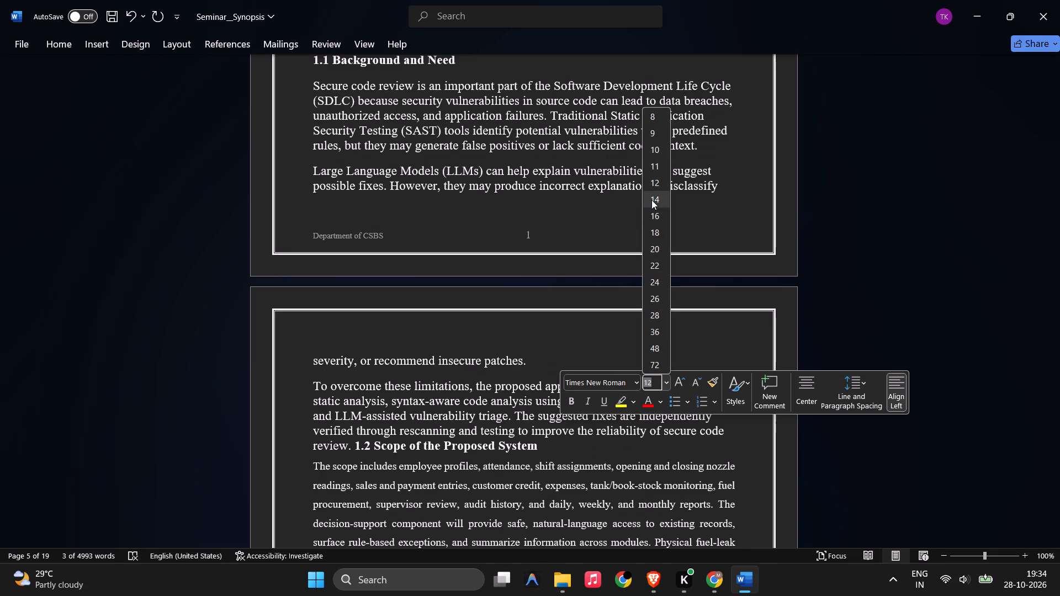
pyautogui.click(651, 199)
# Move the 1.2 Scope of the Proposed System heading onto its own line below the last paragraph of section 1.1.
pyautogui.click(363, 443)
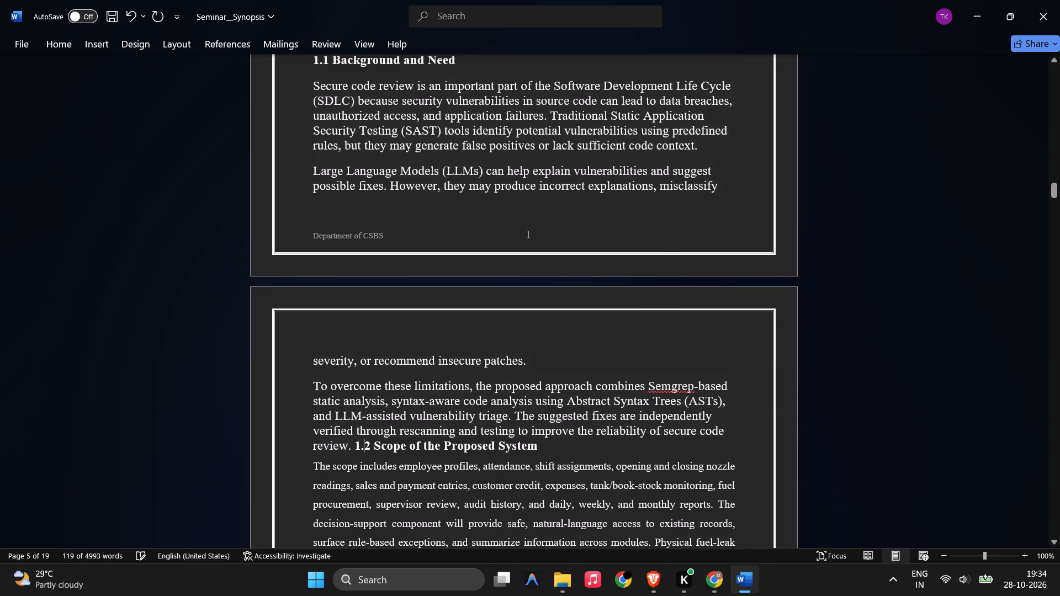
pyautogui.click(356, 446)
pyautogui.press('Return')
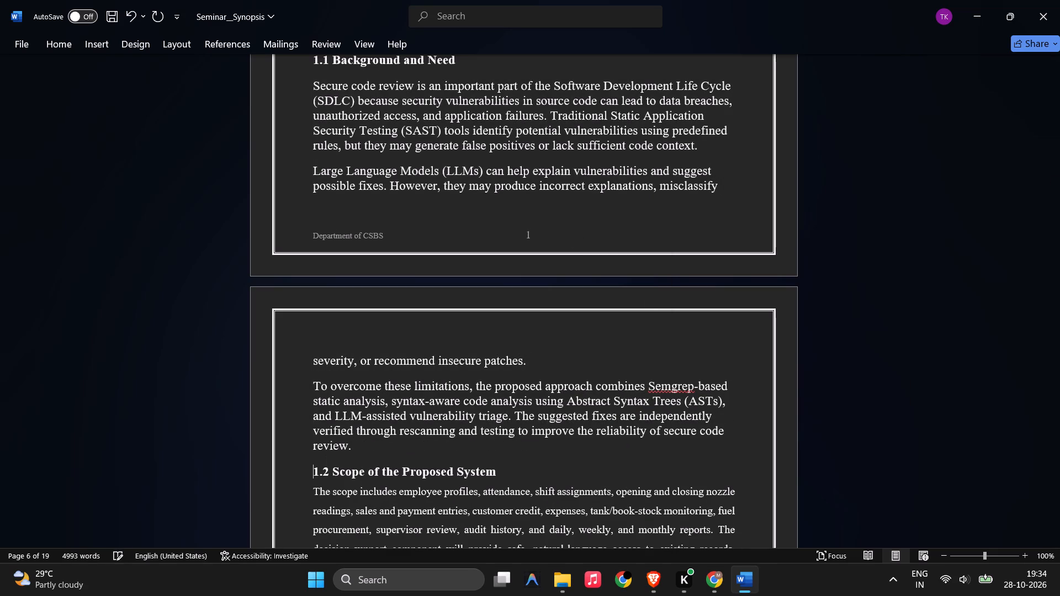
# Set the font size of the 1.1 Background and Need heading to 16.
pyautogui.scroll(8, 356, 446)
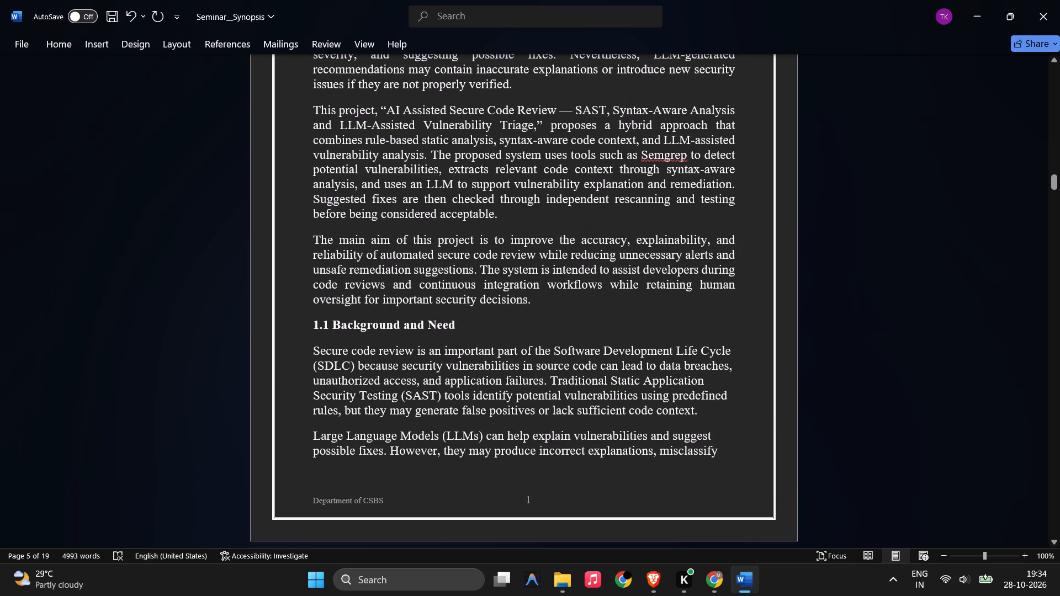
pyautogui.moveTo(474, 318); pyautogui.dragTo(312, 327)
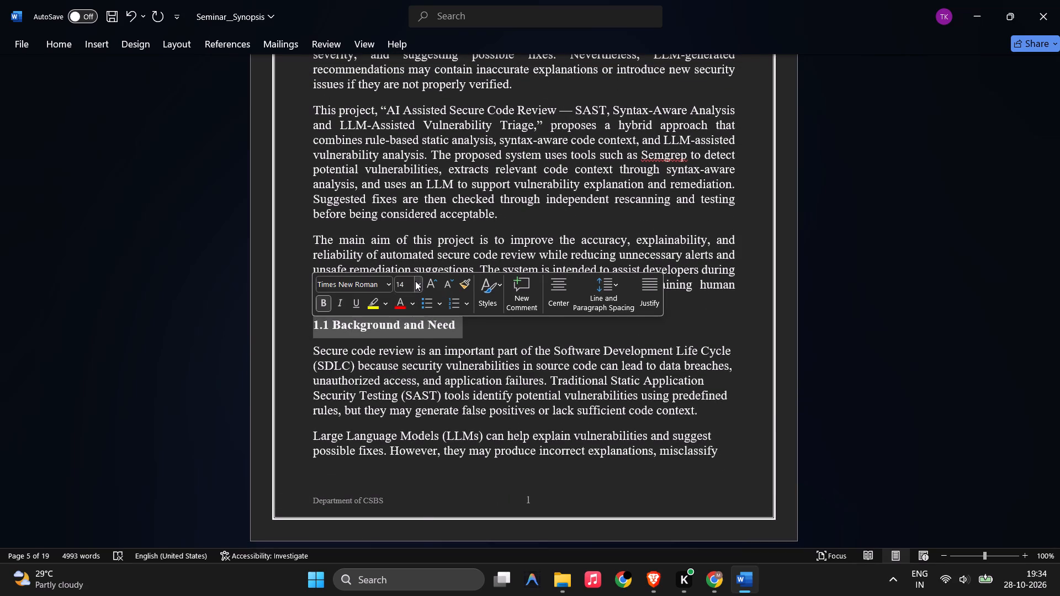
pyautogui.click(415, 281)
pyautogui.click(414, 396)
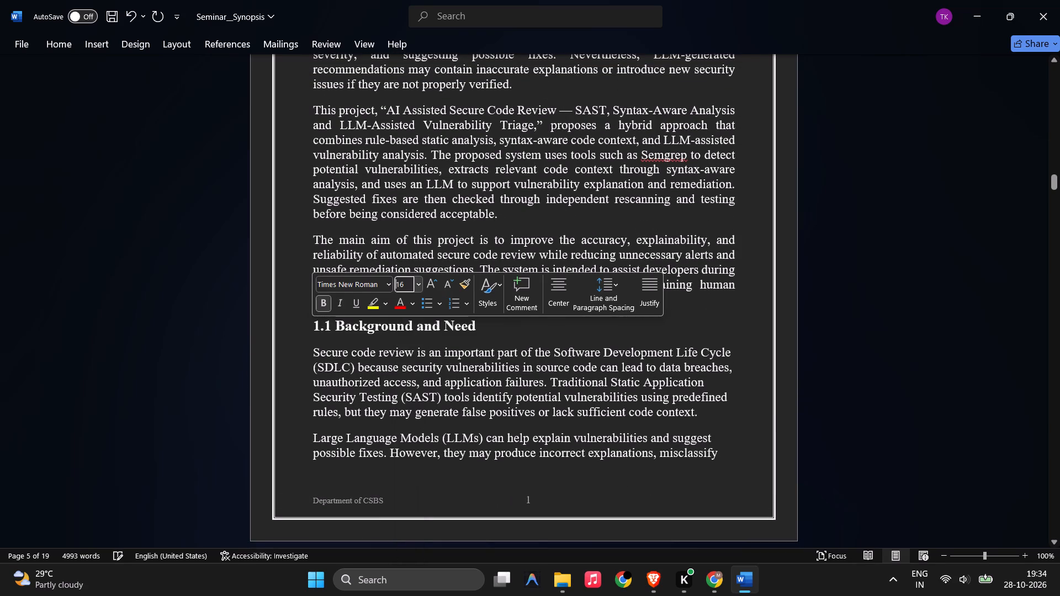
pyautogui.click(420, 377)
# Look back over the front matter up to the lists of tables and figures, and save the document.
pyautogui.scroll(20, 420, 376)
pyautogui.scroll(1, 420, 376)
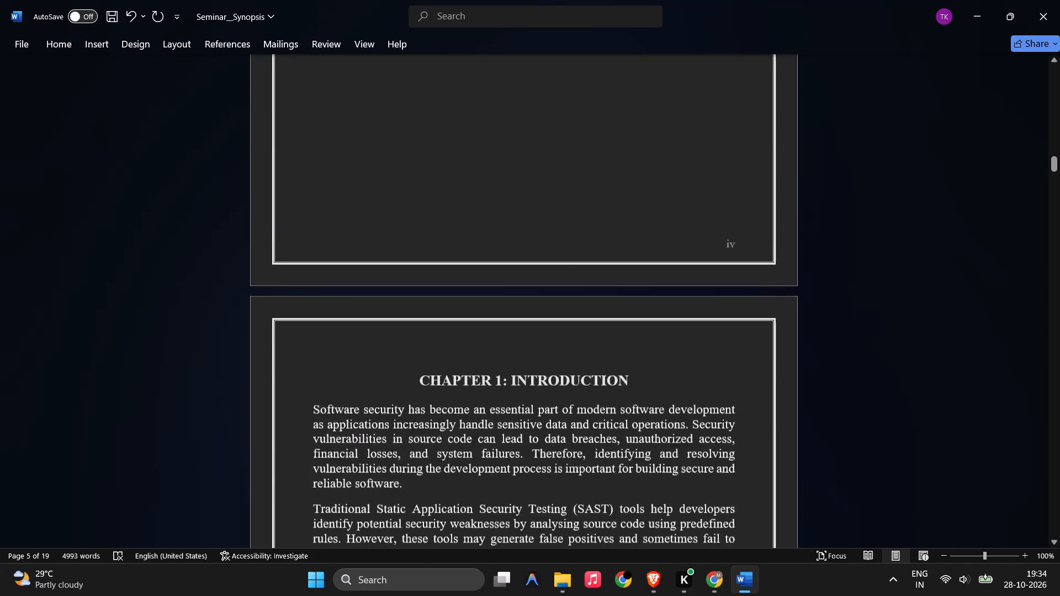
pyautogui.scroll(20, 421, 376)
pyautogui.scroll(12, 421, 376)
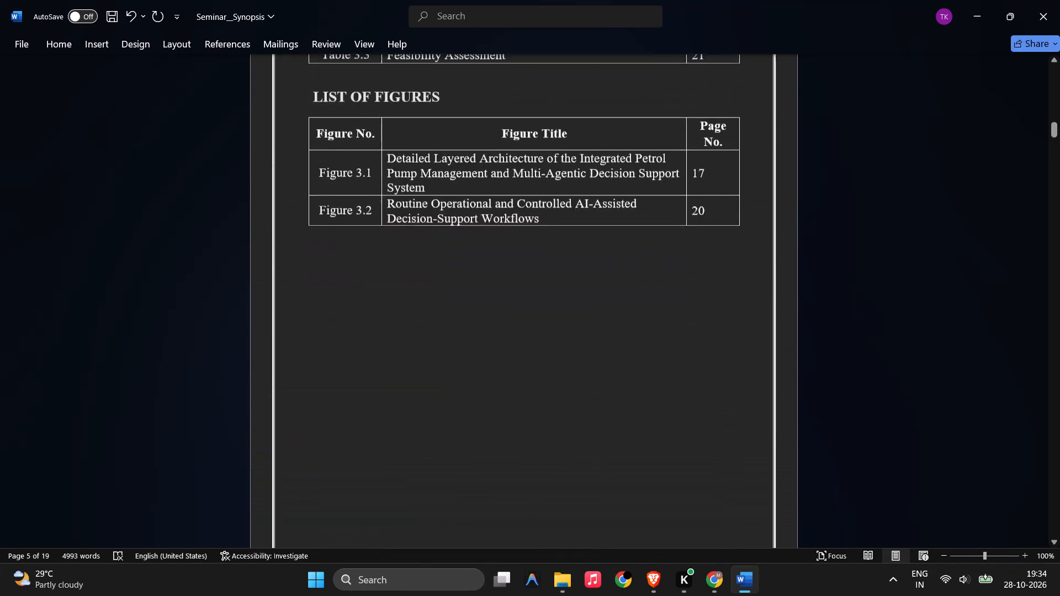
pyautogui.scroll(20, 423, 374)
pyautogui.scroll(4, 423, 374)
pyautogui.scroll(-7, 423, 374)
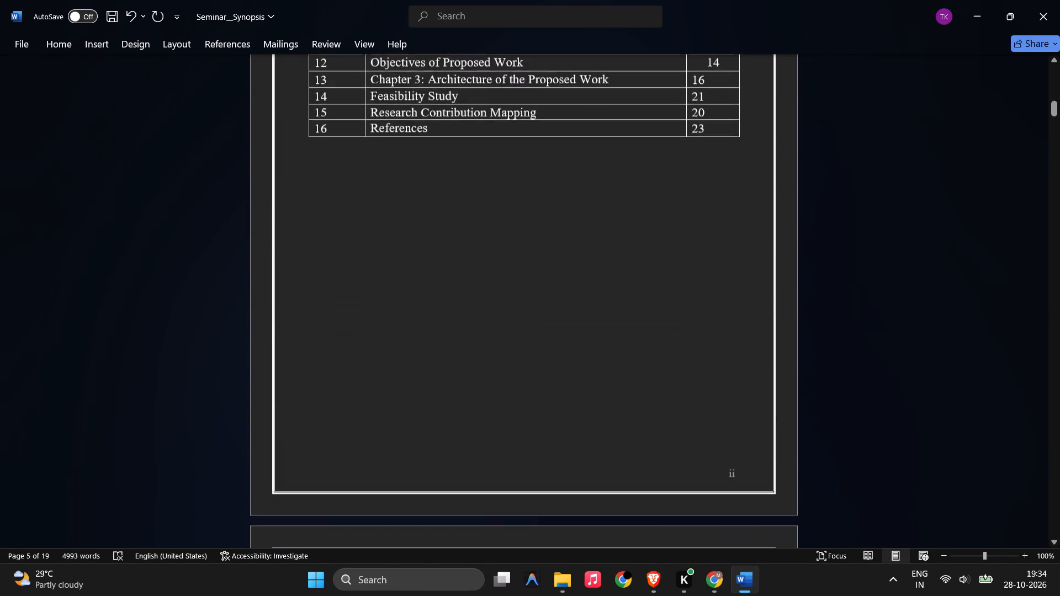
pyautogui.scroll(-12, 423, 374)
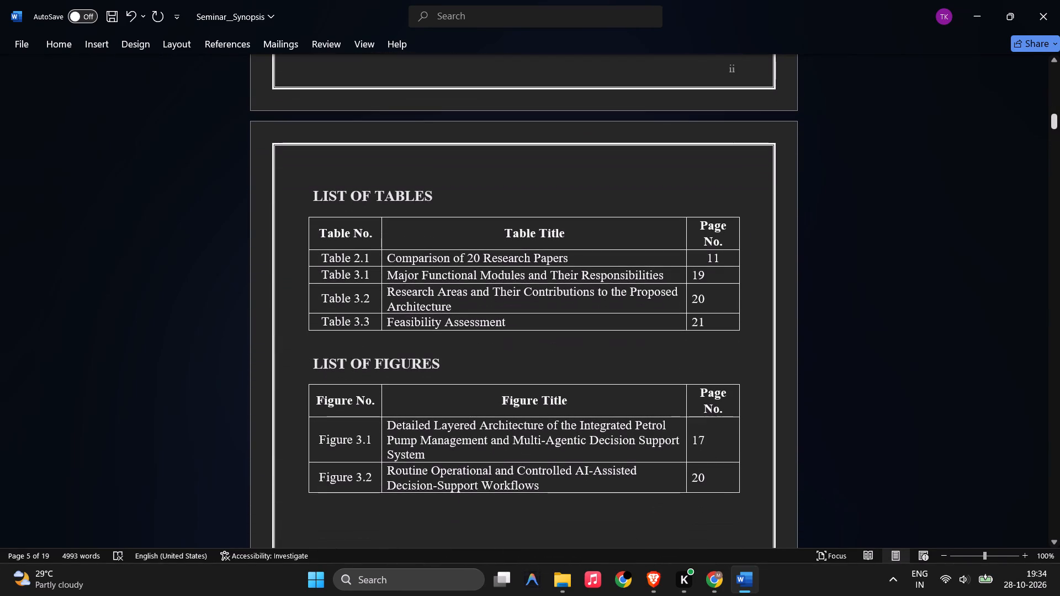
pyautogui.hotkey('ctrl', 's')
pyautogui.scroll(-18, 925, 258)
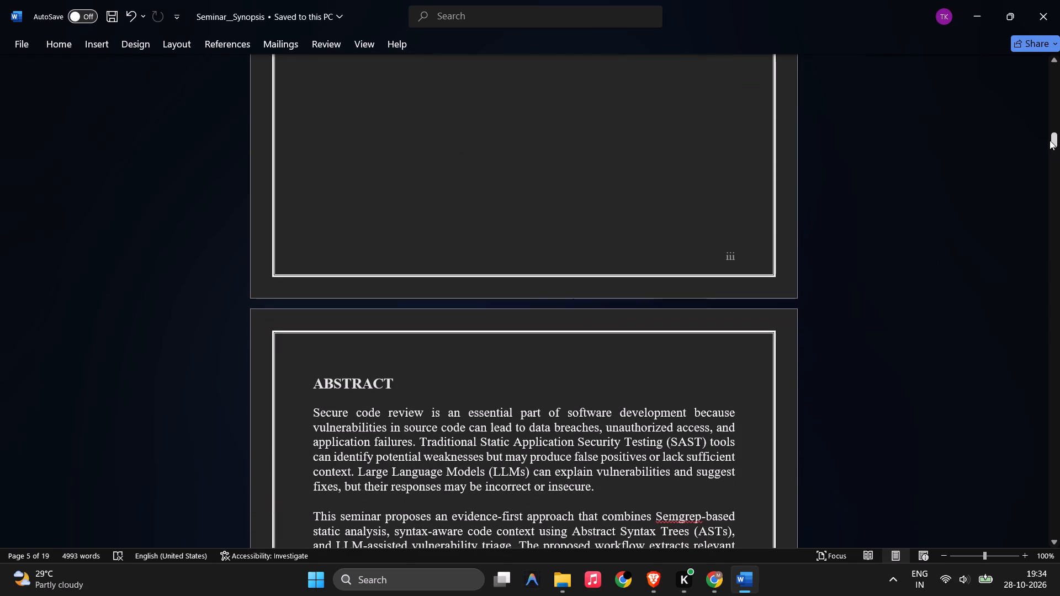
pyautogui.moveTo(1051, 140); pyautogui.dragTo(1051, 178)
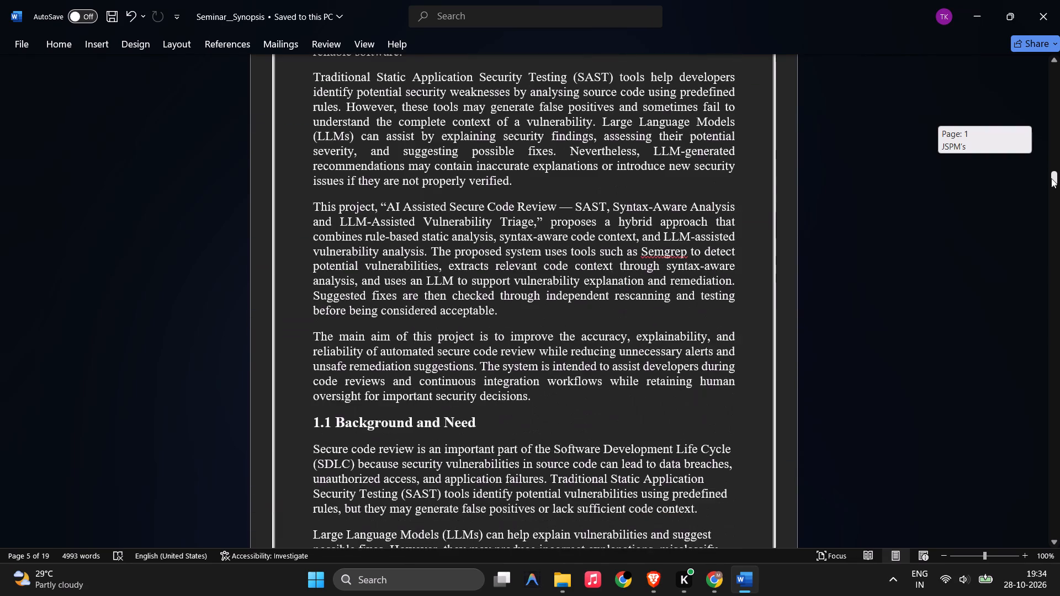
pyautogui.moveTo(1051, 178); pyautogui.dragTo(1055, 203)
pyautogui.scroll(2, 792, 223)
pyautogui.scroll(3, 373, 184)
pyautogui.hotkey('alt', 'Tab')
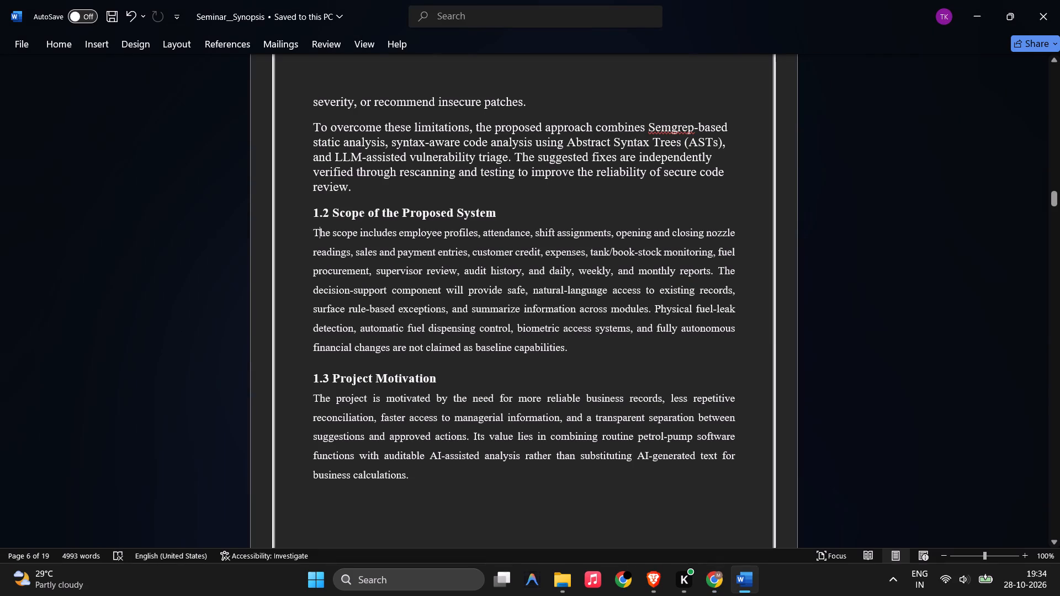
pyautogui.moveTo(311, 232); pyautogui.dragTo(566, 345)
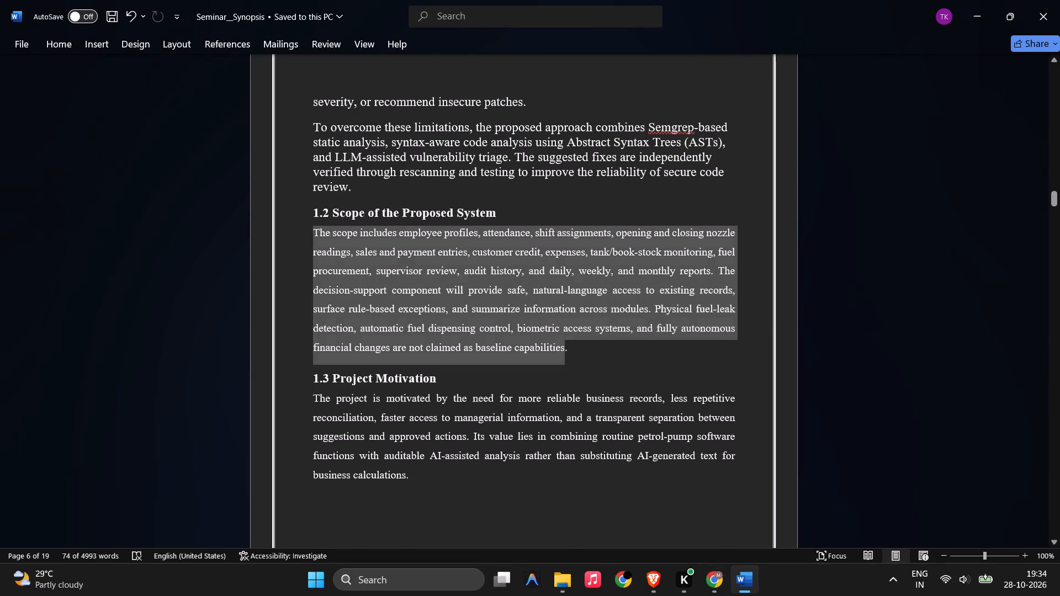
pyautogui.hotkey('ctrl', 'v')
# Set the font size of the 1.2 Scope of the Proposed System heading to 16.
pyautogui.moveTo(510, 212); pyautogui.dragTo(425, 200)
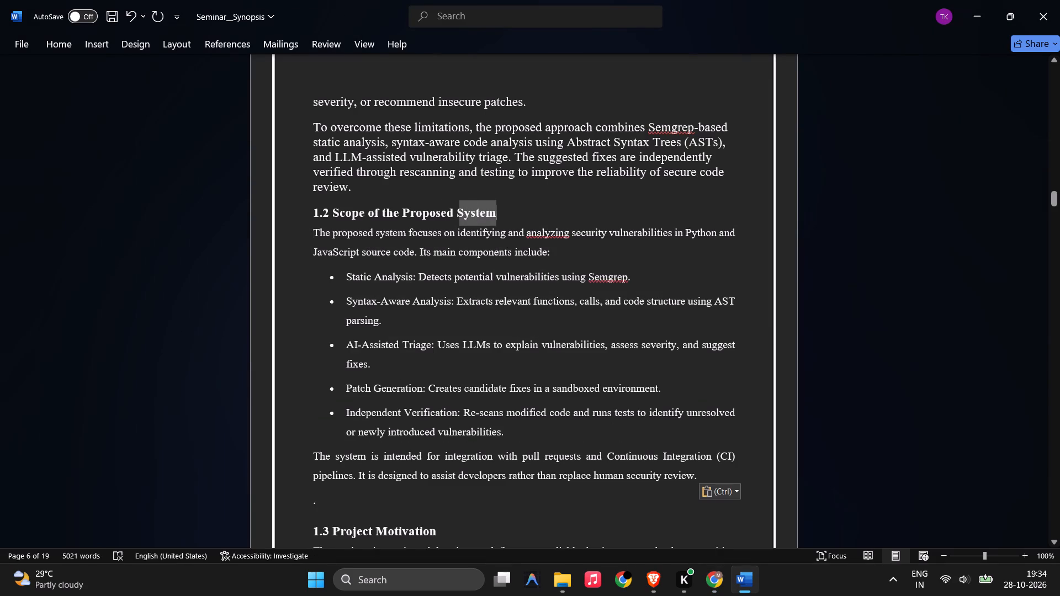
pyautogui.moveTo(425, 200); pyautogui.dragTo(318, 213)
pyautogui.moveTo(311, 217); pyautogui.dragTo(489, 210)
pyautogui.rightClick(423, 212)
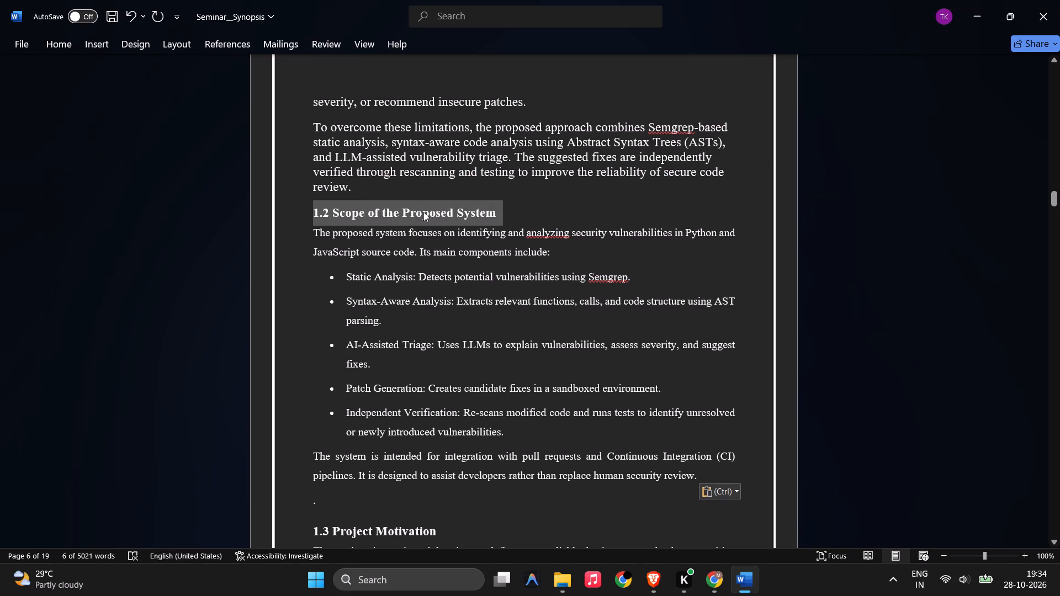
pyautogui.click(528, 169)
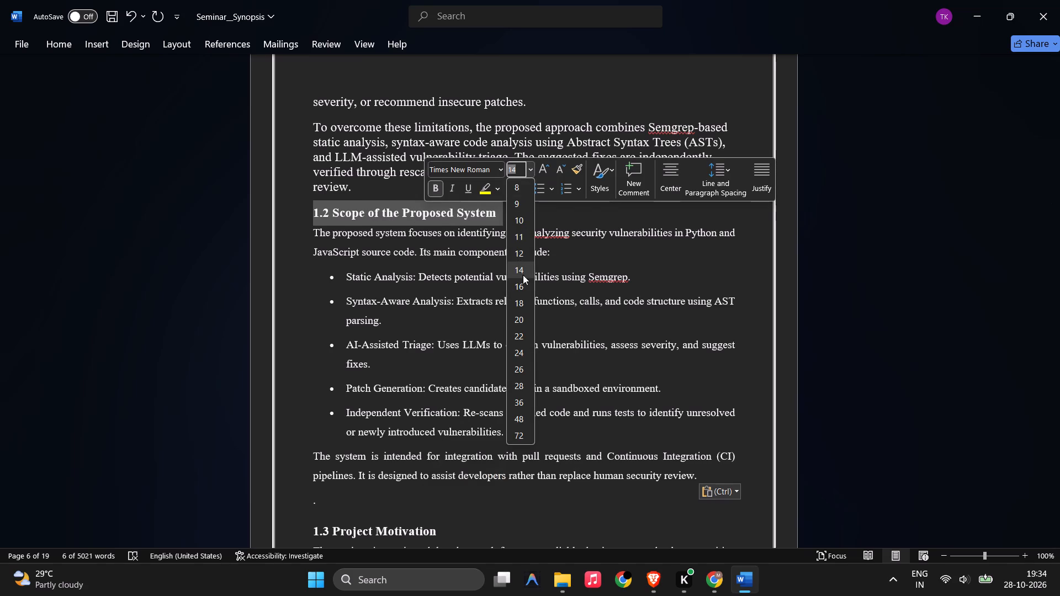
pyautogui.click(523, 288)
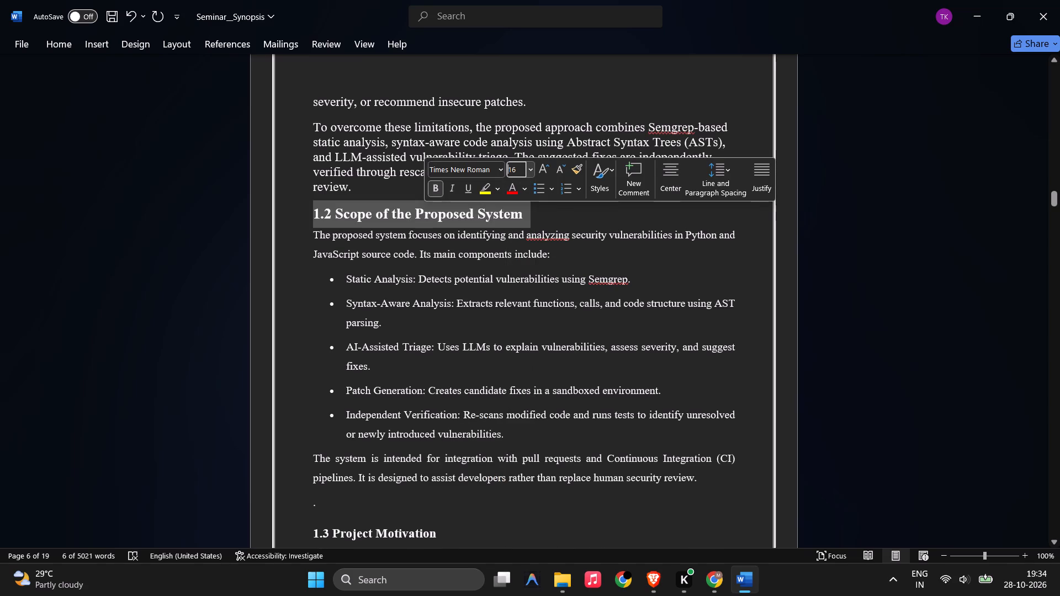
# Set the font size of the section 1.2 body paragraphs and bullets to 14.
pyautogui.moveTo(310, 235); pyautogui.dragTo(352, 505)
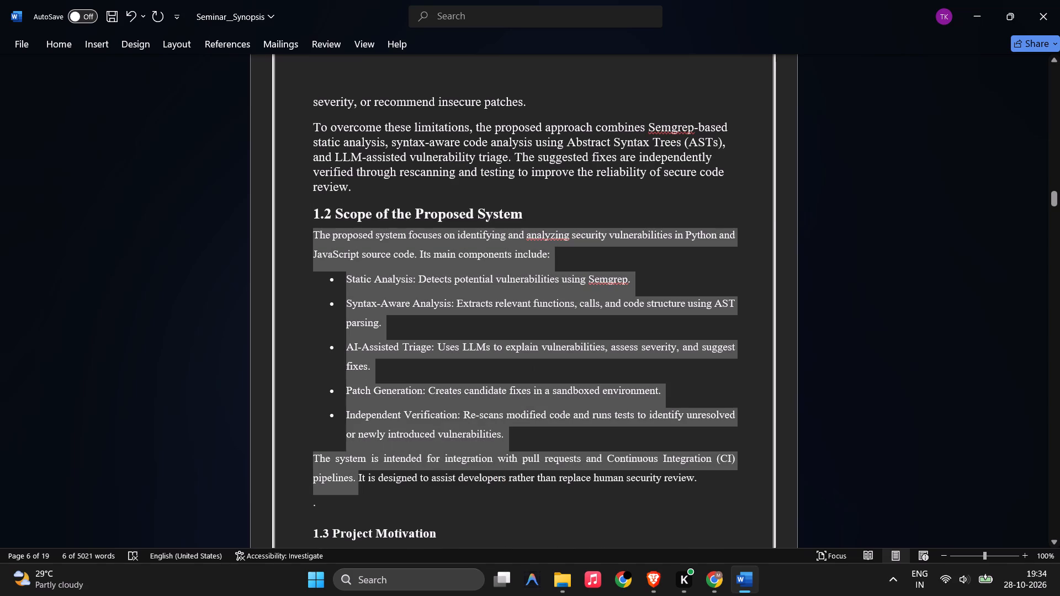
pyautogui.moveTo(352, 505); pyautogui.dragTo(717, 475)
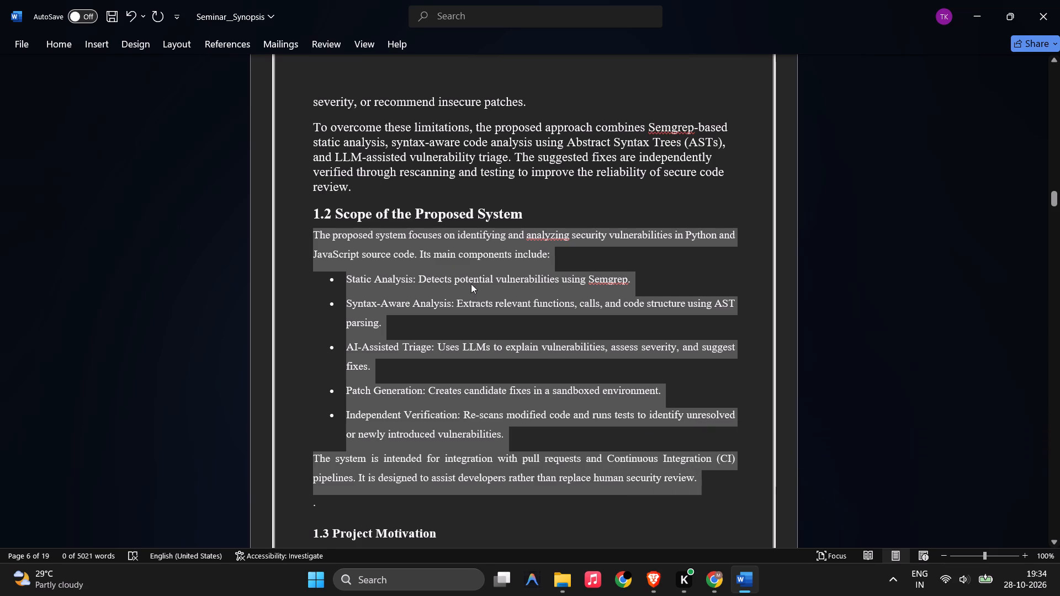
pyautogui.rightClick(441, 262)
pyautogui.click(546, 220)
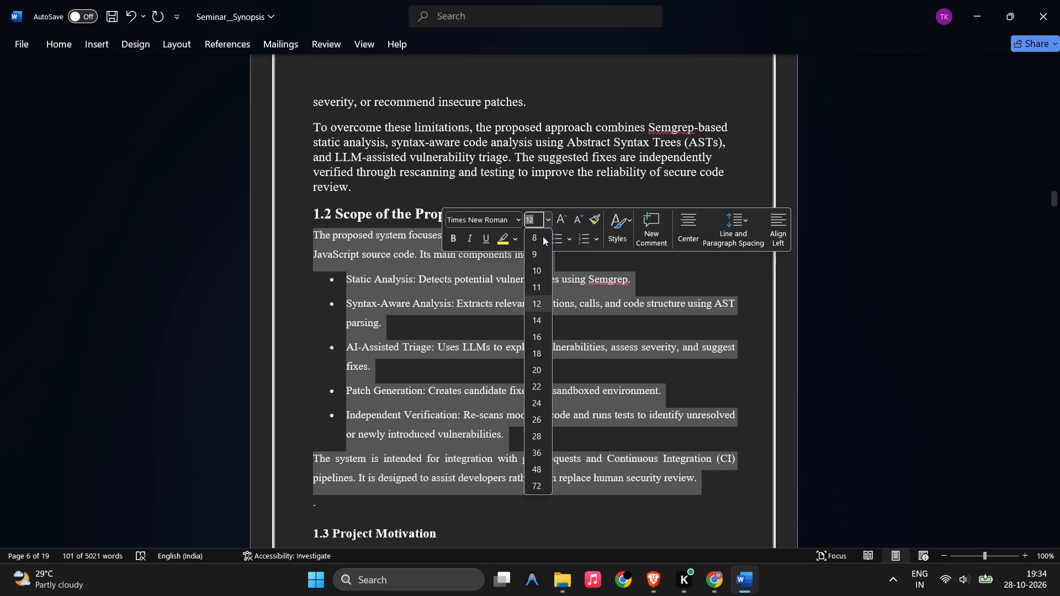
pyautogui.click(539, 316)
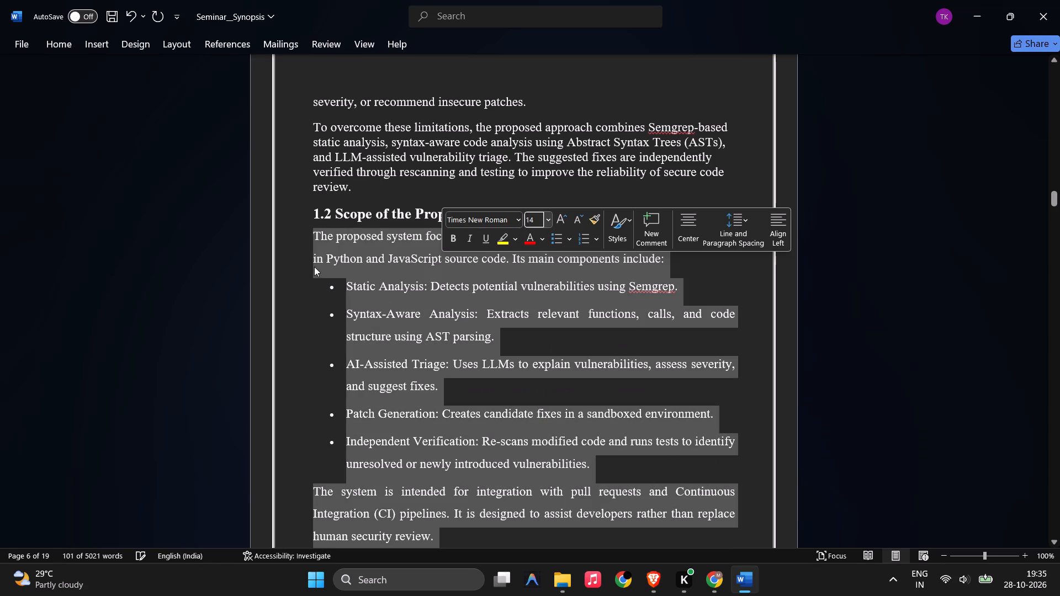
# Change the section 1.2 body paragraphs and bullets from justified to left-aligned.
pyautogui.click(311, 242)
pyautogui.moveTo(312, 237); pyautogui.dragTo(332, 275)
pyautogui.scroll(-3, 317, 241)
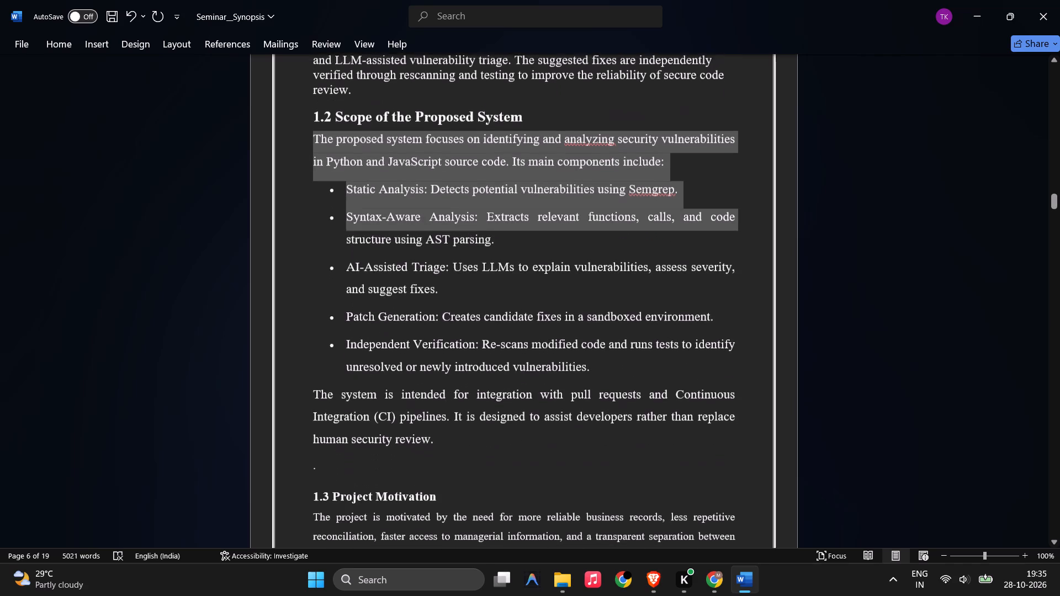
pyautogui.moveTo(332, 275); pyautogui.dragTo(433, 437)
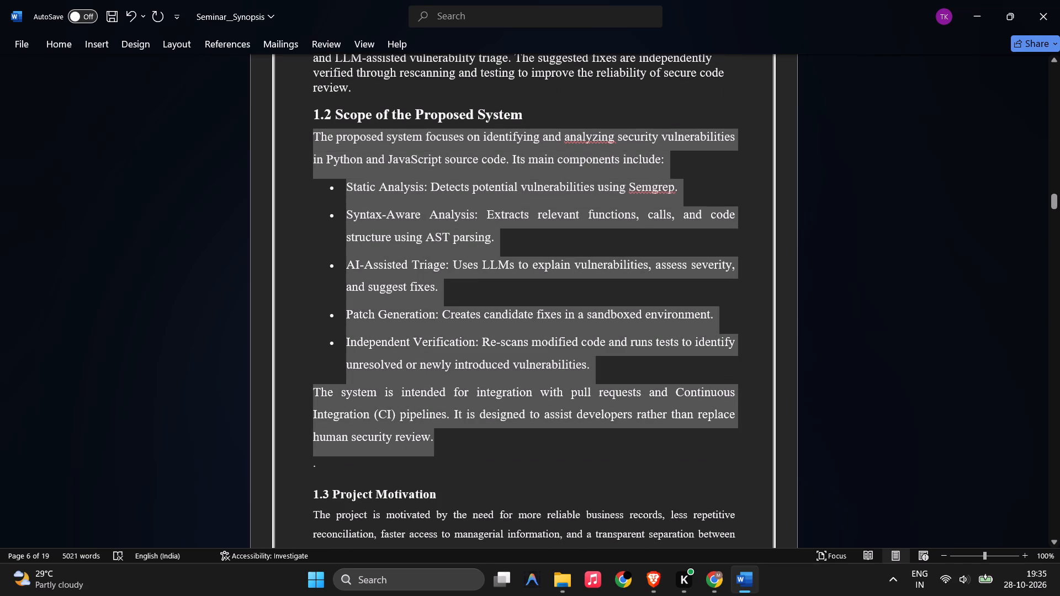
pyautogui.moveTo(433, 437); pyautogui.dragTo(436, 438)
pyautogui.click(61, 44)
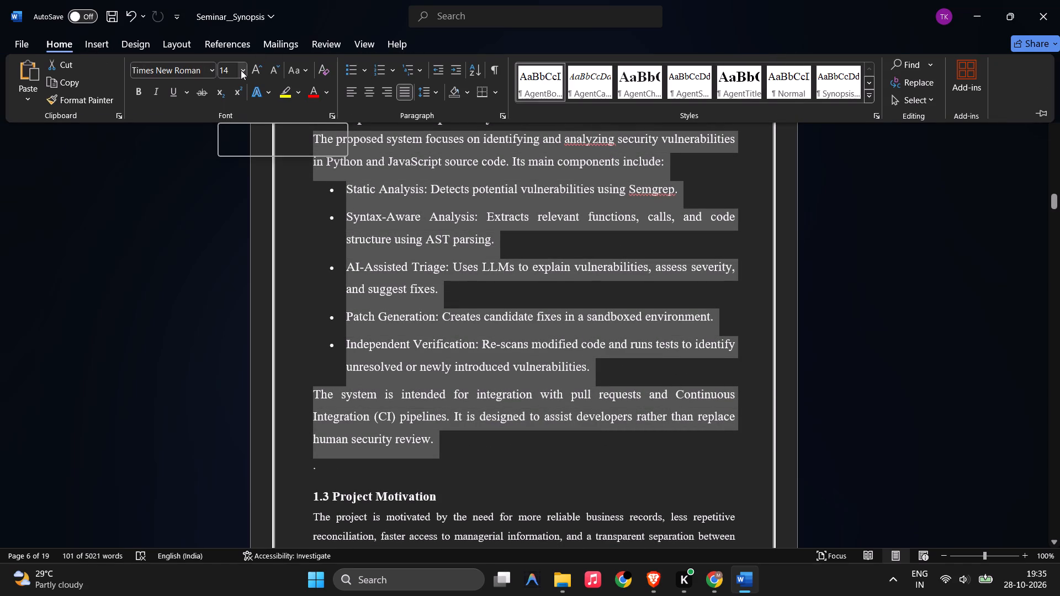
pyautogui.click(402, 88)
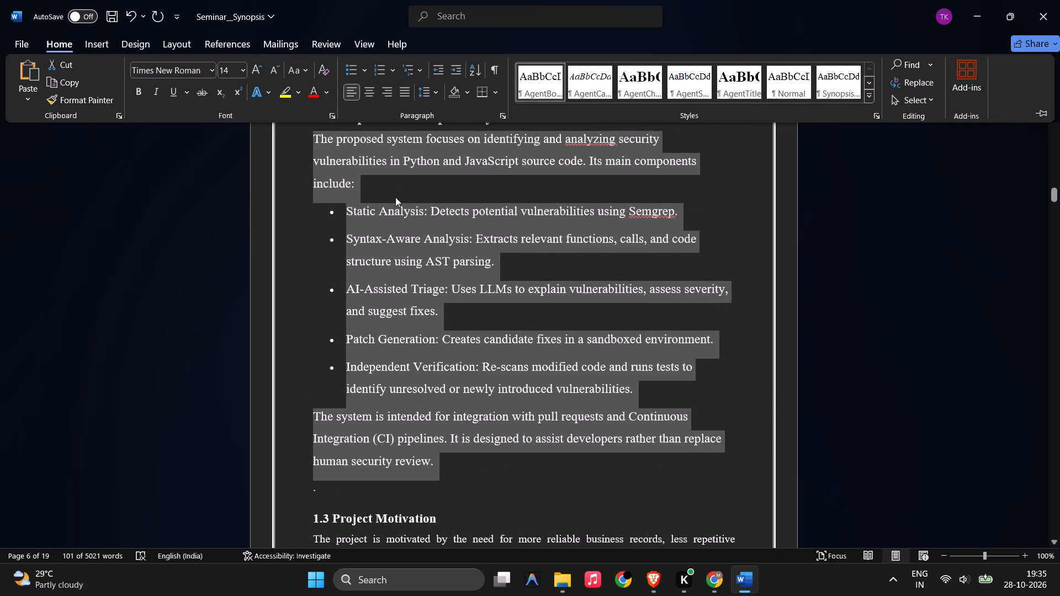
pyautogui.scroll(3, 395, 197)
pyautogui.click(369, 244)
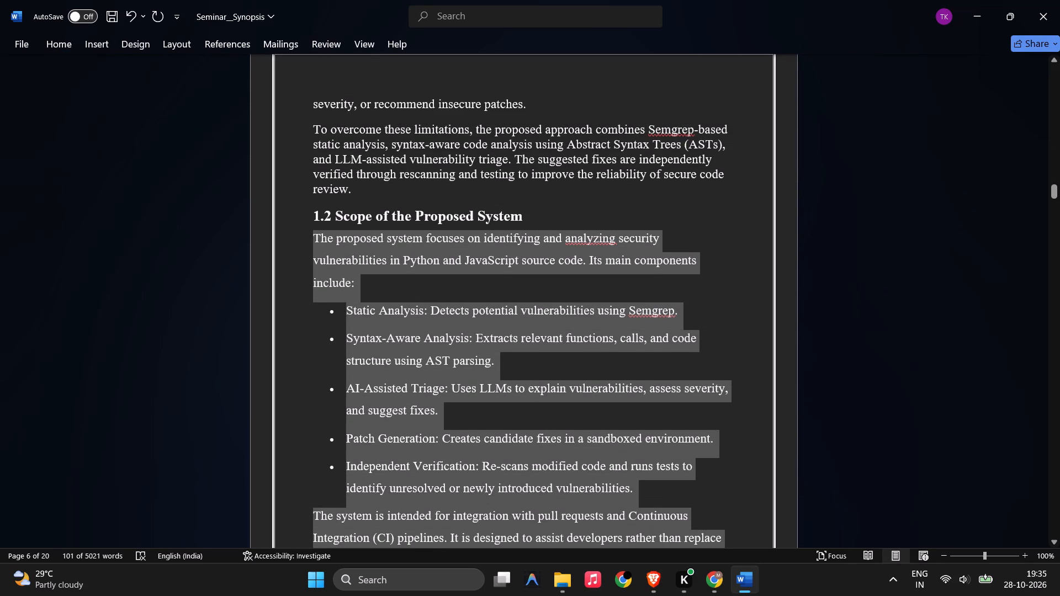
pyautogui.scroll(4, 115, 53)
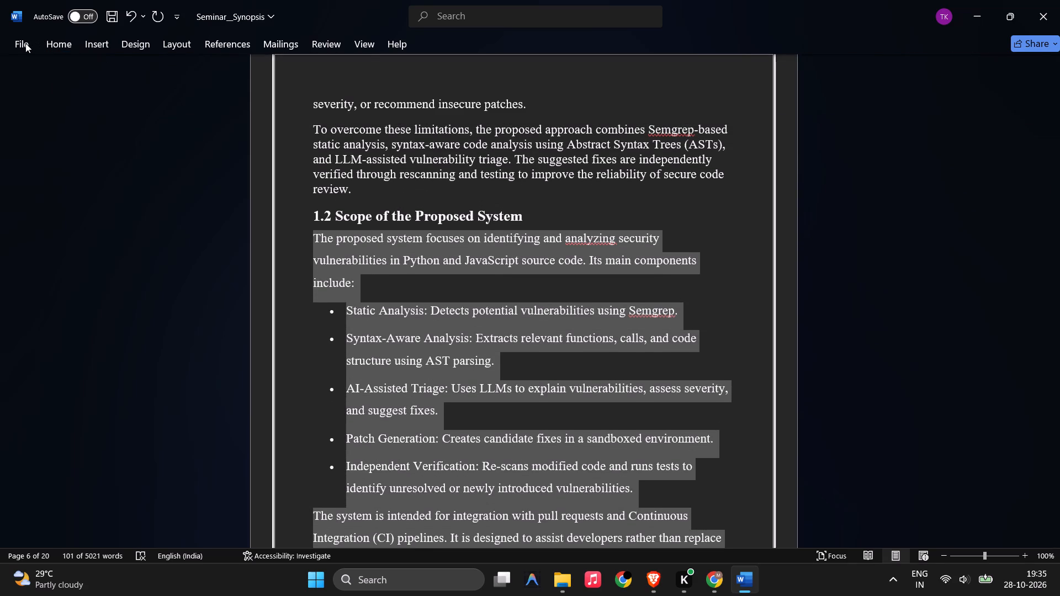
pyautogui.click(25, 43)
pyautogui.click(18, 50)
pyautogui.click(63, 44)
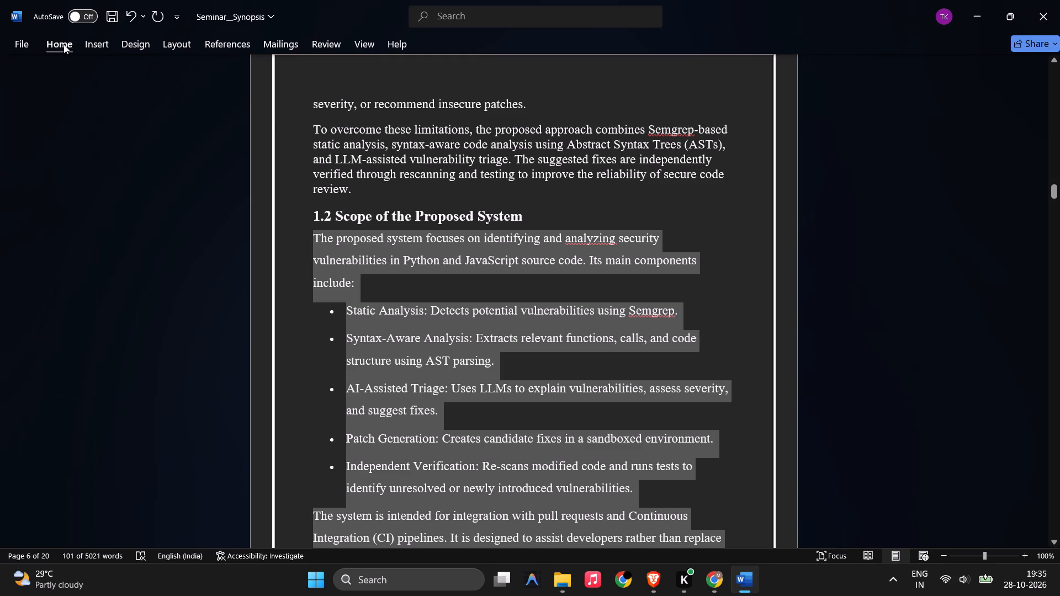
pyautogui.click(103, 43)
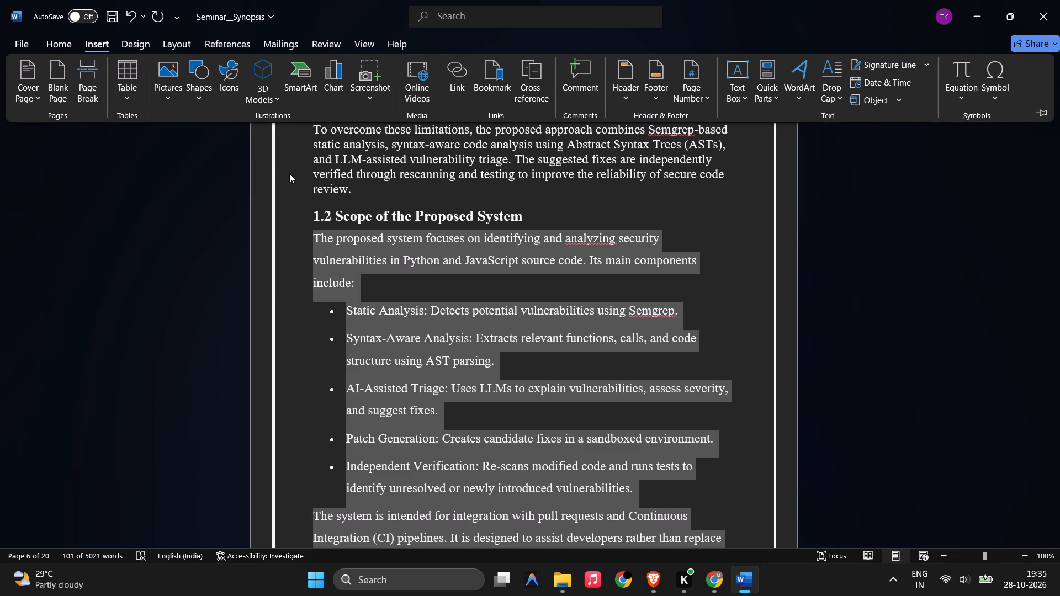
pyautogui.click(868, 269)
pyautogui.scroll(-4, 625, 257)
# Deselect the section 1.2 text and save the document.
pyautogui.click(602, 247)
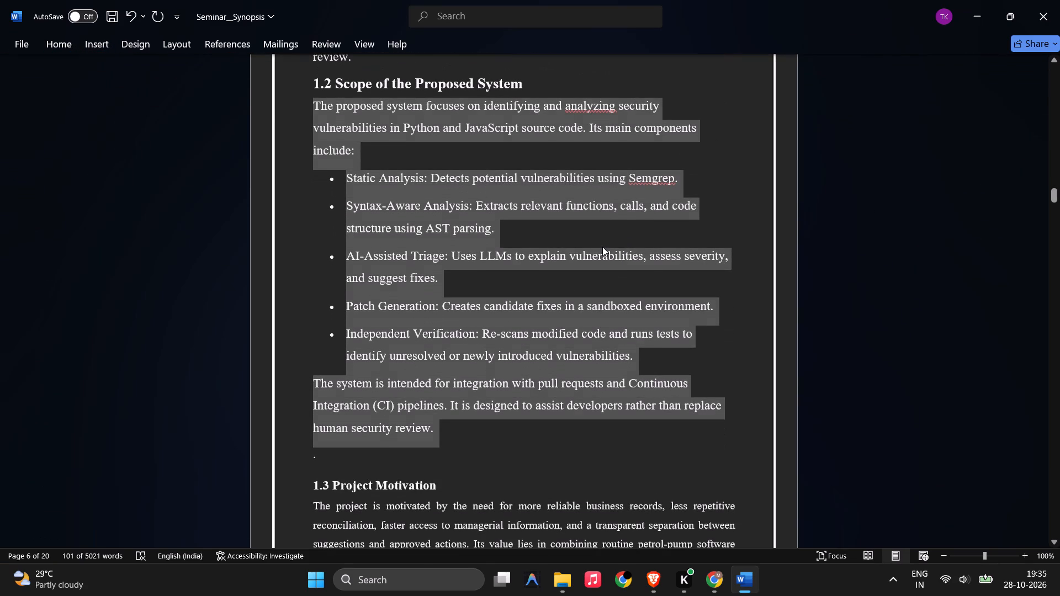
pyautogui.hotkey('ctrl', 's')
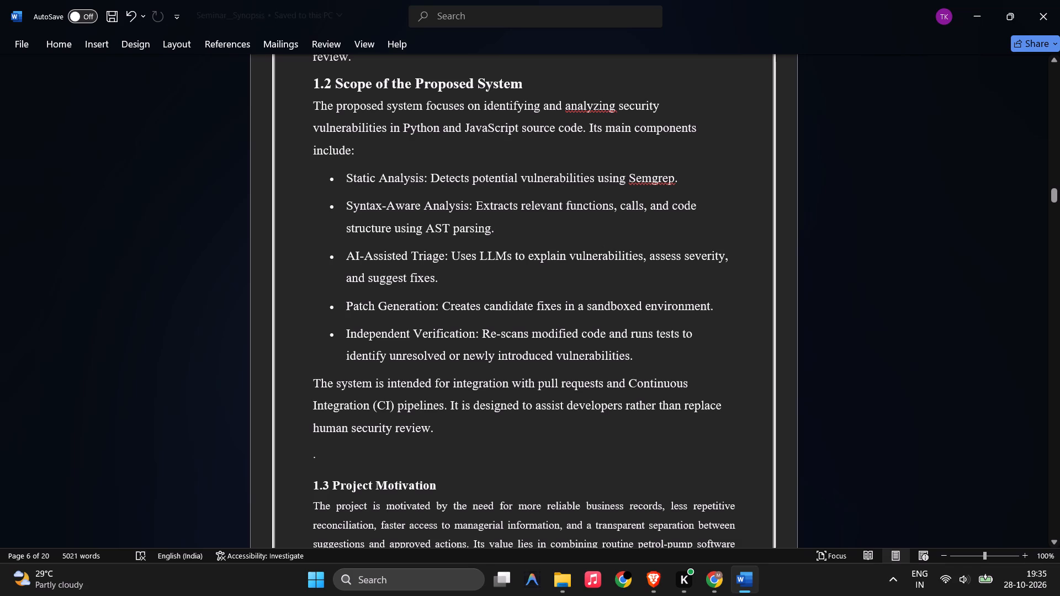
# Delete the stray period and its extra line below the last paragraph of section 1.2.
pyautogui.click(434, 461)
pyautogui.press('BackSpace')
pyautogui.press('BackSpace')
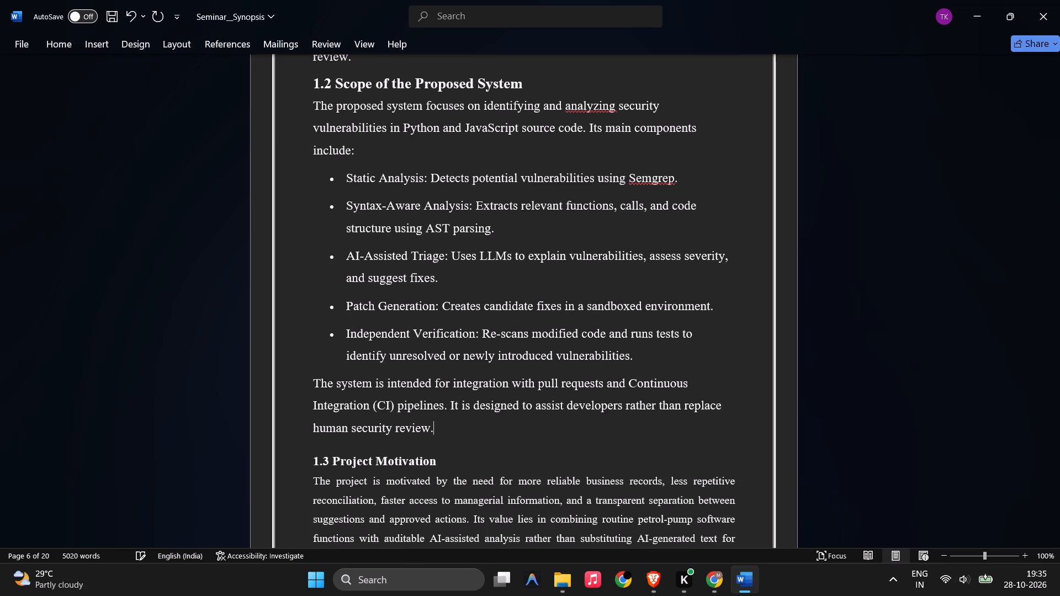
# Replace the section 1.3 Project Motivation body in the Word synopsis with the two section 1.3 paragraphs copied from ChatGPT.
pyautogui.scroll(-3, 448, 409)
pyautogui.hotkey('alt', 'Tab')
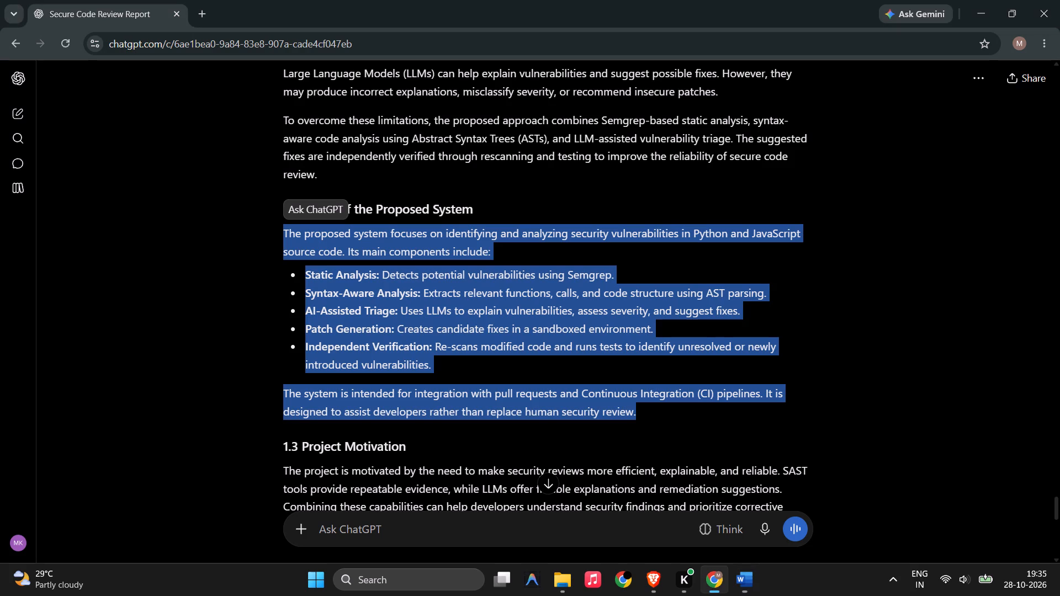
pyautogui.scroll(-4, 364, 334)
pyautogui.moveTo(284, 190); pyautogui.dragTo(285, 190)
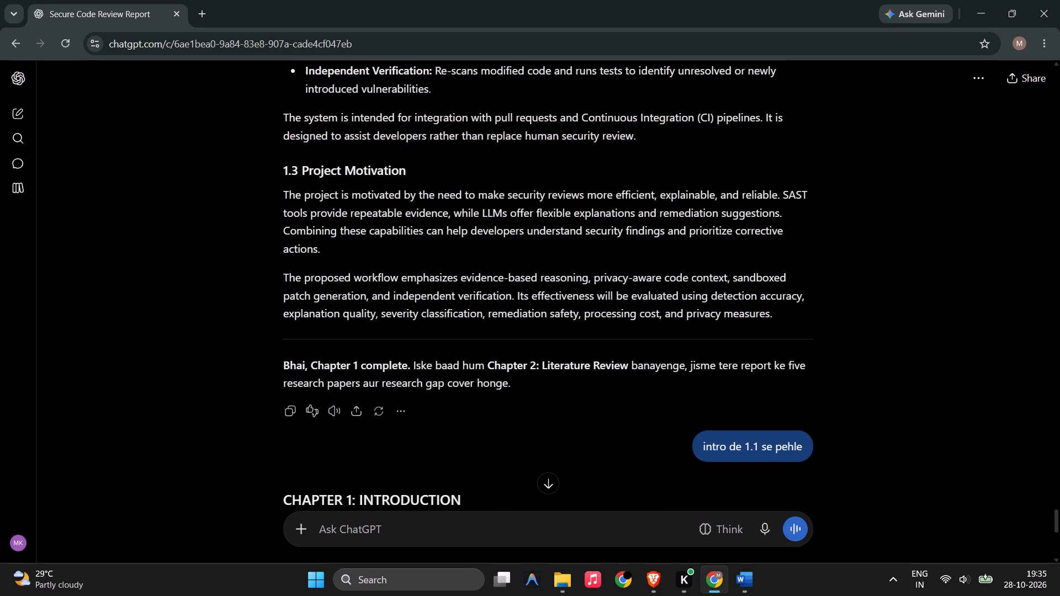
pyautogui.moveTo(285, 190); pyautogui.dragTo(776, 310)
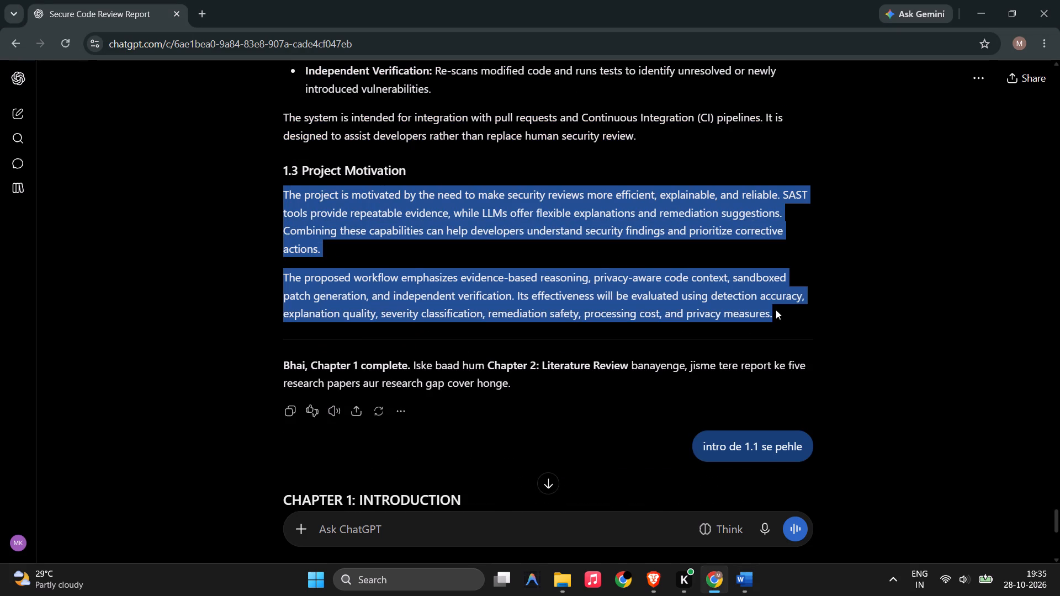
pyautogui.hotkey('ctrl', 'c')
pyautogui.hotkey('alt', 'Tab')
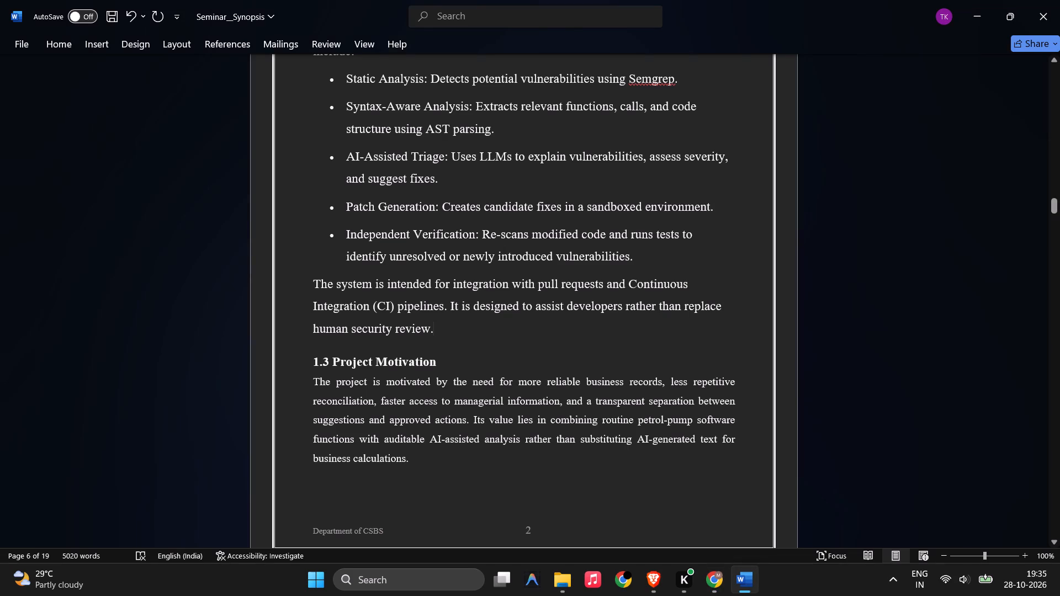
pyautogui.moveTo(312, 383); pyautogui.dragTo(425, 467)
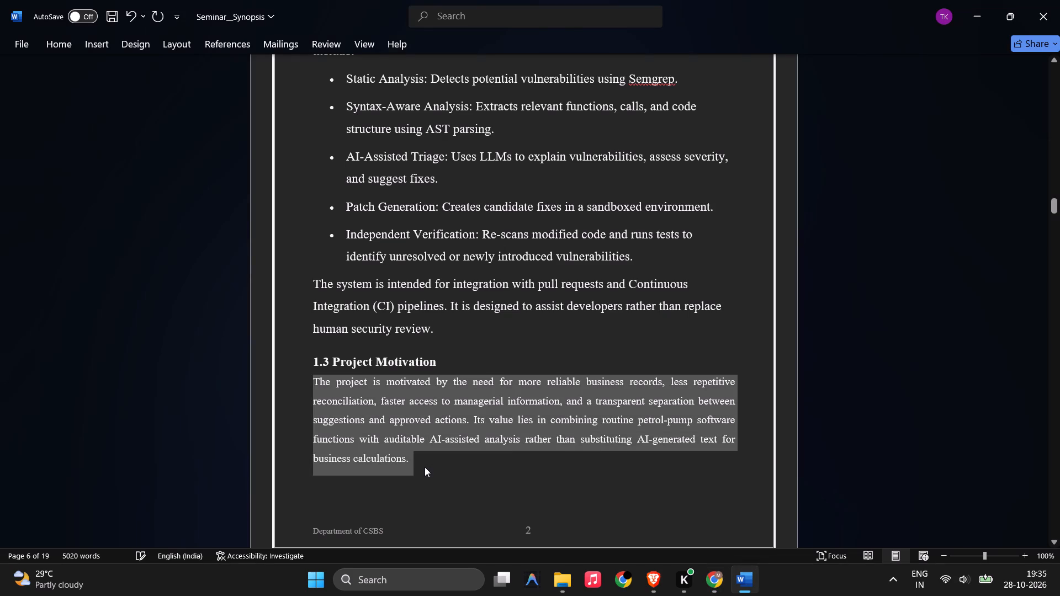
pyautogui.hotkey('ctrl', 'v')
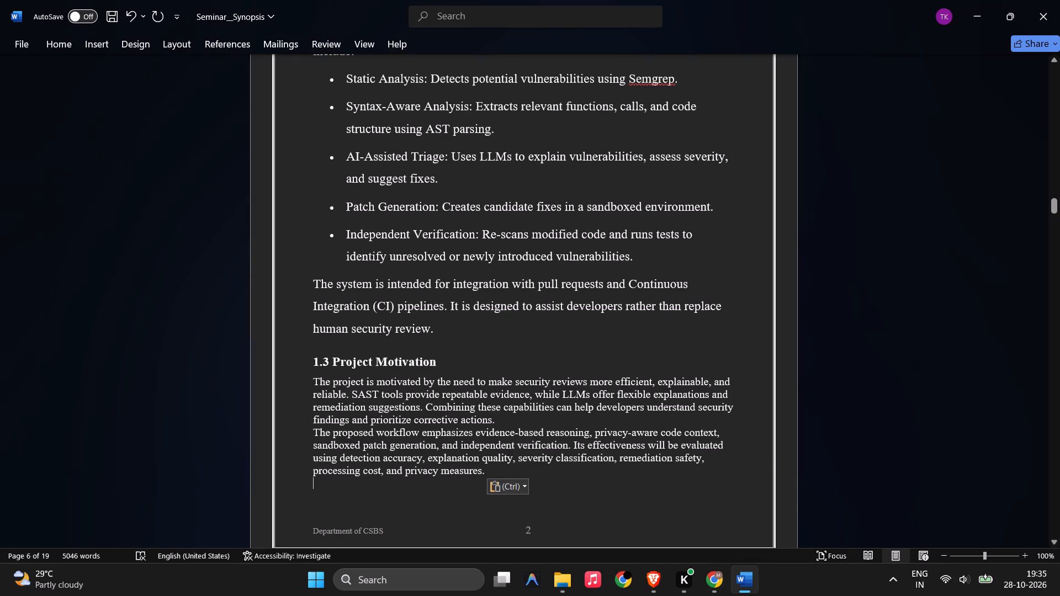
# Set the font size of the "1.3 Project Motivation" heading to 16.
pyautogui.moveTo(447, 358); pyautogui.dragTo(315, 362)
pyautogui.click(421, 324)
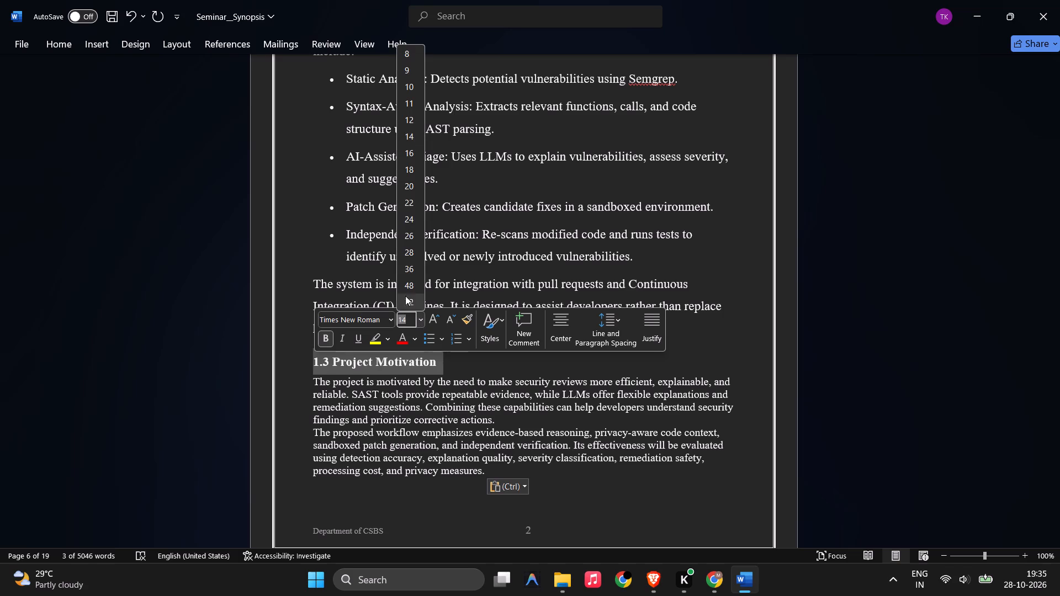
pyautogui.click(408, 149)
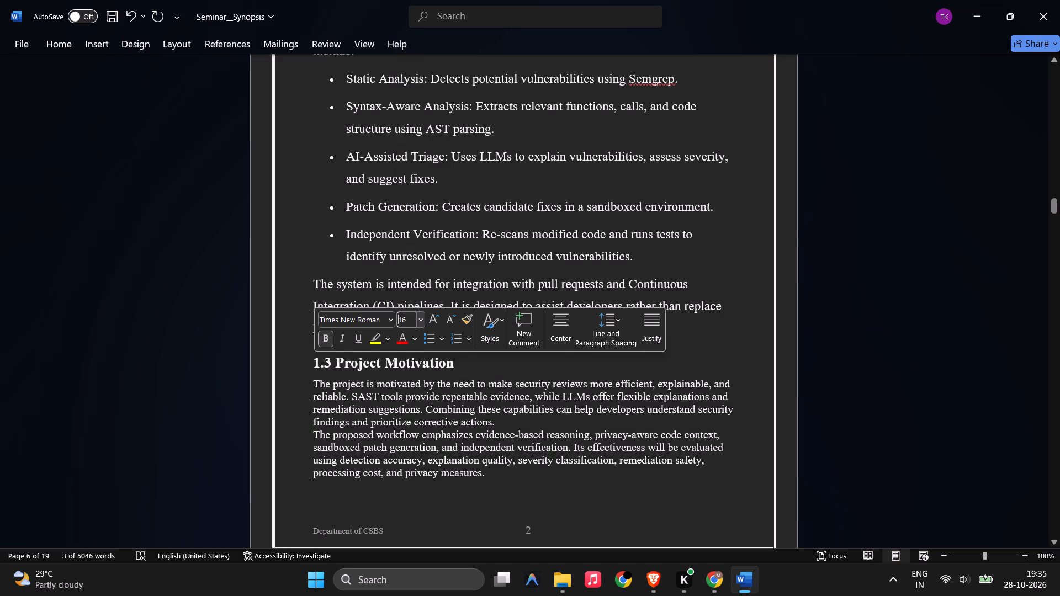
# Set the font size of the section 1.3 body paragraphs to 14.
pyautogui.click(308, 381)
pyautogui.moveTo(311, 383); pyautogui.dragTo(433, 451)
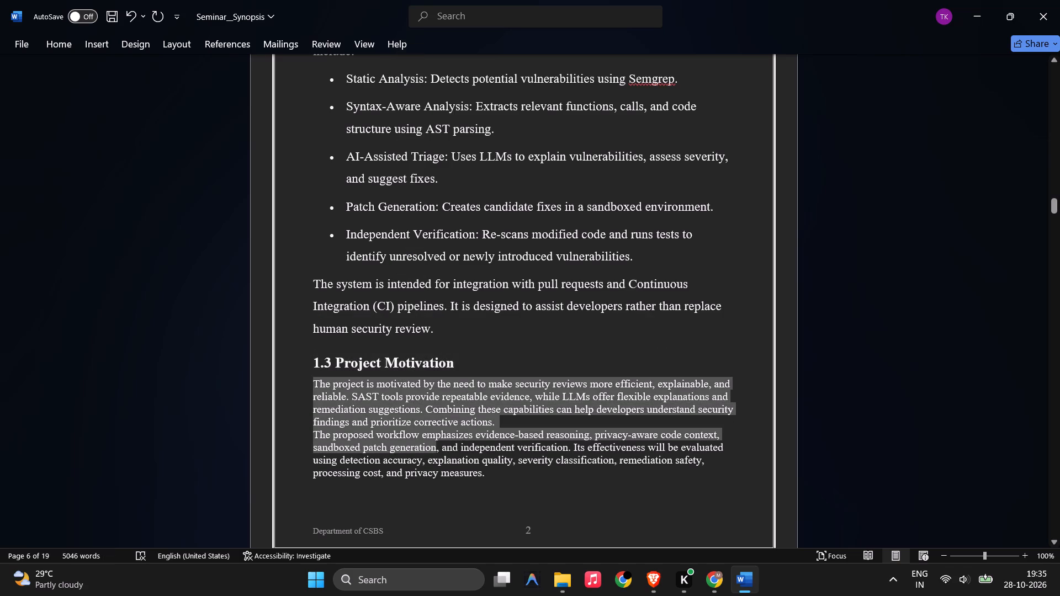
pyautogui.moveTo(433, 451); pyautogui.dragTo(486, 478)
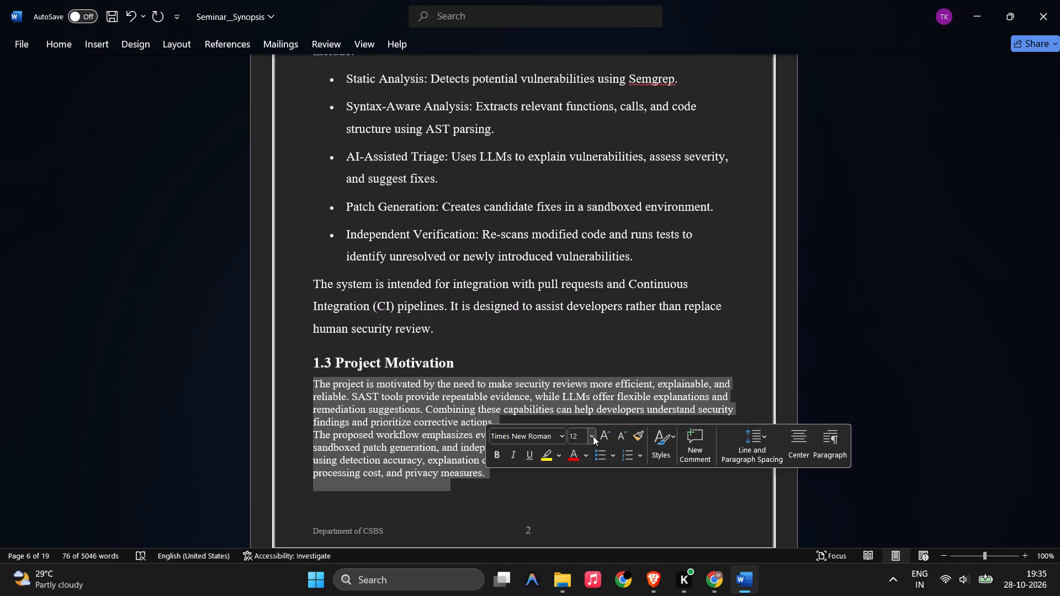
pyautogui.click(593, 436)
pyautogui.click(590, 255)
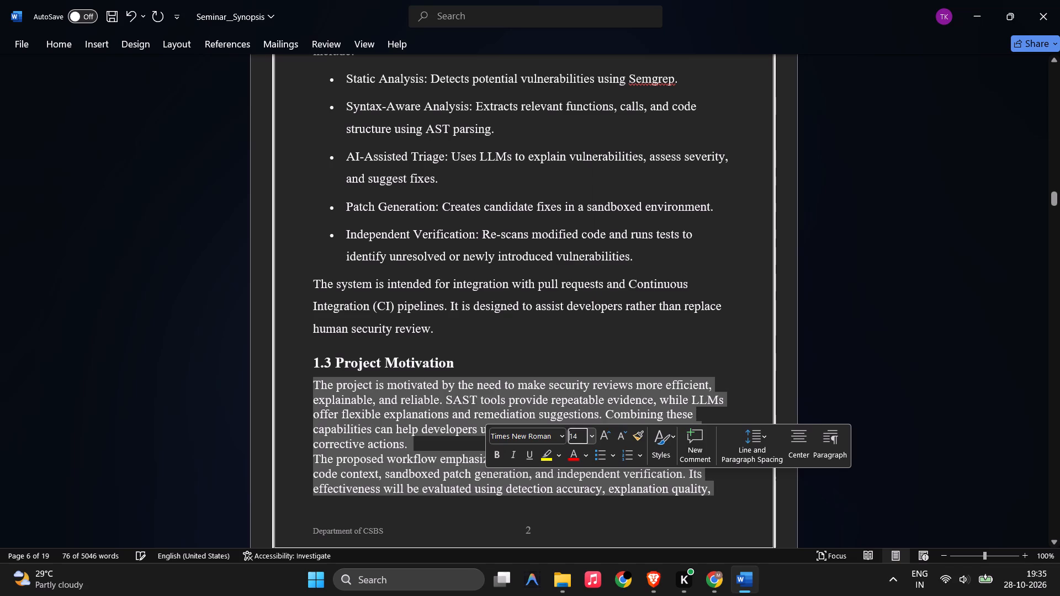
pyautogui.click(407, 391)
# Justify both section 1.3 body paragraphs, including the line that runs onto the following page, and deselect them.
pyautogui.scroll(-7, 407, 391)
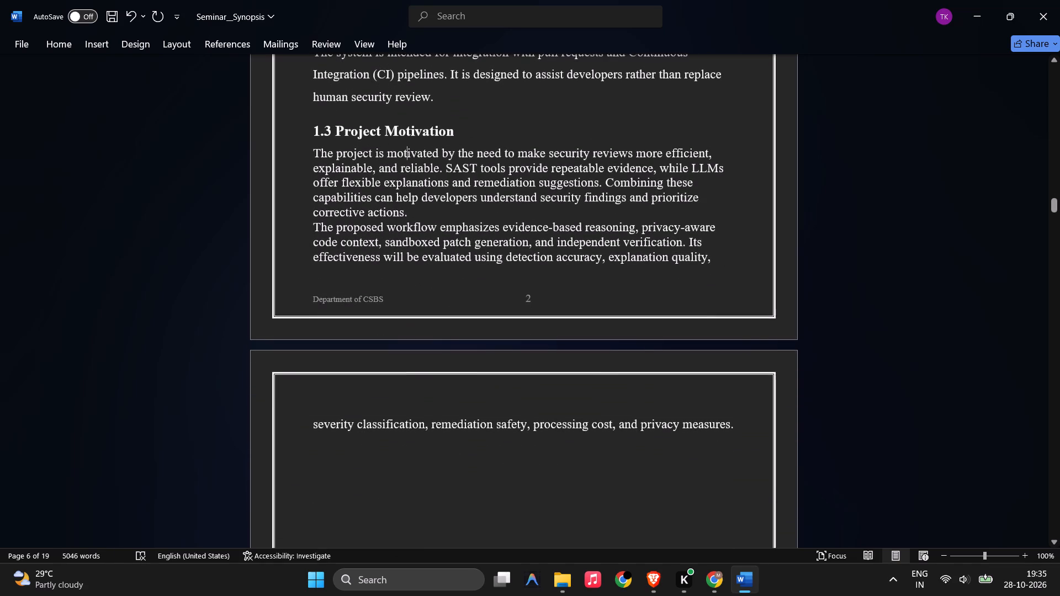
pyautogui.scroll(-3, 495, 346)
pyautogui.scroll(4, 495, 346)
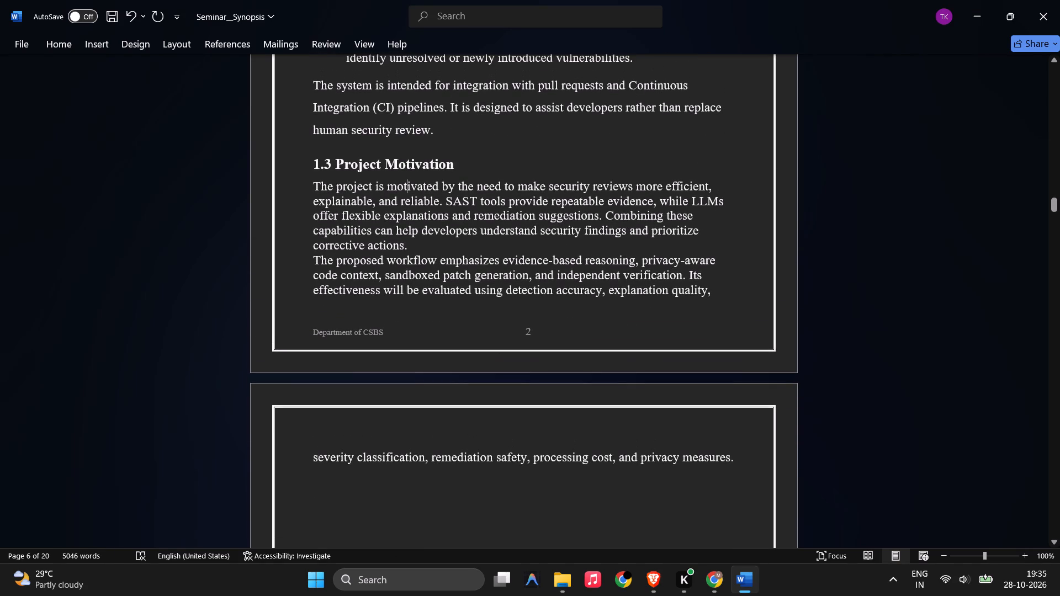
pyautogui.moveTo(314, 185); pyautogui.dragTo(735, 450)
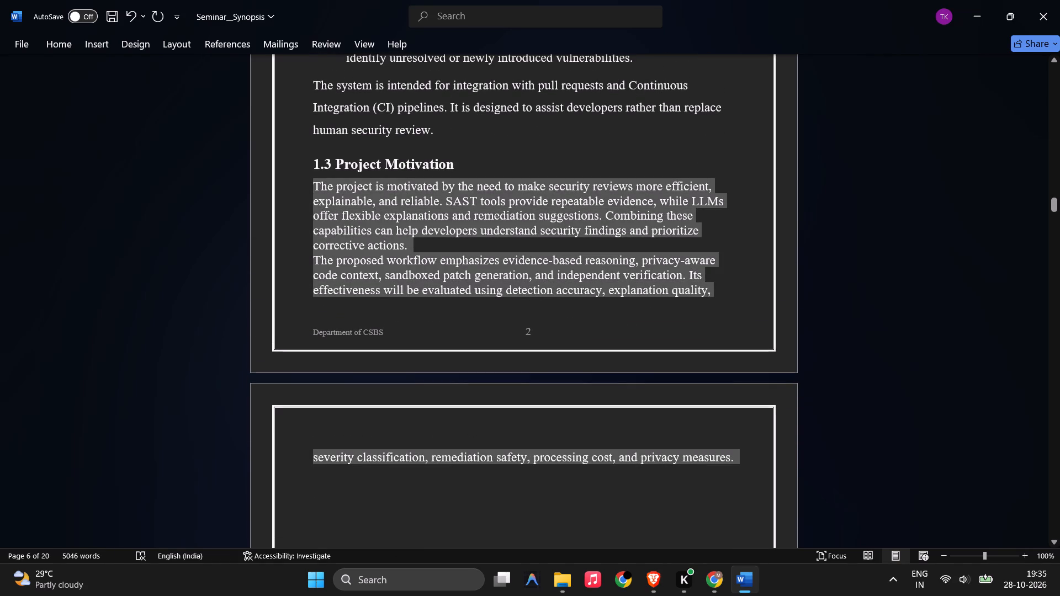
pyautogui.moveTo(735, 450); pyautogui.dragTo(738, 454)
pyautogui.click(107, 47)
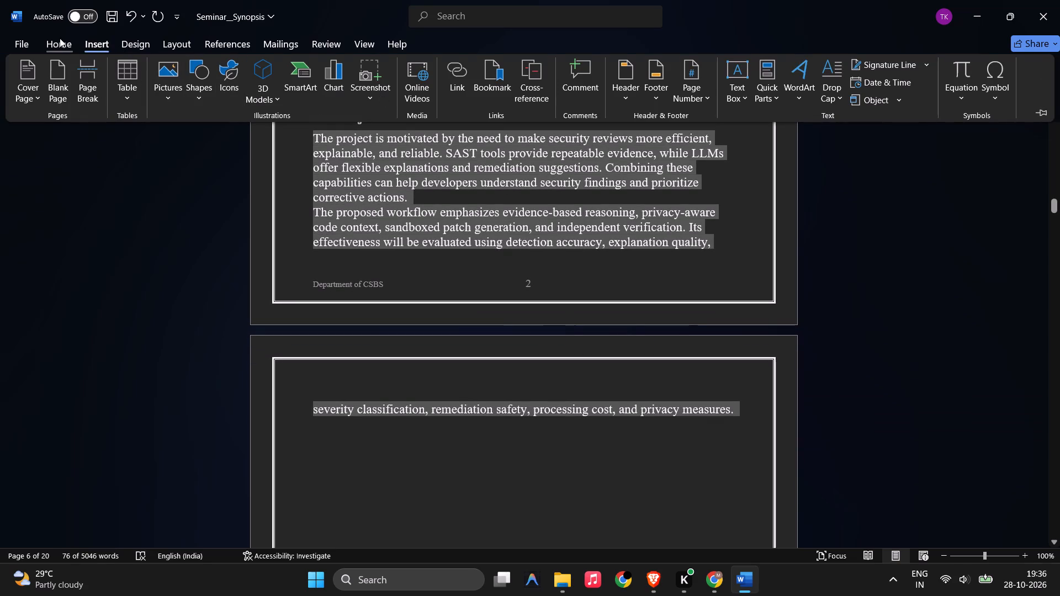
pyautogui.click(60, 38)
pyautogui.click(407, 93)
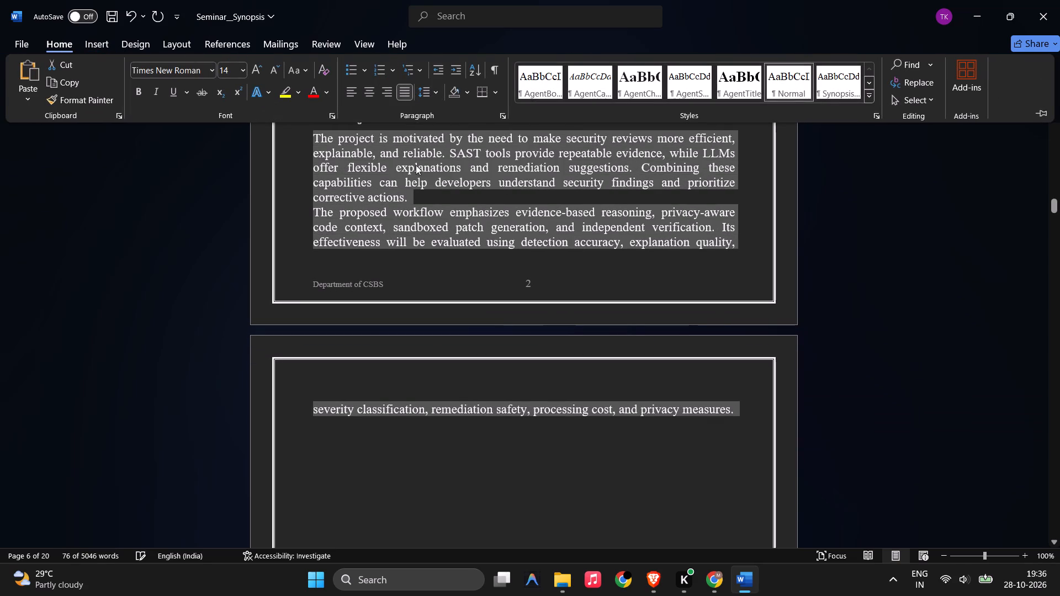
pyautogui.scroll(6, 457, 295)
pyautogui.click(349, 294)
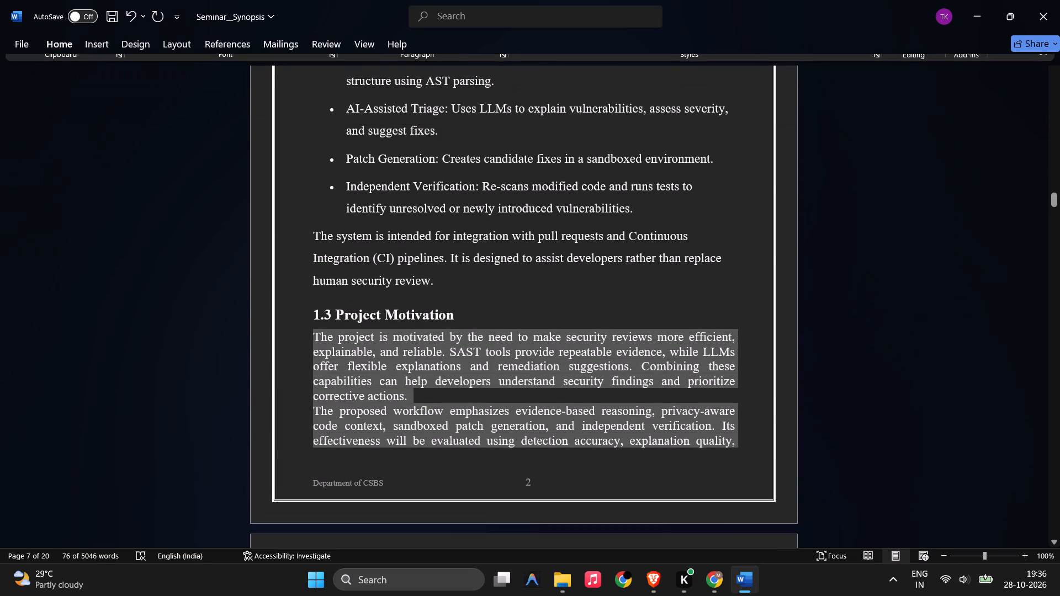
pyautogui.click(452, 288)
# Review the formatting of the earlier pages, from the lists of tables and figures through the abstract to the end of Chapter 1.
pyautogui.scroll(14, 453, 287)
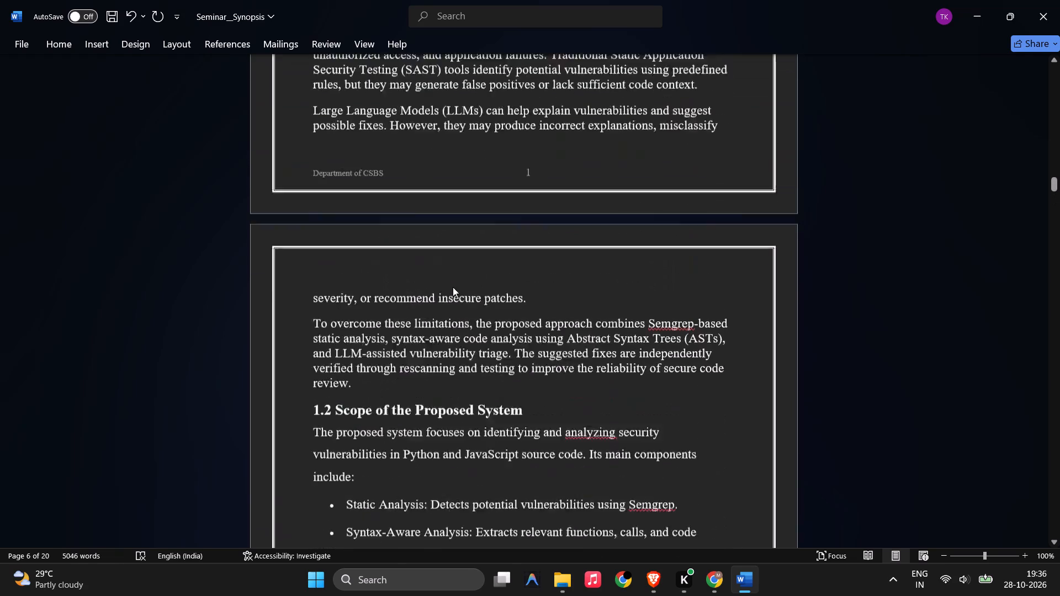
pyautogui.scroll(20, 453, 287)
pyautogui.scroll(9, 453, 287)
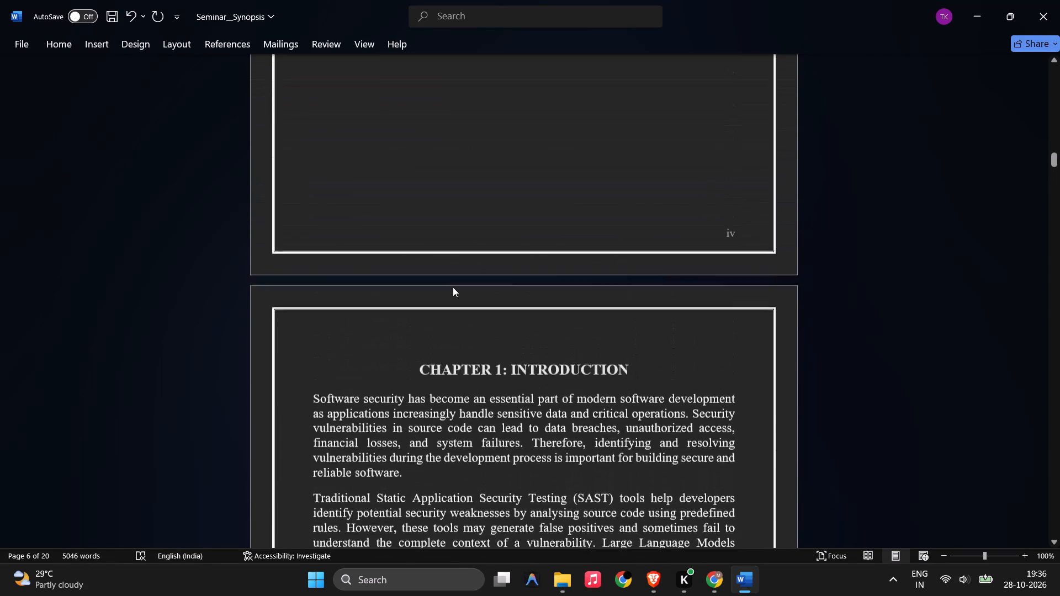
pyautogui.scroll(16, 453, 287)
pyautogui.scroll(-11, 453, 286)
pyautogui.scroll(10, 454, 285)
pyautogui.scroll(20, 454, 284)
pyautogui.scroll(4, 454, 284)
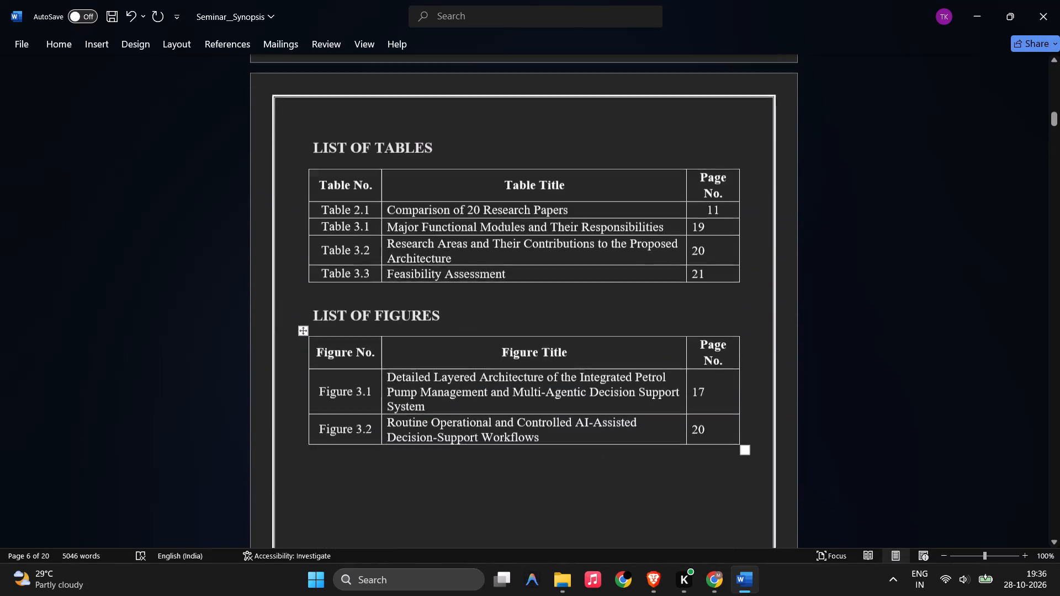
pyautogui.scroll(-20, 454, 283)
pyautogui.scroll(-15, 454, 283)
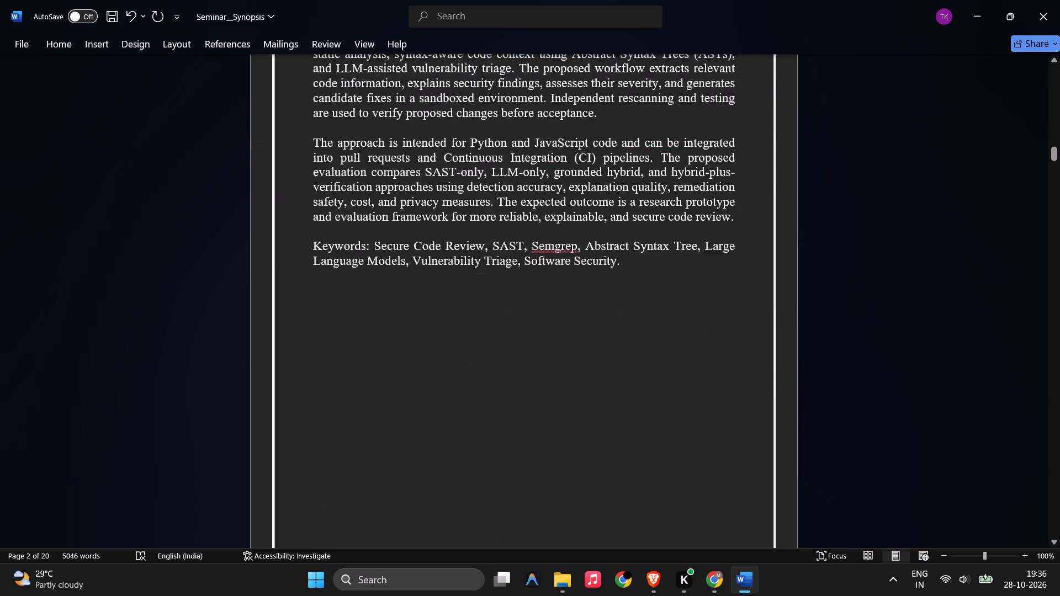
pyautogui.scroll(-20, 454, 279)
pyautogui.scroll(-9, 454, 279)
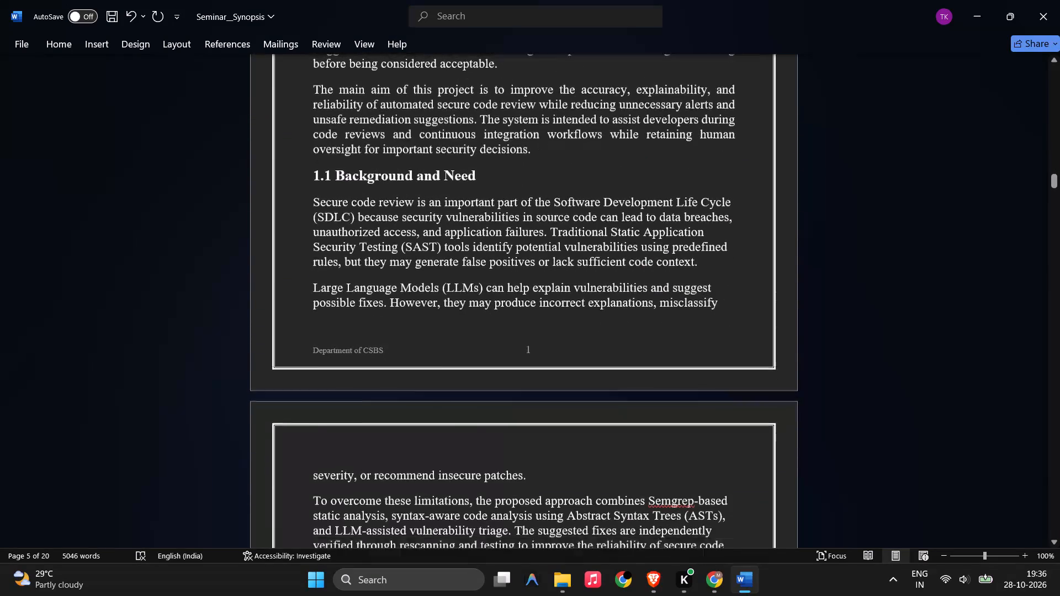
pyautogui.scroll(-17, 454, 279)
pyautogui.scroll(-11, 457, 277)
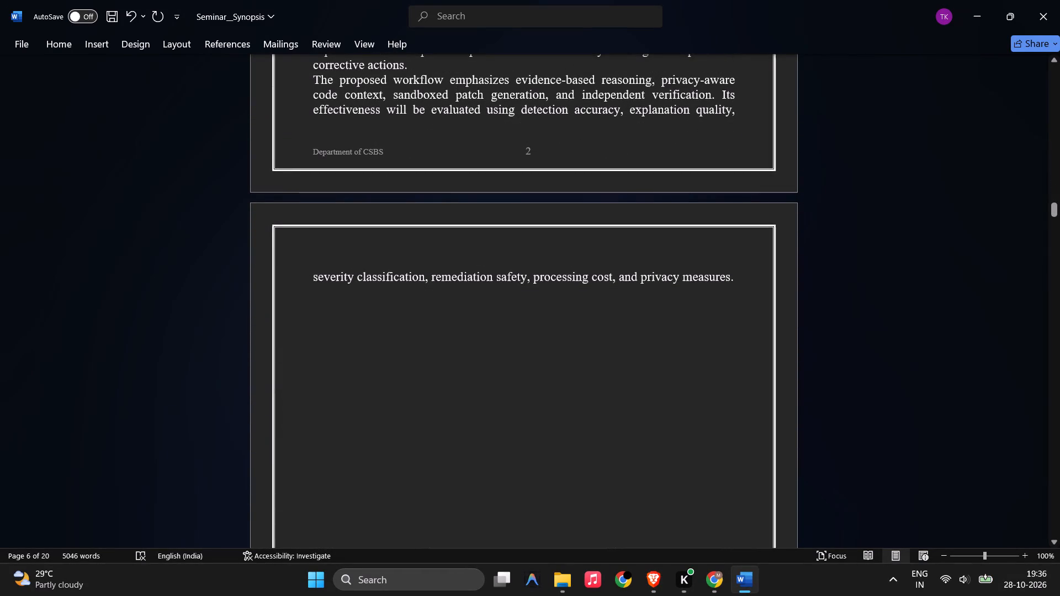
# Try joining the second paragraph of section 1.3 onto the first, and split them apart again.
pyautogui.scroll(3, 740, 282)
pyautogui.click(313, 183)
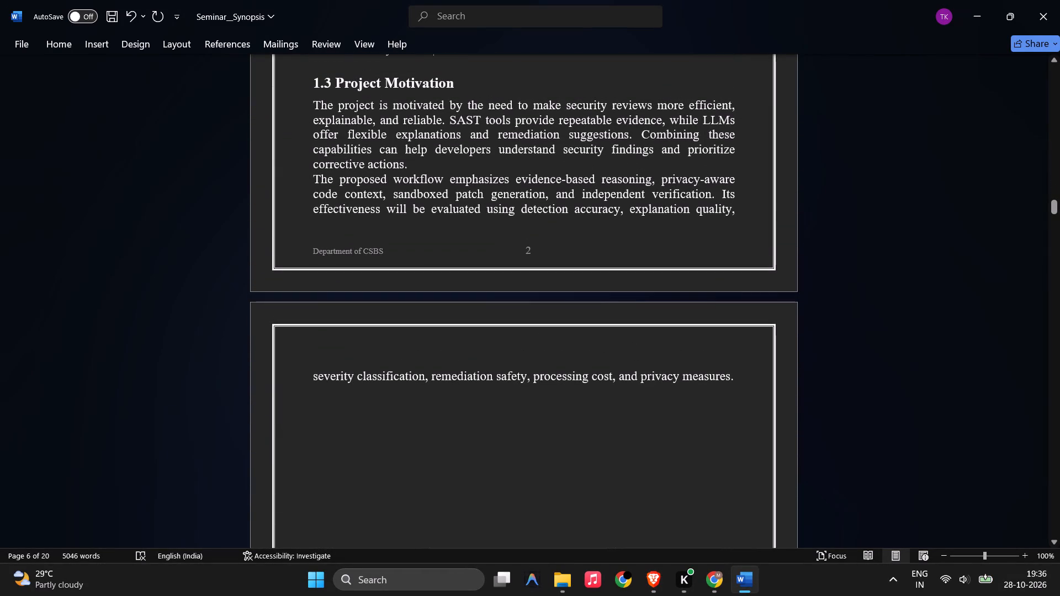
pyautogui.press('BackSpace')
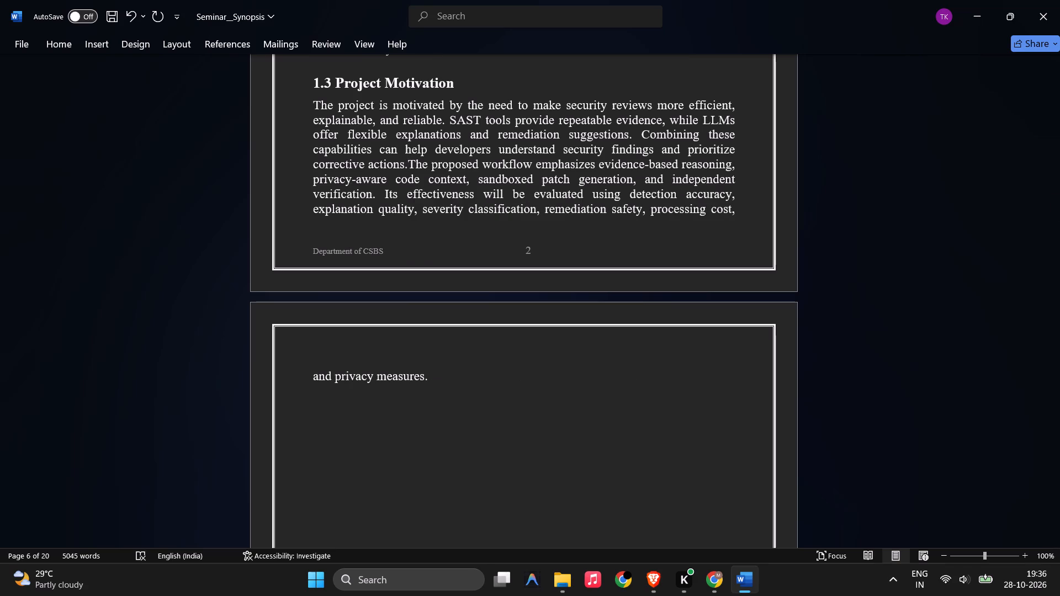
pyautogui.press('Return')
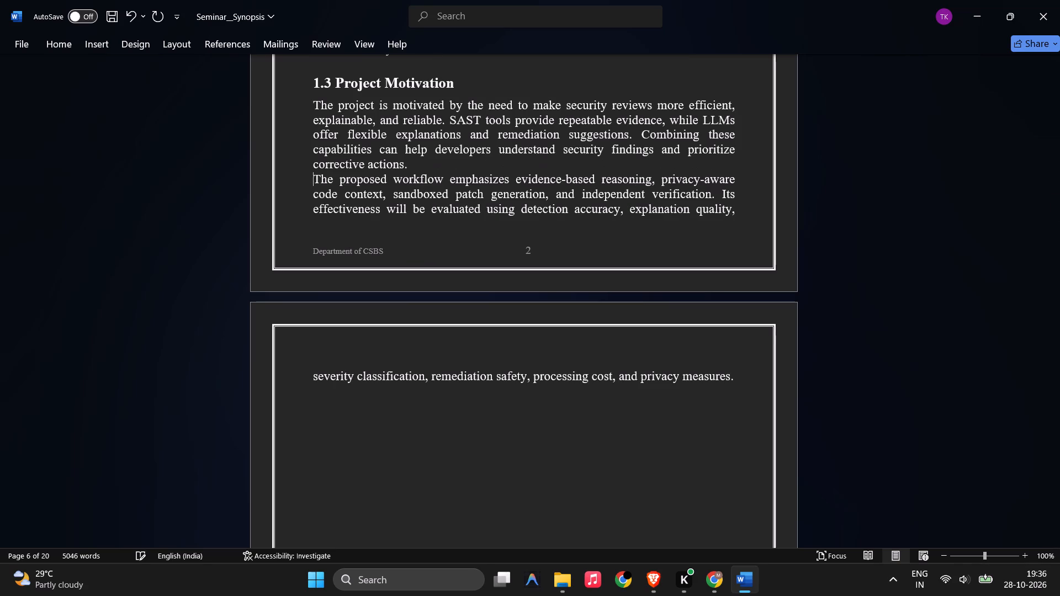
# Examine the paragraph spacing and layout of sections 1.2 and 1.1 for comparison with section 1.3.
pyautogui.scroll(3, 264, 136)
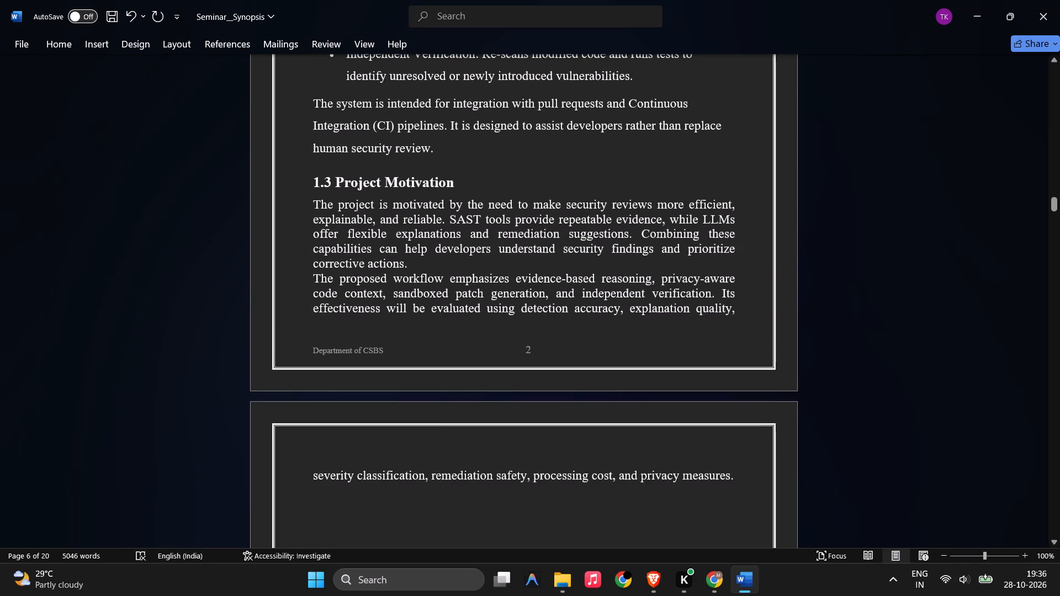
pyautogui.click(313, 163)
pyautogui.scroll(7, 314, 164)
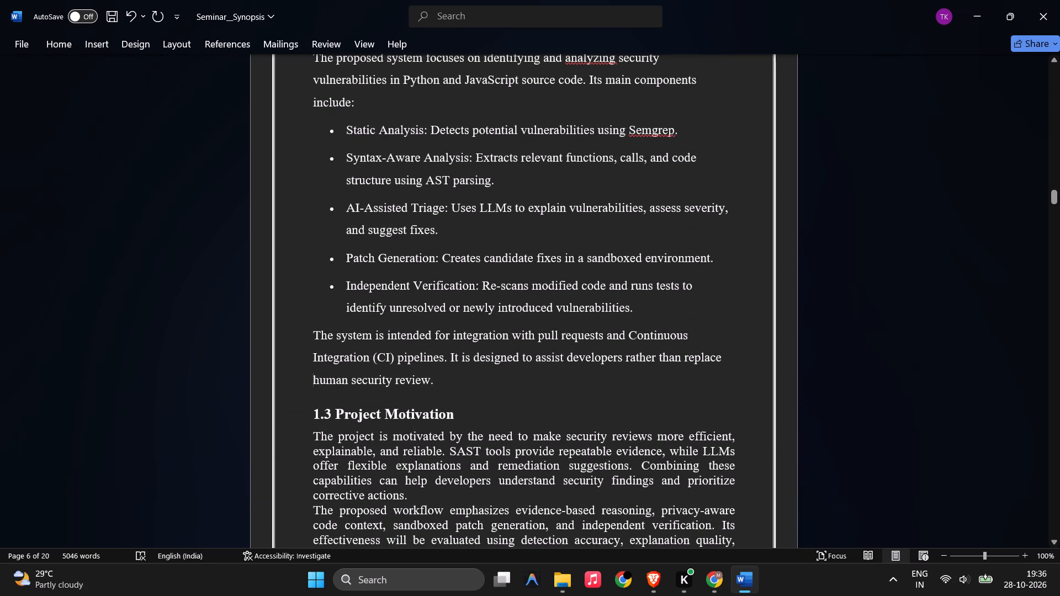
pyautogui.scroll(3, 406, 219)
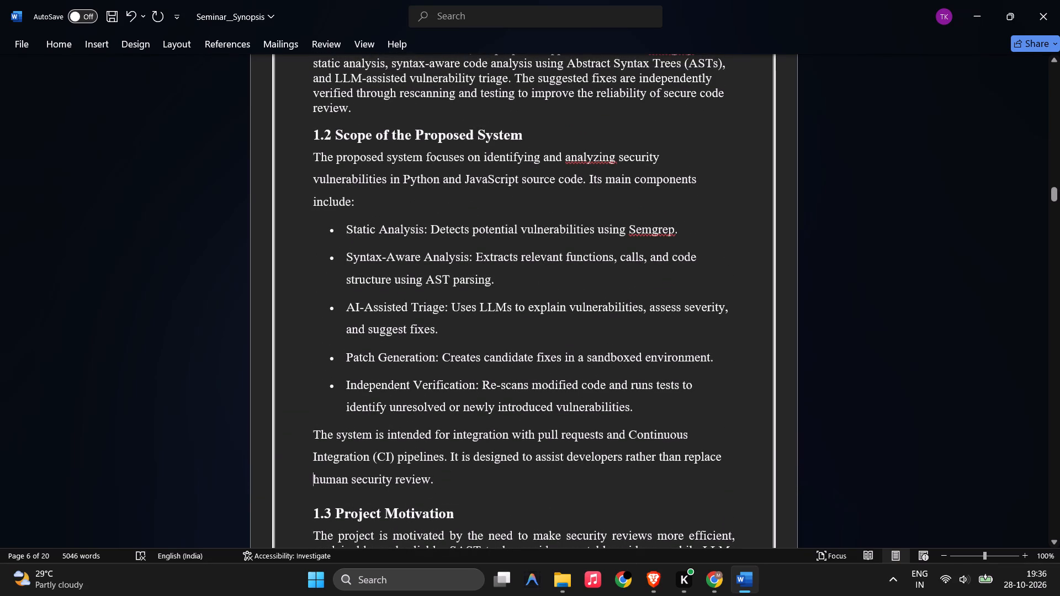
pyautogui.scroll(2, 426, 275)
pyautogui.scroll(2, 369, 261)
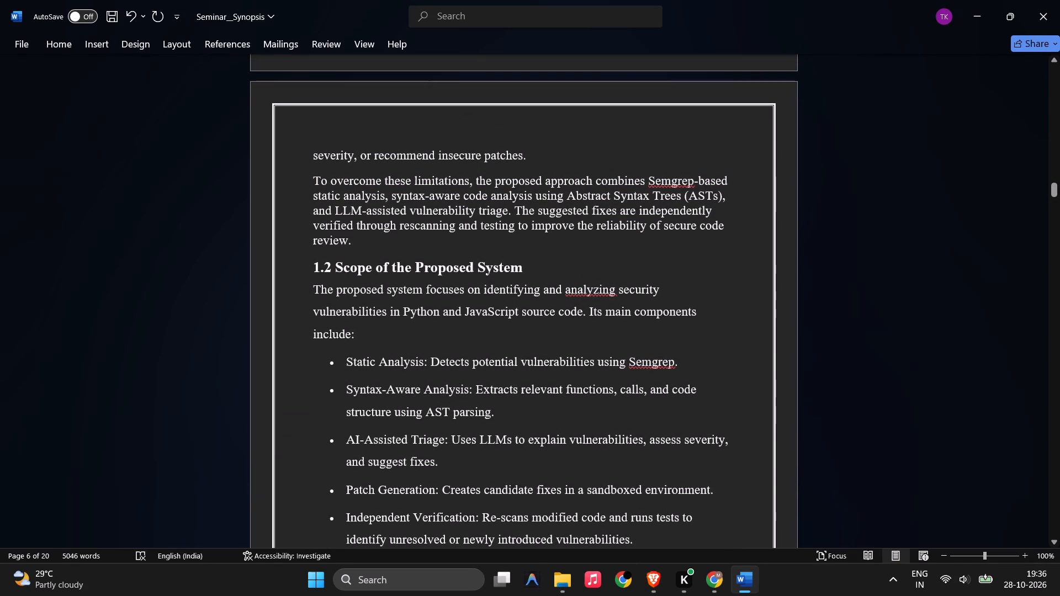
pyautogui.scroll(9, 369, 256)
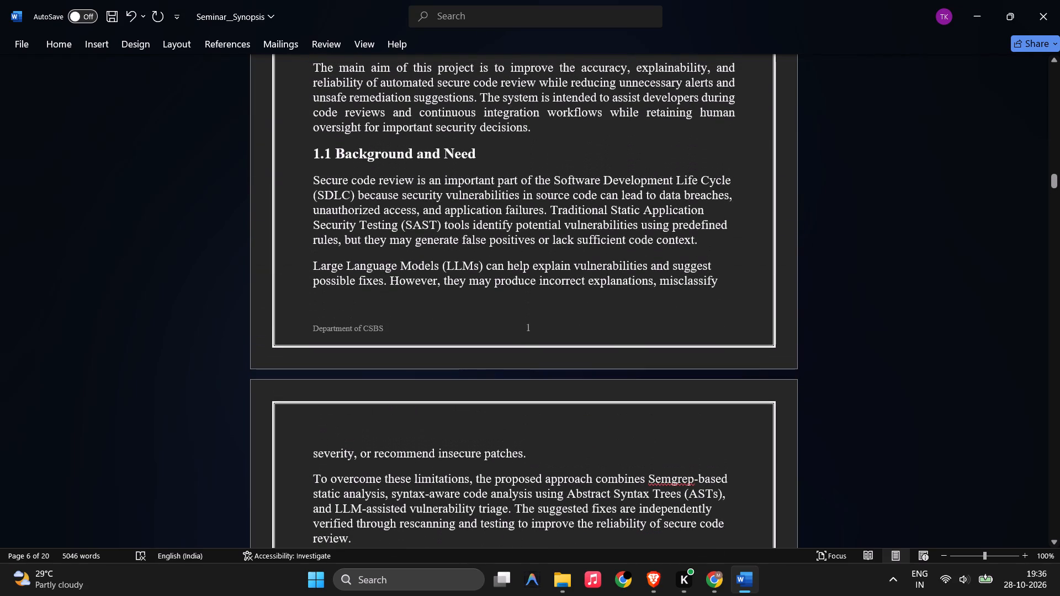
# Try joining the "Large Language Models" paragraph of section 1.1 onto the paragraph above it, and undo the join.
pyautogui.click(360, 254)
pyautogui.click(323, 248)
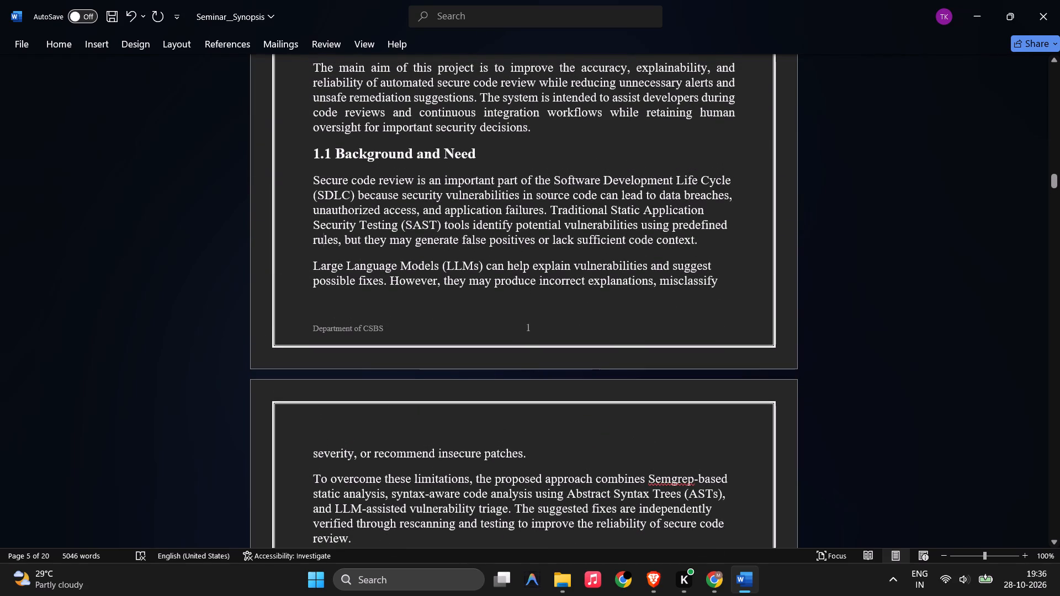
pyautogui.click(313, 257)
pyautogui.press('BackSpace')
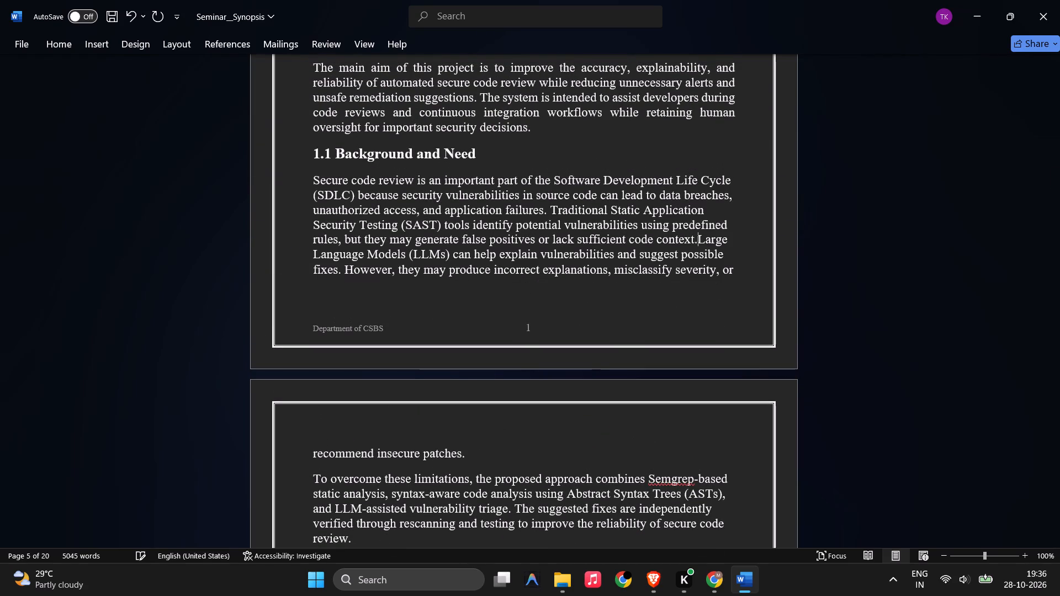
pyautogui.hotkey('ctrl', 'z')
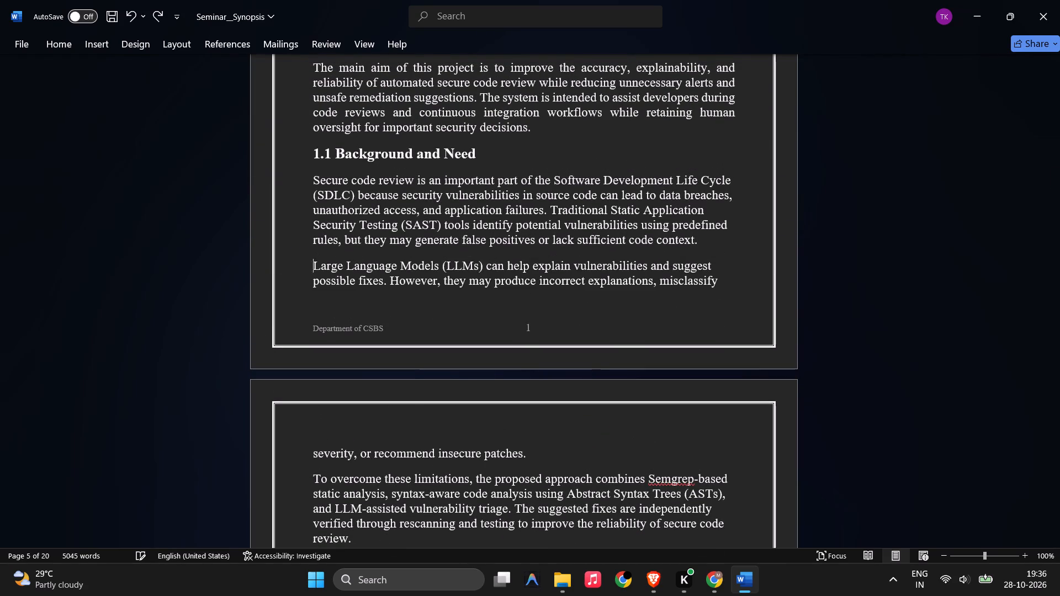
# Review the layout of Chapter 1 from its opening page through section 1.3 to the start of Chapter 2.
pyautogui.scroll(19, 313, 257)
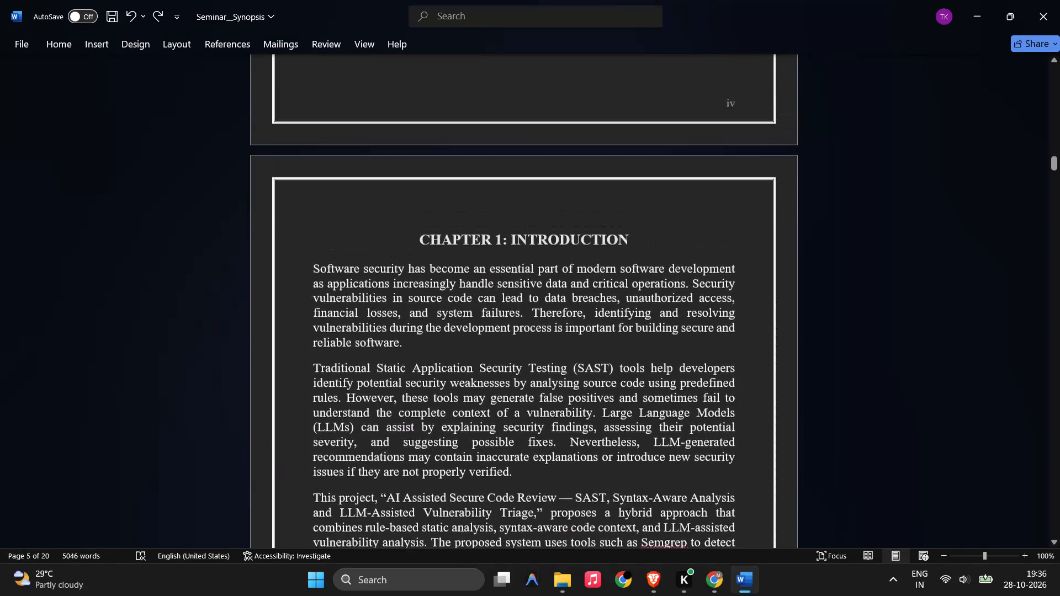
pyautogui.scroll(12, 313, 257)
pyautogui.scroll(-13, 315, 256)
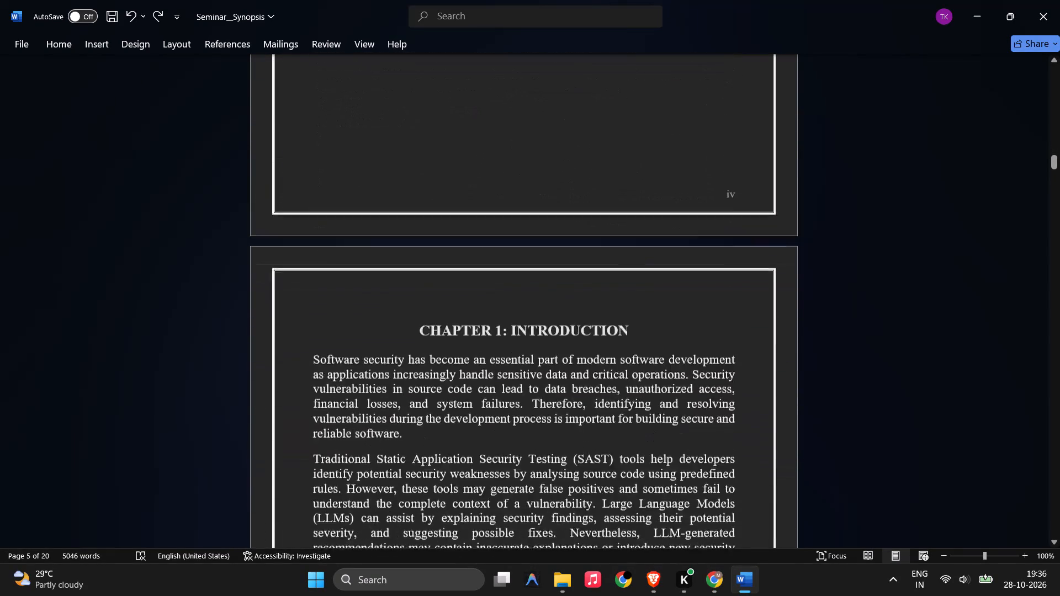
pyautogui.scroll(-20, 319, 251)
pyautogui.scroll(-20, 319, 251)
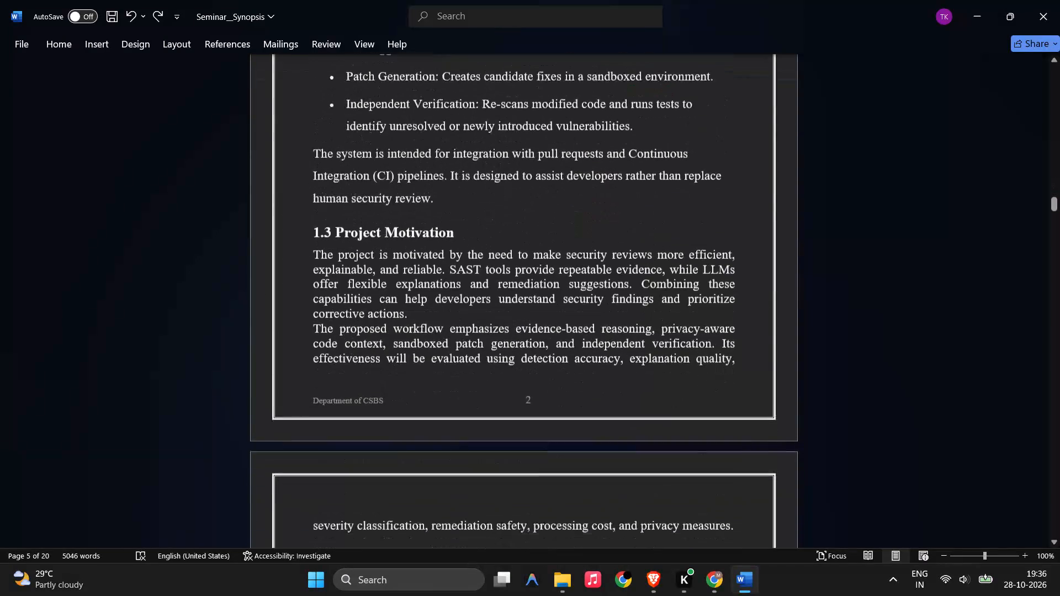
pyautogui.scroll(-20, 328, 233)
pyautogui.scroll(-10, 328, 233)
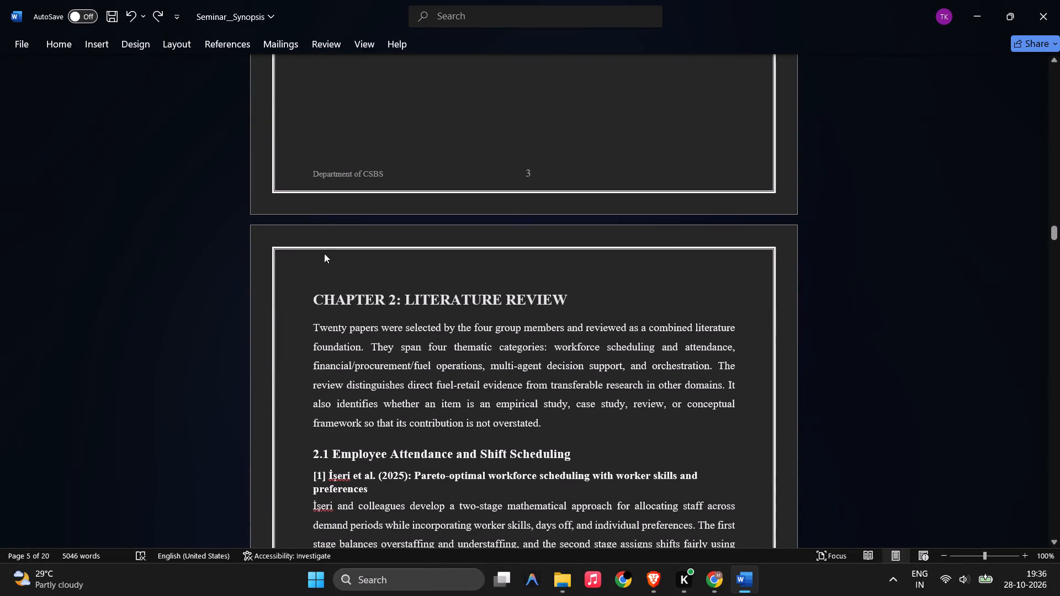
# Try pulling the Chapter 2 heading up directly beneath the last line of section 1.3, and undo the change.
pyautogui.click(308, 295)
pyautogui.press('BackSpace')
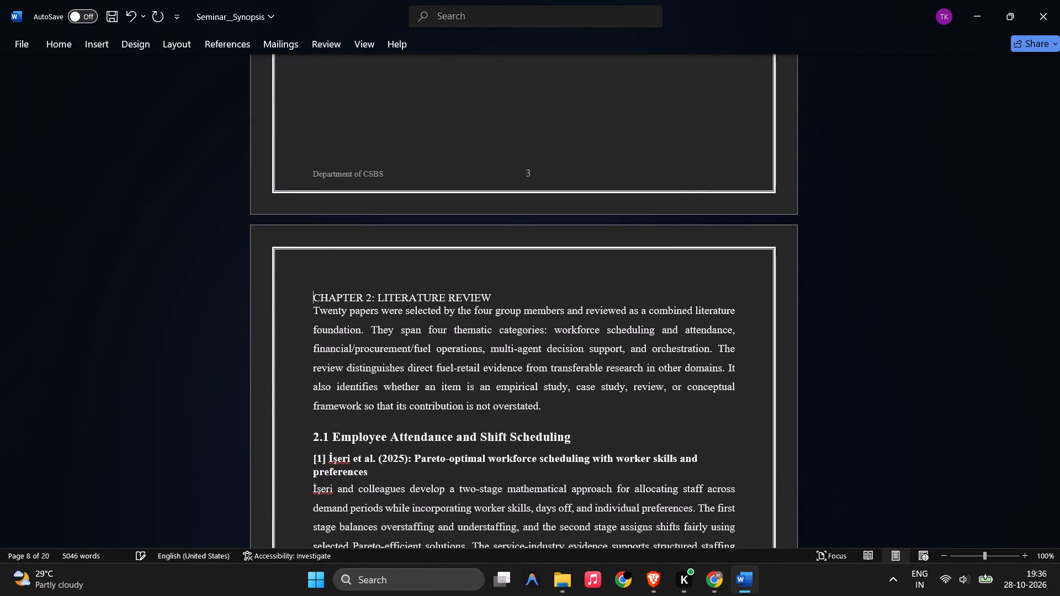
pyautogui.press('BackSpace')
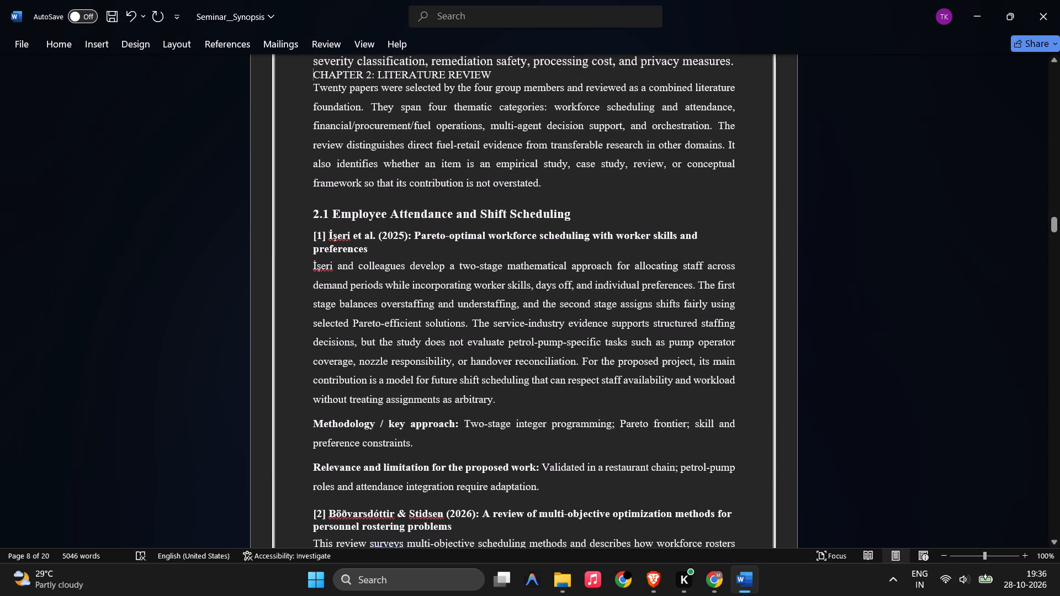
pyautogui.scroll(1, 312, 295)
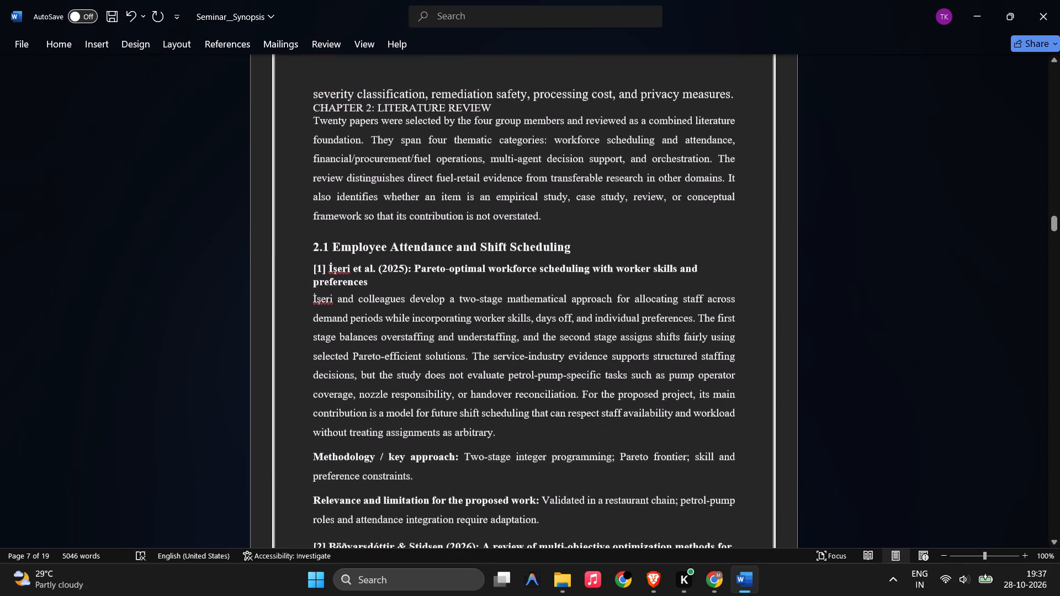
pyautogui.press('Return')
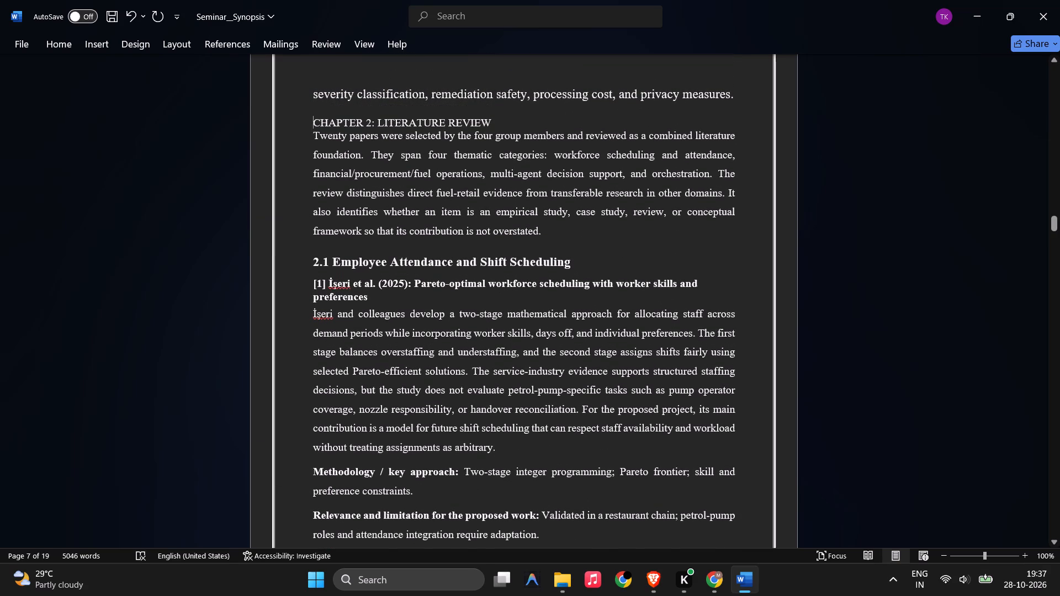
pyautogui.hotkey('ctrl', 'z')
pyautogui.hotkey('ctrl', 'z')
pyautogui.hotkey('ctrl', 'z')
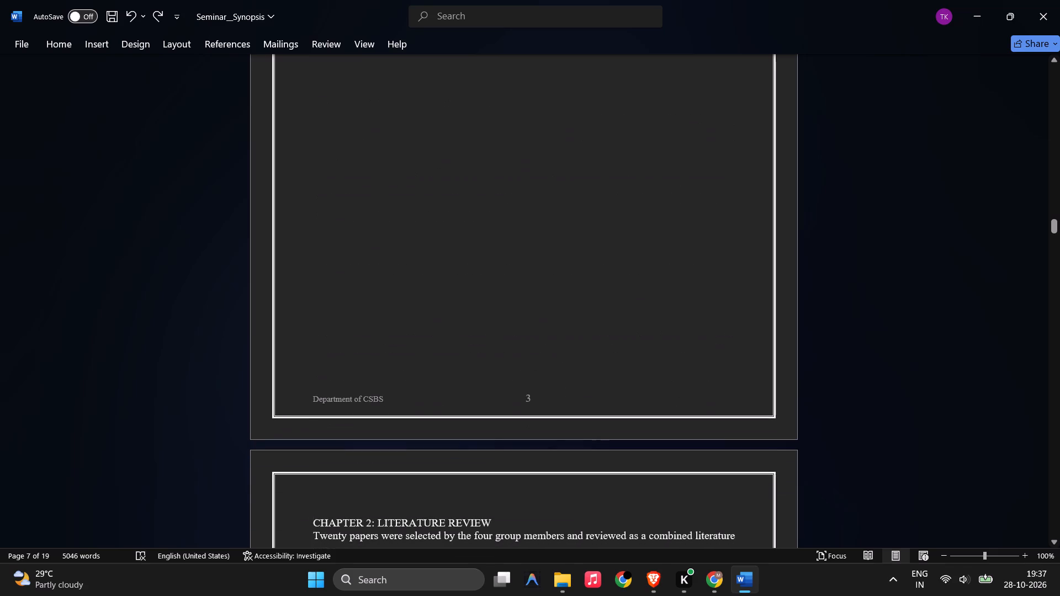
# Copy the formatted "CHAPTER 2: LITERATURE REVIEW" heading, leaving the original in place.
pyautogui.click(565, 529)
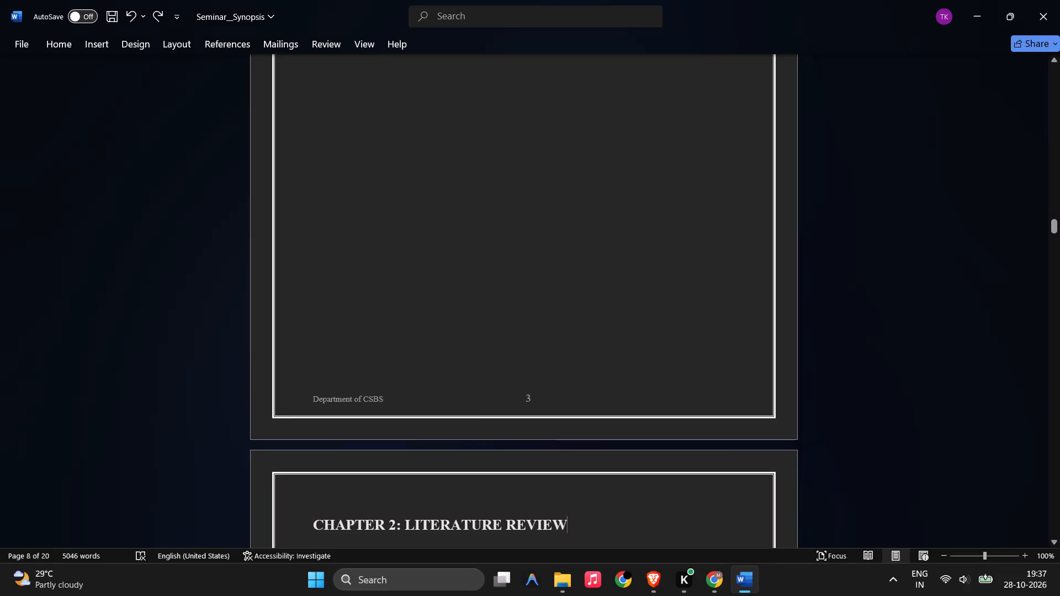
pyautogui.click(81, 43)
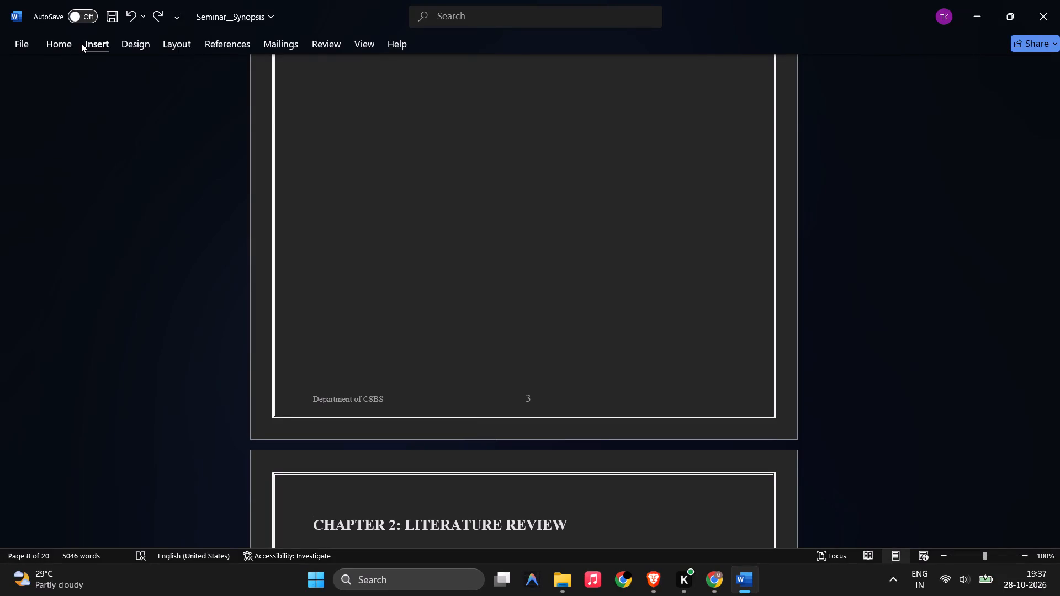
pyautogui.click(55, 44)
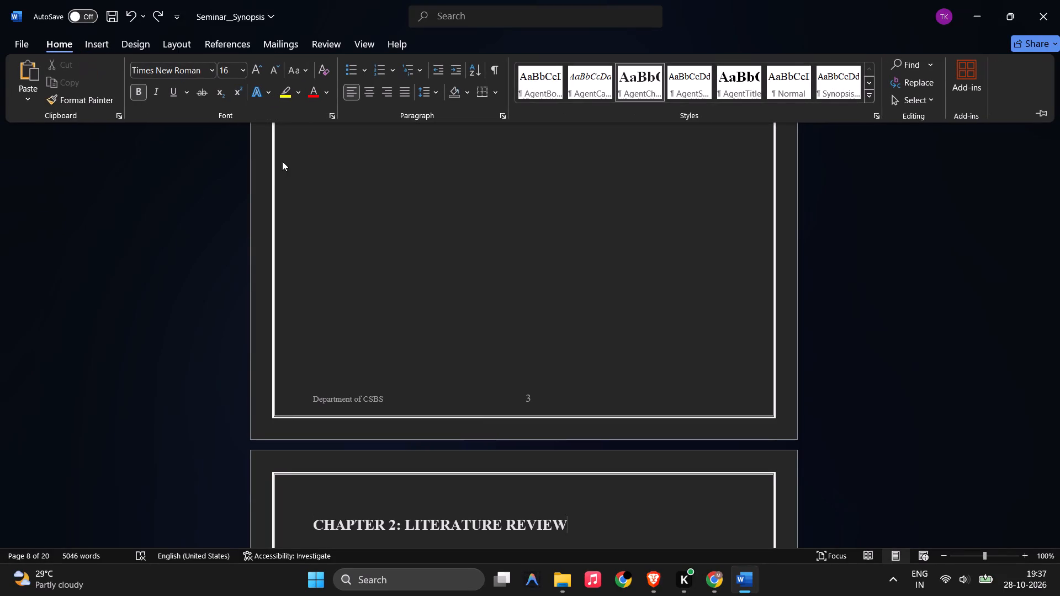
pyautogui.scroll(-3, 282, 161)
pyautogui.moveTo(576, 416); pyautogui.dragTo(320, 406)
pyautogui.moveTo(311, 426); pyautogui.dragTo(573, 421)
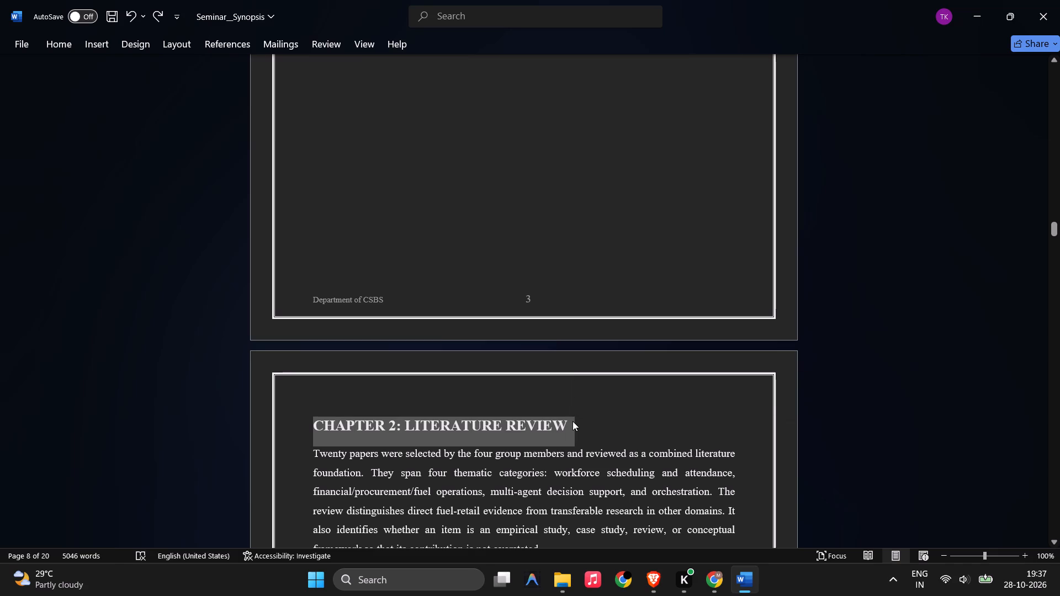
pyautogui.hotkey('ctrl', 'c')
pyautogui.press('BackSpace')
pyautogui.hotkey('ctrl', 'z')
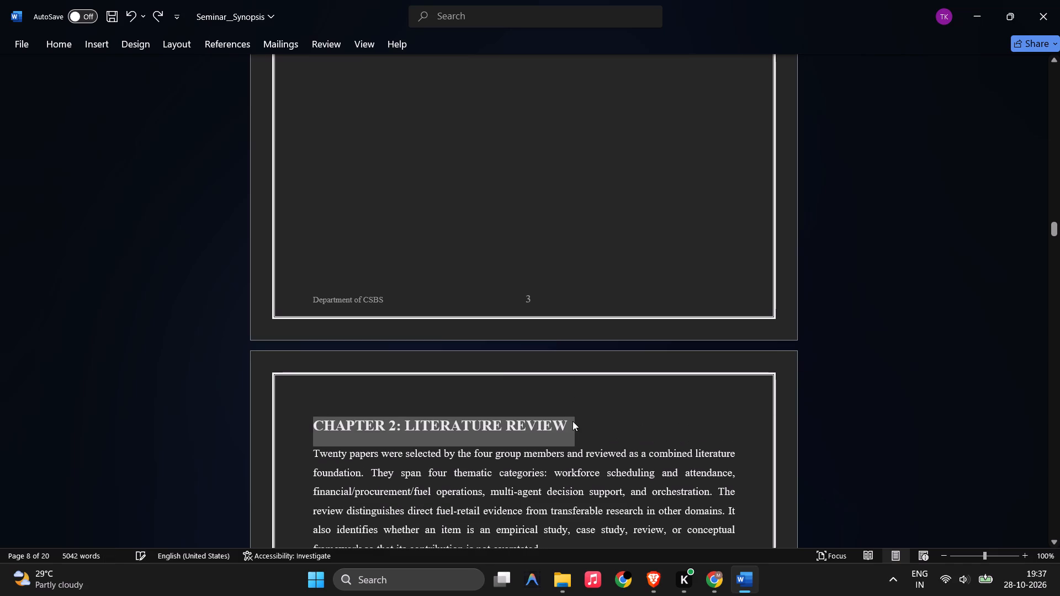
pyautogui.click(359, 418)
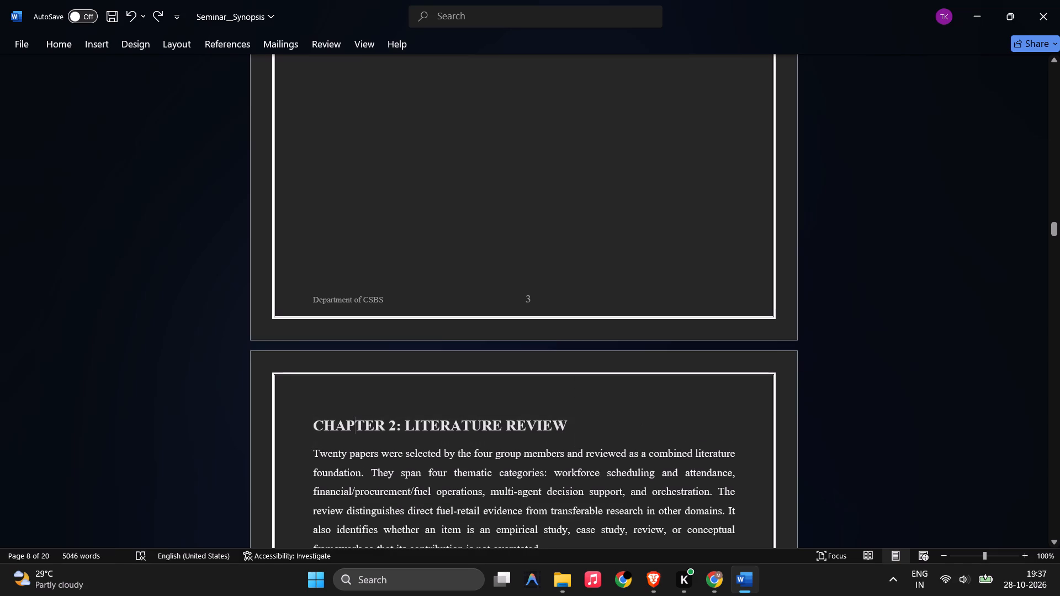
# Move the Chapter 2 heading up beneath section 1.3's last line with a paragraph break, and replace it with the copied formatted heading.
pyautogui.click(316, 423)
pyautogui.press('BackSpace')
pyautogui.press('BackSpace')
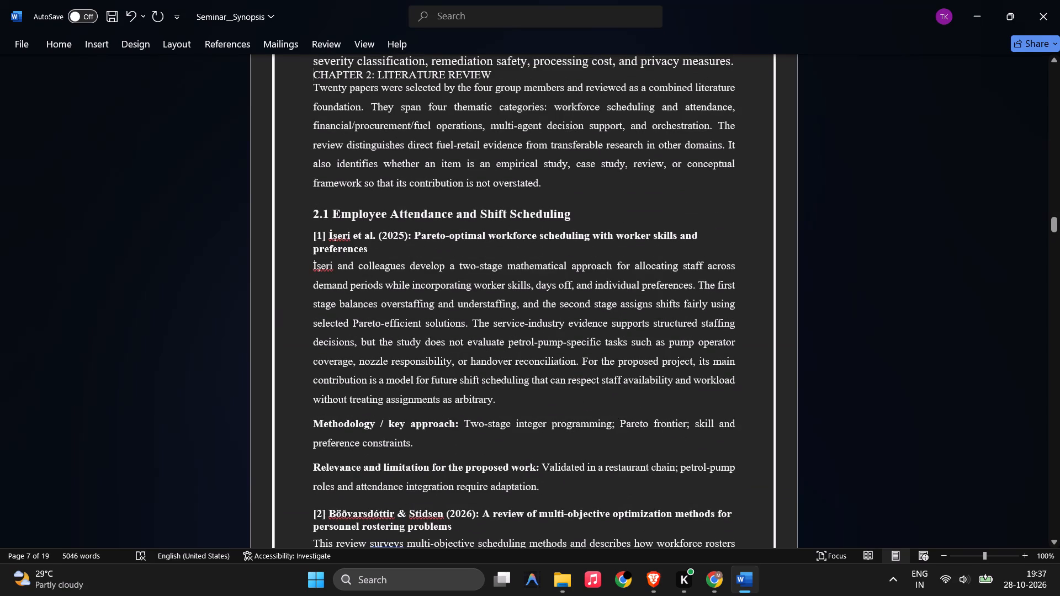
pyautogui.press('Return')
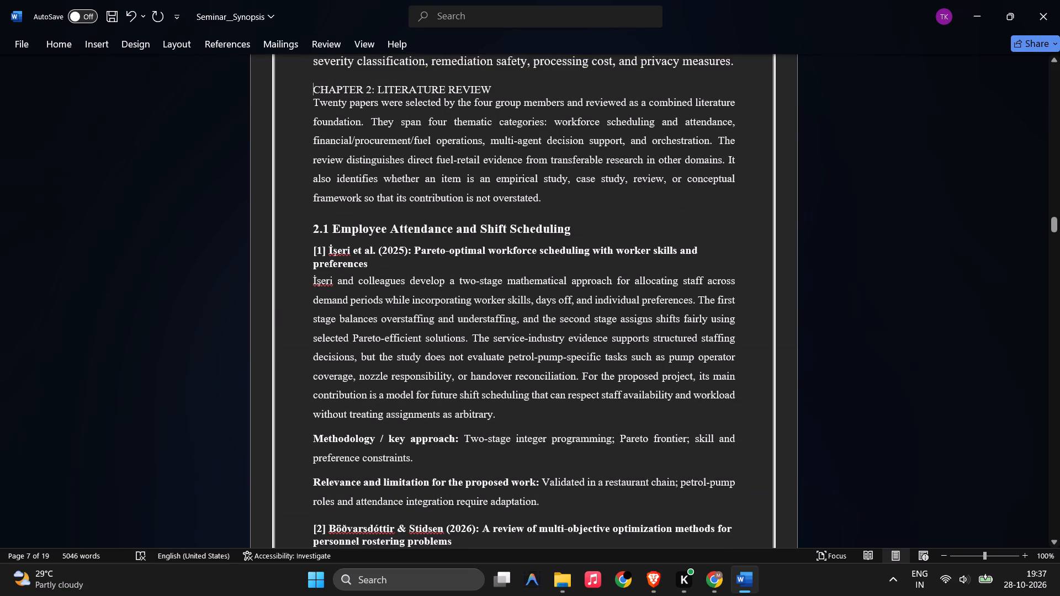
pyautogui.moveTo(497, 88); pyautogui.dragTo(318, 91)
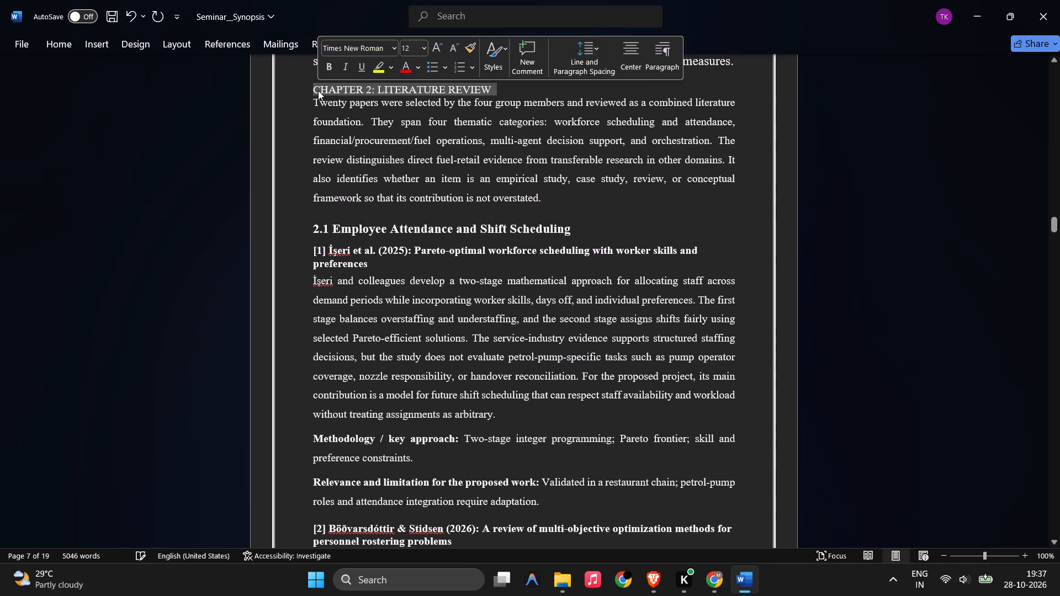
pyautogui.hotkey('ctrl', 'v')
pyautogui.click(315, 100)
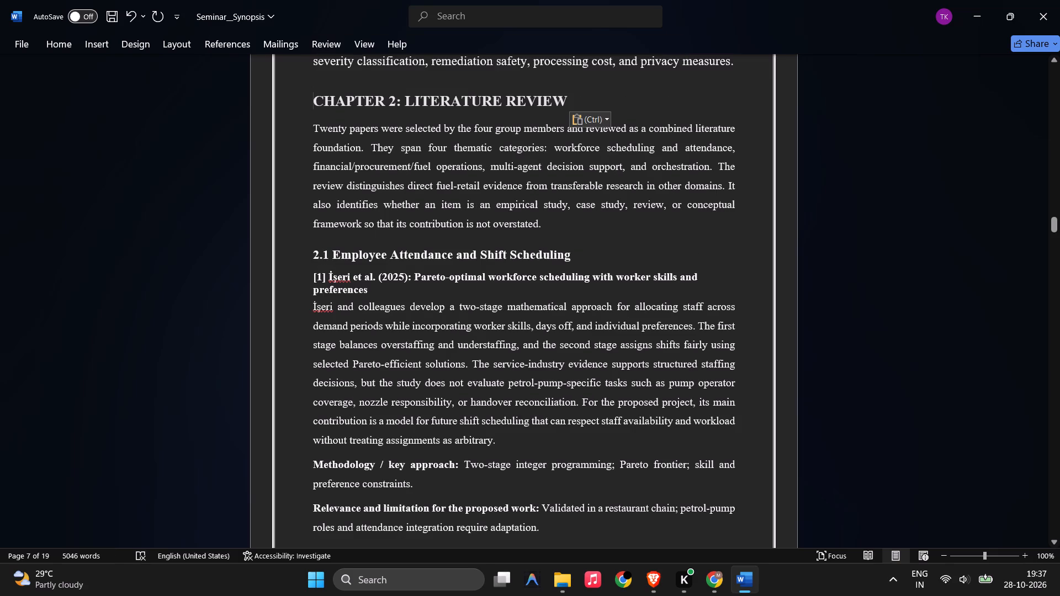
# Center the "CHAPTER 2: LITERATURE REVIEW" heading.
pyautogui.moveTo(585, 94); pyautogui.dragTo(350, 95)
pyautogui.click(58, 42)
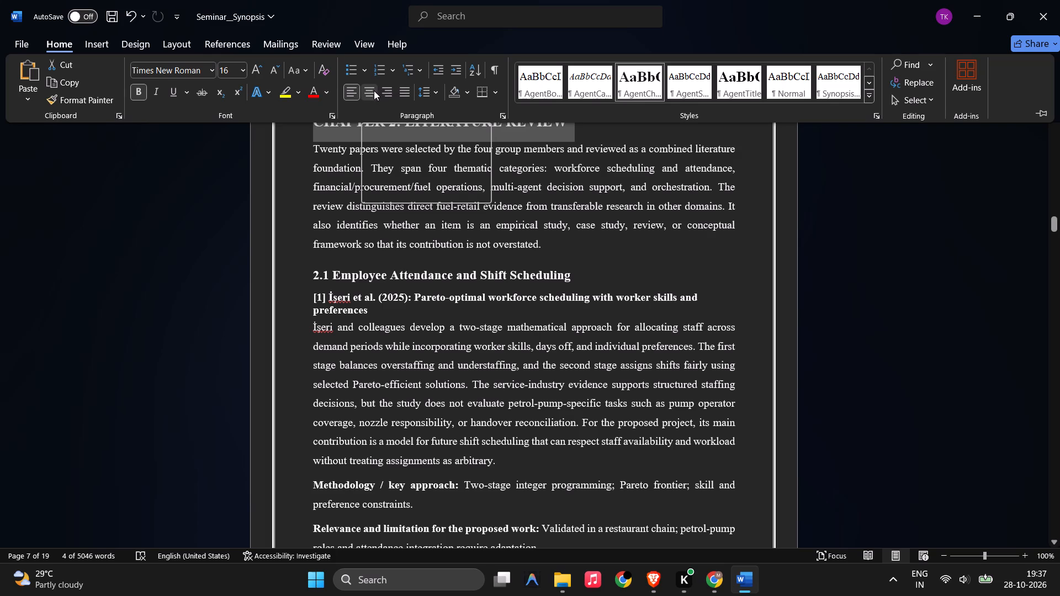
pyautogui.click(374, 91)
pyautogui.click(466, 205)
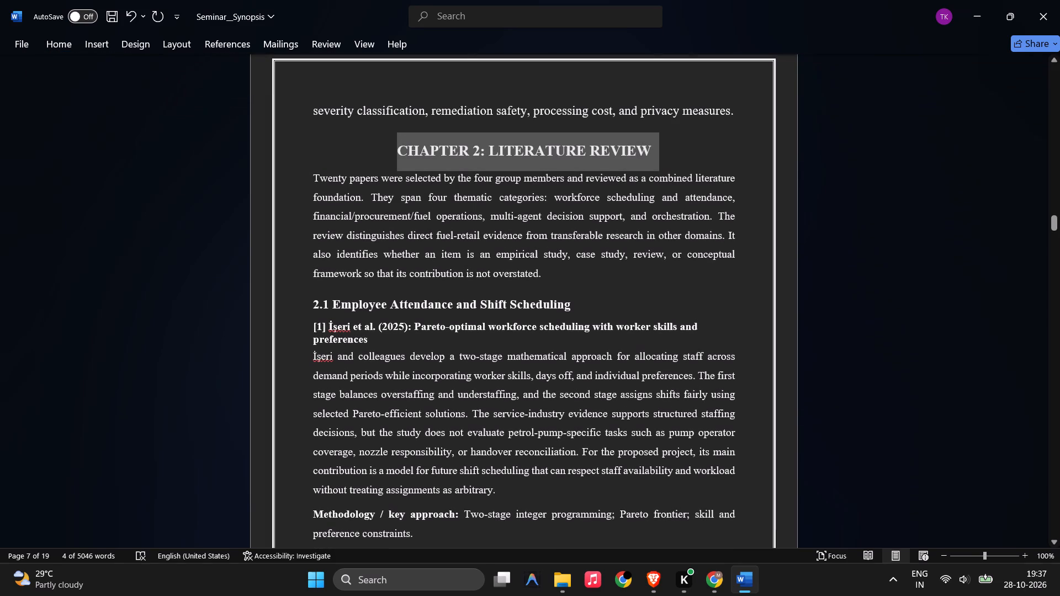
pyautogui.scroll(2, 340, 191)
pyautogui.click(346, 230)
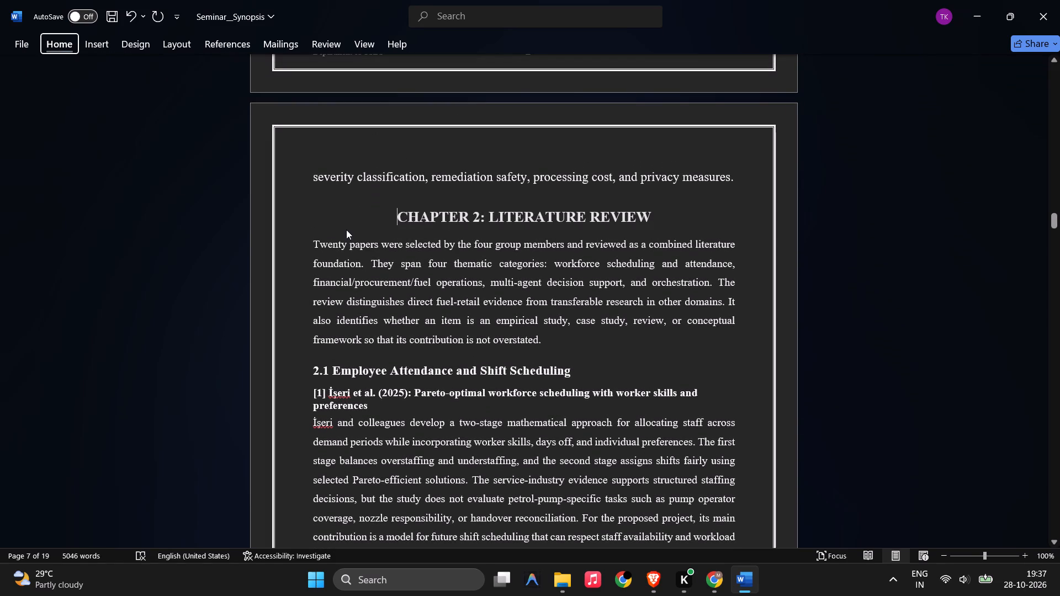
# Save the synopsis document.
pyautogui.hotkey('ctrl', 's')
pyautogui.click(353, 230)
pyautogui.hotkey('ctrl', 's')
pyautogui.hotkey('alt', 'Tab')
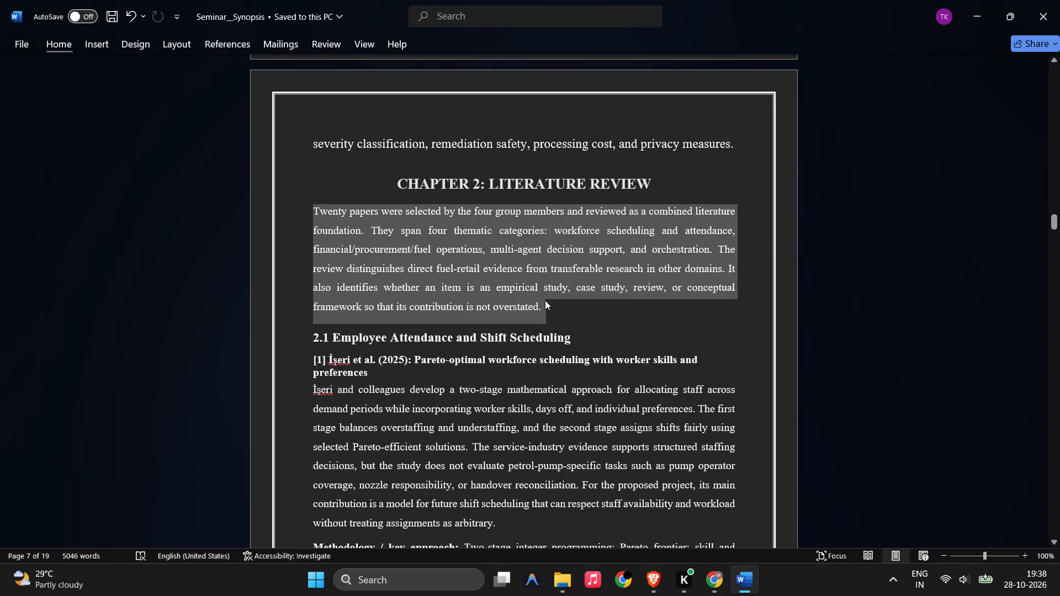
pyautogui.hotkey('ctrl', 'v')
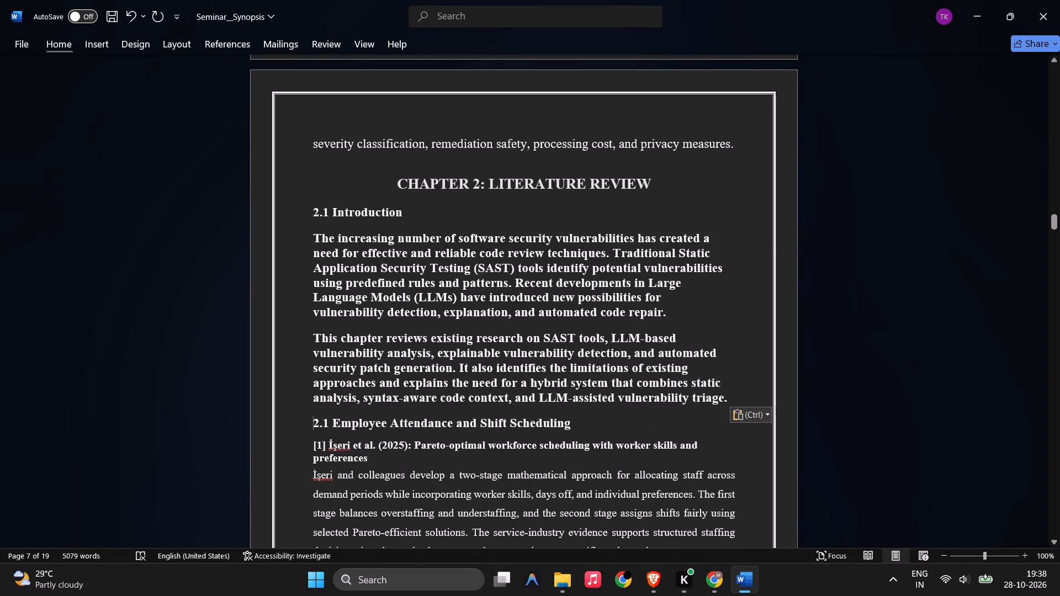
# Set the font size of the "2.1 Introduction" heading to 16.
pyautogui.moveTo(412, 216); pyautogui.dragTo(289, 204)
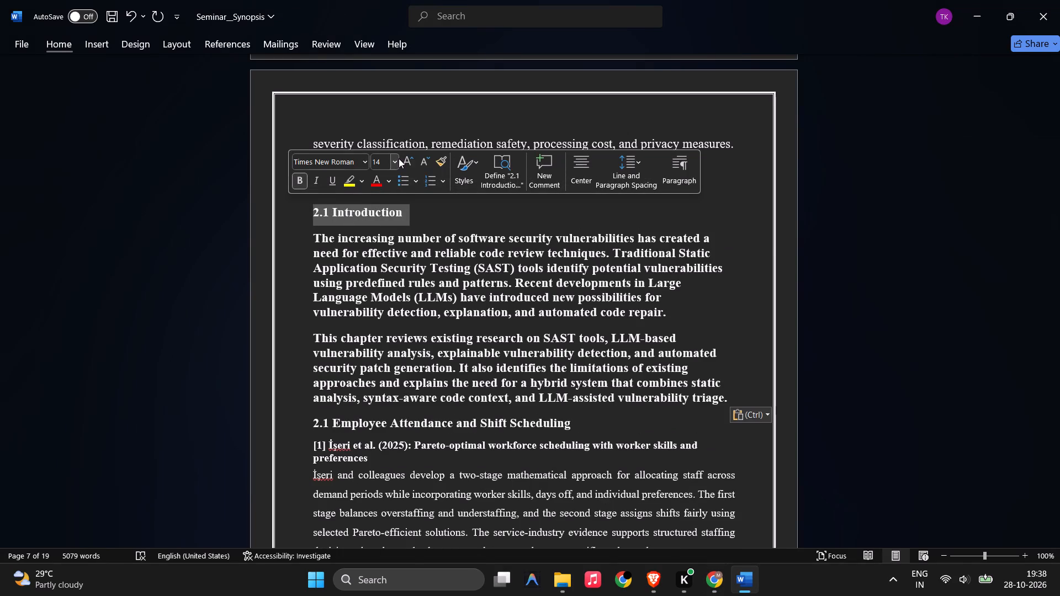
pyautogui.click(399, 158)
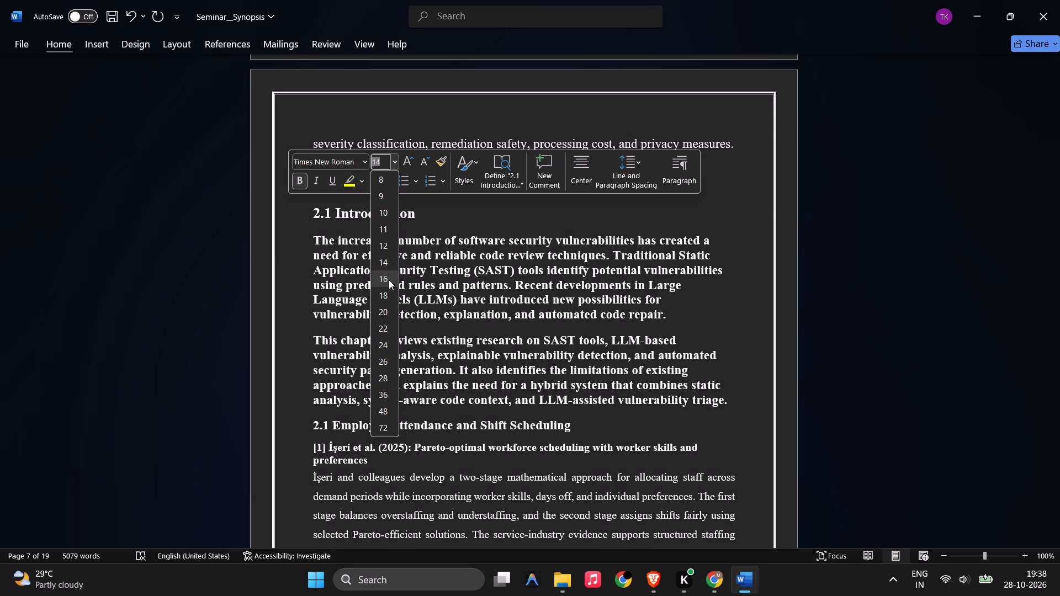
pyautogui.click(389, 280)
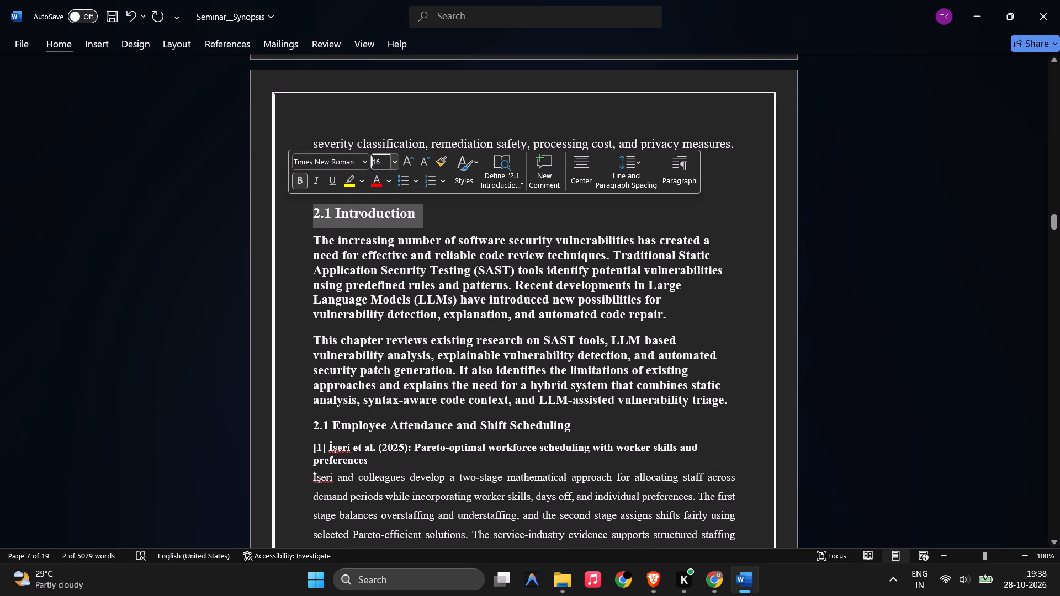
# Remove the bold from the two paragraphs under "2.1 Introduction" and justify them.
pyautogui.moveTo(313, 244); pyautogui.dragTo(728, 401)
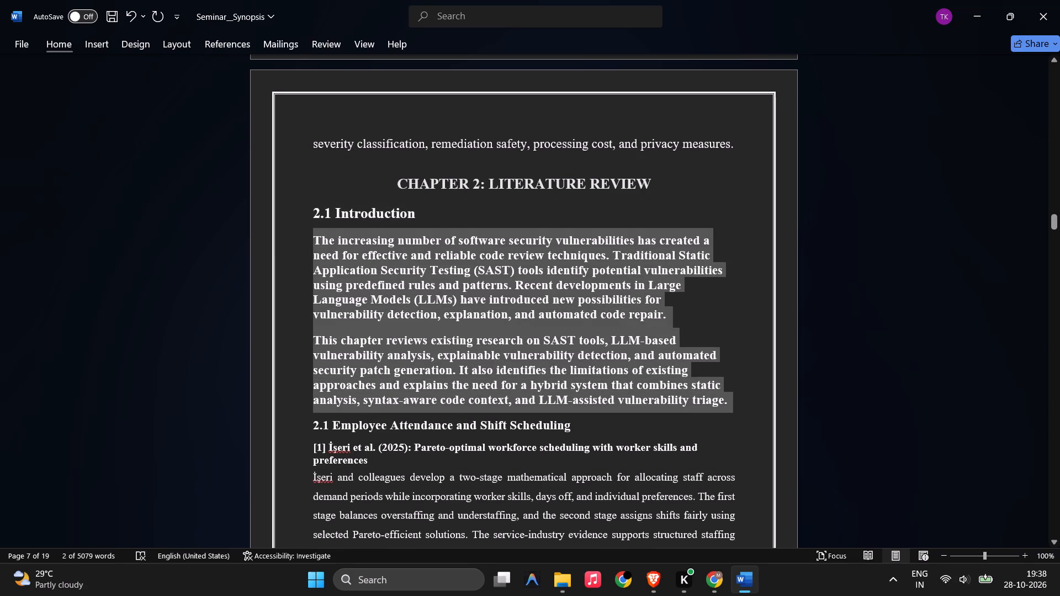
pyautogui.moveTo(728, 401); pyautogui.dragTo(728, 401)
pyautogui.rightClick(499, 310)
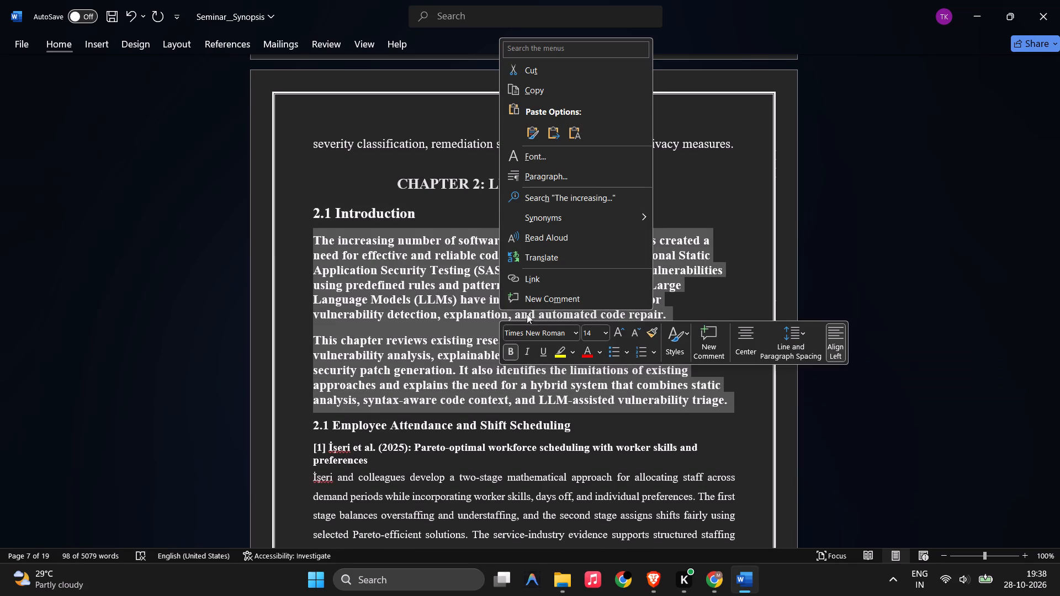
pyautogui.click(421, 331)
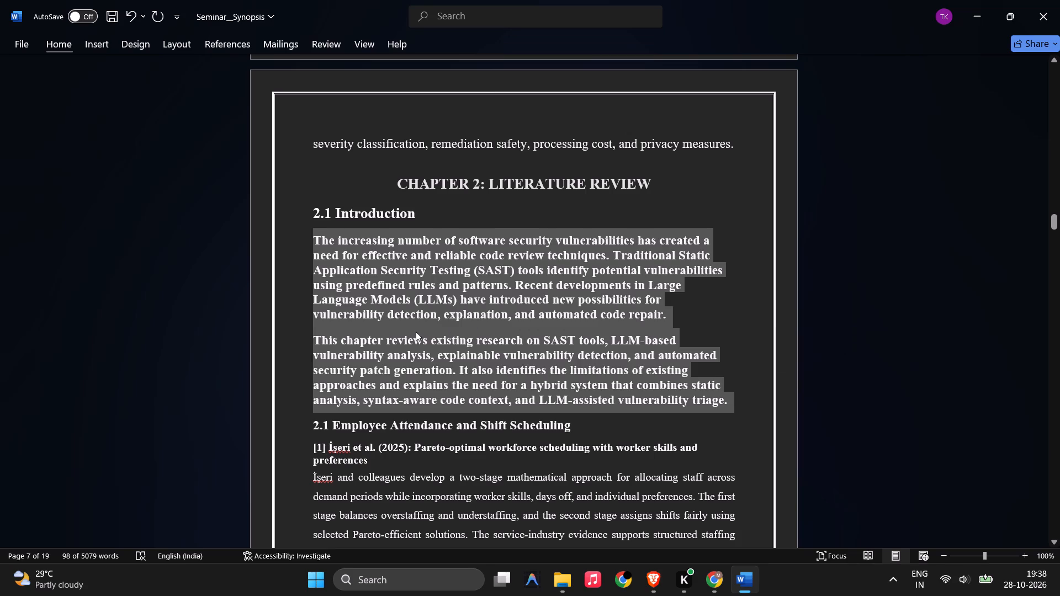
pyautogui.hotkey('ctrl', 'b')
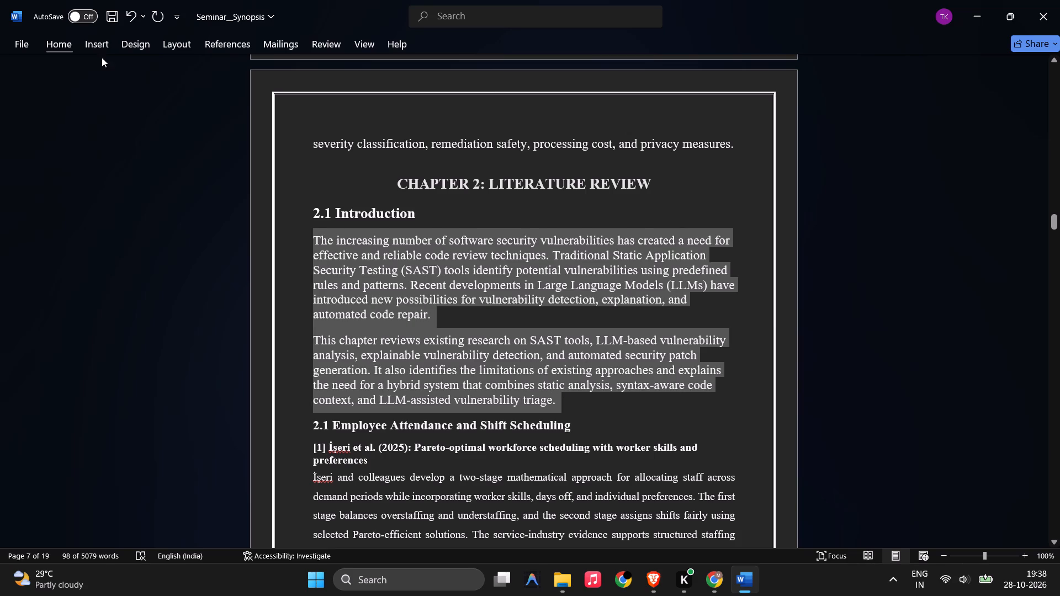
pyautogui.click(97, 47)
pyautogui.click(72, 47)
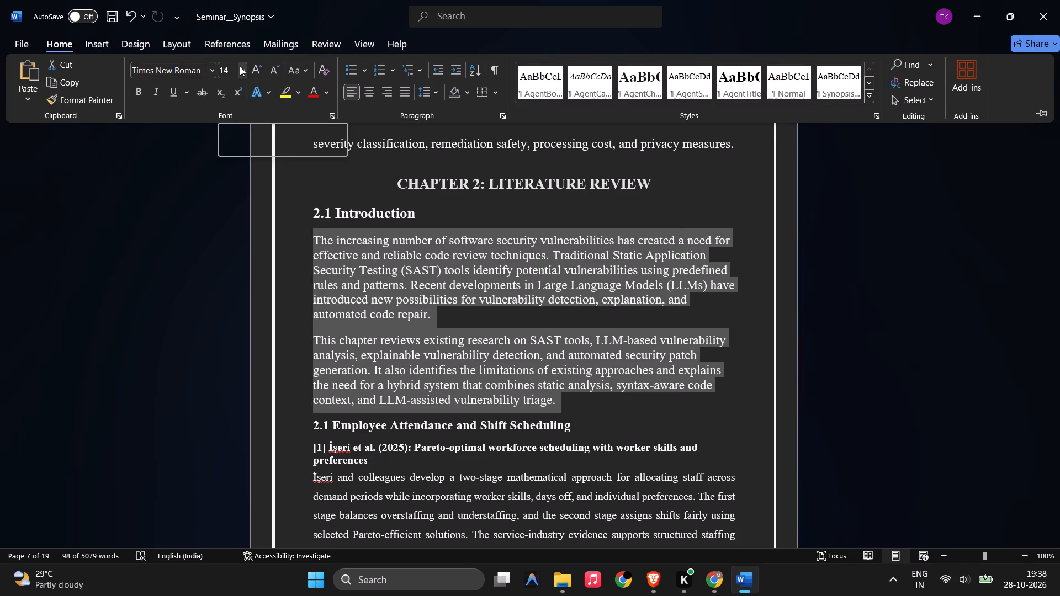
pyautogui.click(397, 89)
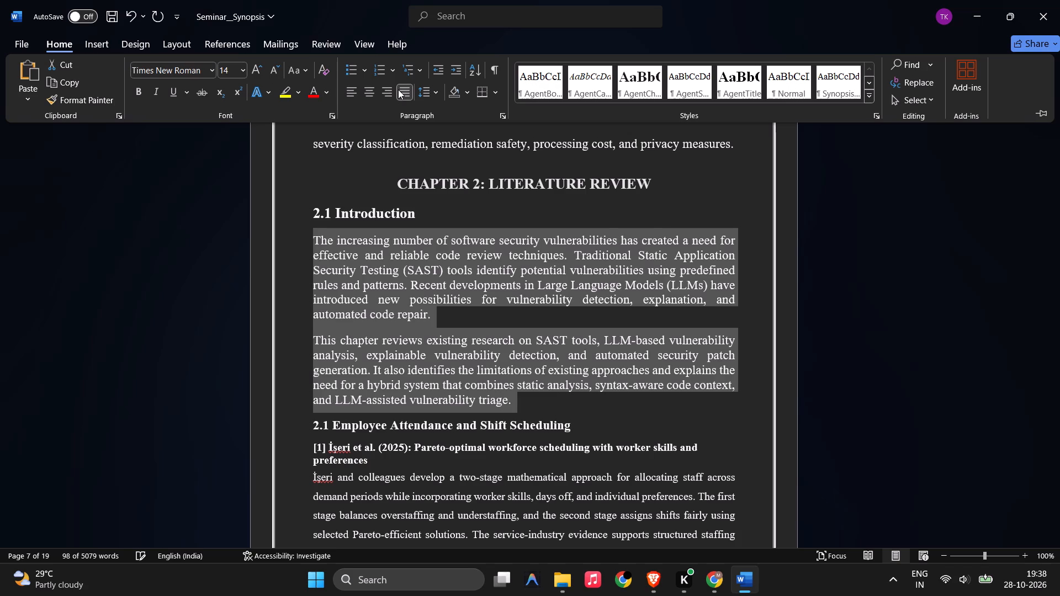
pyautogui.click(483, 313)
# Switch to ChatGPT in Chrome and copy the rest of Chapter 2, from "2.2 Review of Existing Research" through the end of "2.5 Summary".
pyautogui.scroll(-3, 483, 313)
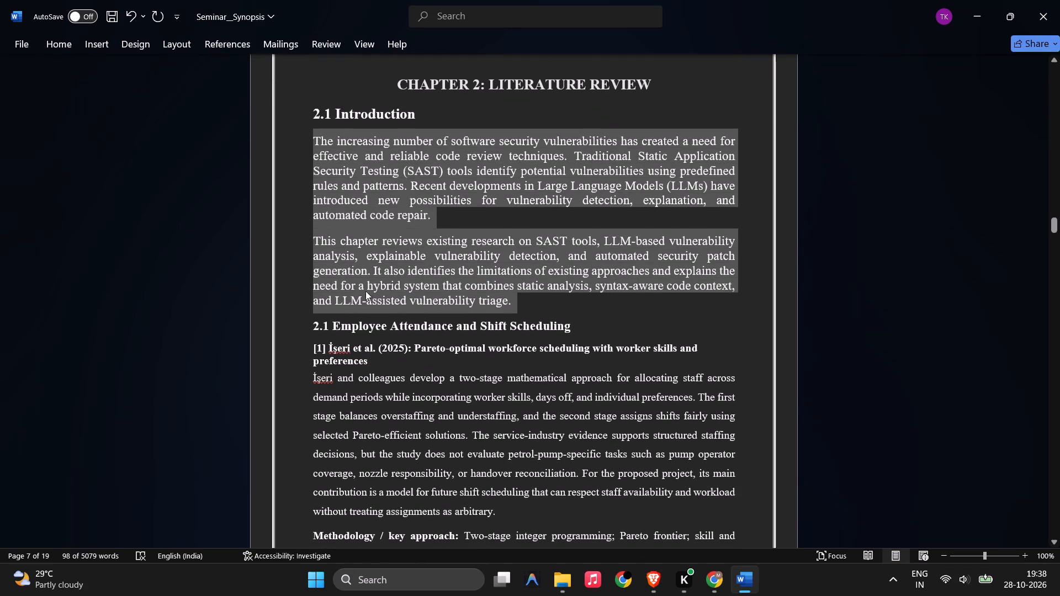
pyautogui.scroll(-1, 315, 326)
pyautogui.scroll(1, 315, 326)
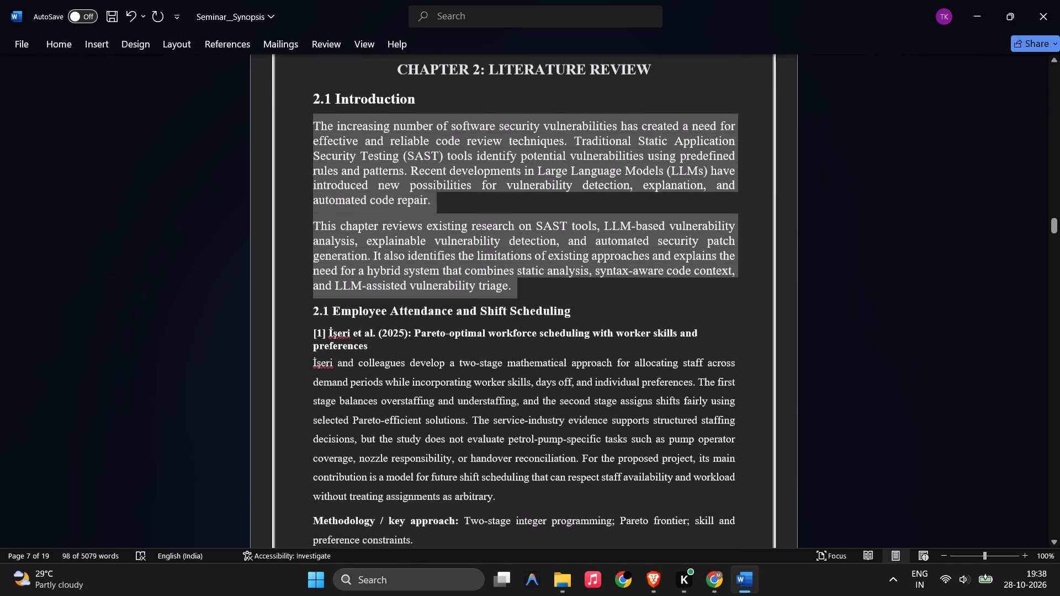
pyautogui.scroll(1, 315, 326)
pyautogui.hotkey('alt', 'Tab')
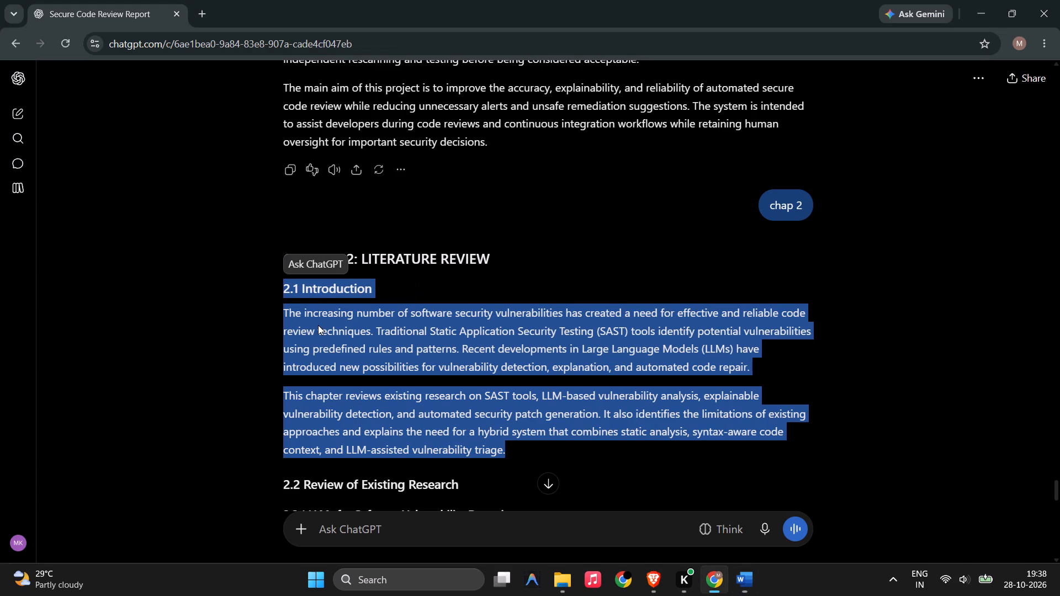
pyautogui.scroll(-3, 318, 325)
pyautogui.moveTo(284, 278); pyautogui.dragTo(401, 350)
pyautogui.scroll(-4, 303, 316)
pyautogui.scroll(-2, 364, 339)
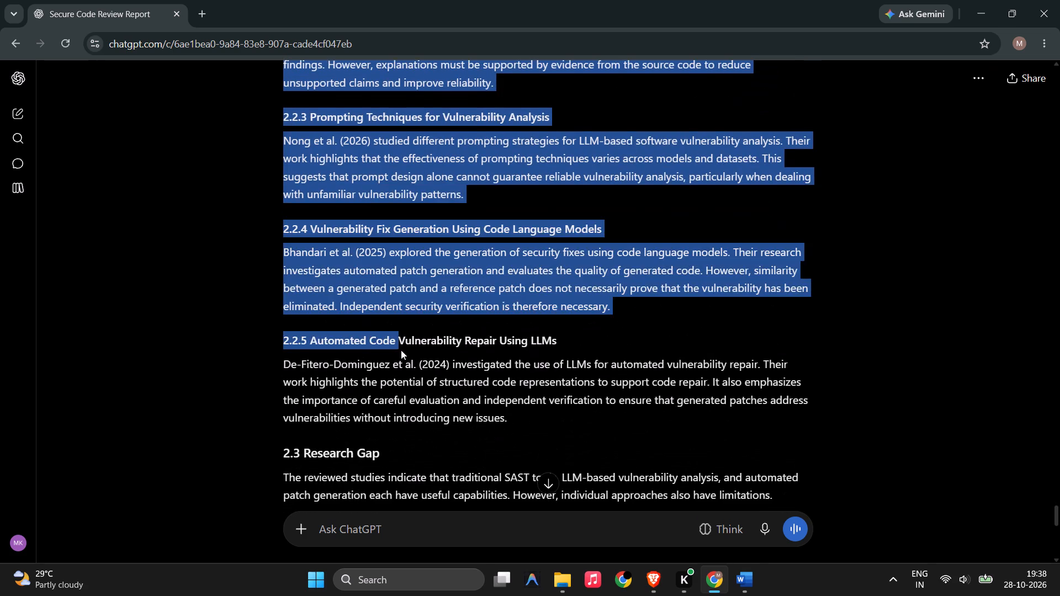
pyautogui.moveTo(401, 350); pyautogui.dragTo(420, 360)
pyautogui.scroll(-10, 402, 353)
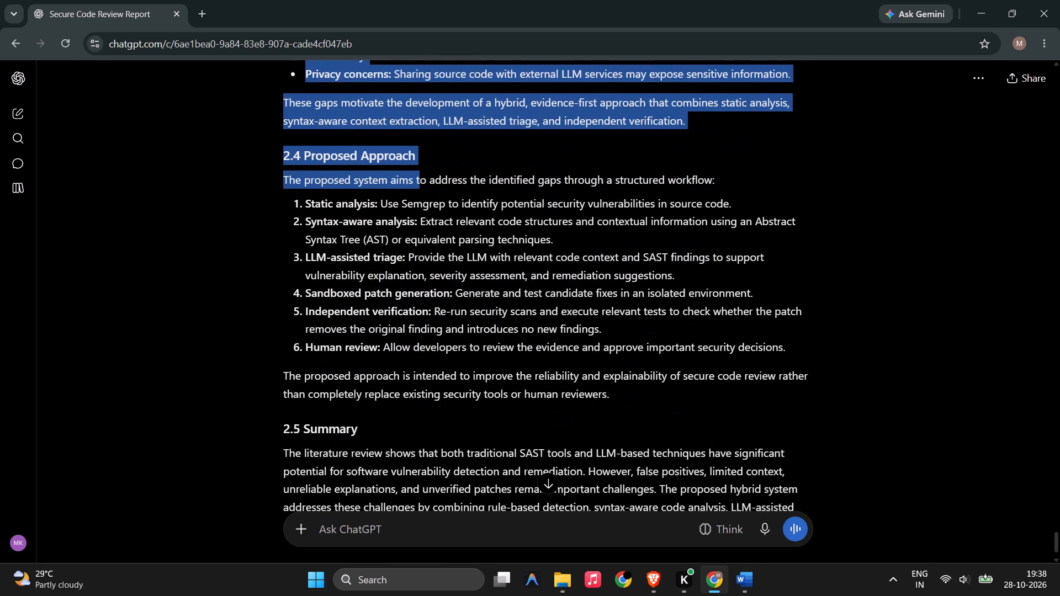
pyautogui.moveTo(420, 360); pyautogui.dragTo(613, 412)
pyautogui.scroll(-2, 422, 360)
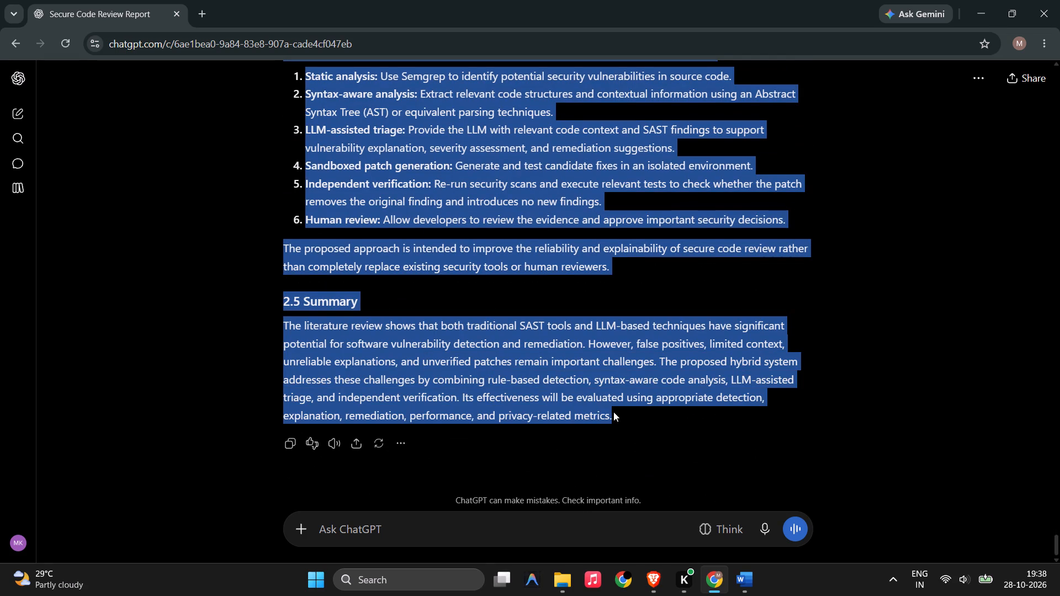
pyautogui.moveTo(613, 412); pyautogui.dragTo(613, 412)
pyautogui.hotkey('ctrl', 'c')
# In Word, replace the old text from "2.1 Employee Attendance and Shift Scheduling" through the paragraph above Table 2.1 with the copied sections.
pyautogui.hotkey('alt', 'Tab')
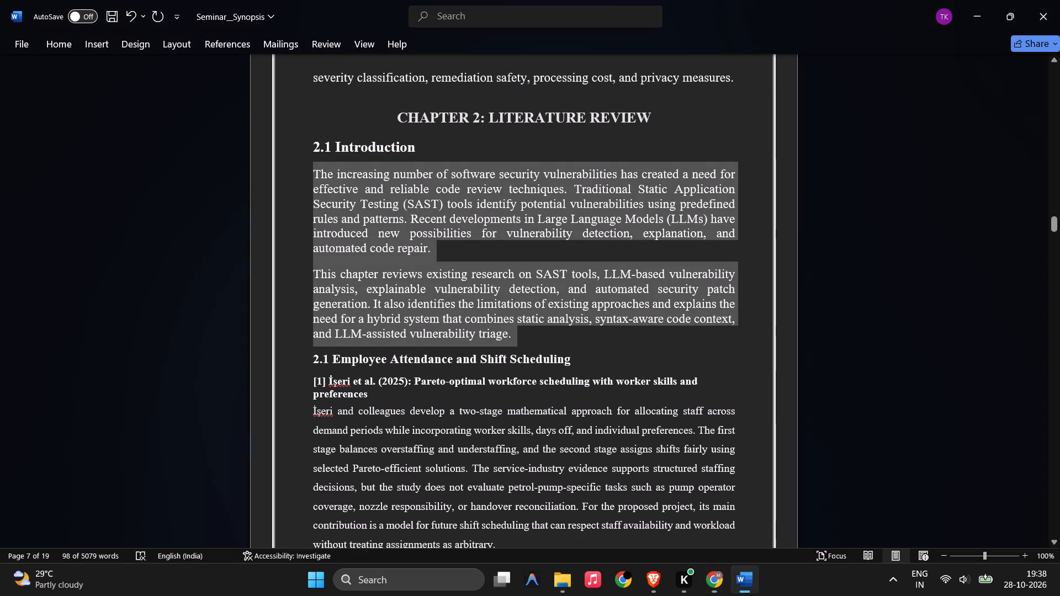
pyautogui.scroll(-3, 427, 309)
pyautogui.moveTo(307, 258); pyautogui.dragTo(322, 281)
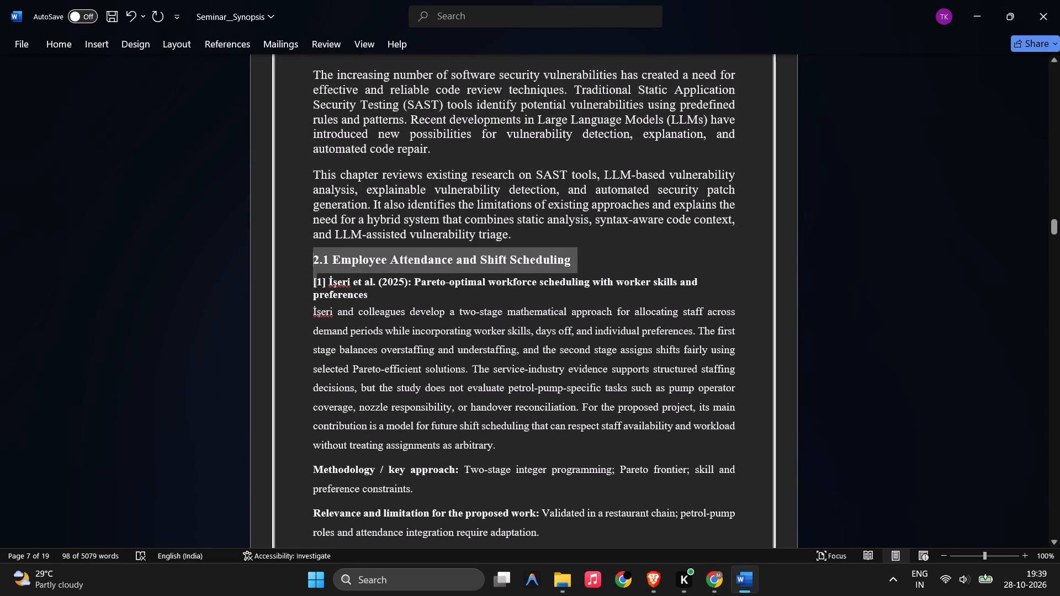
pyautogui.moveTo(322, 281); pyautogui.dragTo(343, 331)
pyautogui.scroll(-14, 342, 329)
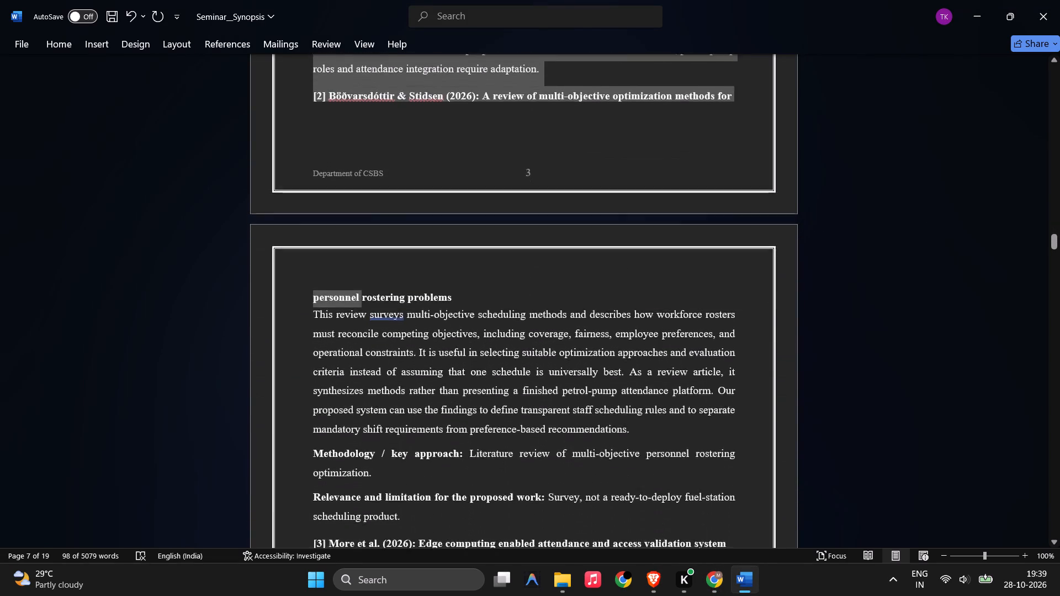
pyautogui.scroll(-5, 343, 331)
pyautogui.moveTo(343, 331); pyautogui.dragTo(346, 336)
pyautogui.scroll(-19, 344, 334)
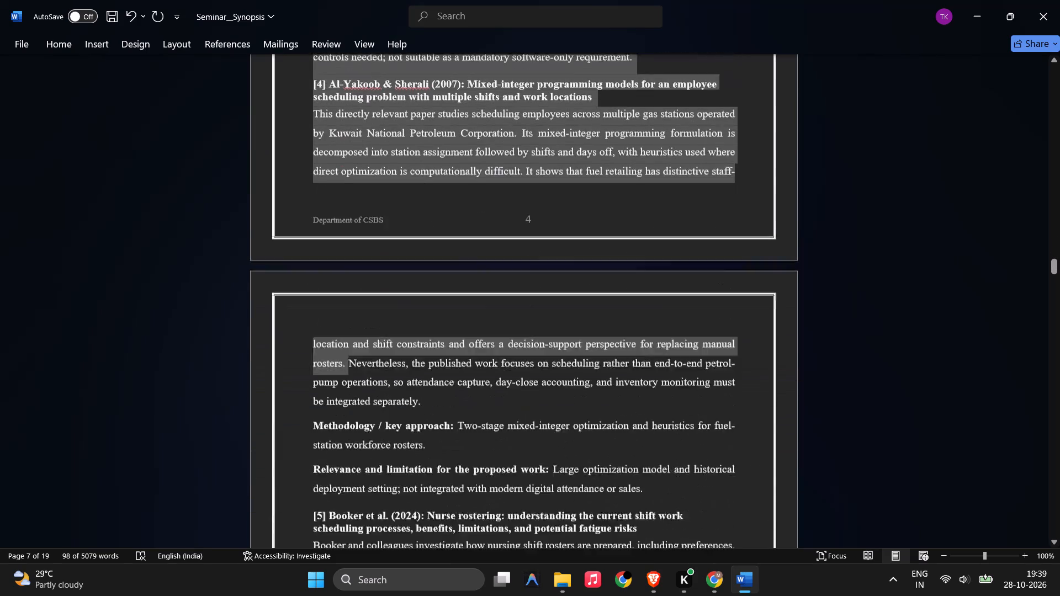
pyautogui.moveTo(346, 336); pyautogui.dragTo(346, 334)
pyautogui.scroll(-19, 346, 336)
pyautogui.scroll(-17, 346, 334)
pyautogui.scroll(-18, 346, 334)
pyautogui.scroll(-16, 346, 334)
pyautogui.scroll(-20, 346, 334)
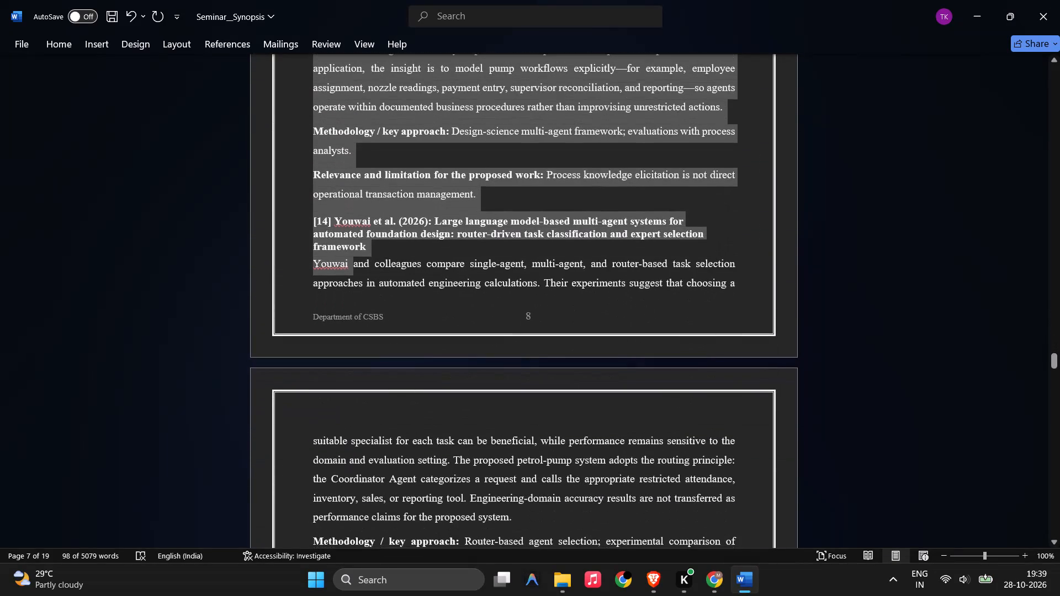
pyautogui.moveTo(346, 334); pyautogui.dragTo(348, 328)
pyautogui.scroll(-19, 346, 334)
pyautogui.scroll(-15, 348, 328)
pyautogui.scroll(-20, 348, 328)
pyautogui.scroll(-18, 348, 328)
pyautogui.scroll(7, 348, 328)
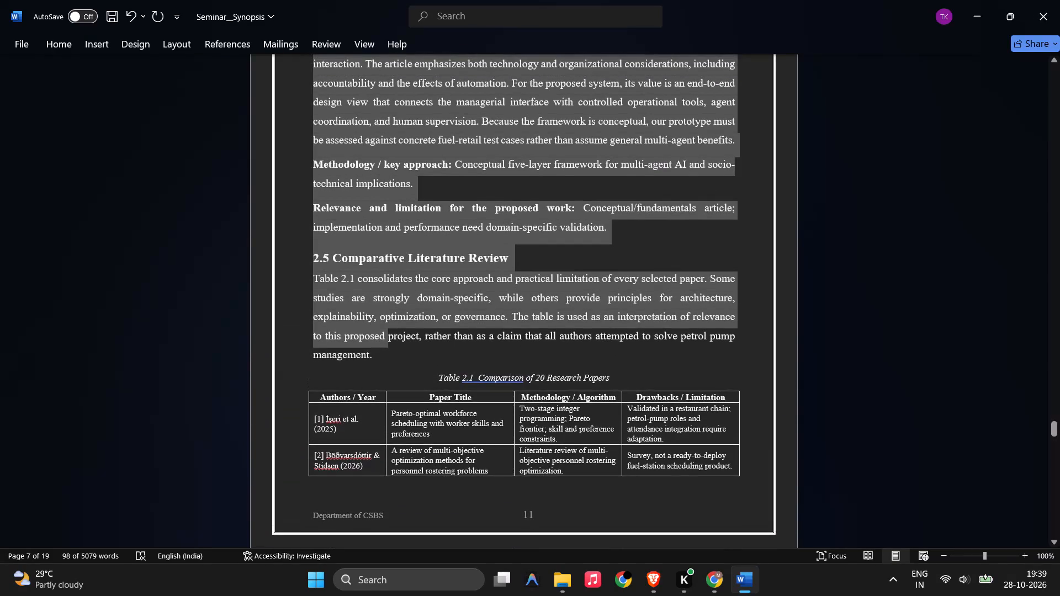
pyautogui.moveTo(348, 328); pyautogui.dragTo(368, 355)
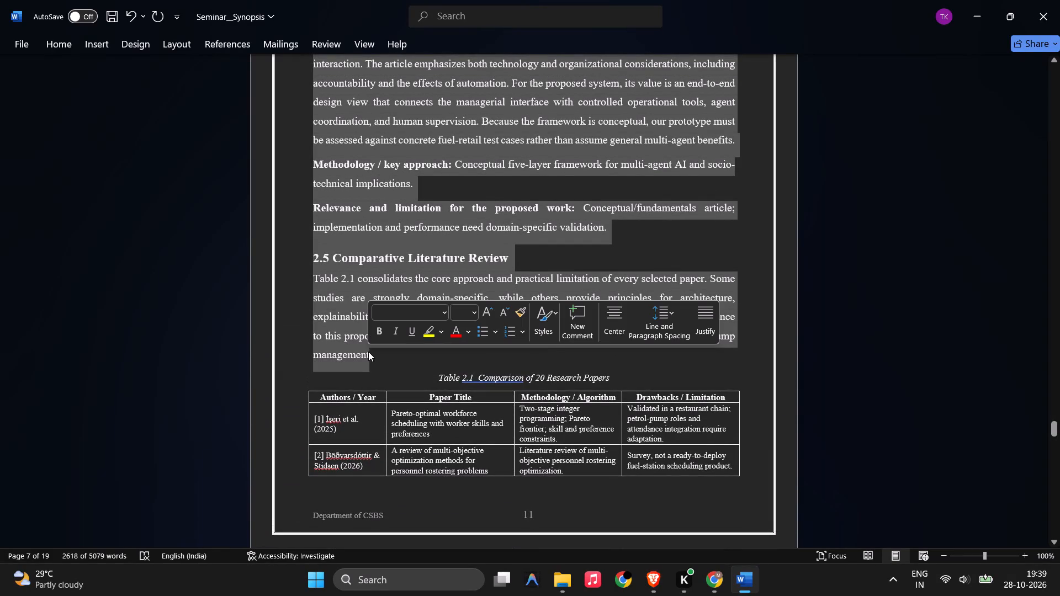
pyautogui.hotkey('ctrl', 'v')
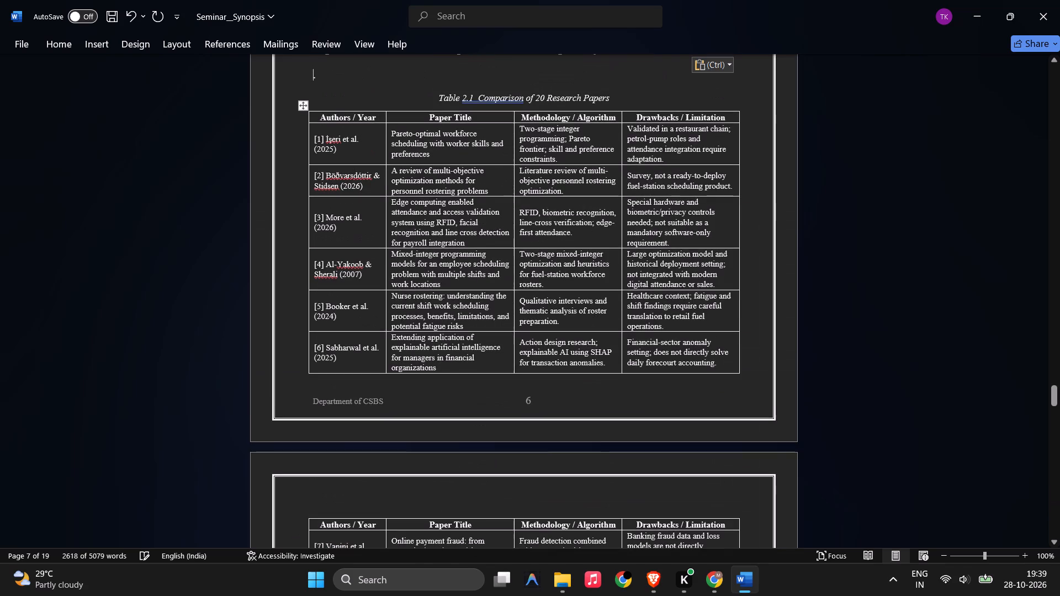
# Delete the leftover line break and duplicate full stop at the end of the 2.5 Summary paragraph above Table 2.1.
pyautogui.scroll(4, 368, 351)
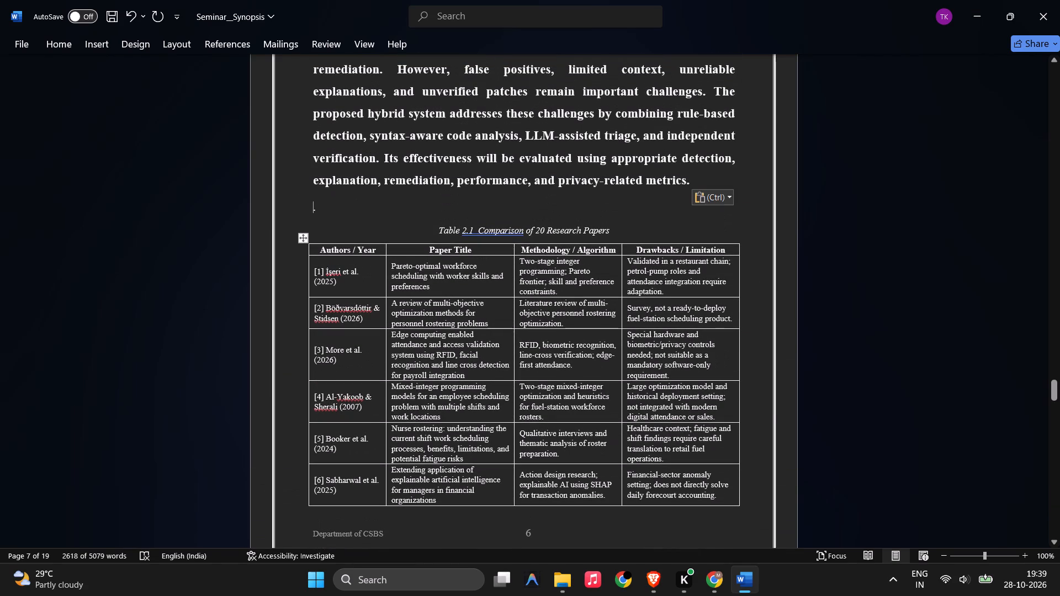
pyautogui.press('BackSpace')
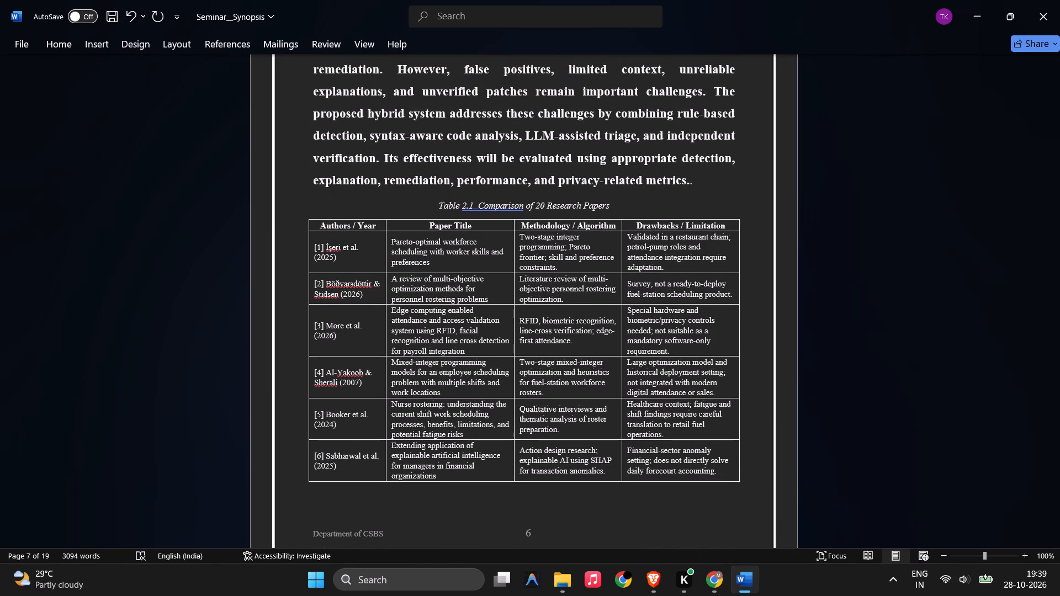
pyautogui.press('BackSpace')
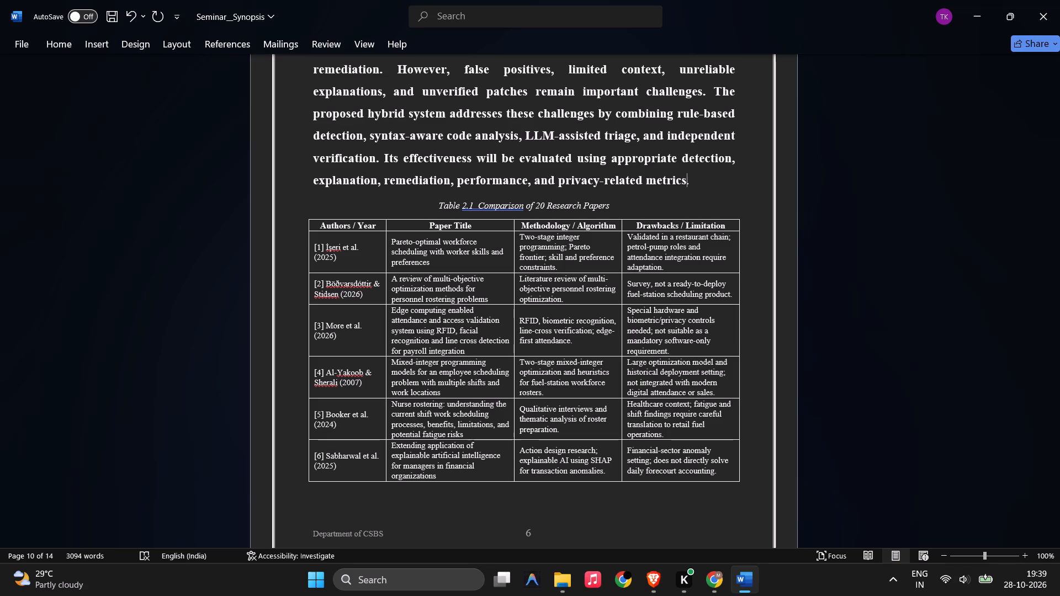
# Remove the bold from the body paragraph under "2.5 Summary".
pyautogui.scroll(3, 364, 274)
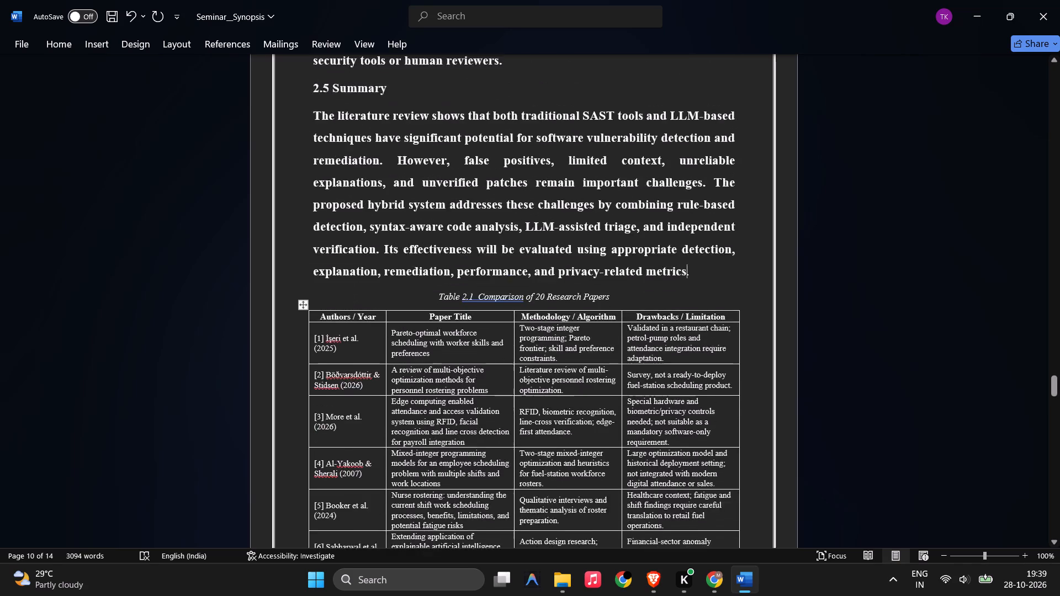
pyautogui.scroll(4, 364, 273)
pyautogui.moveTo(699, 419); pyautogui.dragTo(483, 333)
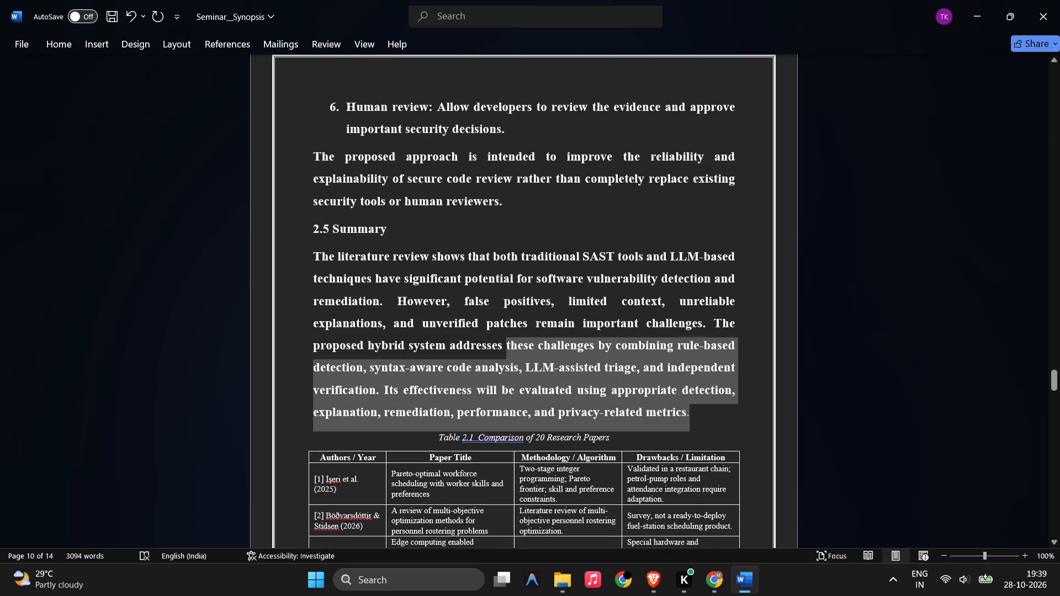
pyautogui.moveTo(483, 333); pyautogui.dragTo(321, 259)
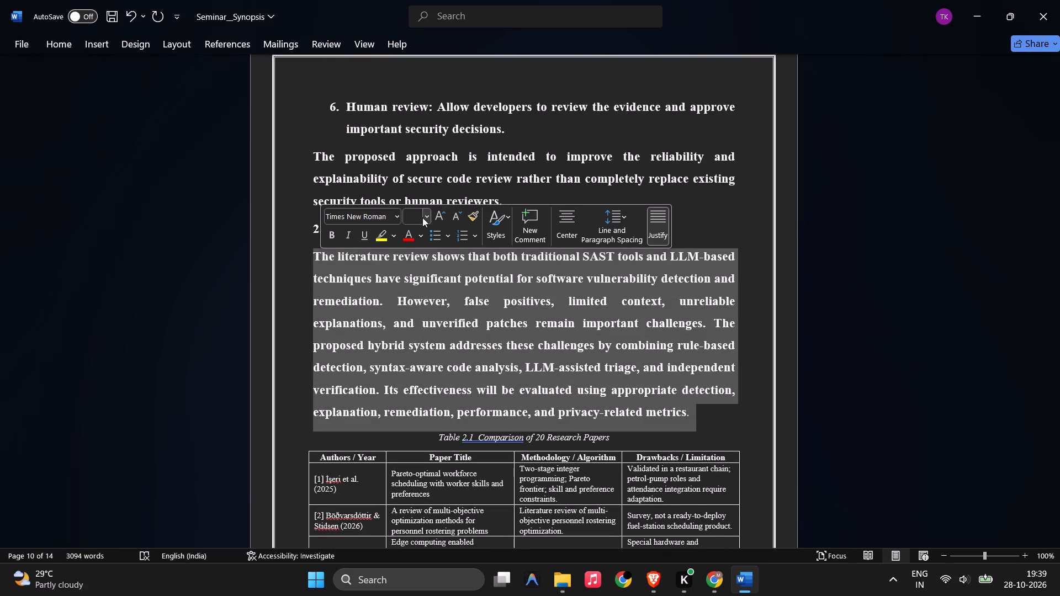
pyautogui.hotkey('ctrl', 'b')
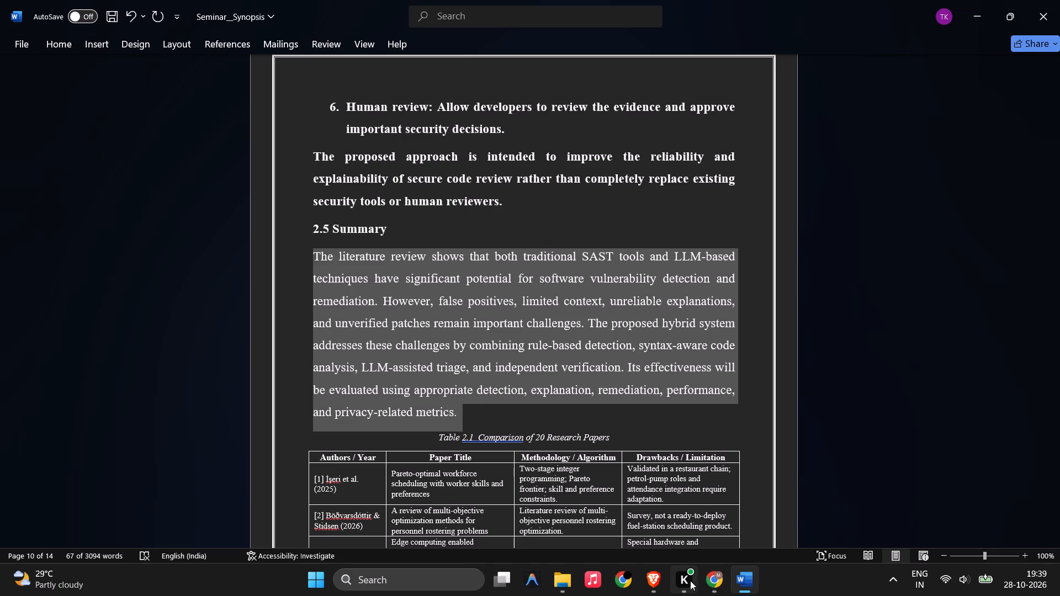
# Switch to Brave, play the suggested YouTube video "Bali Club Party Mix 2025", and return to Word.
pyautogui.click(718, 577)
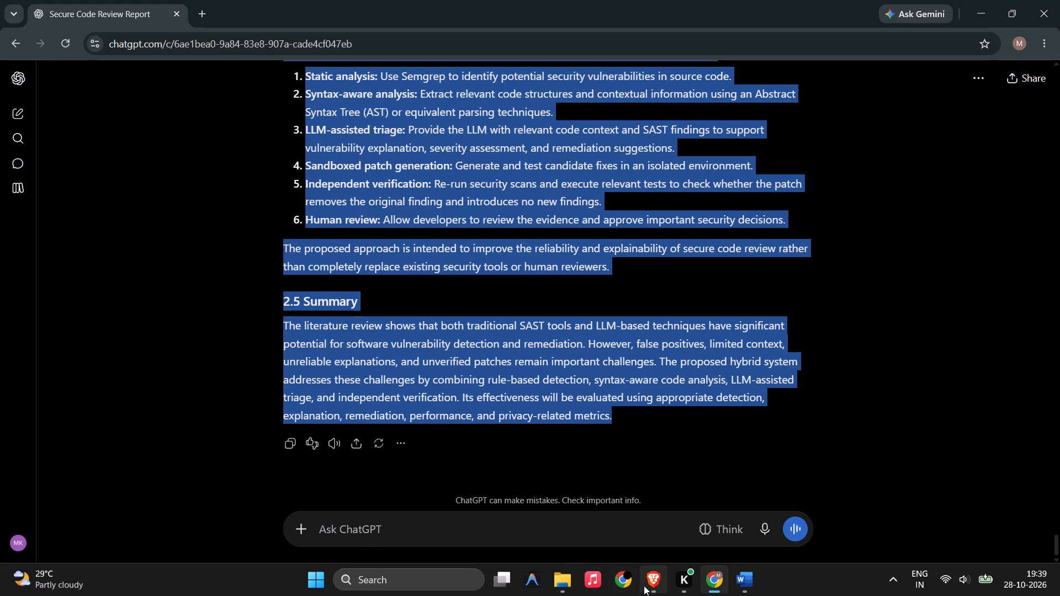
pyautogui.click(644, 586)
pyautogui.click(179, 257)
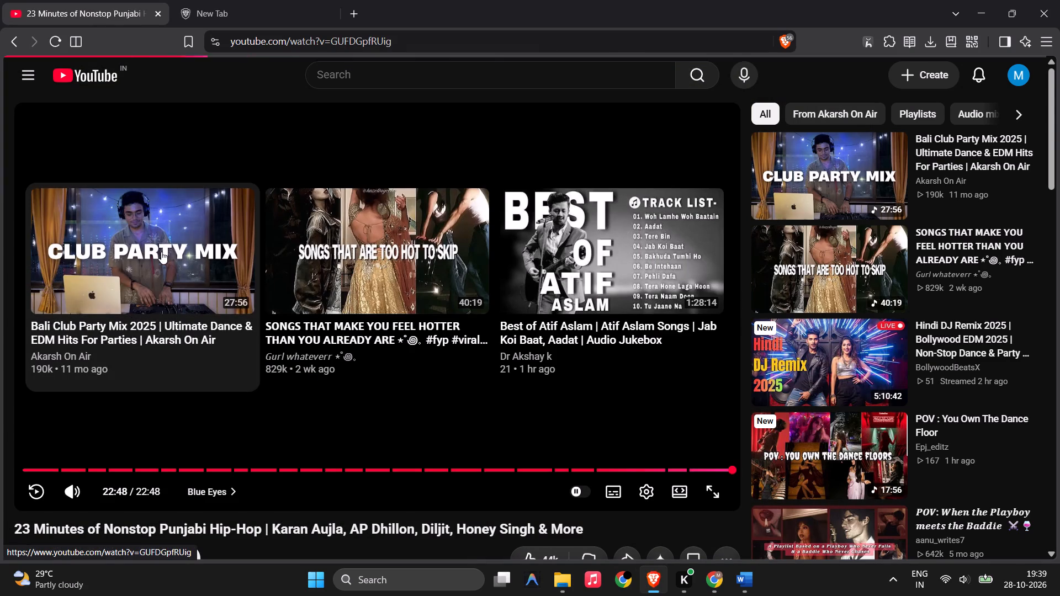
pyautogui.hotkey('alt', 'Tab')
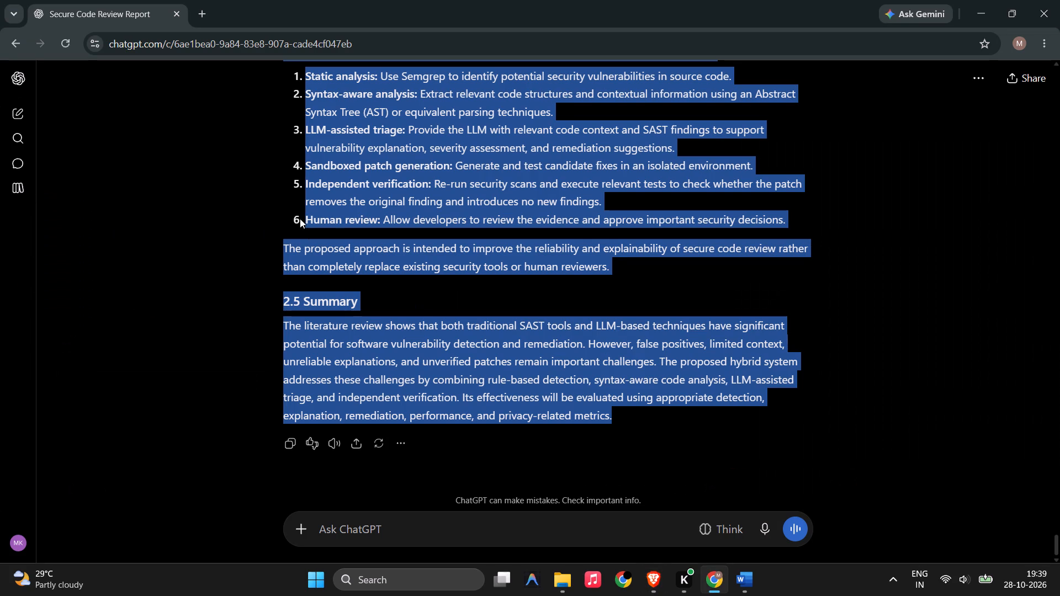
pyautogui.hotkey('alt', 'Tab')
pyautogui.hotkey('alt', 'Tab')
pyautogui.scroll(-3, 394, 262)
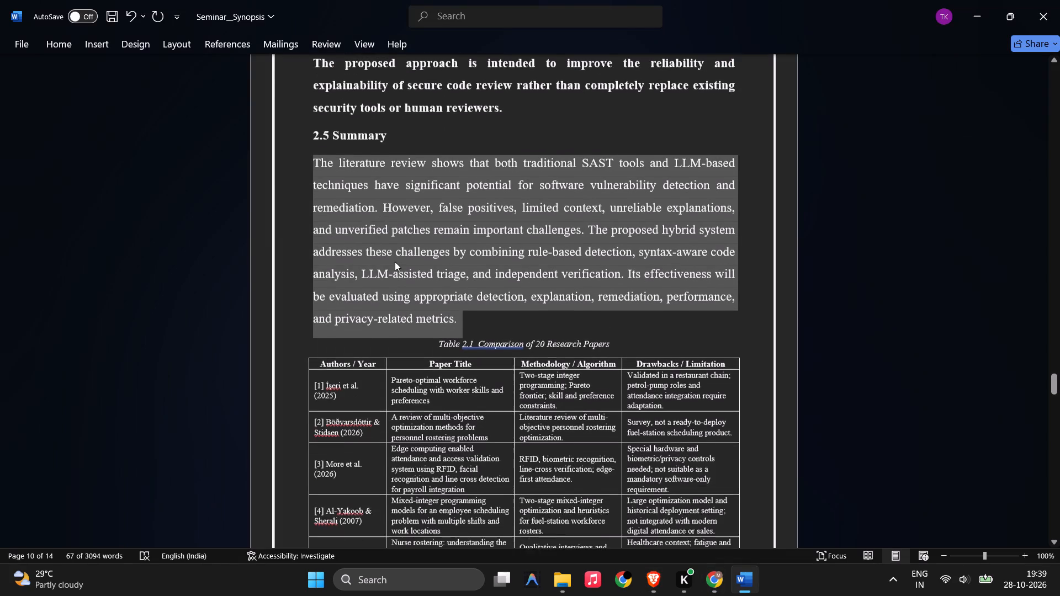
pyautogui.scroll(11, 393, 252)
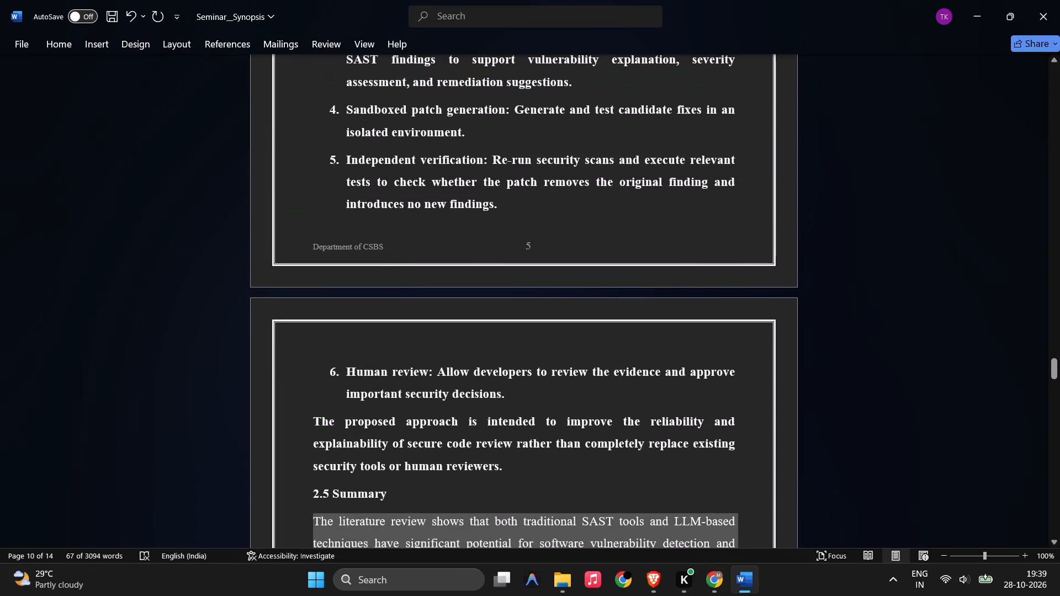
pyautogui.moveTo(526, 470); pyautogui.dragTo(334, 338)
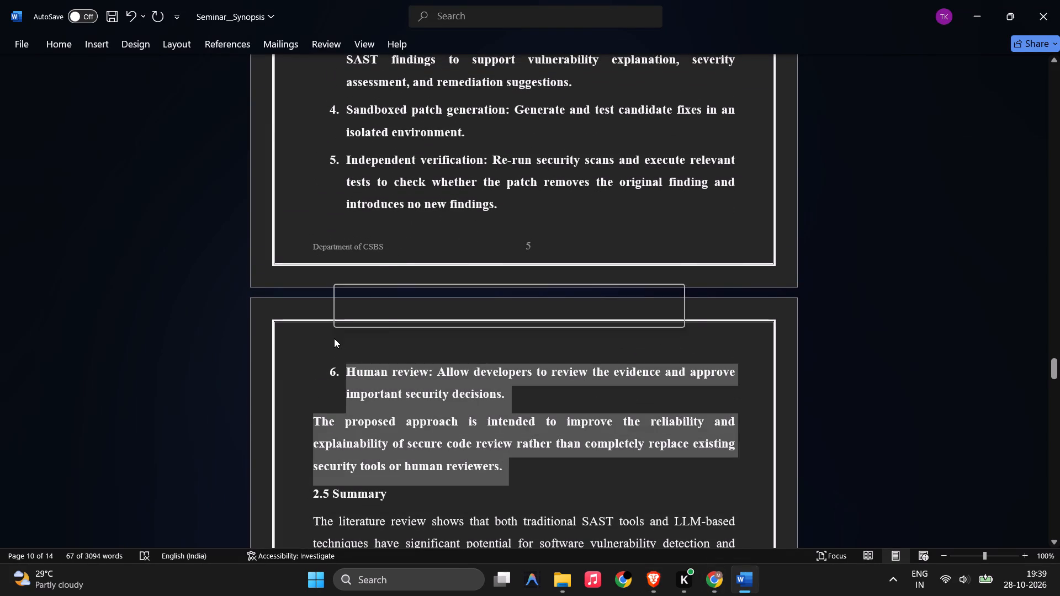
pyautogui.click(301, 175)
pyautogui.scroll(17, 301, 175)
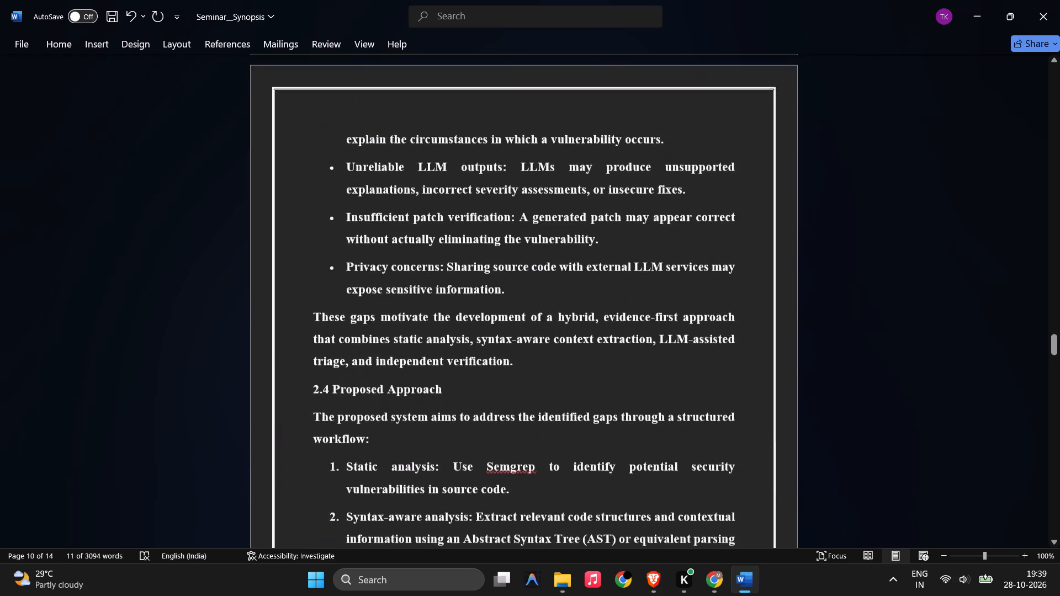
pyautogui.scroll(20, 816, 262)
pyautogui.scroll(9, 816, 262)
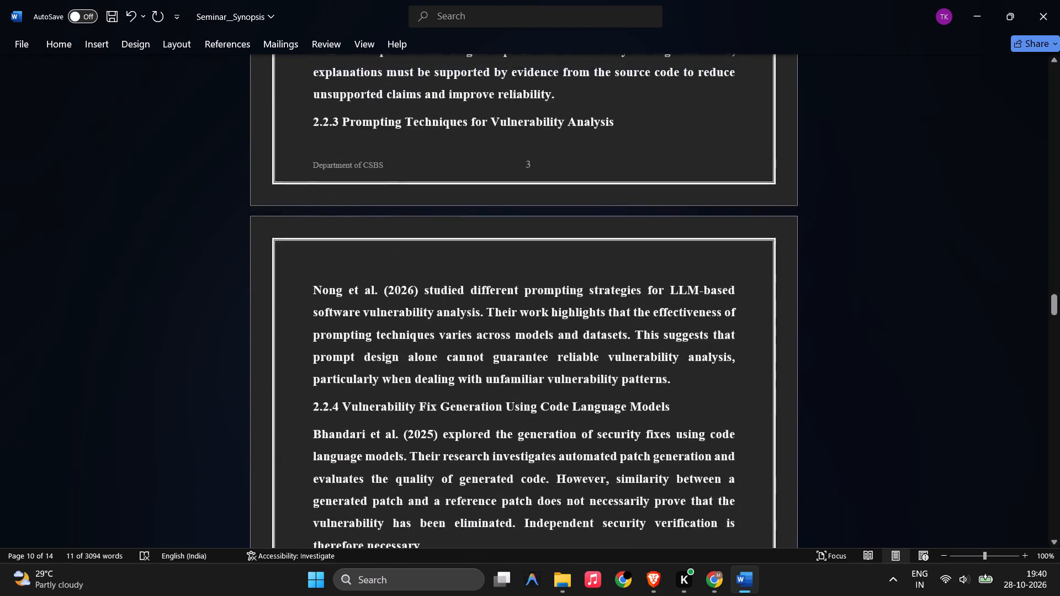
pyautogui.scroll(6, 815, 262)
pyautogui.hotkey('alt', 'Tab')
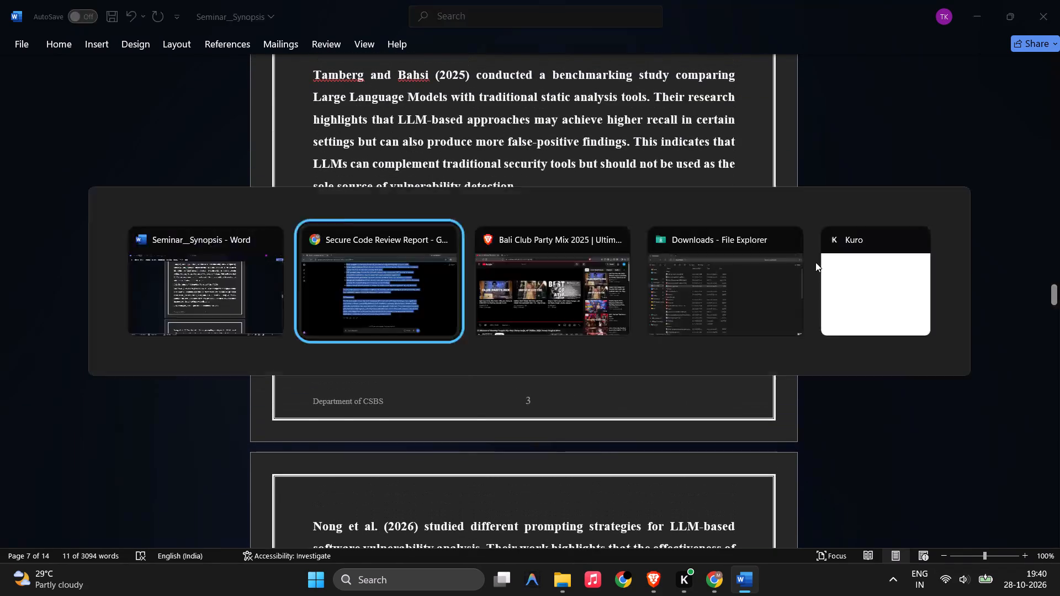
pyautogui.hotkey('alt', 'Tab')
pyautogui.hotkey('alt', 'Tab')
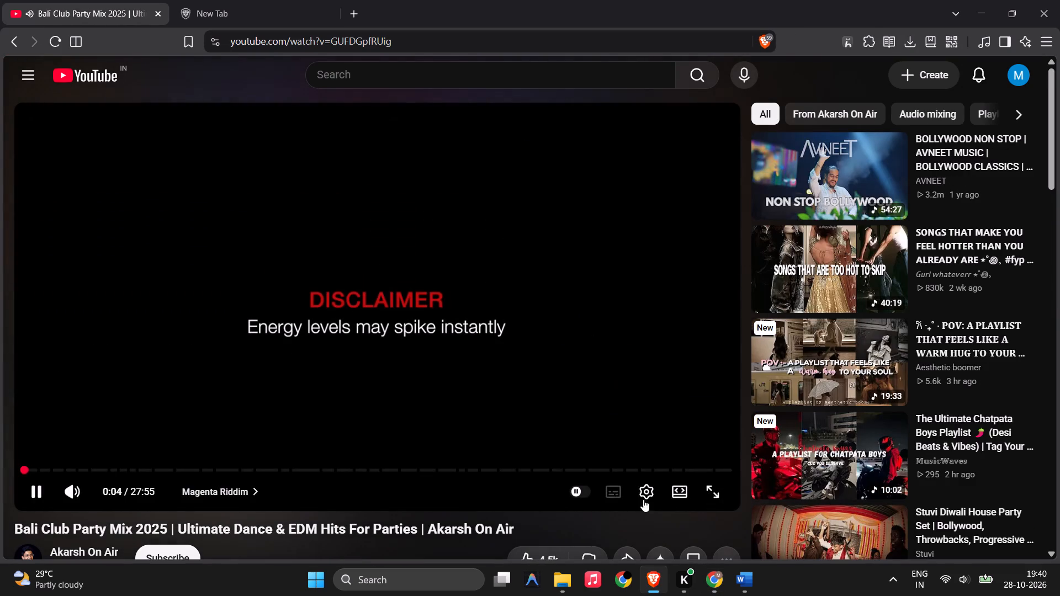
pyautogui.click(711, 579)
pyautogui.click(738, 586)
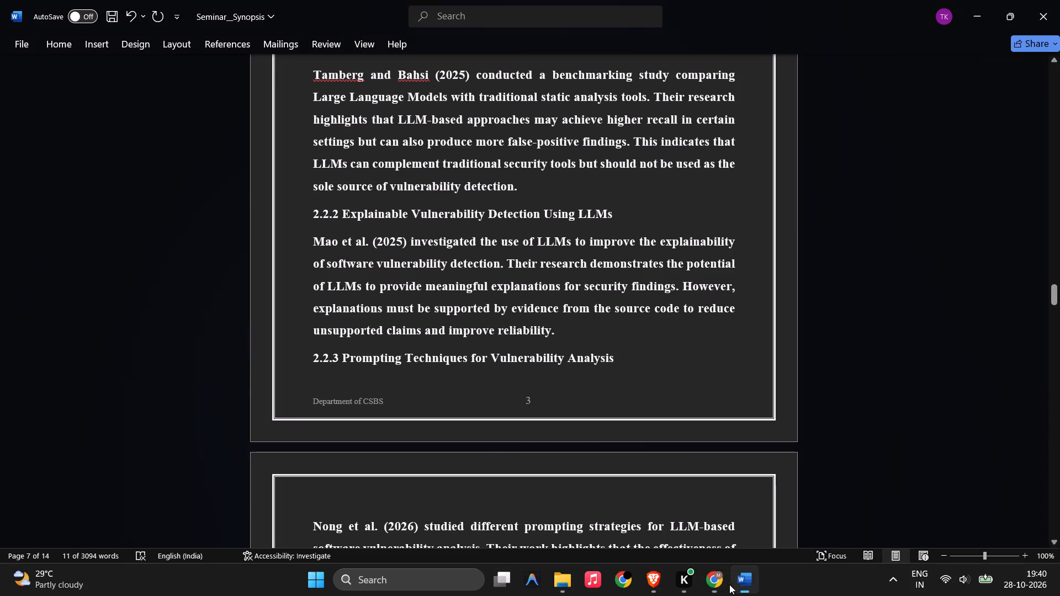
# Remove the bold from the body paragraphs under headings 2.2.1 and 2.2.2 in Chapter 2, keeping the headings bold.
pyautogui.scroll(15, 495, 301)
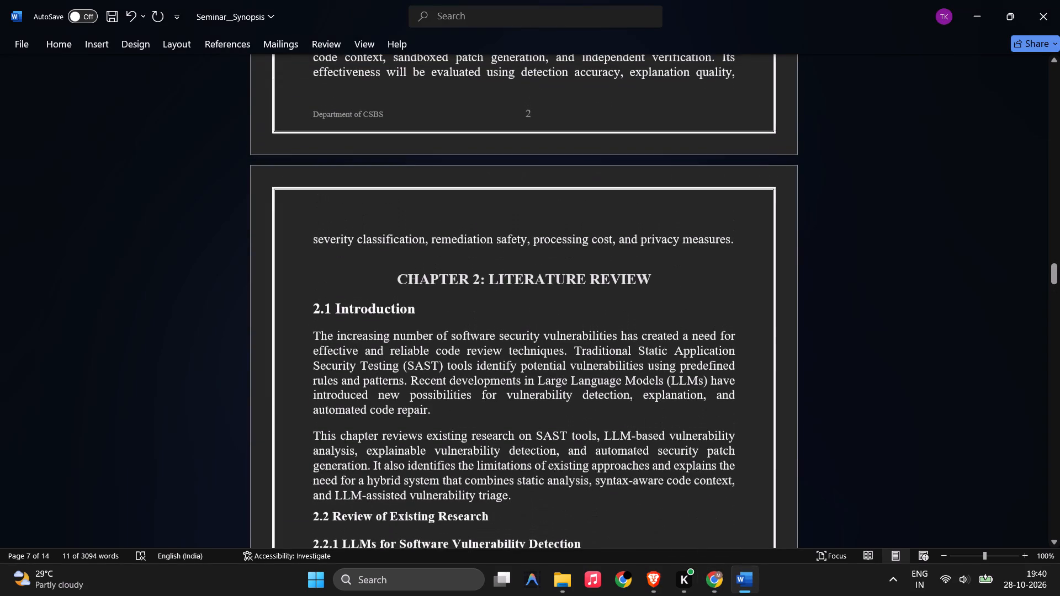
pyautogui.scroll(-3, 581, 405)
pyautogui.scroll(-2, 456, 395)
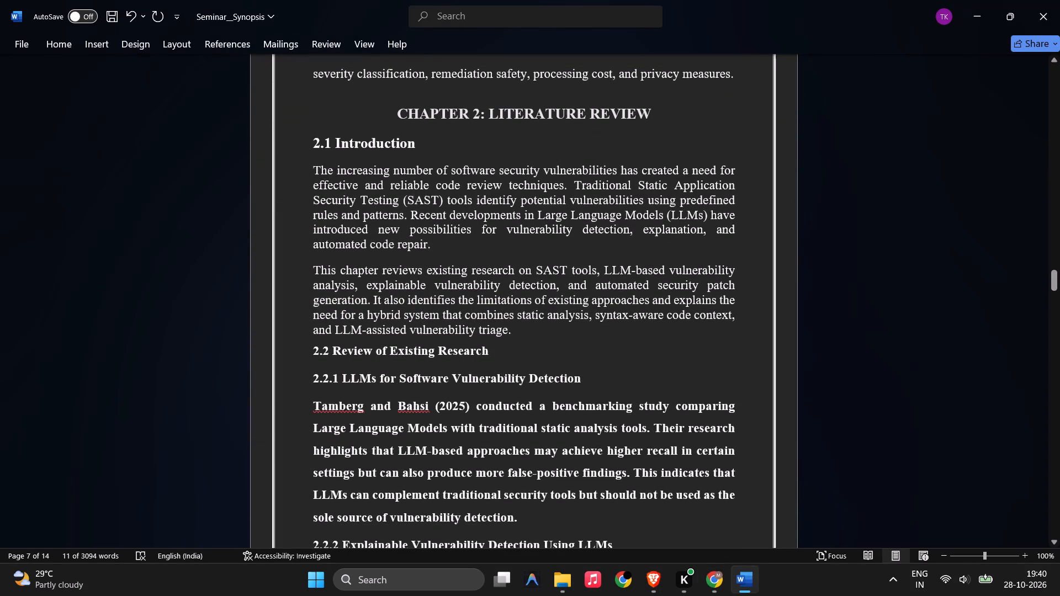
pyautogui.scroll(-4, 313, 377)
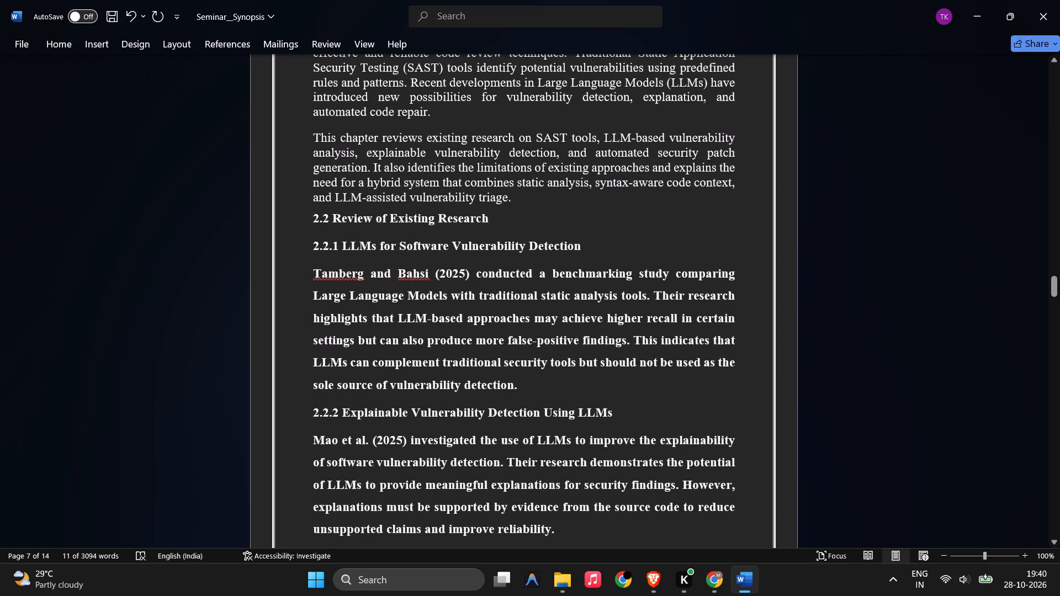
pyautogui.moveTo(314, 275); pyautogui.dragTo(516, 389)
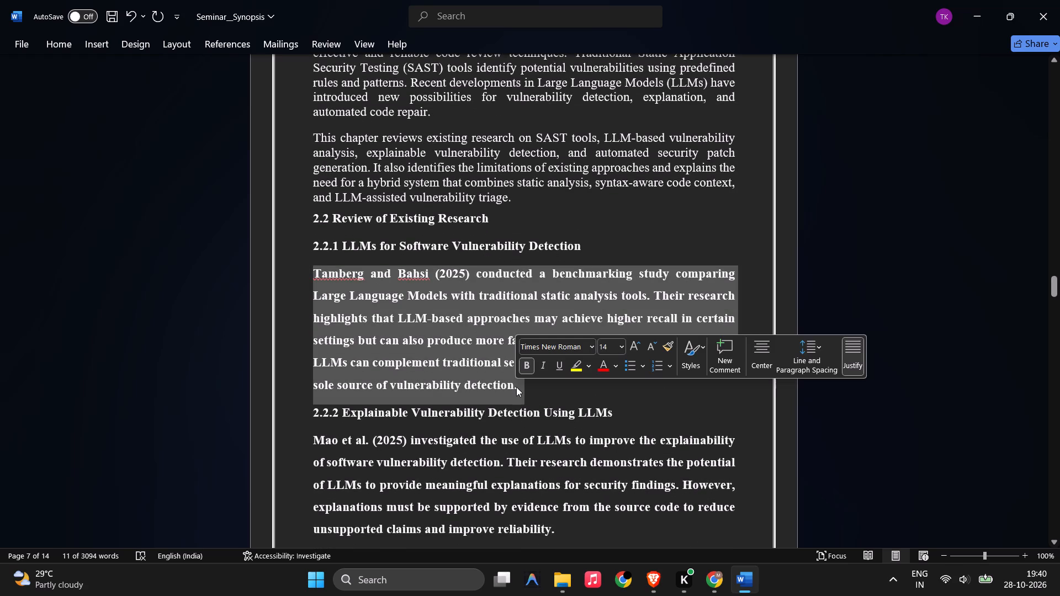
pyautogui.hotkey('ctrl', 'b')
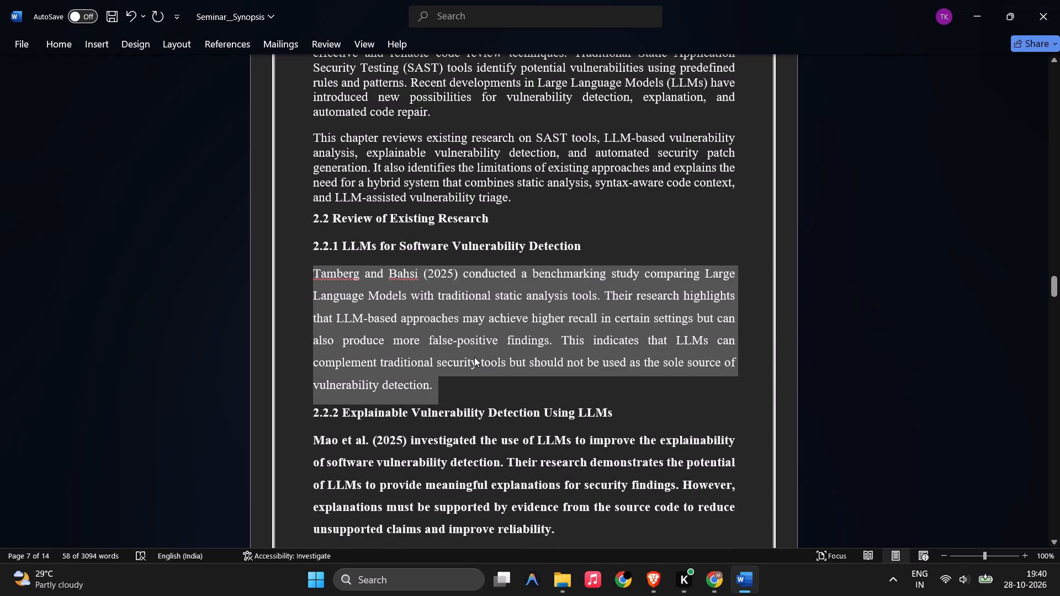
pyautogui.scroll(-3, 474, 357)
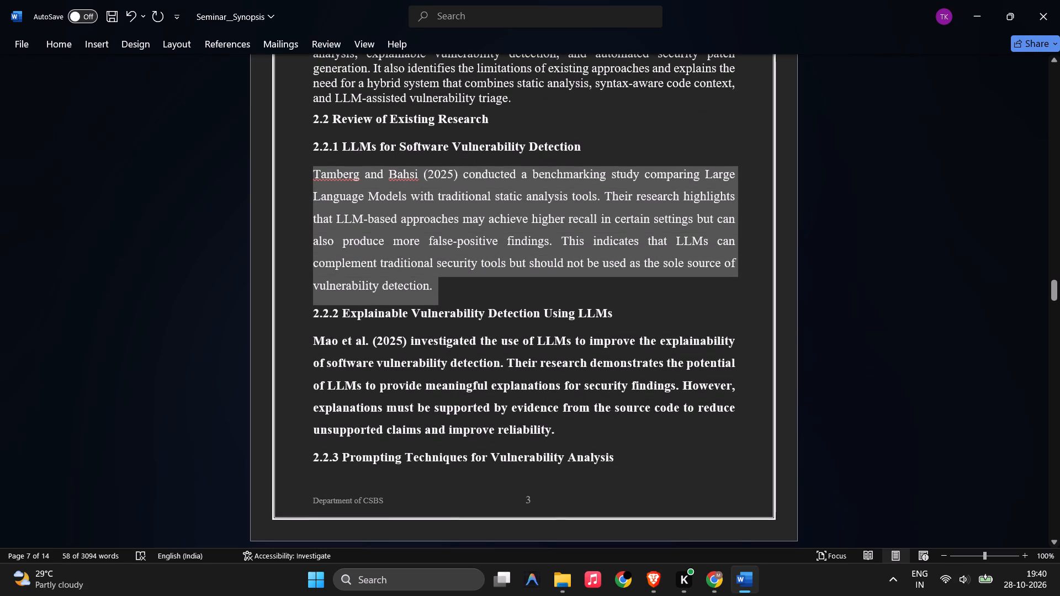
pyautogui.moveTo(310, 340); pyautogui.dragTo(533, 429)
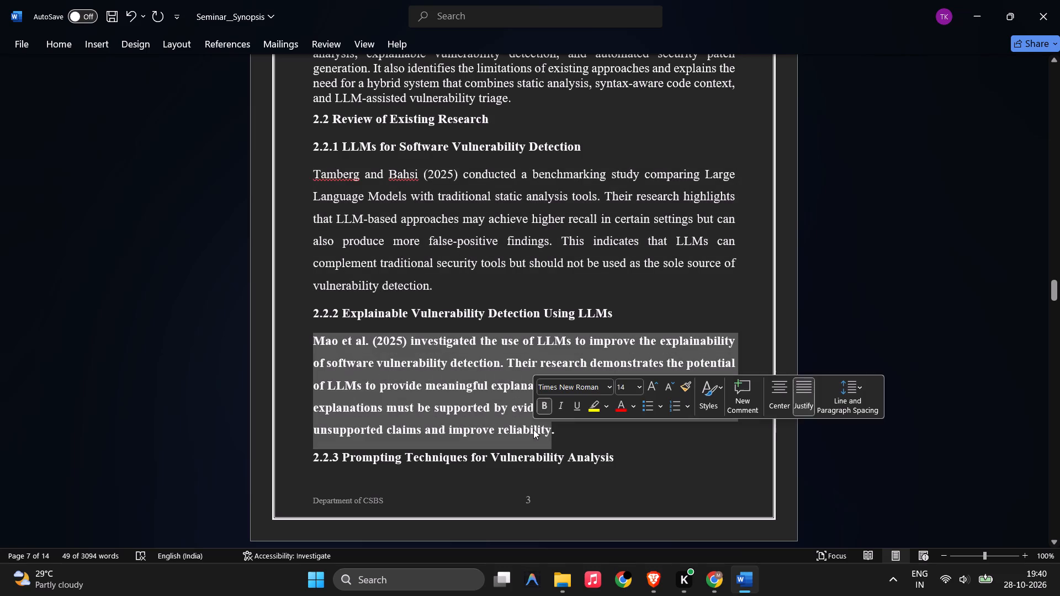
pyautogui.click(569, 425)
pyautogui.moveTo(569, 426); pyautogui.dragTo(320, 334)
pyautogui.hotkey('ctrl', 'b')
pyautogui.scroll(-2, 348, 345)
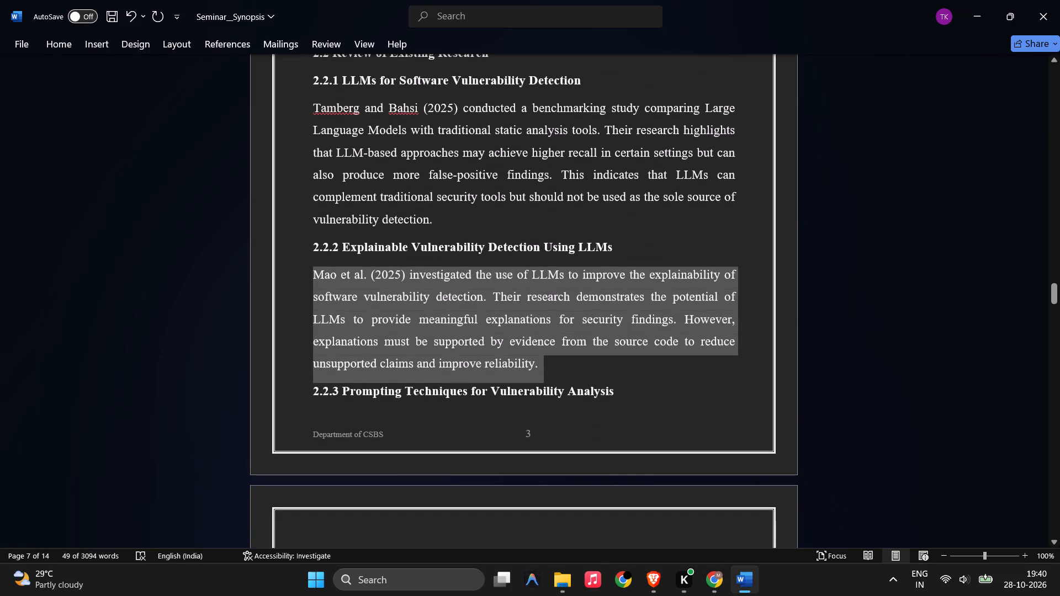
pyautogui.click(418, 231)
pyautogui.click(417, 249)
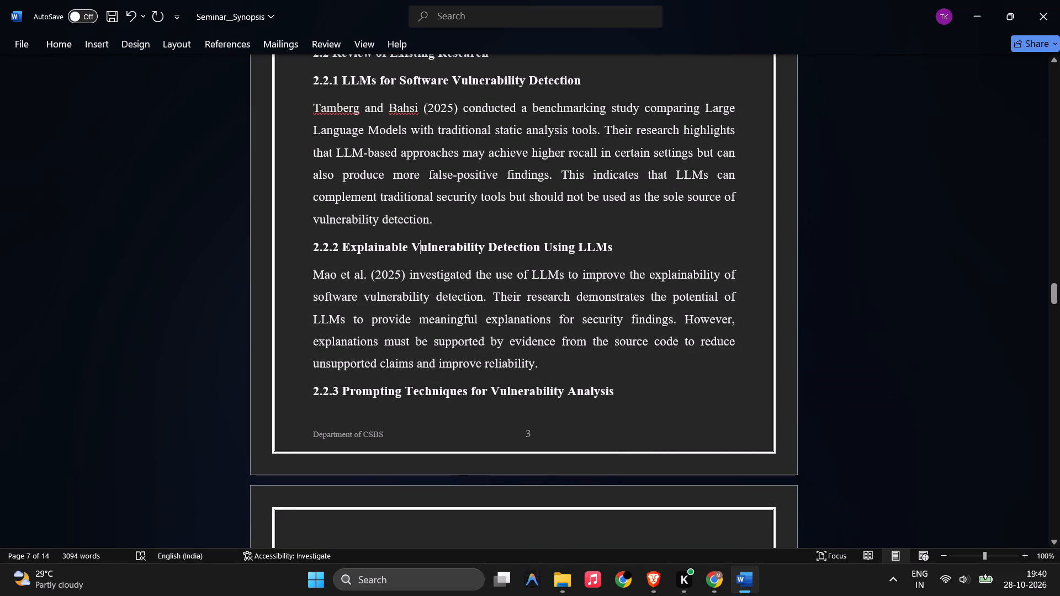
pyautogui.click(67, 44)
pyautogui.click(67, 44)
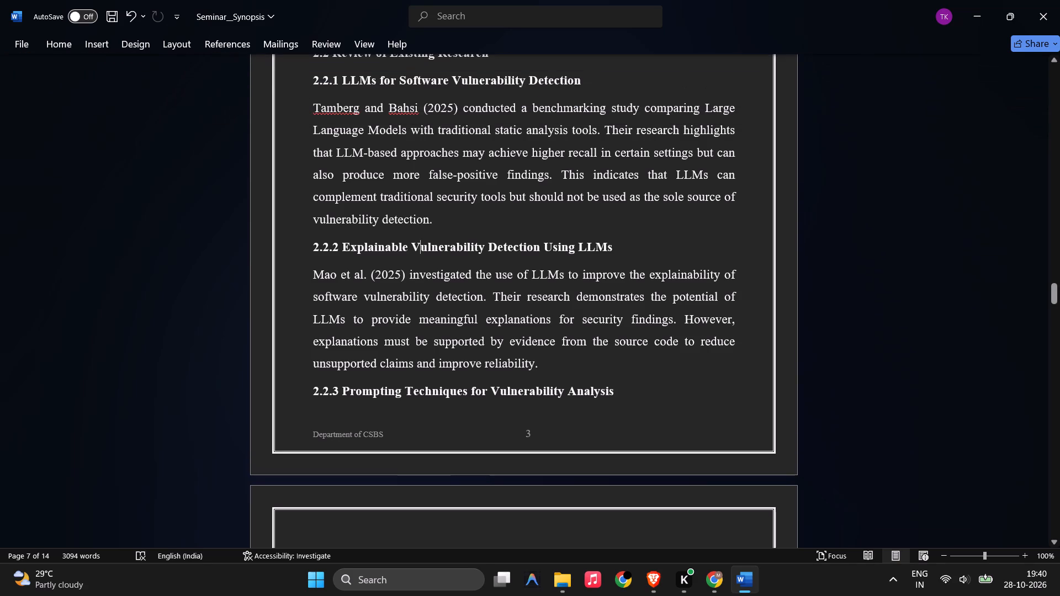
# Remove the bold from the body paragraphs under headings 2.2.3, 2.2.4 and 2.2.5, leaving the headings bold.
pyautogui.scroll(-4, 436, 129)
pyautogui.scroll(-3, 415, 262)
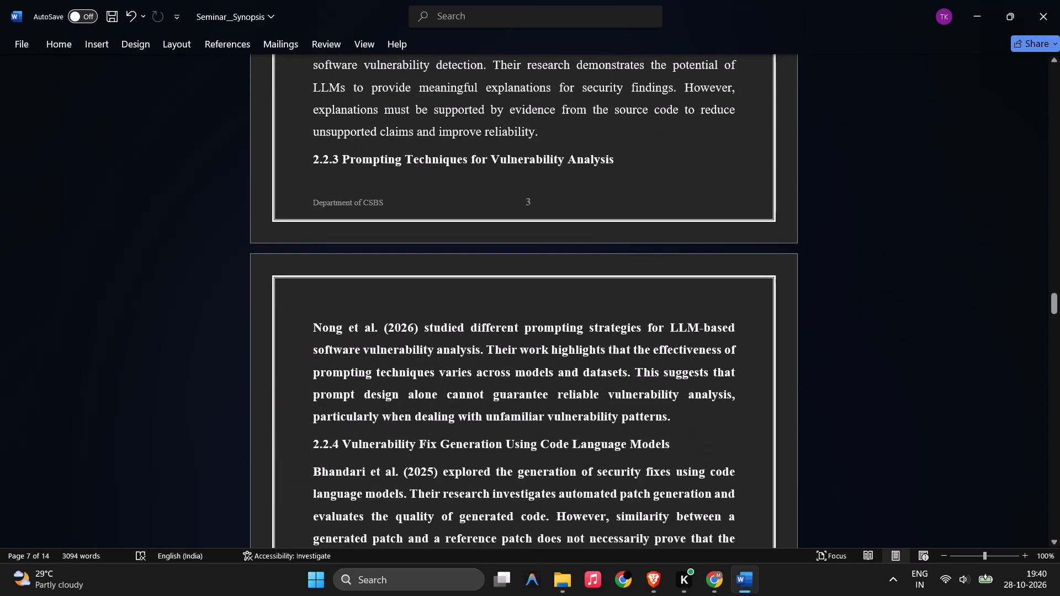
pyautogui.moveTo(311, 323); pyautogui.dragTo(664, 435)
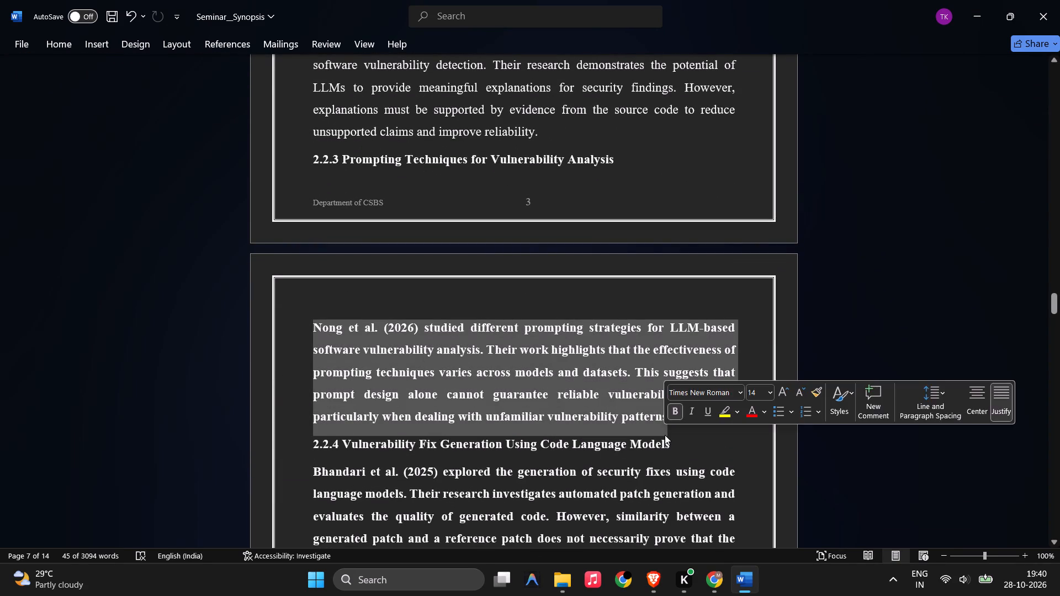
pyautogui.click(667, 435)
pyautogui.moveTo(676, 424); pyautogui.dragTo(322, 311)
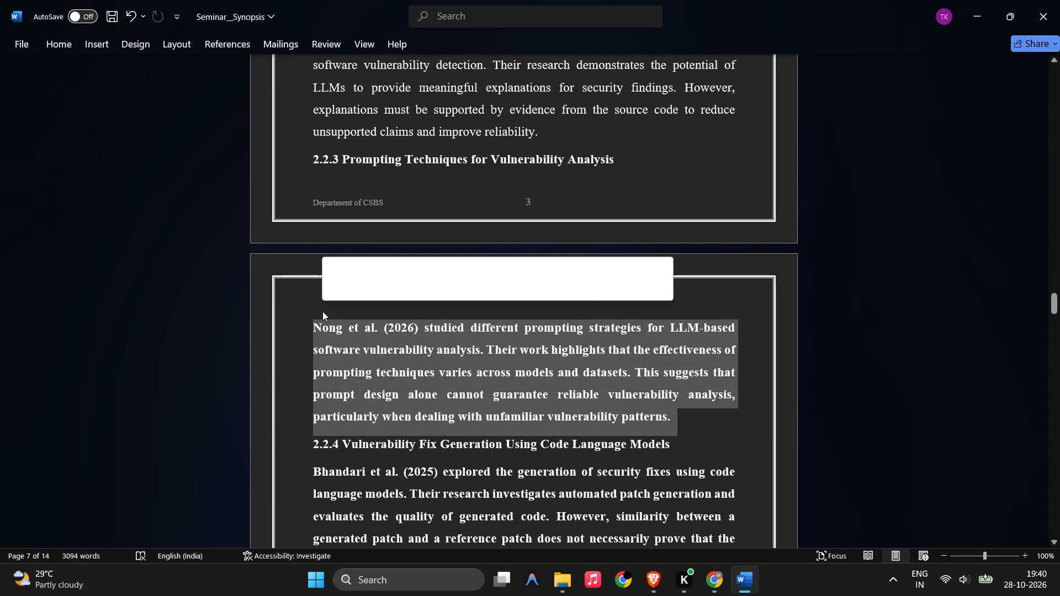
pyautogui.hotkey('ctrl', 'b')
pyautogui.scroll(-5, 322, 311)
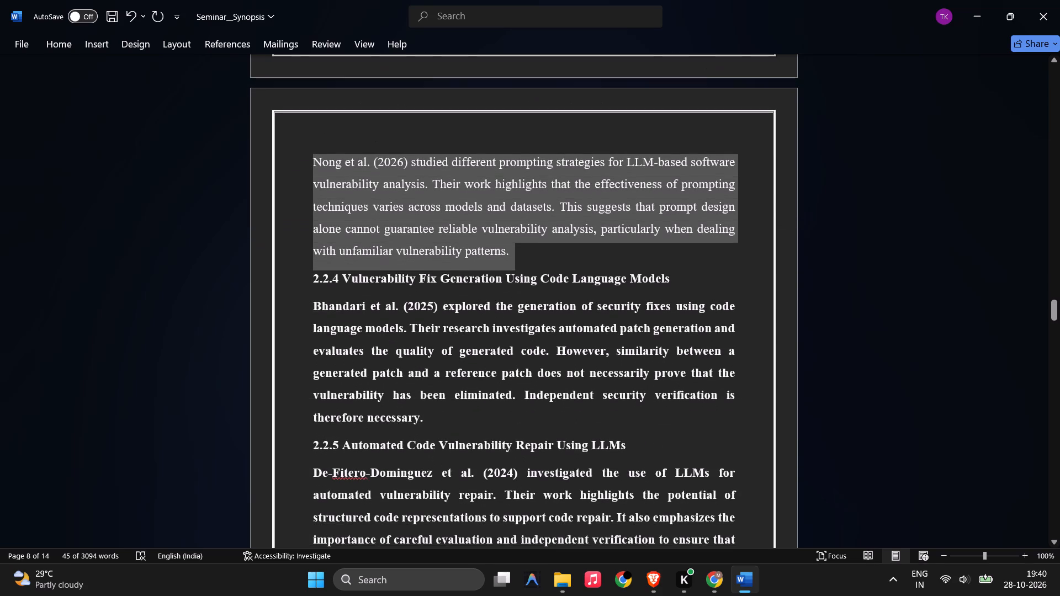
pyautogui.moveTo(313, 302); pyautogui.dragTo(449, 414)
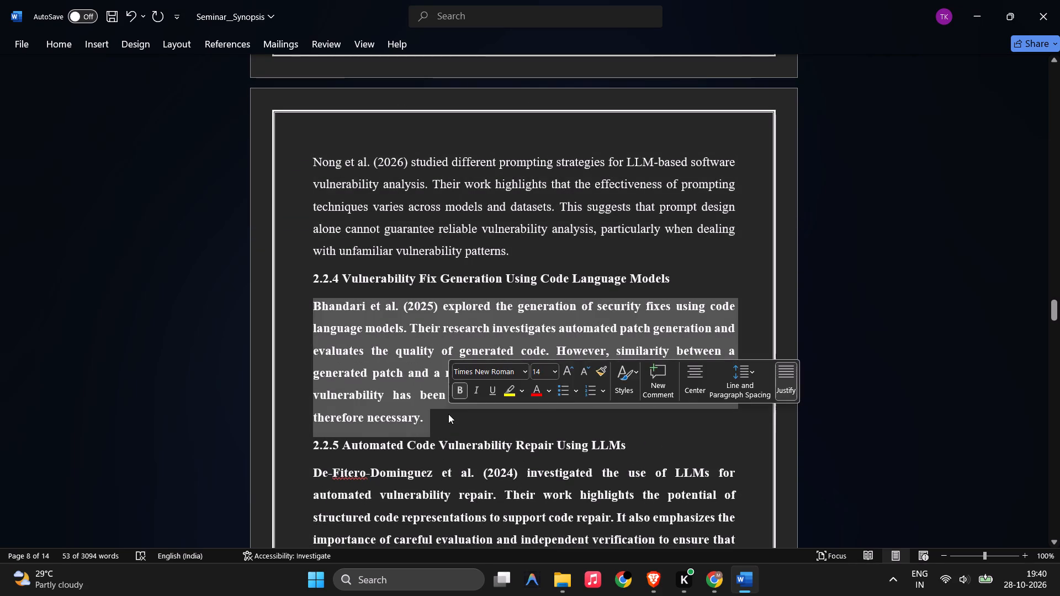
pyautogui.hotkey('ctrl', 'b')
pyautogui.scroll(-4, 448, 414)
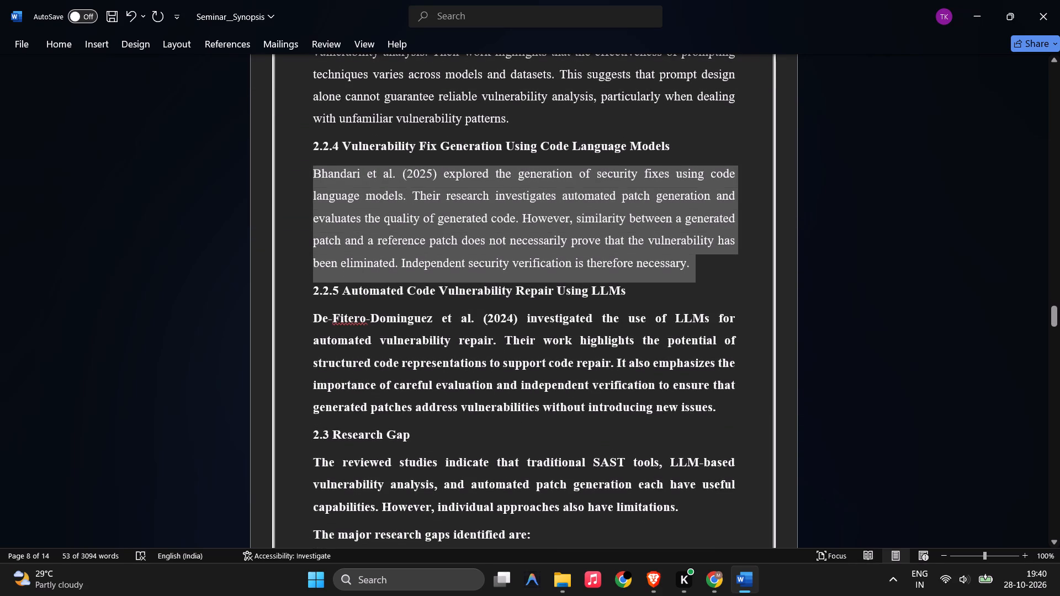
pyautogui.moveTo(311, 318); pyautogui.dragTo(715, 421)
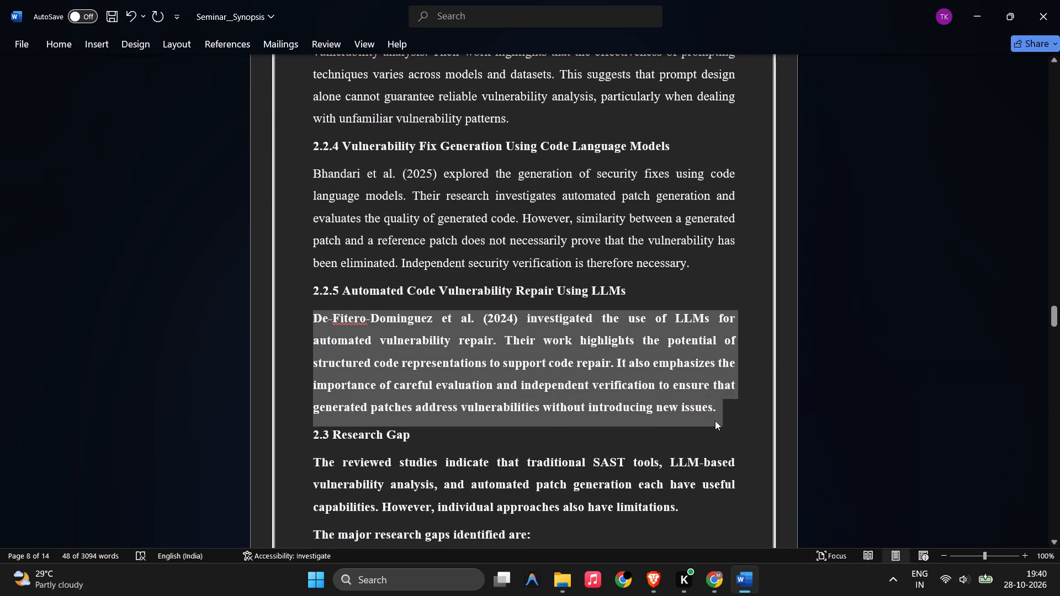
pyautogui.hotkey('ctrl', 'b')
# Remove the bold from all text under "2.3 Research Gap", including the bulleted gaps and the closing paragraph above 2.4.
pyautogui.scroll(-3, 714, 421)
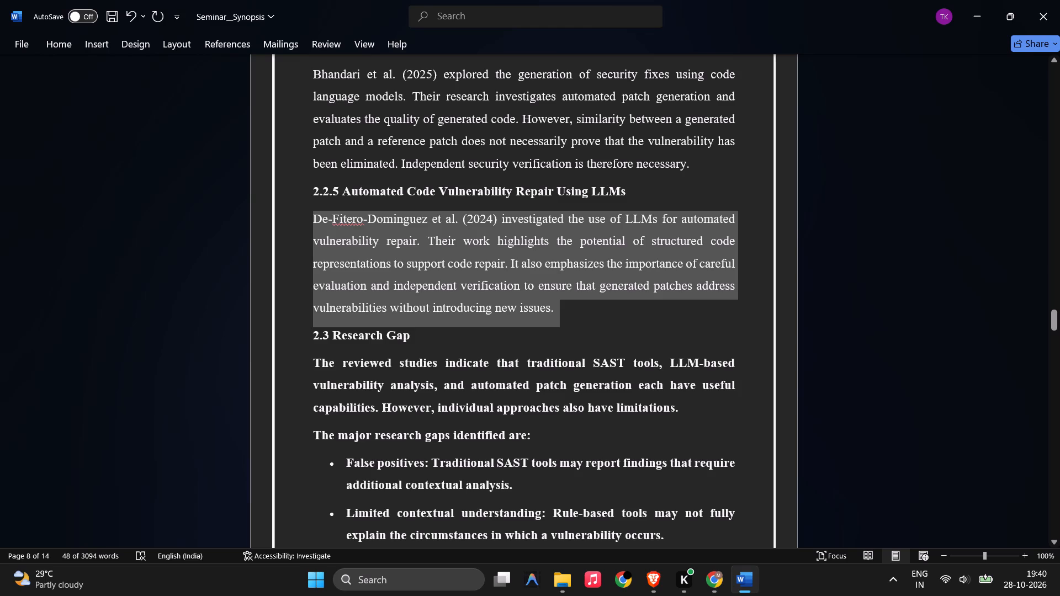
pyautogui.moveTo(313, 359); pyautogui.dragTo(420, 416)
pyautogui.scroll(-6, 390, 405)
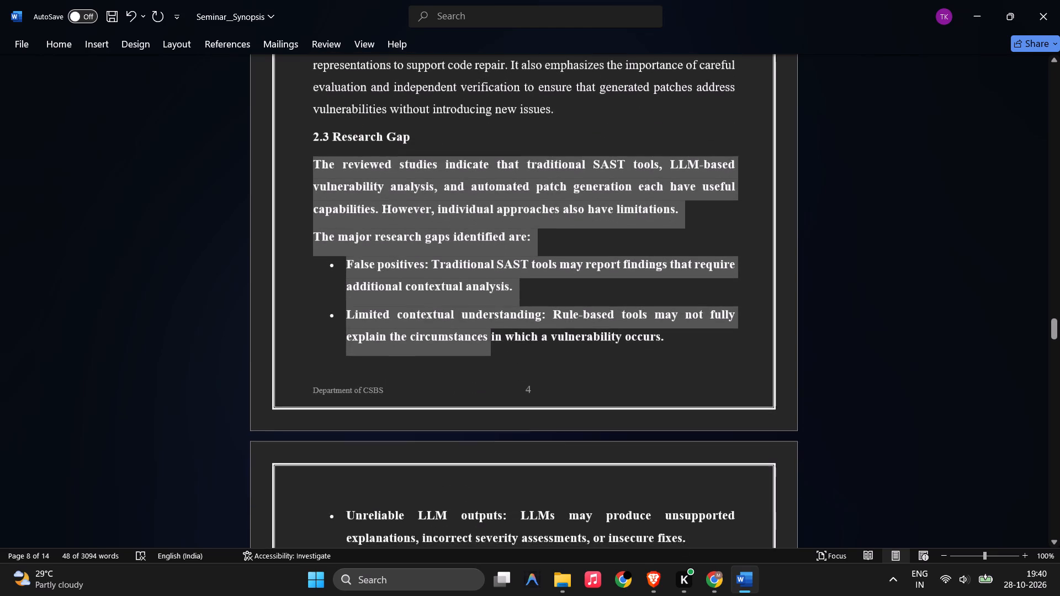
pyautogui.moveTo(420, 416); pyautogui.dragTo(510, 478)
pyautogui.scroll(-7, 420, 416)
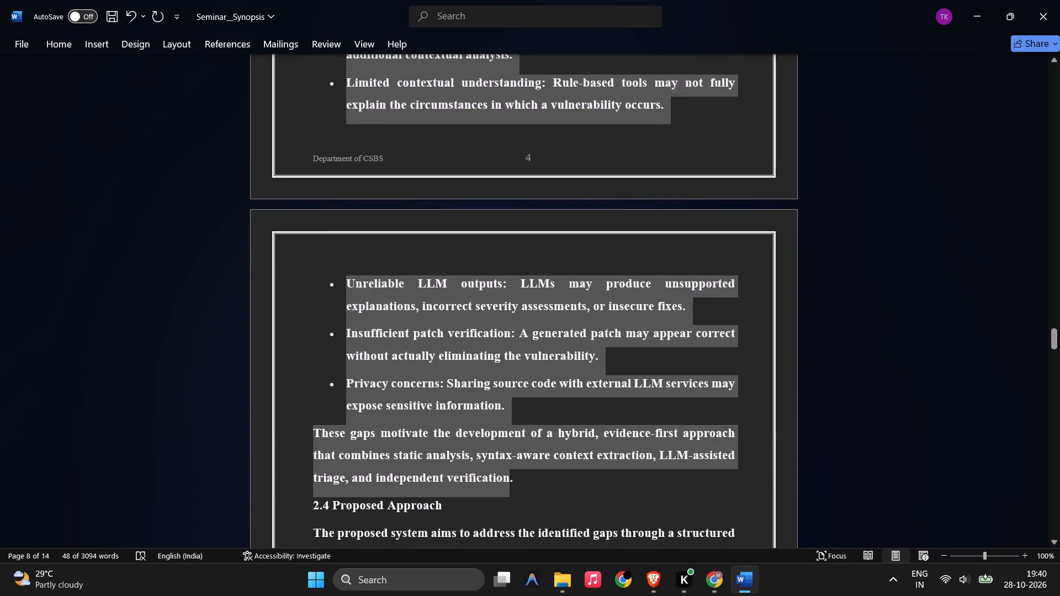
pyautogui.moveTo(510, 478); pyautogui.dragTo(516, 479)
pyautogui.hotkey('ctrl', 'b')
# Remove the bold from all text under "2.4 Proposed Approach", including the six numbered items and the closing paragraph above 2.5.
pyautogui.scroll(-5, 516, 478)
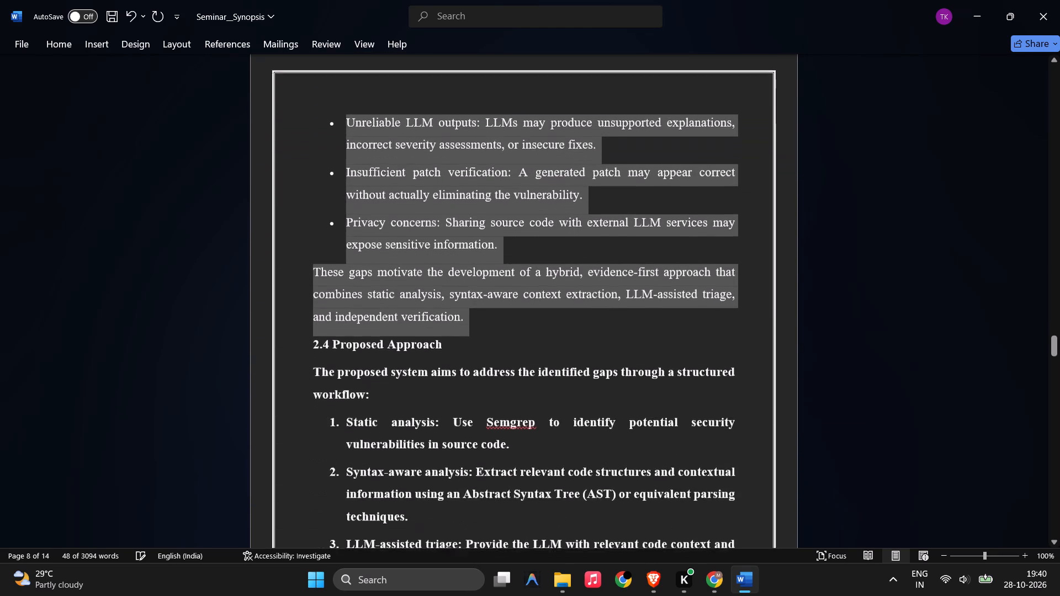
pyautogui.moveTo(312, 364); pyautogui.dragTo(368, 410)
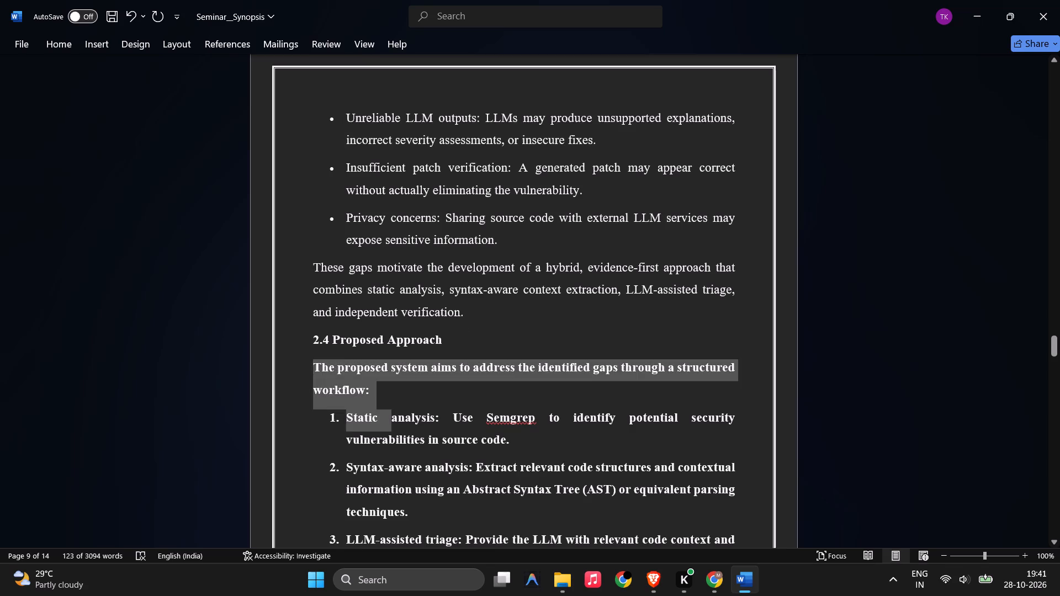
pyautogui.moveTo(368, 410); pyautogui.dragTo(412, 423)
pyautogui.scroll(-14, 368, 410)
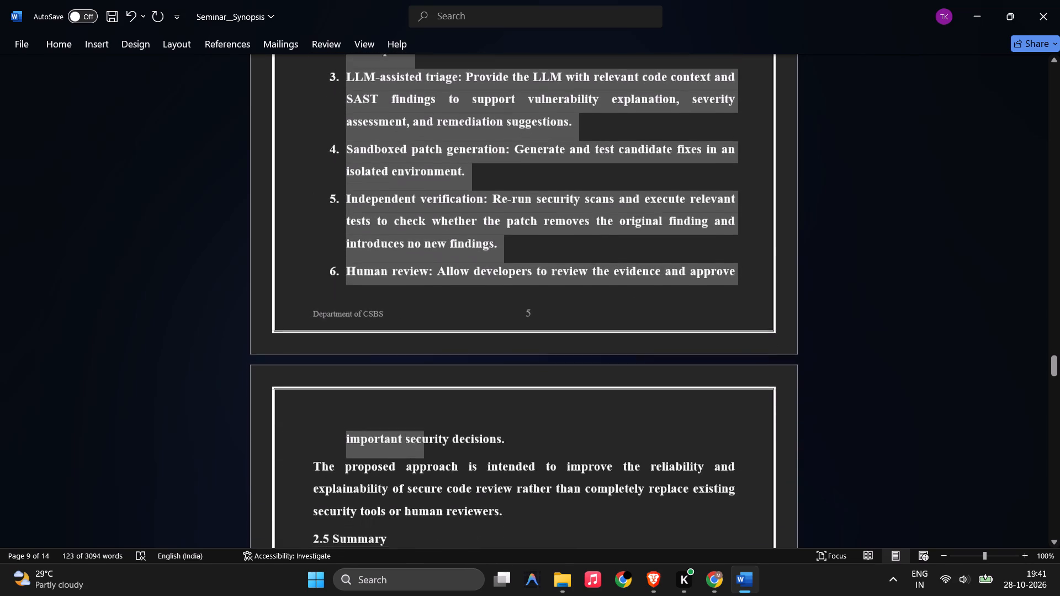
pyautogui.moveTo(412, 423); pyautogui.dragTo(509, 413)
pyautogui.scroll(-3, 431, 429)
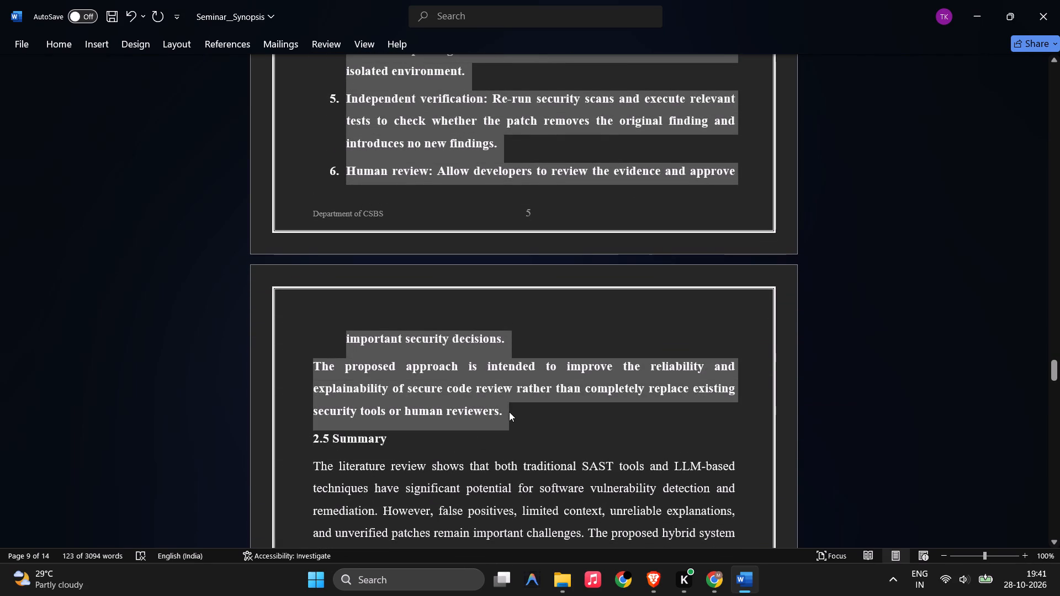
pyautogui.hotkey('ctrl', 'b')
# Justify all Chapter 2 text from the "2.1 Introduction" heading through the end of the 2.5 Summary paragraph.
pyautogui.scroll(-9, 509, 412)
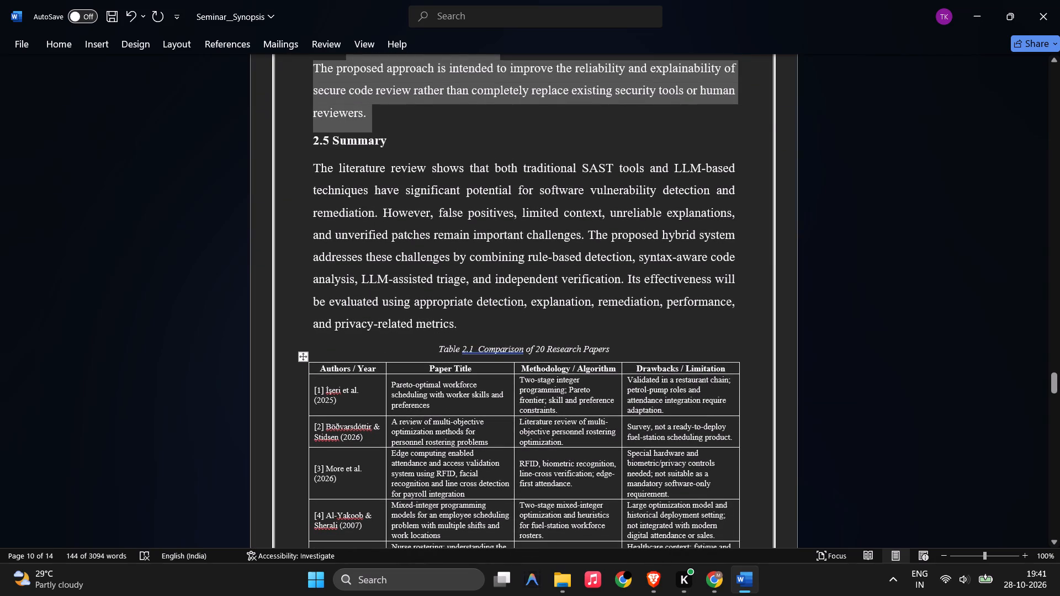
pyautogui.moveTo(480, 325); pyautogui.dragTo(447, 248)
pyautogui.scroll(7, 452, 258)
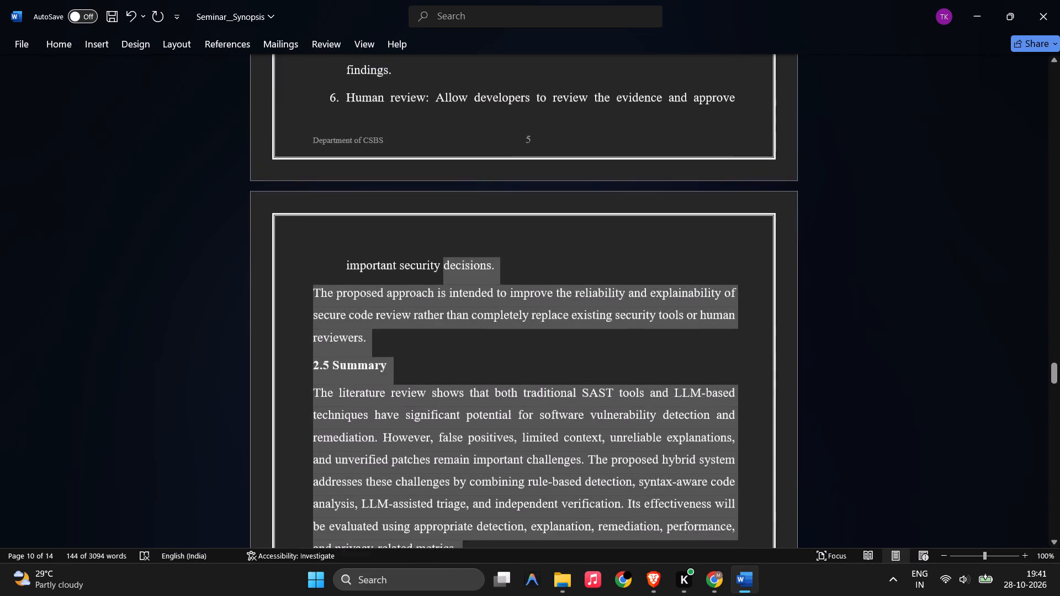
pyautogui.moveTo(447, 248); pyautogui.dragTo(448, 247)
pyautogui.scroll(19, 447, 248)
pyautogui.scroll(5, 448, 247)
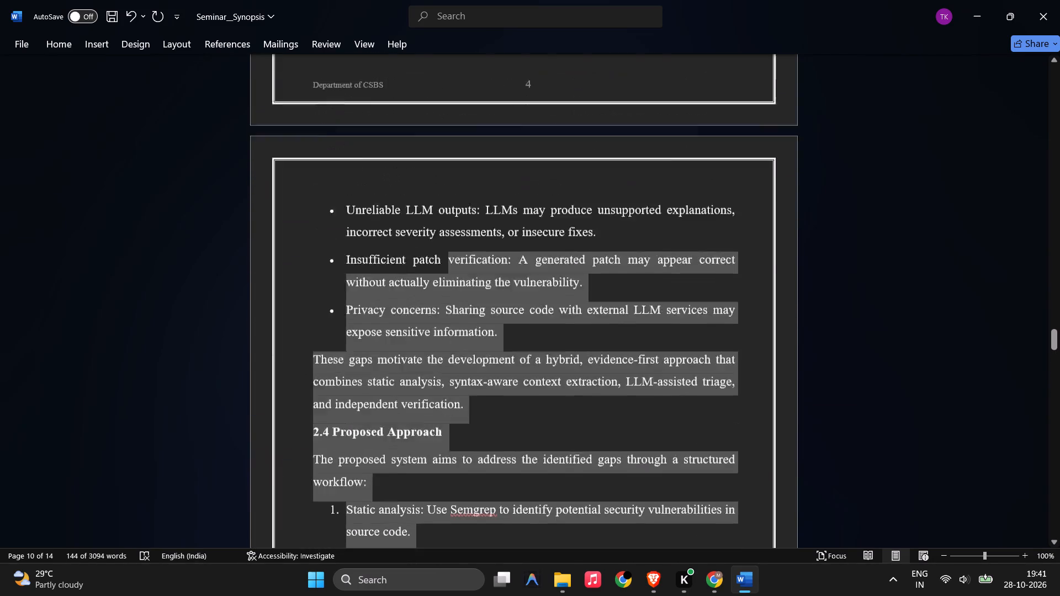
pyautogui.scroll(1, 448, 247)
pyautogui.moveTo(448, 247); pyautogui.dragTo(449, 247)
pyautogui.scroll(19, 448, 247)
pyautogui.scroll(19, 449, 247)
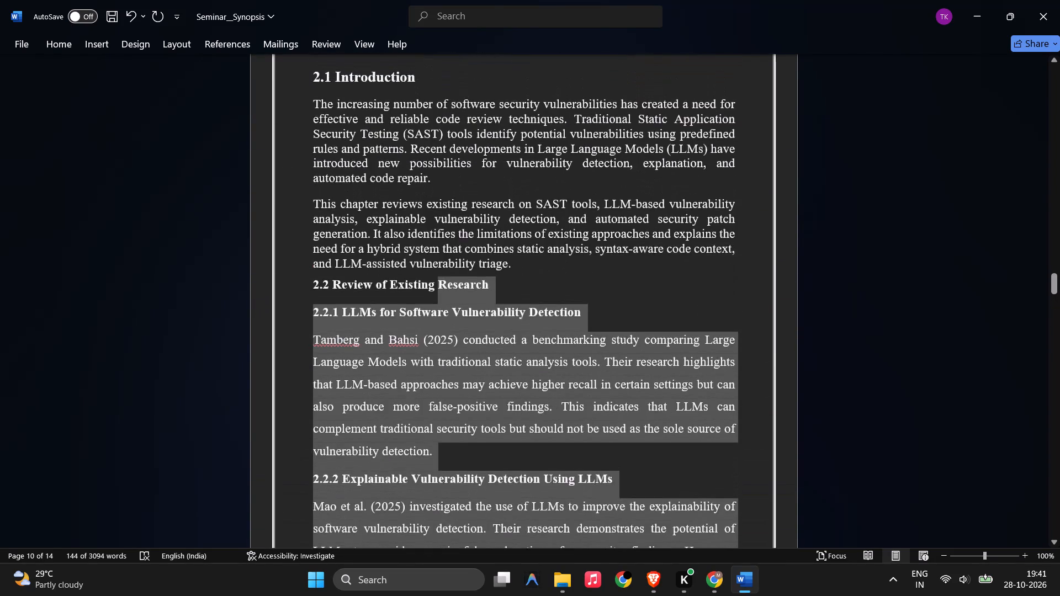
pyautogui.moveTo(449, 247); pyautogui.dragTo(325, 147)
pyautogui.scroll(2, 449, 247)
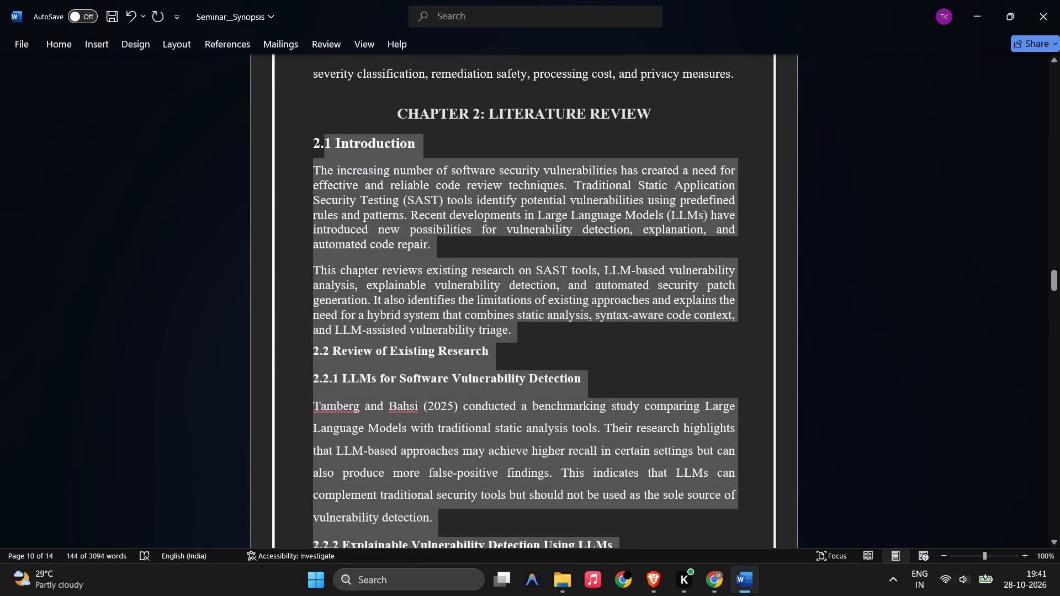
pyautogui.moveTo(325, 147); pyautogui.dragTo(313, 147)
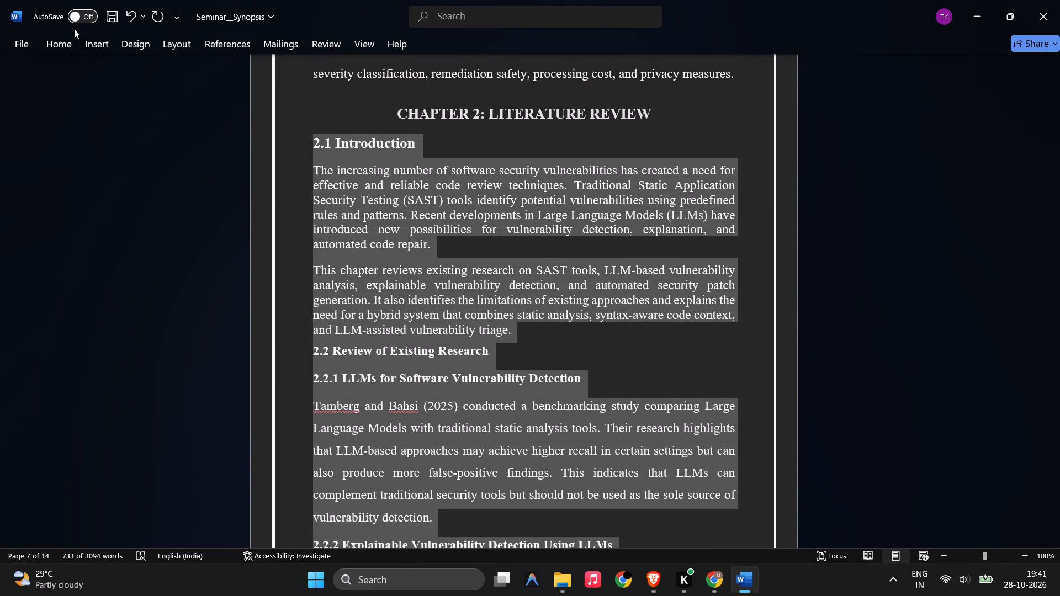
pyautogui.click(65, 41)
pyautogui.click(399, 91)
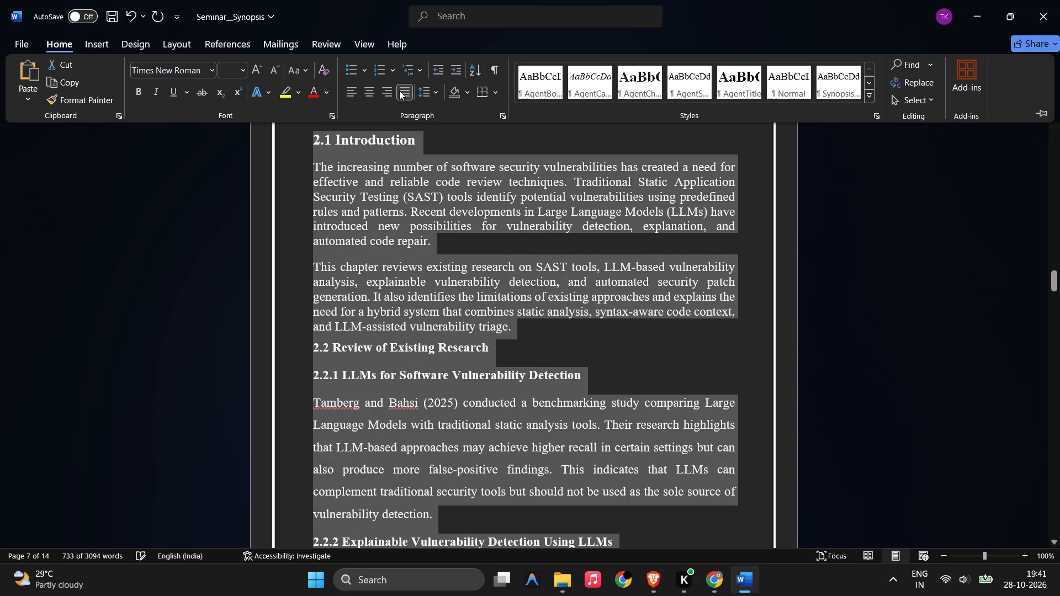
pyautogui.click(395, 97)
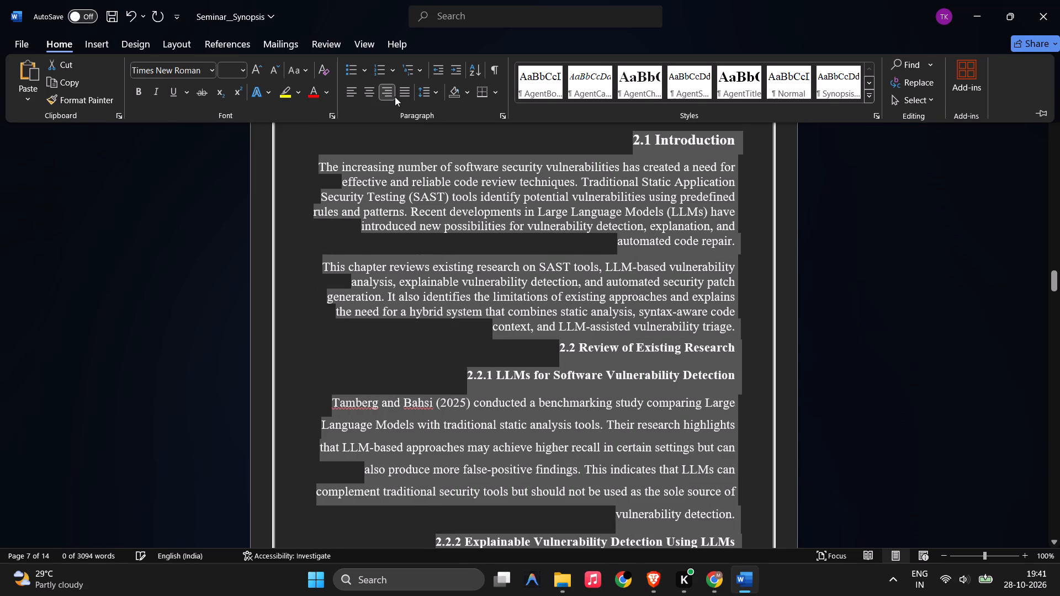
pyautogui.click(395, 97)
pyautogui.click(400, 93)
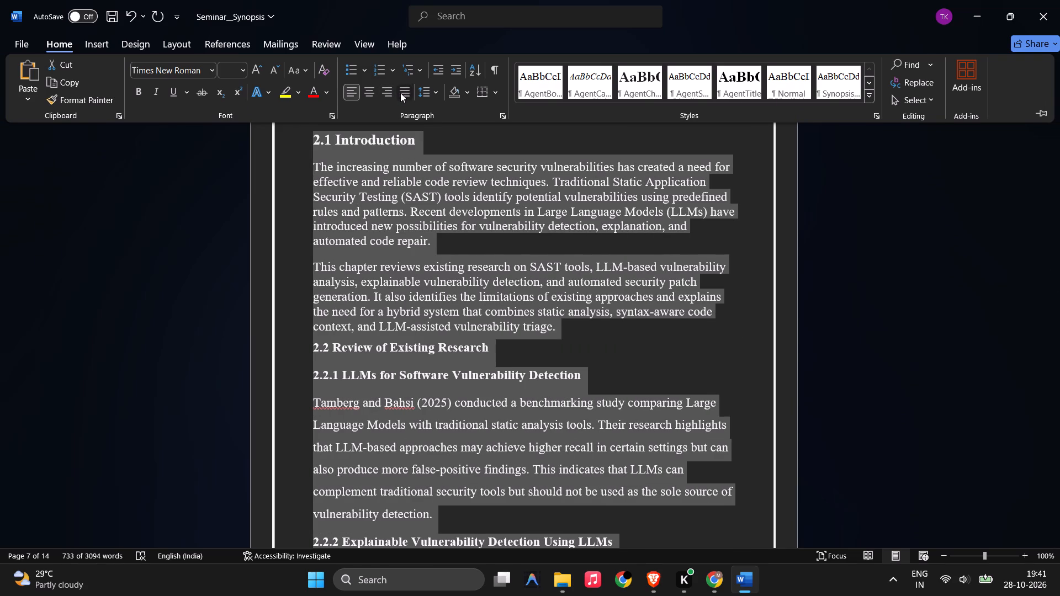
pyautogui.click(422, 198)
pyautogui.click(422, 198)
# Set the font size of the "2.1 Introduction" heading to 14.
pyautogui.scroll(-4, 422, 198)
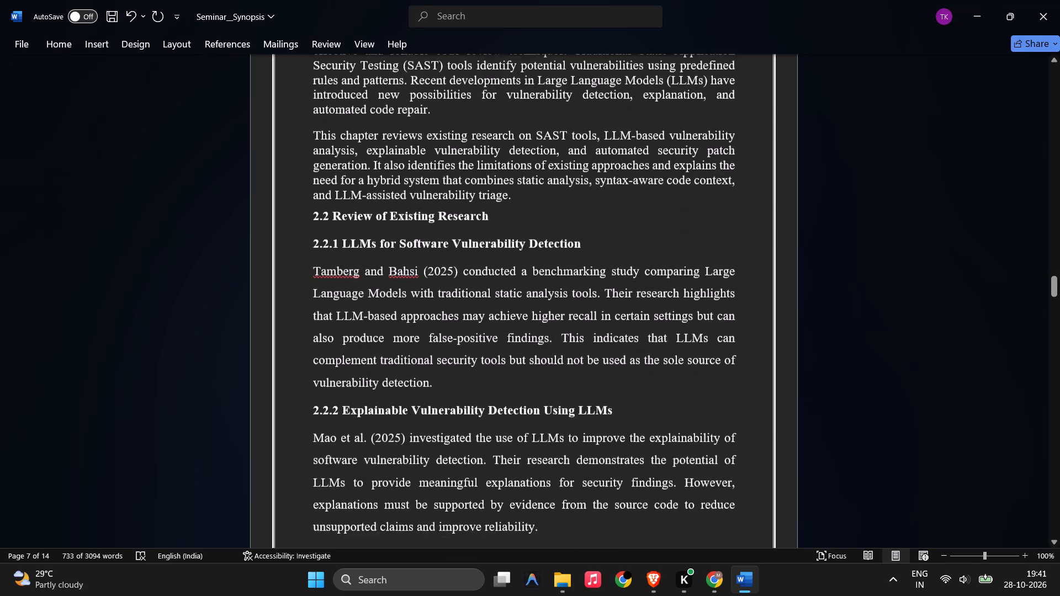
pyautogui.scroll(-2, 422, 198)
pyautogui.scroll(1, 449, 191)
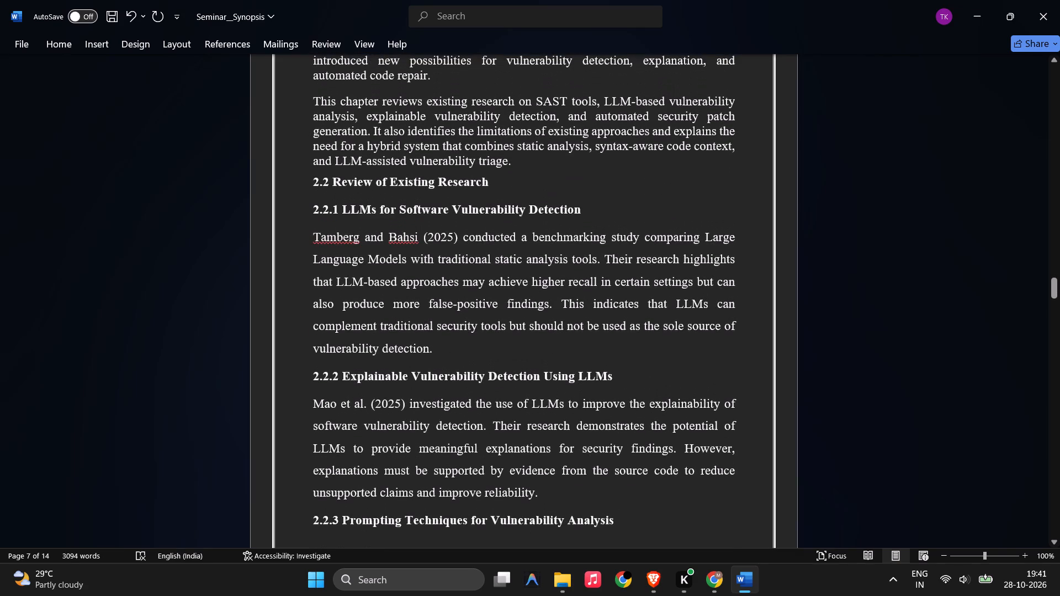
pyautogui.scroll(3, 507, 191)
pyautogui.click(428, 63)
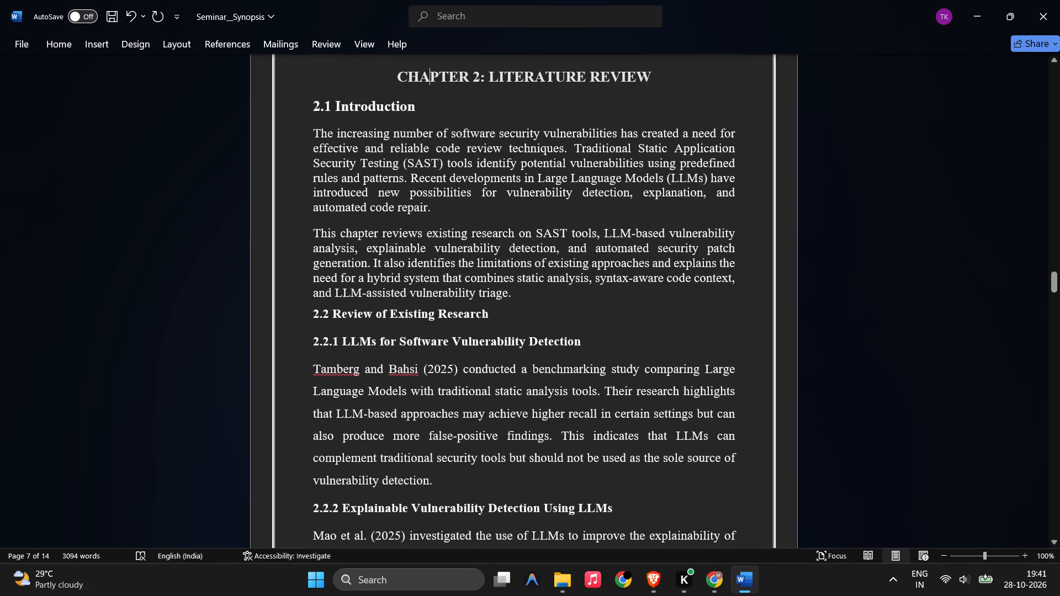
pyautogui.click(418, 104)
pyautogui.click(63, 49)
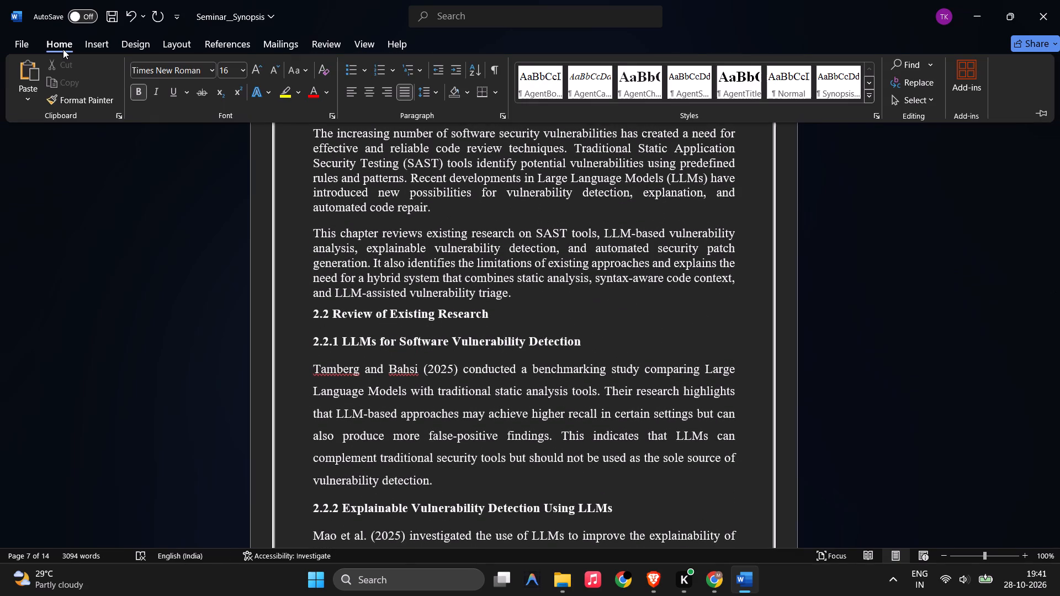
pyautogui.scroll(3, 395, 205)
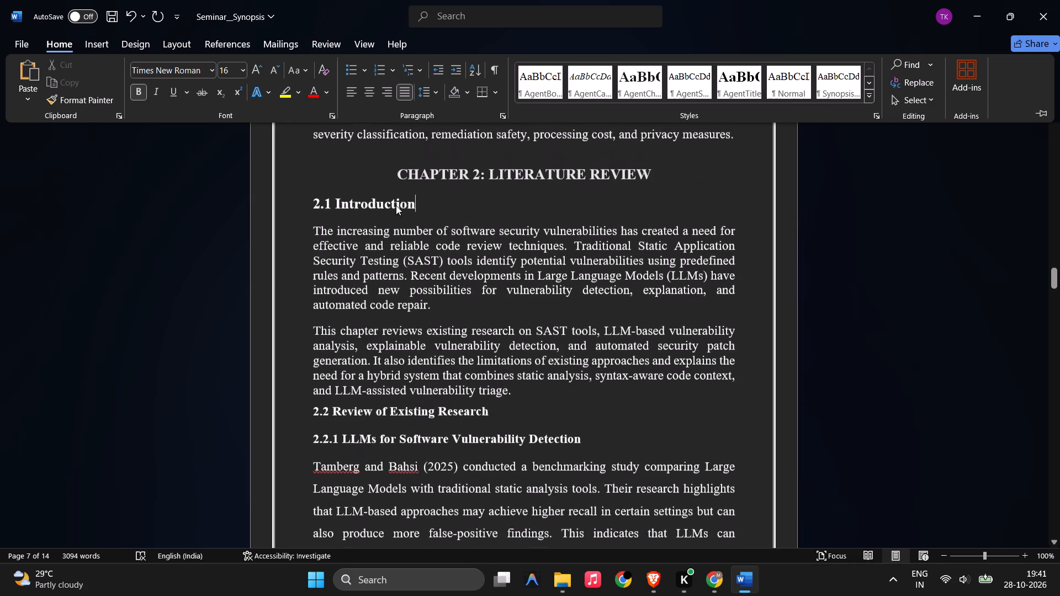
pyautogui.moveTo(424, 205); pyautogui.dragTo(312, 198)
pyautogui.click(319, 203)
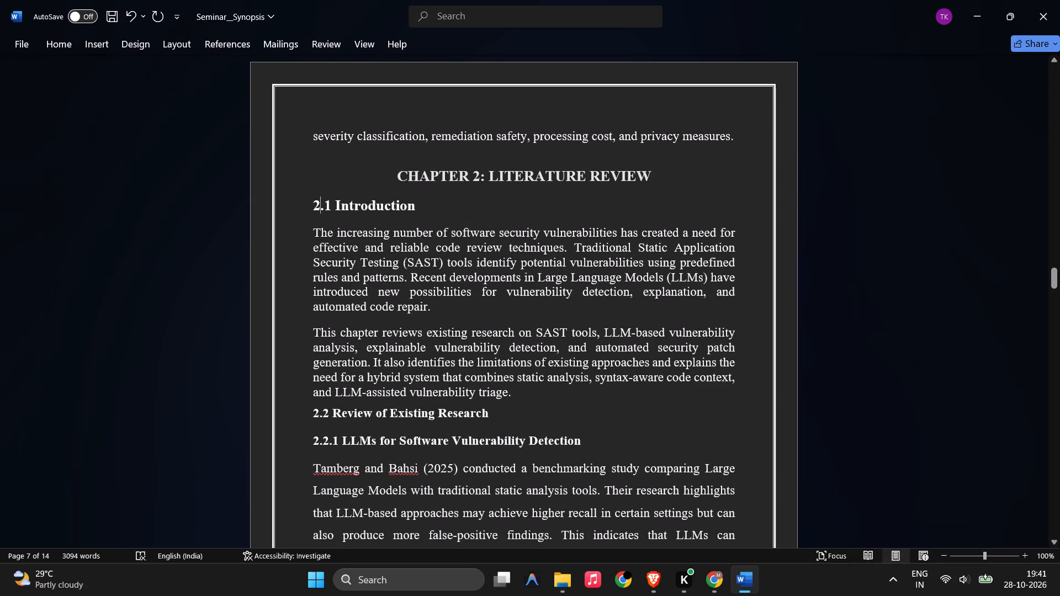
pyautogui.moveTo(312, 205); pyautogui.dragTo(407, 216)
pyautogui.click(512, 179)
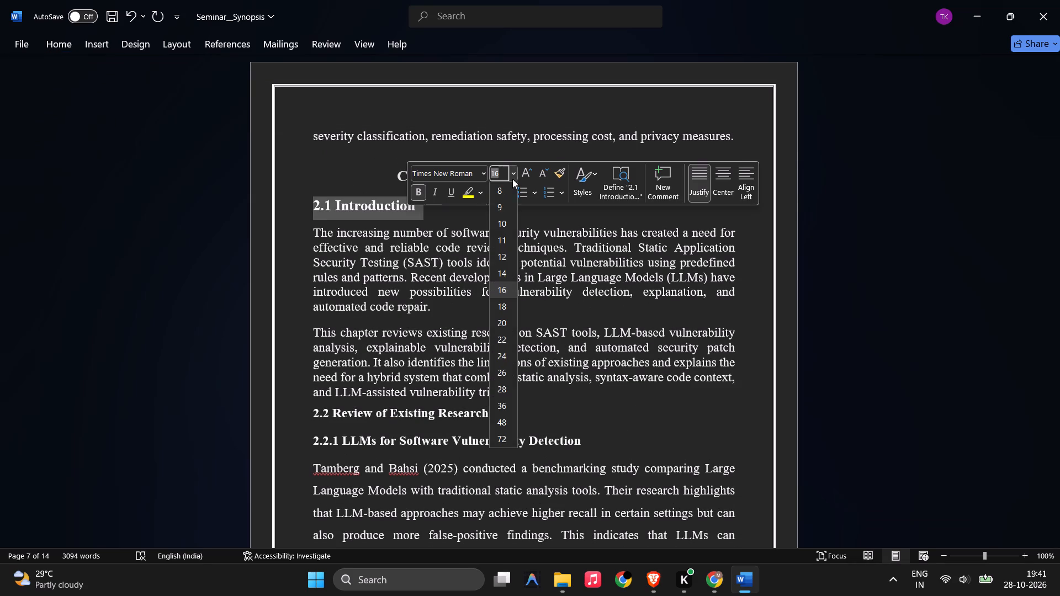
pyautogui.click(504, 270)
pyautogui.click(439, 239)
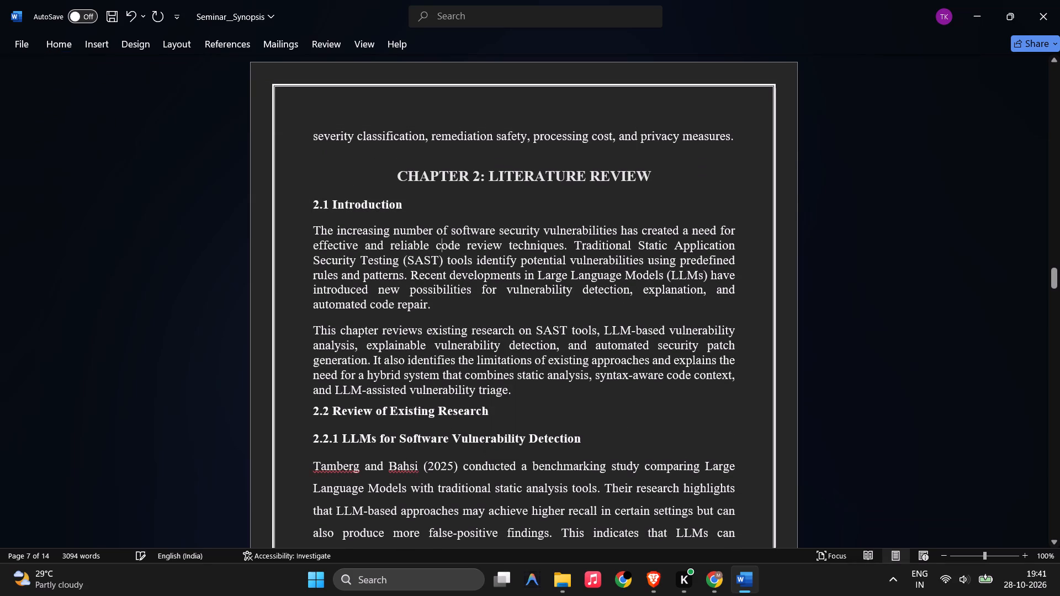
# Check the font formatting of the Chapter 2 title and the "2.2 Review of Existing Research" heading.
pyautogui.click(466, 191)
pyautogui.click(469, 179)
pyautogui.rightClick(469, 179)
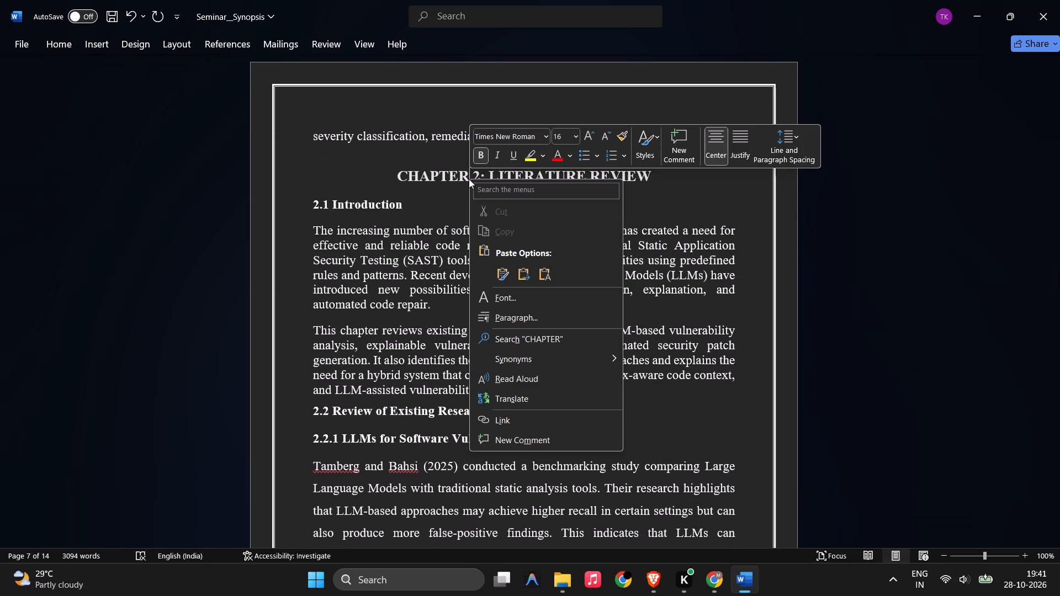
pyautogui.click(411, 194)
pyautogui.click(408, 204)
pyautogui.scroll(-4, 408, 204)
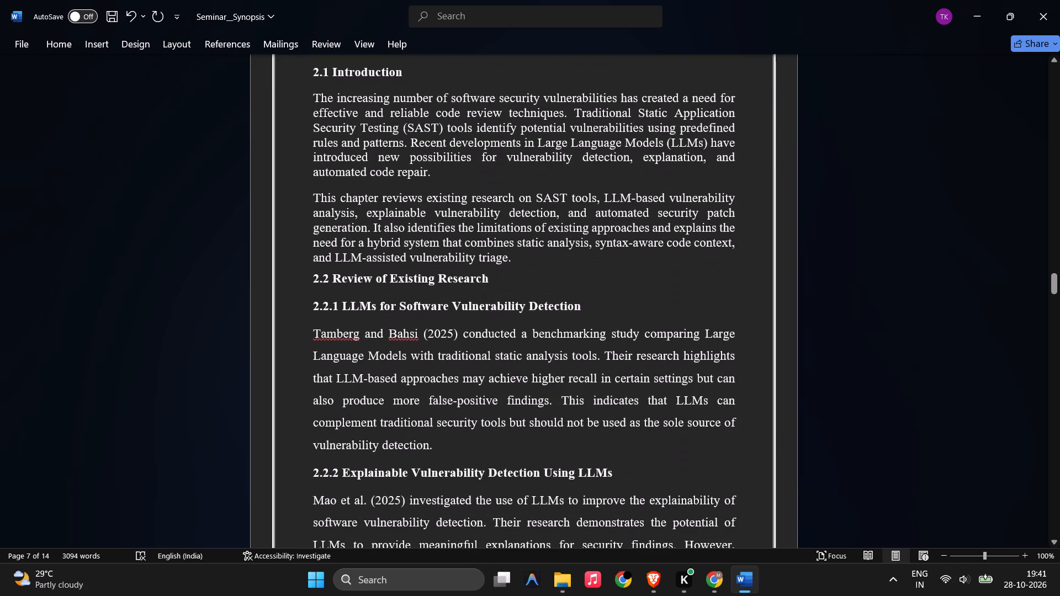
pyautogui.moveTo(492, 280); pyautogui.dragTo(312, 284)
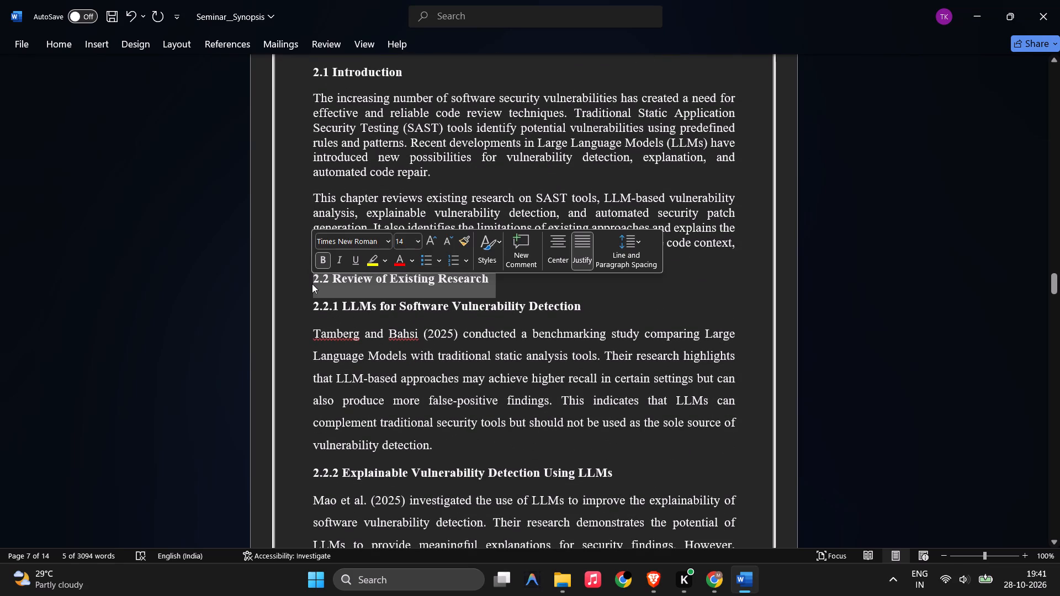
pyautogui.click(343, 291)
# Review the rest of Chapter 2, from the 2.2 subsections through Table 2.1 and section 2.6, down to the Problem Statement.
pyautogui.scroll(-9, 343, 291)
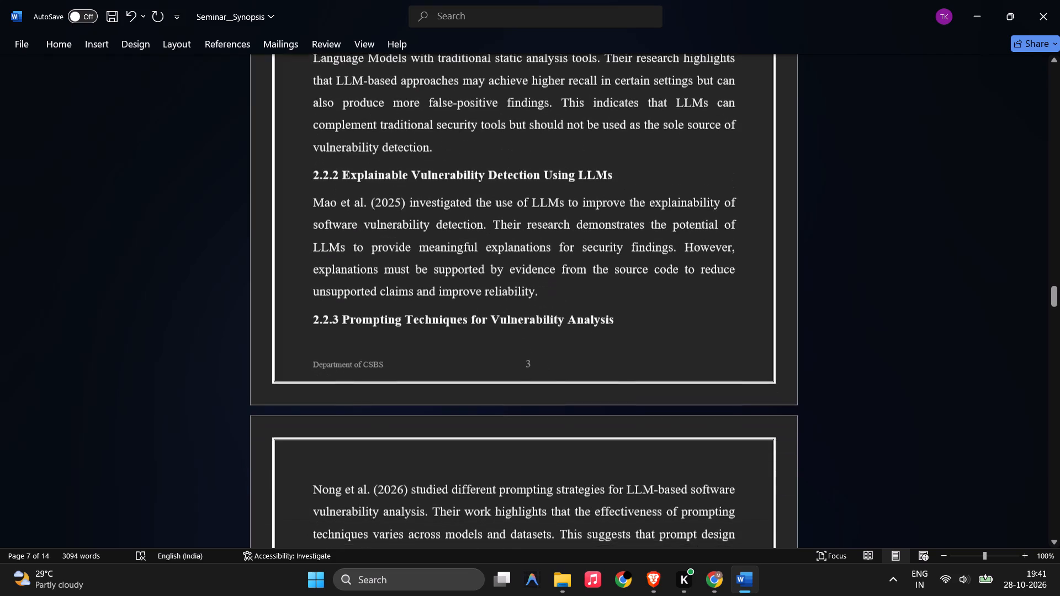
pyautogui.scroll(-15, 343, 291)
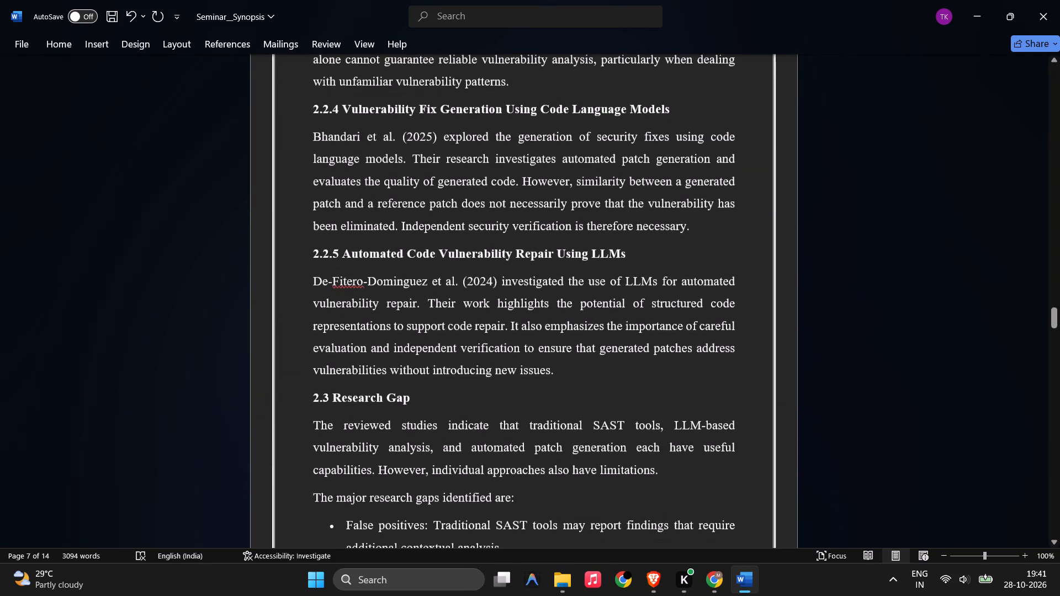
pyautogui.scroll(-14, 344, 291)
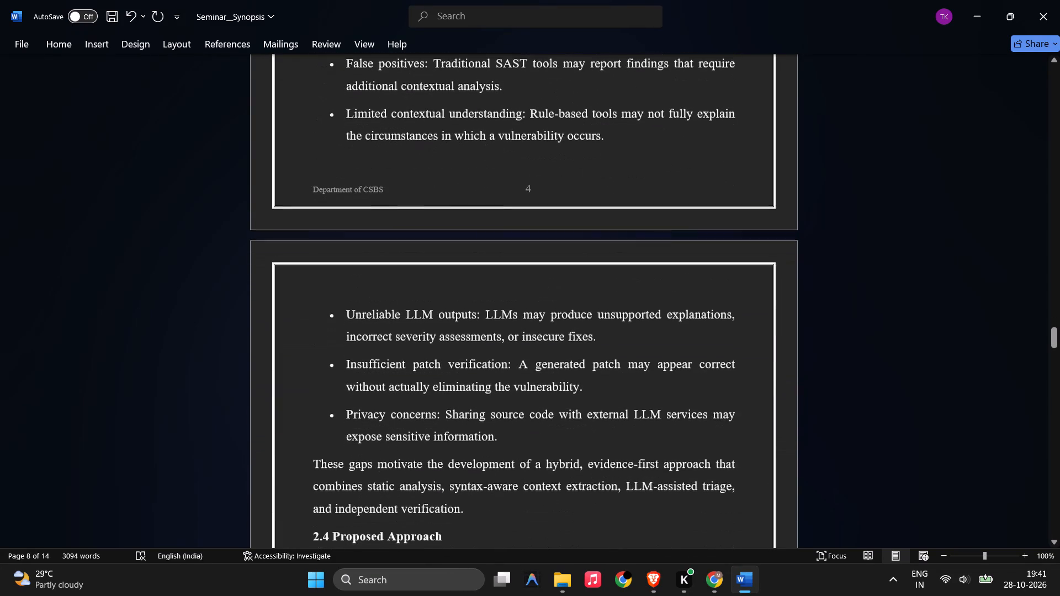
pyautogui.scroll(-15, 346, 291)
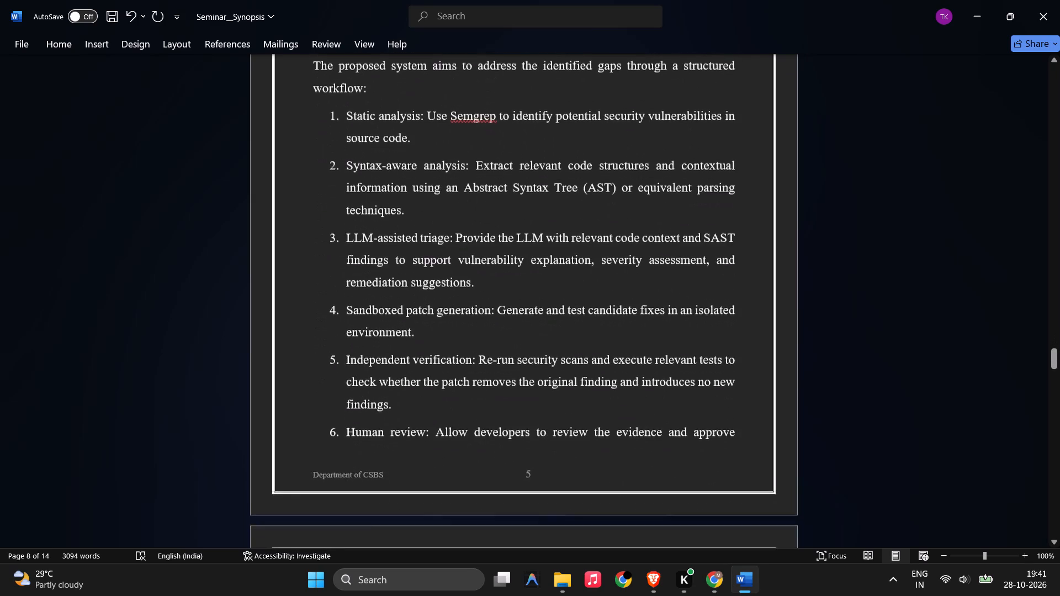
pyautogui.scroll(-18, 346, 291)
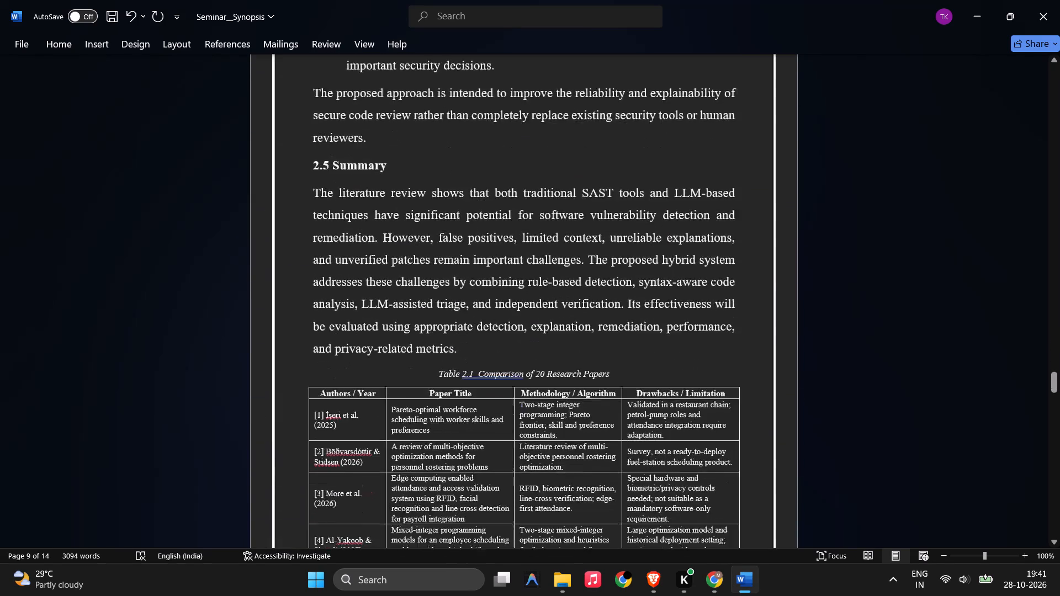
pyautogui.scroll(-18, 346, 291)
pyautogui.scroll(-5, 346, 291)
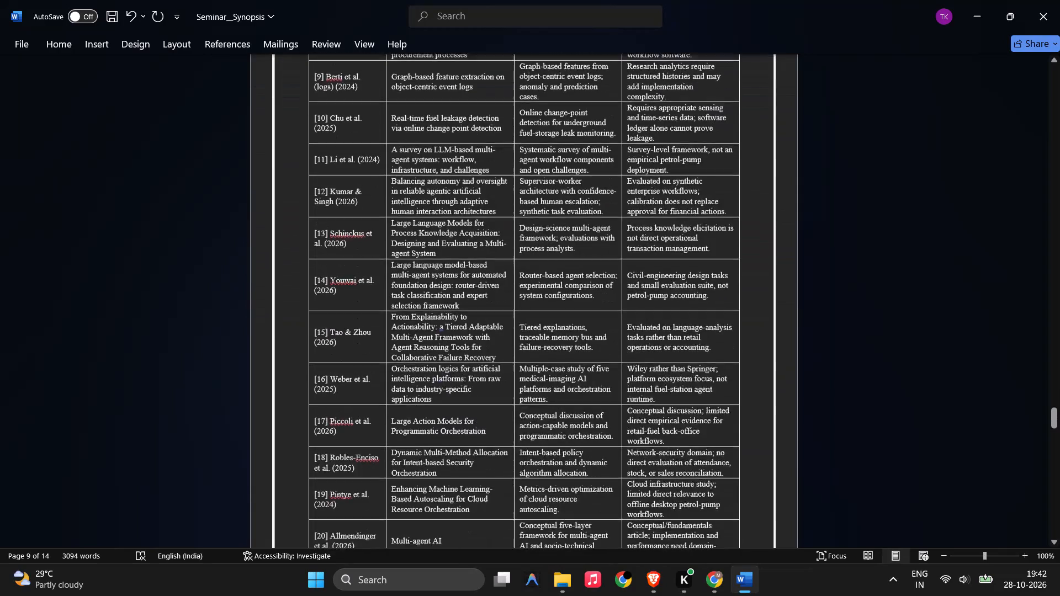
pyautogui.scroll(-12, 346, 291)
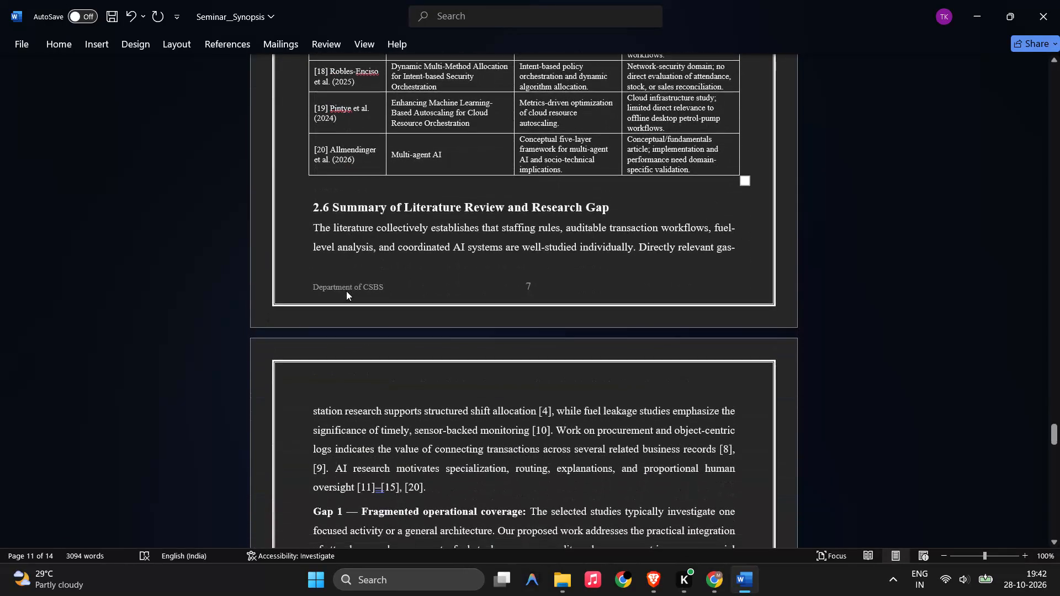
pyautogui.hotkey('alt', 'Tab')
pyautogui.hotkey('alt', 'Tab')
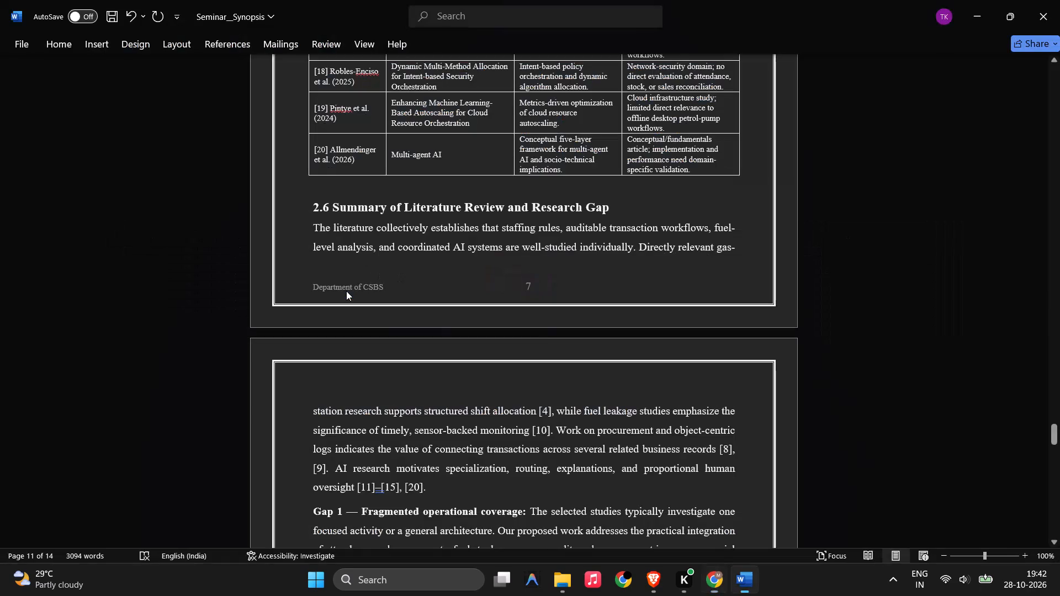
pyautogui.scroll(-16, 346, 291)
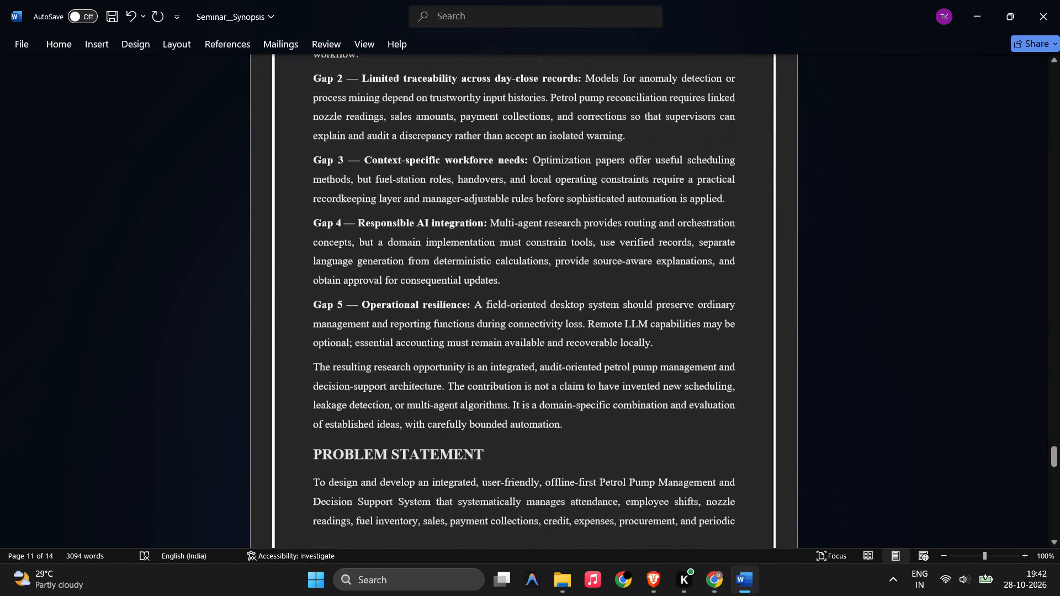
pyautogui.scroll(-5, 346, 291)
pyautogui.scroll(4, 346, 290)
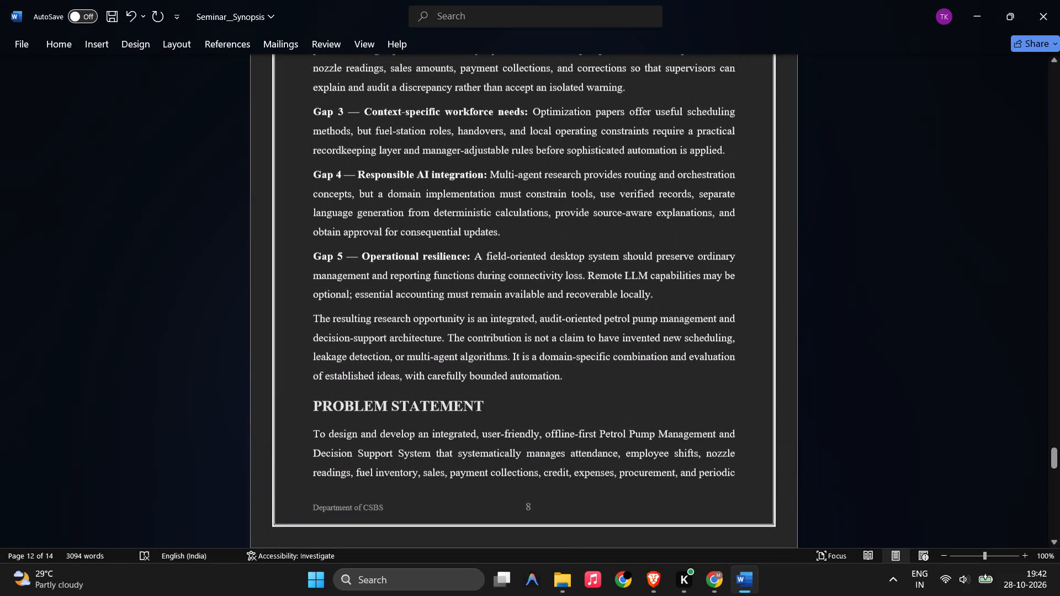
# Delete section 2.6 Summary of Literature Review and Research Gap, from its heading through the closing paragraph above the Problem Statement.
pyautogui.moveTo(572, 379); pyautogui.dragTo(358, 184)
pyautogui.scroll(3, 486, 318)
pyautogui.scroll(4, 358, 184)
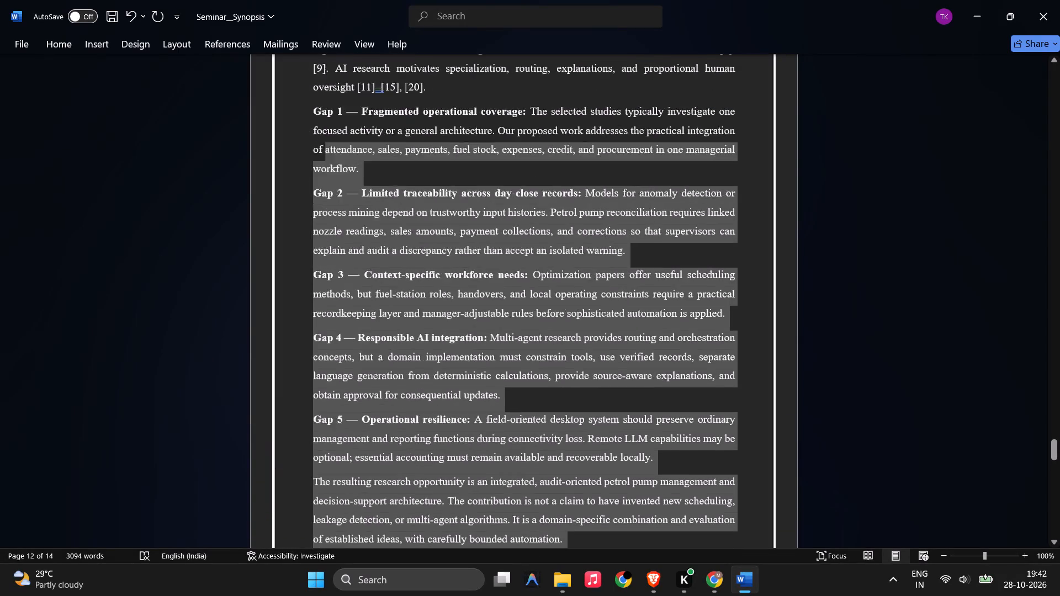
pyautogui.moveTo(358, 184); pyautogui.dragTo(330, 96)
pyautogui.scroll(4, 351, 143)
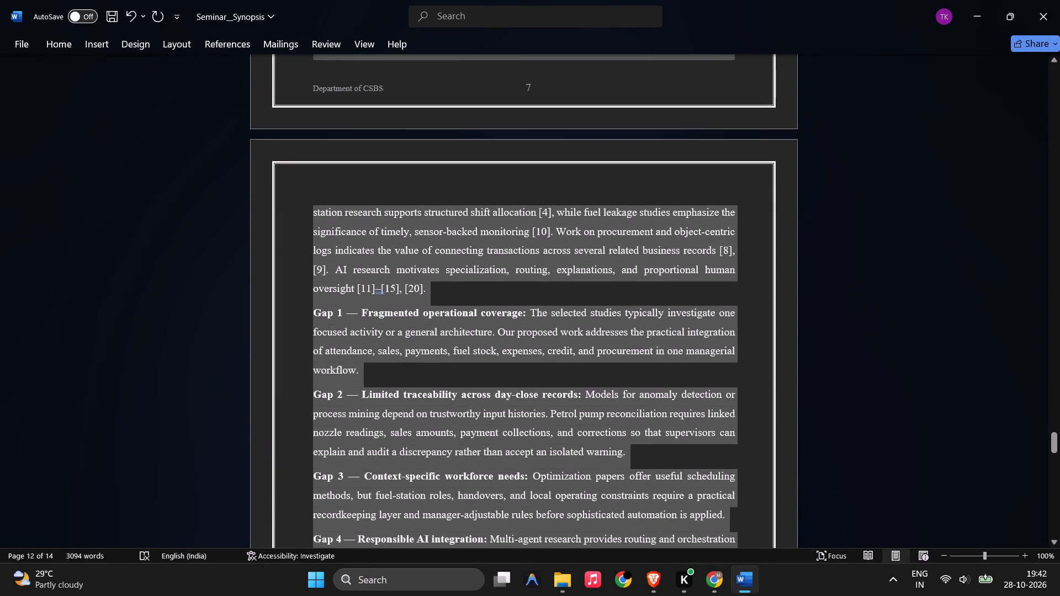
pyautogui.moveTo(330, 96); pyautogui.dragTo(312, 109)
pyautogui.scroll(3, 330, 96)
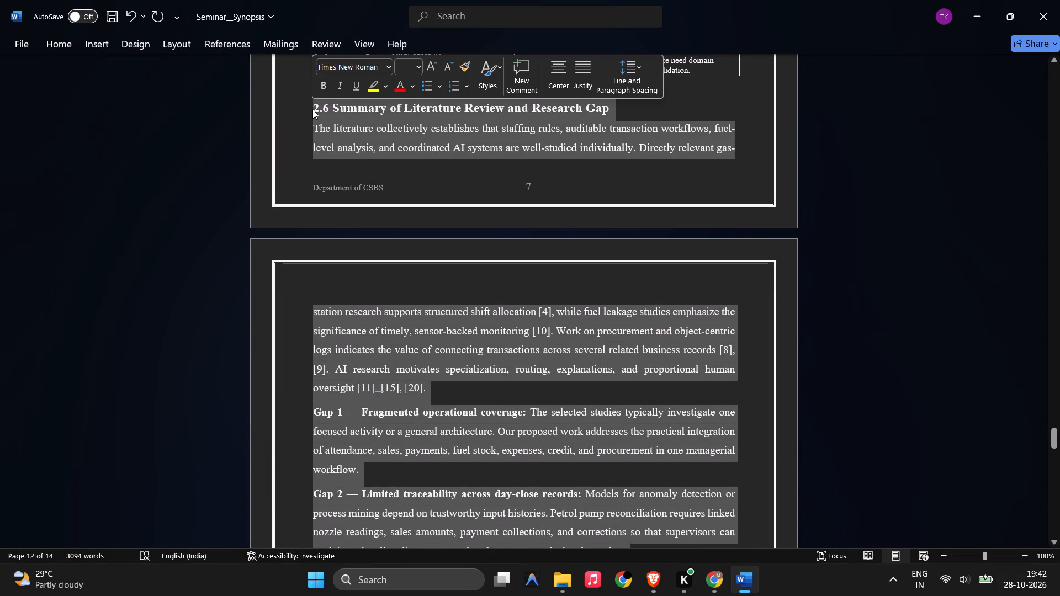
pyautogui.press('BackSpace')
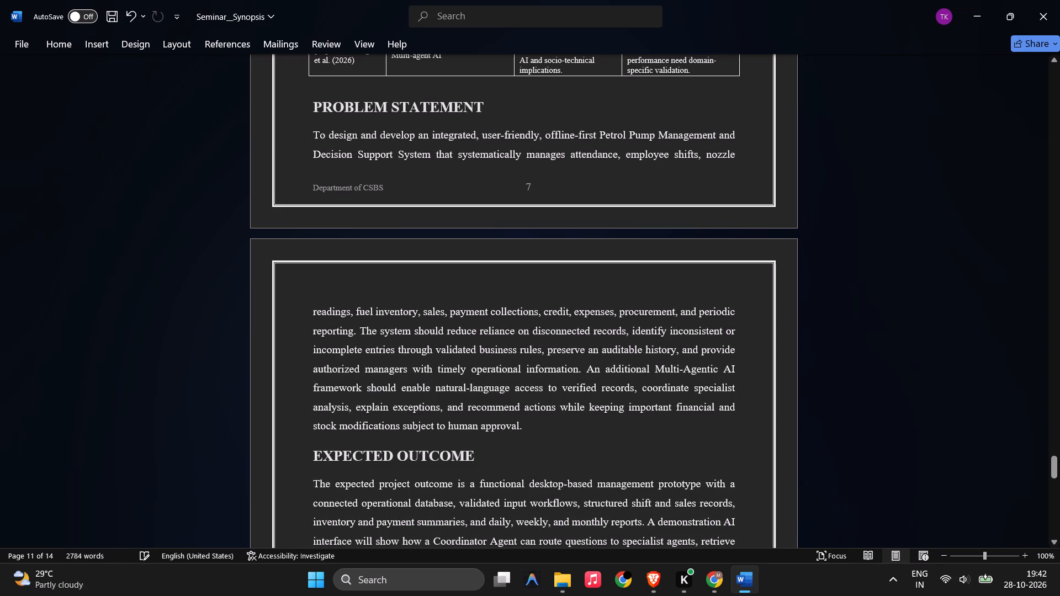
# Check the Contents table for the listed Chapter 2 sections, and glance at the ChatGPT text for comparison.
pyautogui.scroll(7, 312, 109)
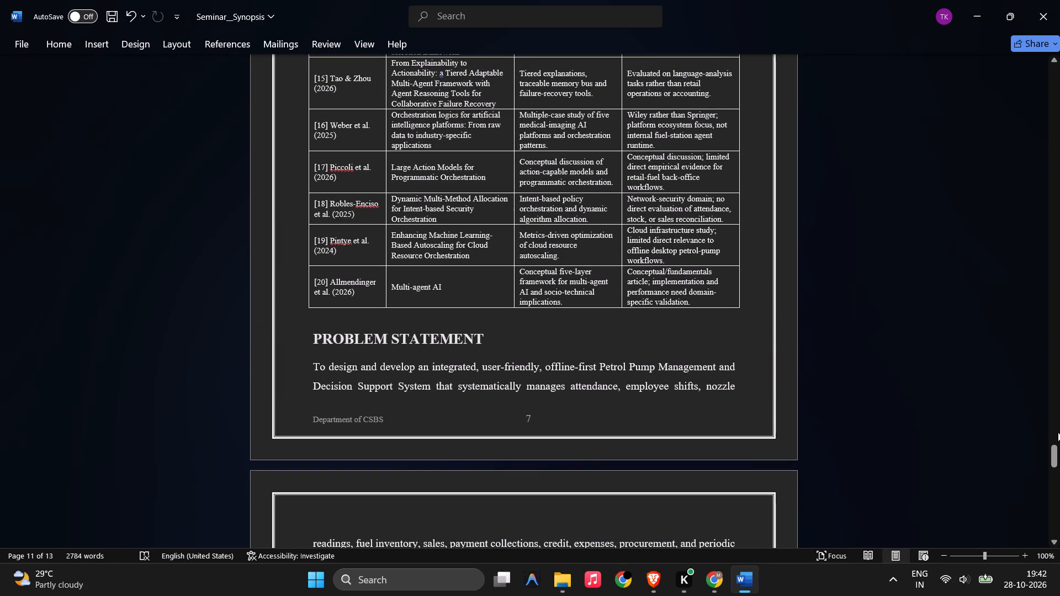
pyautogui.moveTo(1057, 461); pyautogui.dragTo(1025, 181)
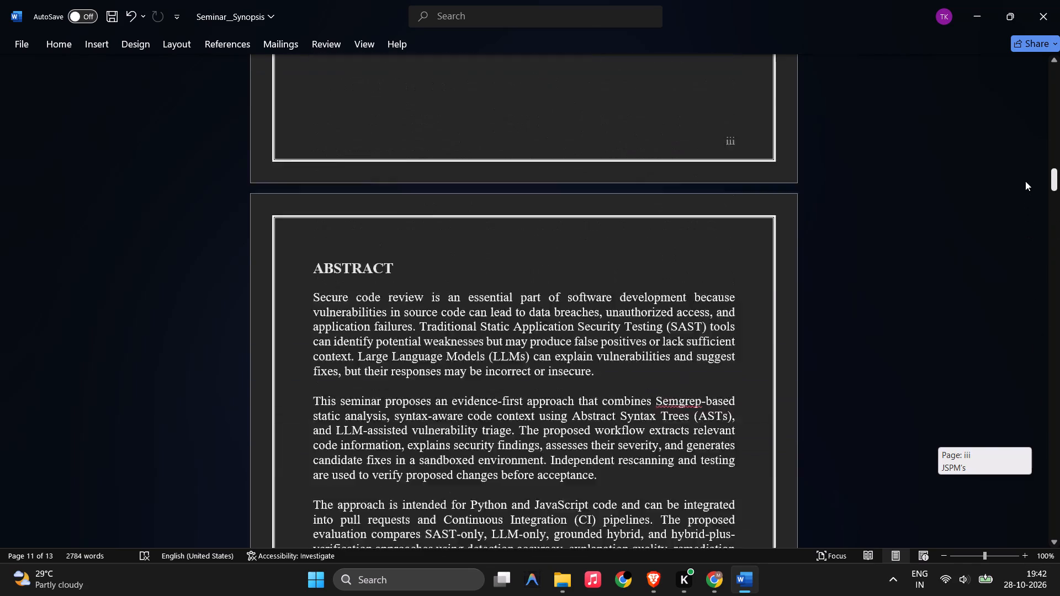
pyautogui.moveTo(1025, 181); pyautogui.dragTo(1024, 118)
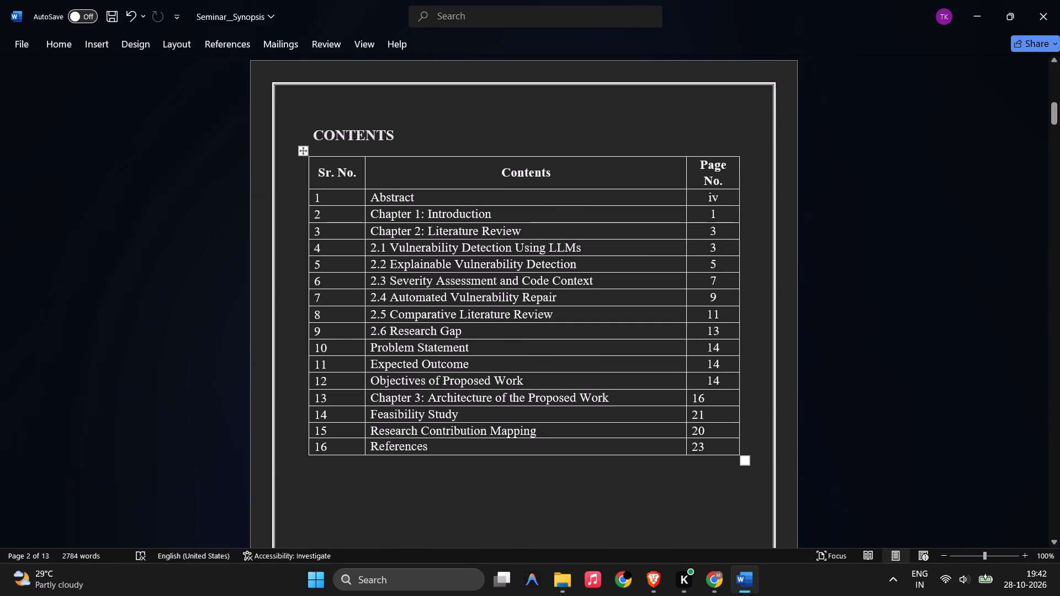
pyautogui.hotkey('alt', 'Tab')
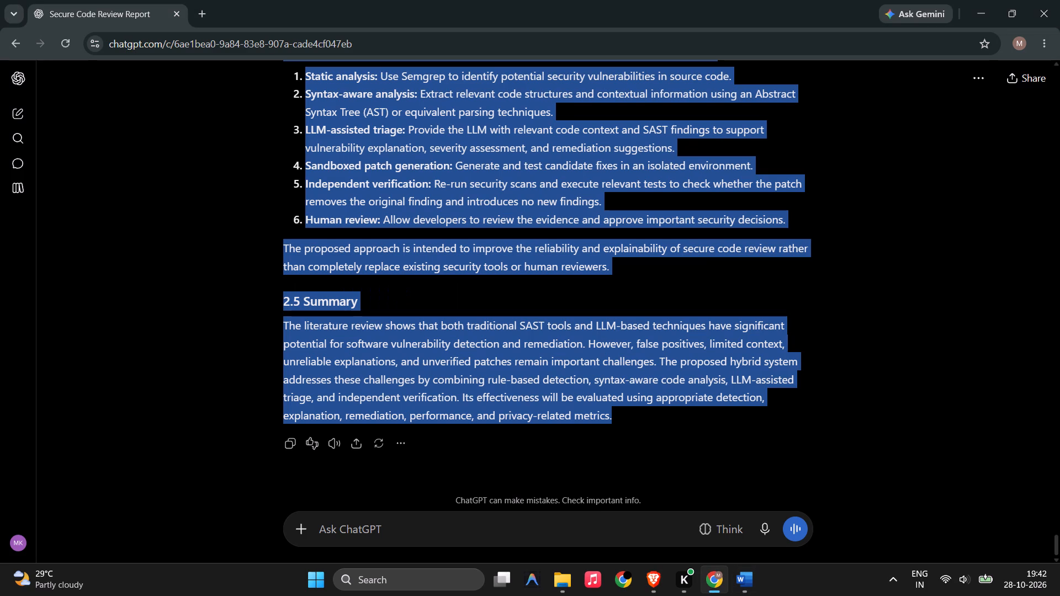
pyautogui.hotkey('alt', 'Tab')
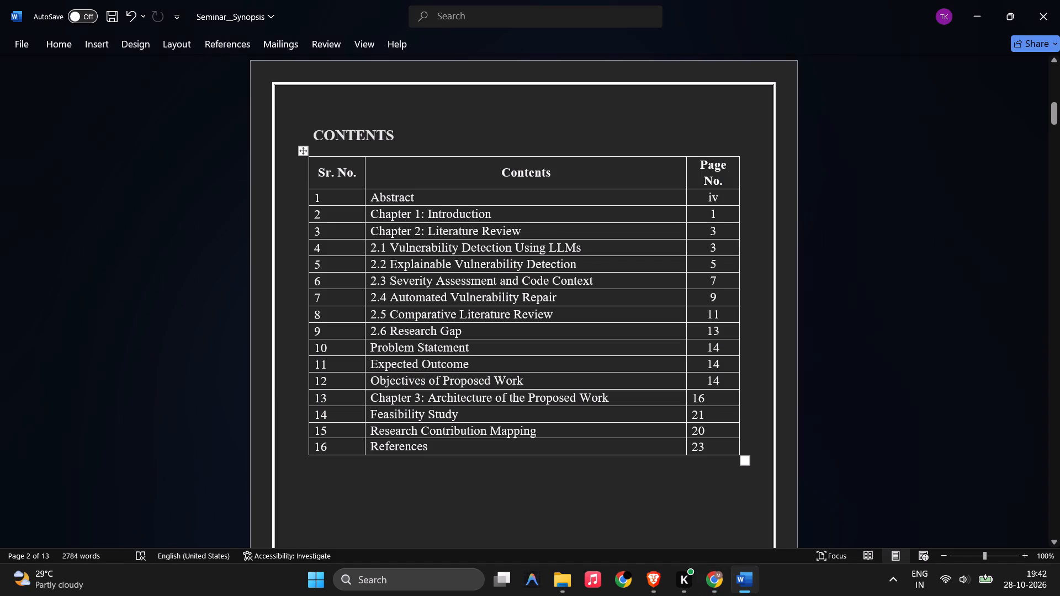
pyautogui.scroll(-10, 460, 348)
pyautogui.scroll(4, 474, 345)
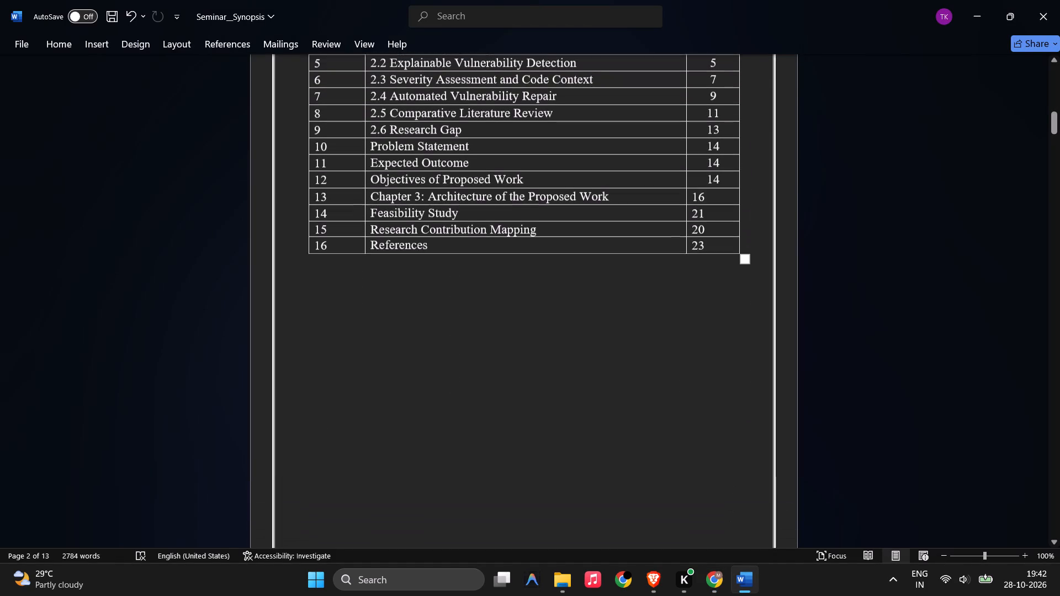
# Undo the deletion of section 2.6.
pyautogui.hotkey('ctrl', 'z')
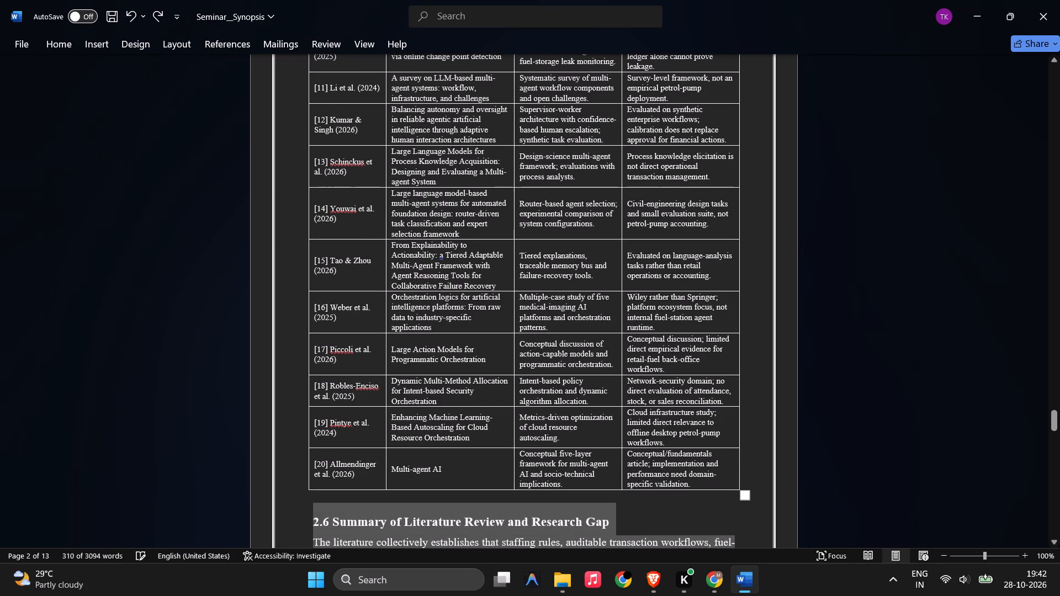
pyautogui.scroll(9, 475, 345)
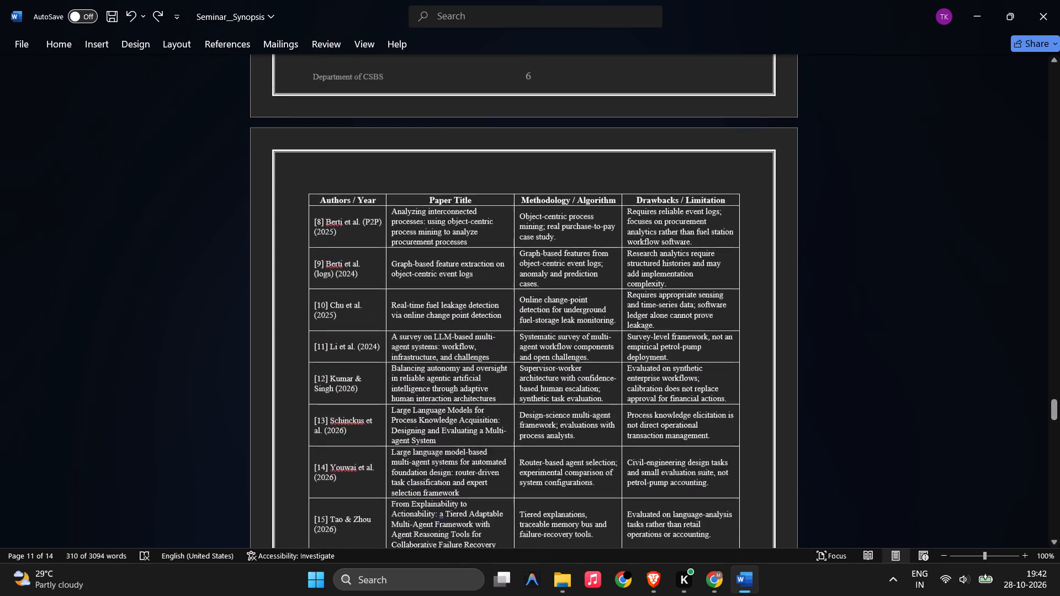
pyautogui.scroll(3, 475, 345)
pyautogui.hotkey('alt', 'Tab')
pyautogui.click(475, 345)
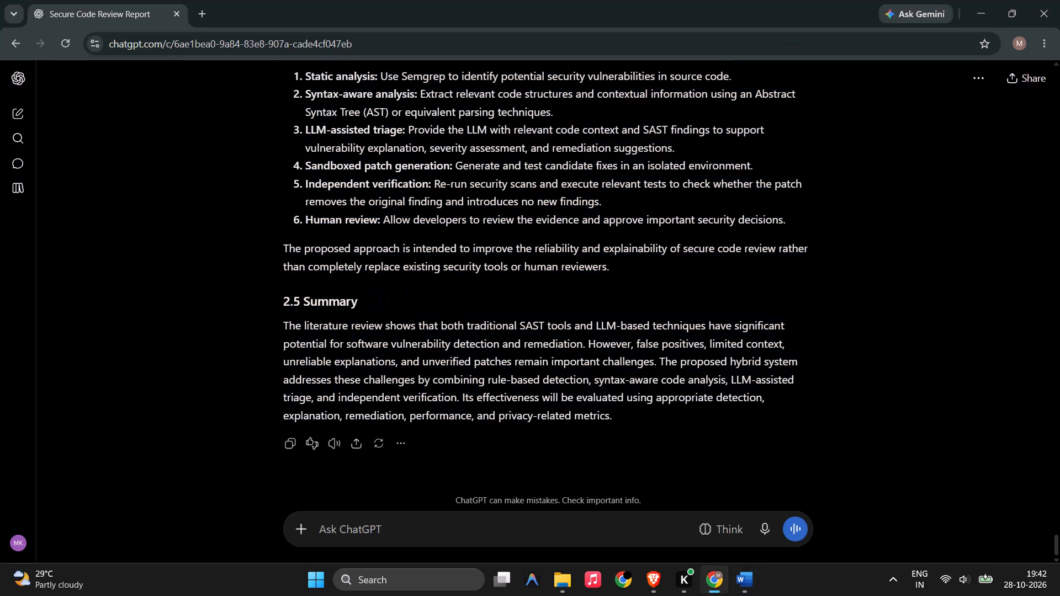
pyautogui.hotkey('alt', 'Tab')
pyautogui.scroll(12, 475, 345)
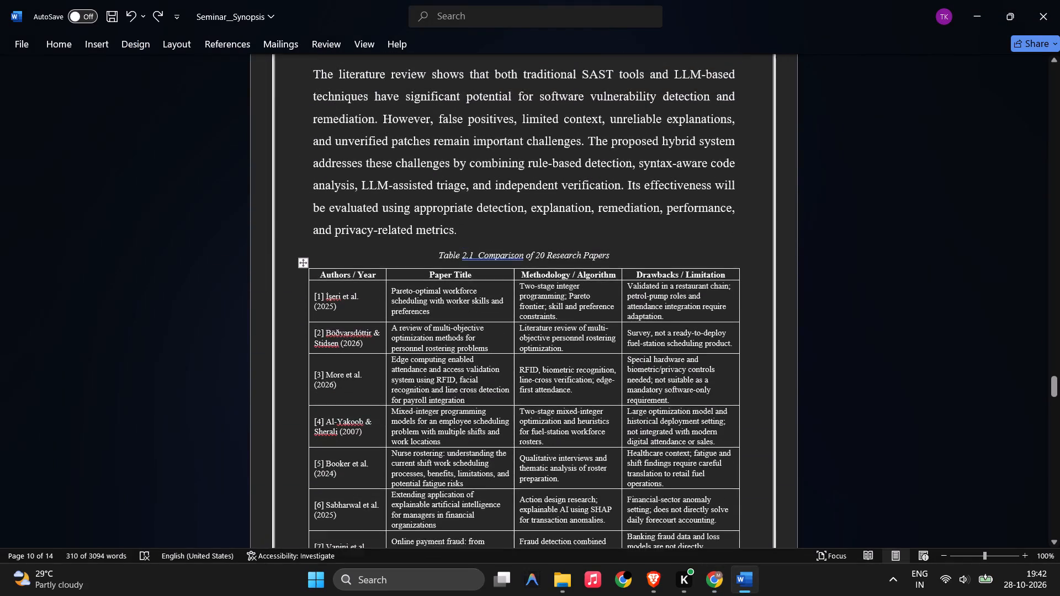
pyautogui.hotkey('alt', 'Tab')
pyautogui.click(427, 534)
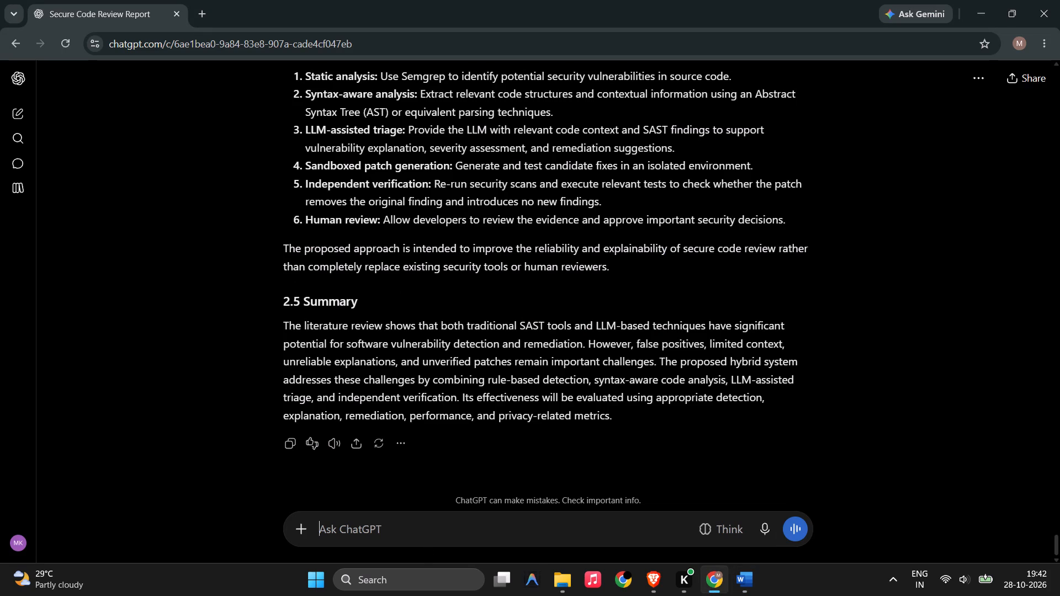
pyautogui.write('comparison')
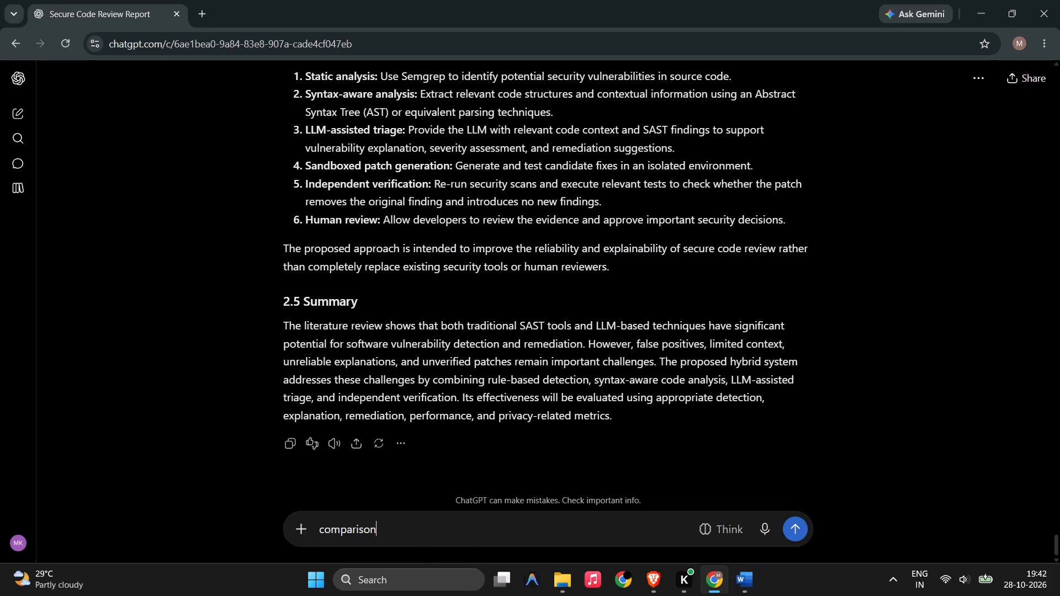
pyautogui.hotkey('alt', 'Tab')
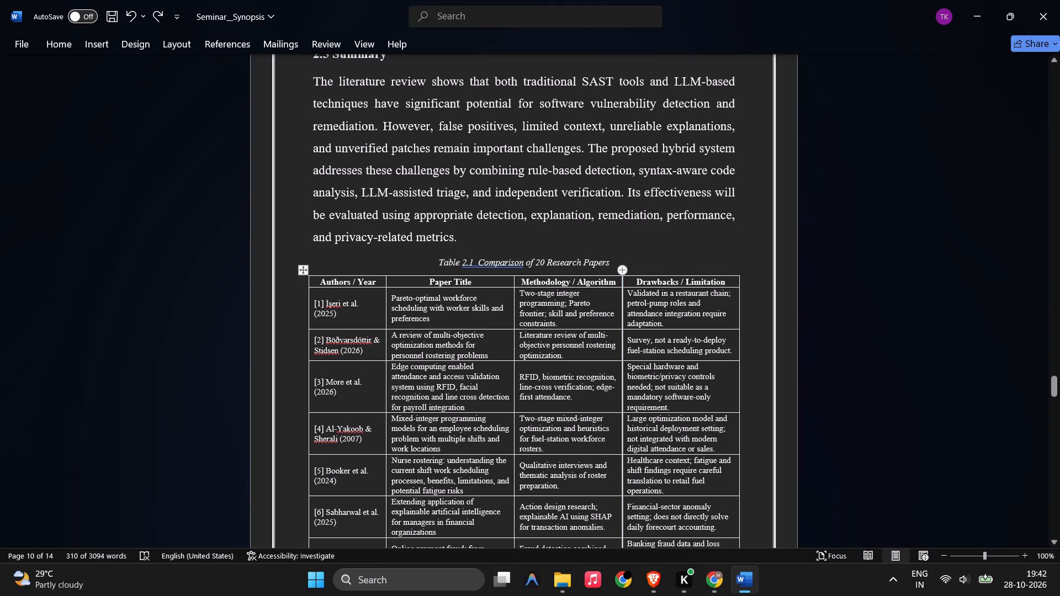
pyautogui.moveTo(612, 260); pyautogui.dragTo(438, 269)
pyautogui.hotkey('ctrl', 'c')
pyautogui.hotkey('alt', 'Tab')
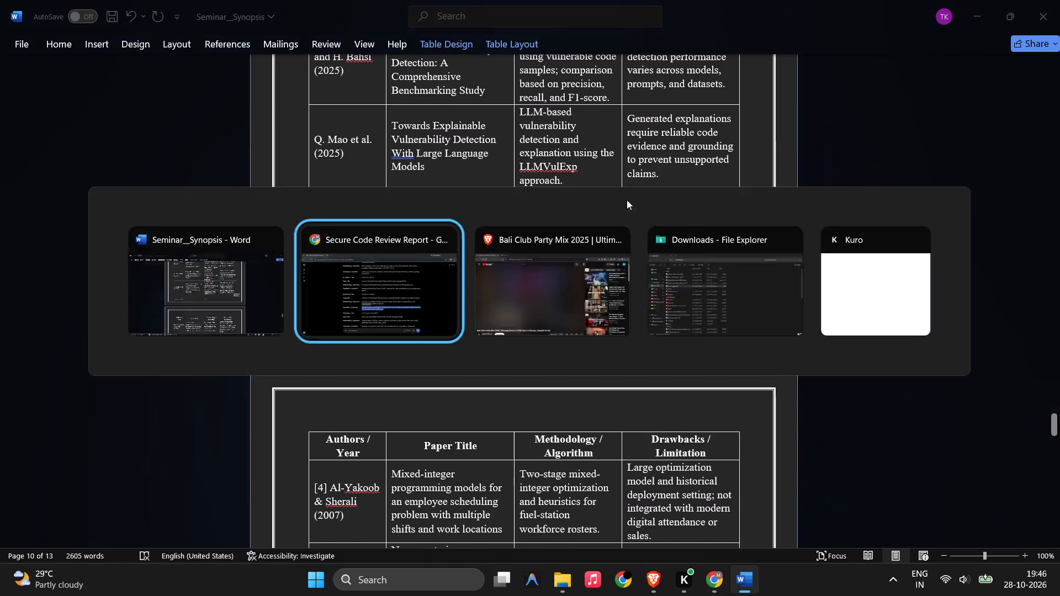
pyautogui.scroll(-2, 533, 301)
pyautogui.moveTo(524, 269); pyautogui.dragTo(471, 273)
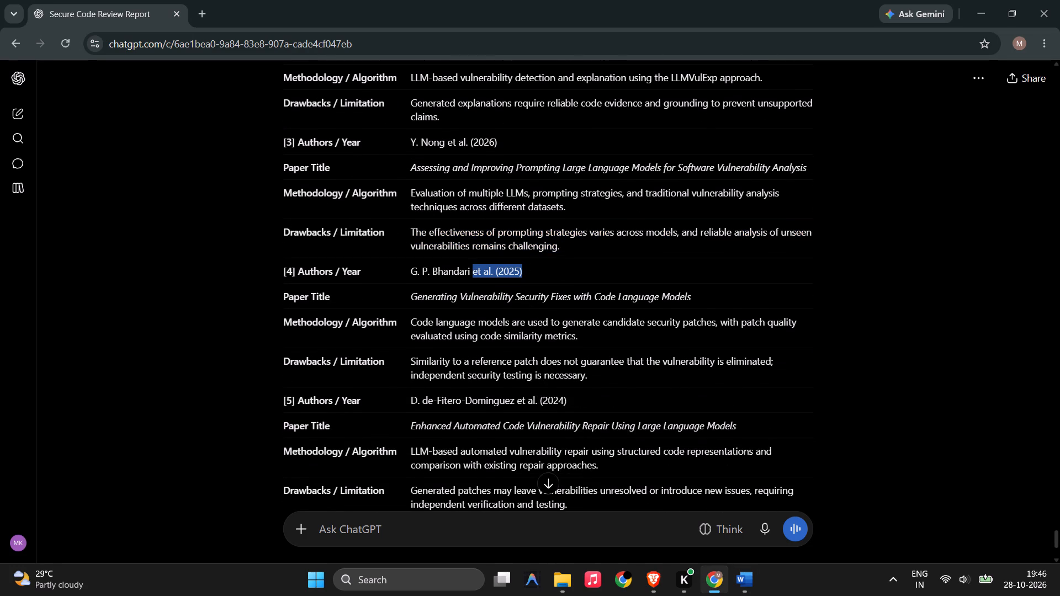
pyautogui.moveTo(471, 273); pyautogui.dragTo(409, 282)
pyautogui.hotkey('ctrl', 'c')
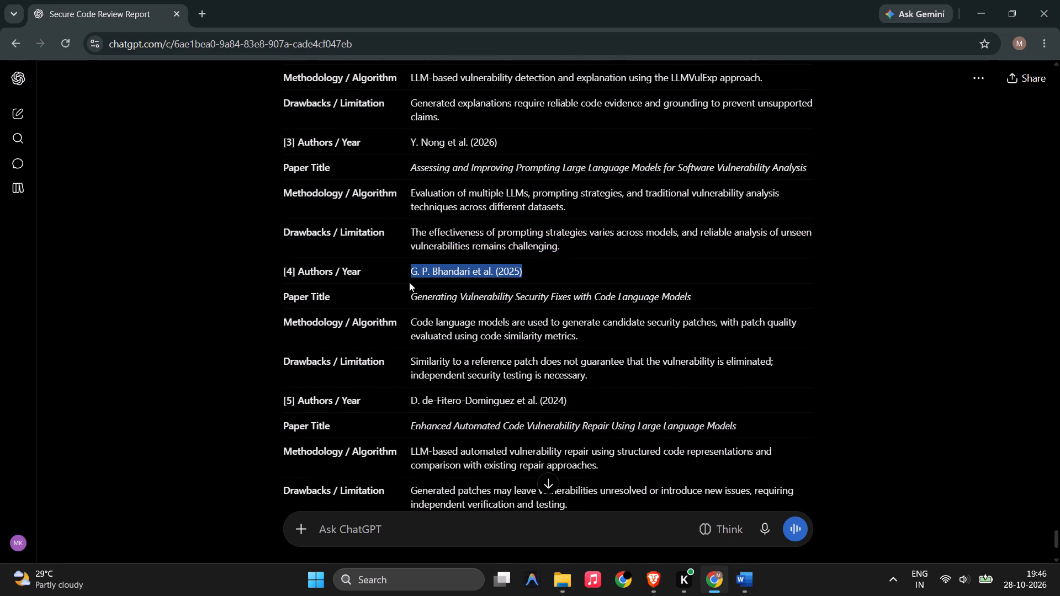
pyautogui.hotkey('alt', 'Tab')
pyautogui.scroll(-3, 402, 363)
pyautogui.moveTo(357, 416); pyautogui.dragTo(357, 417)
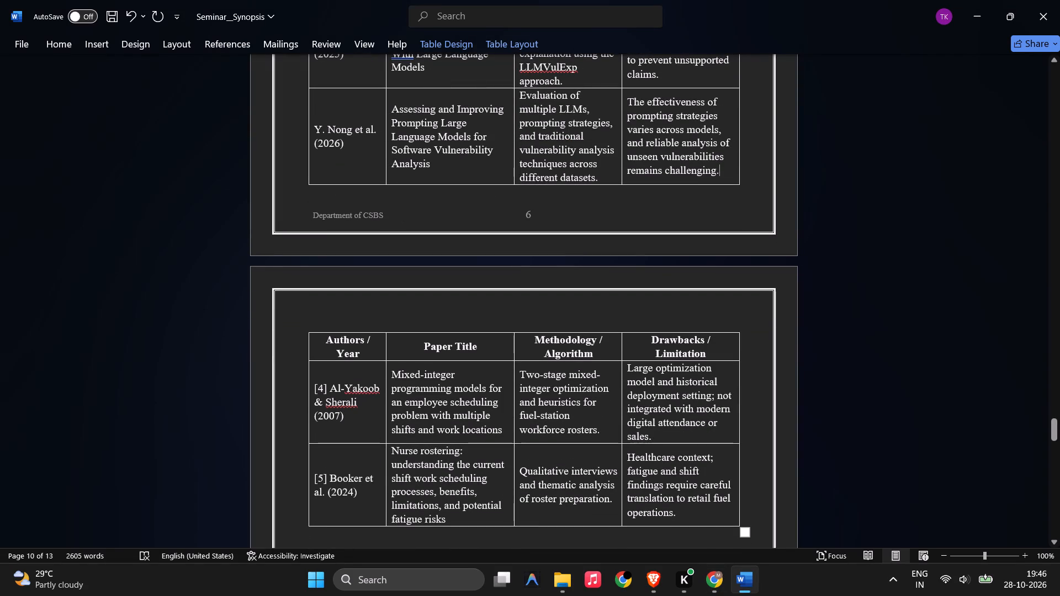
pyautogui.moveTo(357, 417); pyautogui.dragTo(314, 387)
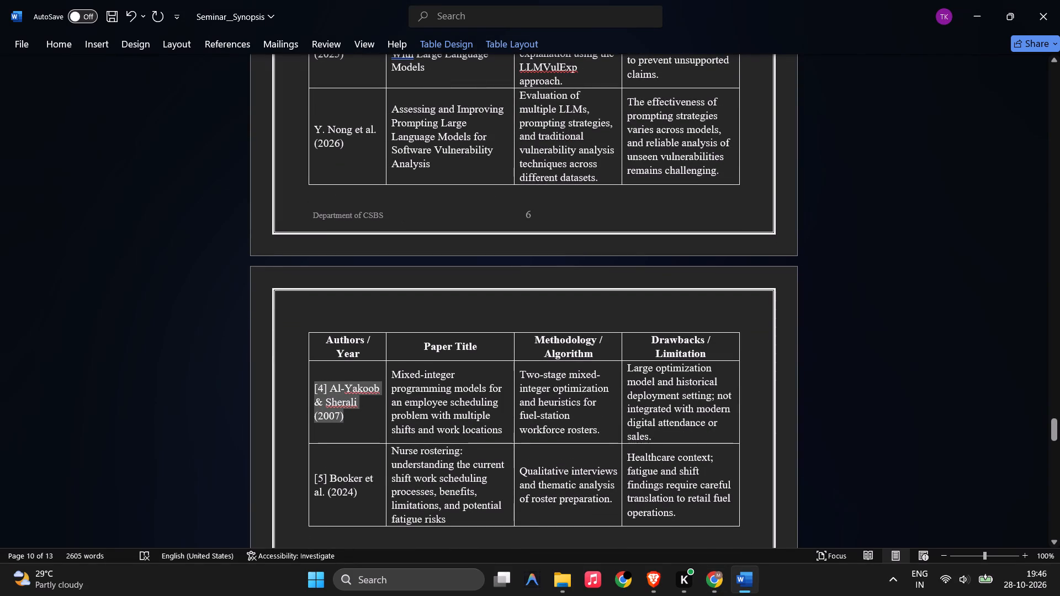
pyautogui.moveTo(314, 387); pyautogui.dragTo(308, 386)
pyautogui.hotkey('ctrl', 'v')
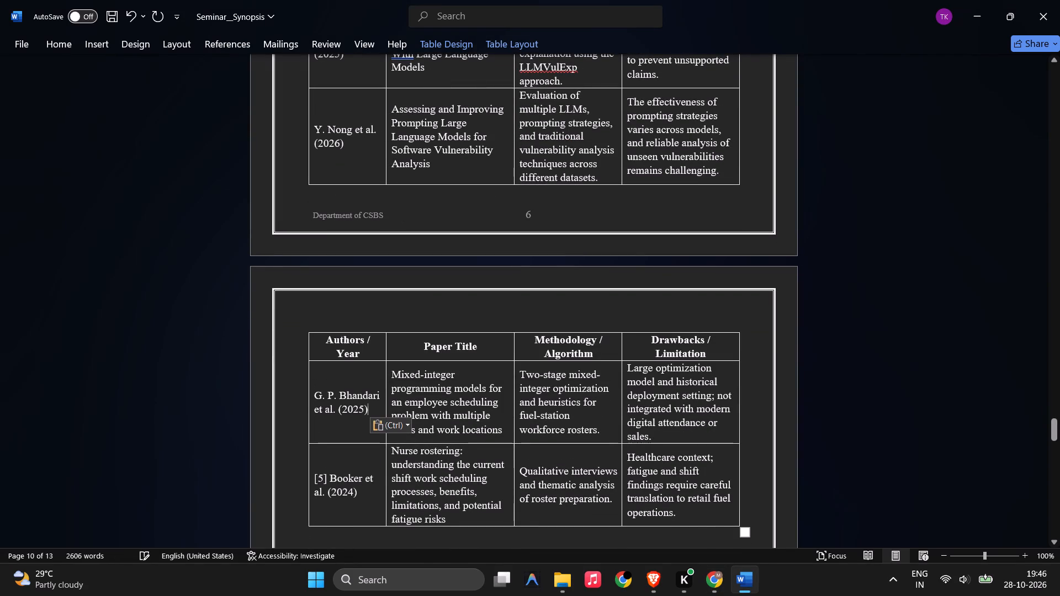
# Replace the fourth entry's paper title with "Generating Vulnerability Security Fixes with Code Language Models" copied from ChatGPT.
pyautogui.hotkey('alt', 'Tab')
pyautogui.moveTo(409, 295); pyautogui.dragTo(688, 290)
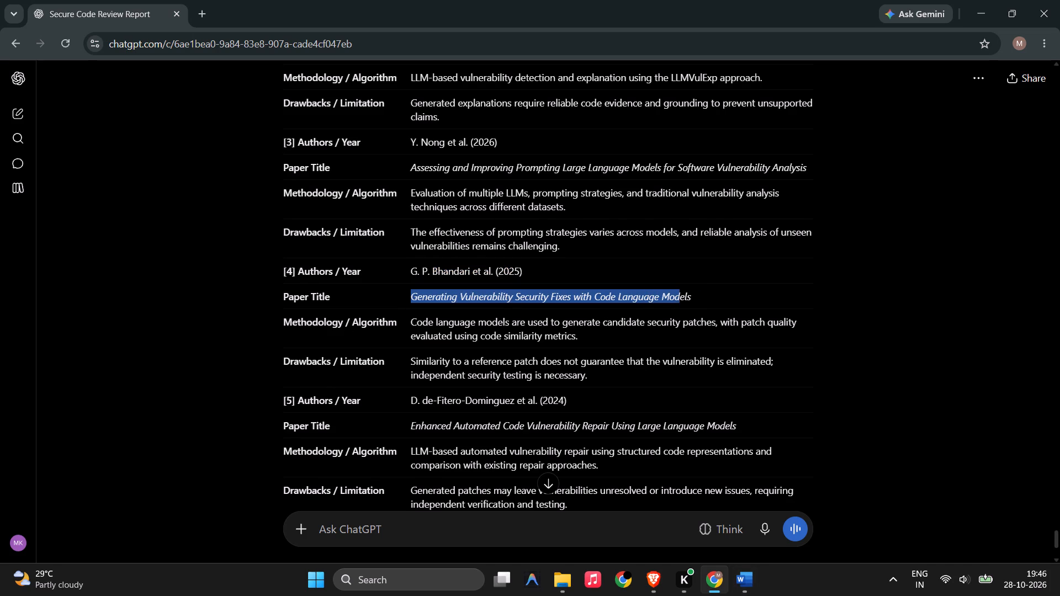
pyautogui.moveTo(688, 290); pyautogui.dragTo(696, 290)
pyautogui.hotkey('ctrl', 'c')
pyautogui.hotkey('alt', 'Tab')
pyautogui.moveTo(506, 425); pyautogui.dragTo(414, 372)
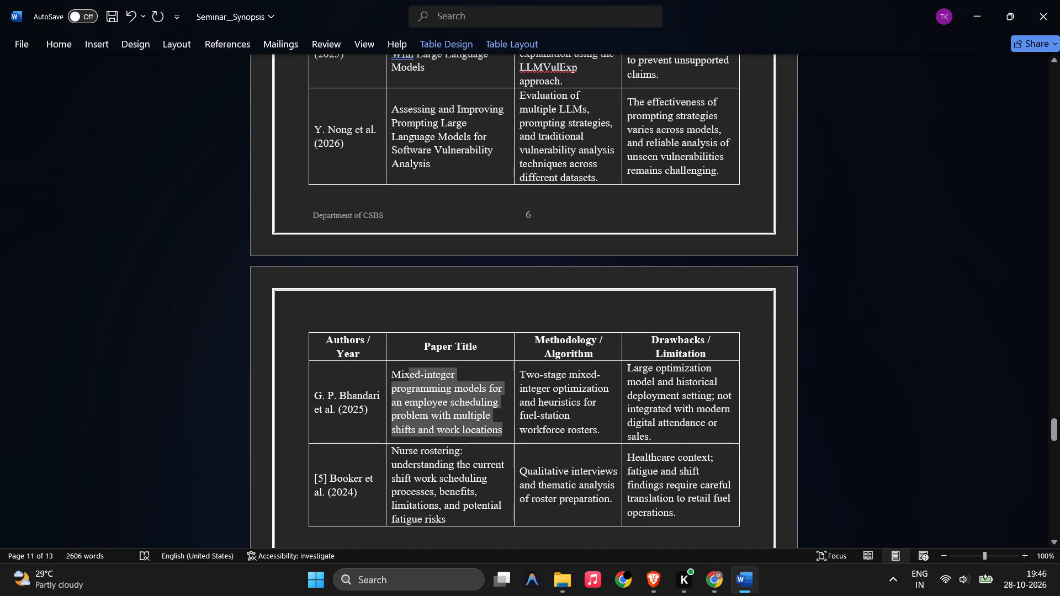
pyautogui.moveTo(414, 372); pyautogui.dragTo(406, 371)
pyautogui.hotkey('ctrl', 'v')
# Replace the fourth entry's methodology with ChatGPT's "Code language models are used to generate candidate security patches, with patch quality evaluated using code similarity metrics.".
pyautogui.hotkey('alt', 'Tab')
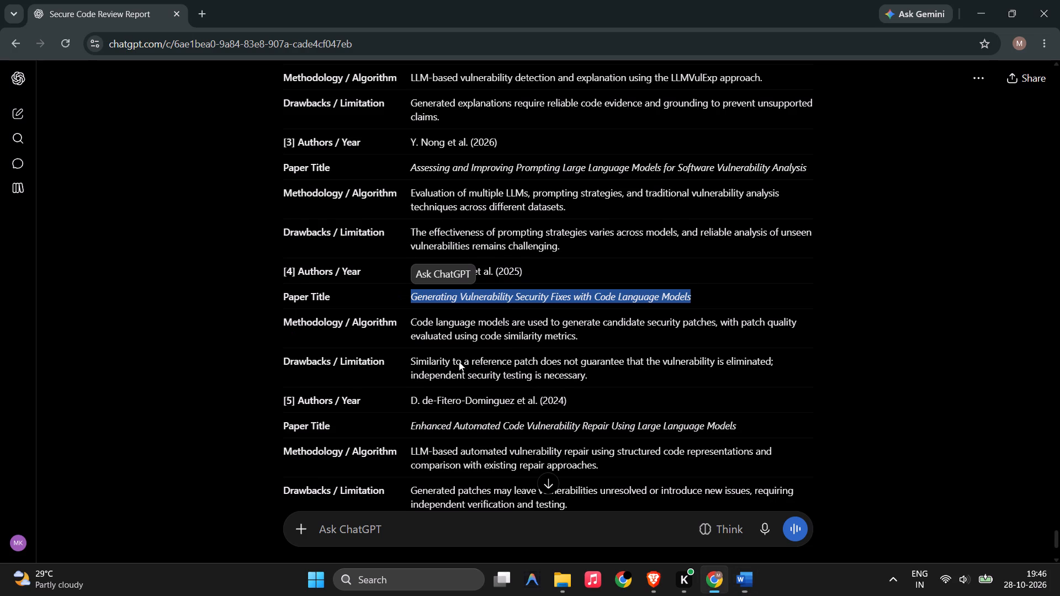
pyautogui.moveTo(412, 324); pyautogui.dragTo(579, 339)
pyautogui.hotkey('ctrl', 'c')
pyautogui.hotkey('alt', 'Tab')
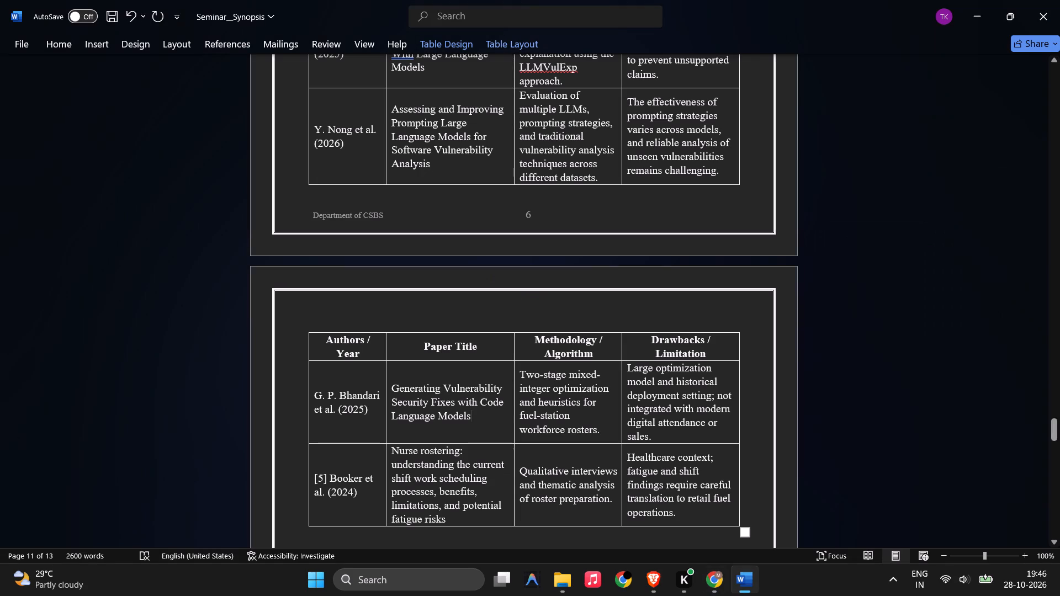
pyautogui.moveTo(604, 429); pyautogui.dragTo(532, 372)
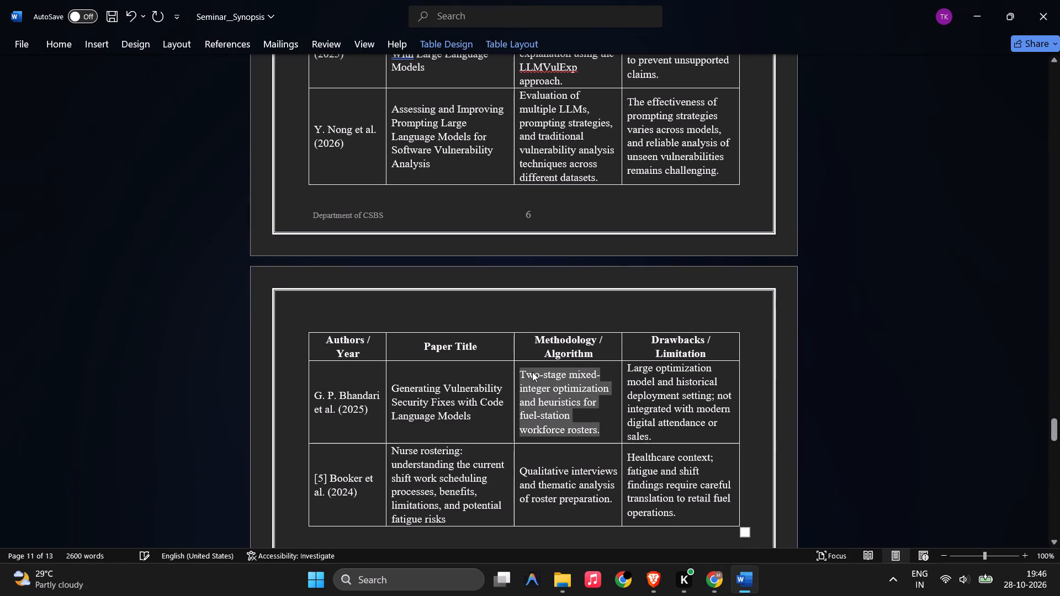
pyautogui.hotkey('ctrl', 'v')
# Replace the fourth entry's drawbacks with ChatGPT's "Similarity to a reference patch does not guarantee that the vulnerability is eliminated; independent security testing is necessary.".
pyautogui.hotkey('alt', 'Tab')
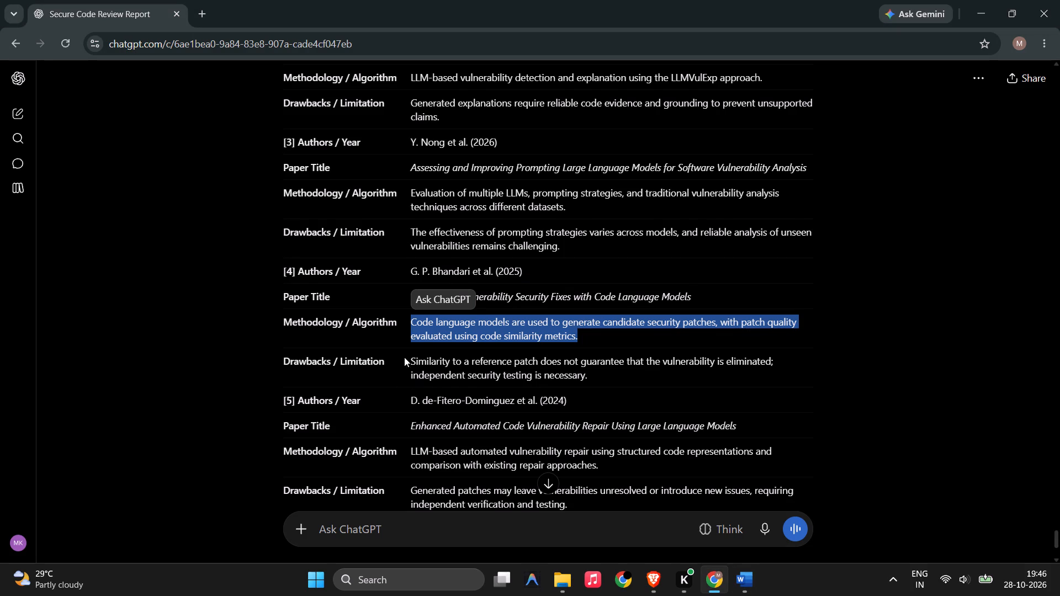
pyautogui.moveTo(404, 357); pyautogui.dragTo(595, 375)
pyautogui.hotkey('ctrl', 'c')
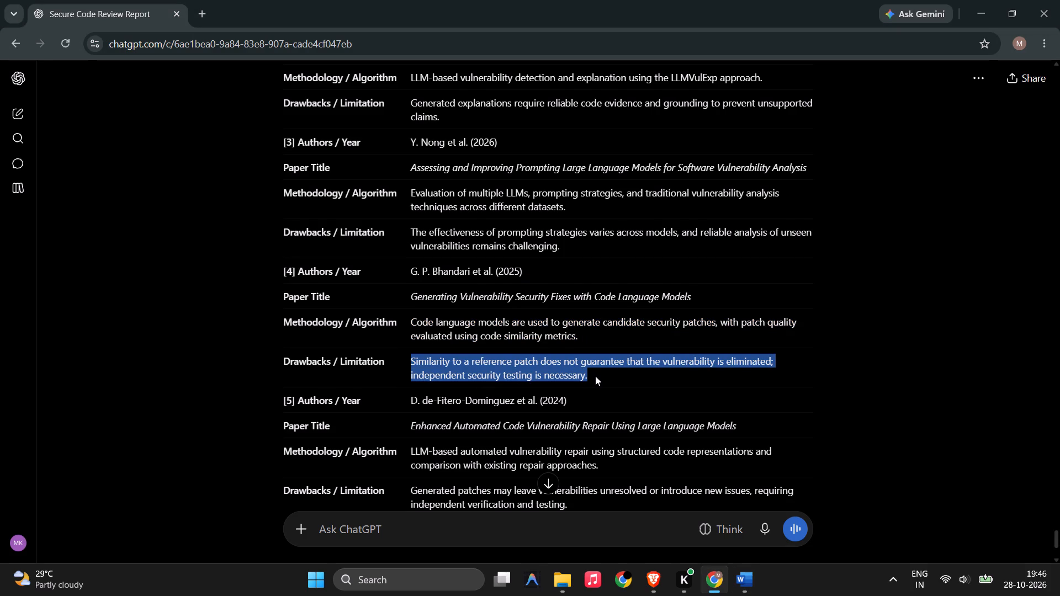
pyautogui.hotkey('alt', 'Tab')
pyautogui.moveTo(672, 444); pyautogui.dragTo(628, 371)
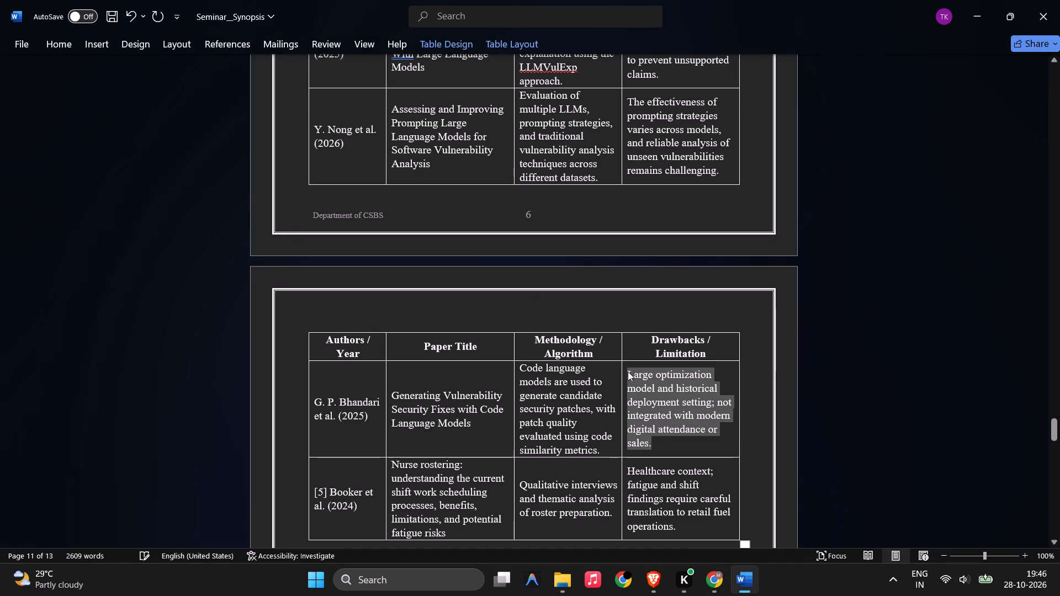
pyautogui.hotkey('ctrl', 'v')
# Remove the first-line indent from the fourth entry's drawbacks text.
pyautogui.scroll(-3, 628, 371)
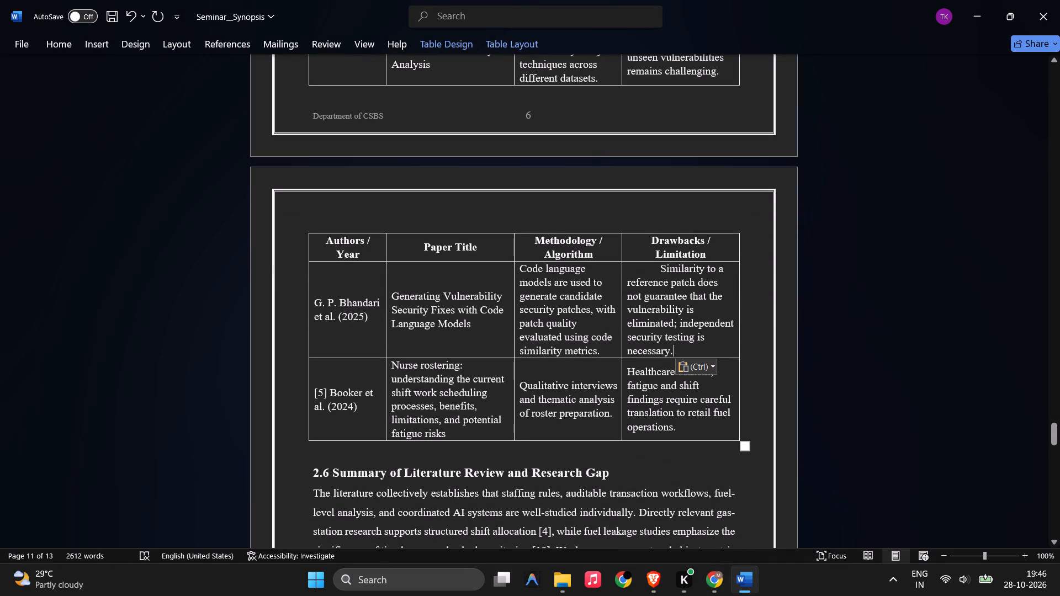
pyautogui.click(654, 272)
pyautogui.press('BackSpace')
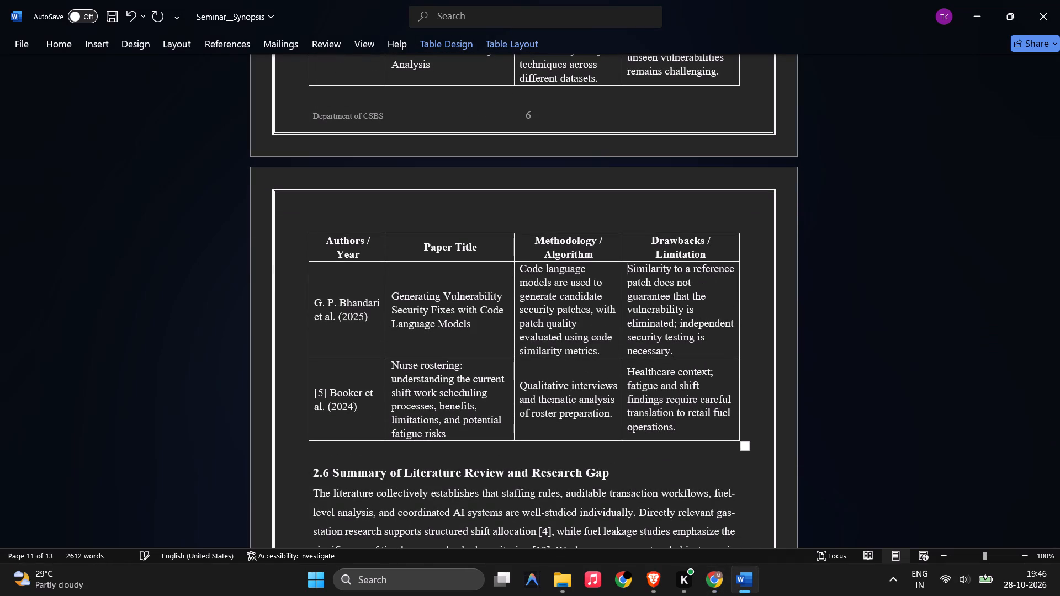
# Replace the fifth entry's Authors / Year text in Table 2.1 with "D. de-Fitero-Dominguez et al. (2024)" copied from ChatGPT.
pyautogui.hotkey('alt', 'Tab')
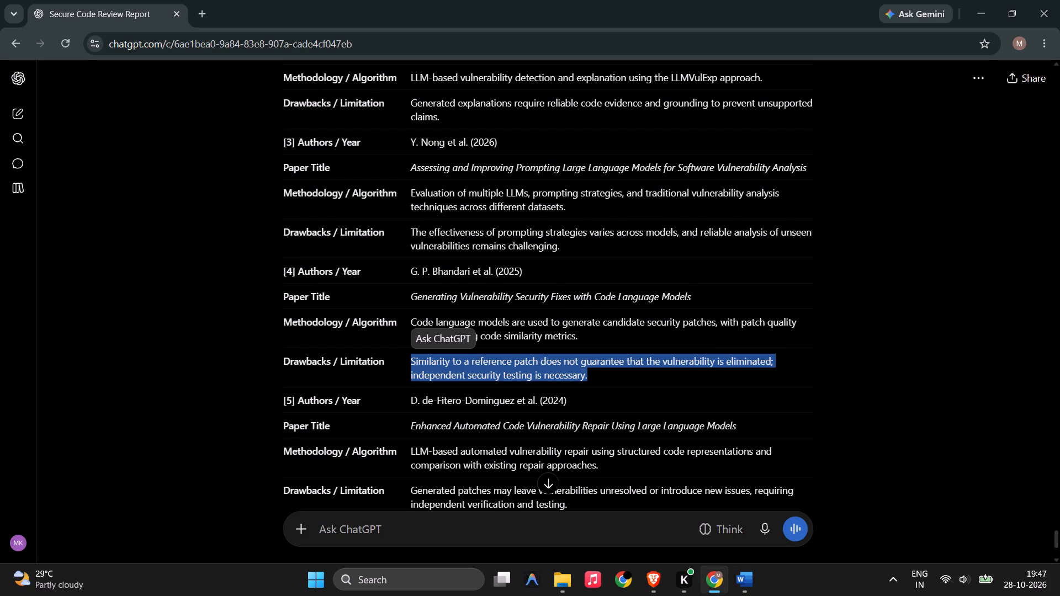
pyautogui.moveTo(411, 401); pyautogui.dragTo(611, 389)
pyautogui.hotkey('ctrl', 'c')
pyautogui.hotkey('alt', 'Tab')
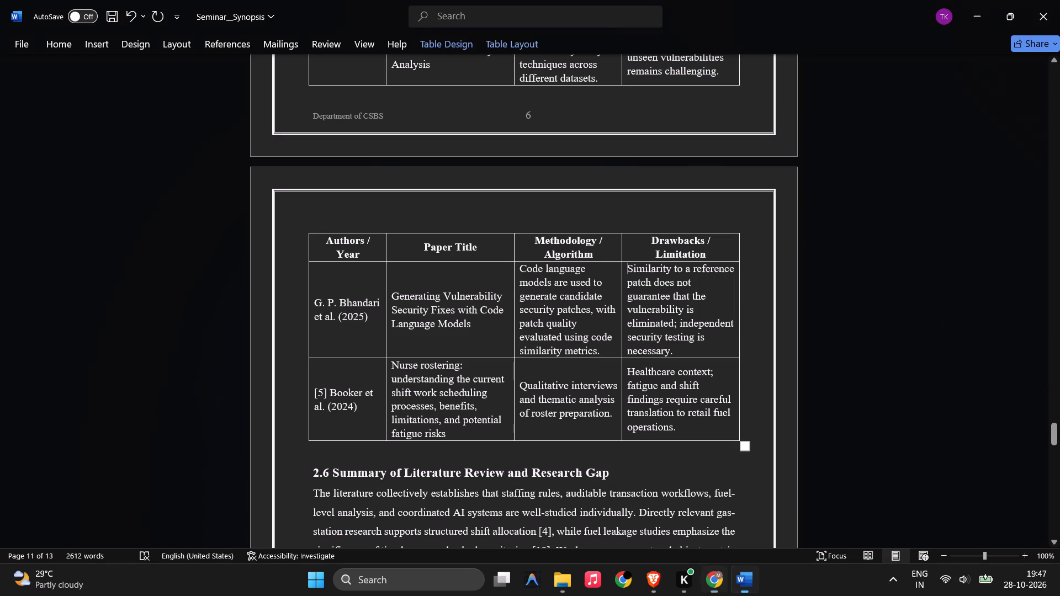
pyautogui.moveTo(362, 411); pyautogui.dragTo(316, 386)
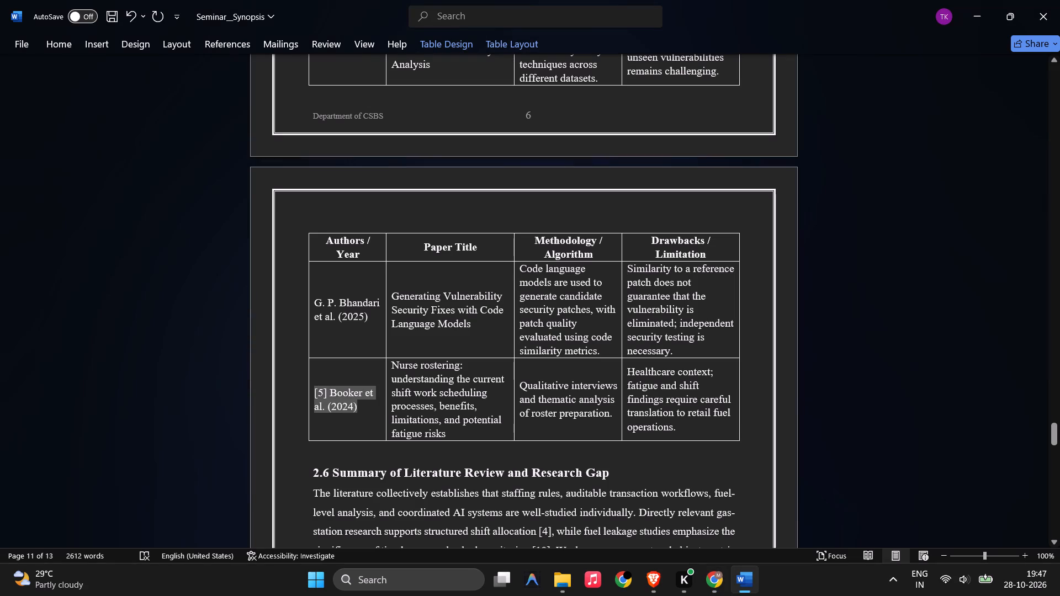
pyautogui.moveTo(316, 386); pyautogui.dragTo(315, 386)
pyautogui.hotkey('ctrl', 'v')
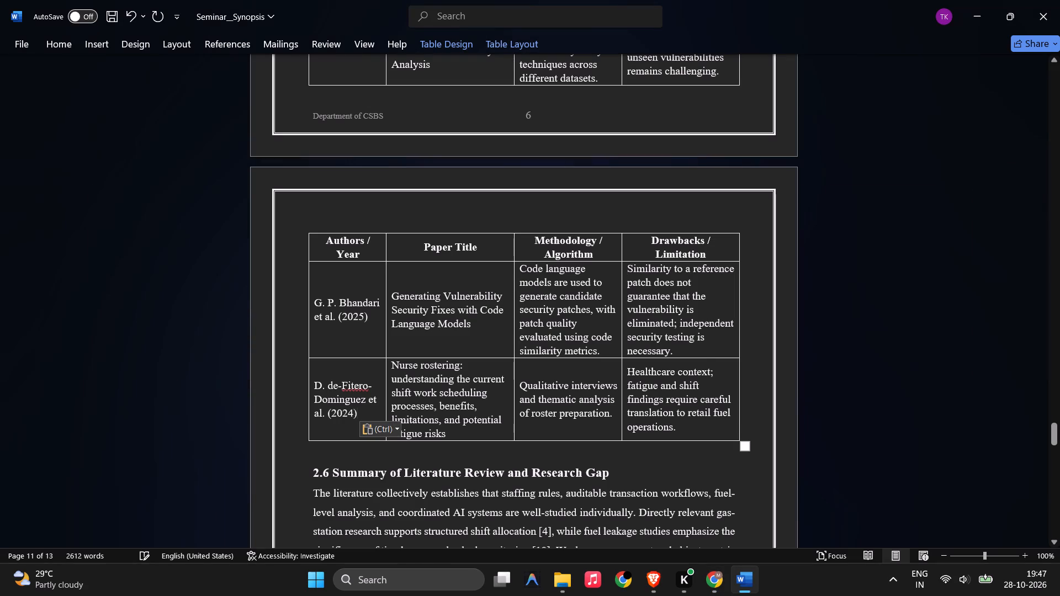
# Search Google in a new tab for "official doc font size", read the expanded AI overview, and return to the Word document.
pyautogui.hotkey('alt', 'Tab')
pyautogui.click(207, 12)
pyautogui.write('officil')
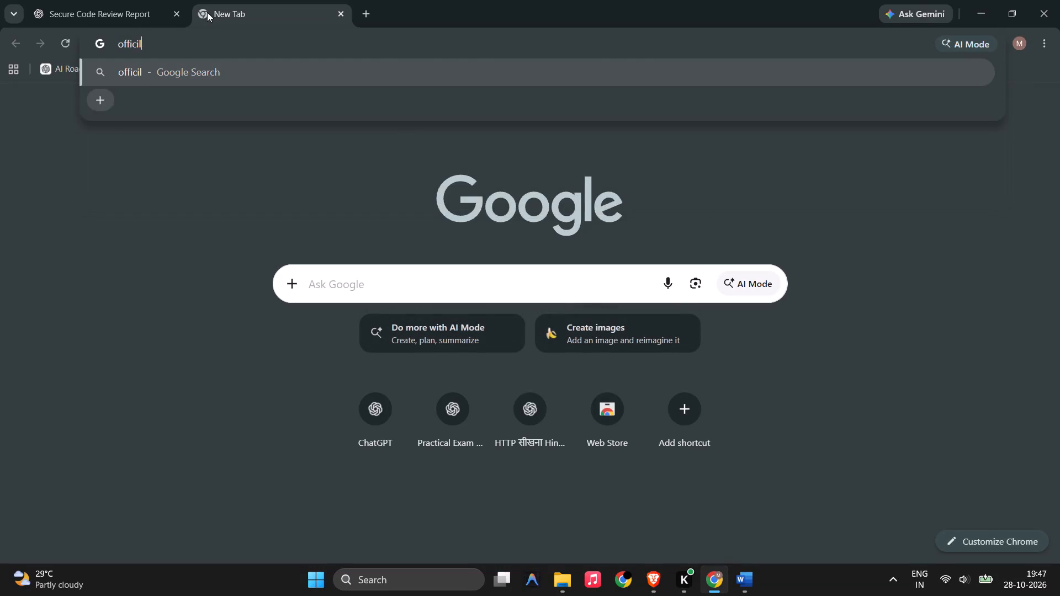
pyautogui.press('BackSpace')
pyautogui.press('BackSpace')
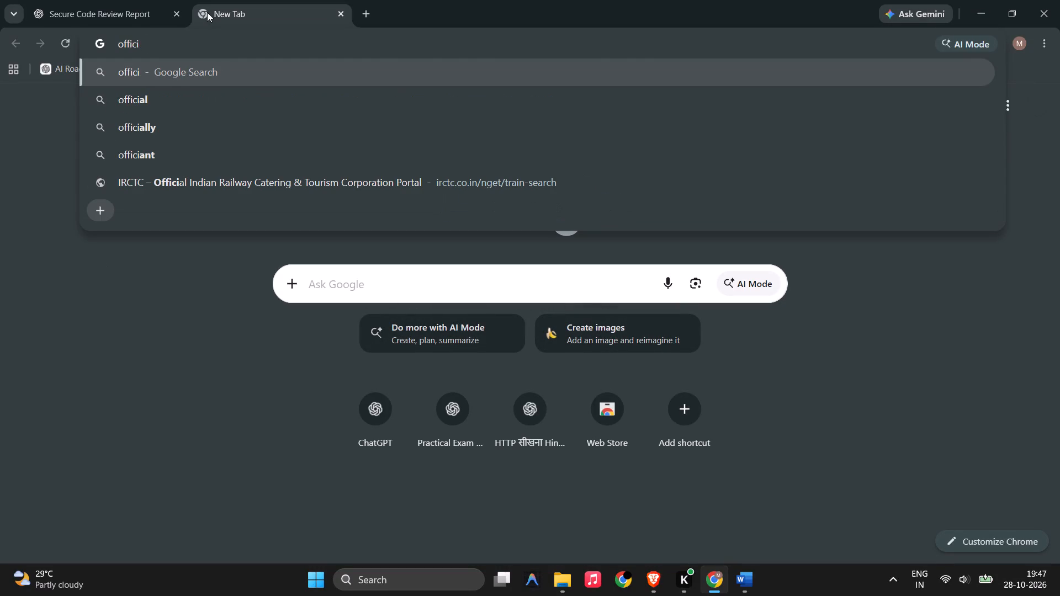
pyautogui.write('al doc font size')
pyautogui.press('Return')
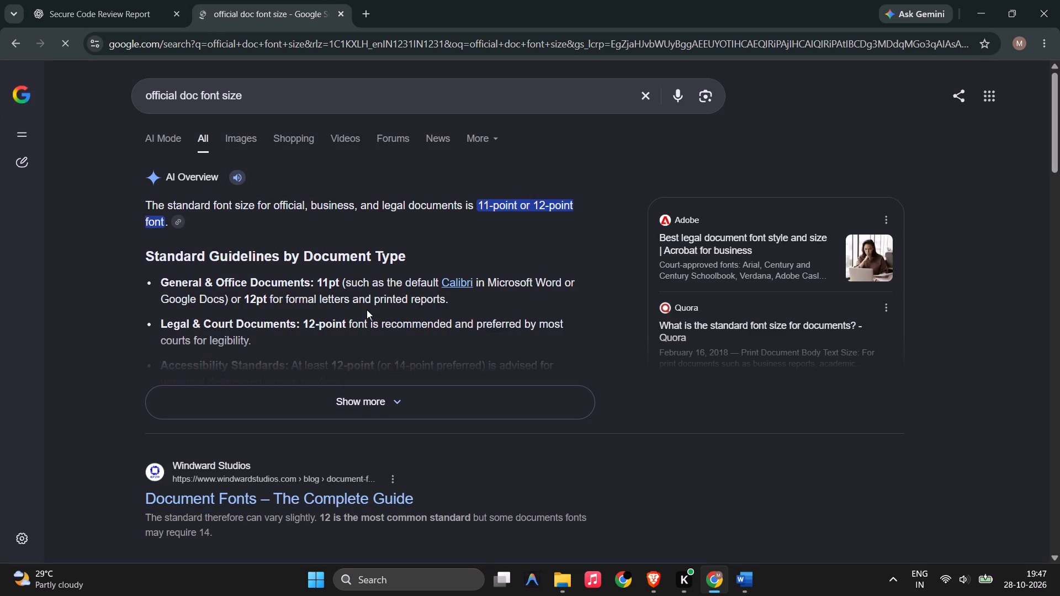
pyautogui.scroll(-2, 303, 311)
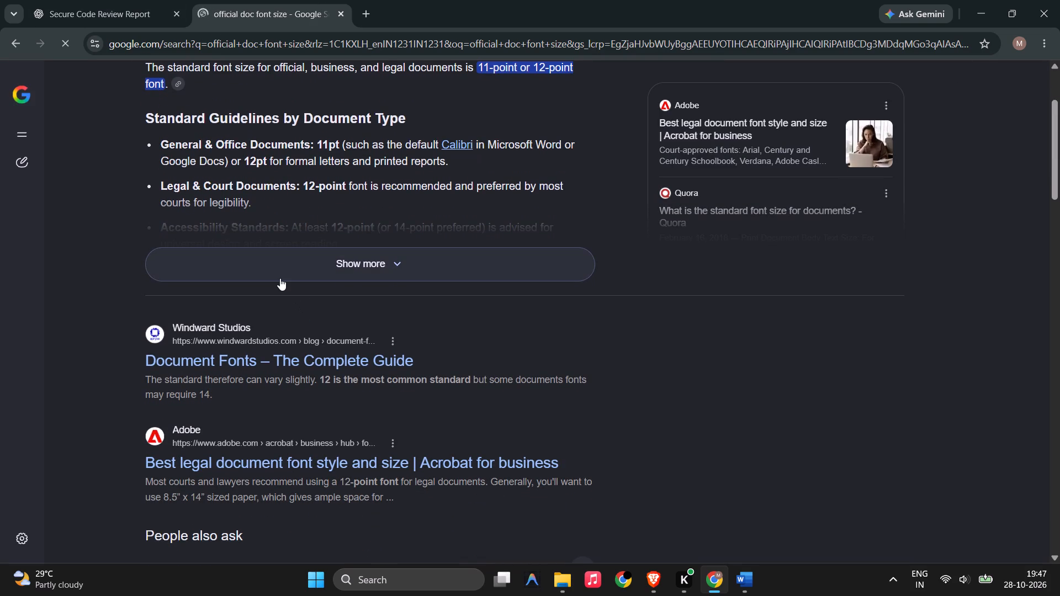
pyautogui.click(280, 278)
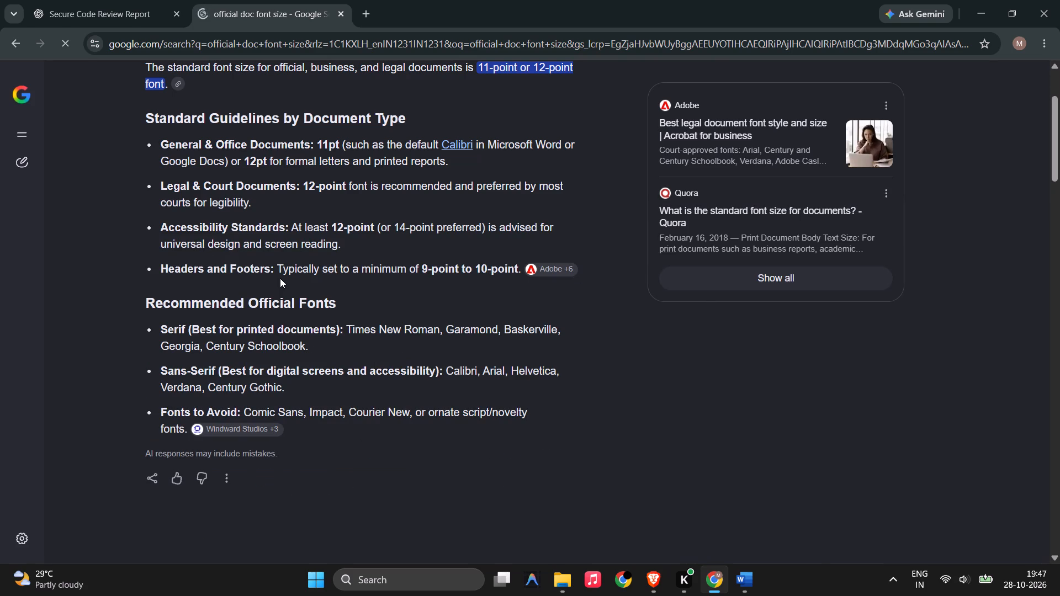
pyautogui.hotkey('alt', 'Tab')
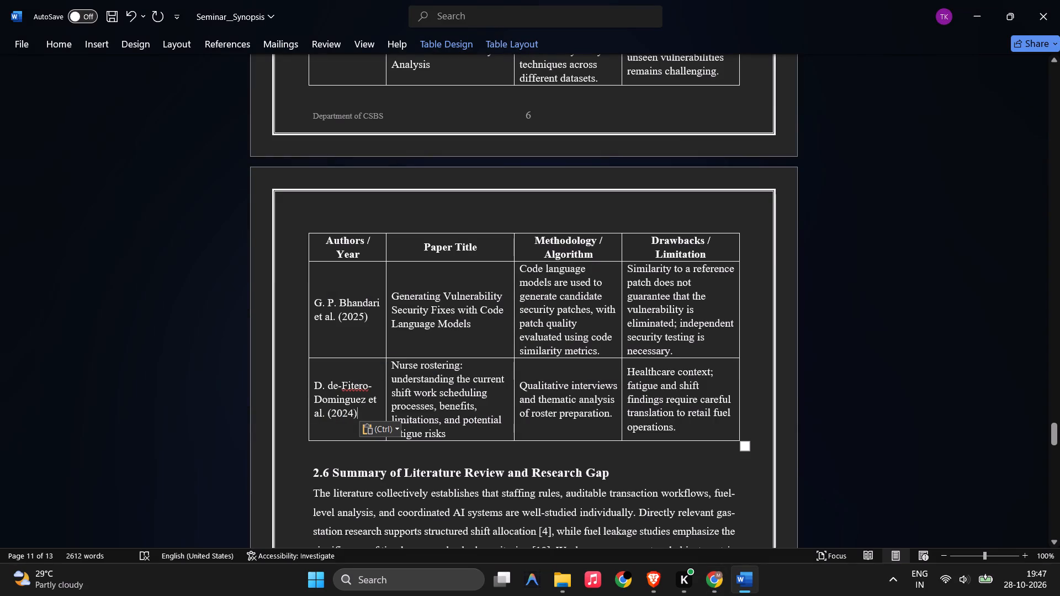
# Replace the fifth entry's paper title in Table 2.1 with ChatGPT's "Enhanced Automated Code Vulnerability Repair Using Large Language Models".
pyautogui.scroll(-2, 285, 280)
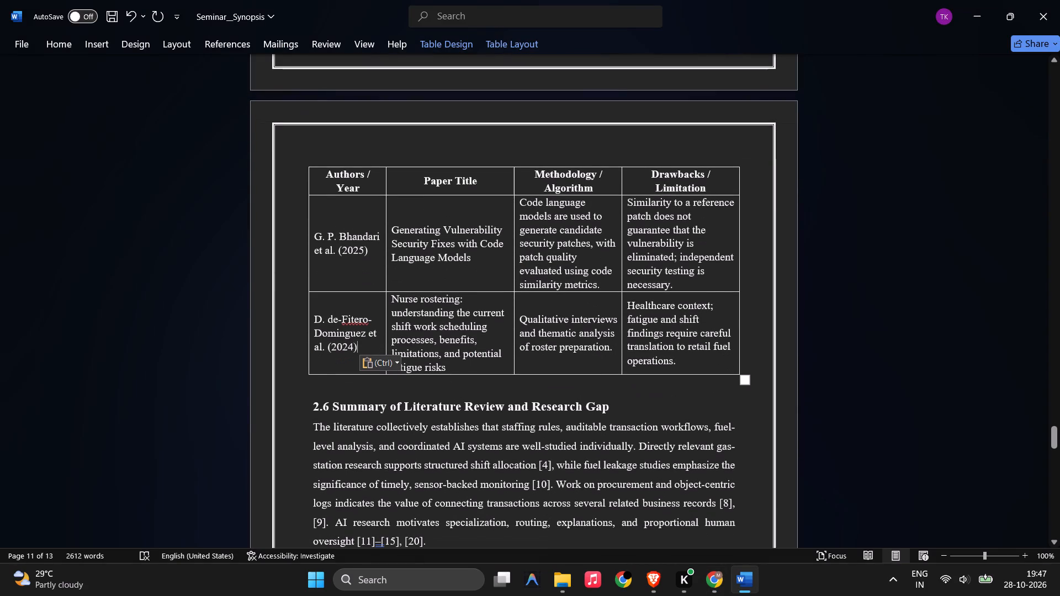
pyautogui.hotkey('alt', 'Tab')
pyautogui.click(118, 0)
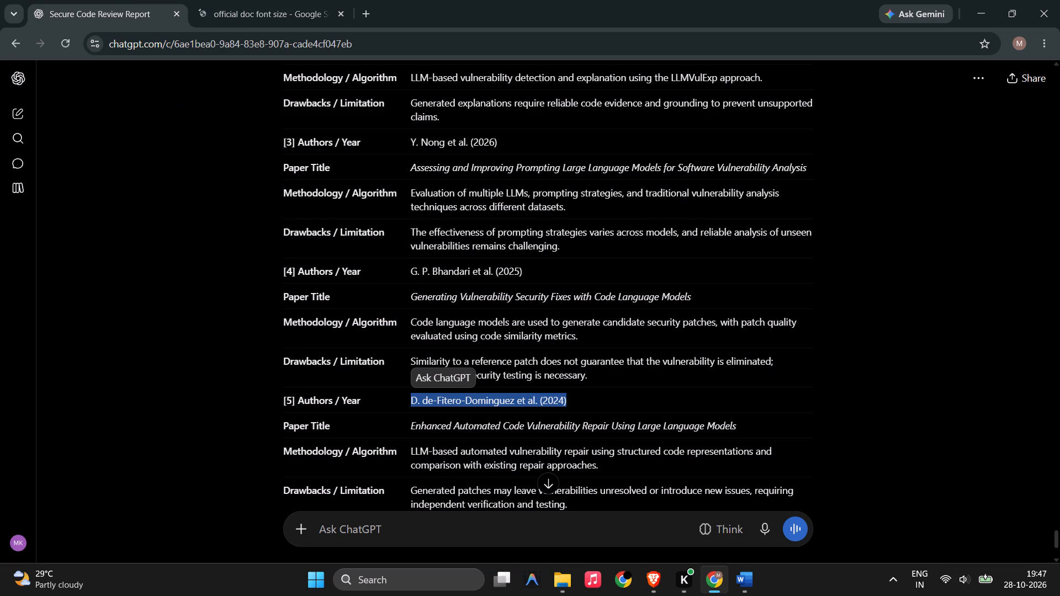
pyautogui.scroll(-1, 446, 279)
pyautogui.hotkey('alt', 'Tab')
pyautogui.hotkey('alt', 'Tab')
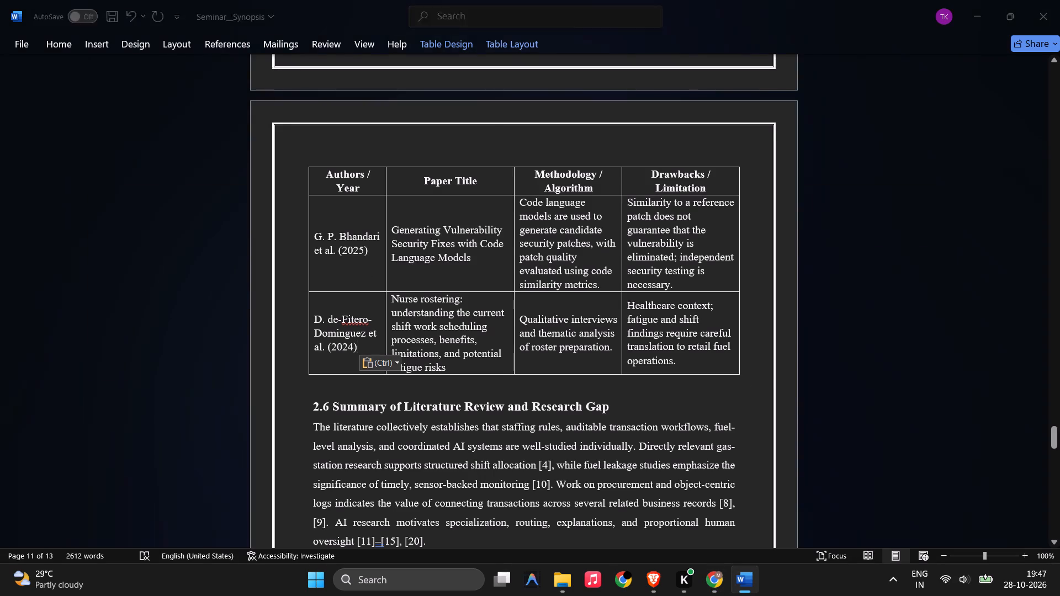
pyautogui.moveTo(749, 356); pyautogui.dragTo(417, 356)
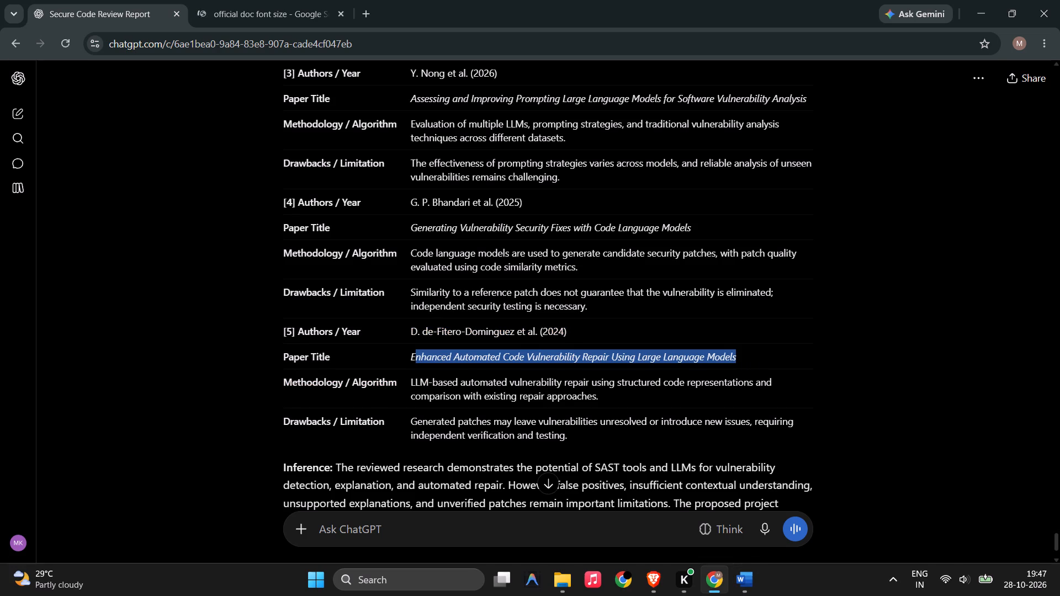
pyautogui.moveTo(417, 356); pyautogui.dragTo(407, 356)
pyautogui.hotkey('ctrl', 'c')
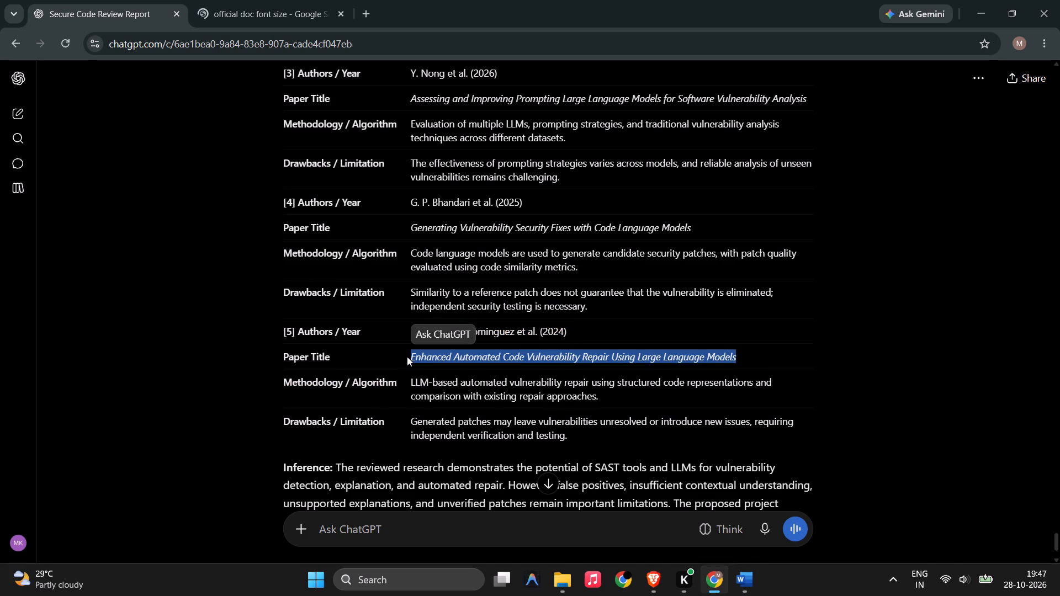
pyautogui.hotkey('alt', 'Tab')
pyautogui.moveTo(450, 370); pyautogui.dragTo(428, 353)
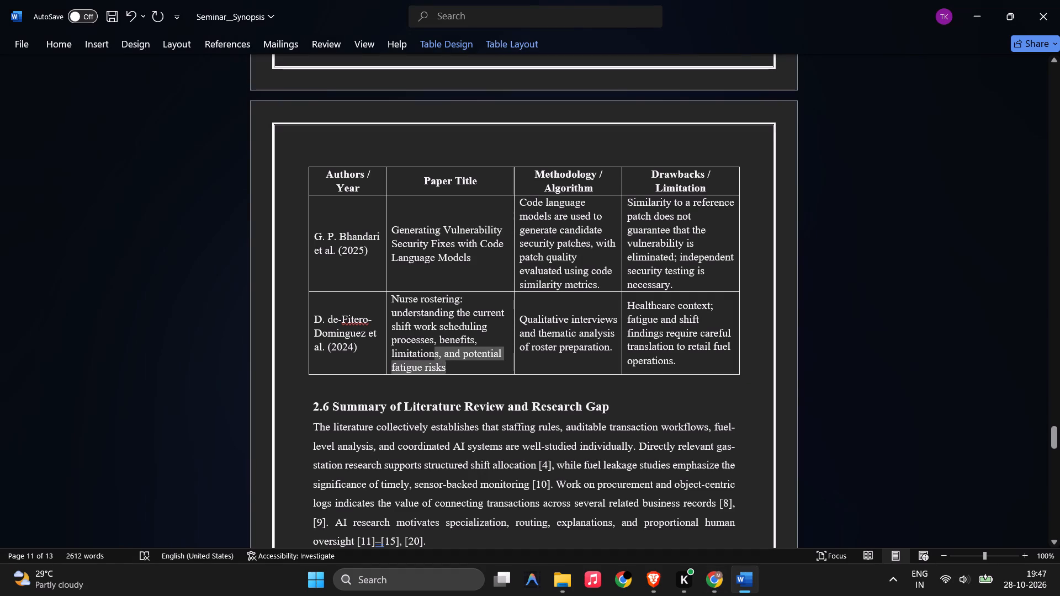
pyautogui.moveTo(428, 353); pyautogui.dragTo(396, 302)
pyautogui.hotkey('ctrl', 'v')
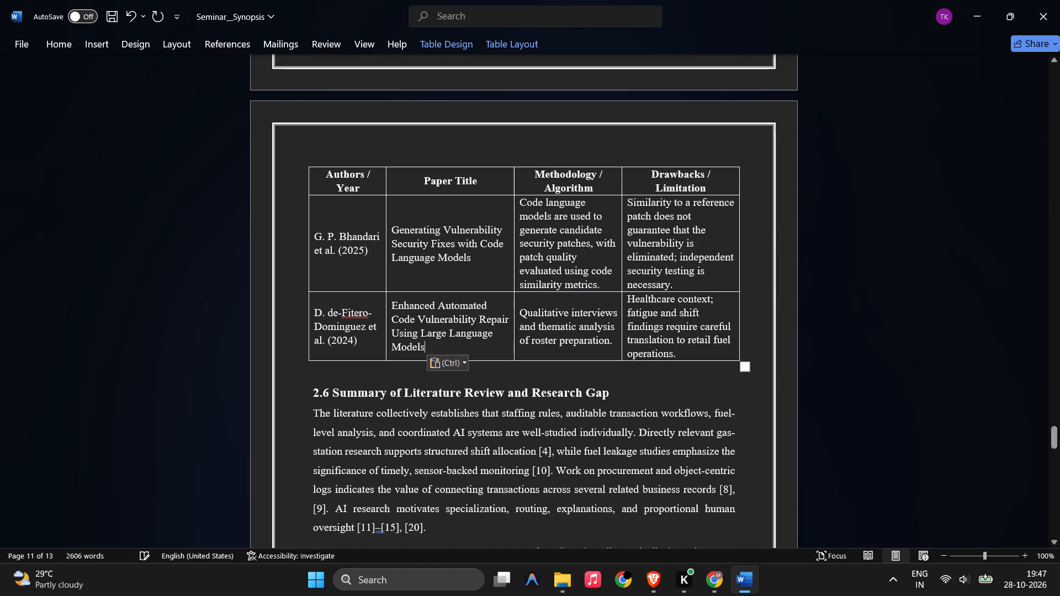
# Replace the fifth entry's methodology with ChatGPT's "LLM-based automated vulnerability repair using structured code representations and comparison with existing repair approaches.".
pyautogui.hotkey('alt', 'Tab')
pyautogui.moveTo(411, 381); pyautogui.dragTo(620, 409)
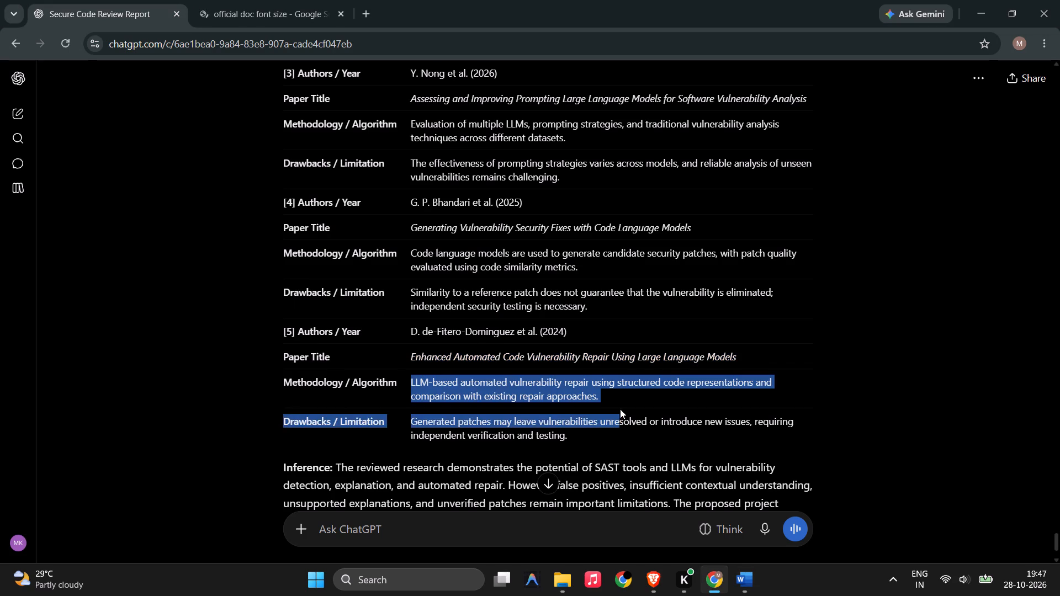
pyautogui.moveTo(620, 409); pyautogui.dragTo(609, 401)
pyautogui.hotkey('ctrl', 'c')
pyautogui.hotkey('alt', 'Tab')
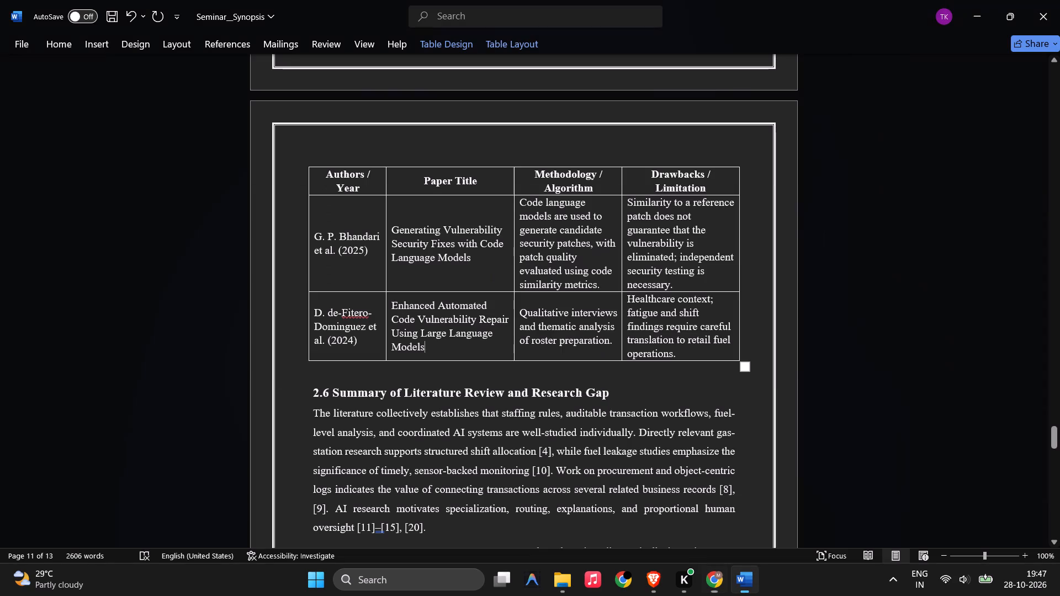
pyautogui.moveTo(611, 339); pyautogui.dragTo(537, 309)
pyautogui.hotkey('ctrl', 'v')
# Replace the fifth entry's drawbacks with ChatGPT's "Generated patches may leave vulnerabilities unresolved or introduce new issues, requiring independent verification and testing.".
pyautogui.hotkey('alt', 'Tab')
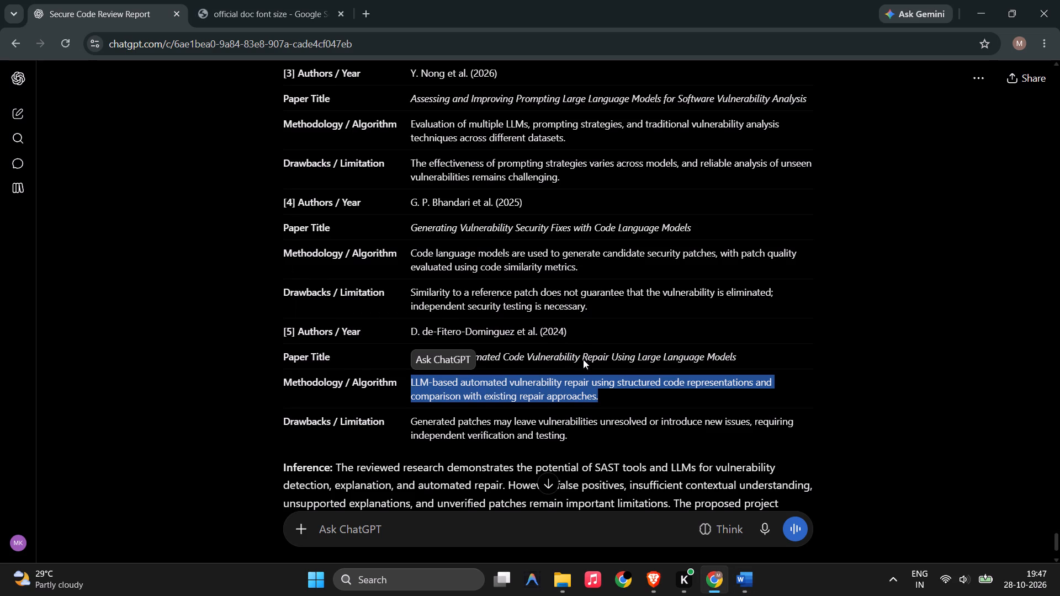
pyautogui.moveTo(579, 439); pyautogui.dragTo(402, 415)
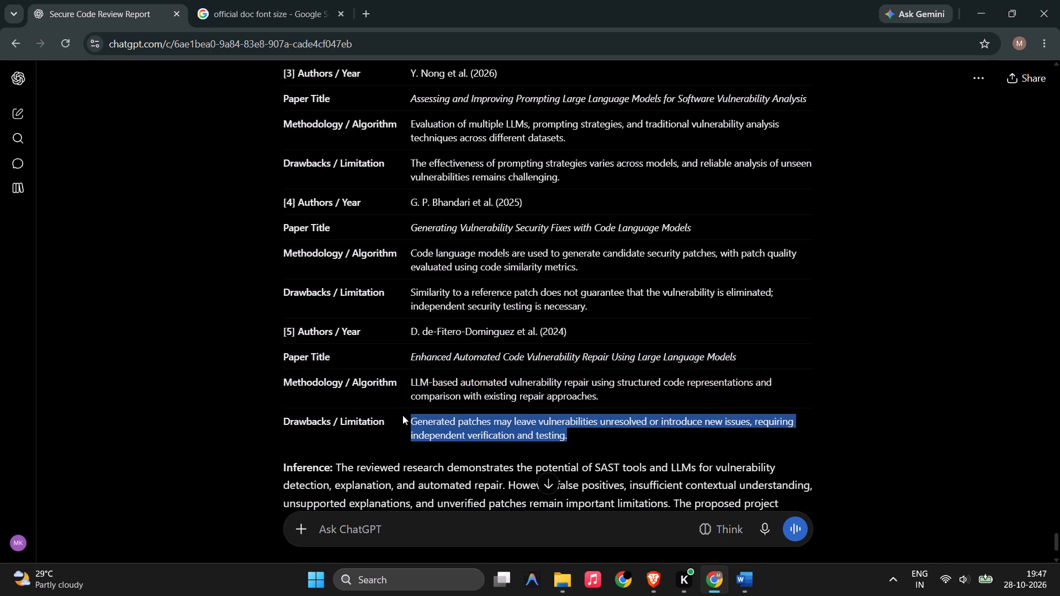
pyautogui.hotkey('ctrl', 'c')
pyautogui.hotkey('alt', 'Tab')
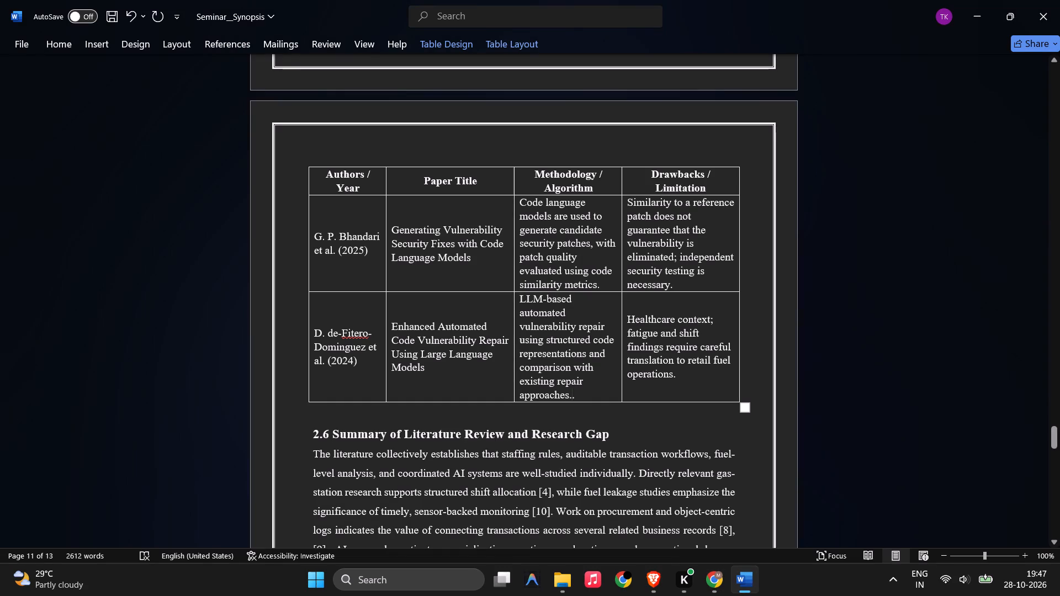
pyautogui.moveTo(688, 380); pyautogui.dragTo(634, 304)
pyautogui.hotkey('ctrl', 'v')
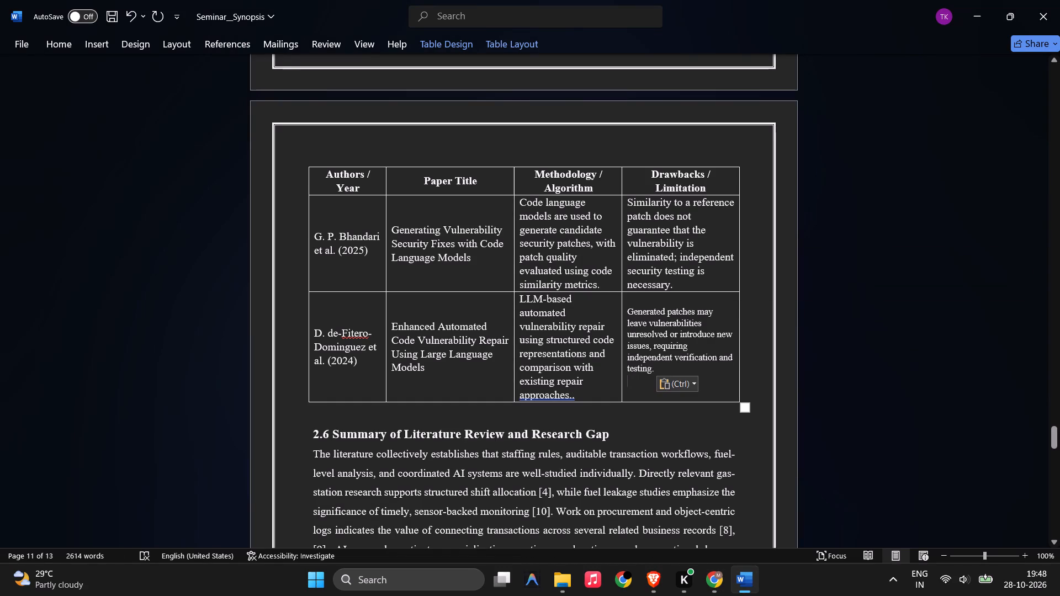
# Shorten the section 2.6 heading below the table to "2.6 Research Gap".
pyautogui.click(529, 437)
pyautogui.press('BackSpace')
pyautogui.press('BackSpace')
pyautogui.press('BackSpace')
pyautogui.press('BackSpace')
pyautogui.press('BackSpace')
pyautogui.press('BackSpace')
pyautogui.press('BackSpace')
pyautogui.press('BackSpace')
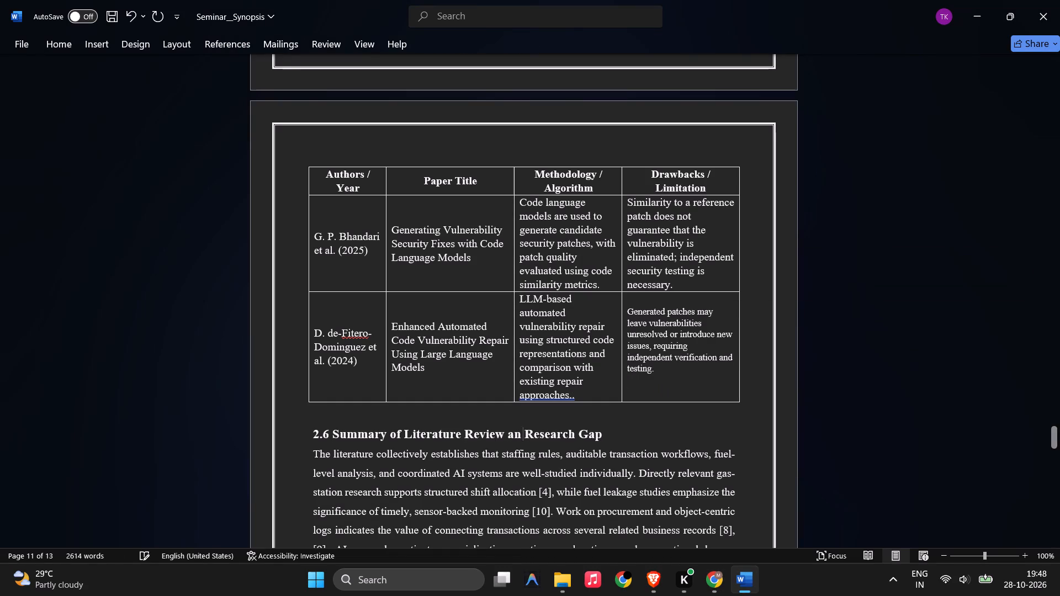
pyautogui.press('Right')
pyautogui.press('BackSpace')
pyautogui.press('BackSpace')
pyautogui.press('BackSpace')
pyautogui.press('BackSpace')
pyautogui.press('BackSpace')
pyautogui.press('BackSpace')
pyautogui.press('BackSpace')
pyautogui.press('BackSpace')
pyautogui.press('BackSpace')
pyautogui.press('BackSpace')
pyautogui.press('BackSpace')
pyautogui.press('BackSpace')
pyautogui.press('BackSpace')
pyautogui.press('BackSpace')
pyautogui.press('BackSpace')
pyautogui.press('BackSpace')
pyautogui.press('BackSpace')
pyautogui.press('BackSpace')
pyautogui.press('BackSpace')
pyautogui.press('BackSpace')
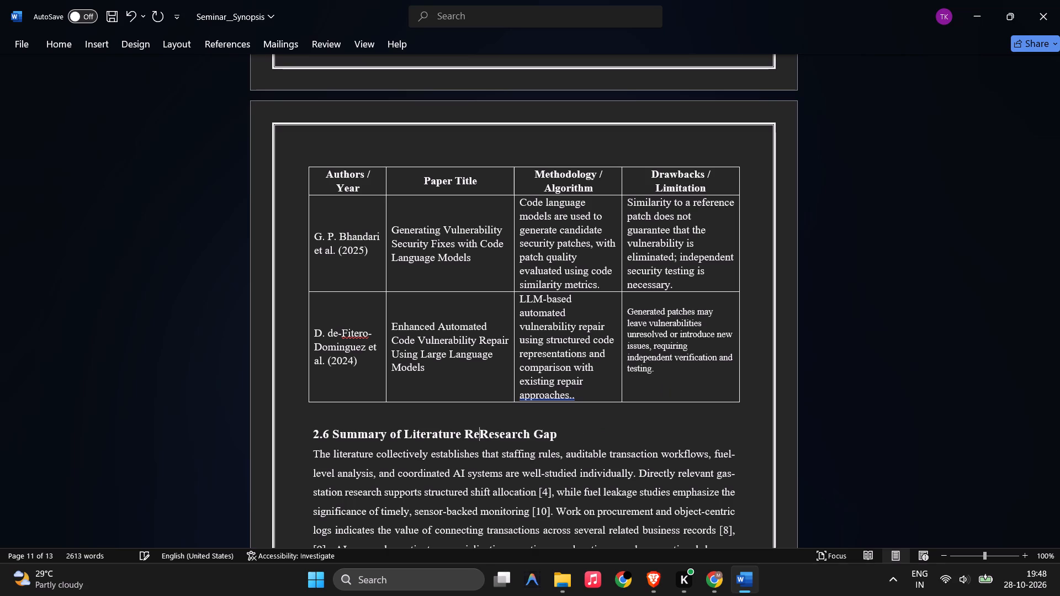
pyautogui.press('BackSpace')
pyautogui.press('BackSpace')
pyautogui.press('BackSpace')
pyautogui.press('BackSpace')
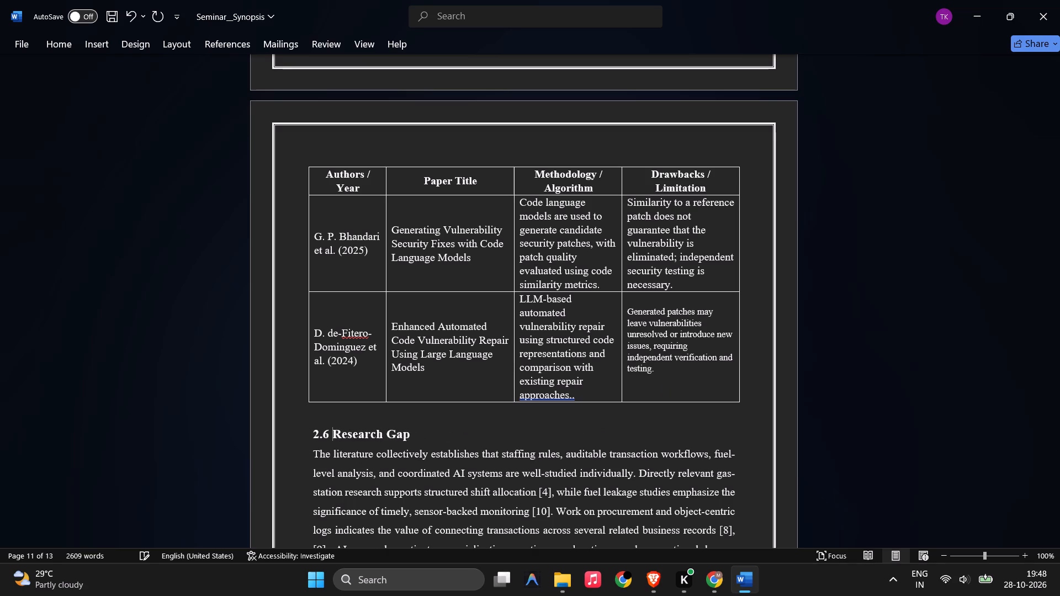
# Set the font size of the whole Table 2.1 to 12.
pyautogui.scroll(13, 529, 437)
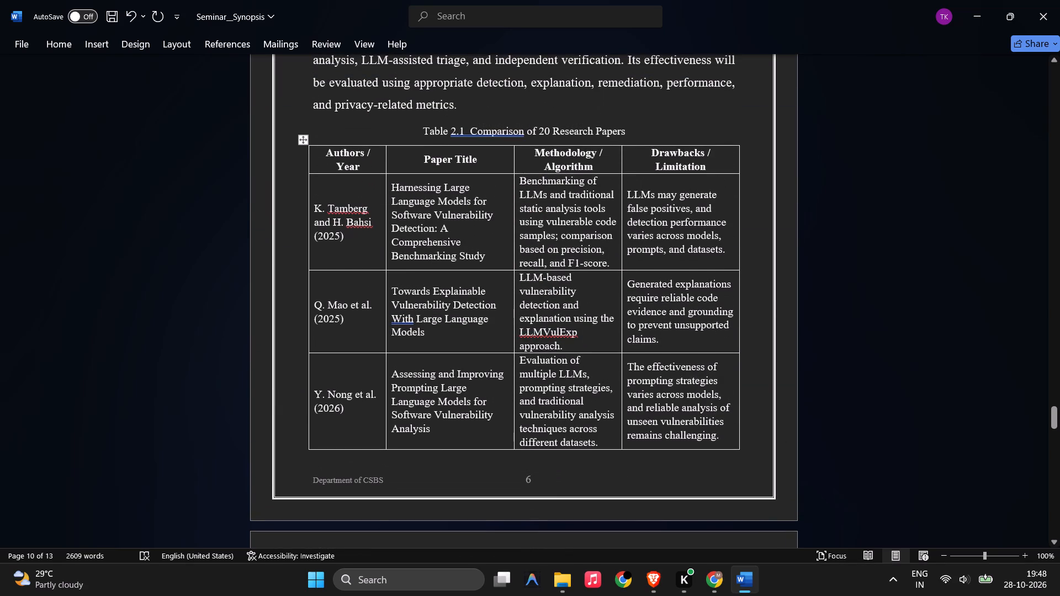
pyautogui.click(307, 141)
pyautogui.click(396, 92)
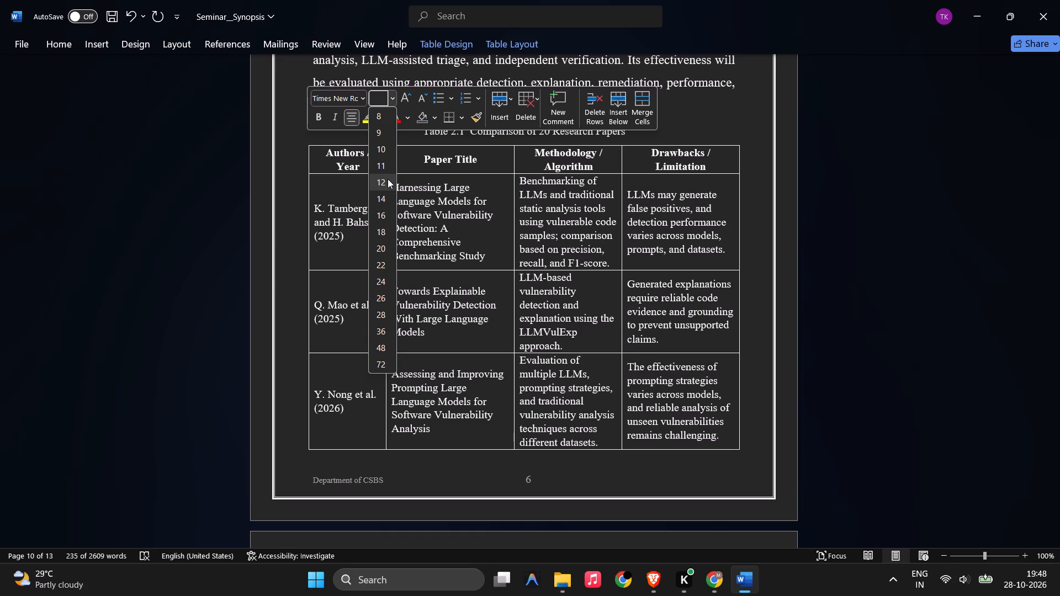
pyautogui.click(388, 179)
pyautogui.scroll(-10, 406, 191)
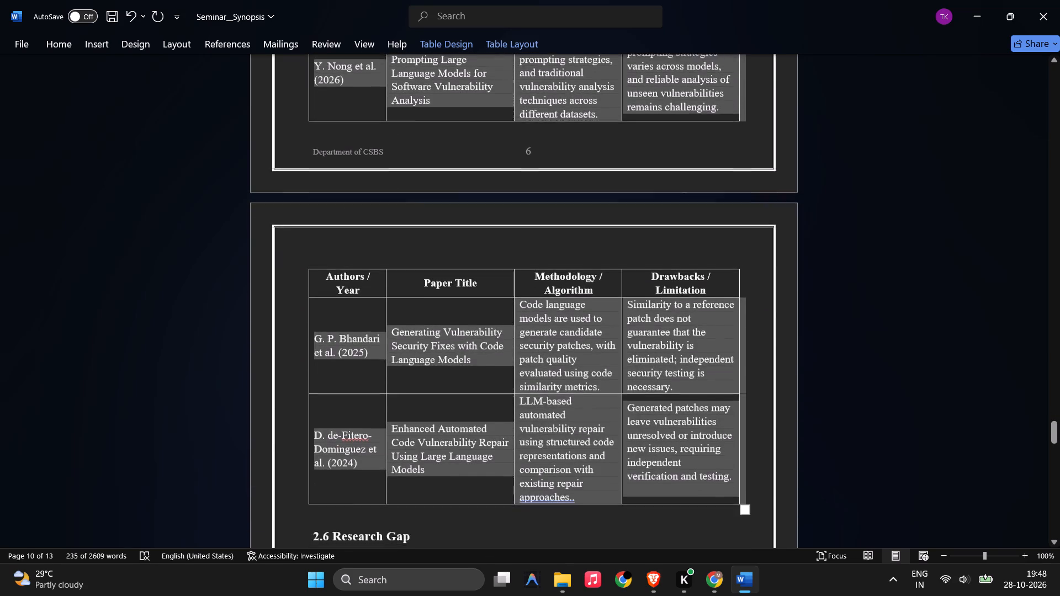
# Set the font size of the body paragraph under 2.5 Summary to 12.
pyautogui.scroll(13, 407, 191)
pyautogui.scroll(3, 459, 236)
pyautogui.moveTo(462, 299); pyautogui.dragTo(308, 133)
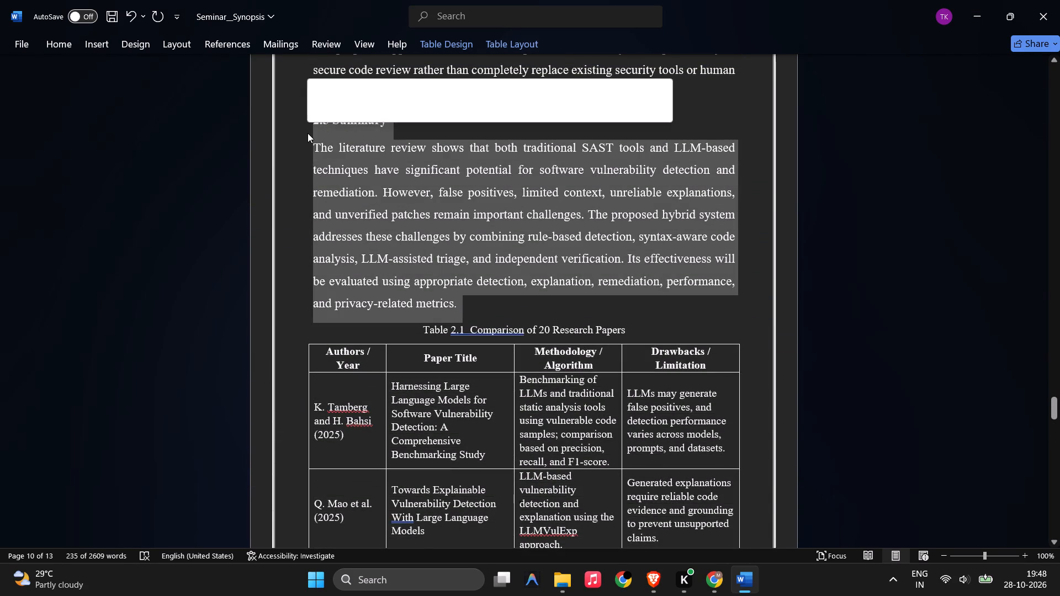
pyautogui.click(334, 174)
pyautogui.moveTo(314, 148); pyautogui.dragTo(472, 288)
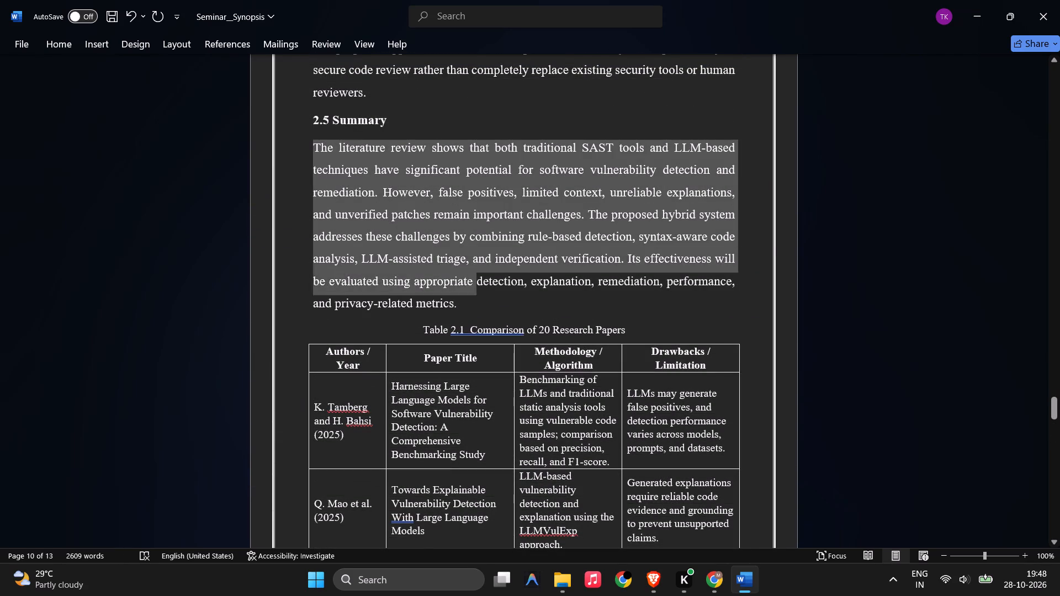
pyautogui.moveTo(472, 288); pyautogui.dragTo(480, 300)
pyautogui.rightClick(414, 223)
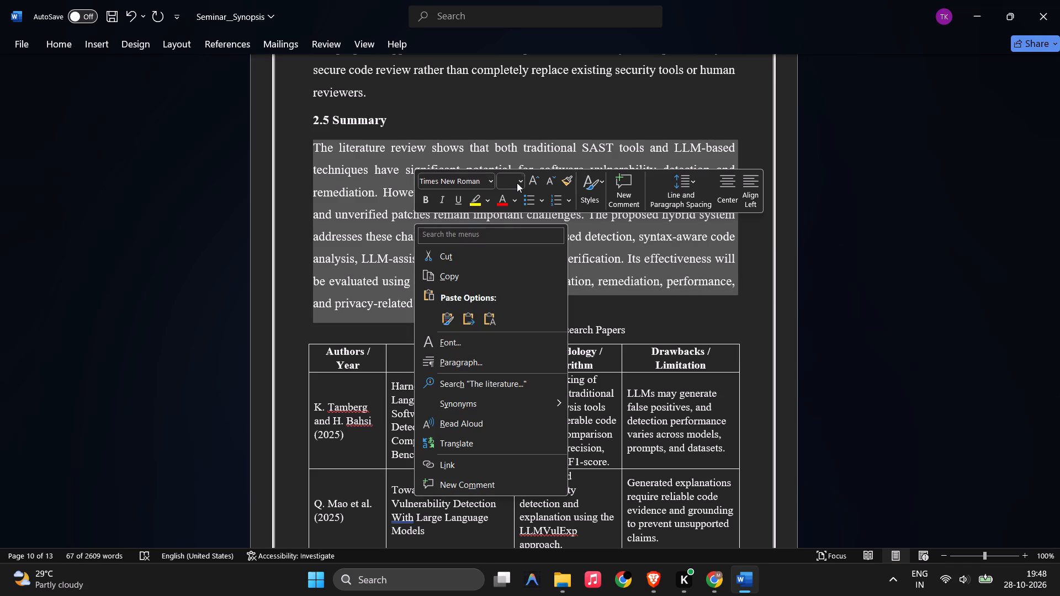
pyautogui.click(517, 183)
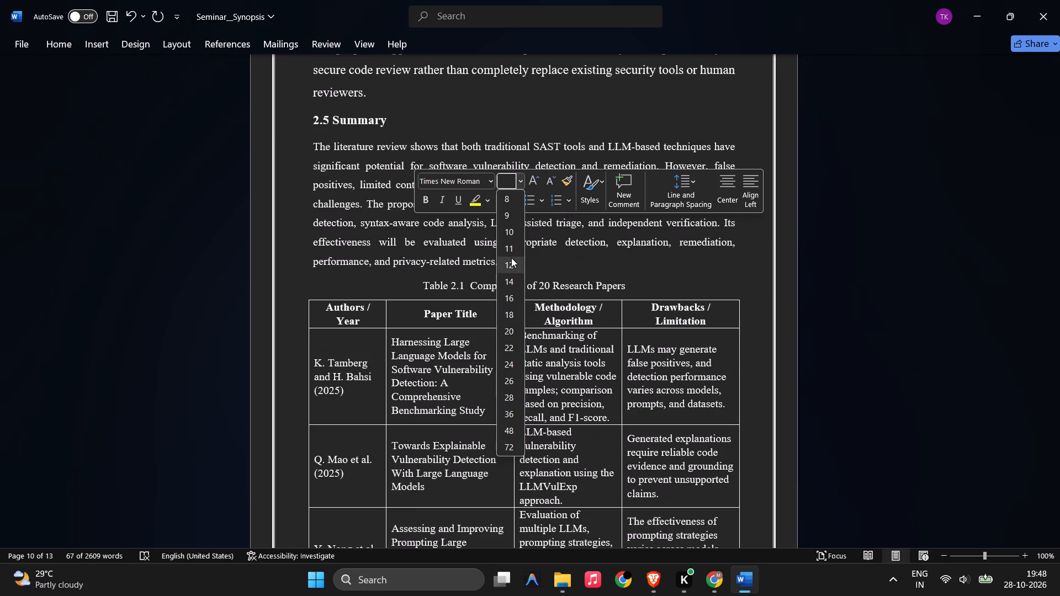
pyautogui.click(511, 258)
# Apply font size 14 to the "2.5 Summary" heading.
pyautogui.moveTo(402, 120); pyautogui.dragTo(311, 116)
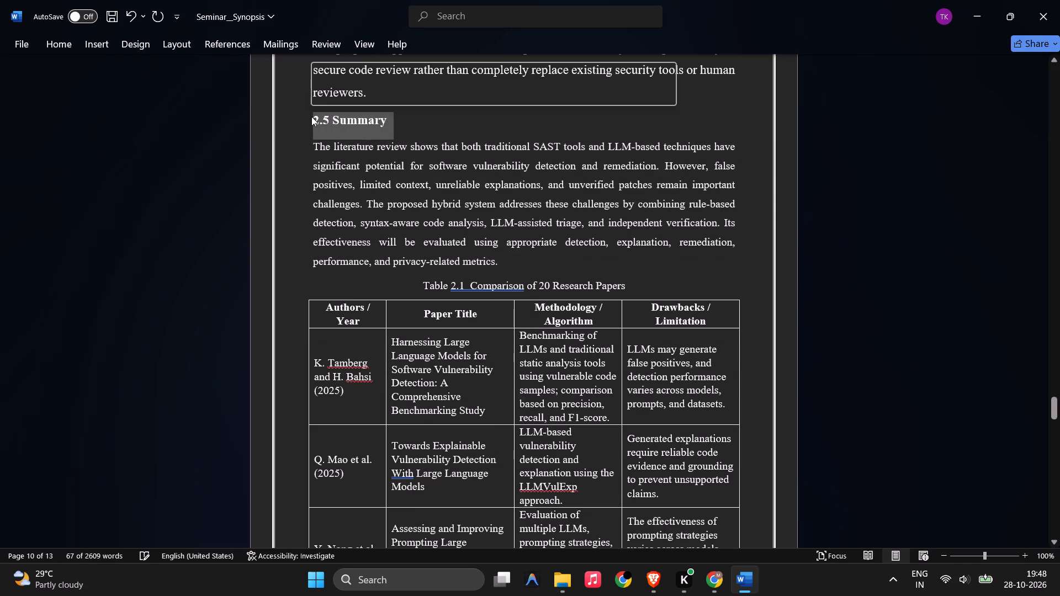
pyautogui.click(415, 67)
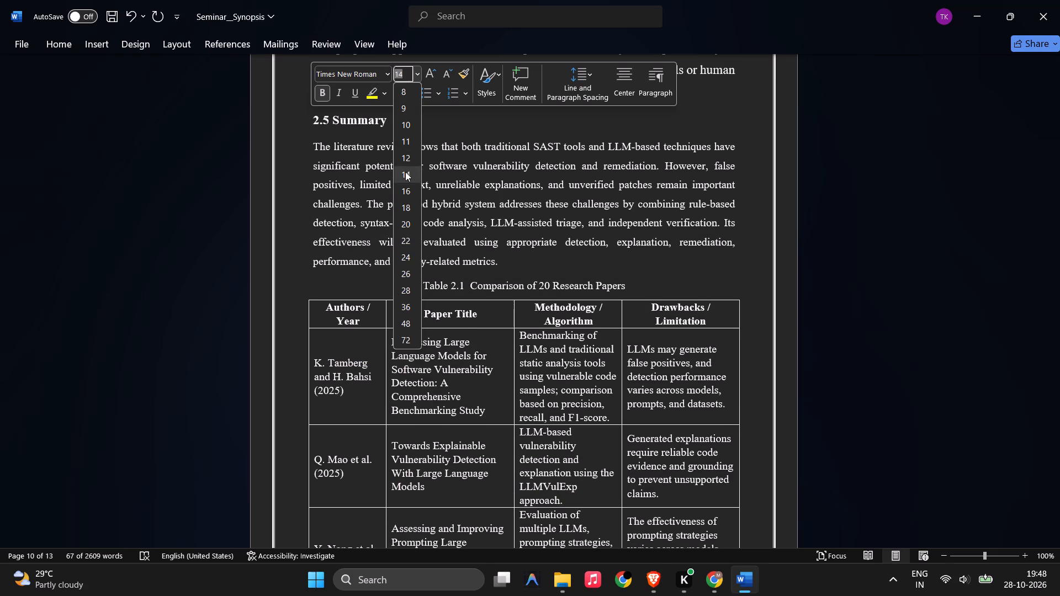
pyautogui.click(405, 172)
# Set the body text of section 2.4 Proposed Approach, including its numbered list and closing paragraph, to font size 12.
pyautogui.scroll(4, 405, 172)
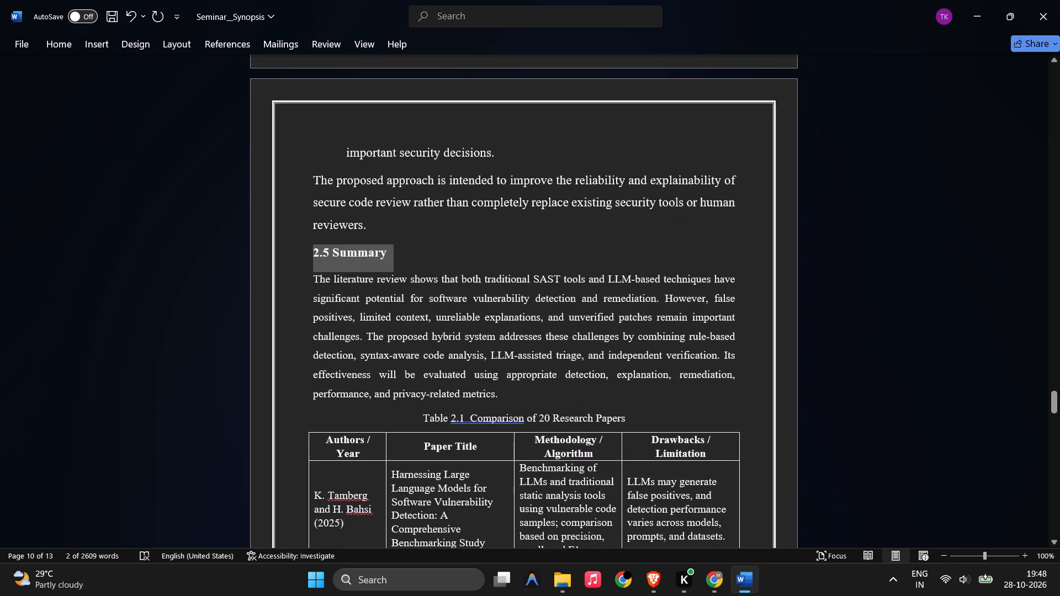
pyautogui.moveTo(385, 219); pyautogui.dragTo(342, 122)
pyautogui.scroll(12, 364, 156)
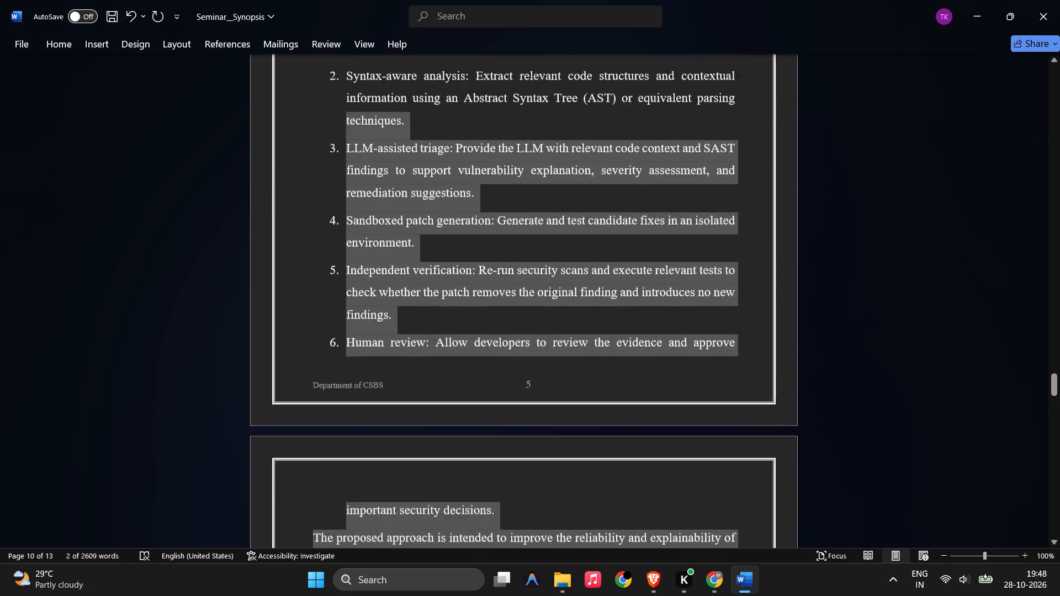
pyautogui.moveTo(342, 122); pyautogui.dragTo(328, 121)
pyautogui.scroll(3, 342, 122)
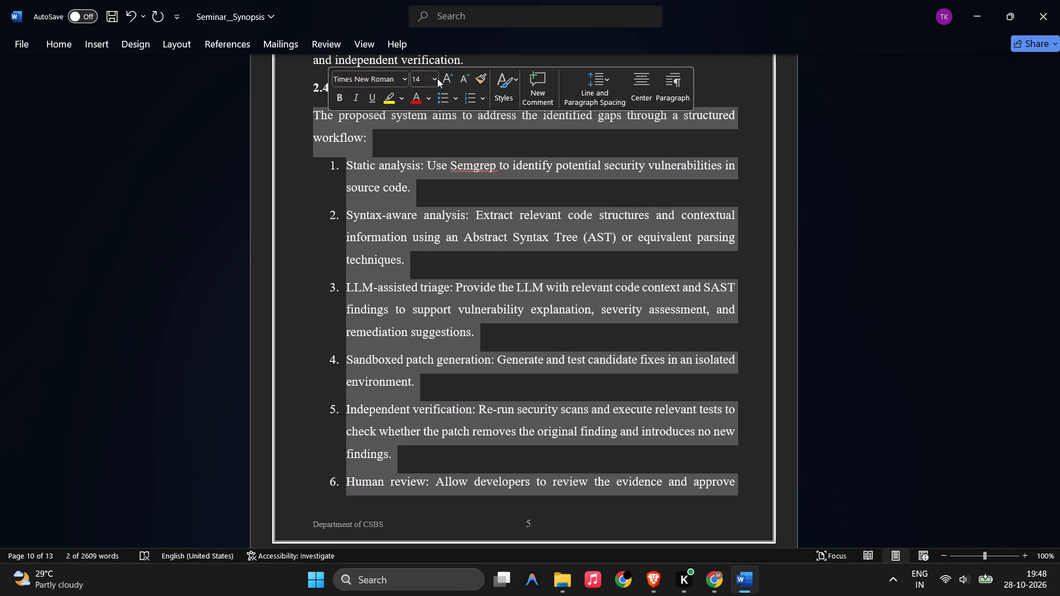
pyautogui.click(437, 78)
pyautogui.click(418, 162)
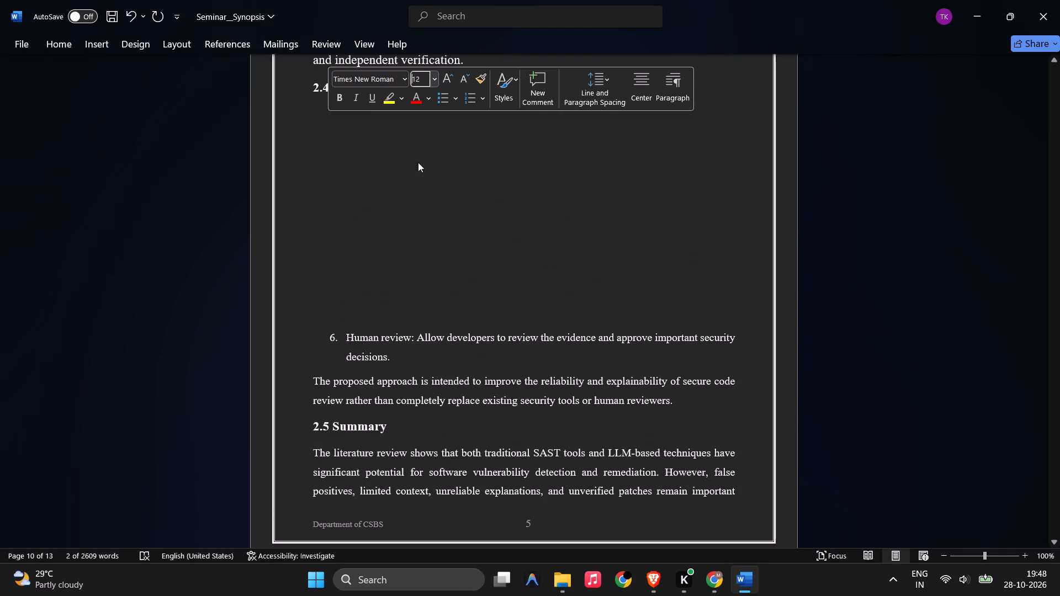
# Set the body text of section 2.3 Research Gap, including its bullet list and closing paragraph, to font size 12.
pyautogui.scroll(6, 418, 162)
pyautogui.moveTo(470, 259); pyautogui.dragTo(470, 259)
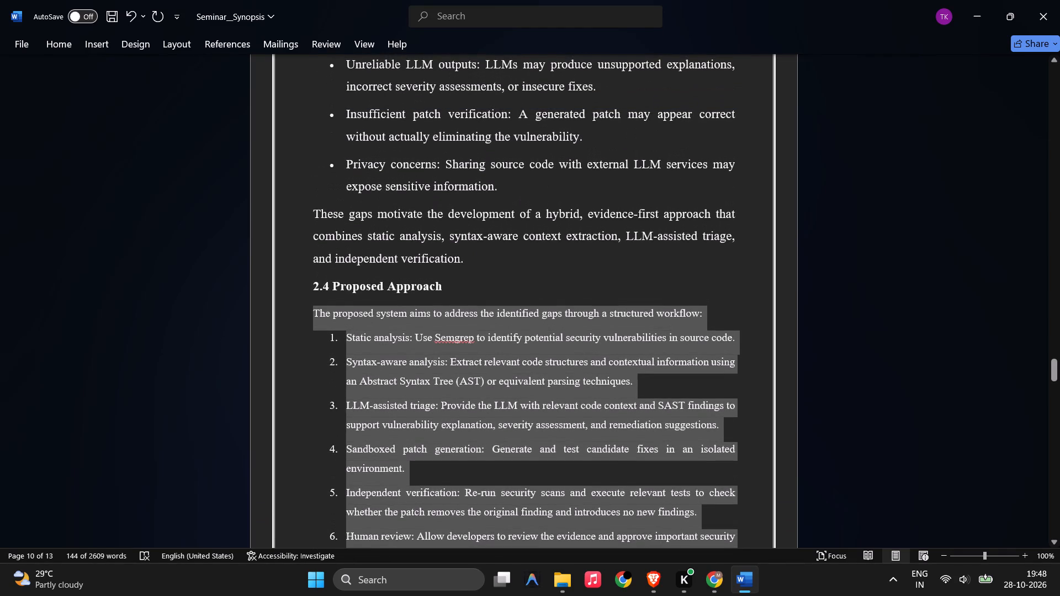
pyautogui.moveTo(470, 259); pyautogui.dragTo(431, 183)
pyautogui.scroll(13, 430, 184)
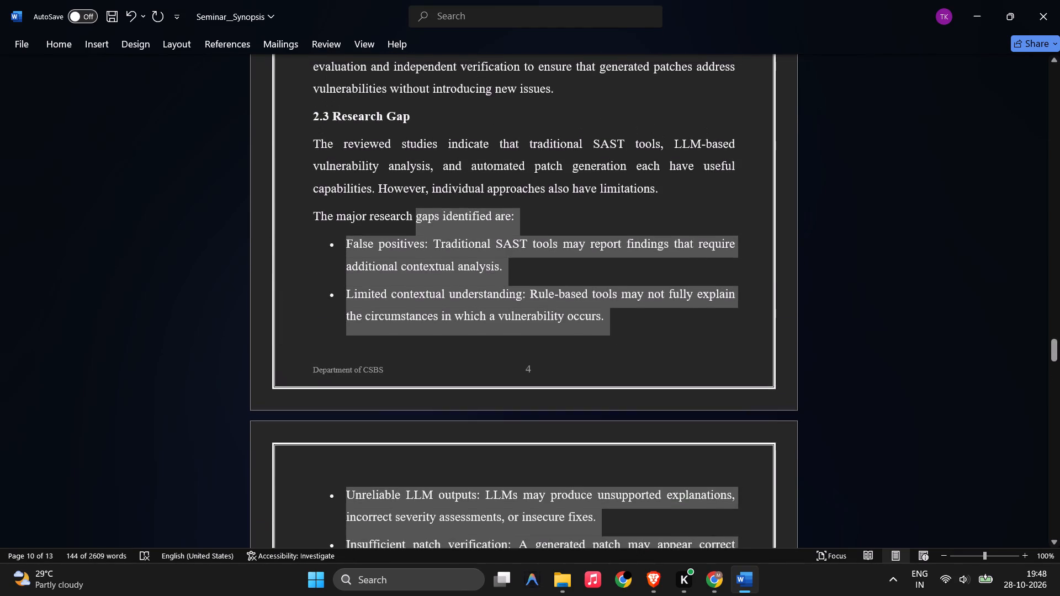
pyautogui.scroll(1, 431, 183)
pyautogui.moveTo(431, 183); pyautogui.dragTo(313, 176)
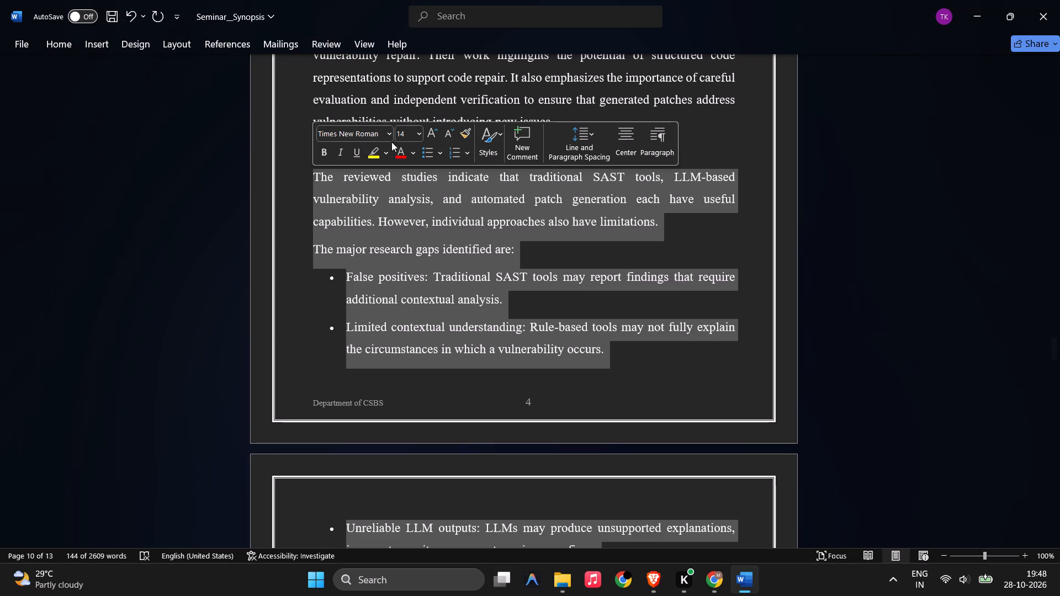
pyautogui.click(421, 136)
pyautogui.click(410, 215)
# Set the body paragraph under 2.2.5 Automated Code Vulnerability Repair Using LLMs to font size 12.
pyautogui.scroll(2, 411, 215)
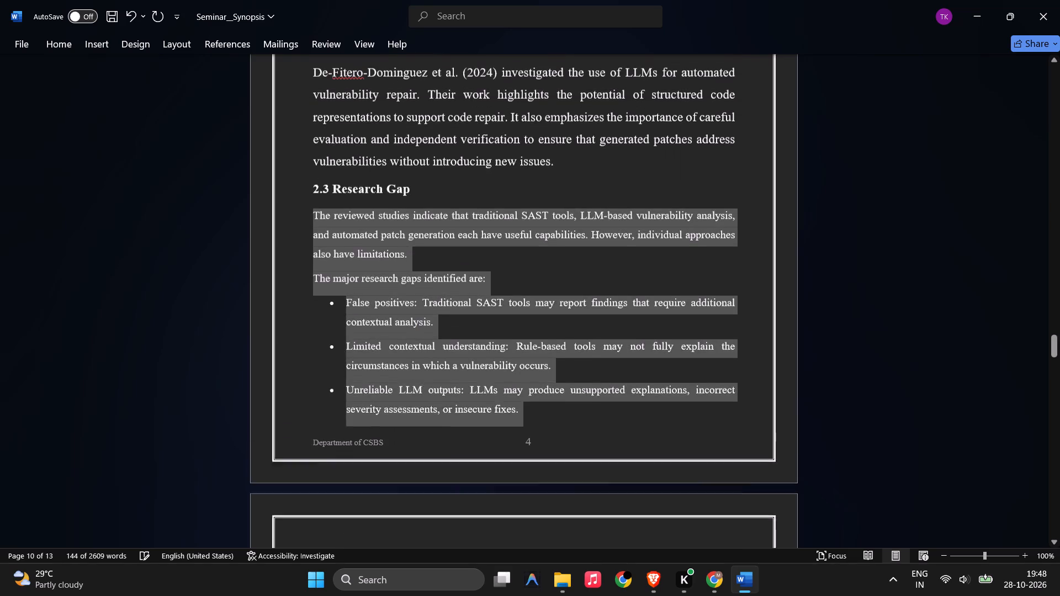
pyautogui.scroll(1, 411, 215)
pyautogui.moveTo(567, 221); pyautogui.dragTo(282, 132)
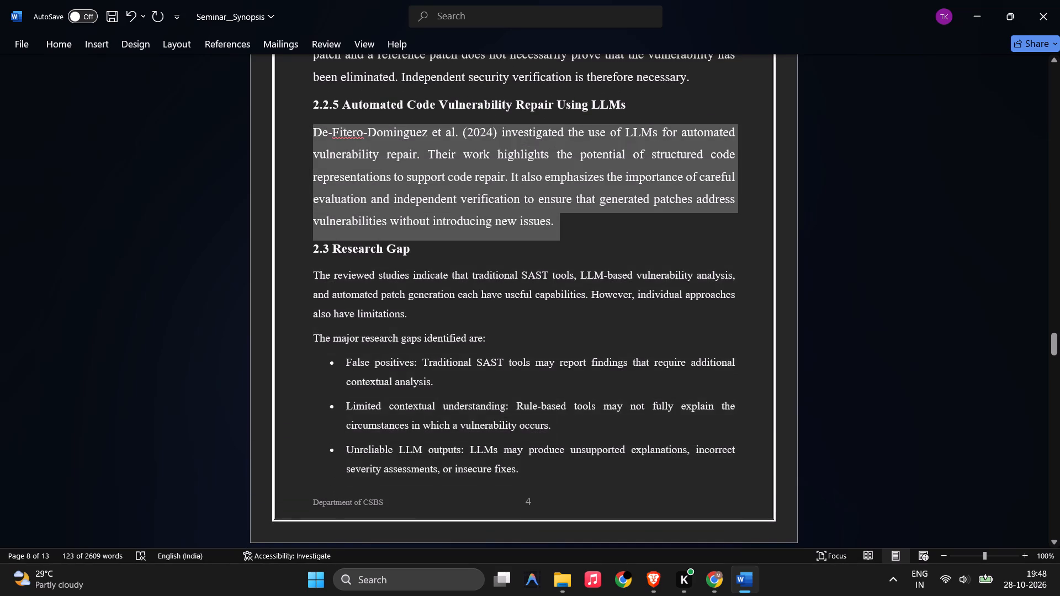
pyautogui.moveTo(282, 132); pyautogui.dragTo(311, 205)
pyautogui.scroll(2, 282, 132)
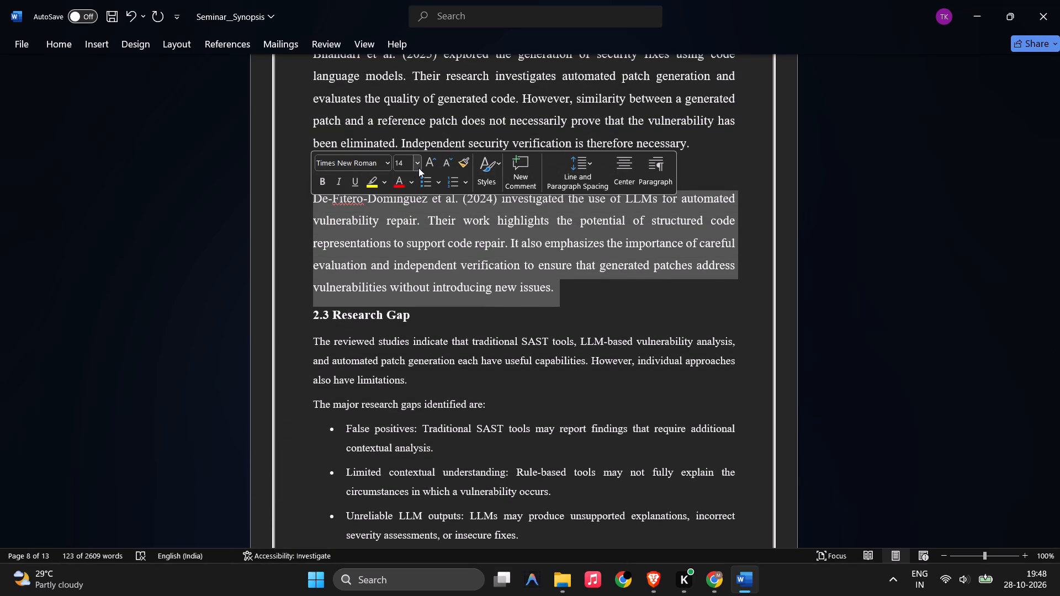
pyautogui.click(420, 167)
pyautogui.click(409, 247)
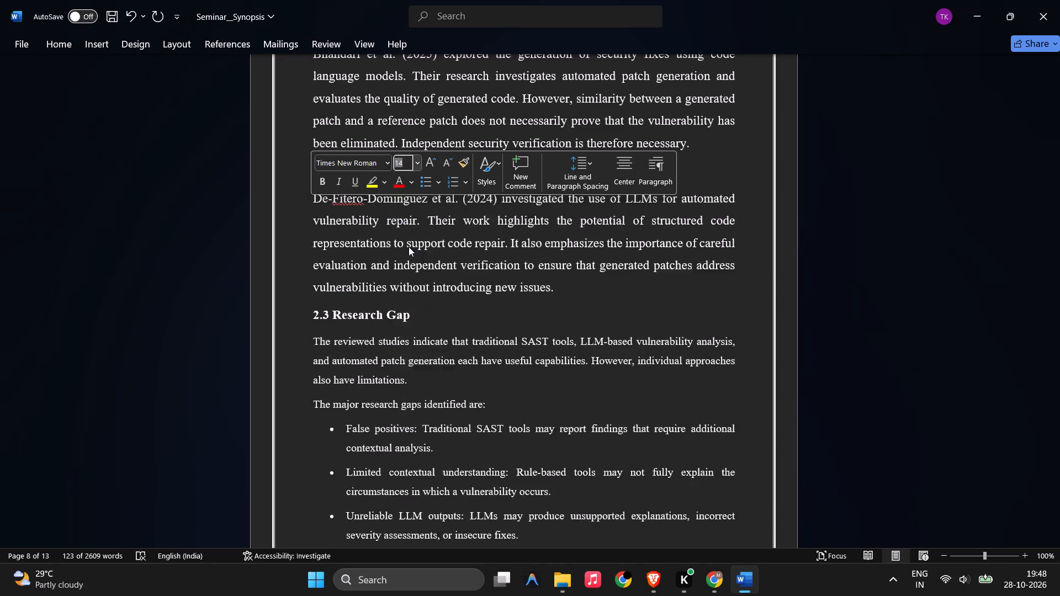
# Set the body paragraph under 2.2.4 Vulnerability Fix Generation Using Code Language Models to font size 12.
pyautogui.scroll(3, 411, 244)
pyautogui.moveTo(703, 247); pyautogui.dragTo(336, 164)
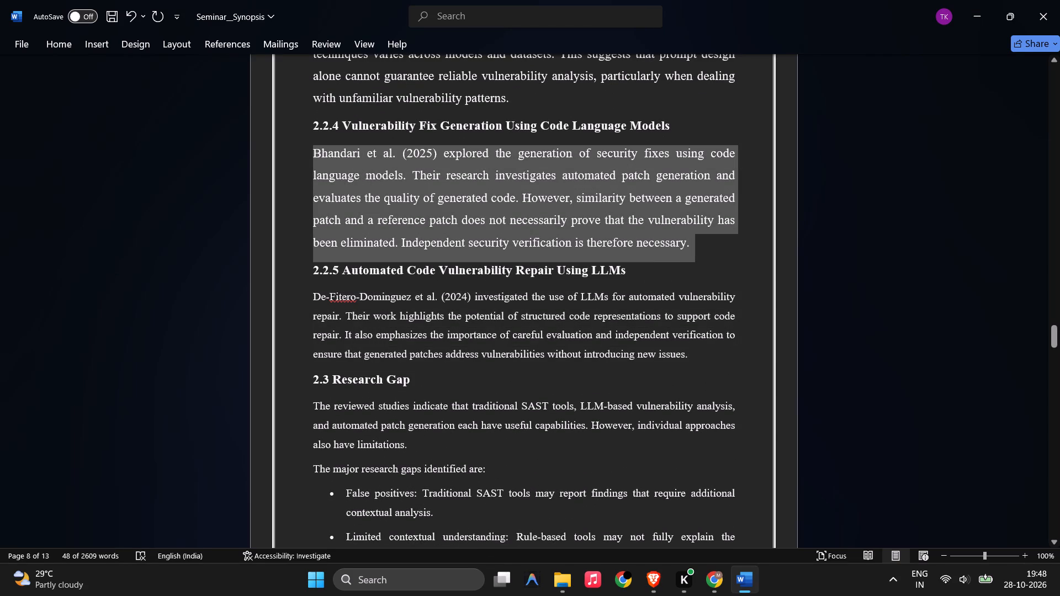
pyautogui.moveTo(336, 164); pyautogui.dragTo(321, 156)
pyautogui.click(425, 109)
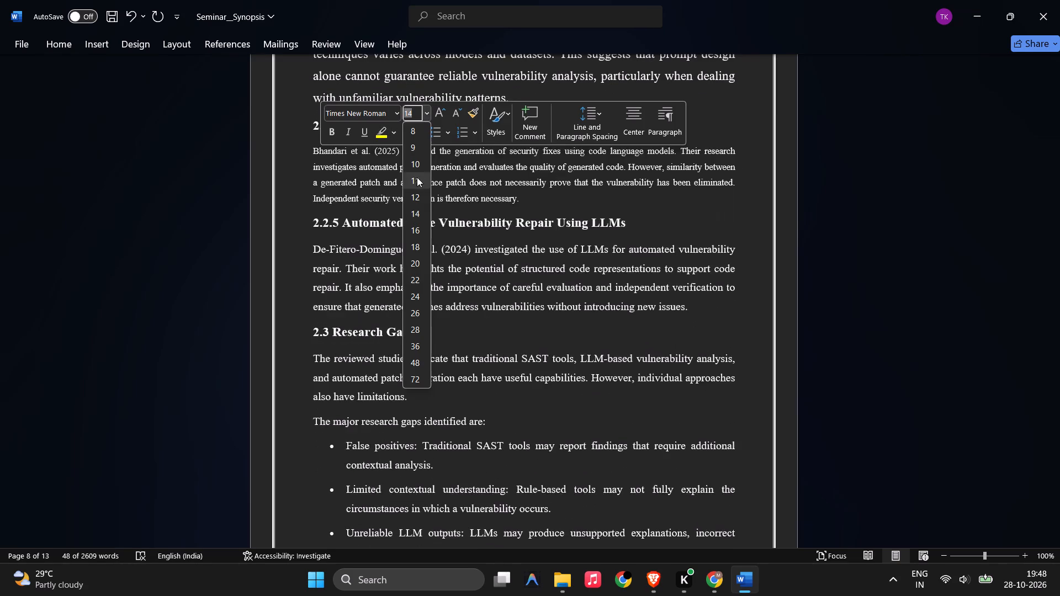
pyautogui.click(416, 190)
# Set the body paragraph under 2.2.3 Prompting Techniques for Vulnerability Analysis to font size 12.
pyautogui.scroll(4, 416, 190)
pyautogui.moveTo(526, 232); pyautogui.dragTo(437, 164)
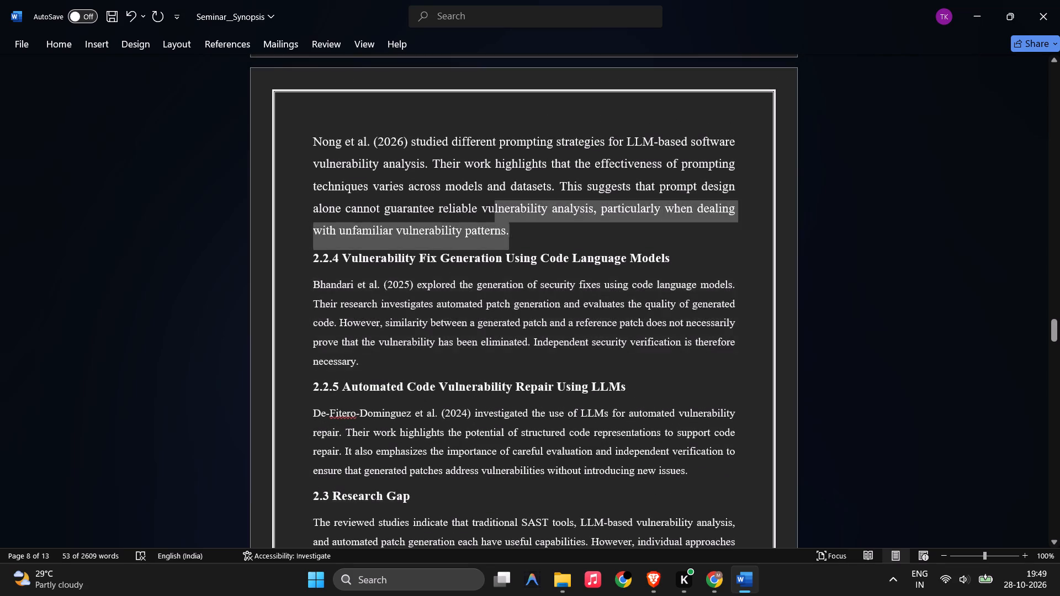
pyautogui.moveTo(437, 164); pyautogui.dragTo(314, 224)
pyautogui.scroll(3, 431, 158)
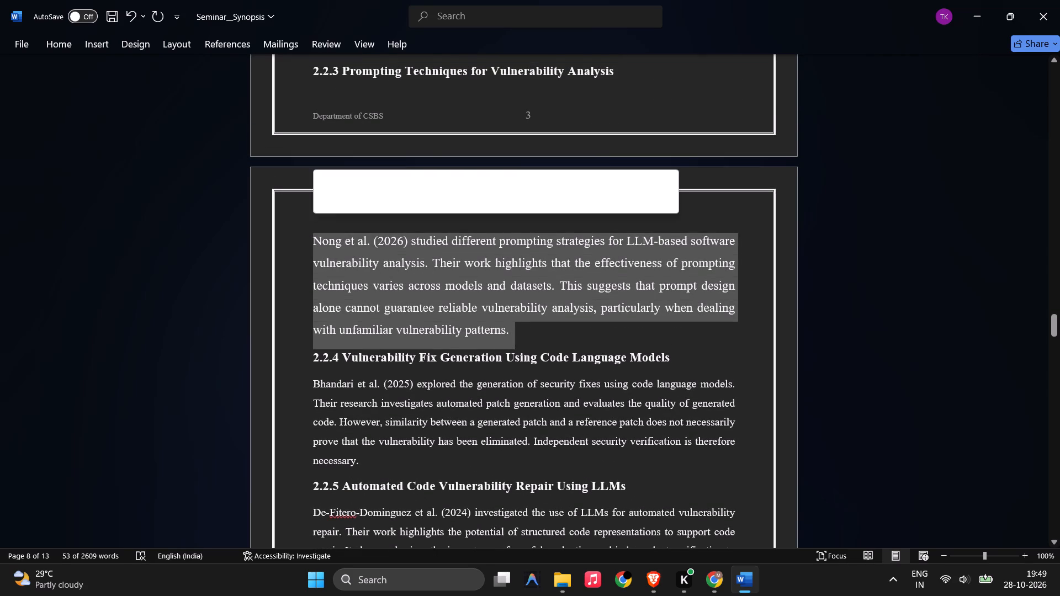
pyautogui.click(416, 180)
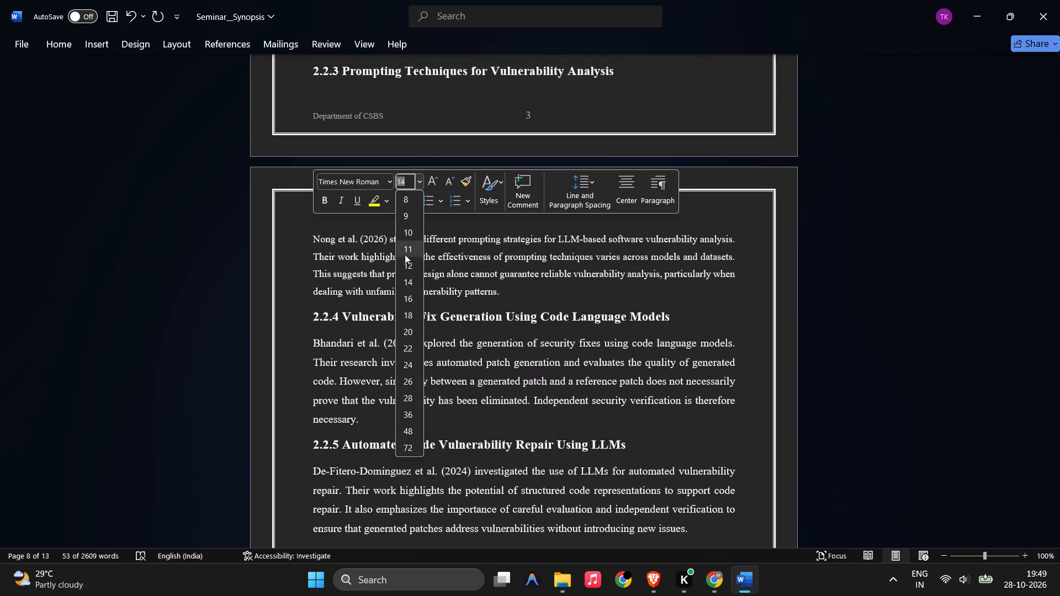
pyautogui.click(406, 264)
# Set the body paragraph under 2.2.2 Explainable Vulnerability Detection Using LLMs to font size 12.
pyautogui.scroll(4, 406, 264)
pyautogui.moveTo(529, 176); pyautogui.dragTo(444, 155)
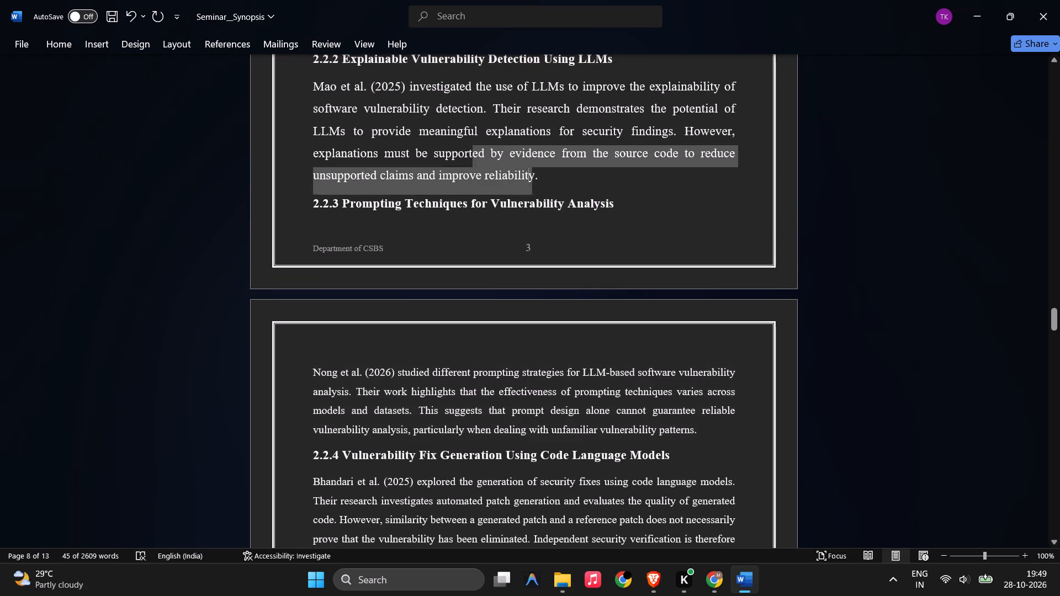
pyautogui.moveTo(444, 155); pyautogui.dragTo(314, 95)
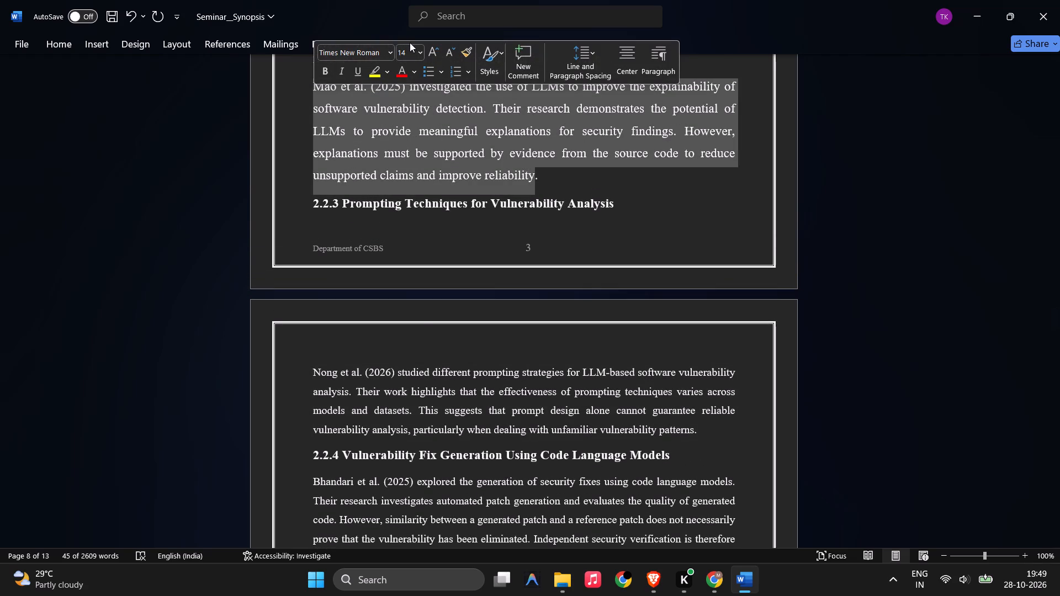
pyautogui.click(420, 50)
pyautogui.click(413, 128)
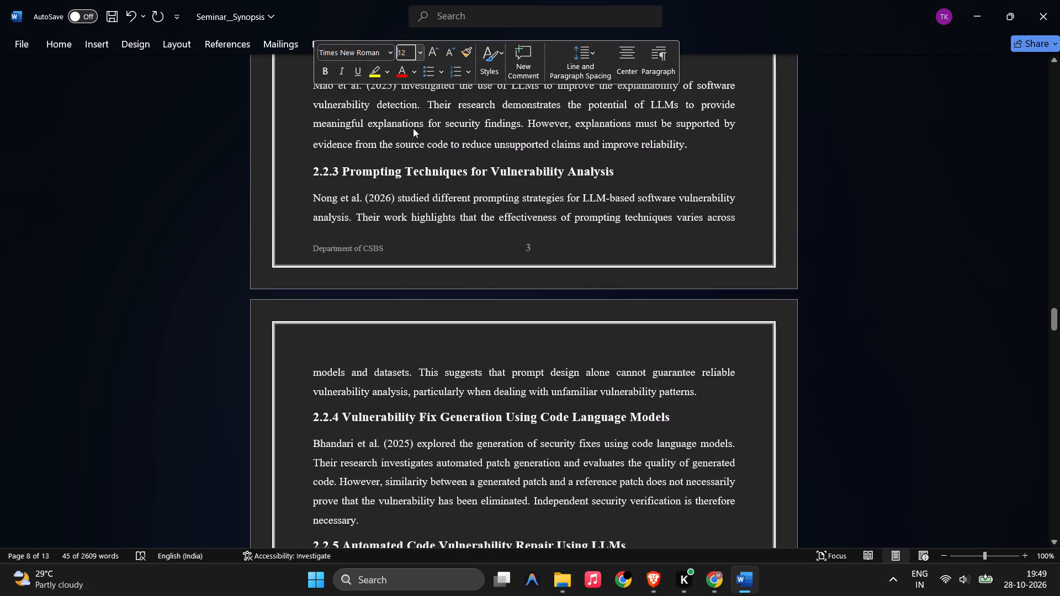
# Set the body paragraph under 2.2.1 LLMs for Software Vulnerability Detection to font size 12.
pyautogui.scroll(4, 413, 129)
pyautogui.moveTo(446, 161); pyautogui.dragTo(316, 153)
pyautogui.scroll(3, 411, 83)
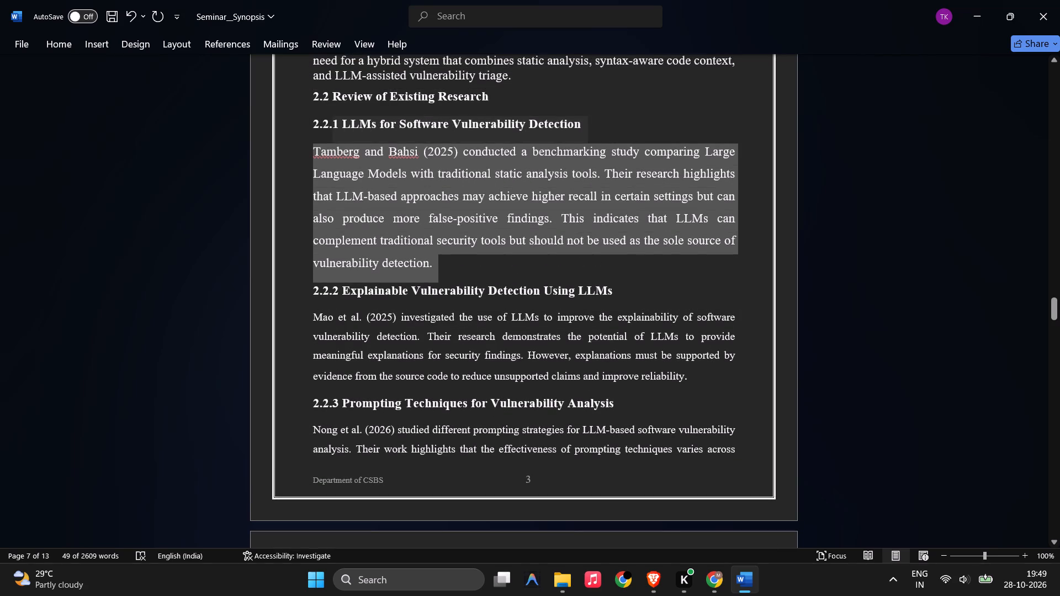
pyautogui.moveTo(316, 153); pyautogui.dragTo(303, 159)
pyautogui.click(407, 111)
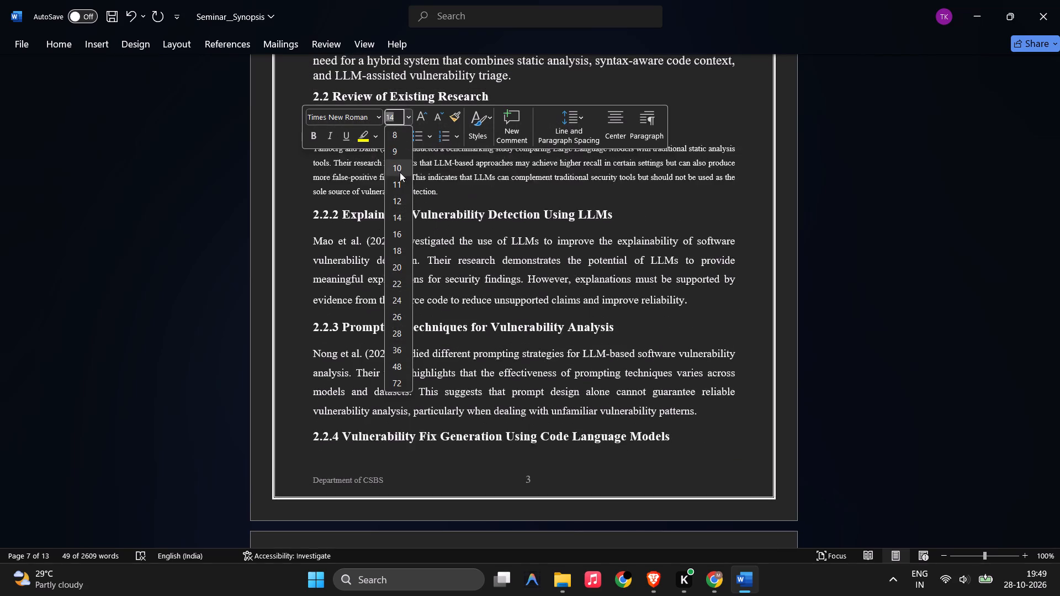
pyautogui.click(399, 202)
# Set both body paragraphs of section 2.1 Introduction in Chapter 2 to font size 12.
pyautogui.scroll(3, 400, 195)
pyautogui.moveTo(523, 170); pyautogui.dragTo(455, 137)
pyautogui.scroll(3, 455, 137)
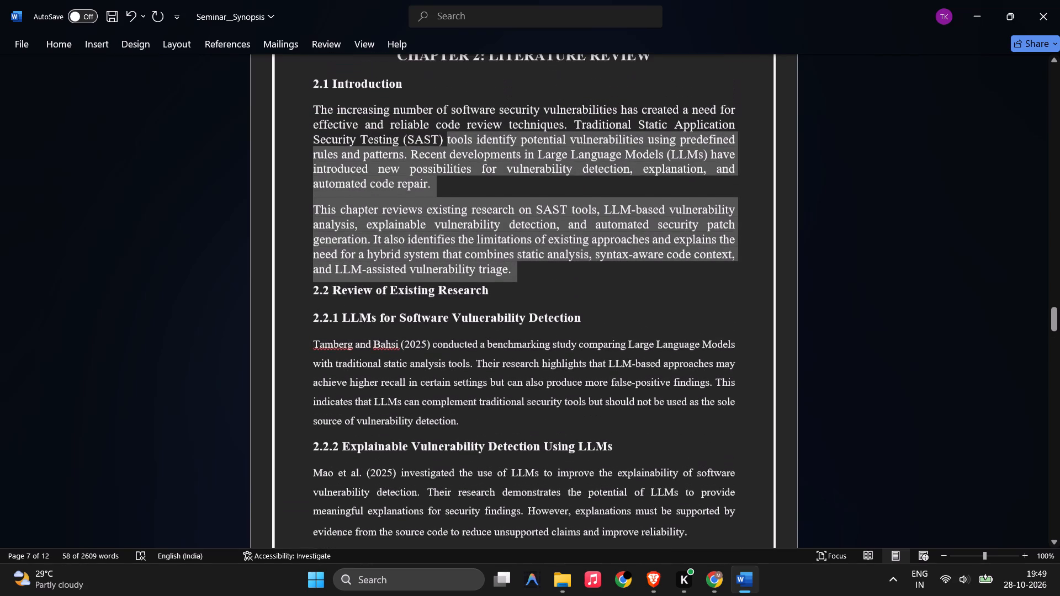
pyautogui.moveTo(455, 137); pyautogui.dragTo(314, 109)
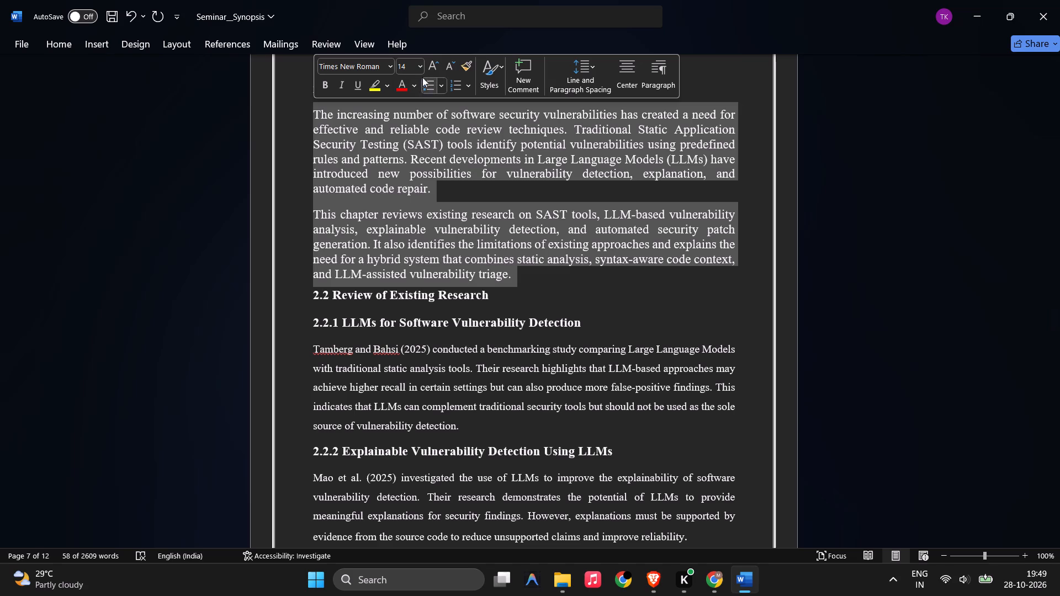
pyautogui.click(422, 72)
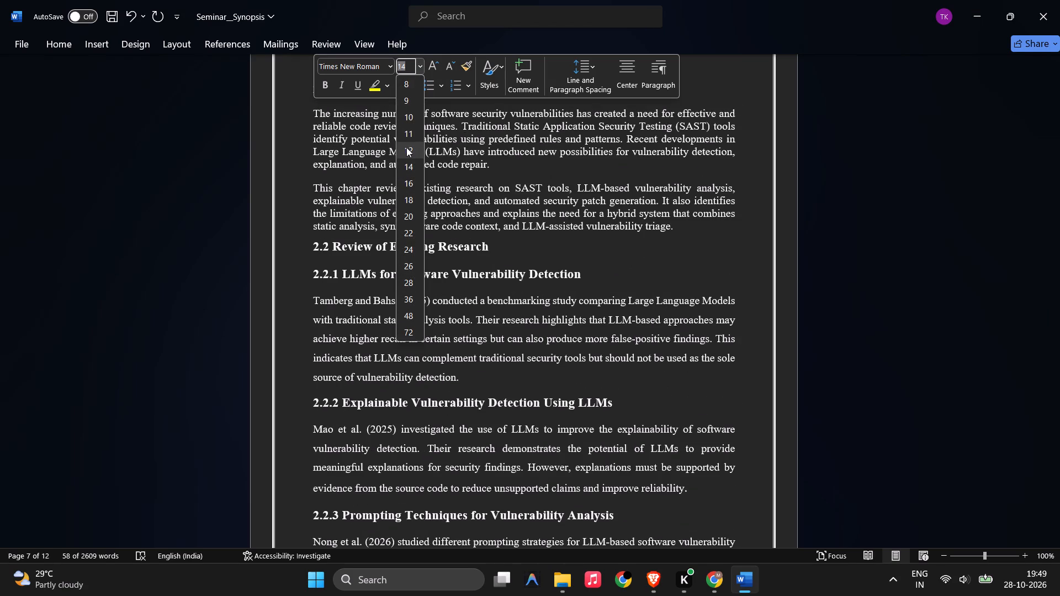
pyautogui.click(406, 147)
# Set both body paragraphs of section 1.3 Project Motivation, up to the end of Chapter 1, to font size 12.
pyautogui.scroll(5, 406, 147)
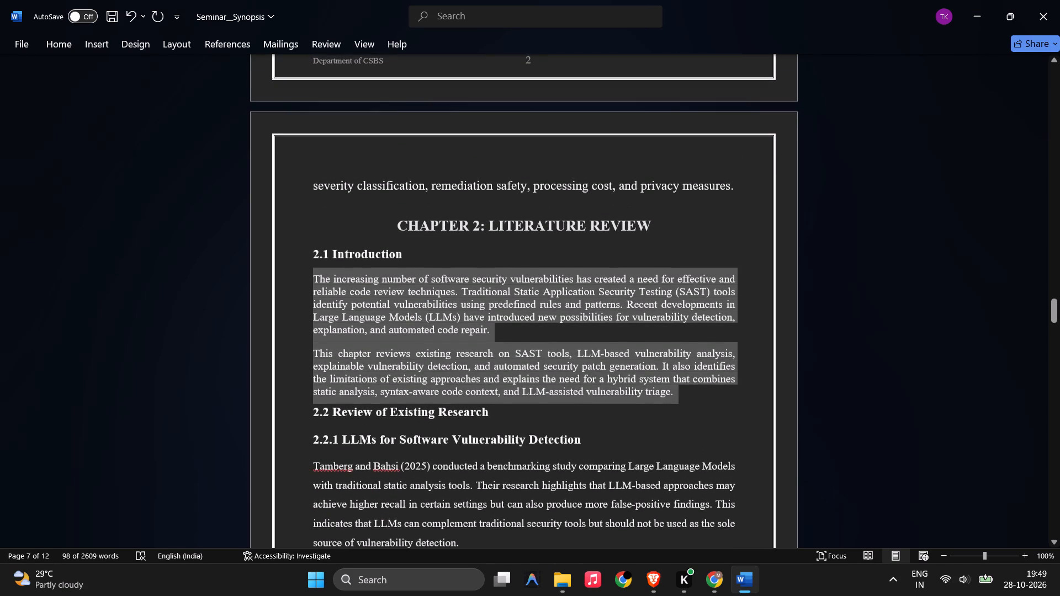
pyautogui.moveTo(733, 184); pyautogui.dragTo(332, 130)
pyautogui.scroll(3, 617, 159)
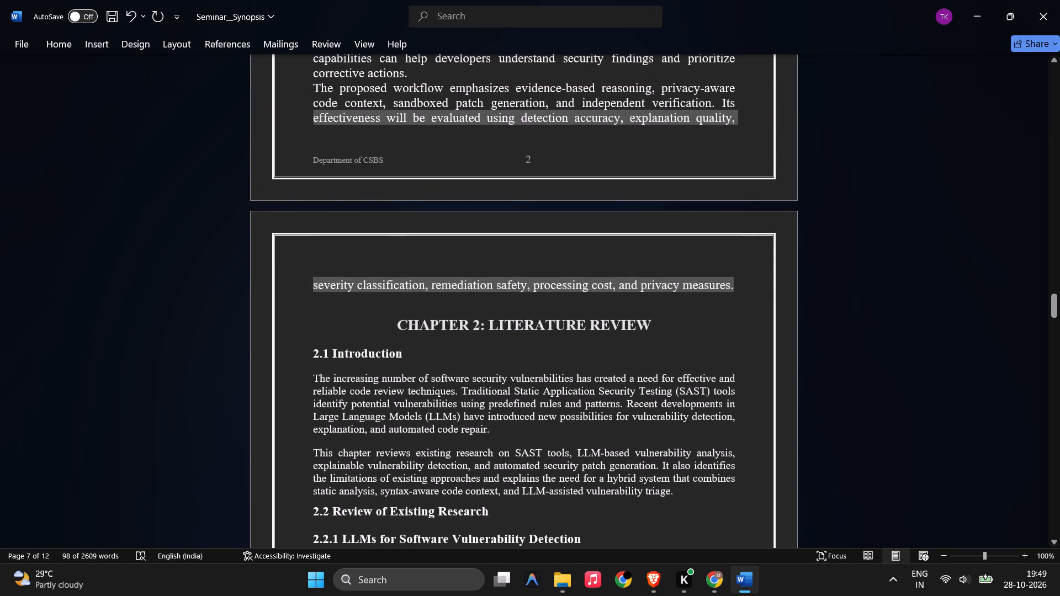
pyautogui.scroll(2, 332, 130)
pyautogui.moveTo(332, 130); pyautogui.dragTo(315, 177)
pyautogui.scroll(3, 330, 128)
pyautogui.click(423, 130)
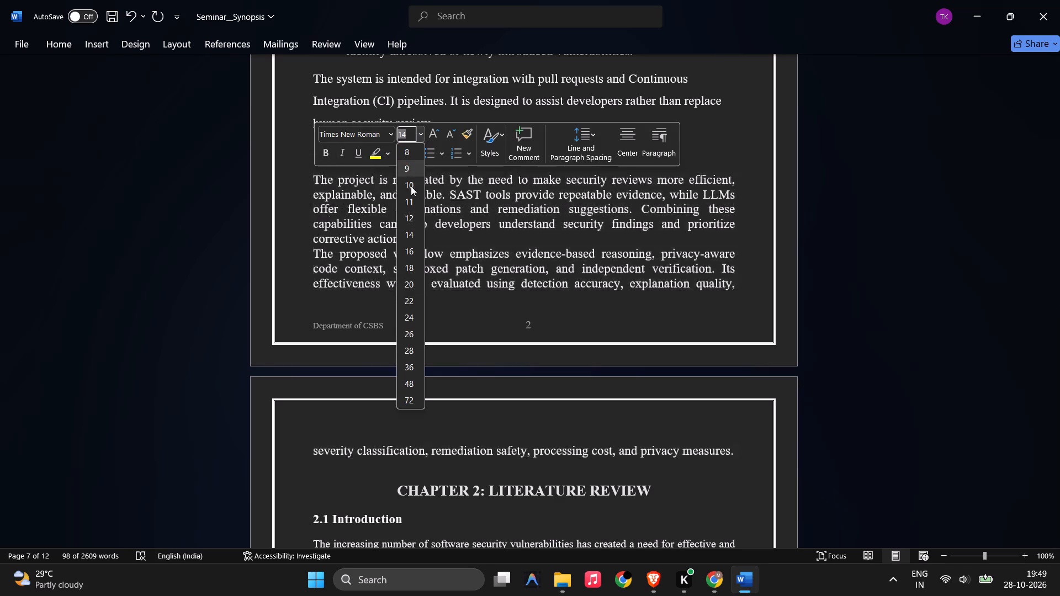
pyautogui.click(406, 214)
# Set the body text of section 1.2 Scope of the Proposed System, including its bullet list and closing paragraph, to font size 12.
pyautogui.scroll(4, 406, 215)
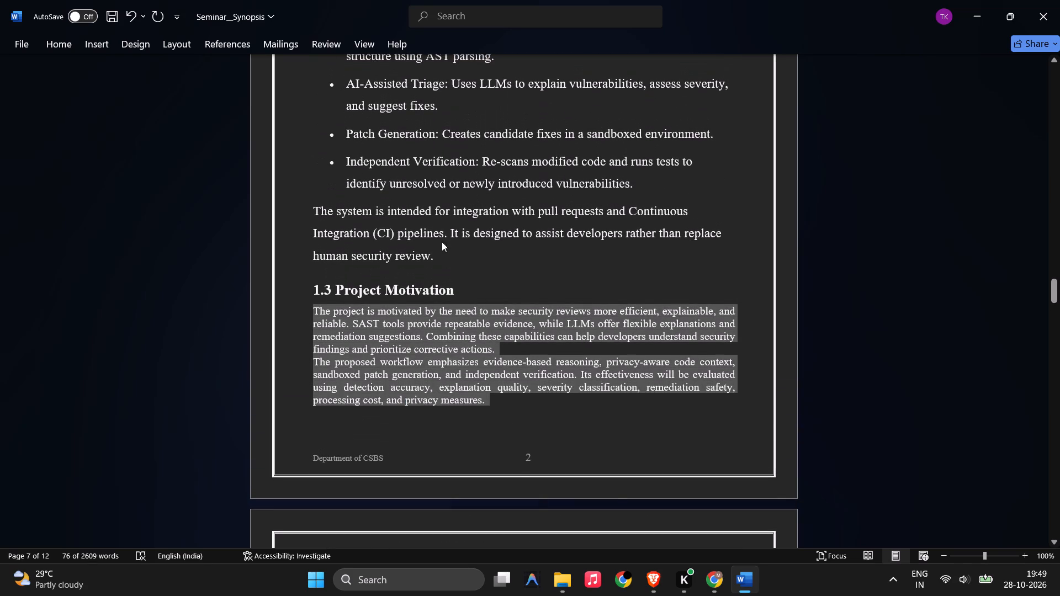
pyautogui.moveTo(450, 254); pyautogui.dragTo(308, 174)
pyautogui.scroll(7, 432, 225)
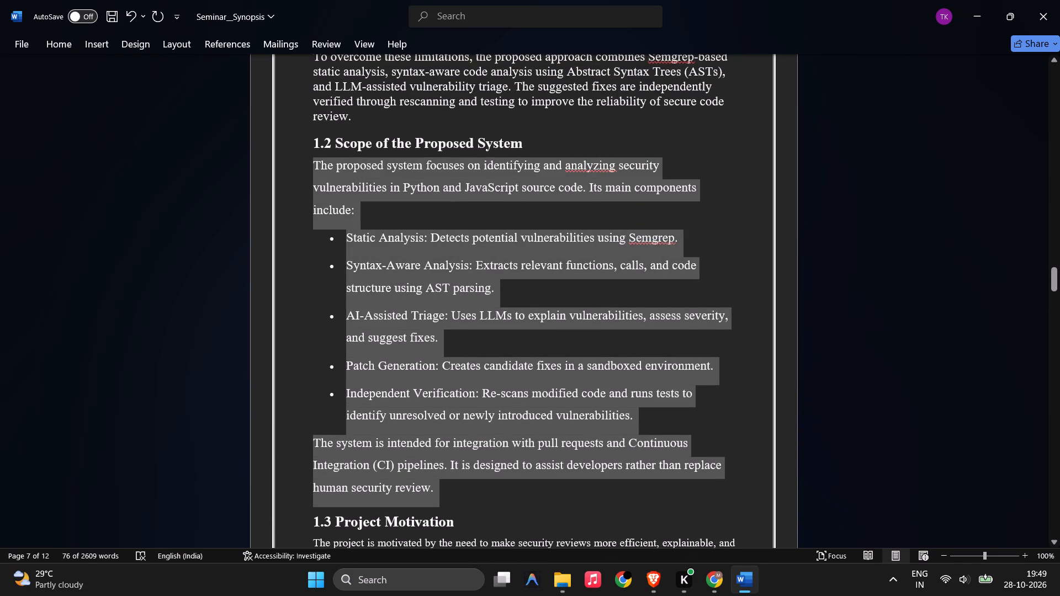
pyautogui.moveTo(308, 174); pyautogui.dragTo(308, 170)
pyautogui.click(412, 127)
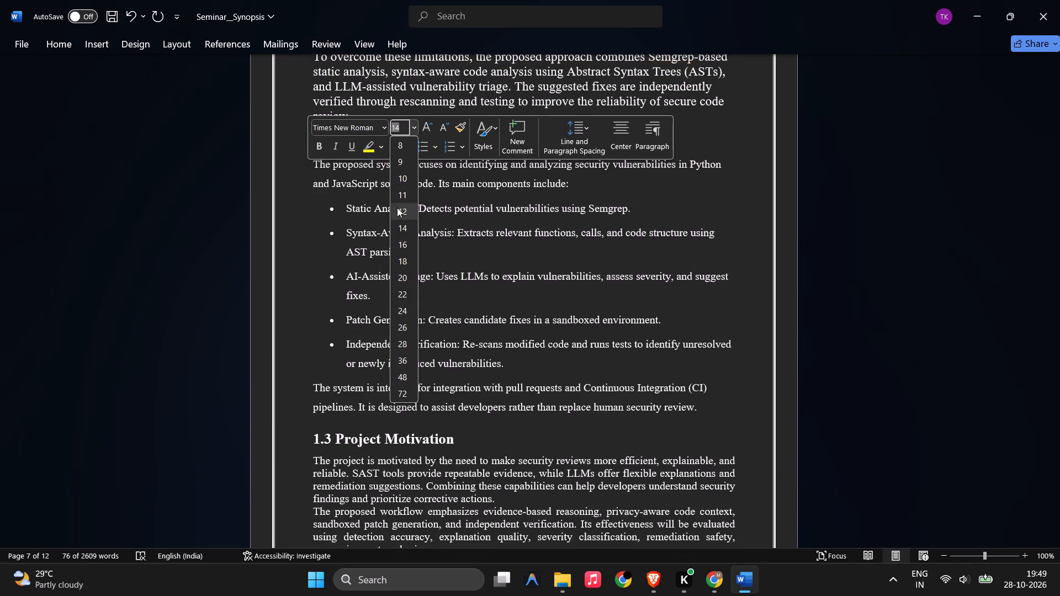
pyautogui.click(397, 208)
# Set the three body paragraphs of section 1.1 Background and Need to font size 12.
pyautogui.scroll(3, 398, 207)
pyautogui.moveTo(351, 220); pyautogui.dragTo(336, 148)
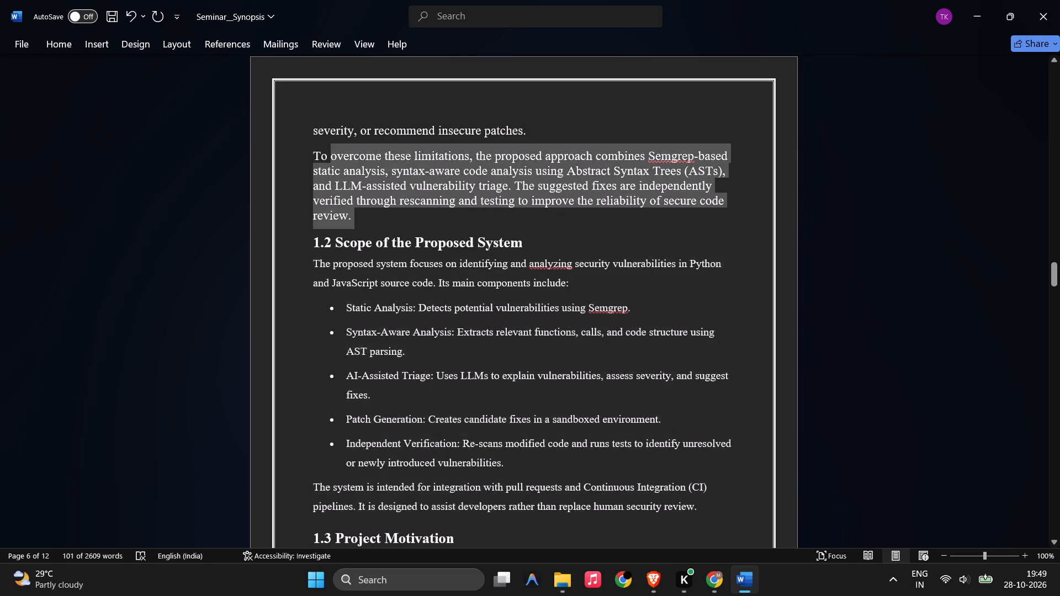
pyautogui.moveTo(336, 148); pyautogui.dragTo(331, 146)
pyautogui.scroll(9, 336, 147)
pyautogui.click(434, 103)
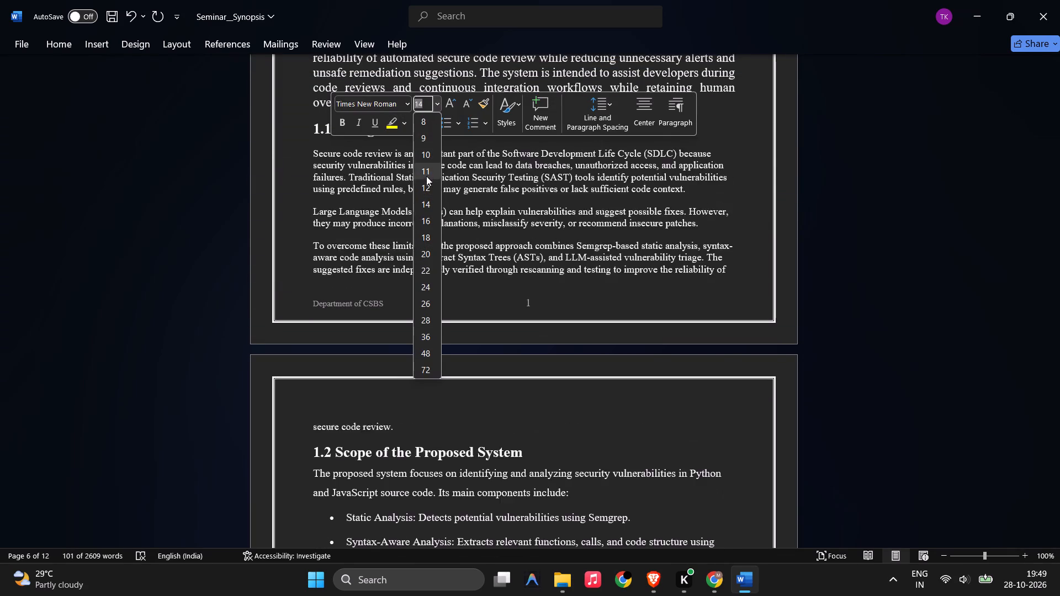
pyautogui.click(425, 183)
# Set the four opening paragraphs under the Chapter 1: Introduction heading to font size 12.
pyautogui.scroll(2, 425, 183)
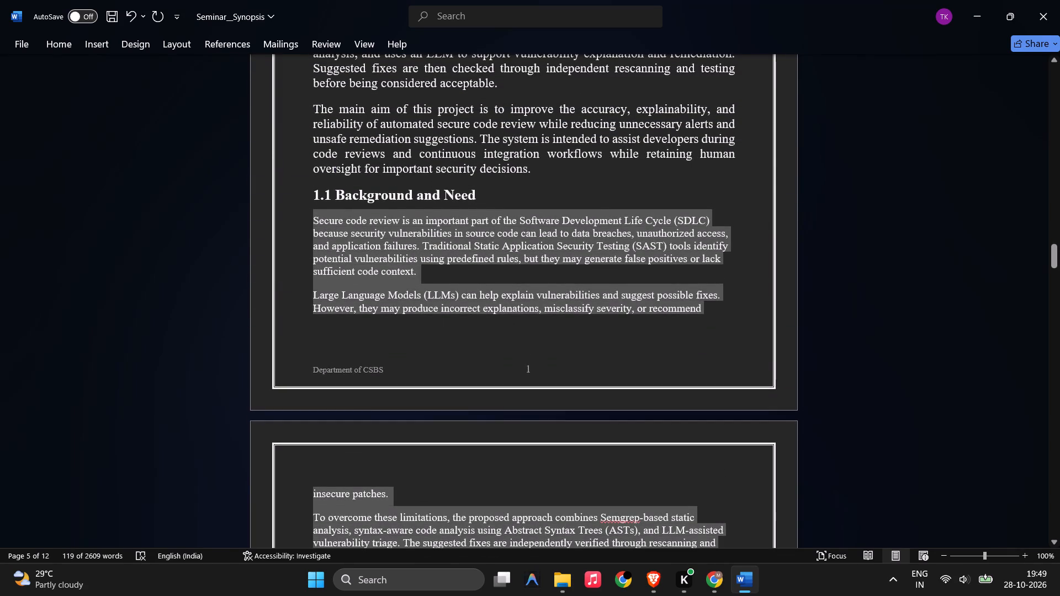
pyautogui.scroll(2, 342, 178)
pyautogui.moveTo(539, 228); pyautogui.dragTo(368, 163)
pyautogui.scroll(4, 485, 176)
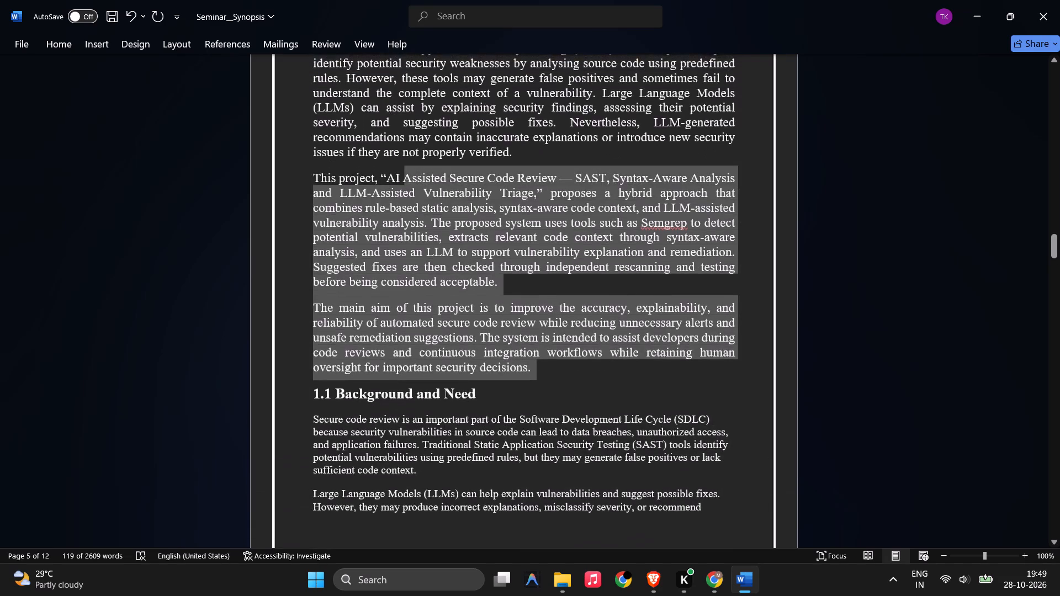
pyautogui.moveTo(368, 163); pyautogui.dragTo(316, 141)
pyautogui.scroll(6, 360, 158)
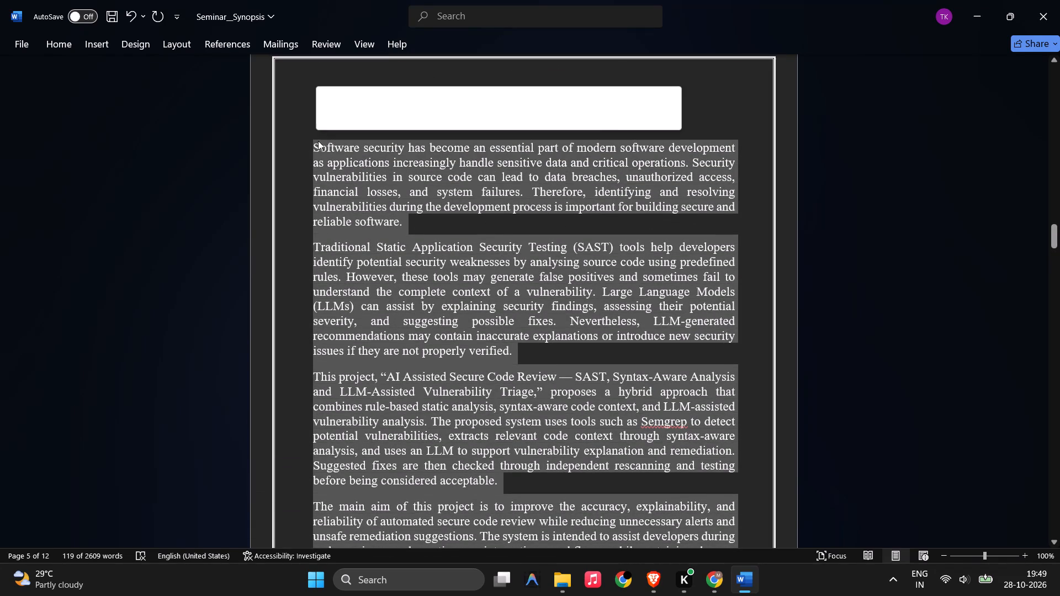
pyautogui.click(423, 102)
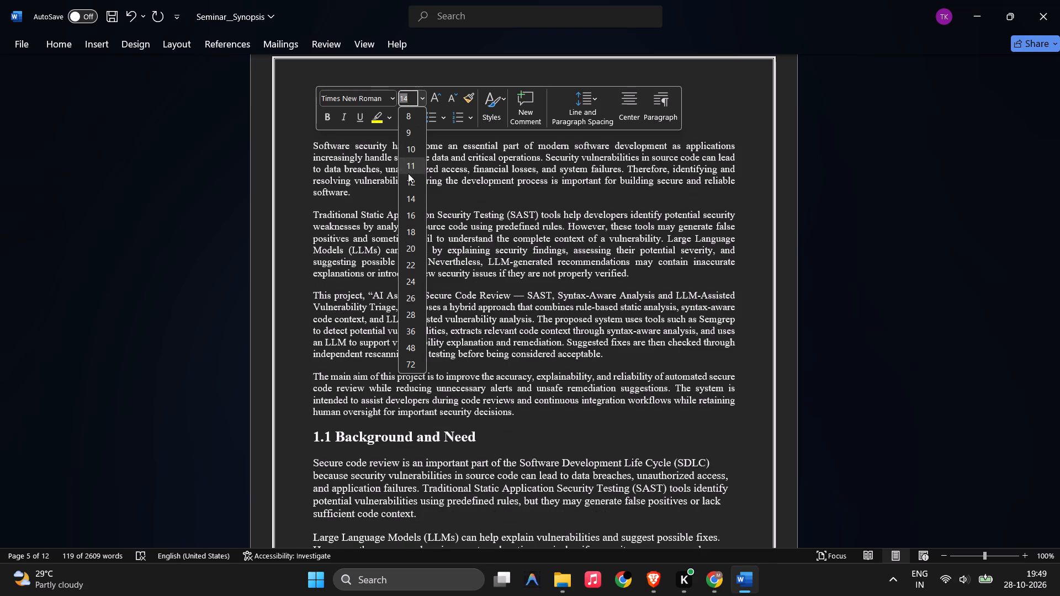
pyautogui.click(411, 179)
# Apply font size 14 to the Abstract's body text, including its Keywords line.
pyautogui.scroll(13, 414, 180)
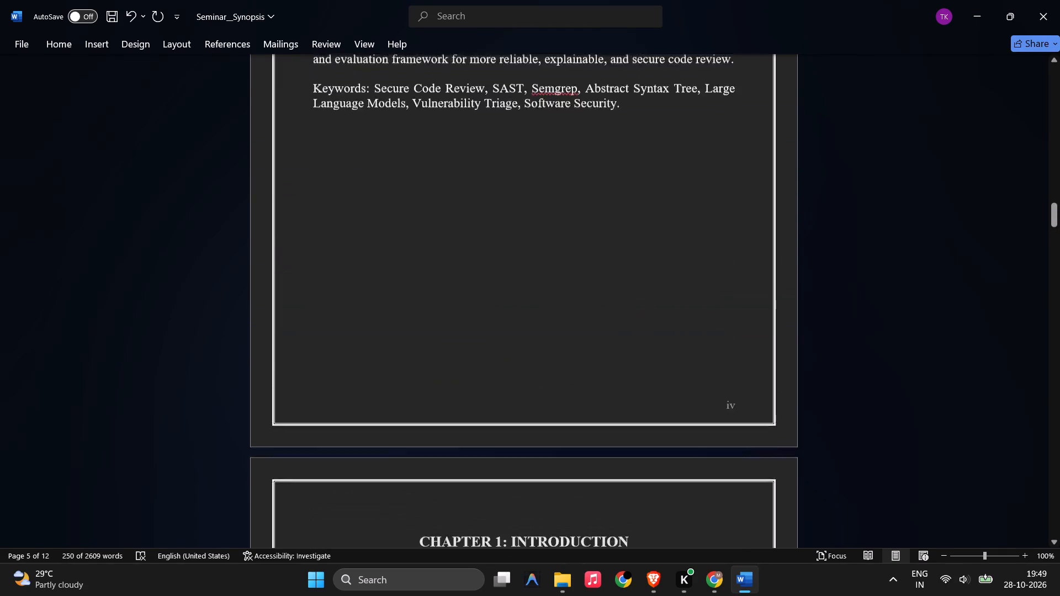
pyautogui.scroll(7, 395, 148)
pyautogui.moveTo(635, 356); pyautogui.dragTo(567, 276)
pyautogui.scroll(3, 574, 286)
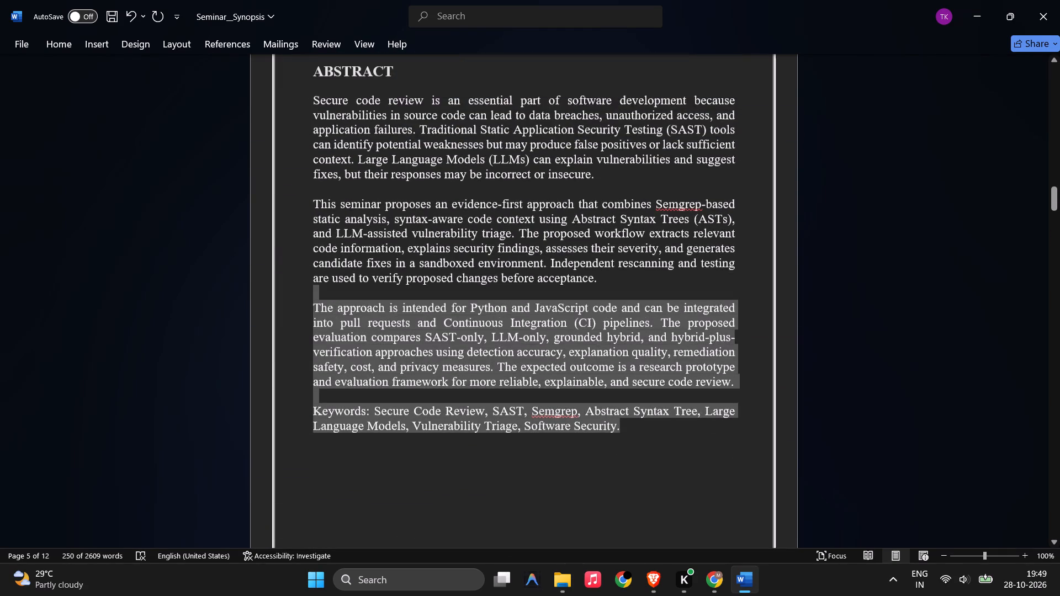
pyautogui.moveTo(567, 276); pyautogui.dragTo(311, 119)
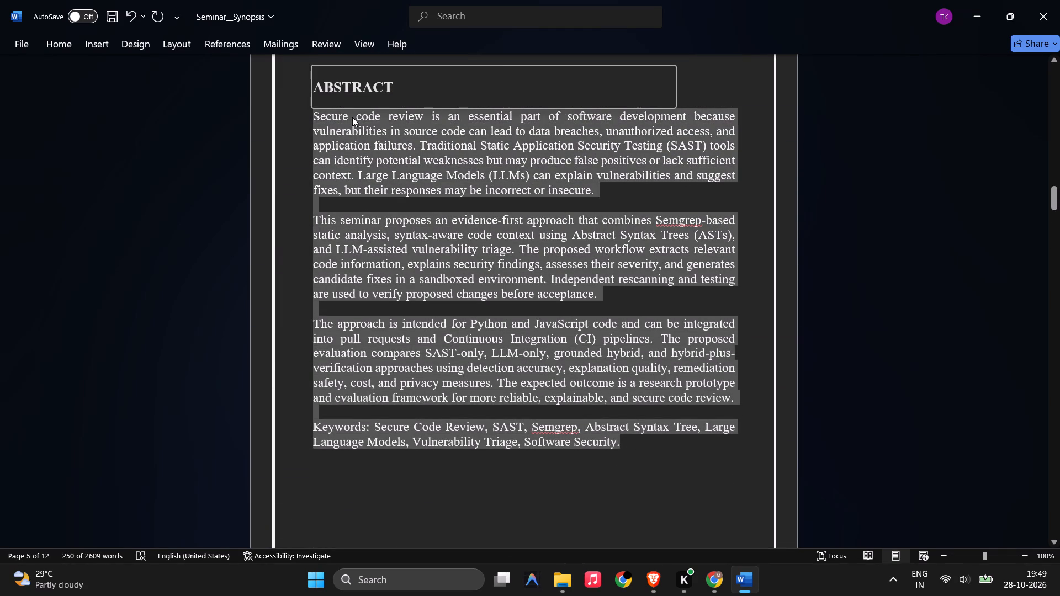
pyautogui.click(412, 77)
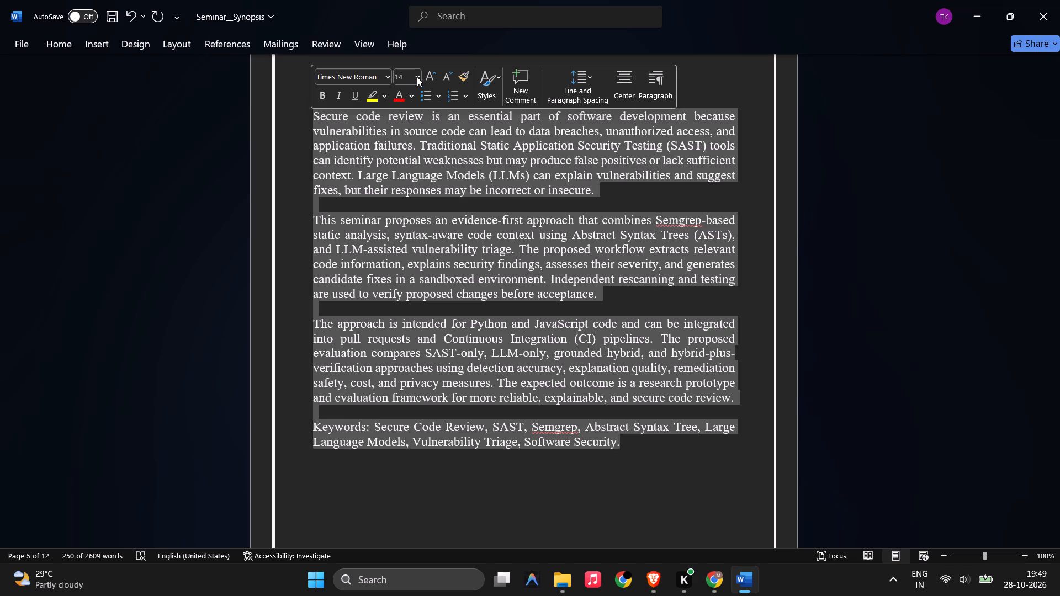
pyautogui.click(417, 77)
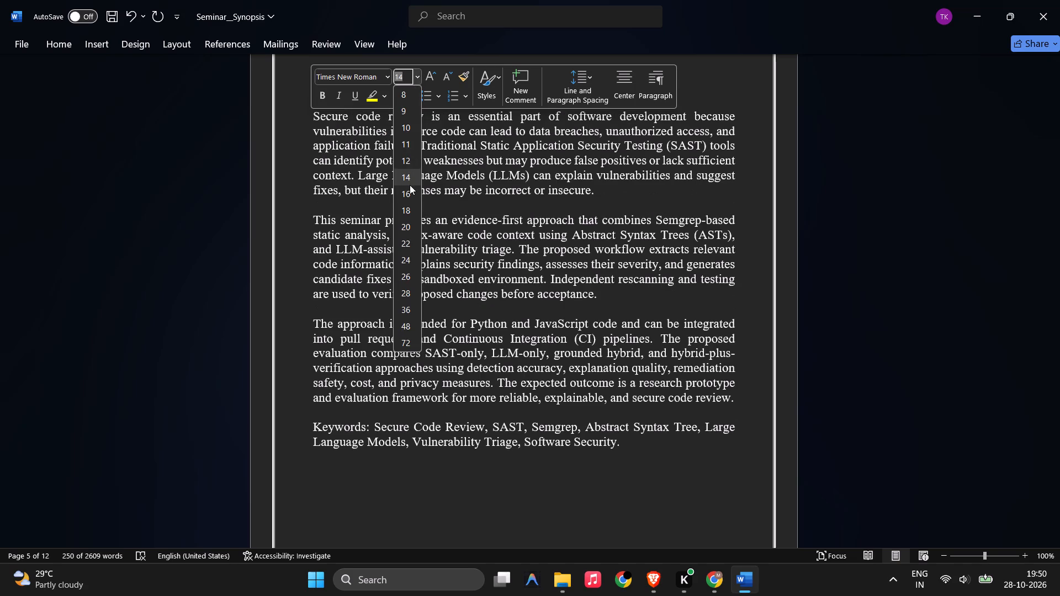
pyautogui.click(410, 185)
pyautogui.scroll(18, 410, 185)
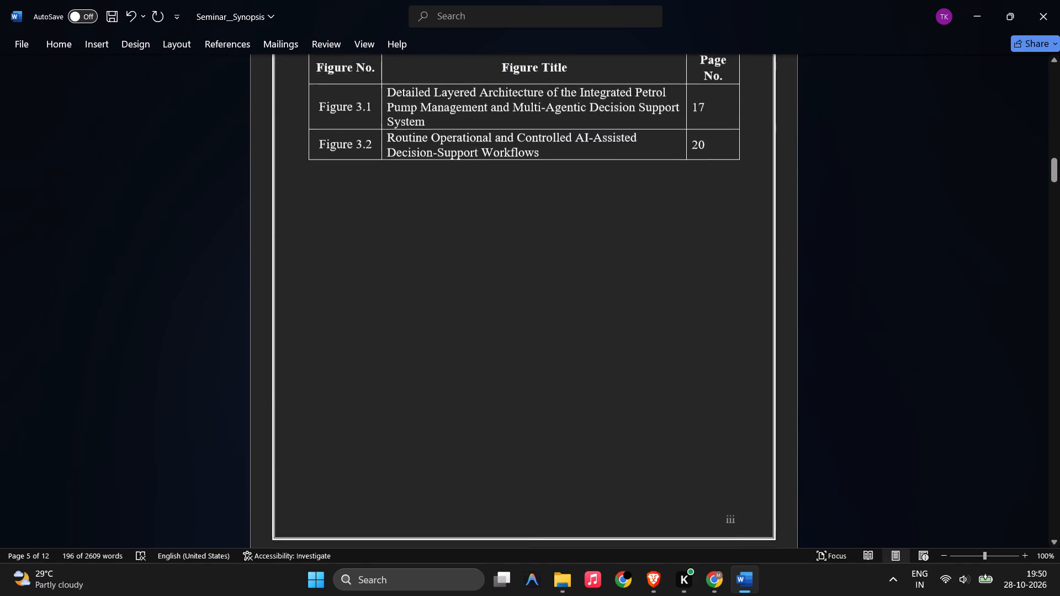
# Centre the ABSTRACT heading above the abstract text.
pyautogui.scroll(7, 422, 180)
pyautogui.scroll(-20, 422, 180)
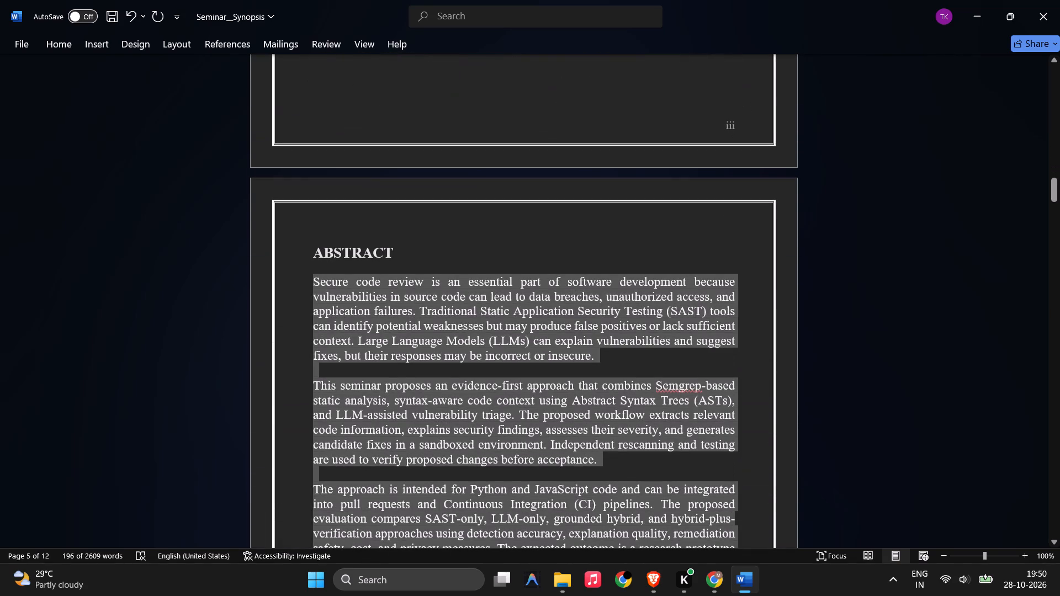
pyautogui.moveTo(311, 246); pyautogui.dragTo(402, 245)
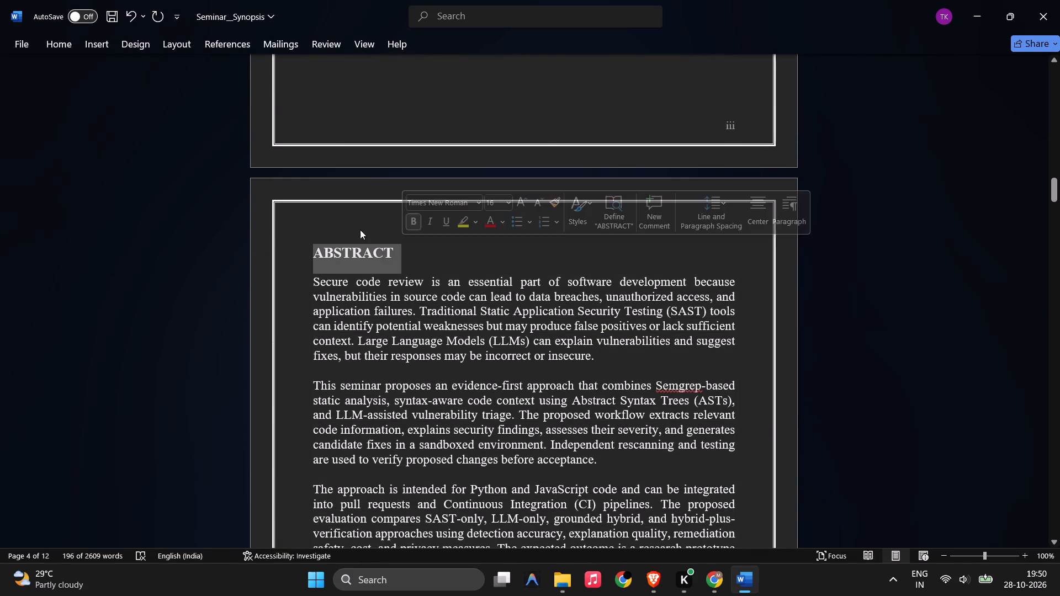
pyautogui.click(68, 39)
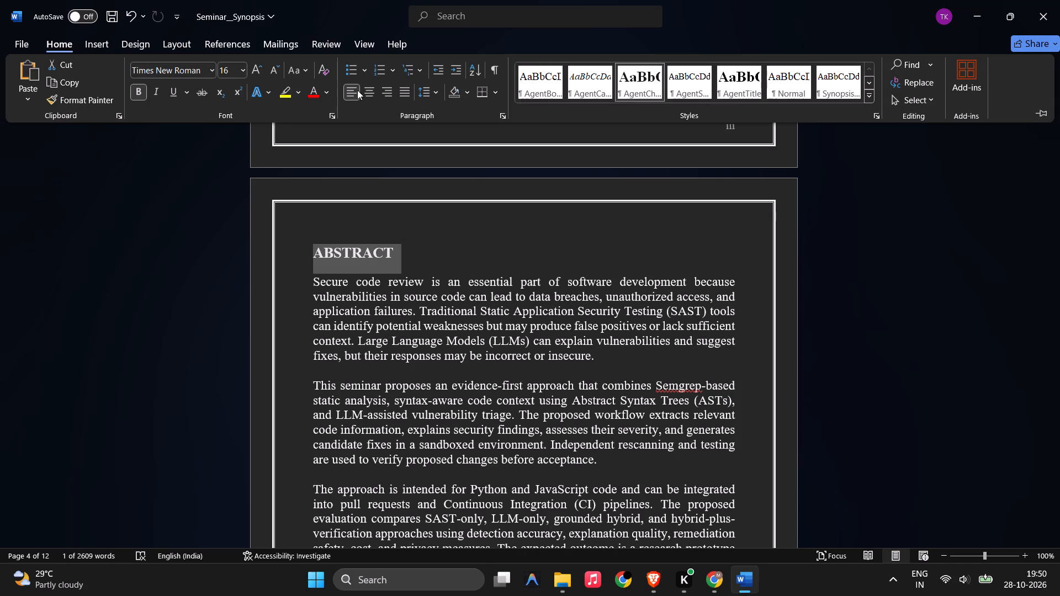
pyautogui.click(375, 94)
pyautogui.click(385, 214)
# Centre the CONTENTS heading above the contents table.
pyautogui.scroll(20, 385, 215)
pyautogui.scroll(13, 385, 215)
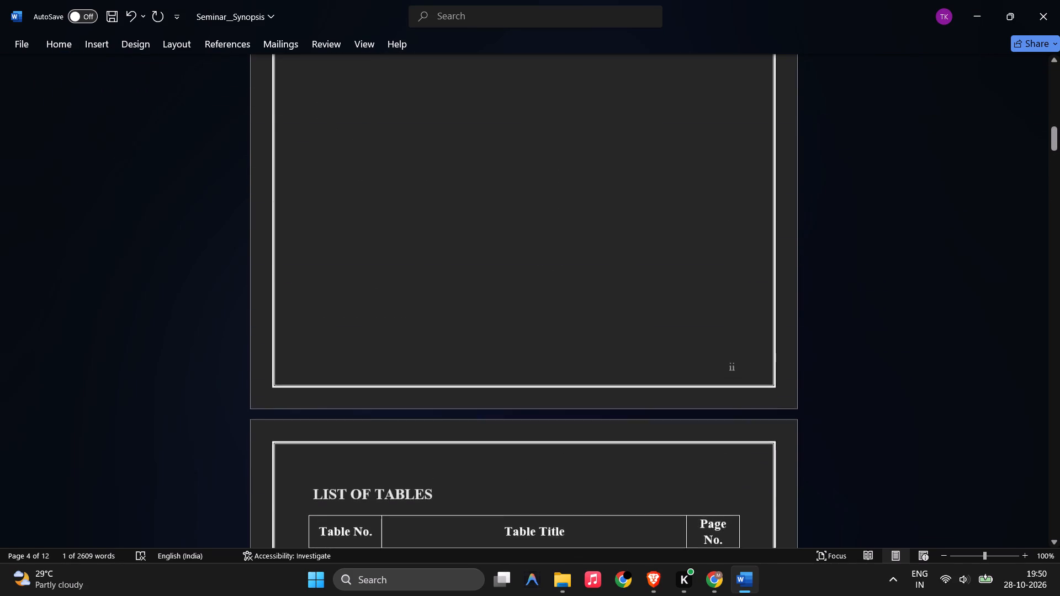
pyautogui.scroll(14, 393, 201)
pyautogui.moveTo(413, 257); pyautogui.dragTo(290, 237)
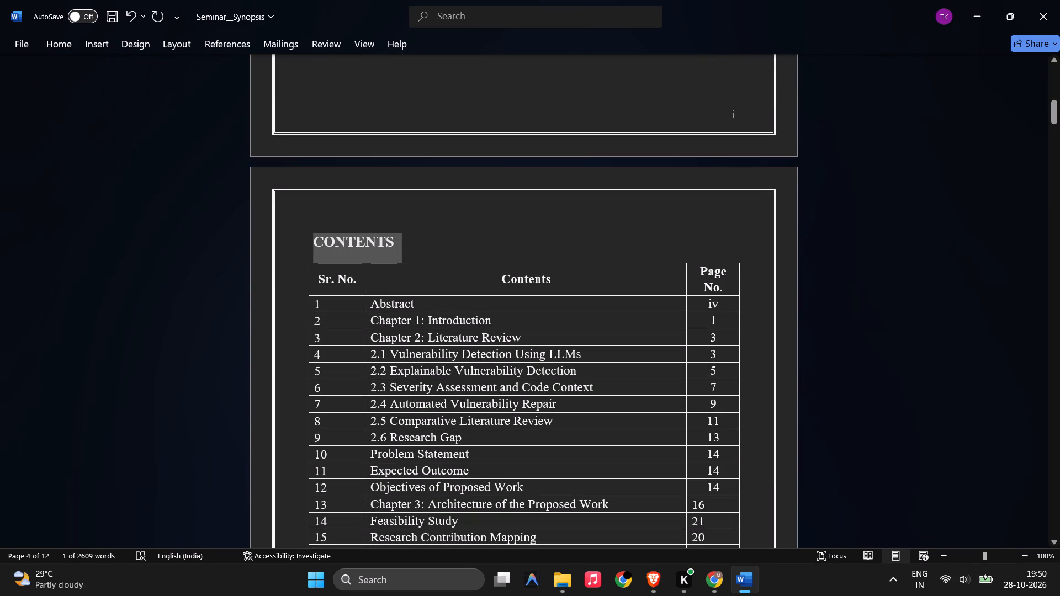
pyautogui.moveTo(290, 237); pyautogui.dragTo(288, 237)
pyautogui.click(97, 49)
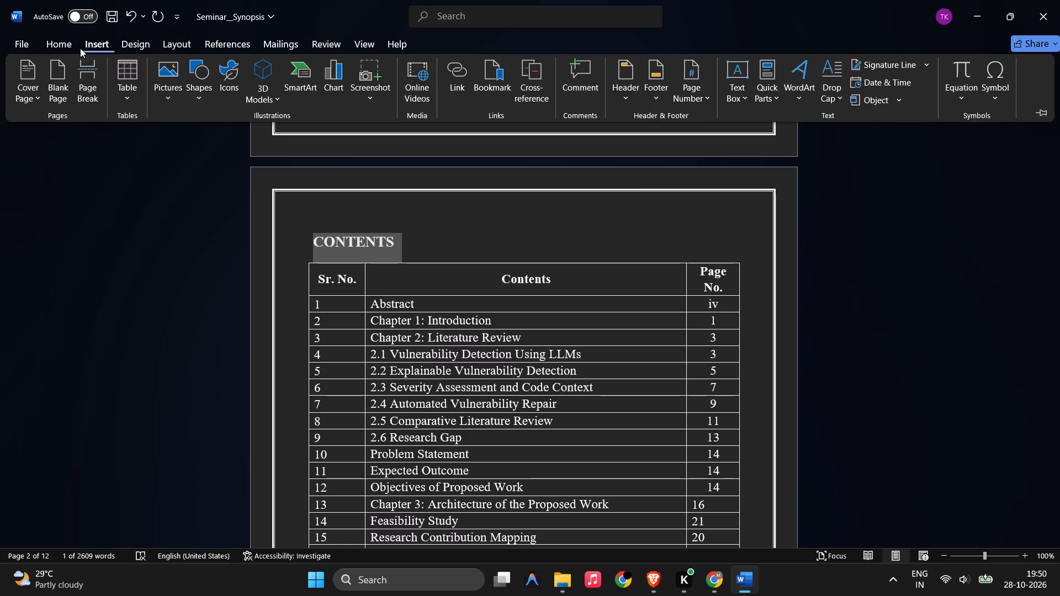
pyautogui.click(68, 47)
pyautogui.click(369, 93)
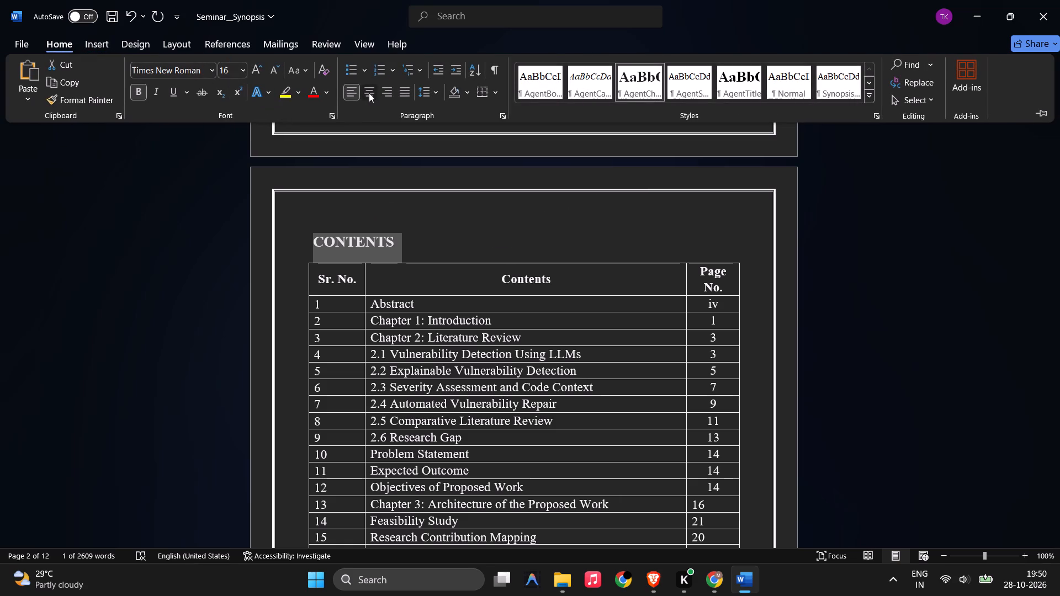
pyautogui.scroll(8, 369, 93)
pyautogui.click(368, 205)
# Add a line break after the closing paragraph before 2.5 Summary so that heading moves onto the page with its text.
pyautogui.scroll(8, 368, 205)
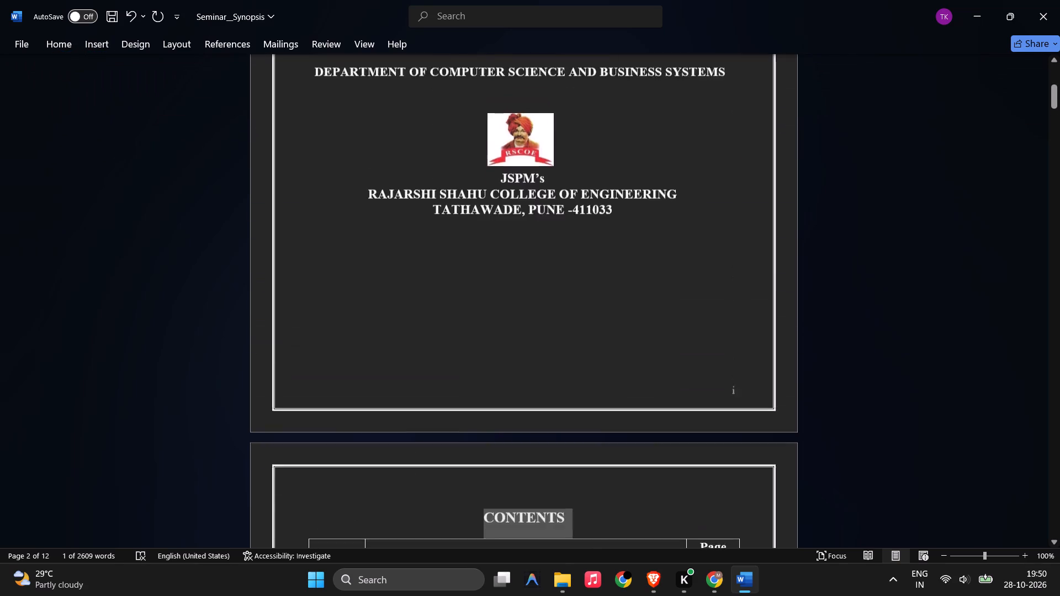
pyautogui.scroll(14, 372, 203)
pyautogui.scroll(-17, 373, 201)
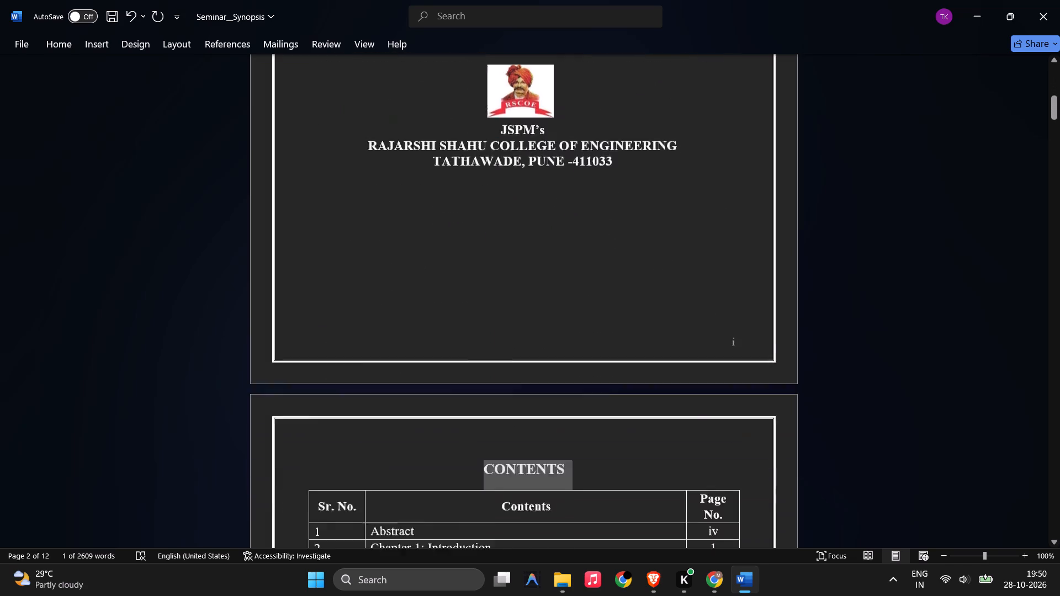
pyautogui.scroll(-20, 379, 193)
pyautogui.scroll(-9, 379, 193)
pyautogui.scroll(3, 396, 199)
pyautogui.scroll(-7, 396, 199)
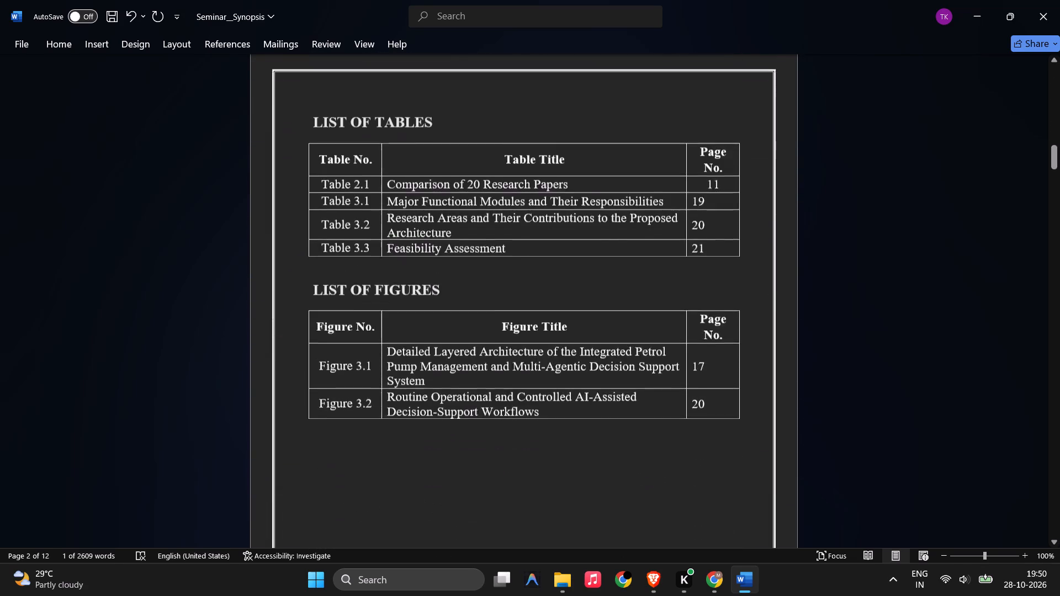
pyautogui.scroll(-5, 398, 197)
pyautogui.scroll(-20, 399, 194)
pyautogui.scroll(-5, 399, 194)
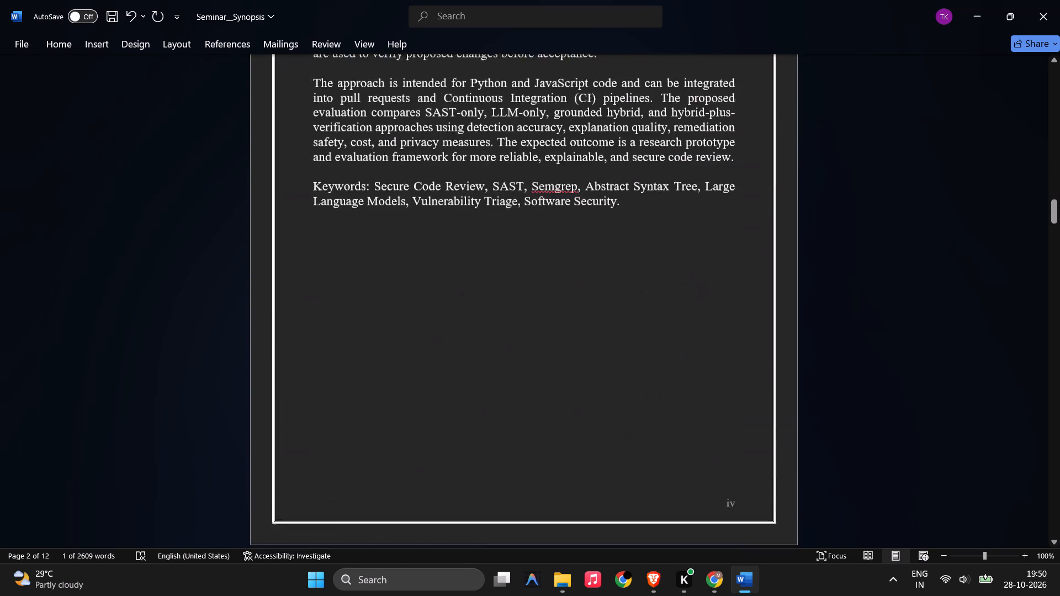
pyautogui.scroll(-20, 402, 189)
pyautogui.scroll(-20, 402, 189)
pyautogui.scroll(-2, 402, 189)
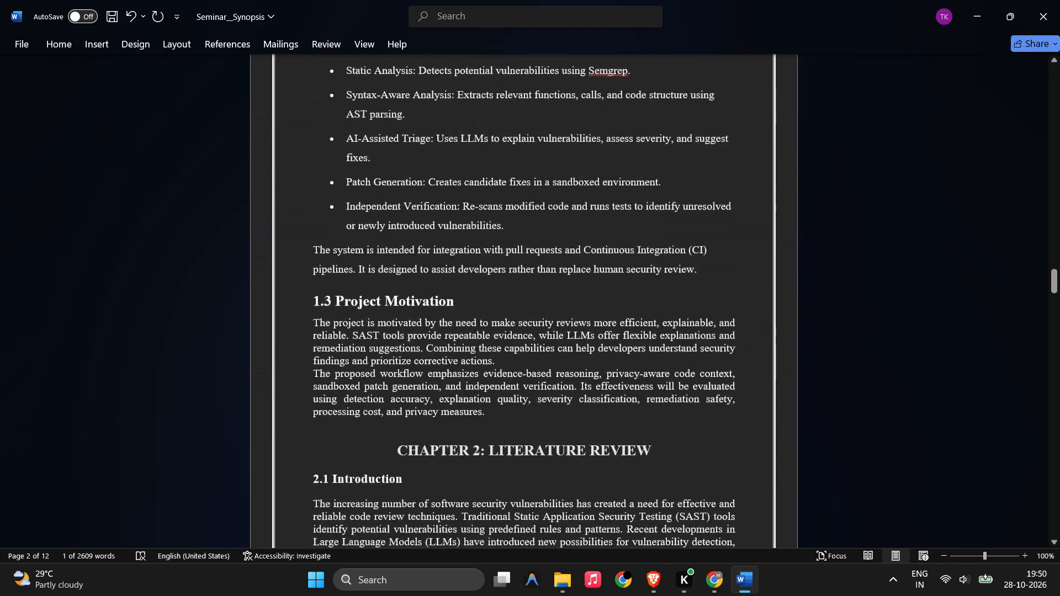
pyautogui.scroll(-19, 405, 187)
pyautogui.scroll(-16, 404, 188)
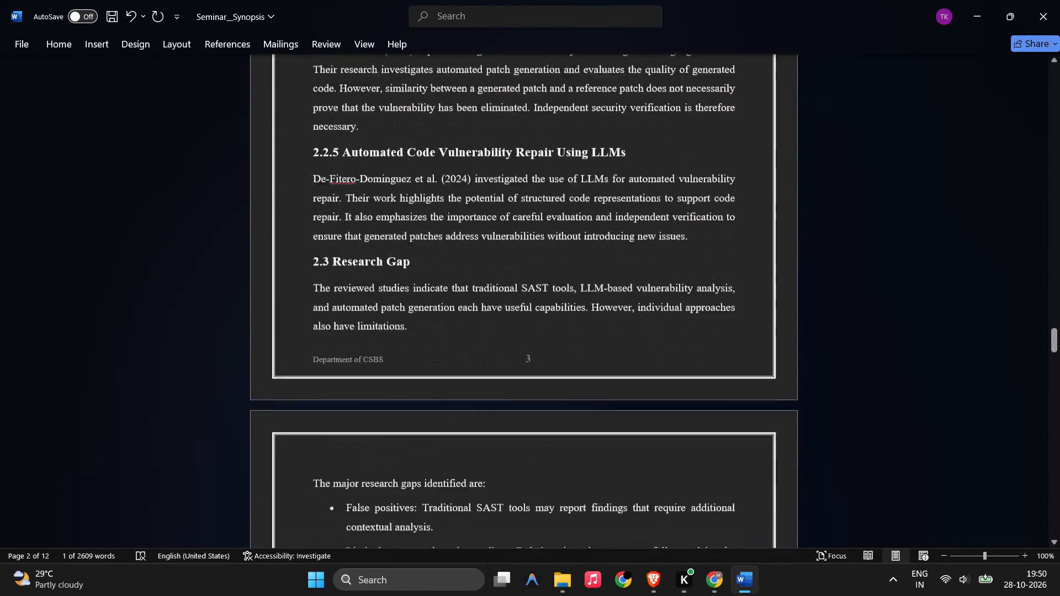
pyautogui.scroll(-14, 409, 187)
pyautogui.scroll(-12, 409, 185)
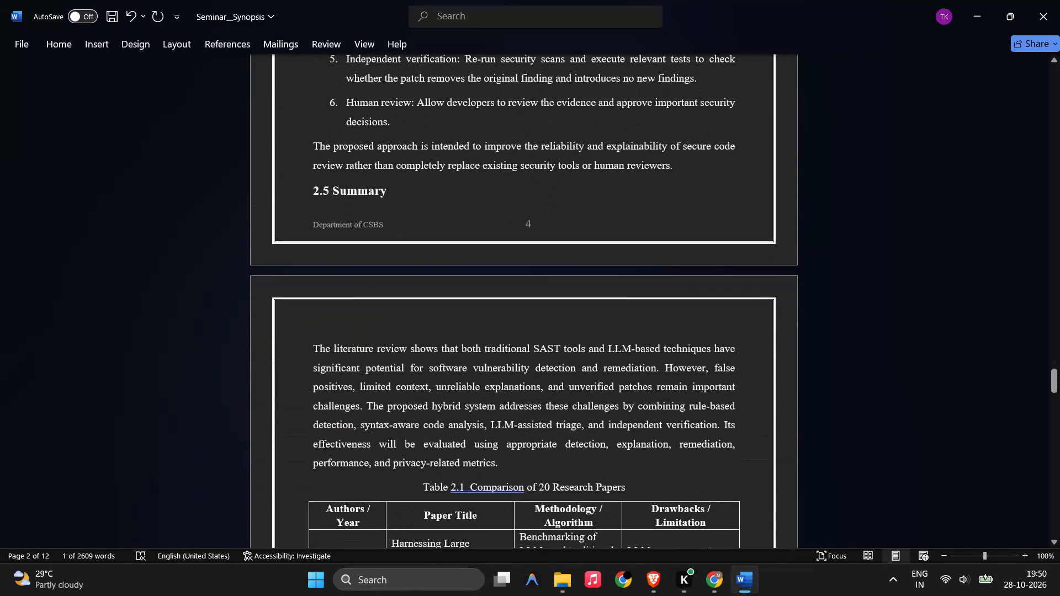
pyautogui.scroll(-4, 410, 182)
pyautogui.scroll(4, 410, 182)
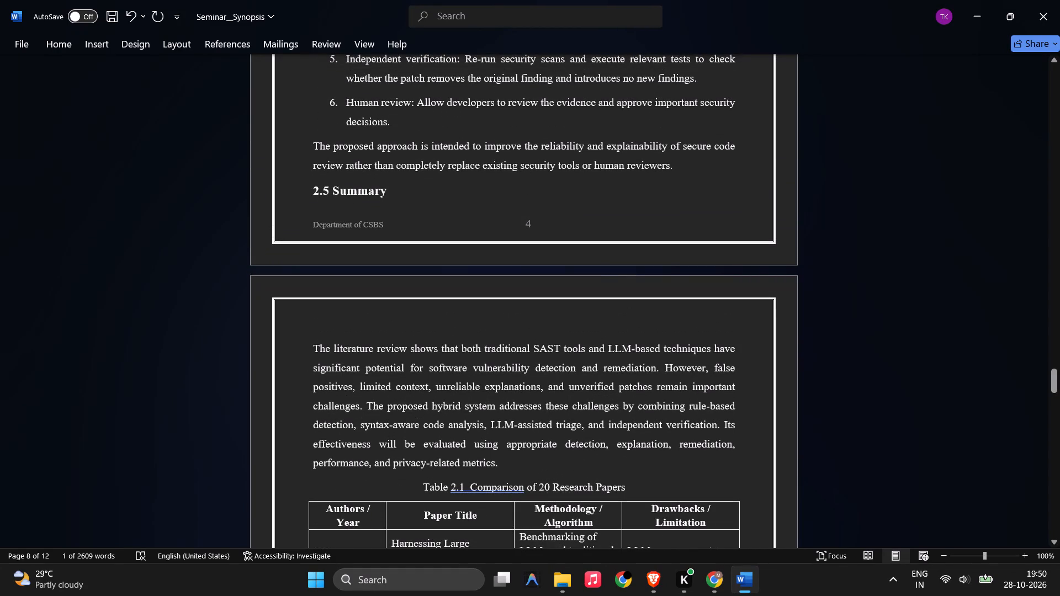
pyautogui.click(688, 167)
pyautogui.press('Return')
# Change the paper count in the Table 2.1 caption so it reads Comparison of 5 Research Papers.
pyautogui.scroll(-4, 688, 167)
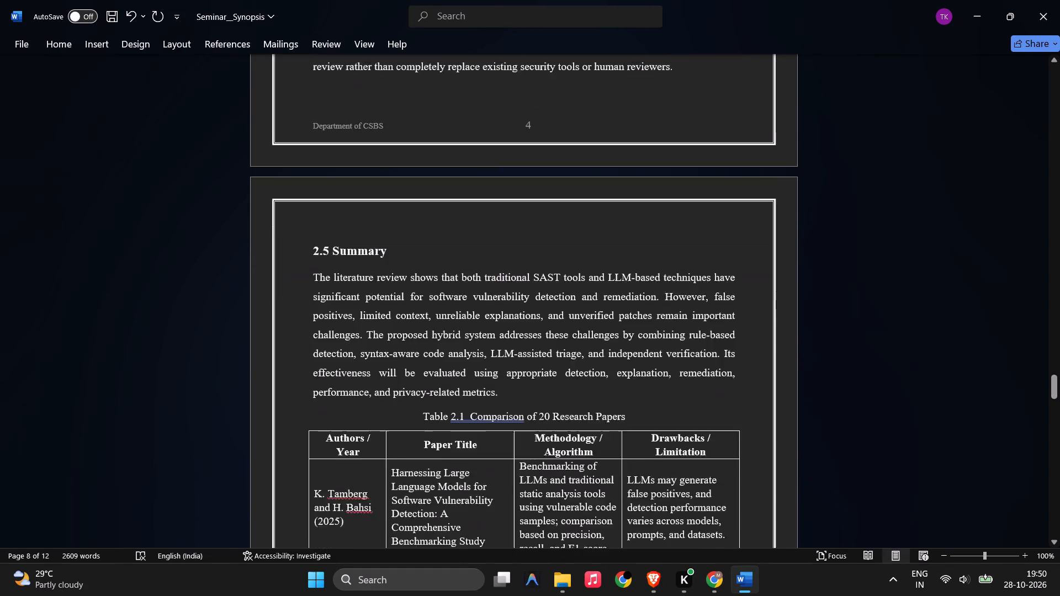
pyautogui.scroll(-12, 688, 167)
pyautogui.scroll(4, 690, 167)
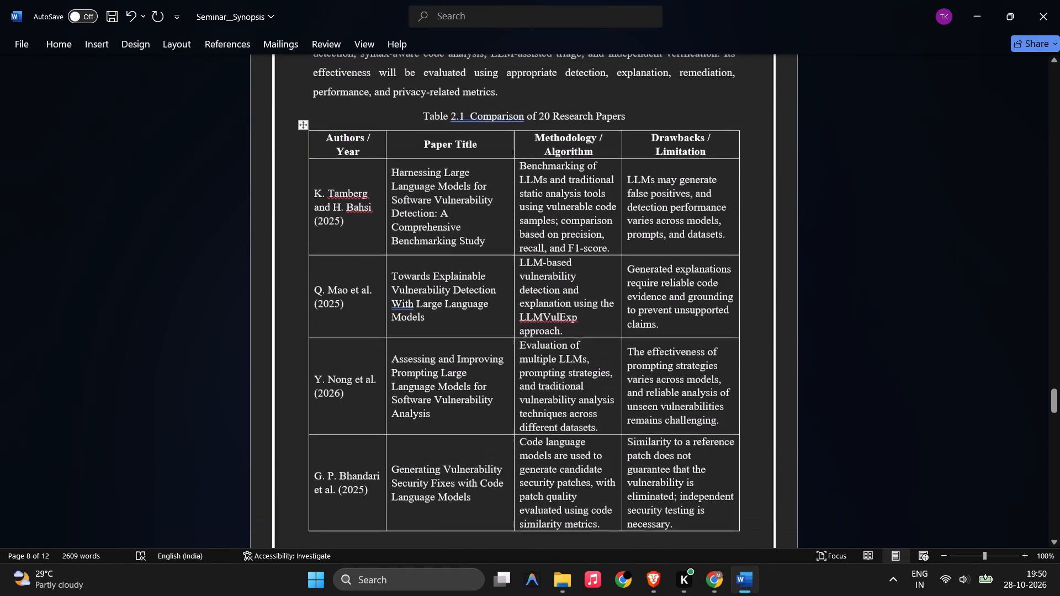
pyautogui.click(550, 123)
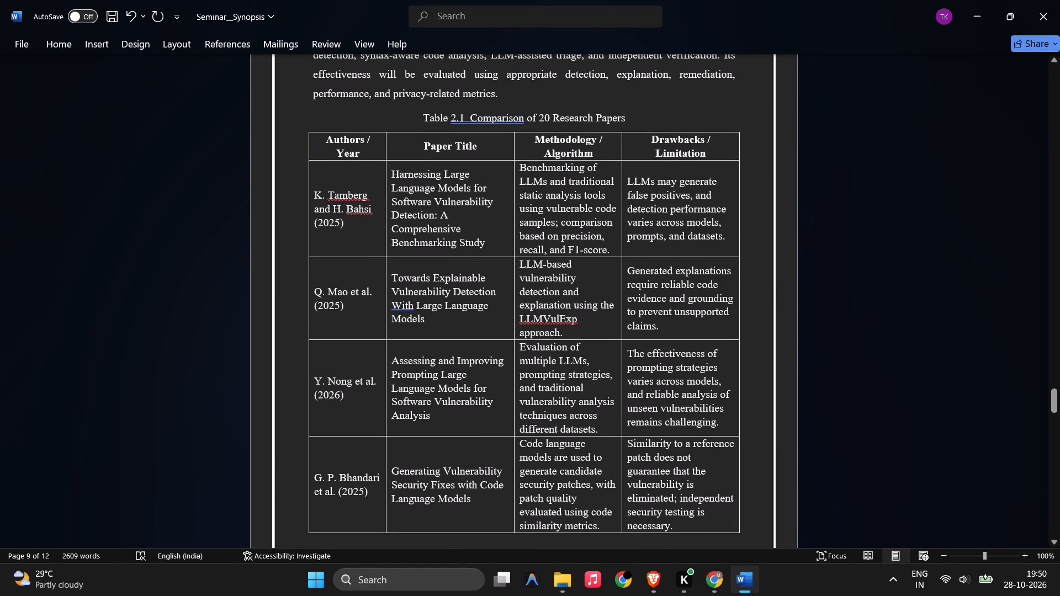
pyautogui.press('BackSpace')
pyautogui.press('BackSpace')
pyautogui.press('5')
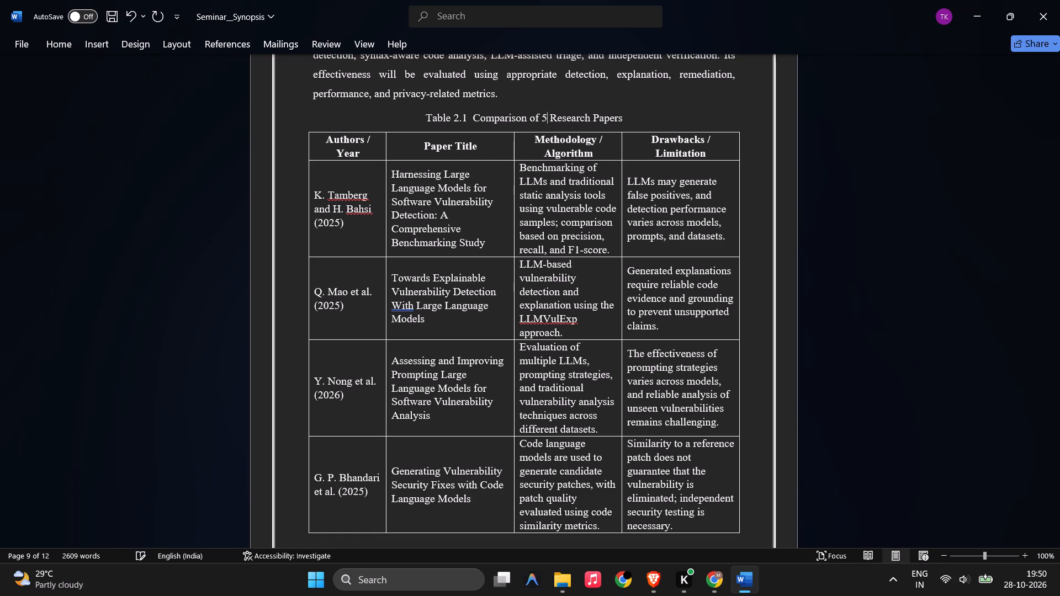
pyautogui.scroll(-19, 550, 123)
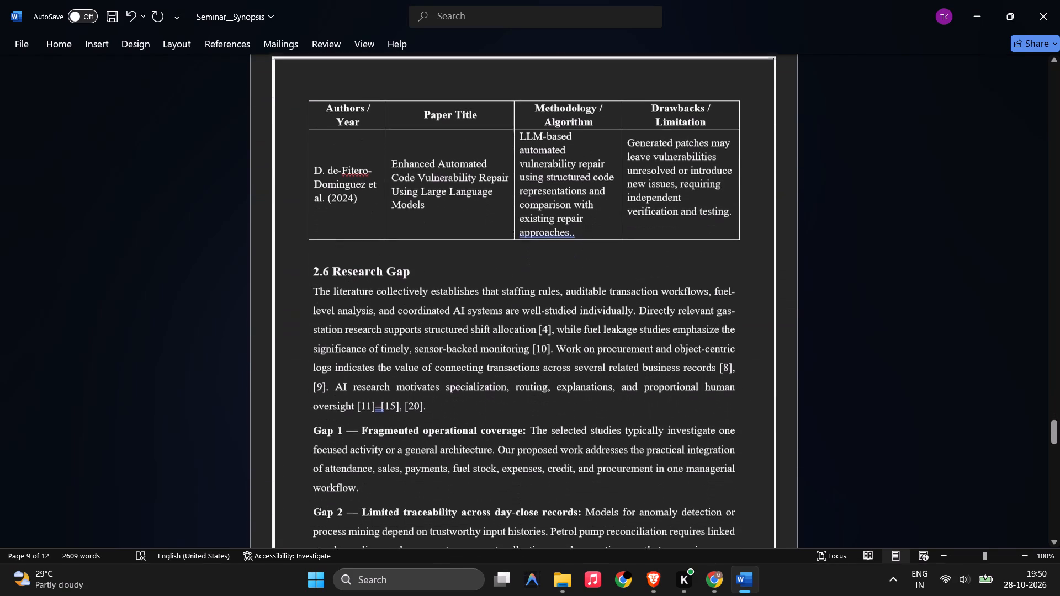
pyautogui.scroll(-3, 317, 273)
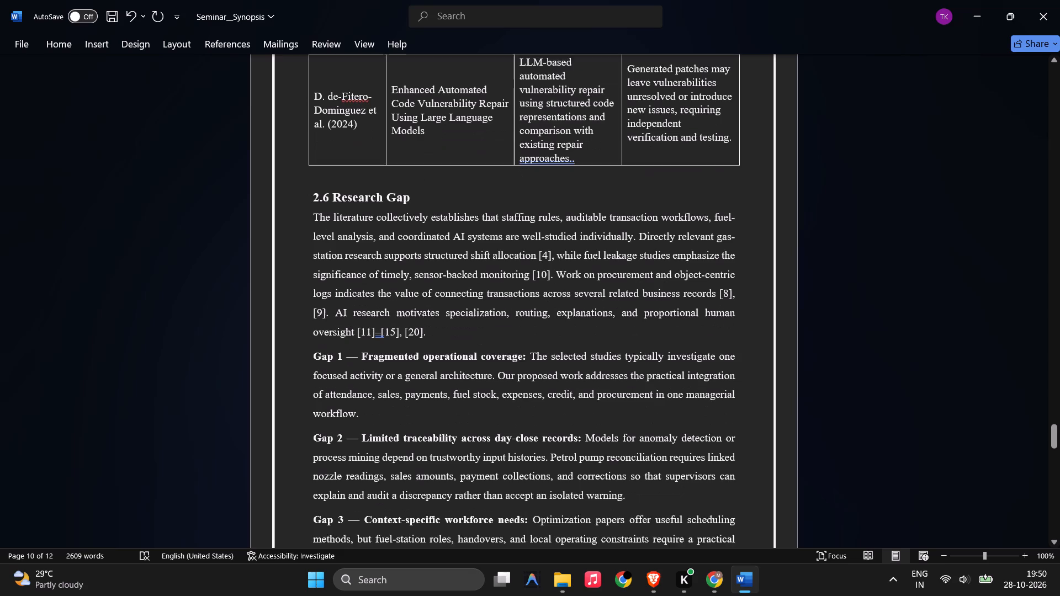
pyautogui.moveTo(421, 166); pyautogui.dragTo(288, 179)
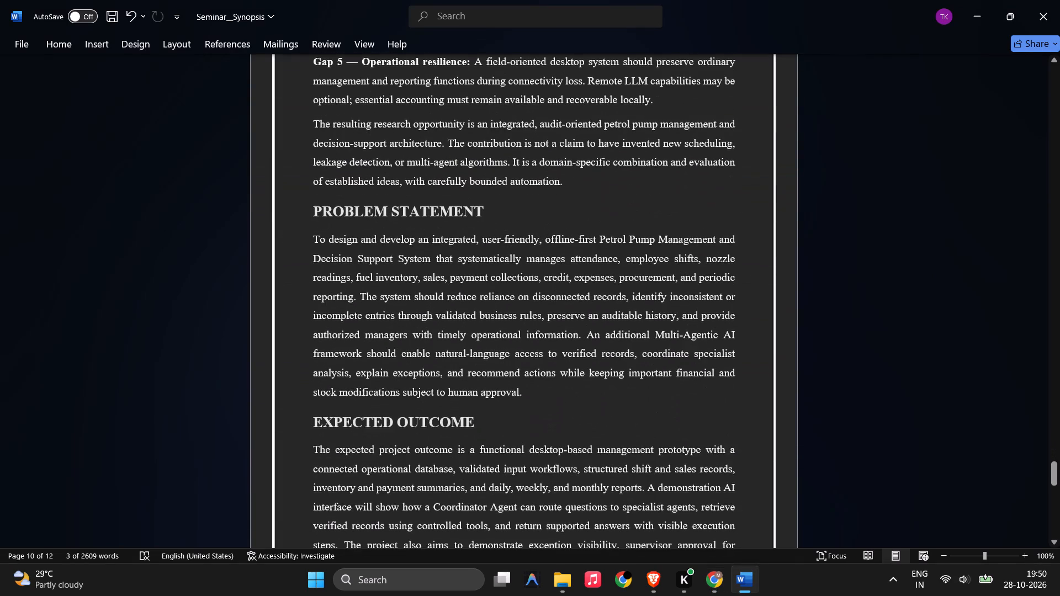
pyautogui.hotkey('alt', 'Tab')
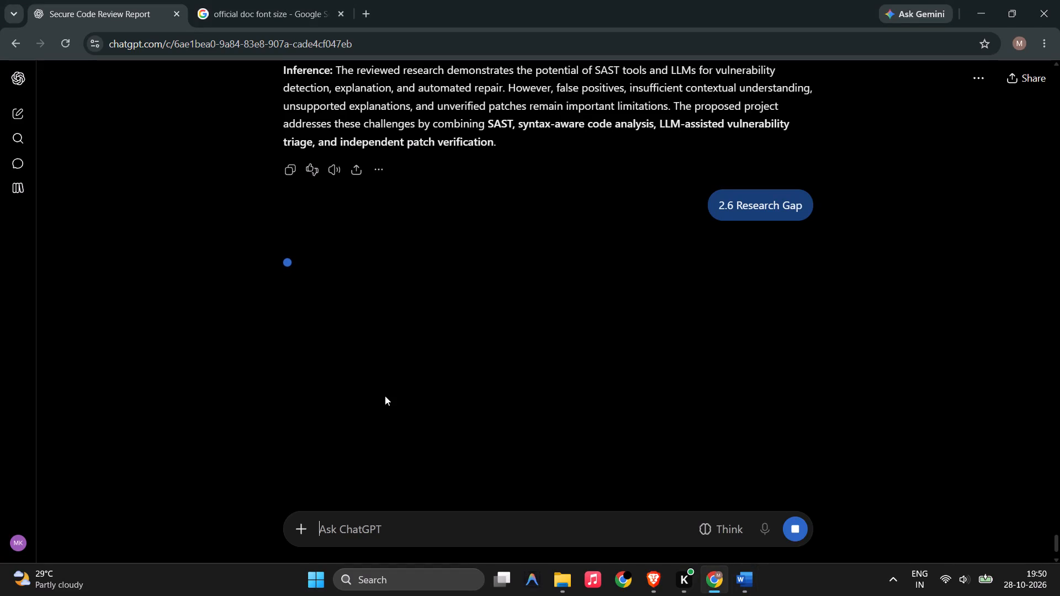
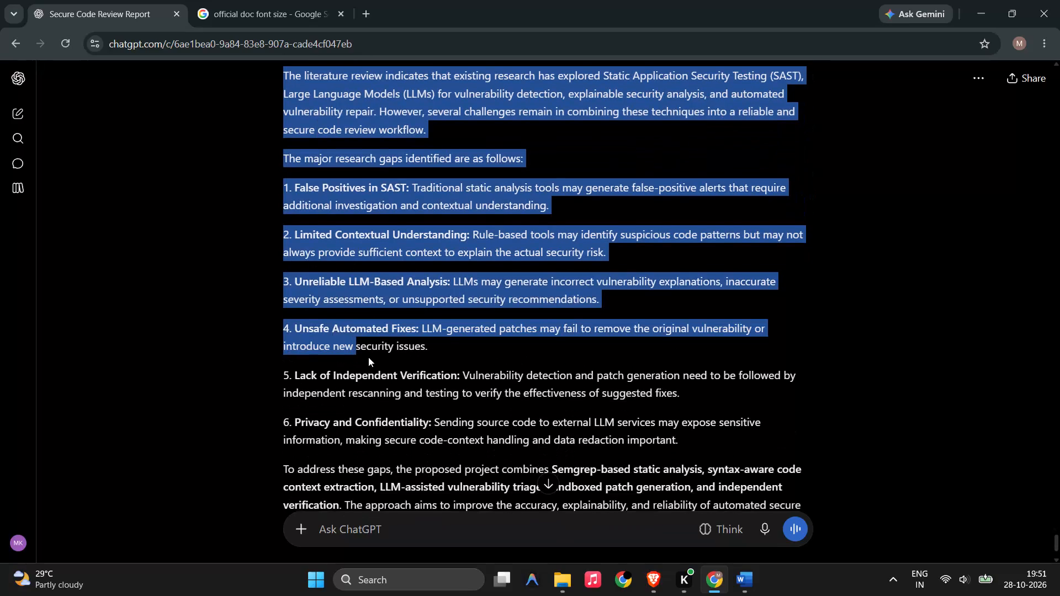
# Copy the full body text of the 2.6 Research Gap section, from the literature review paragraph through the closing paragraph, without its heading.
pyautogui.scroll(-2, 368, 357)
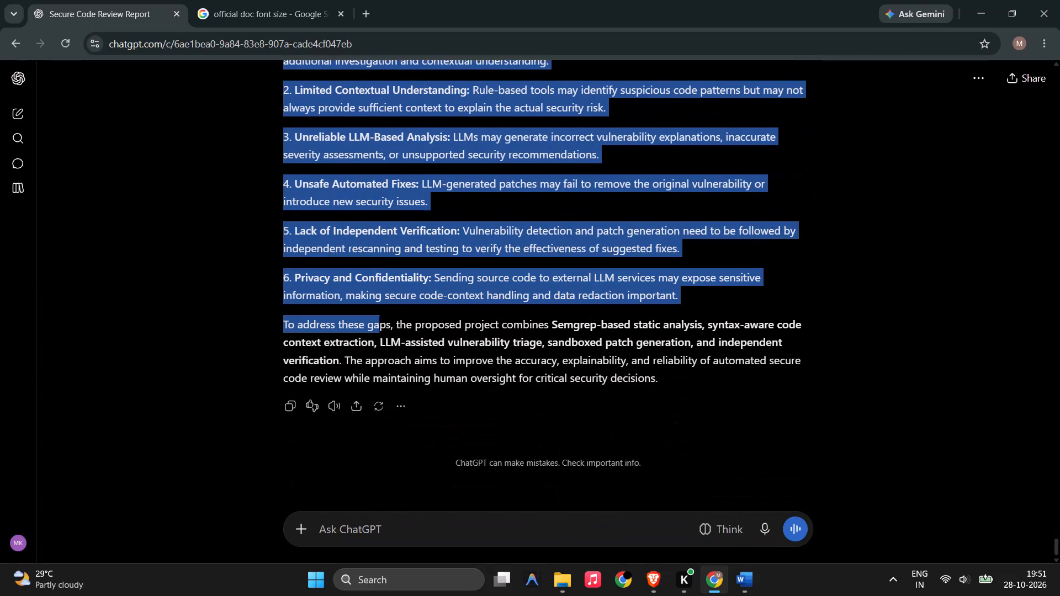
pyautogui.click(620, 347)
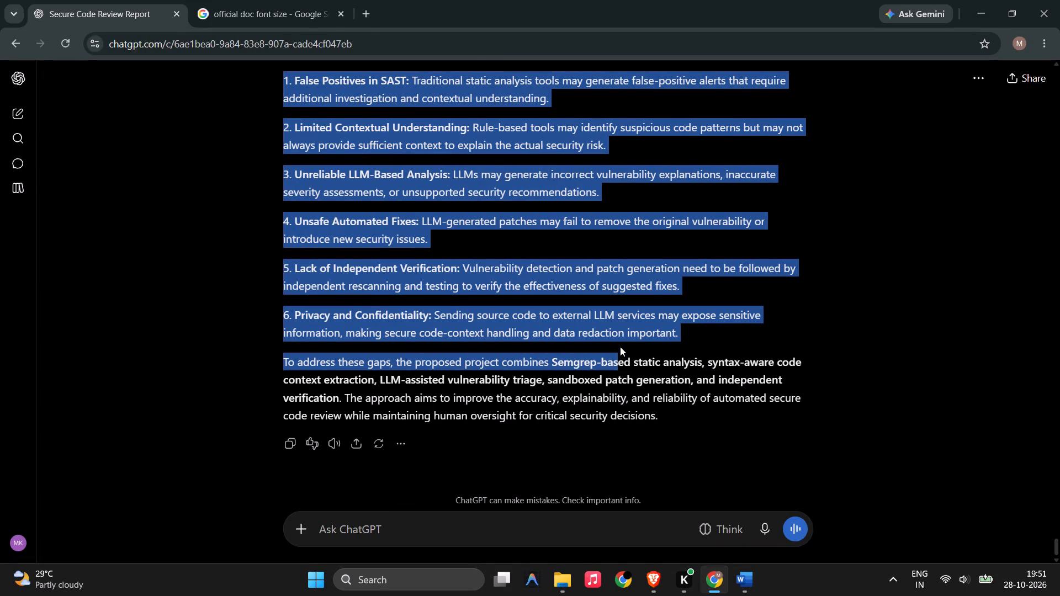
pyautogui.click(893, 279)
pyautogui.moveTo(665, 419); pyautogui.dragTo(331, 201)
pyautogui.scroll(4, 425, 241)
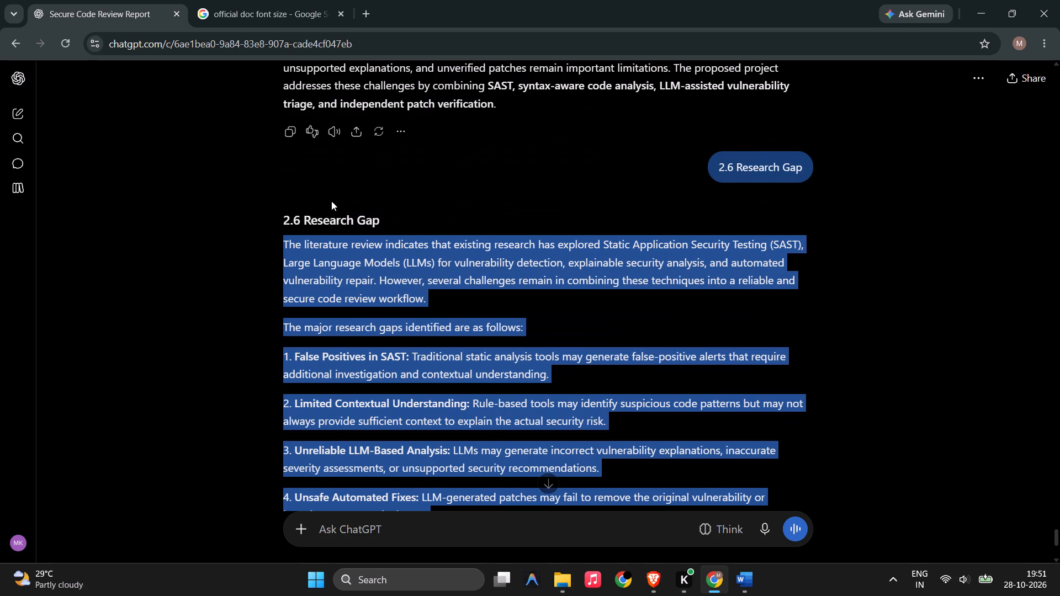
pyautogui.moveTo(331, 201); pyautogui.dragTo(284, 249)
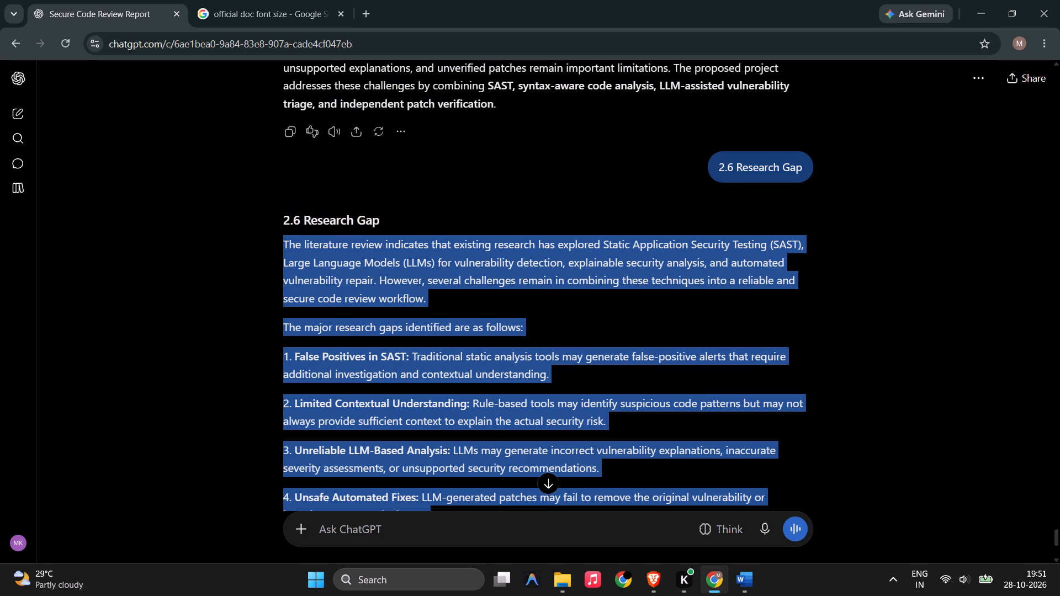
pyautogui.hotkey('ctrl', 'c')
pyautogui.click(462, 297)
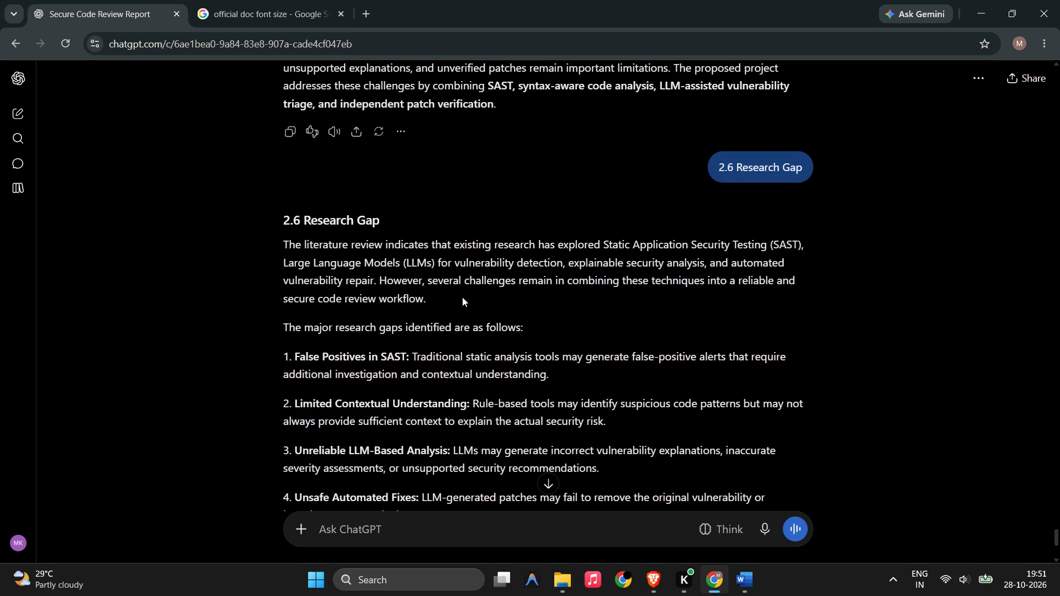
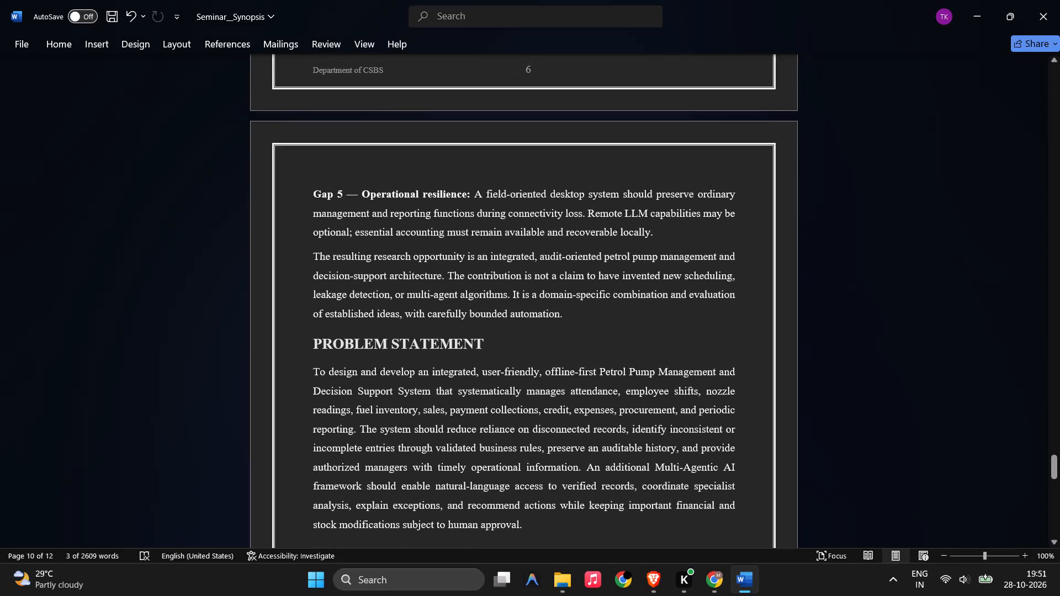
# Replace the old petrol-pump body text under the 2.6 Research Gap heading, through the closing paragraph, with the copied secure code review text.
pyautogui.moveTo(566, 311); pyautogui.dragTo(484, 199)
pyautogui.scroll(4, 484, 199)
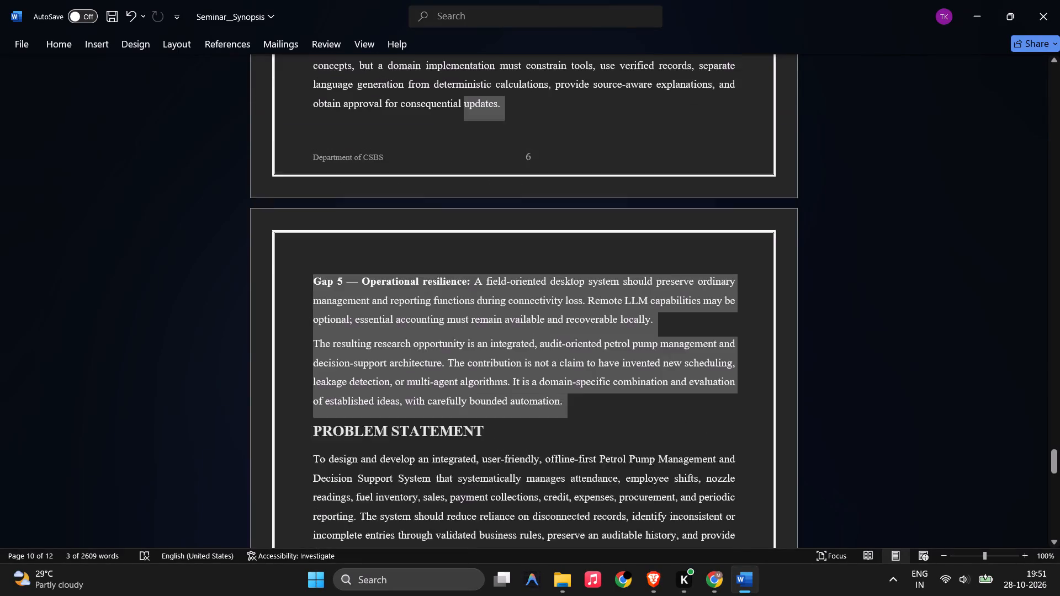
pyautogui.moveTo(484, 199); pyautogui.dragTo(347, 123)
pyautogui.scroll(9, 367, 152)
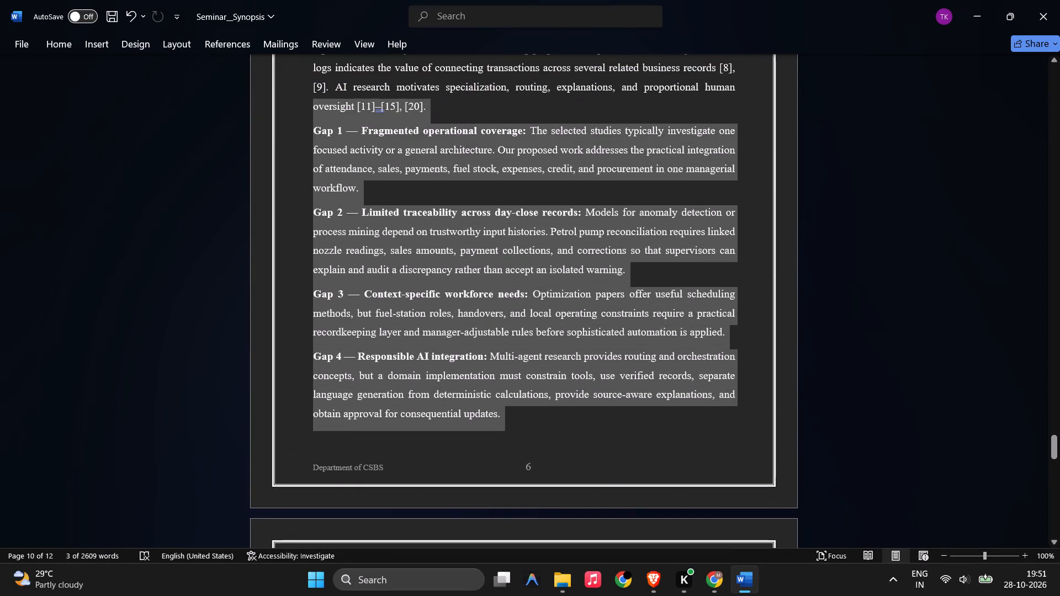
pyautogui.scroll(1, 347, 123)
pyautogui.moveTo(347, 123); pyautogui.dragTo(316, 159)
pyautogui.scroll(3, 347, 123)
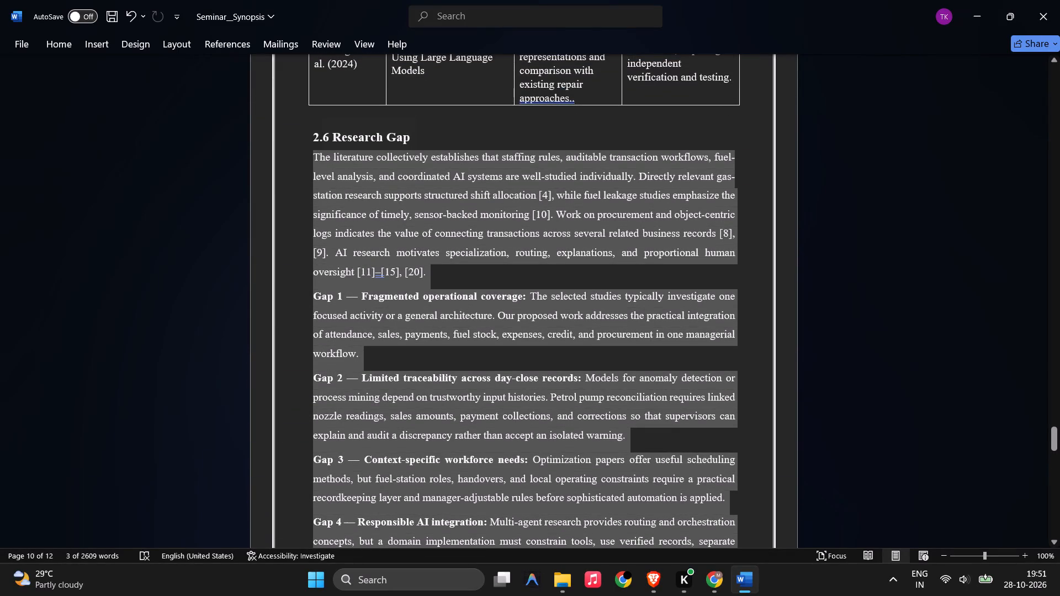
pyautogui.hotkey('ctrl', 'v')
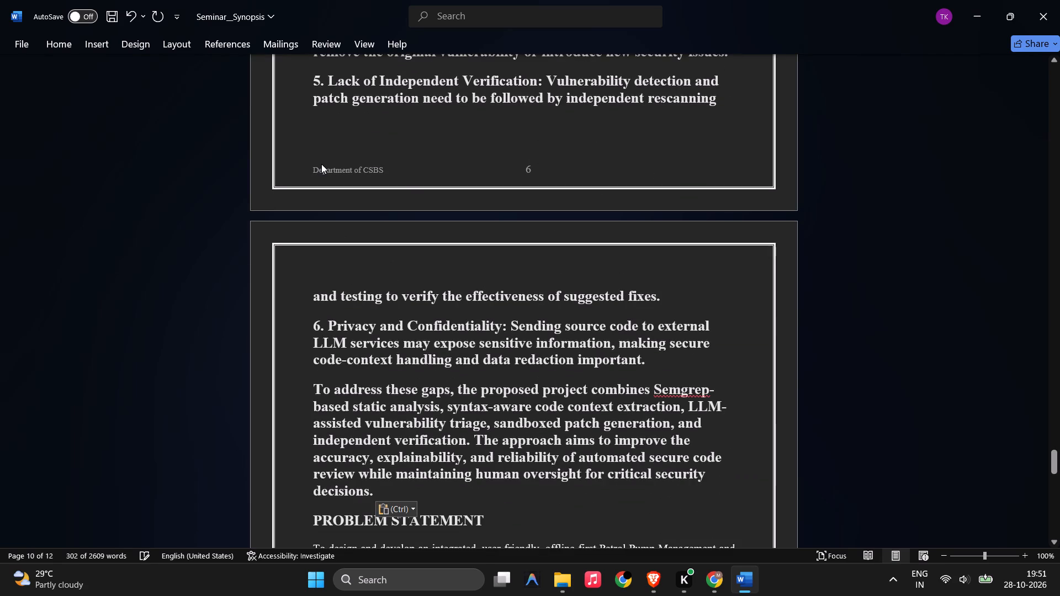
# Set the pasted 2.6 Research Gap body text to font size 12 and remove its bold formatting.
pyautogui.moveTo(372, 491); pyautogui.dragTo(368, 483)
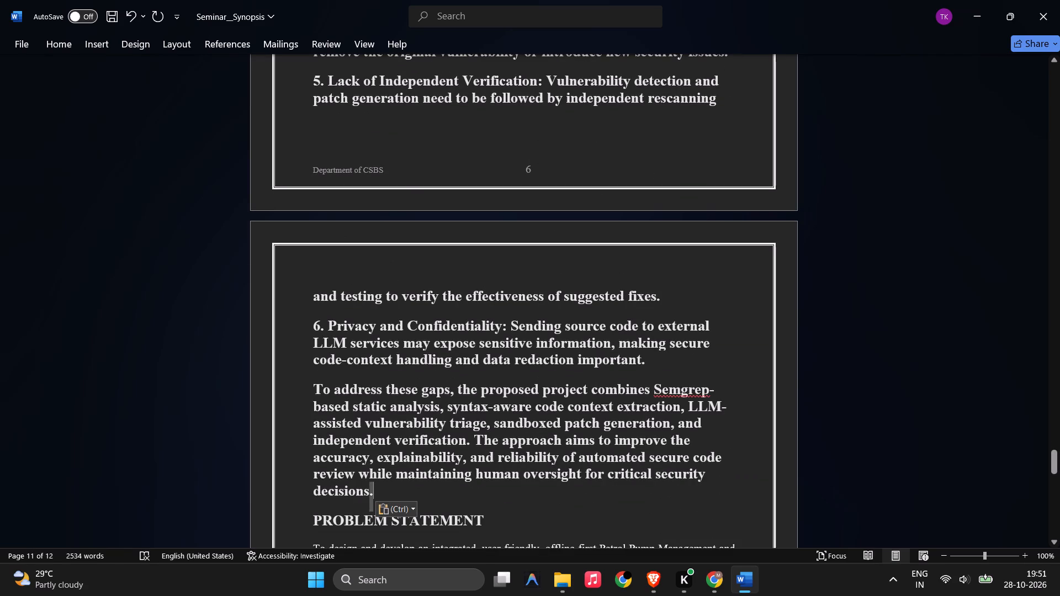
pyautogui.moveTo(368, 483); pyautogui.dragTo(320, 129)
pyautogui.scroll(4, 332, 332)
pyautogui.scroll(4, 316, 209)
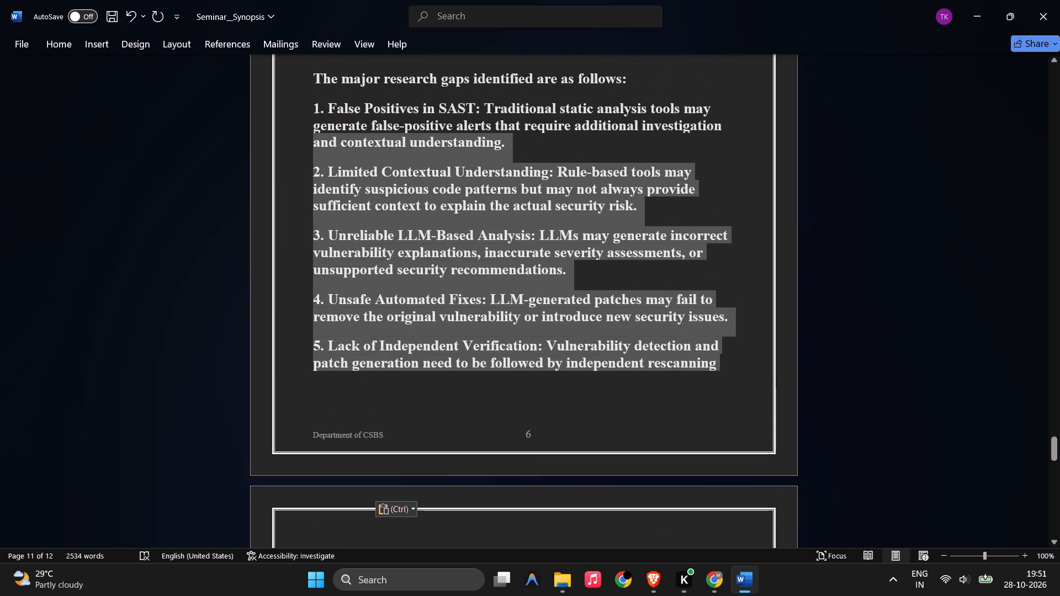
pyautogui.moveTo(320, 129); pyautogui.dragTo(314, 188)
pyautogui.scroll(7, 320, 129)
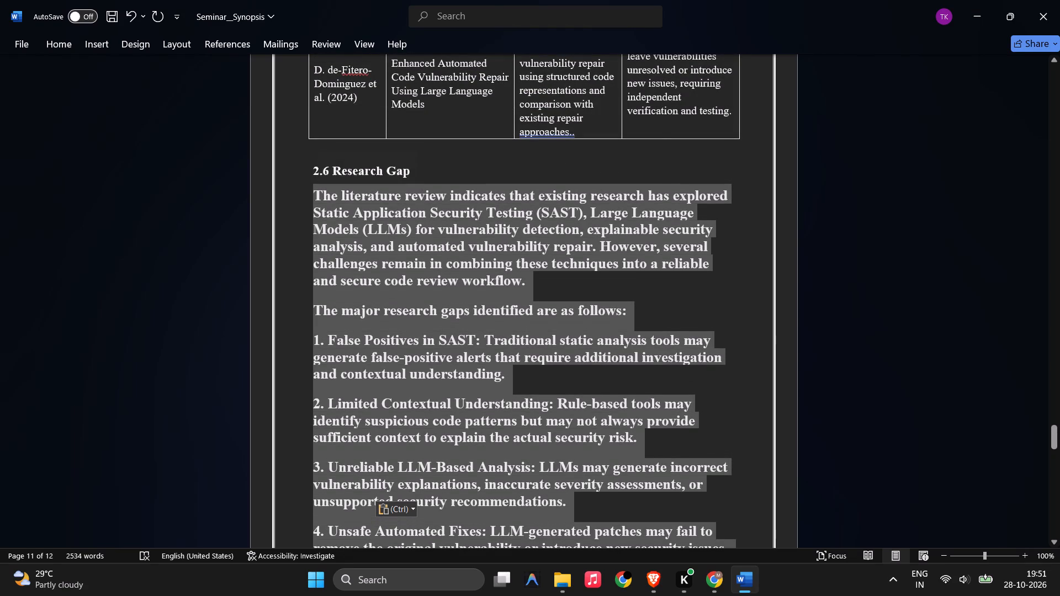
pyautogui.moveTo(314, 188); pyautogui.dragTo(314, 190)
pyautogui.click(420, 147)
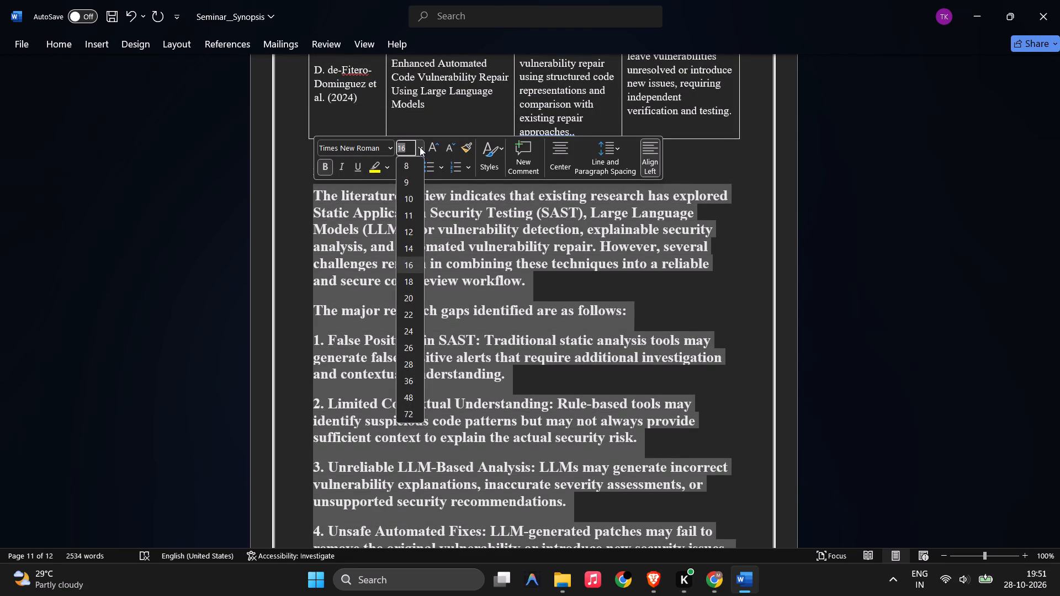
pyautogui.click(414, 230)
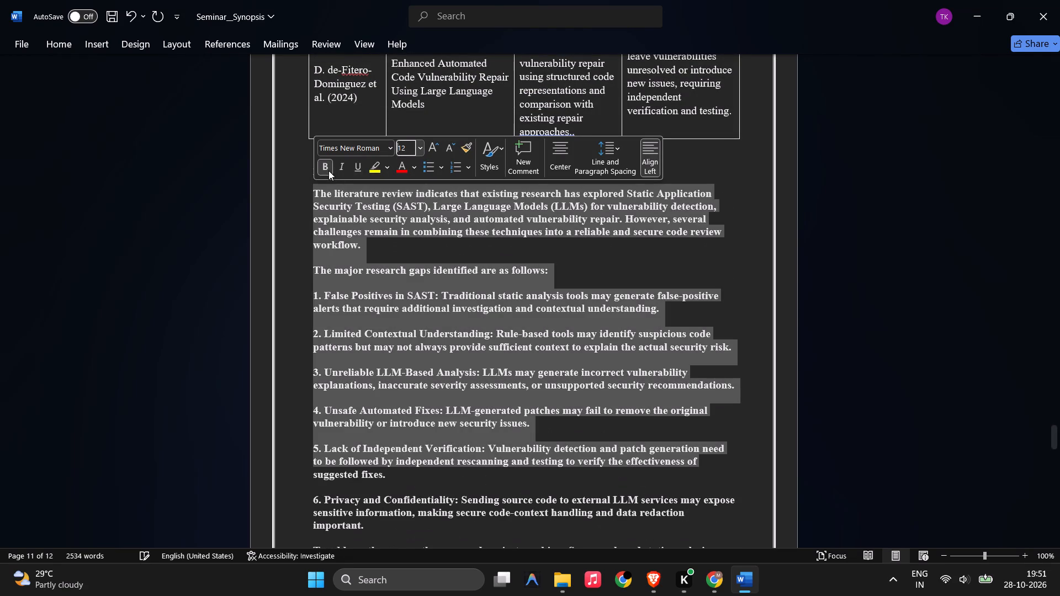
pyautogui.click(328, 169)
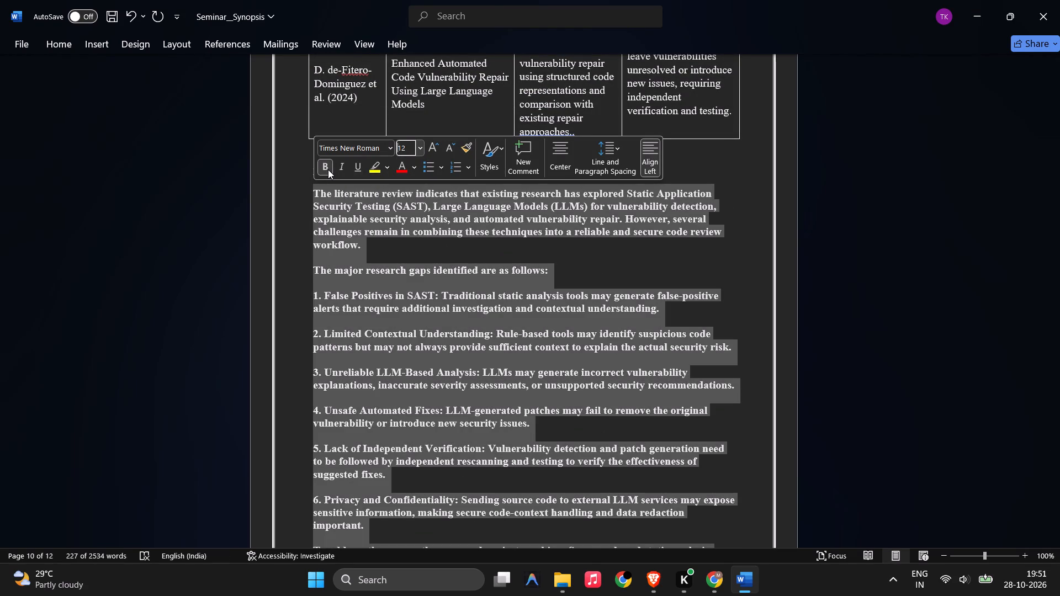
pyautogui.click(386, 257)
# Justify the 2.6 Research Gap body text from its first paragraph through the closing paragraph.
pyautogui.moveTo(315, 197); pyautogui.dragTo(347, 264)
pyautogui.scroll(-11, 328, 238)
pyautogui.moveTo(347, 264); pyautogui.dragTo(718, 187)
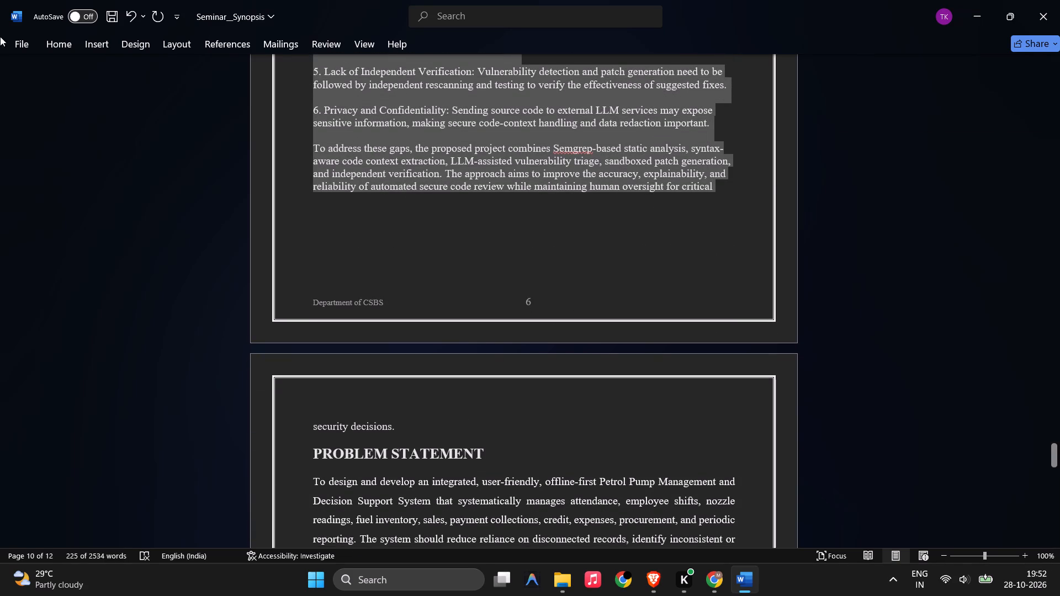
pyautogui.click(45, 38)
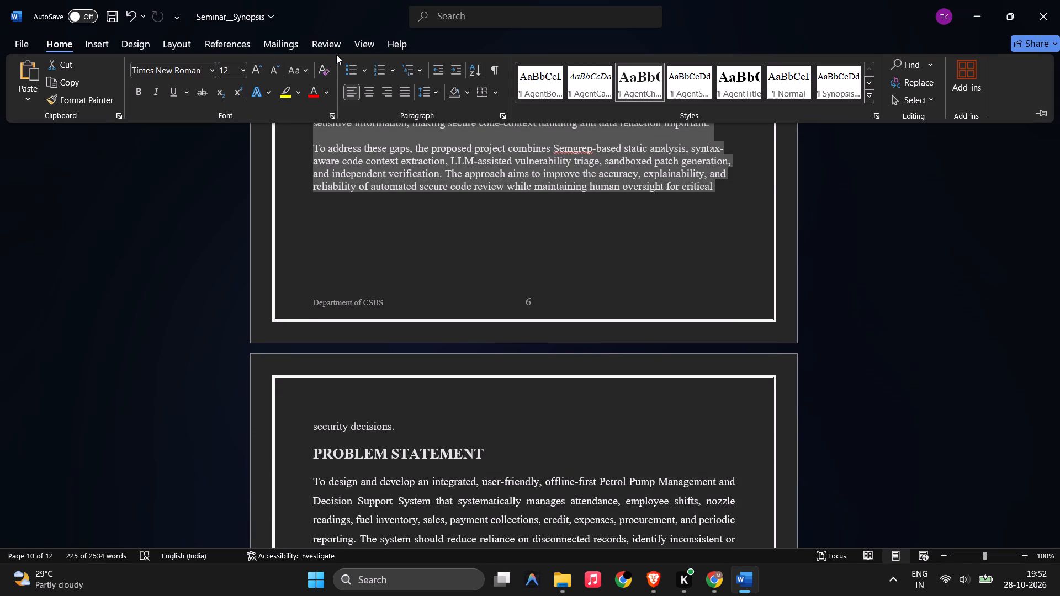
pyautogui.click(398, 85)
pyautogui.click(464, 290)
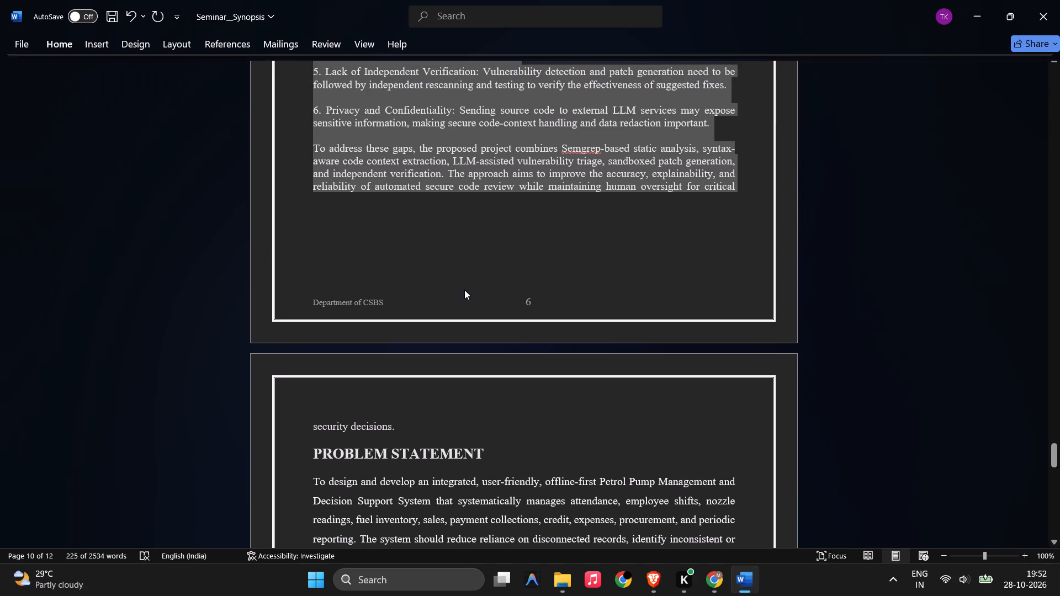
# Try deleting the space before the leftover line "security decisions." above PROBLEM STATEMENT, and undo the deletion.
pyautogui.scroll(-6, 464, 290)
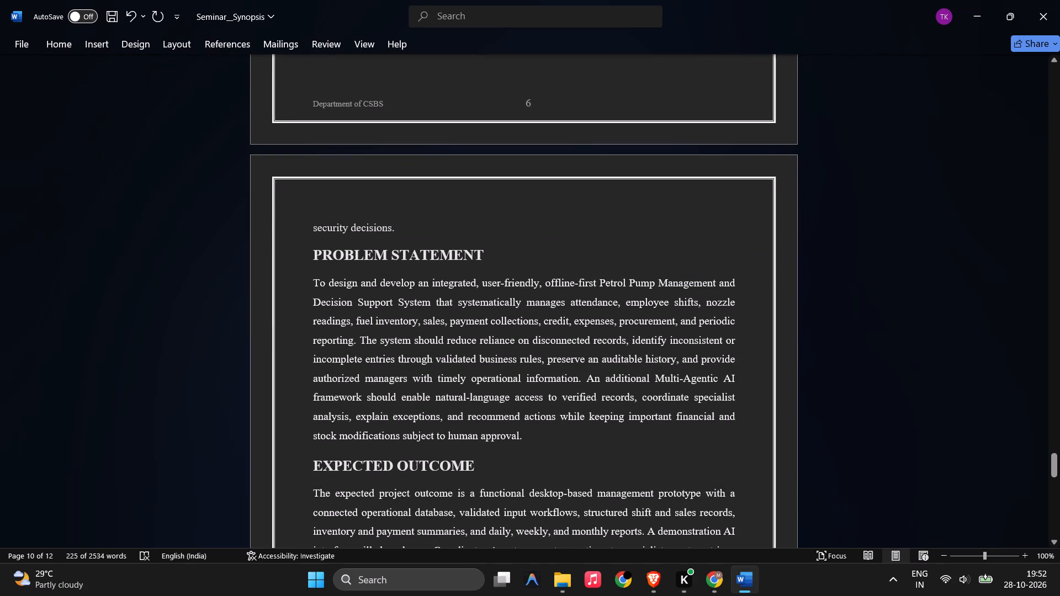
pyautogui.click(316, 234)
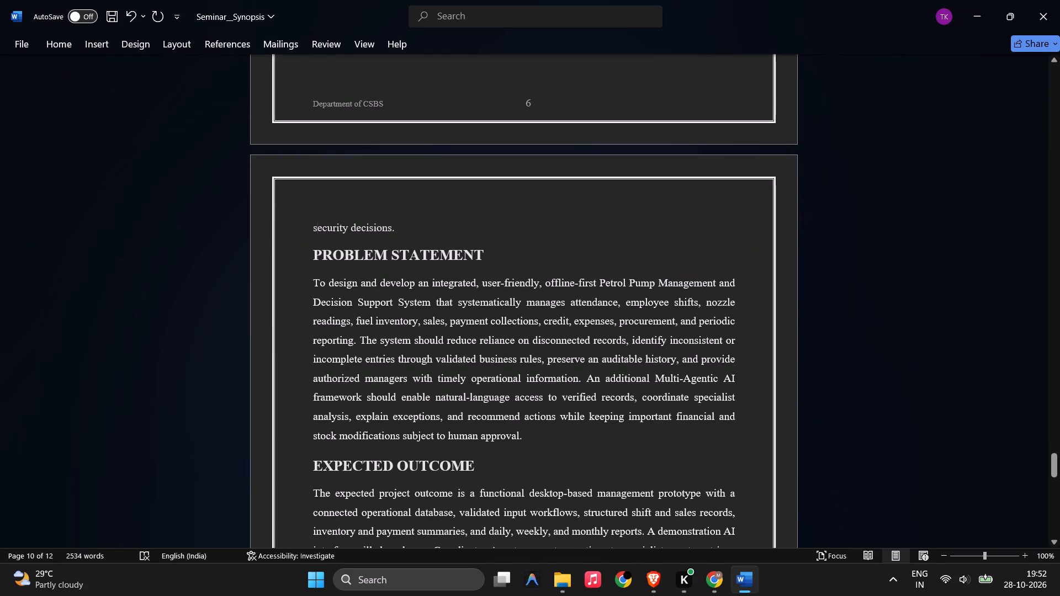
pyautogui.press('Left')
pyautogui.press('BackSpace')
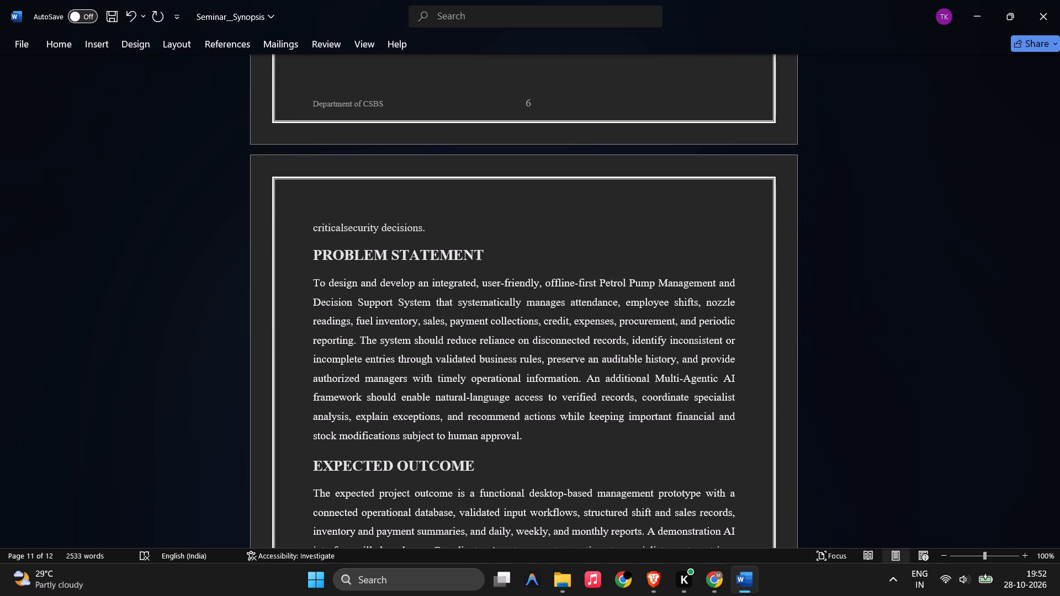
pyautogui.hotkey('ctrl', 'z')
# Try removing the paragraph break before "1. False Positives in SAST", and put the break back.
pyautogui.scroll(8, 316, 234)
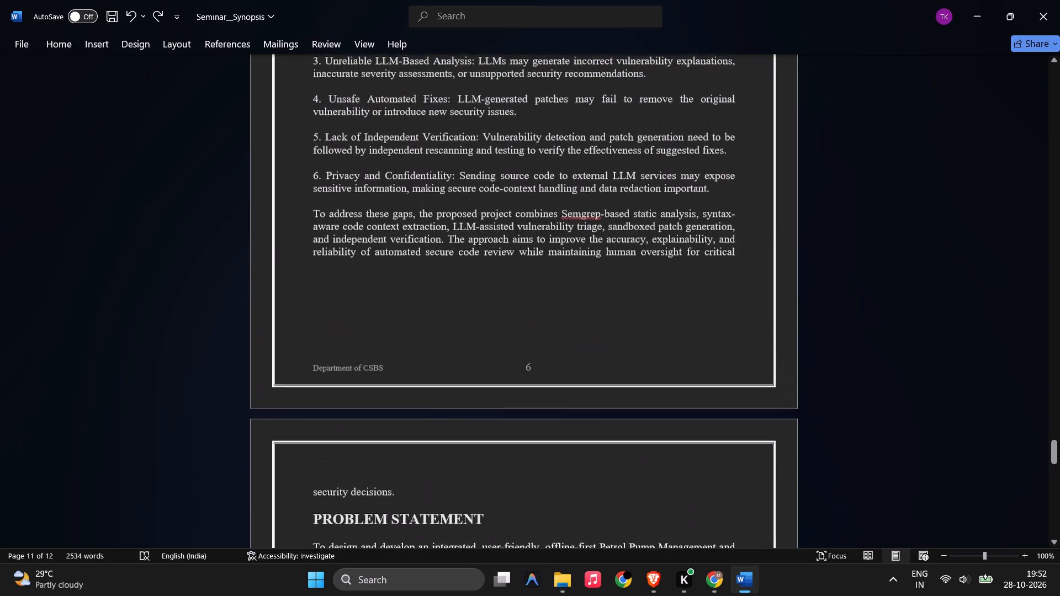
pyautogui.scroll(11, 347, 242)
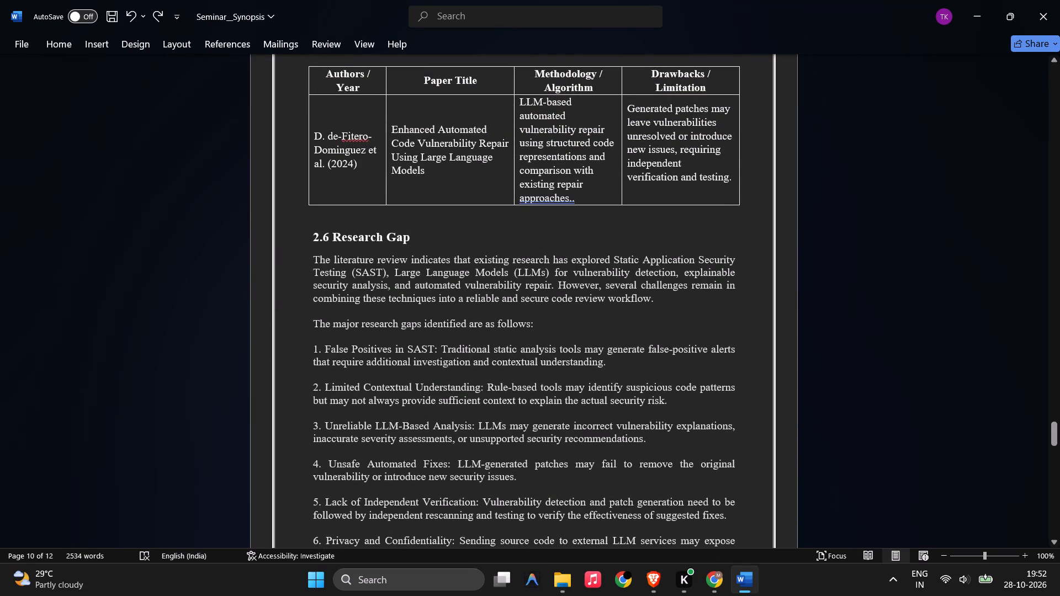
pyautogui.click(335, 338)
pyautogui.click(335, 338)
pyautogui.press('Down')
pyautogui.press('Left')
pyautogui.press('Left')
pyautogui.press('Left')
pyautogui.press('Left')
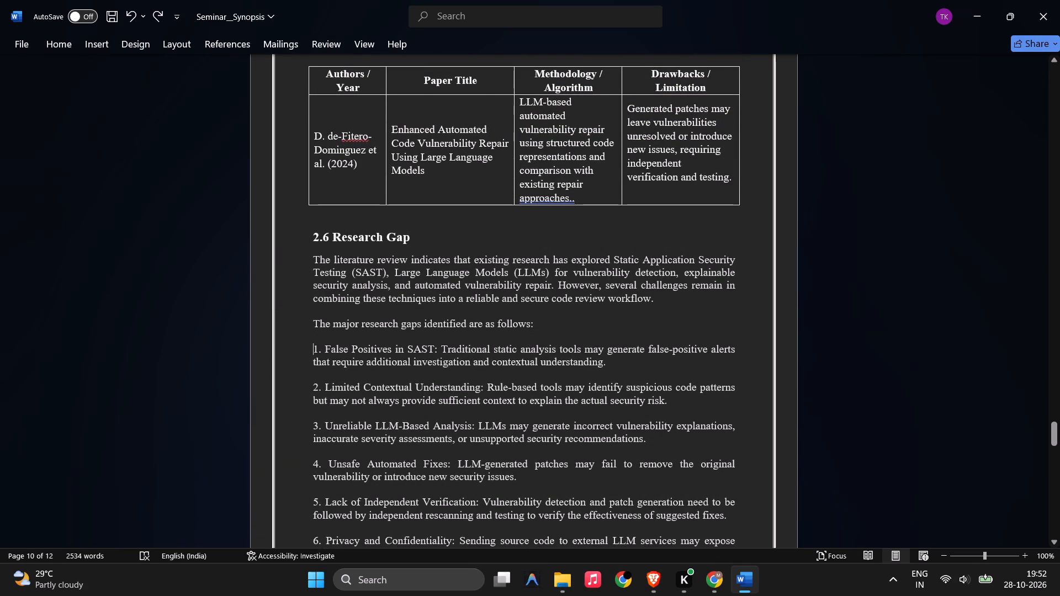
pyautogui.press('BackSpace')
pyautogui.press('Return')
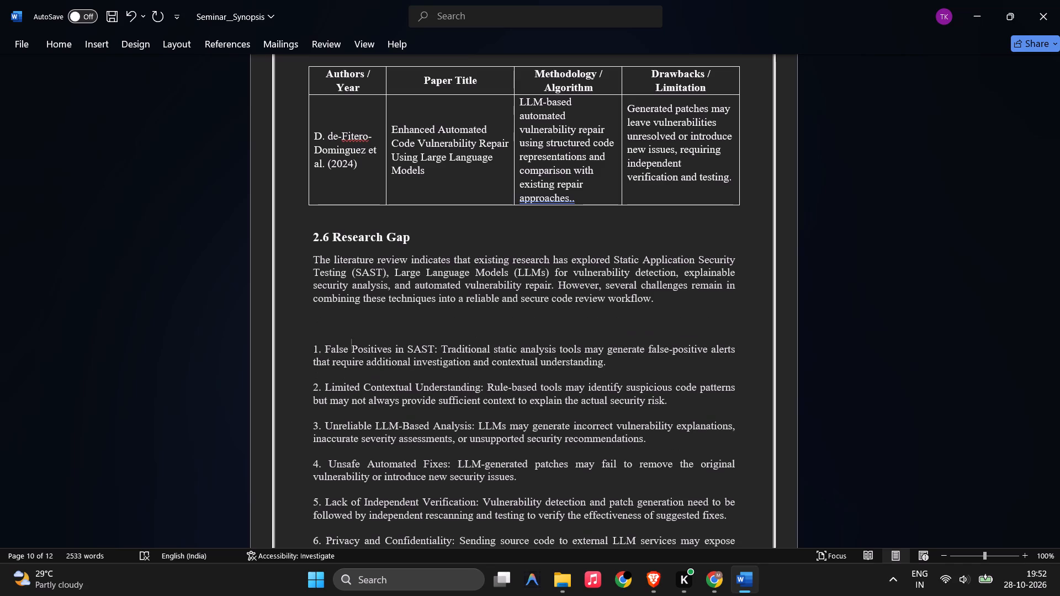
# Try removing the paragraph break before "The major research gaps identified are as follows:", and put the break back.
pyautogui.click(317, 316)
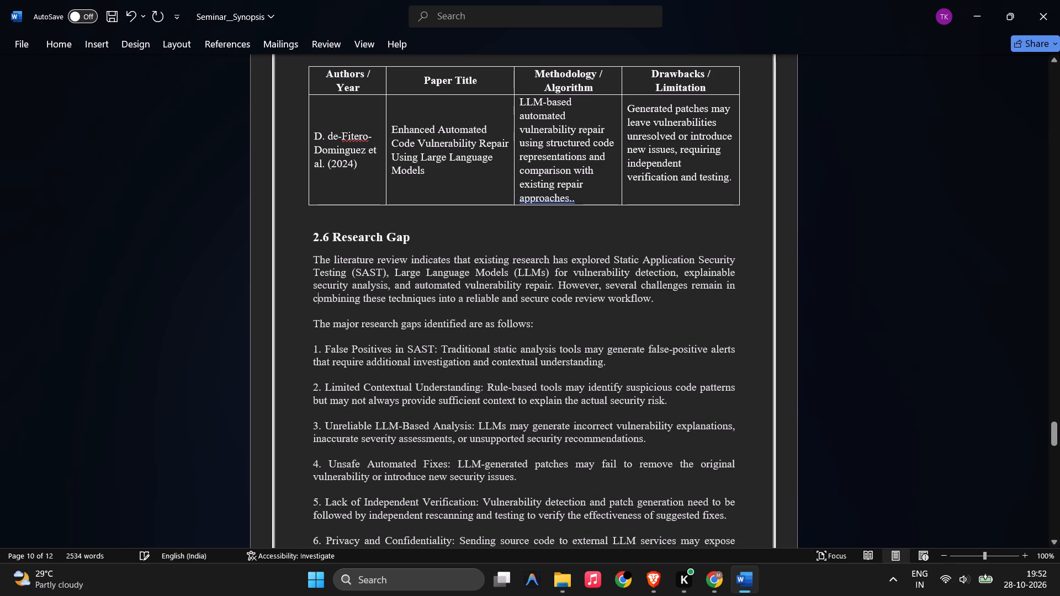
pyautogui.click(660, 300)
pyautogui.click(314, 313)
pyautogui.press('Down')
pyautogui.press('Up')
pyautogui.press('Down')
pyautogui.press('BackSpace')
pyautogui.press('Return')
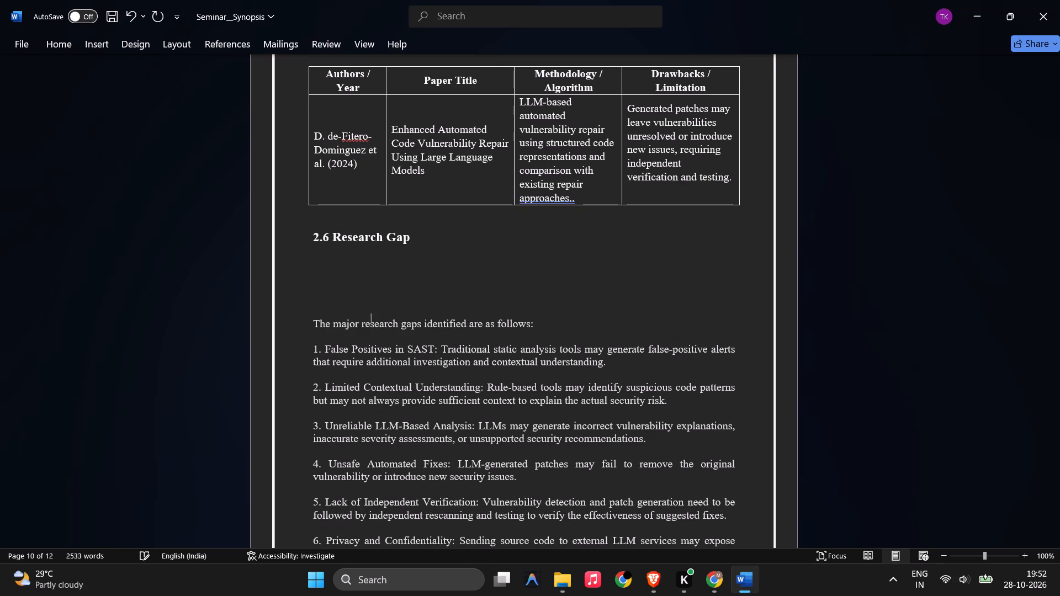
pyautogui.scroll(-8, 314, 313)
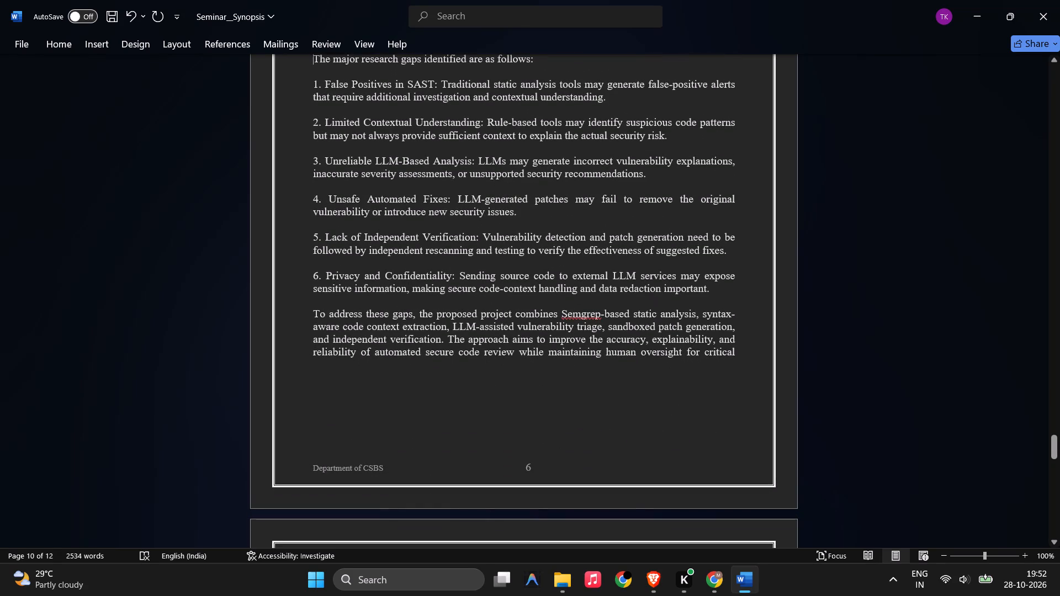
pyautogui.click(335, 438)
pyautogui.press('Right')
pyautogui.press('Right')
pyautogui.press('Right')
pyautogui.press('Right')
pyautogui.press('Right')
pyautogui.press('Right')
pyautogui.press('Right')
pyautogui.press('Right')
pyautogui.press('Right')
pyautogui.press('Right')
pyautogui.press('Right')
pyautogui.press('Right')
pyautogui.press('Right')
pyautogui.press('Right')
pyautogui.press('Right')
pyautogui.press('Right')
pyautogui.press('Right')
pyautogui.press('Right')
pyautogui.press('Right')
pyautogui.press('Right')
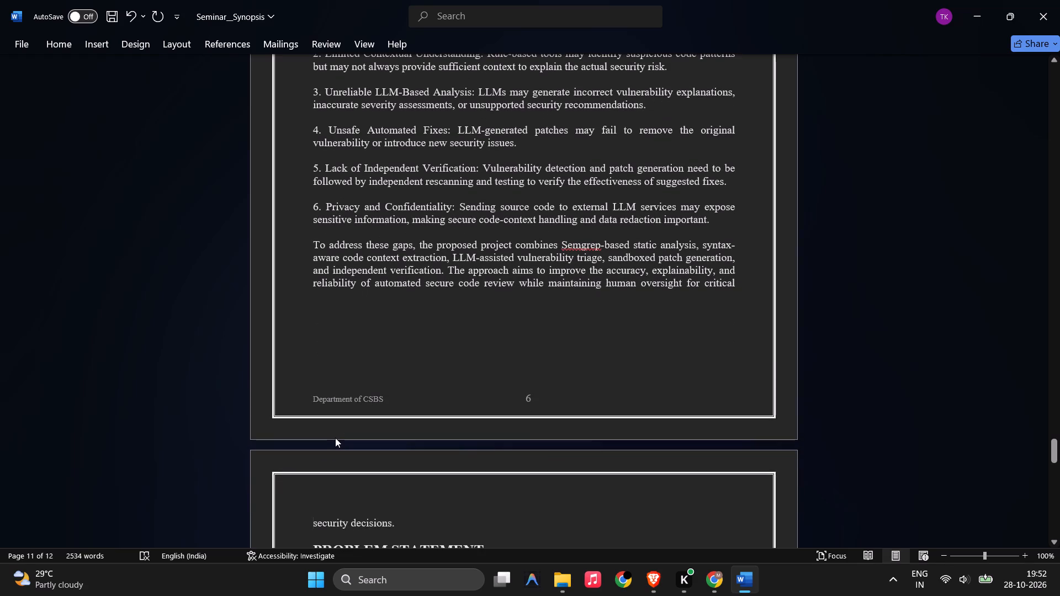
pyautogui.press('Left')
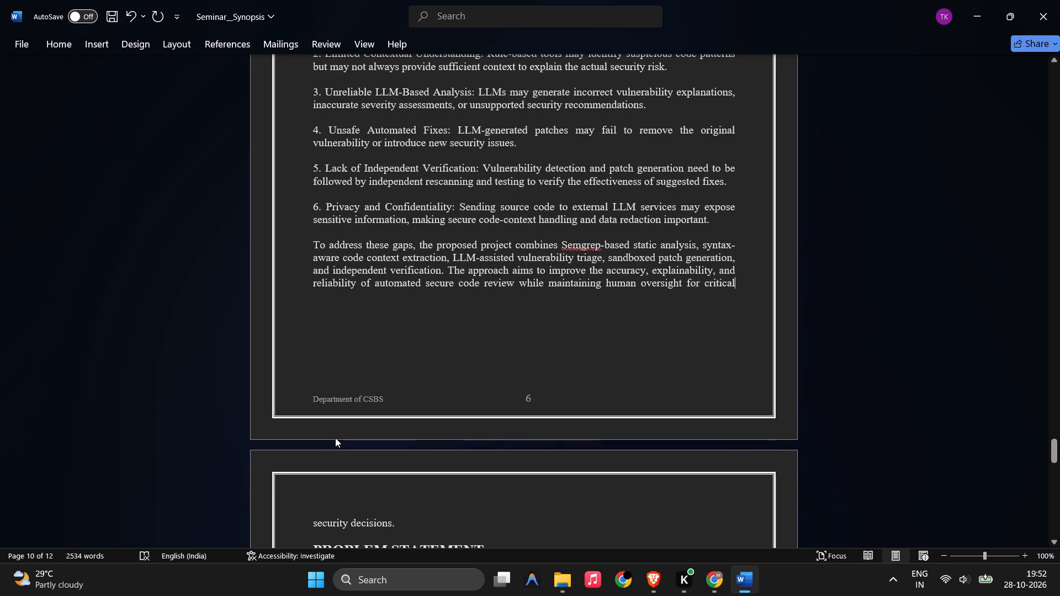
# Set the Section 2 footer's distance from the bottom of the page to 1.5 cm and return to the body text.
pyautogui.doubleClick(394, 380)
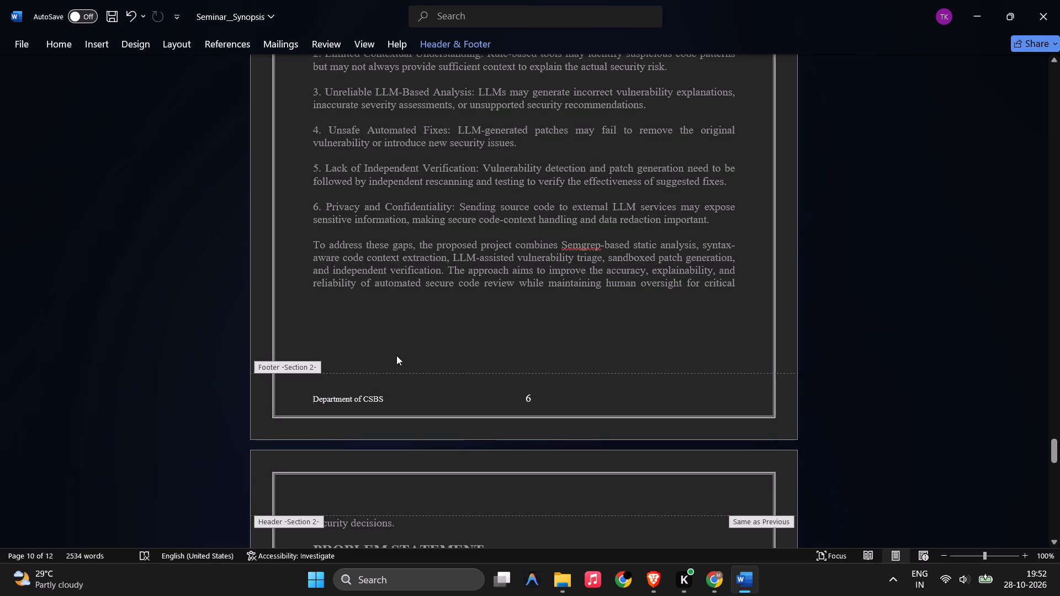
pyautogui.click(460, 45)
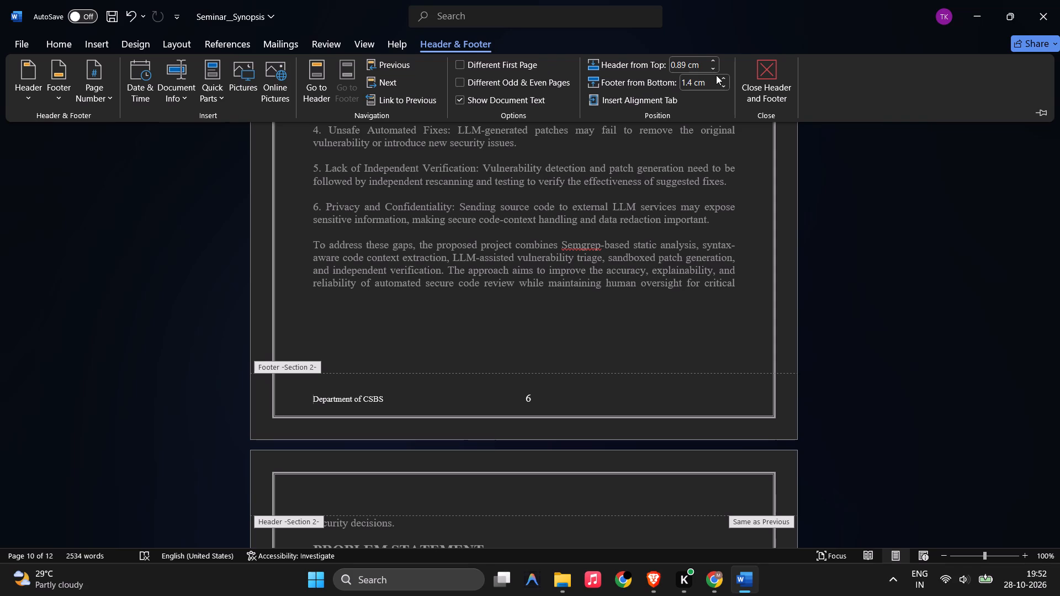
pyautogui.click(724, 82)
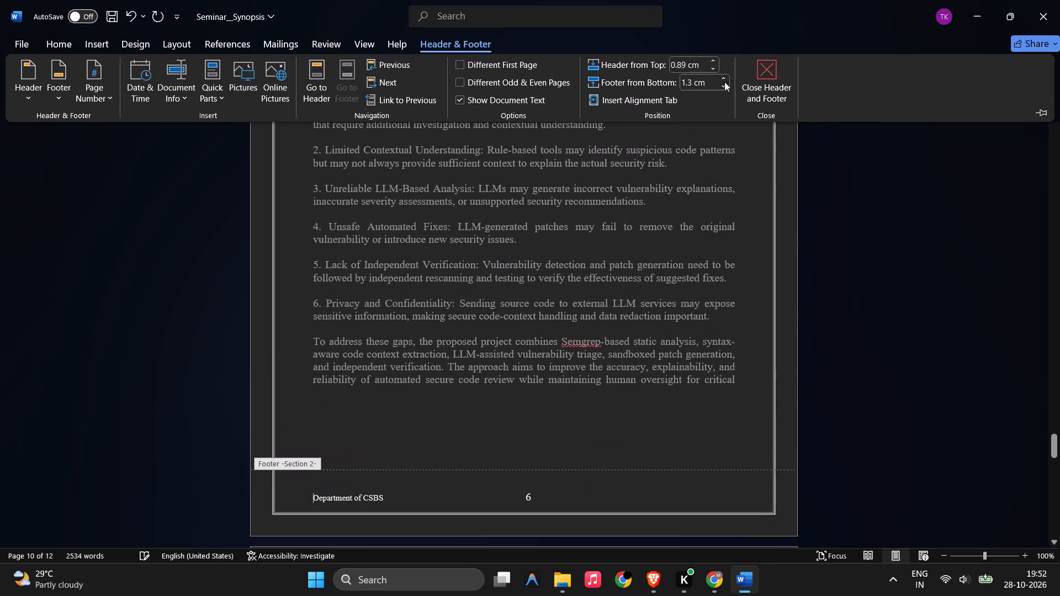
pyautogui.click(725, 74)
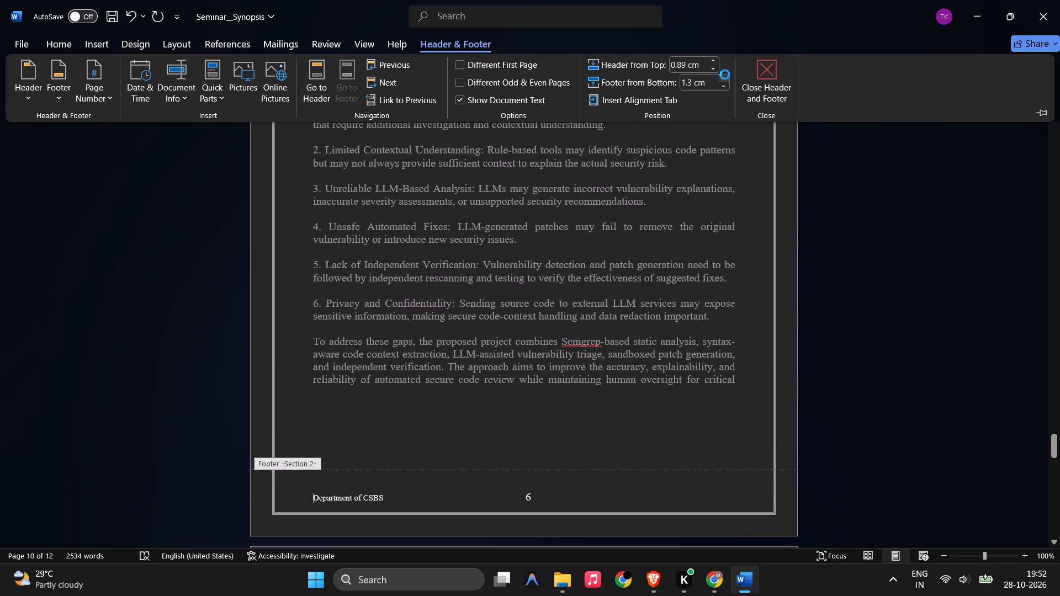
pyautogui.click(724, 87)
pyautogui.click(724, 87)
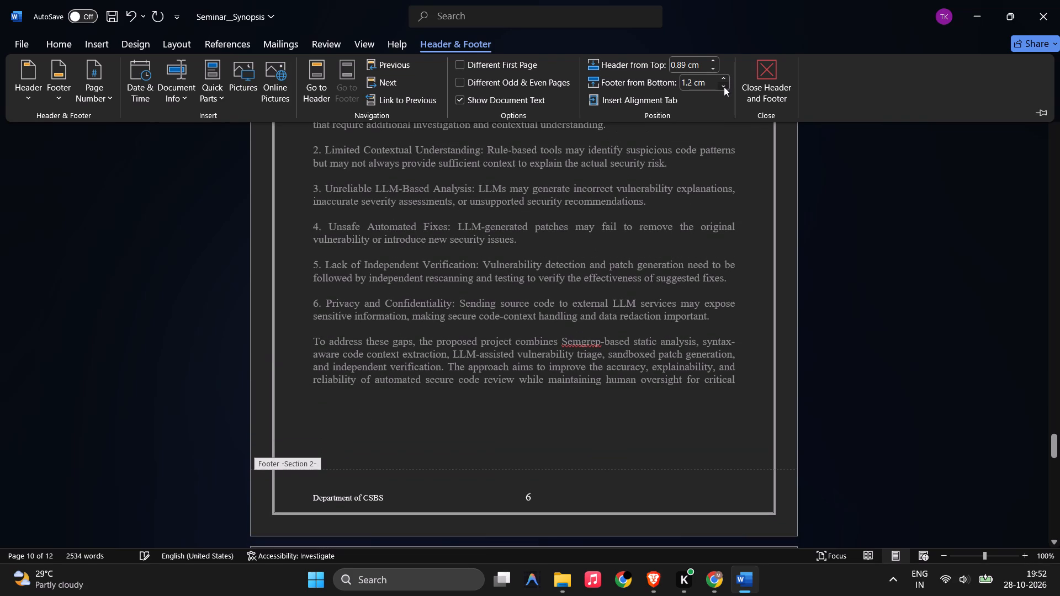
pyautogui.tripleClick(724, 77)
pyautogui.click(724, 77)
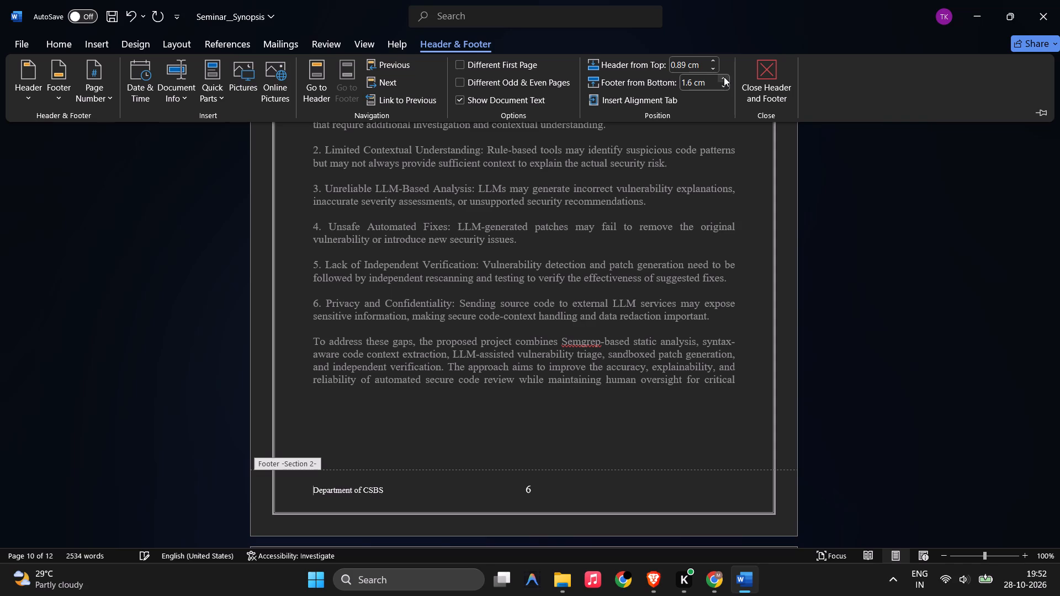
pyautogui.click(722, 88)
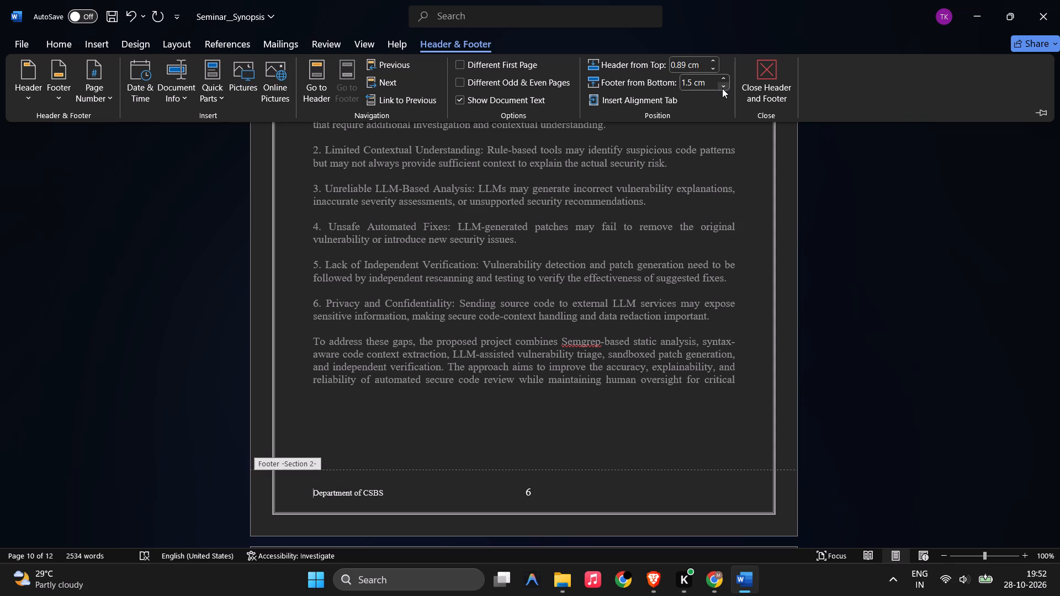
pyautogui.click(865, 251)
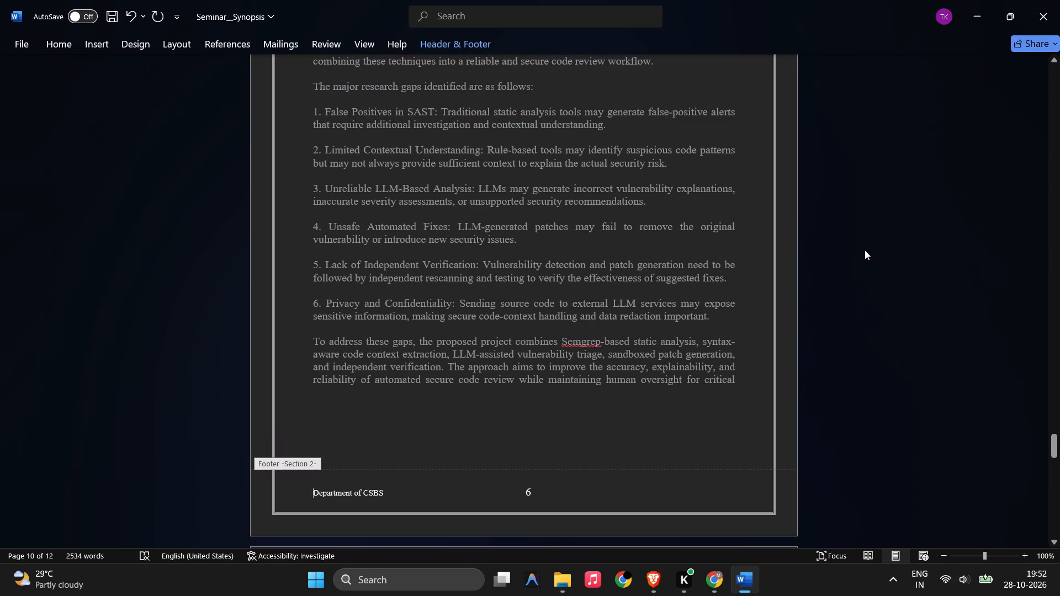
pyautogui.doubleClick(865, 250)
pyautogui.scroll(-3, 466, 397)
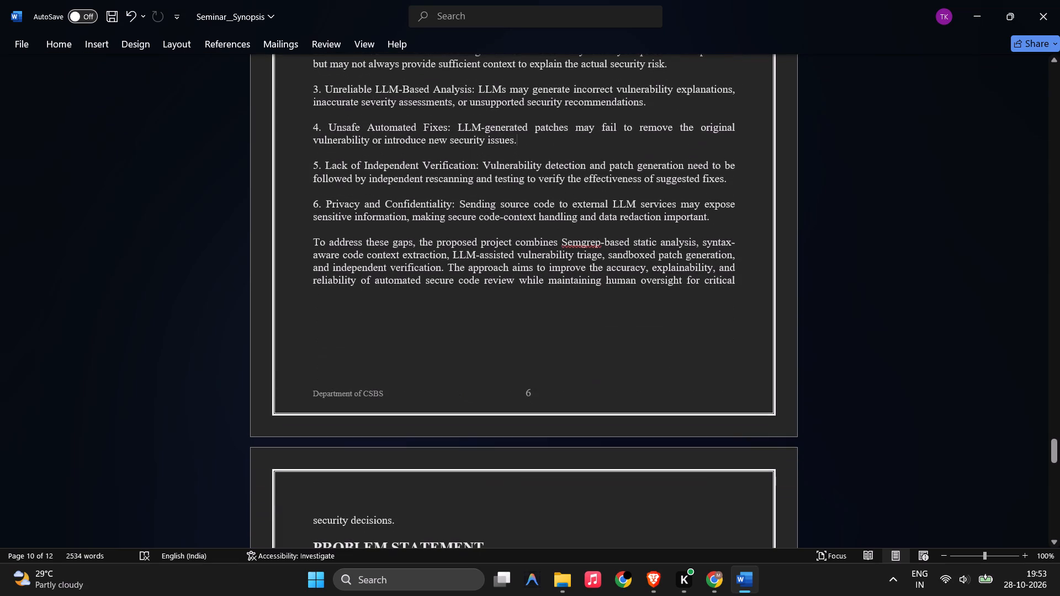
pyautogui.scroll(-9, 411, 385)
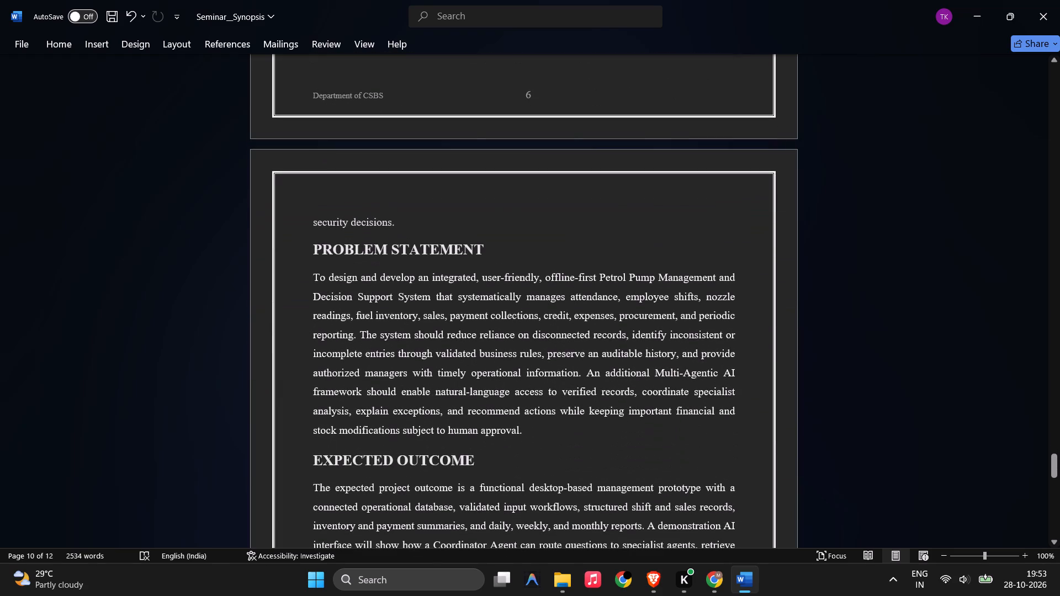
pyautogui.moveTo(313, 245); pyautogui.dragTo(469, 248)
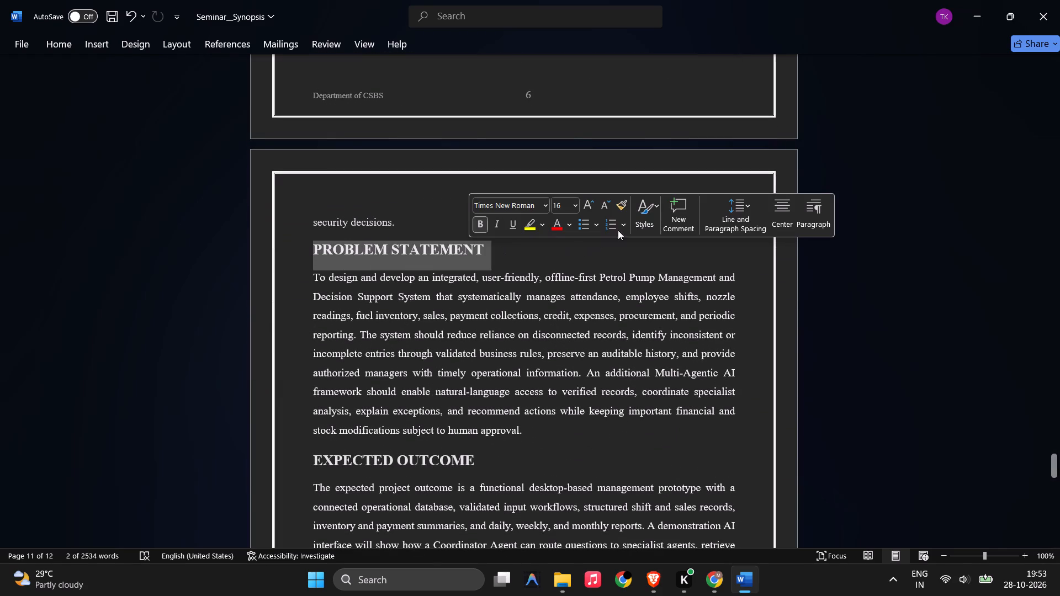
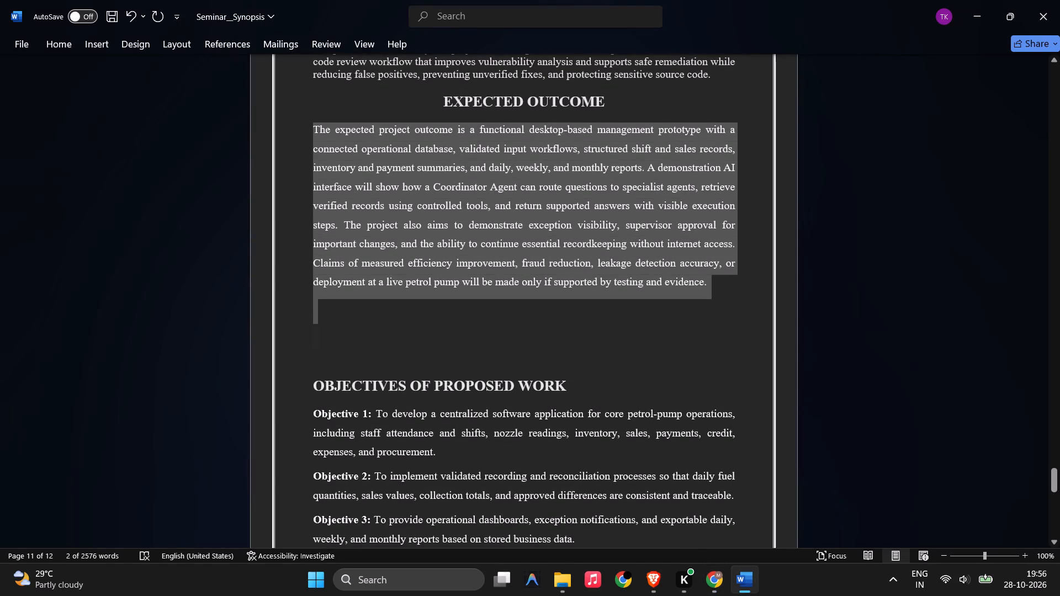
pyautogui.moveTo(660, 302); pyautogui.dragTo(477, 375)
pyautogui.scroll(-2, 529, 359)
pyautogui.scroll(-7, 477, 375)
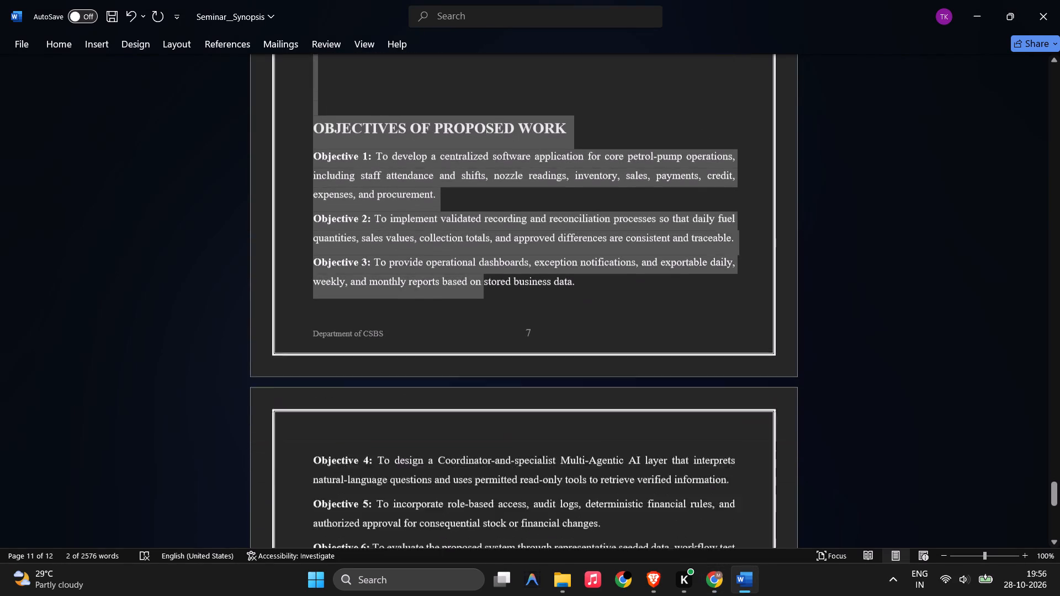
pyautogui.moveTo(477, 375); pyautogui.dragTo(479, 371)
pyautogui.scroll(-9, 477, 375)
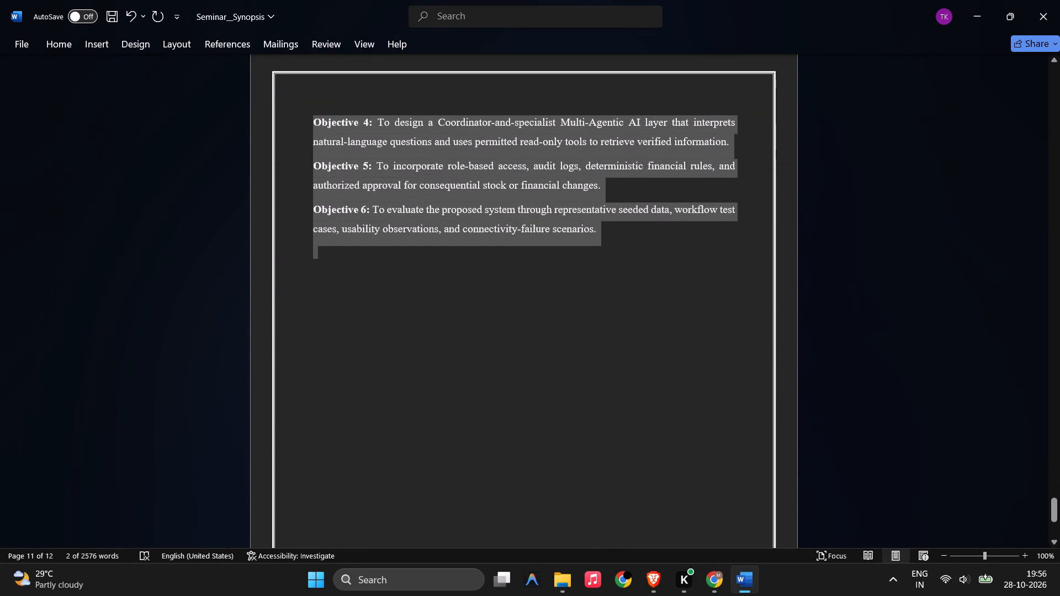
pyautogui.moveTo(479, 371); pyautogui.dragTo(601, 236)
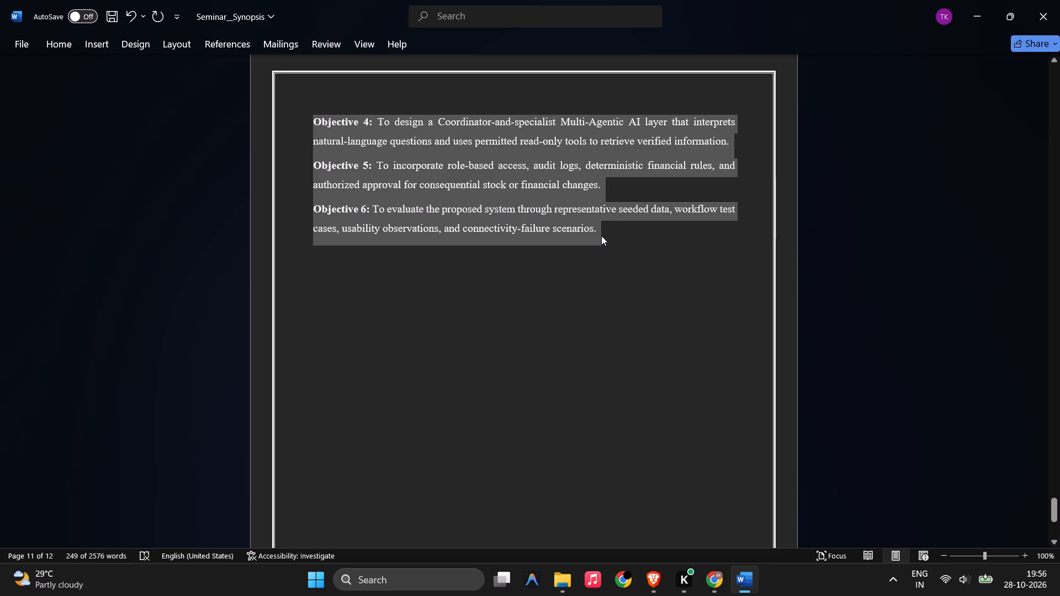
pyautogui.hotkey('ctrl', 'v')
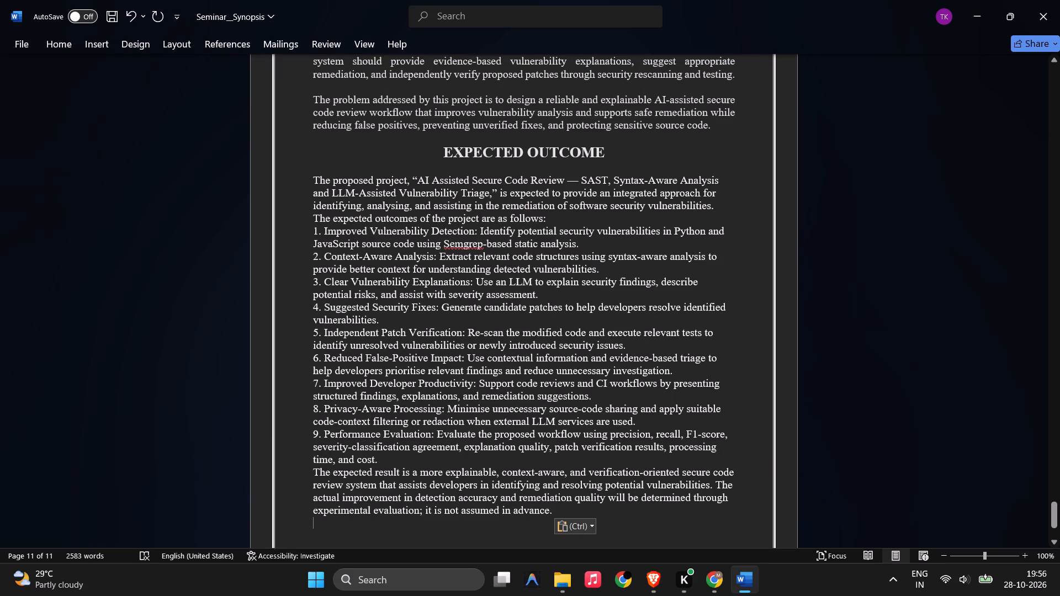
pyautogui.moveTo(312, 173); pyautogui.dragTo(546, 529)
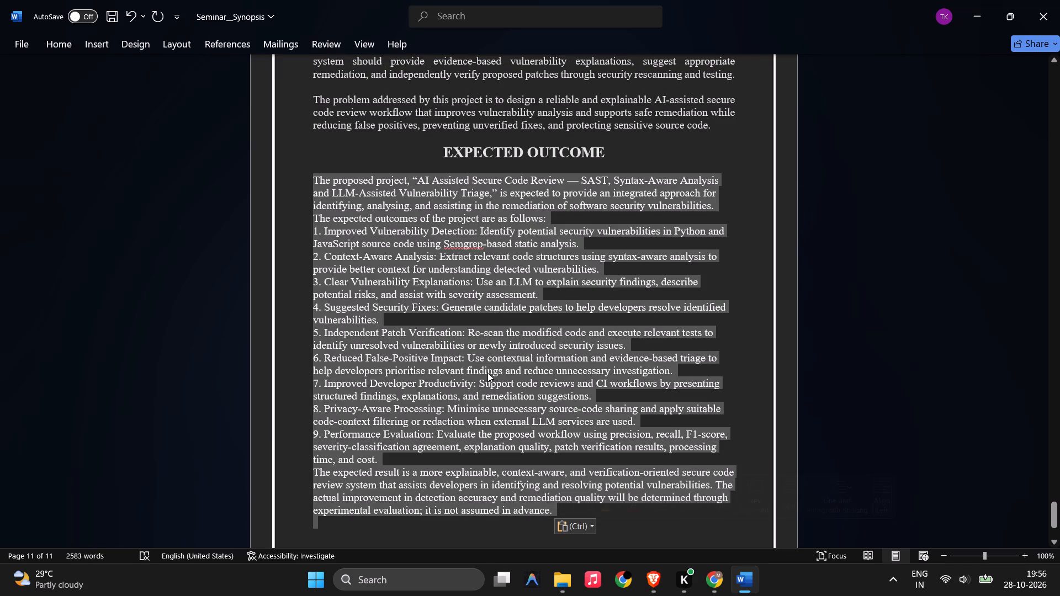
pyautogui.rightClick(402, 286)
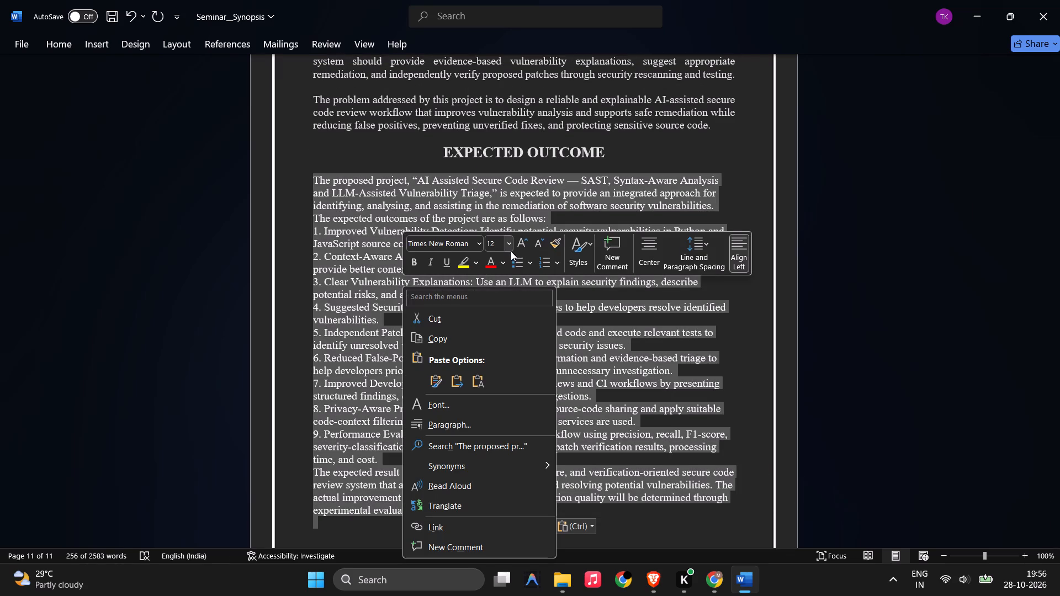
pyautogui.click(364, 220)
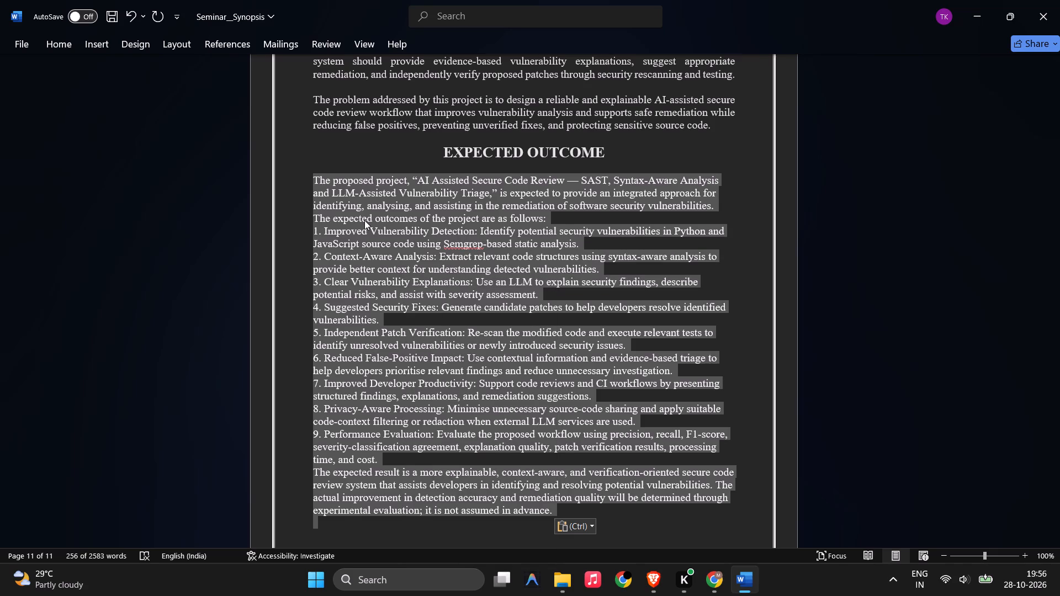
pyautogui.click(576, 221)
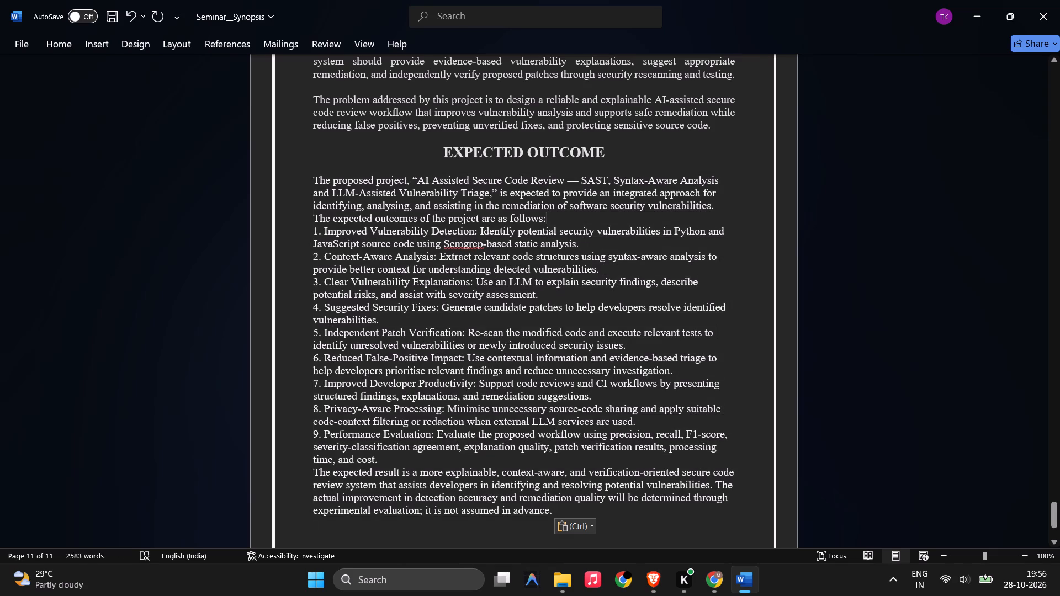
# Following ChatGPT's paragraph layout, add empty lines before and after "The expected outcomes of the project are as follows:".
pyautogui.hotkey('alt', 'Tab')
pyautogui.scroll(1, 483, 230)
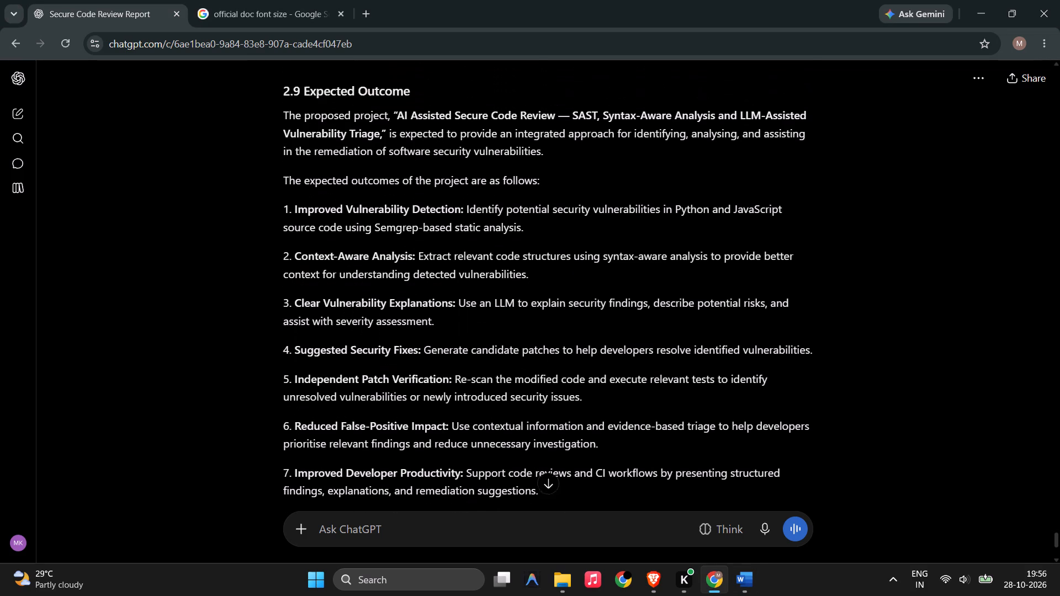
pyautogui.hotkey('alt', 'Tab')
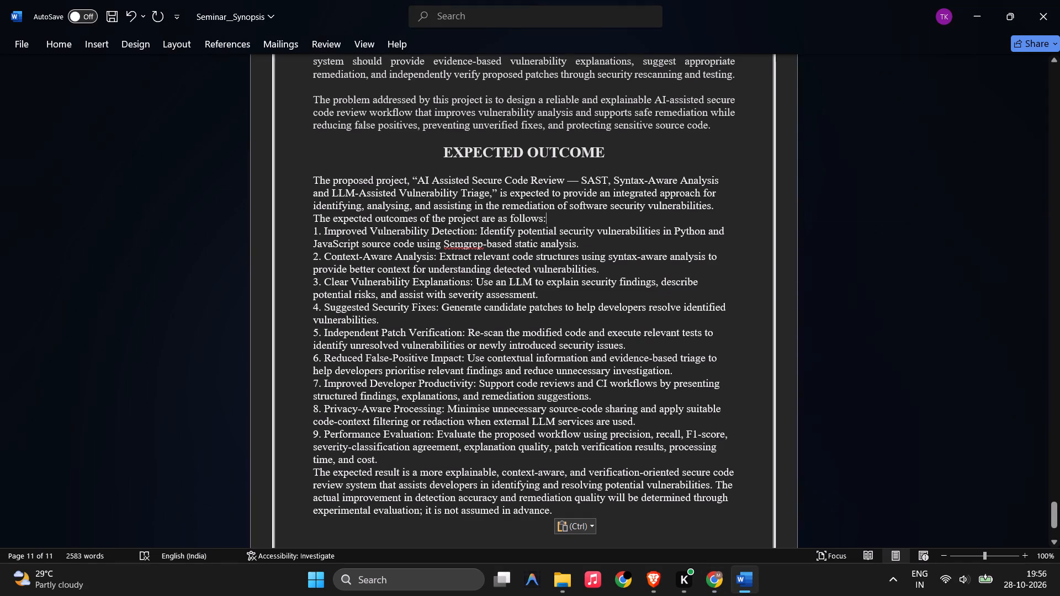
pyautogui.click(723, 206)
pyautogui.press('Return')
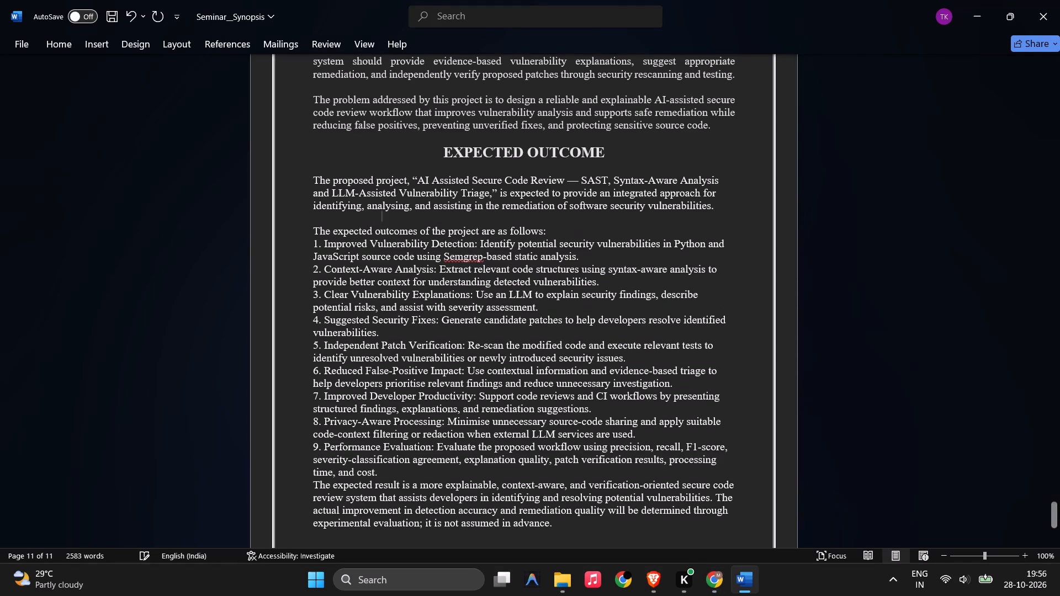
pyautogui.click(602, 225)
pyautogui.press('Return')
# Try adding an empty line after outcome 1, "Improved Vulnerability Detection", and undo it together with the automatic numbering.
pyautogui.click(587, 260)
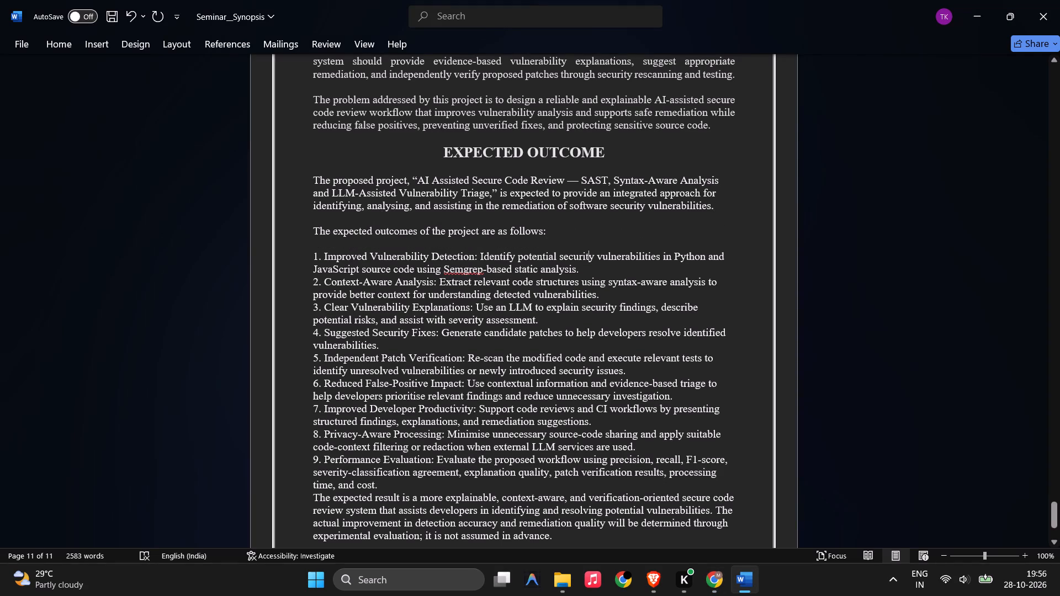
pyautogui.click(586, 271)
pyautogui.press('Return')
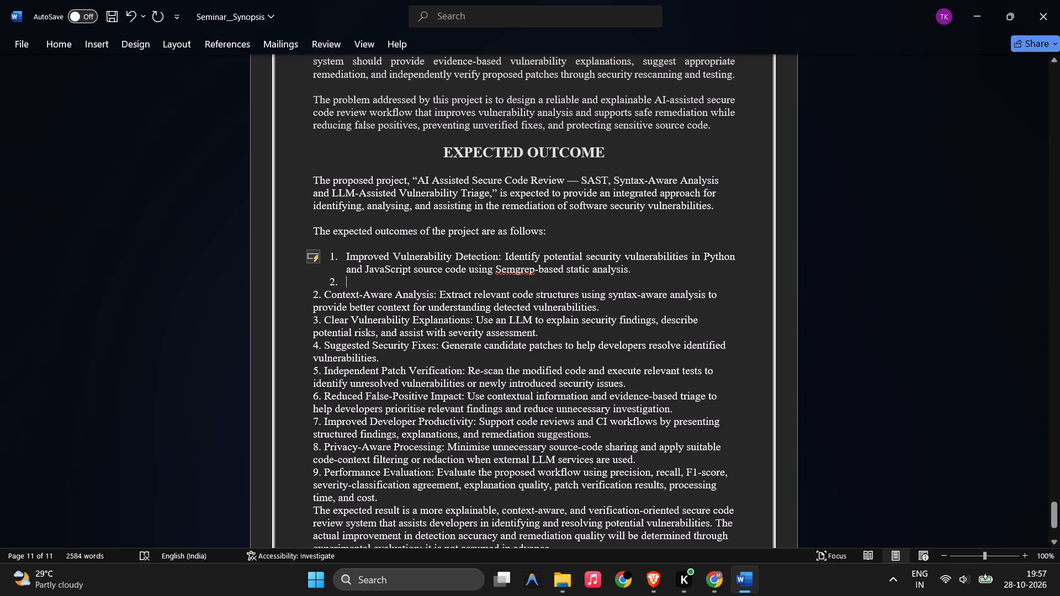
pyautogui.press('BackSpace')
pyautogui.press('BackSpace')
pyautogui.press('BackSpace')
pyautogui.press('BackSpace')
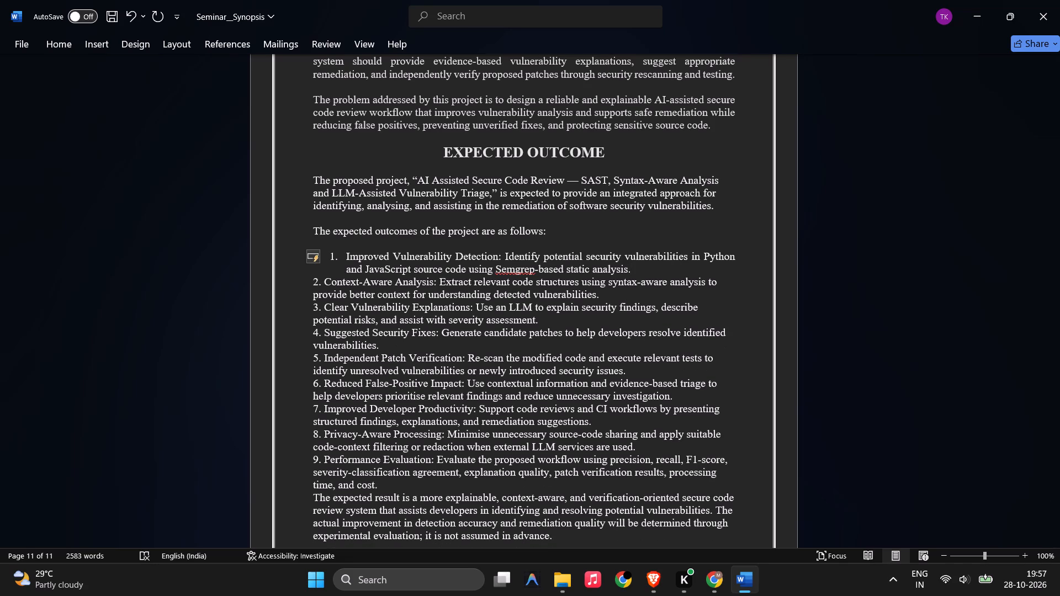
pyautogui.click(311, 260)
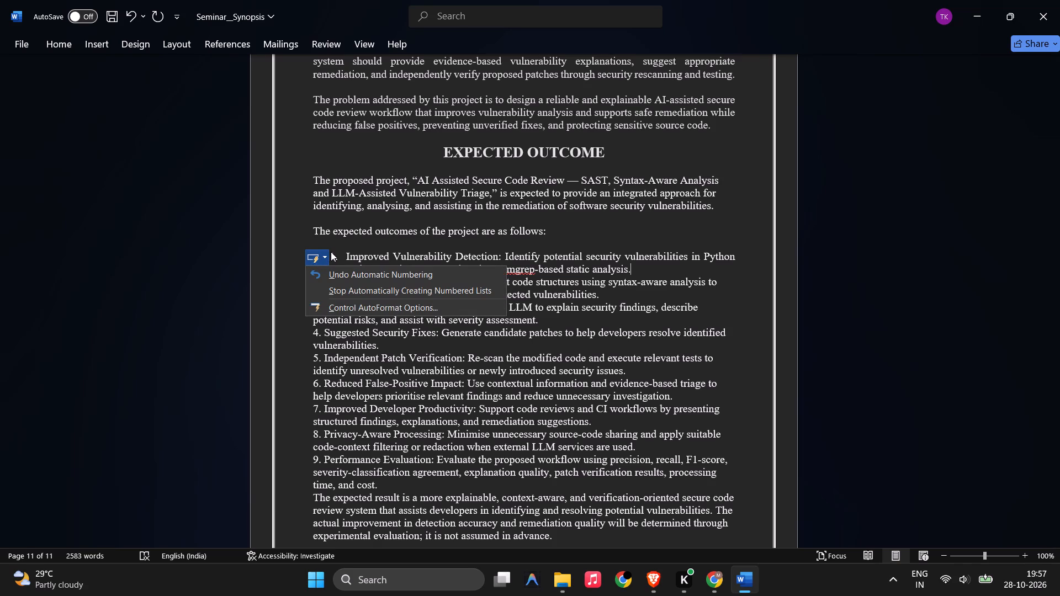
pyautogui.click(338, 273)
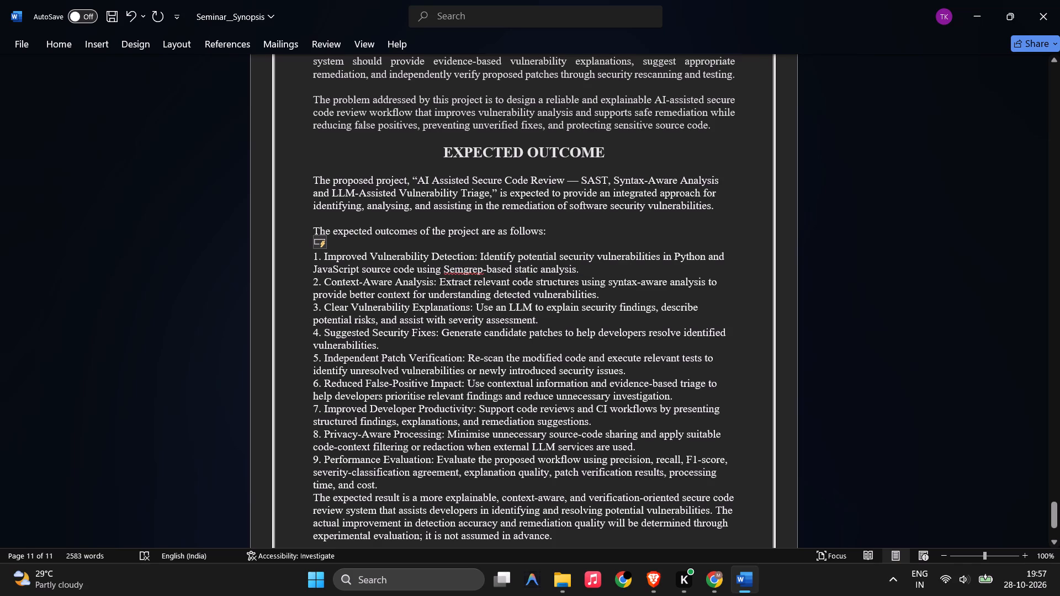
# Indent outcomes 1 to 9 one level, from "Improved Vulnerability Detection" through "Performance Evaluation".
pyautogui.moveTo(316, 258); pyautogui.dragTo(352, 326)
pyautogui.click(352, 324)
pyautogui.moveTo(311, 259); pyautogui.dragTo(613, 394)
pyautogui.scroll(-2, 354, 367)
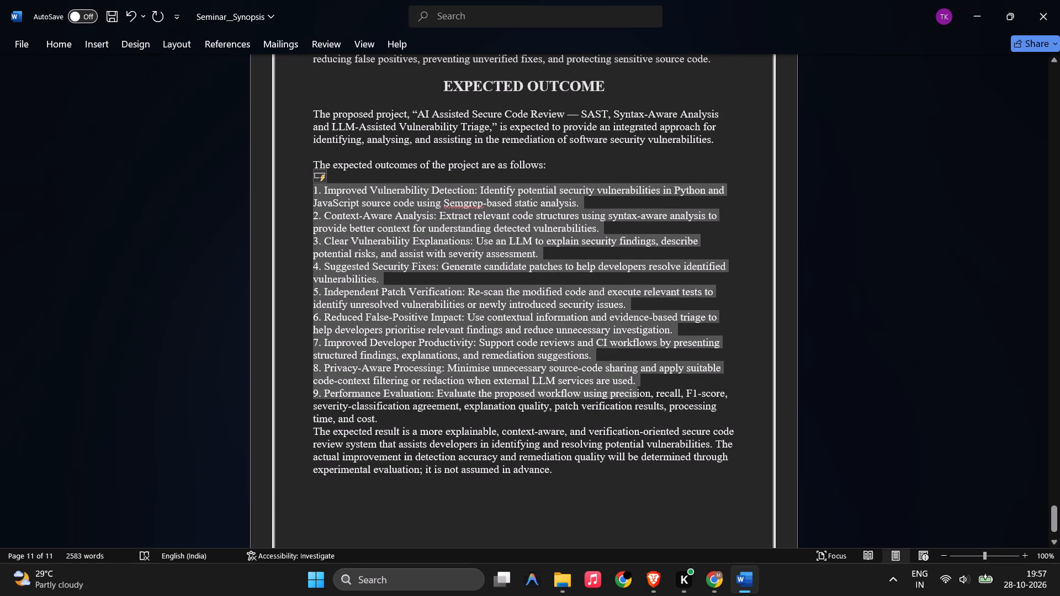
pyautogui.moveTo(613, 394); pyautogui.dragTo(475, 421)
pyautogui.press('Tab')
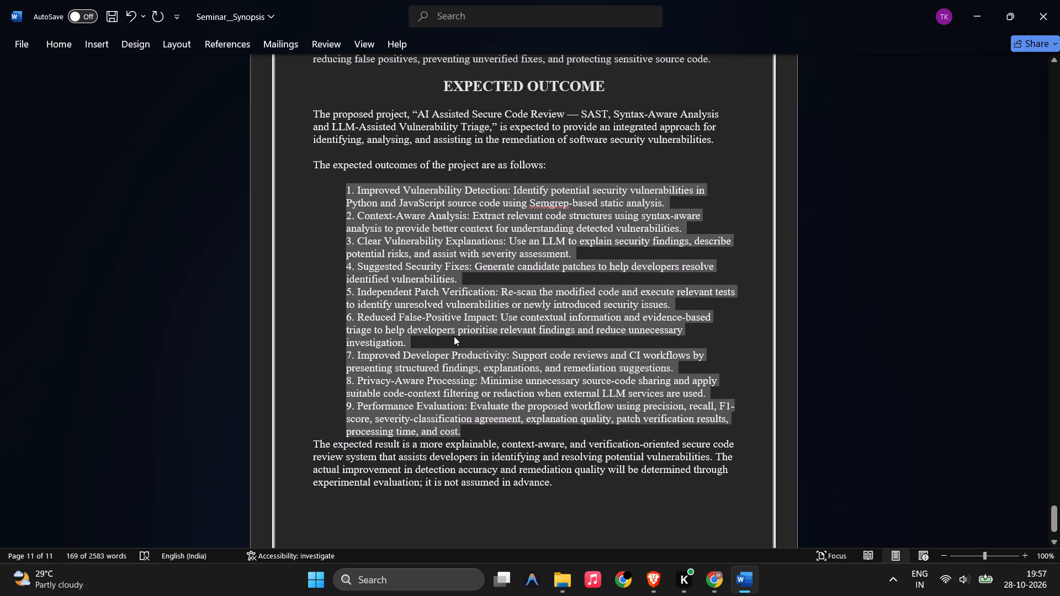
pyautogui.click(454, 336)
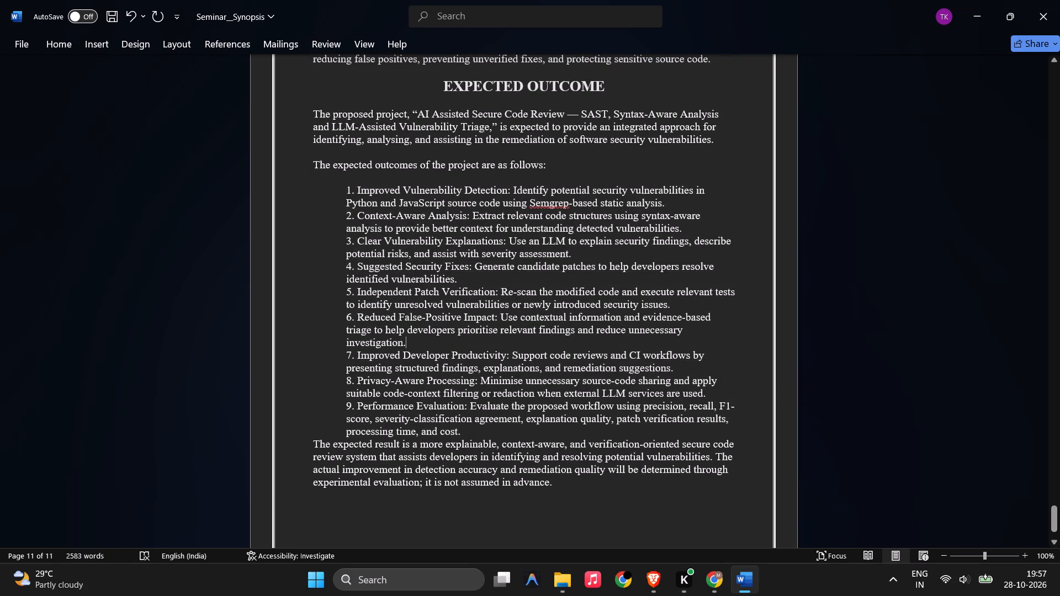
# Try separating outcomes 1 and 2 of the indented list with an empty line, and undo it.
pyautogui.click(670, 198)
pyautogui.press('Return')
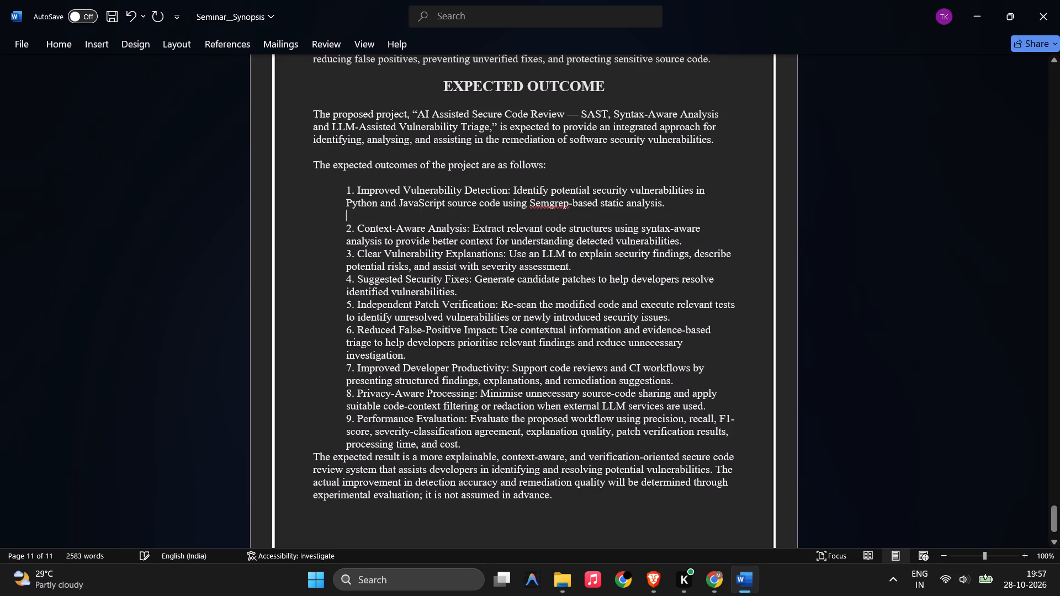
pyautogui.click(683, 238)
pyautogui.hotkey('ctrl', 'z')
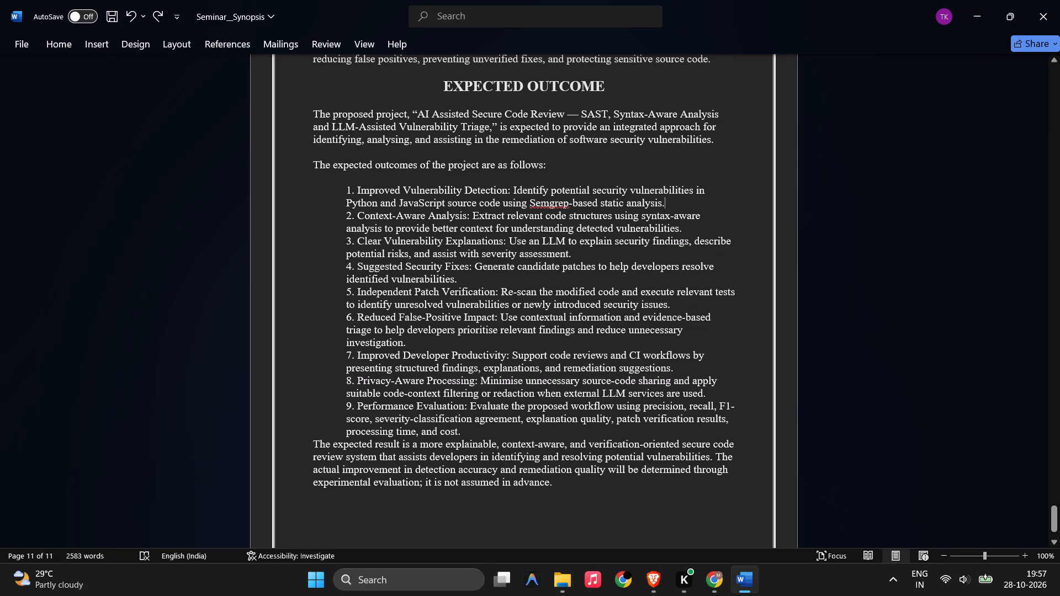
# Add an empty line between outcome 9, "Performance Evaluation", and the closing paragraph starting "The expected result is".
pyautogui.click(314, 442)
pyautogui.click(471, 437)
pyautogui.click(315, 448)
pyautogui.press('Return')
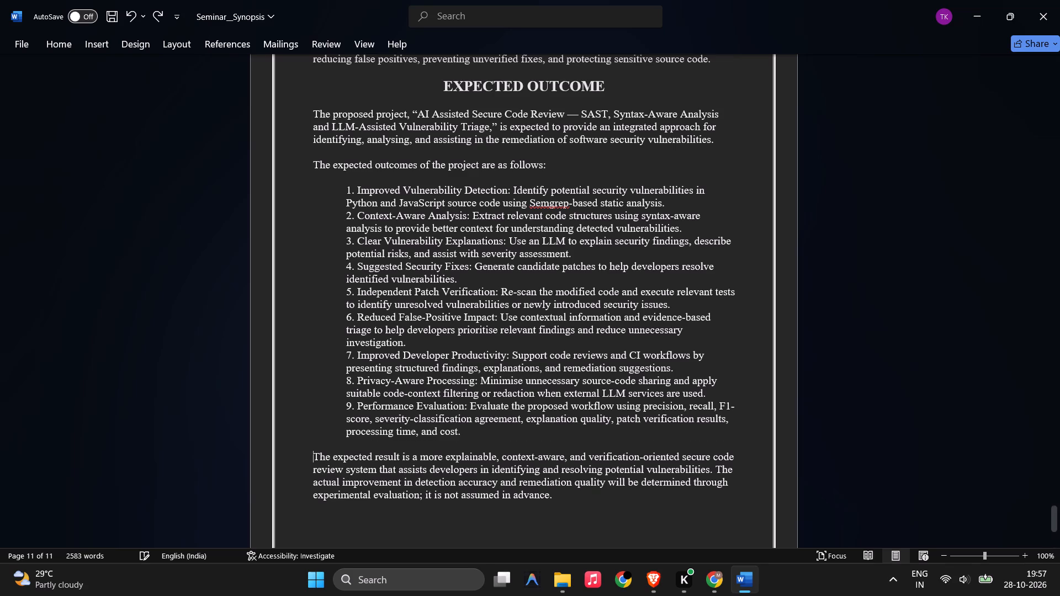
# Justify all body text under the EXPECTED OUTCOME heading, from "The proposed project" through "not assumed in advance.".
pyautogui.scroll(2, 315, 447)
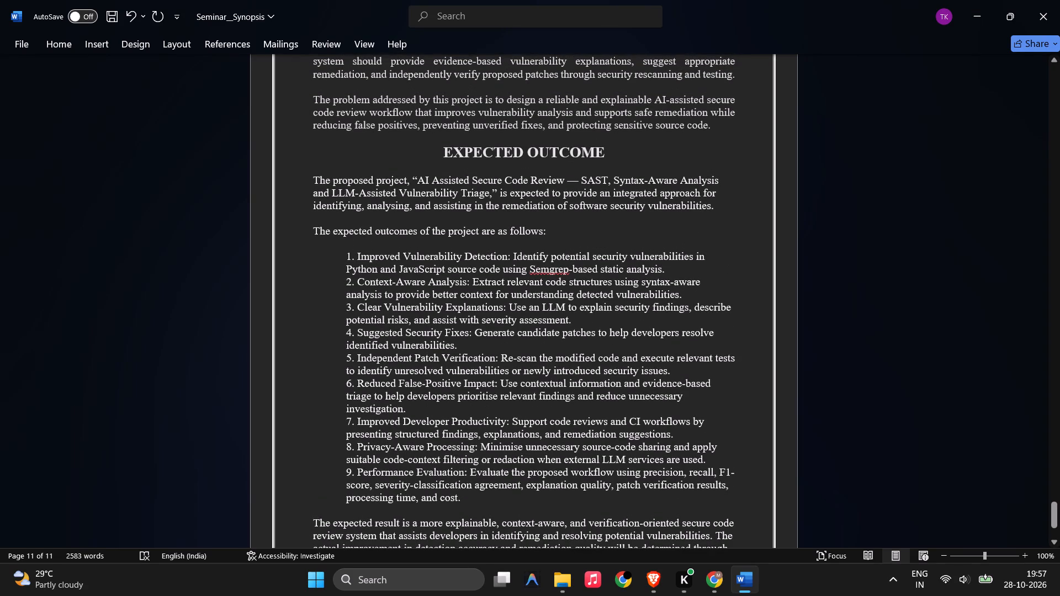
pyautogui.moveTo(313, 179); pyautogui.dragTo(571, 462)
pyautogui.scroll(-3, 384, 329)
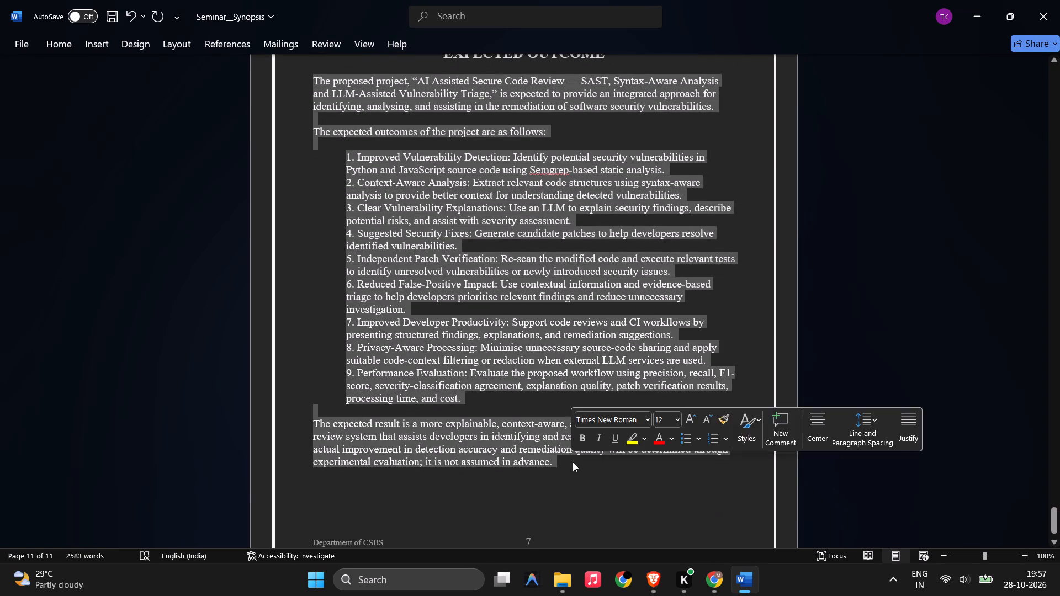
pyautogui.click(59, 41)
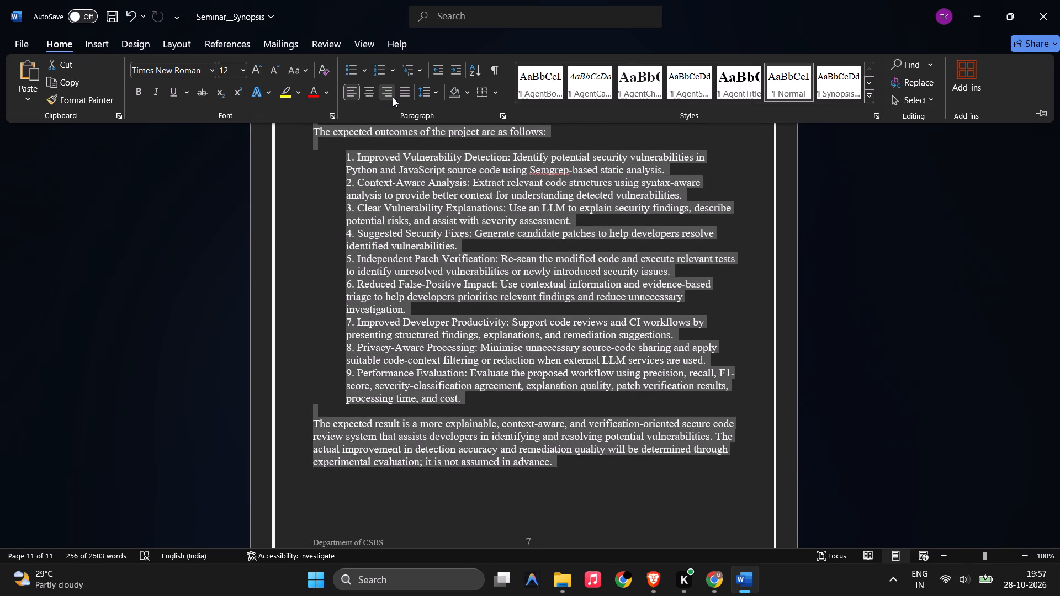
pyautogui.click(408, 90)
pyautogui.click(426, 237)
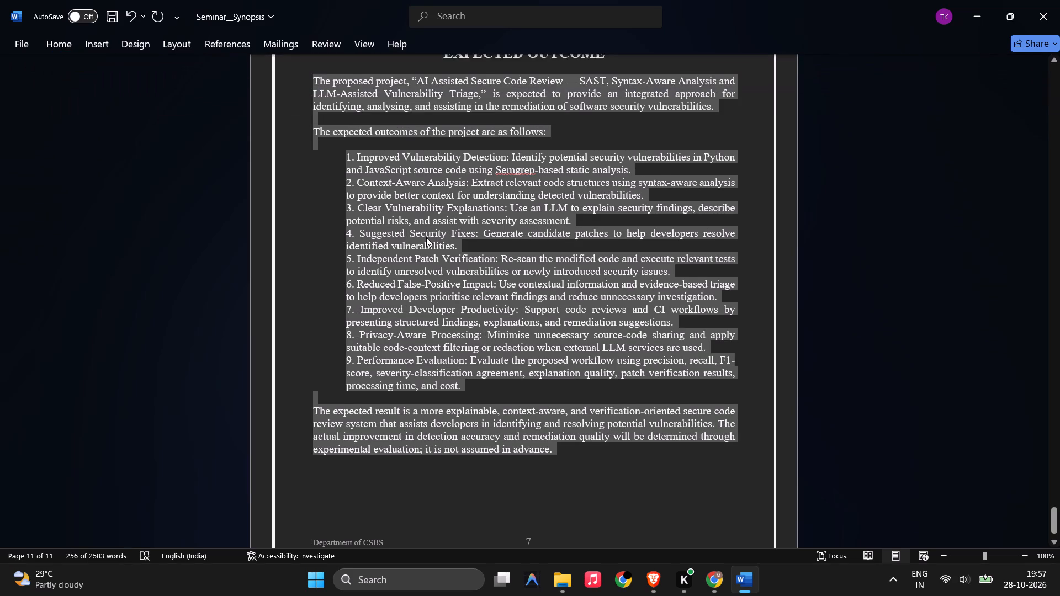
pyautogui.scroll(3, 426, 237)
pyautogui.click(467, 226)
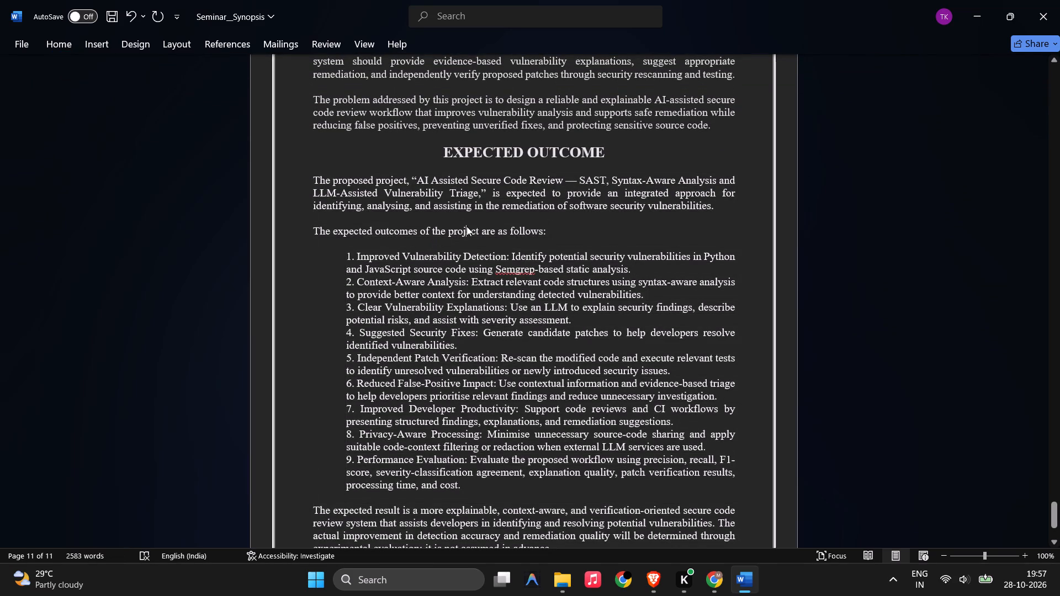
pyautogui.scroll(-2, 469, 226)
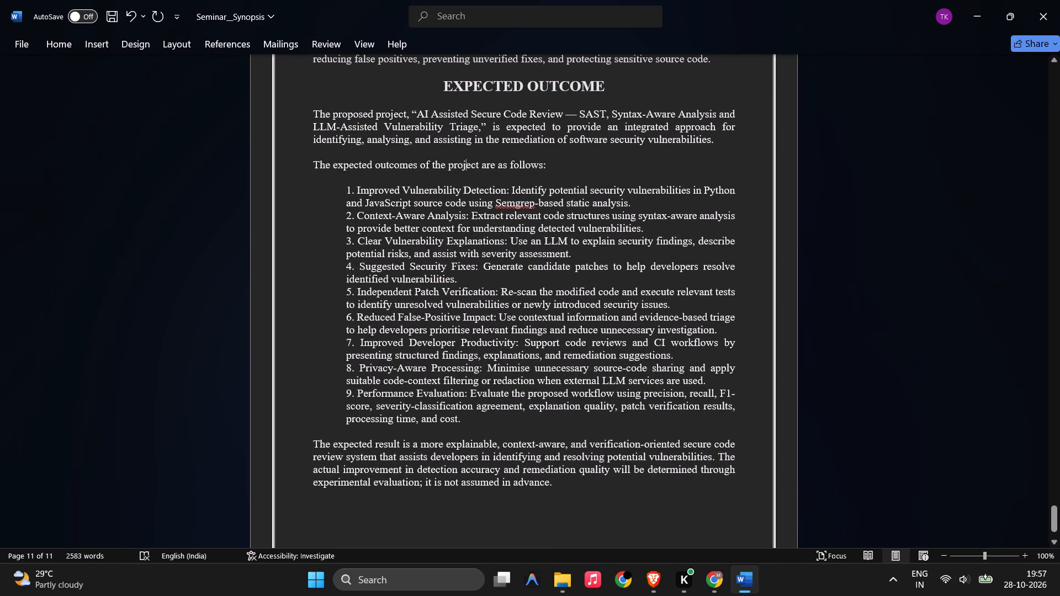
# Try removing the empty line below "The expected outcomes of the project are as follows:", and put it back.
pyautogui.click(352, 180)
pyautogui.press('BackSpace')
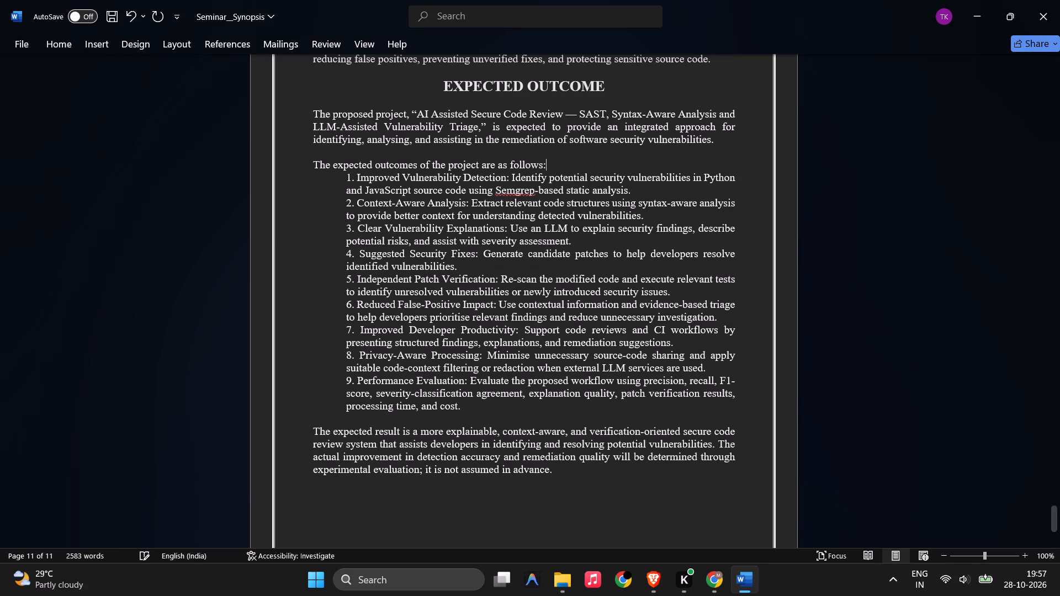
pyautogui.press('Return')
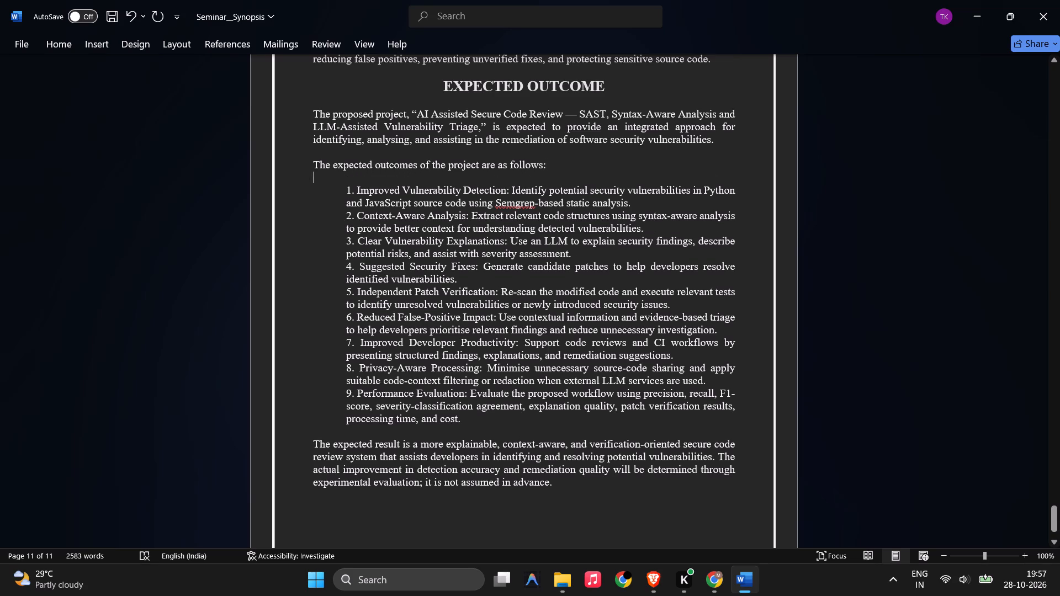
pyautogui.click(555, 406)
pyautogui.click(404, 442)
# Save the synopsis document.
pyautogui.scroll(-13, 393, 404)
pyautogui.scroll(9, 394, 393)
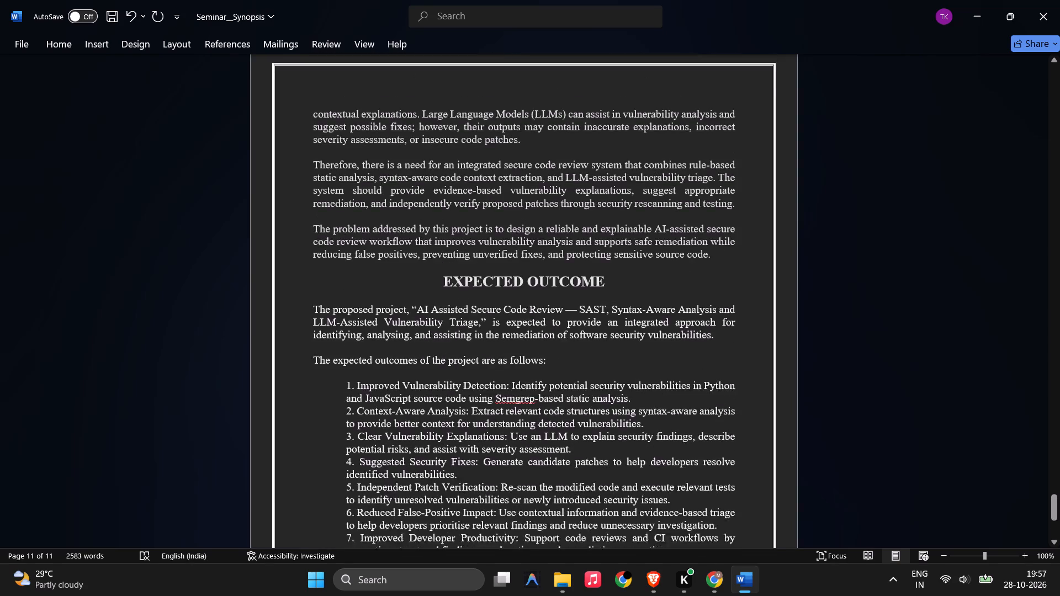
pyautogui.scroll(8, 394, 393)
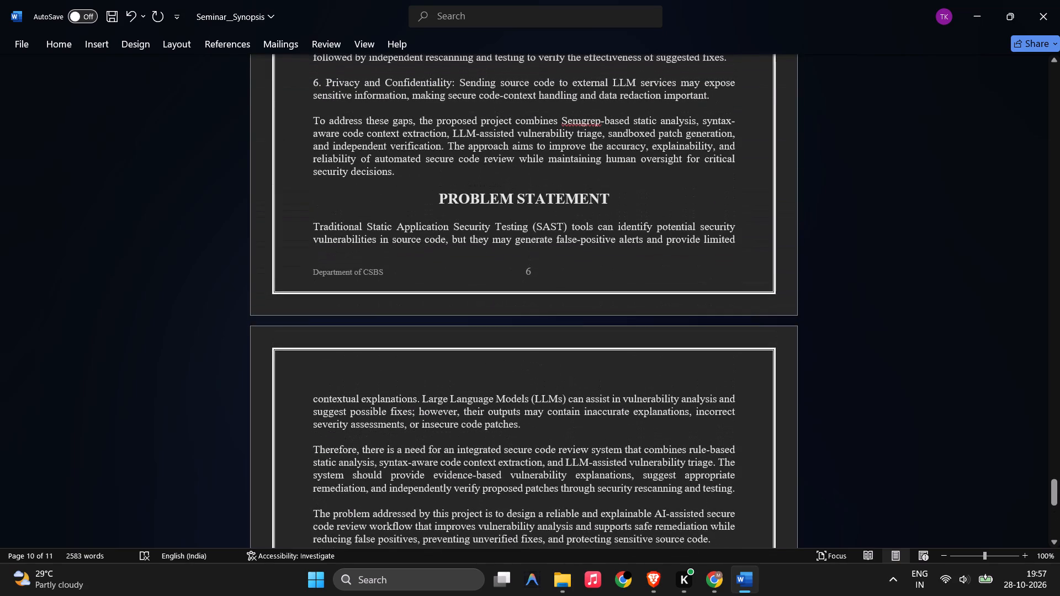
pyautogui.hotkey('ctrl', 's')
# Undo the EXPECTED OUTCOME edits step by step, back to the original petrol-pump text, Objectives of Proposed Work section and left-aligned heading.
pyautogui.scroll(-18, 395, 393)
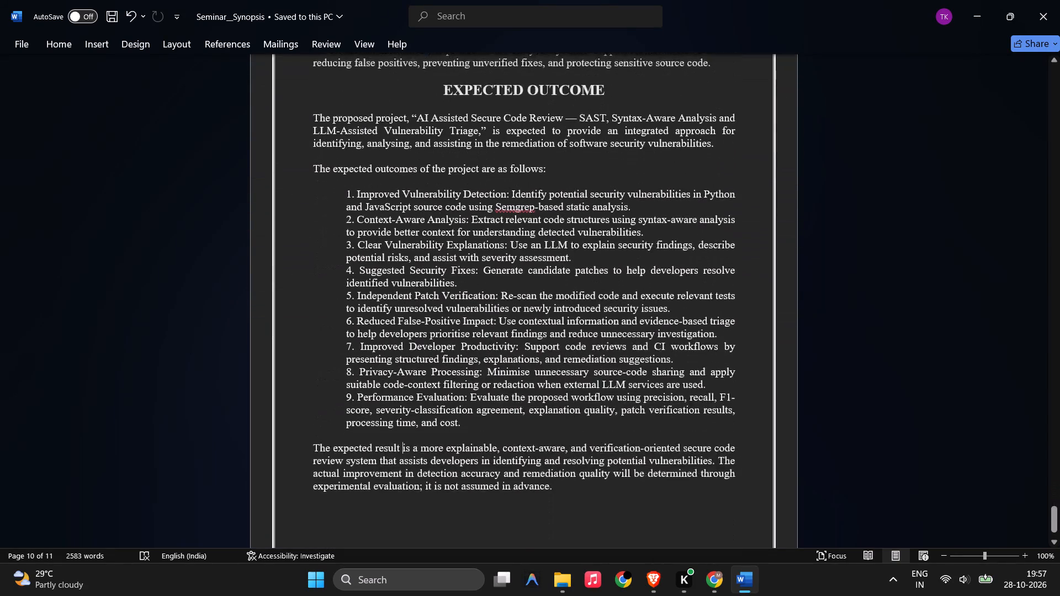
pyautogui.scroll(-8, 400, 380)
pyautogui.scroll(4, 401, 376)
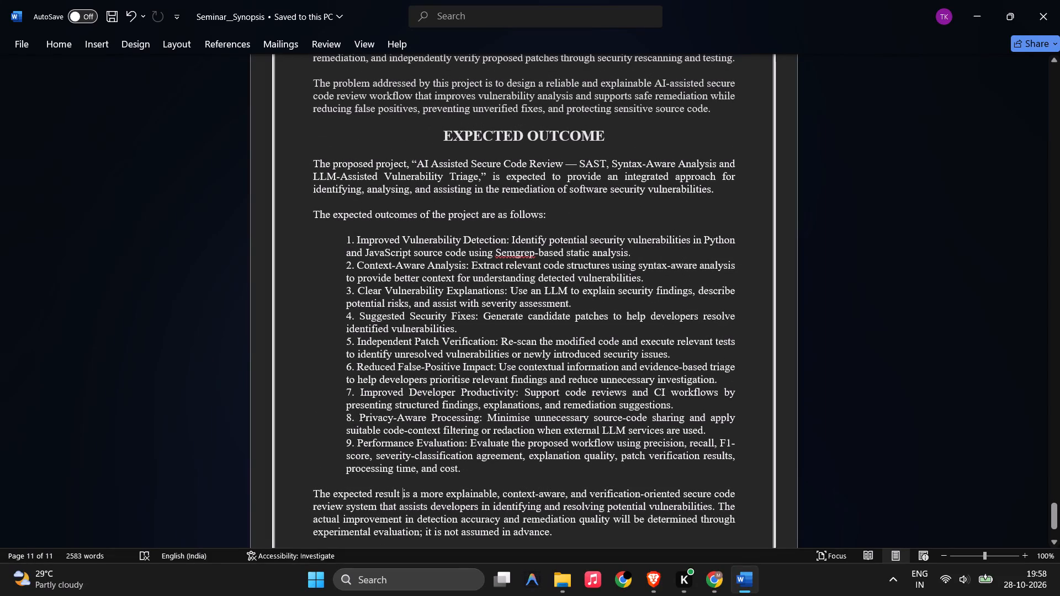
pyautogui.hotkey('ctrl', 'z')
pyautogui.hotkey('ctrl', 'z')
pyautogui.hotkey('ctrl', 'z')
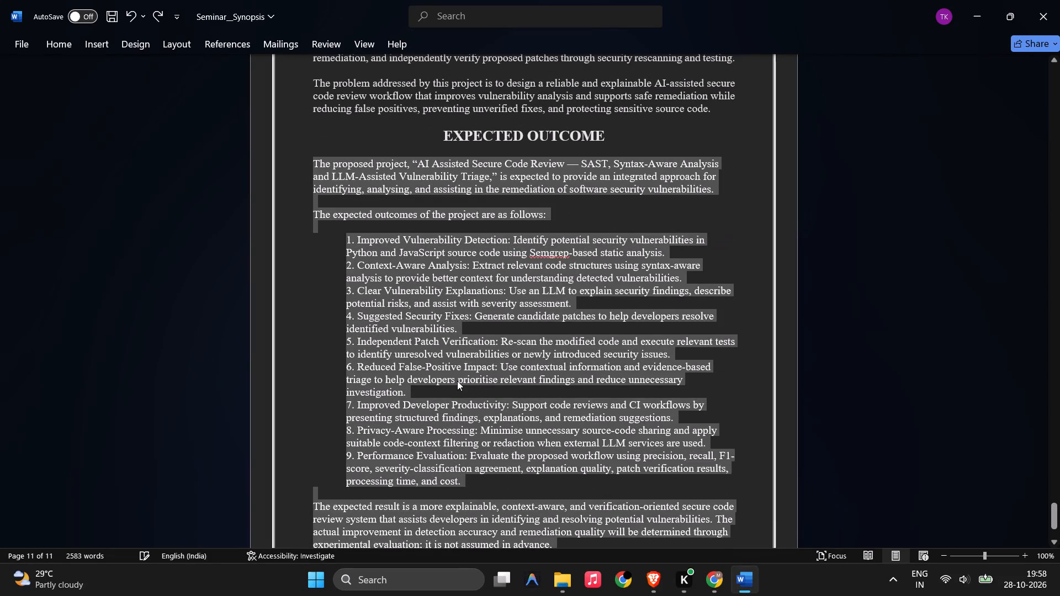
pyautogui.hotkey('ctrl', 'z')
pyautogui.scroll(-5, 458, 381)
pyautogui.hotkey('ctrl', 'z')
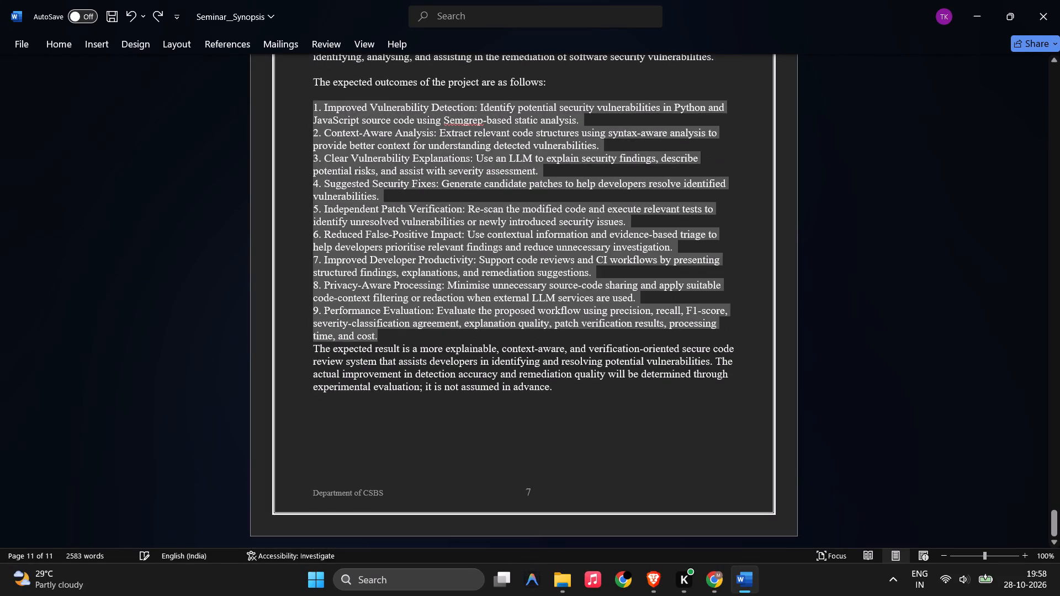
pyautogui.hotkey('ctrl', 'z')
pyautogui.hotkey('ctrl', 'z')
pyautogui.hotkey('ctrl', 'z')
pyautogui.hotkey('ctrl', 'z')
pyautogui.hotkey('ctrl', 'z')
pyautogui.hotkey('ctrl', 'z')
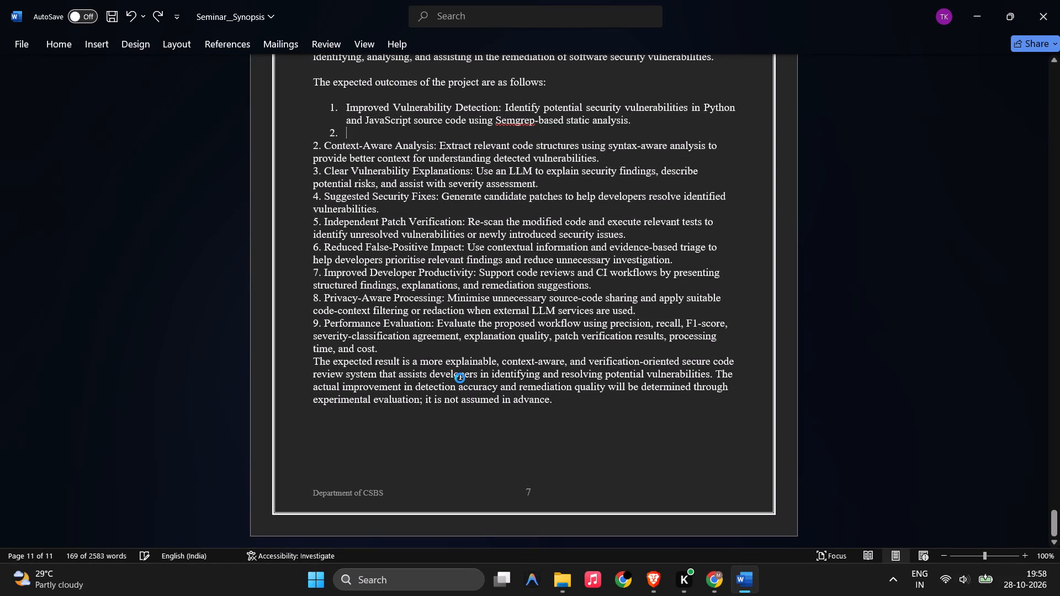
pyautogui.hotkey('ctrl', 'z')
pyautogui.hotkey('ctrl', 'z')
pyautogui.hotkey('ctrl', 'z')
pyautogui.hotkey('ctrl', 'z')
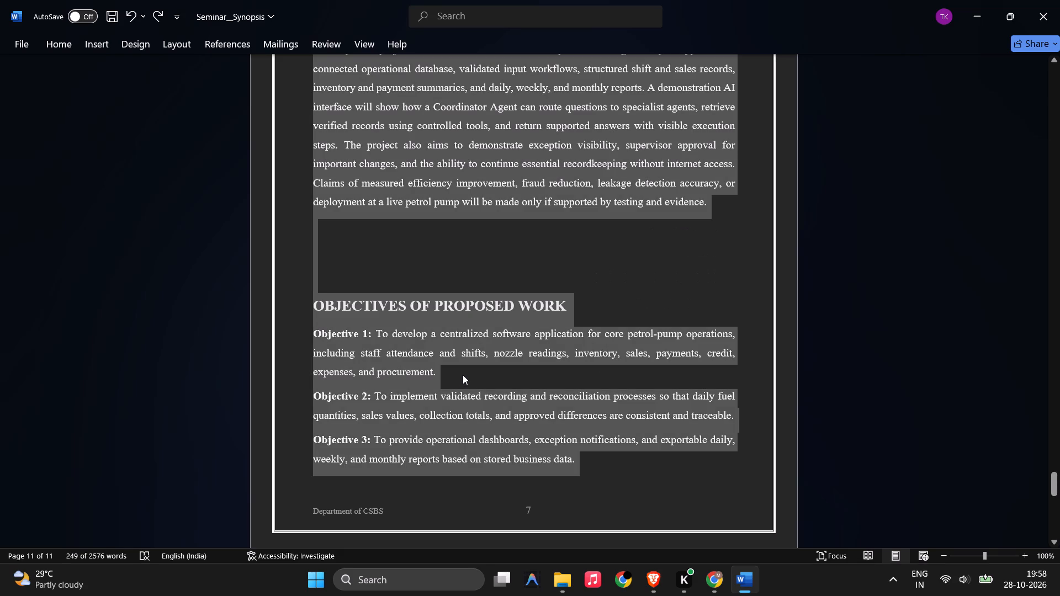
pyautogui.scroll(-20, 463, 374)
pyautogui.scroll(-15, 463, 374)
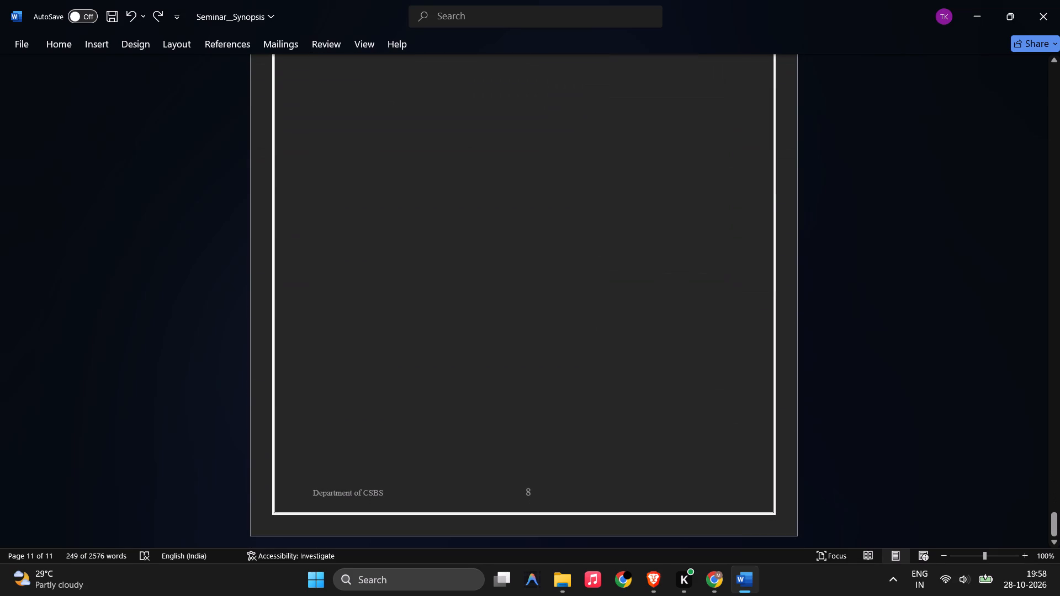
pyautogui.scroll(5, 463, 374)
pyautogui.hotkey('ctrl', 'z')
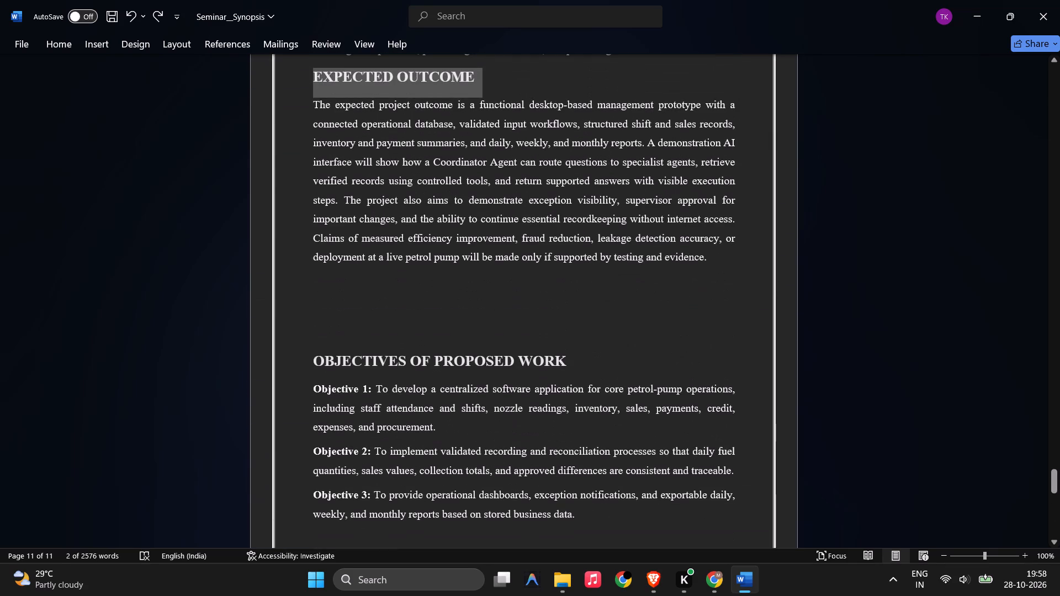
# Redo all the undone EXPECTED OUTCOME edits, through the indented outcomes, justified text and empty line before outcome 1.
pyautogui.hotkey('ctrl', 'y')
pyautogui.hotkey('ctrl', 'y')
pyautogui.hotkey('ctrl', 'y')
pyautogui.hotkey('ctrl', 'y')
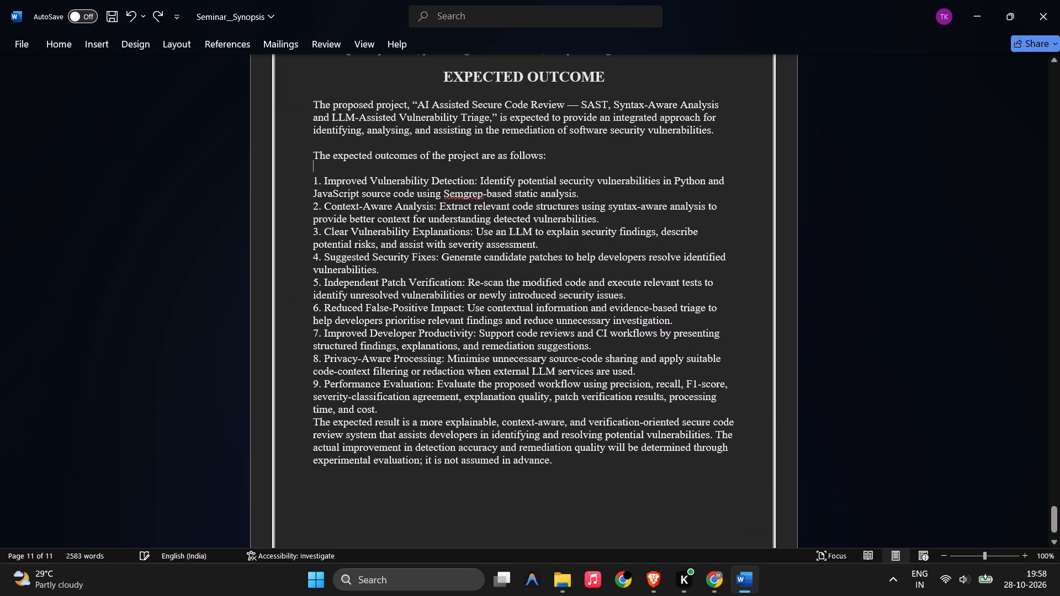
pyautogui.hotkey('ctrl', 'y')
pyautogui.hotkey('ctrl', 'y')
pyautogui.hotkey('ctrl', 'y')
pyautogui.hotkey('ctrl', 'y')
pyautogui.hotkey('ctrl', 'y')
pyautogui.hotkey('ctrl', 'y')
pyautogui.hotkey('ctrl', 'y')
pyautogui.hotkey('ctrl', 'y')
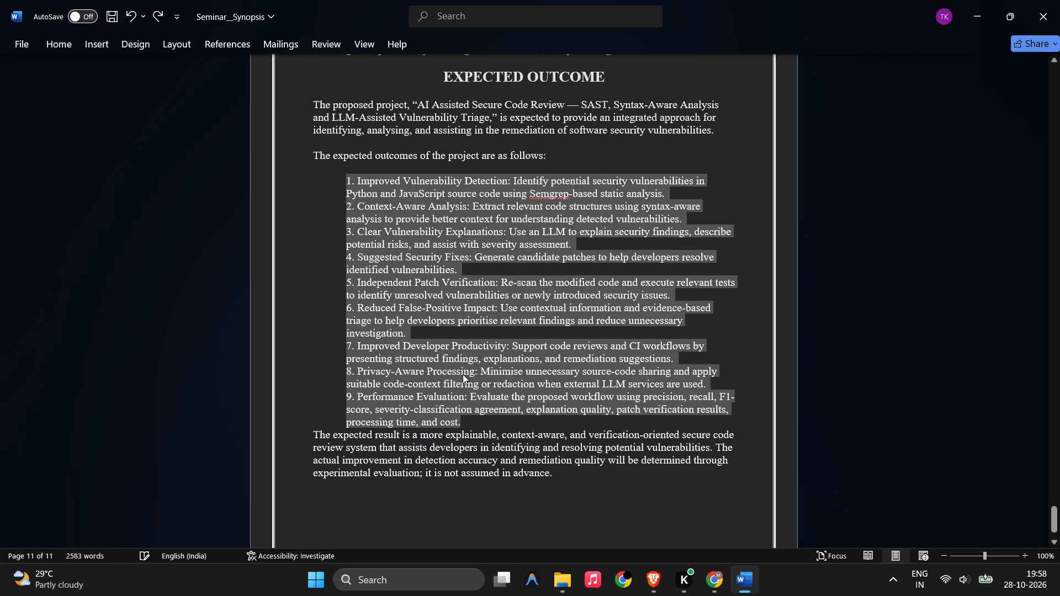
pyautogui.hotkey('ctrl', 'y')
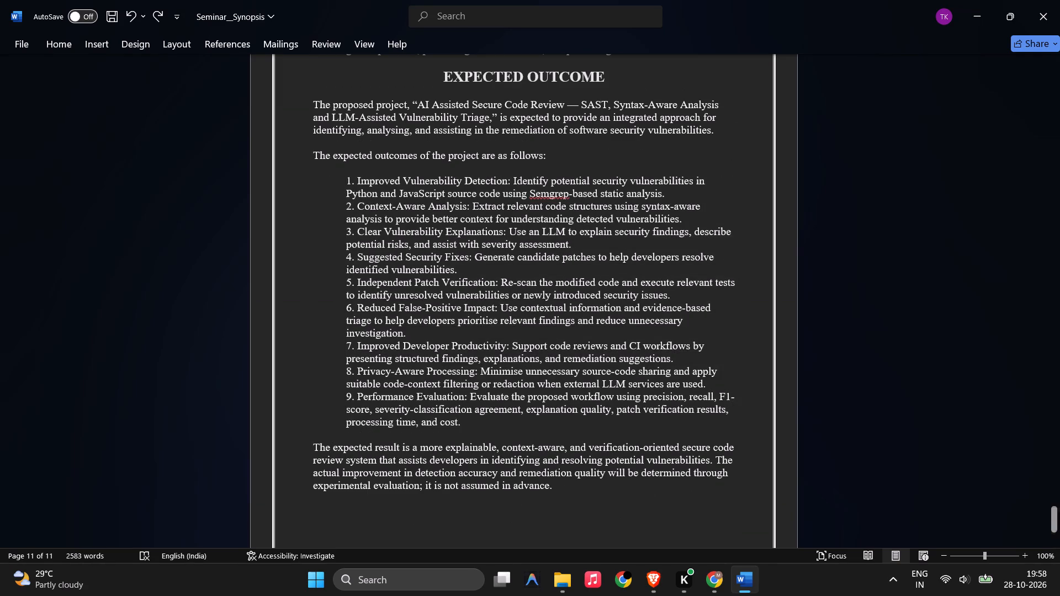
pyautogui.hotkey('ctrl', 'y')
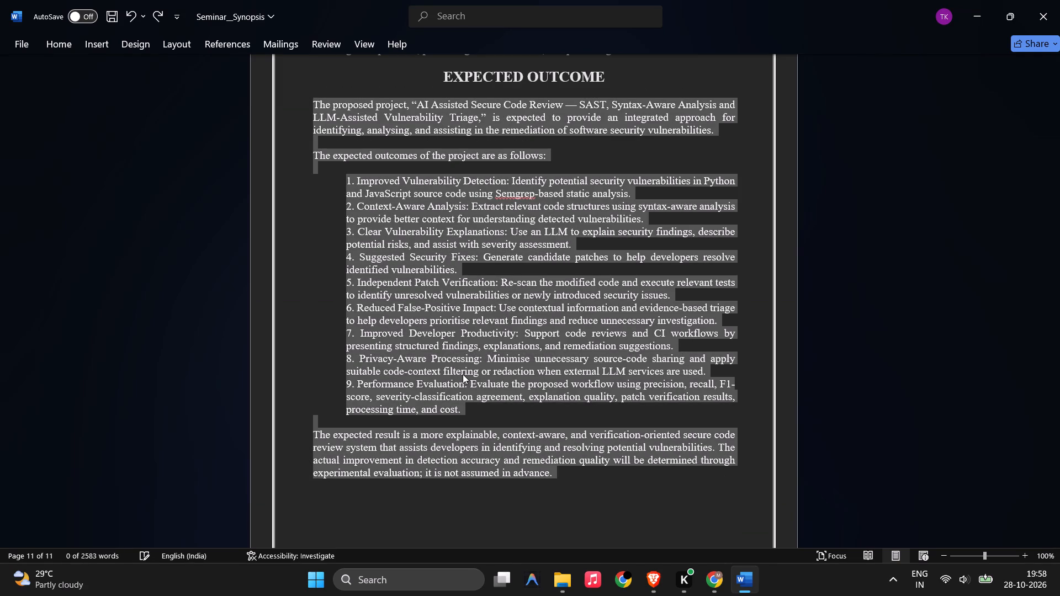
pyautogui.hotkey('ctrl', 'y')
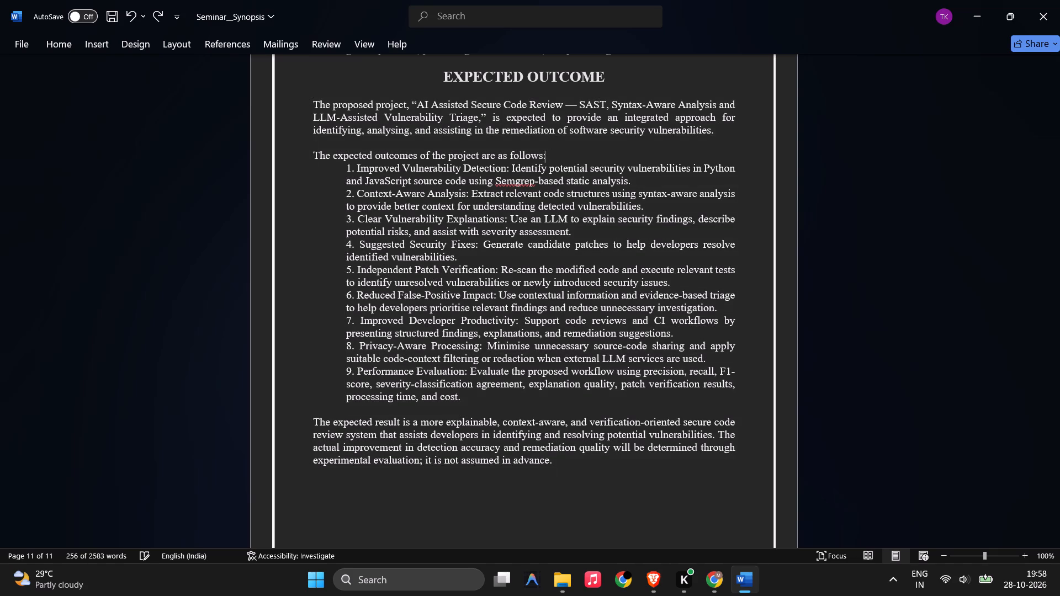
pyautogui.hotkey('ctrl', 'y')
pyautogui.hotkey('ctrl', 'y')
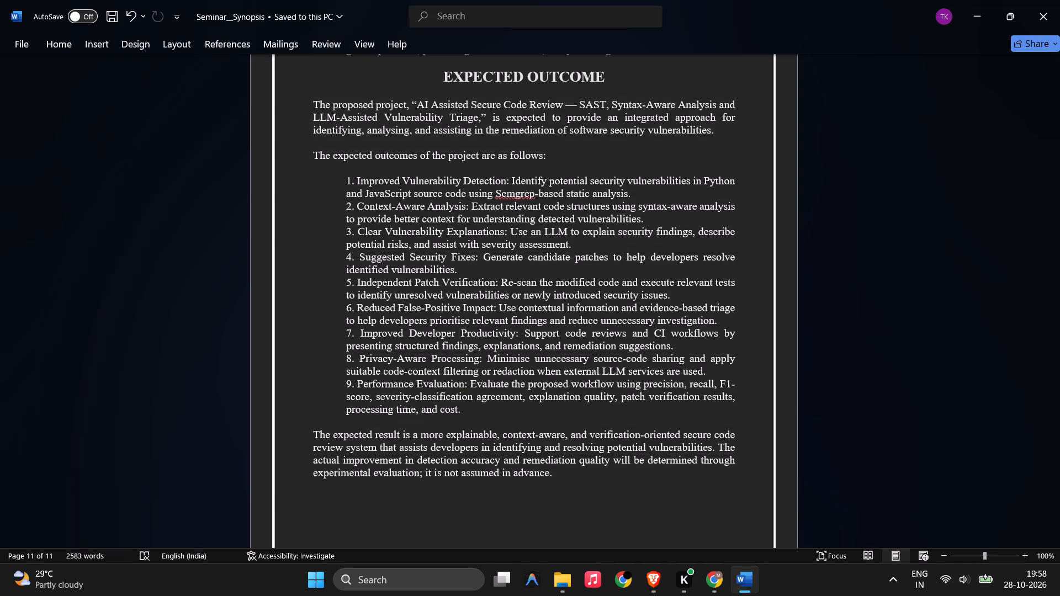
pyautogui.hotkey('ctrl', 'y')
# Save the synopsis document again.
pyautogui.hotkey('ctrl', 's')
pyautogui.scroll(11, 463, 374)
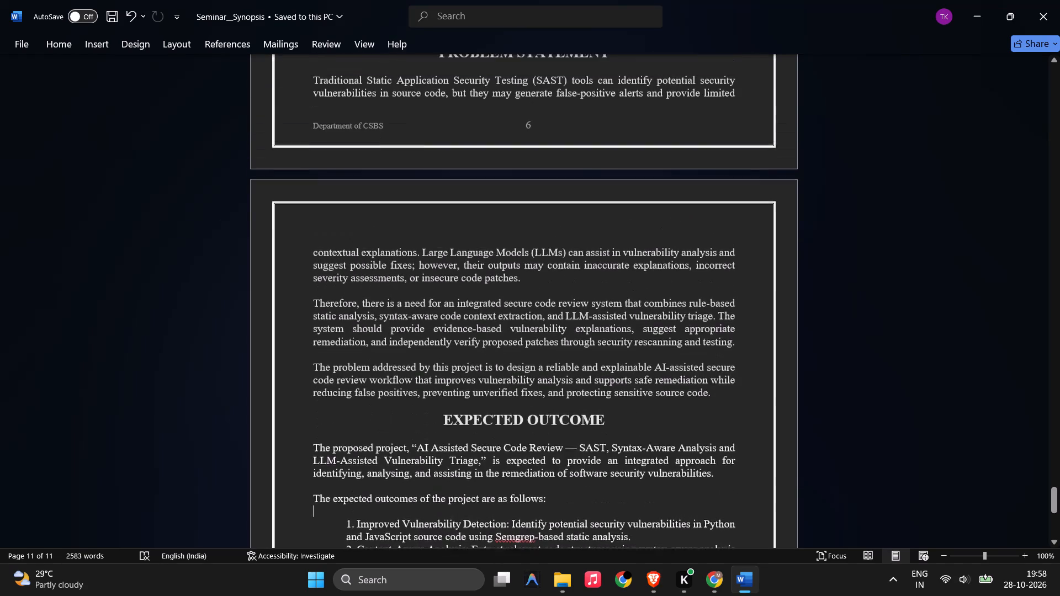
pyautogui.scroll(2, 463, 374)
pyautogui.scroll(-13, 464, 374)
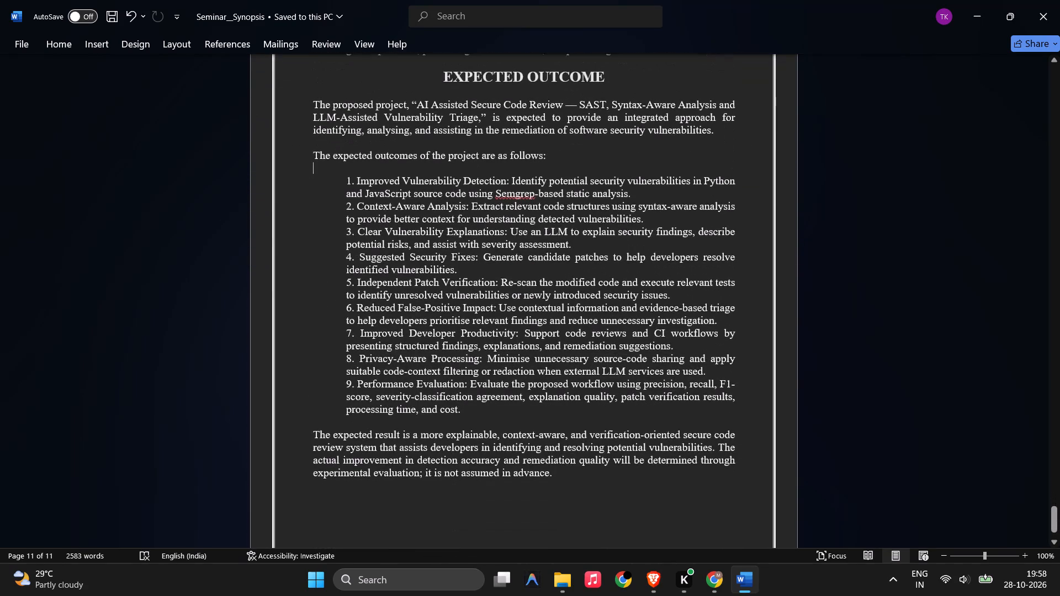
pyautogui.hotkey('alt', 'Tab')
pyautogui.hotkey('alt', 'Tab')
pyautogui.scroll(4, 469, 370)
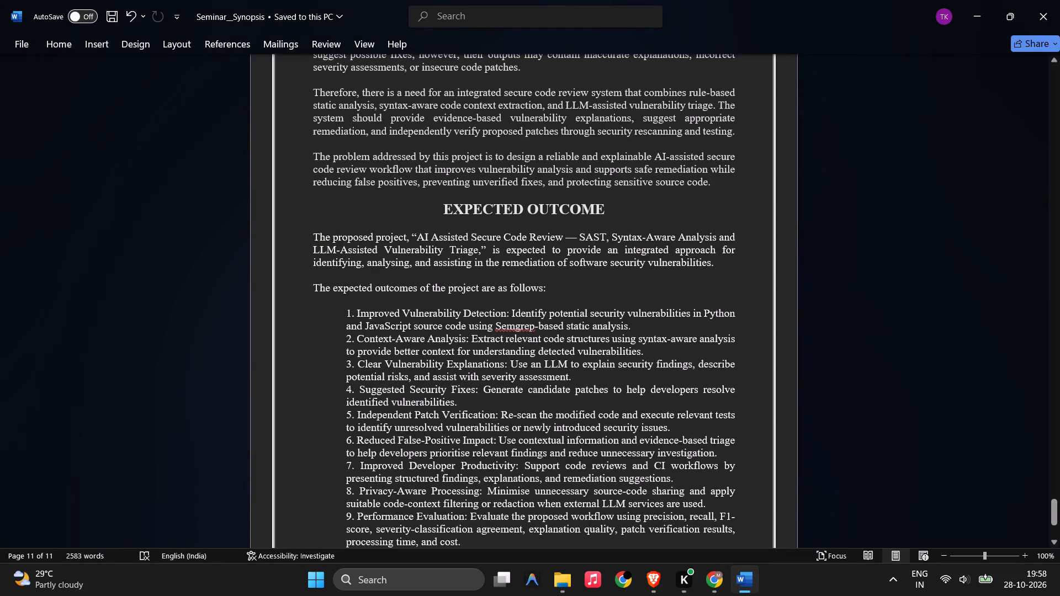
# Copy the entry title Objectives of Proposed Work from row 12 of the contents table.
pyautogui.moveTo(1053, 511); pyautogui.dragTo(1048, 190)
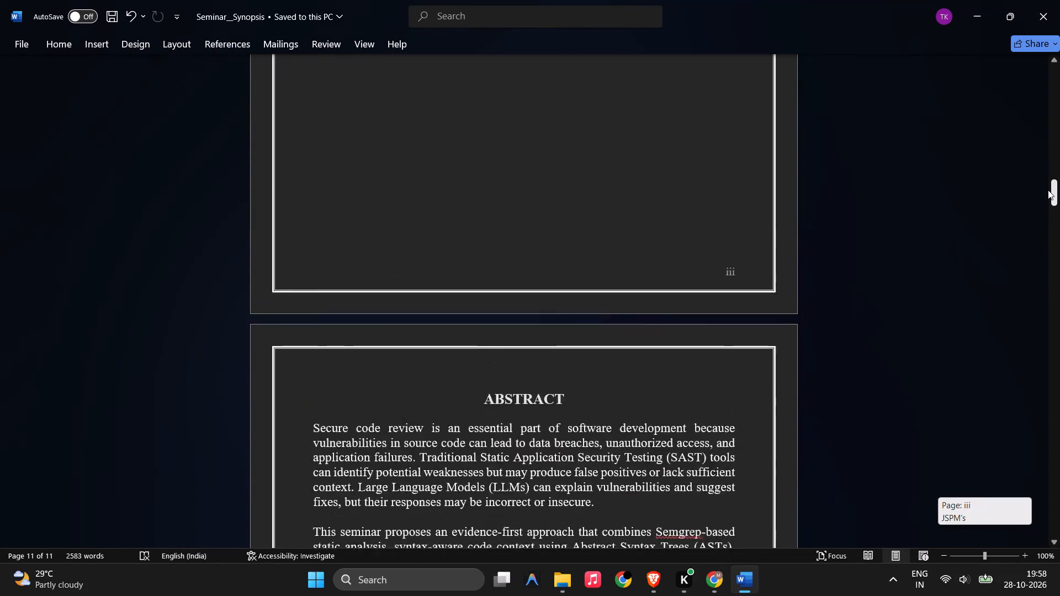
pyautogui.moveTo(1048, 190); pyautogui.dragTo(1048, 130)
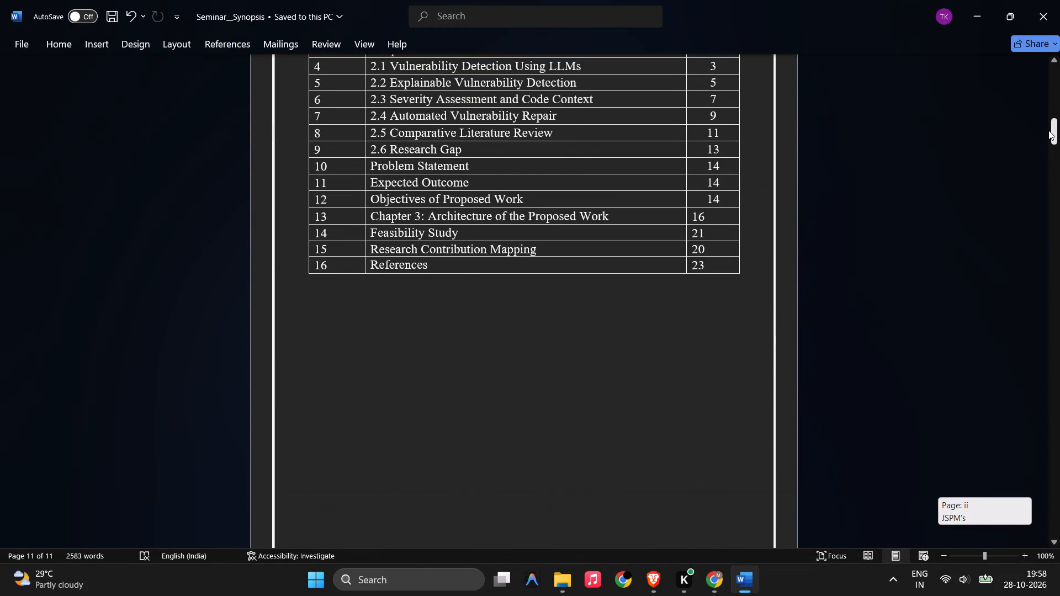
pyautogui.moveTo(1048, 130); pyautogui.dragTo(1049, 126)
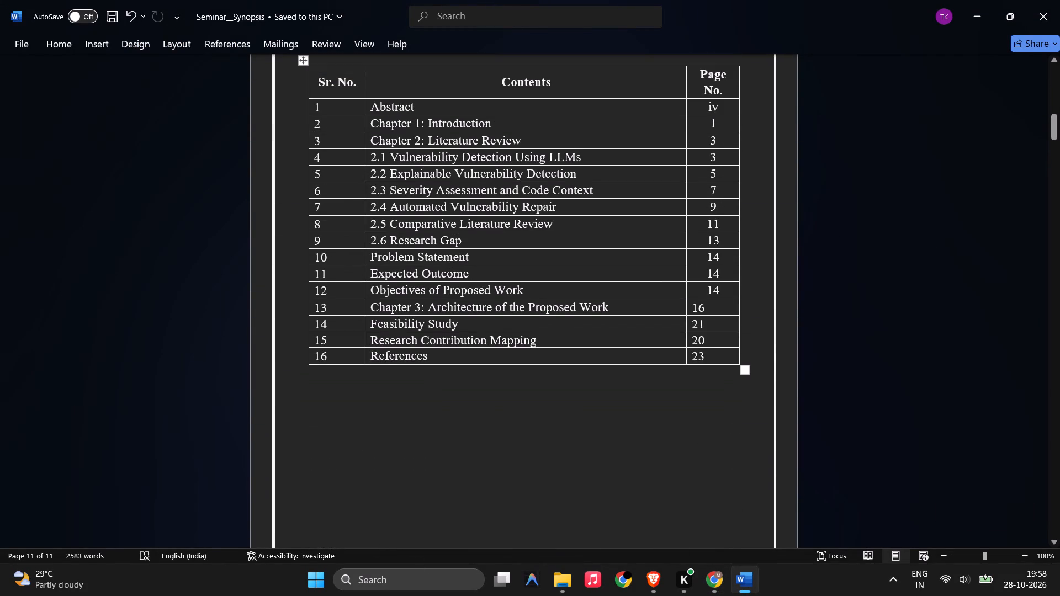
pyautogui.moveTo(370, 290); pyautogui.dragTo(529, 292)
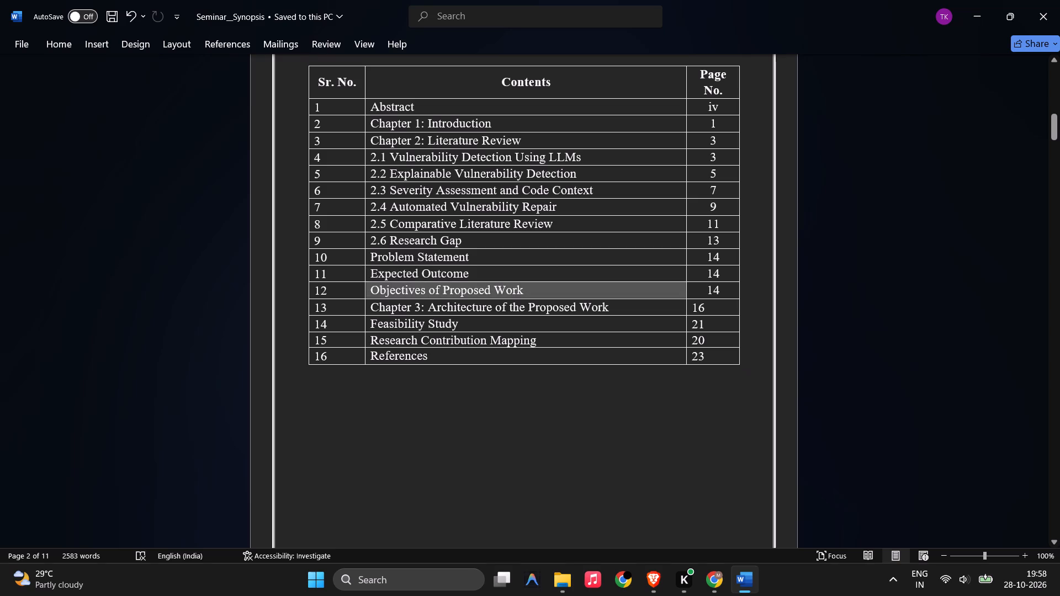
pyautogui.moveTo(529, 292); pyautogui.dragTo(528, 292)
pyautogui.click(528, 292)
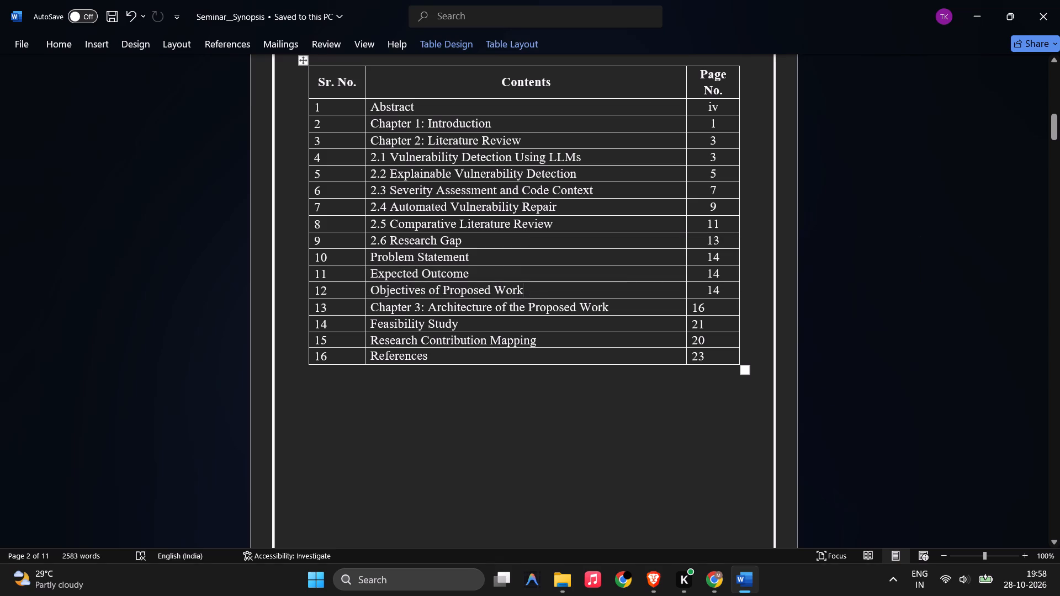
pyautogui.moveTo(528, 291); pyautogui.dragTo(380, 284)
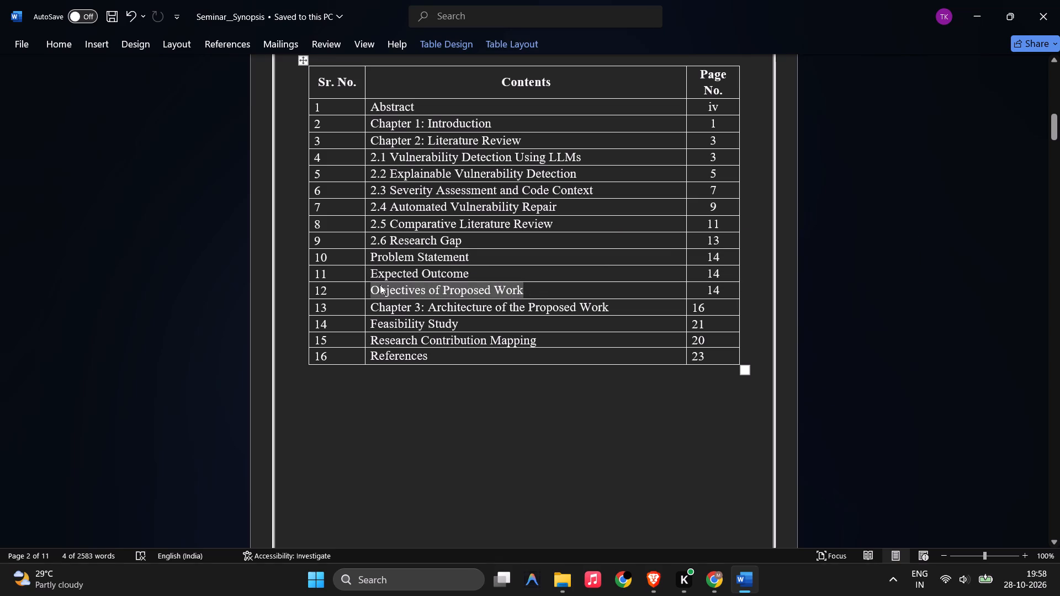
pyautogui.hotkey('ctrl', 'c')
pyautogui.hotkey('alt', 'Tab')
pyautogui.scroll(-3, 446, 436)
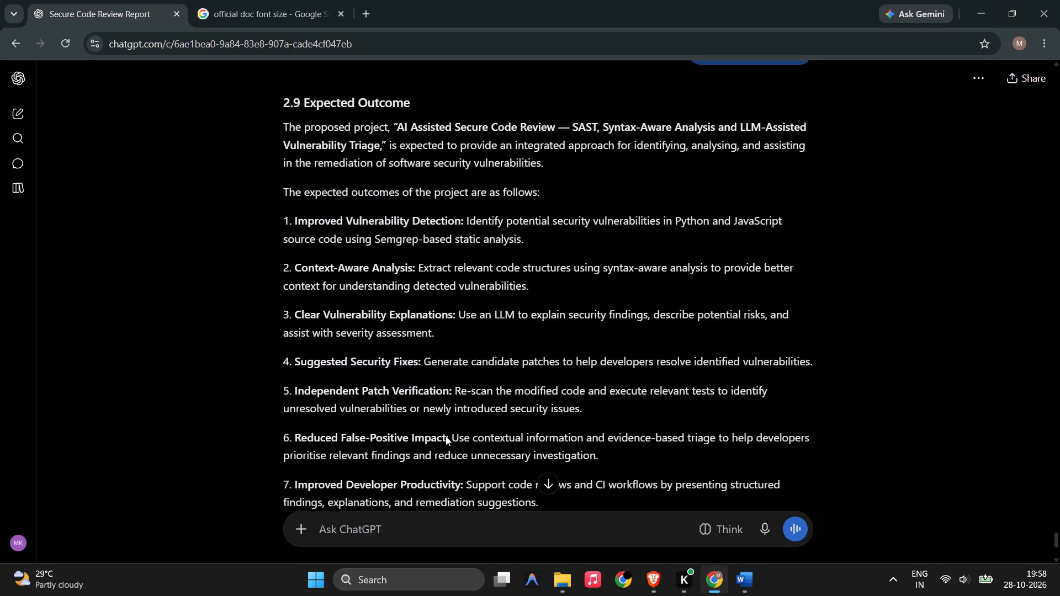
pyautogui.scroll(-5, 446, 436)
pyautogui.hotkey('alt', 'Tab')
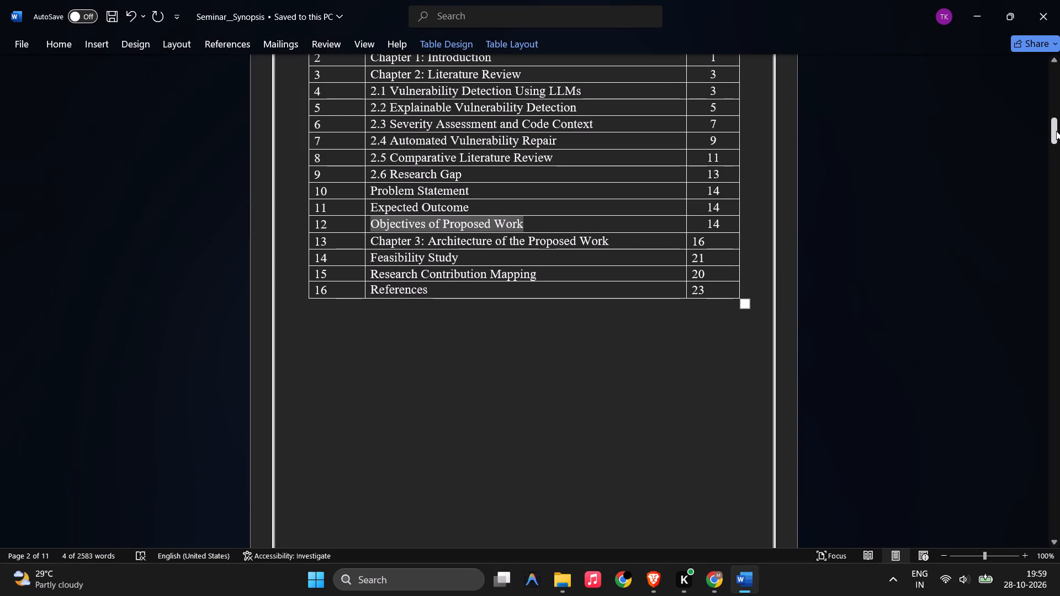
pyautogui.moveTo(1056, 131); pyautogui.dragTo(1059, 487)
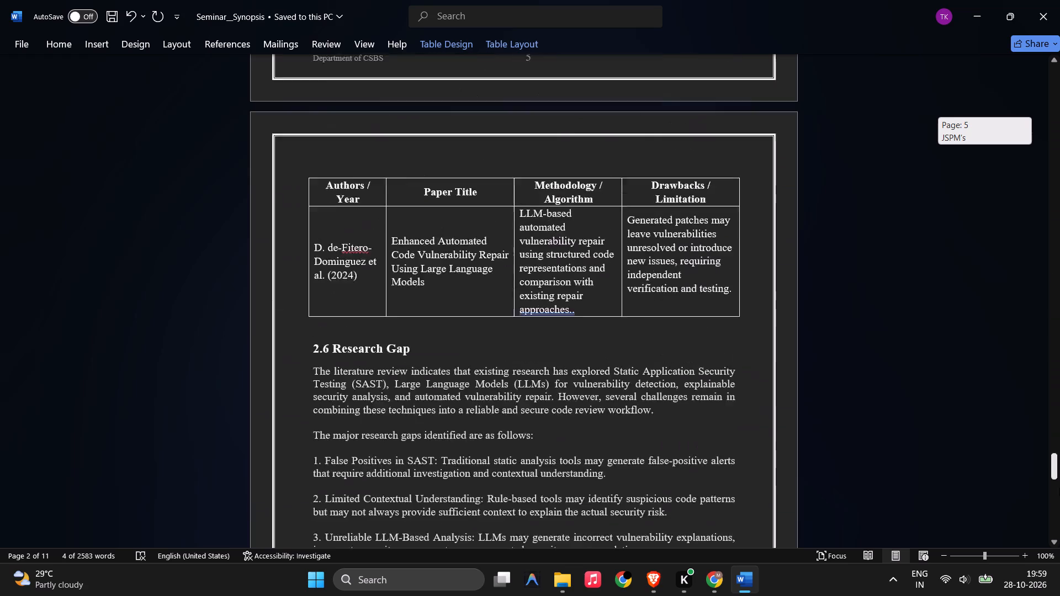
pyautogui.moveTo(1059, 487); pyautogui.dragTo(1059, 547)
pyautogui.click(642, 459)
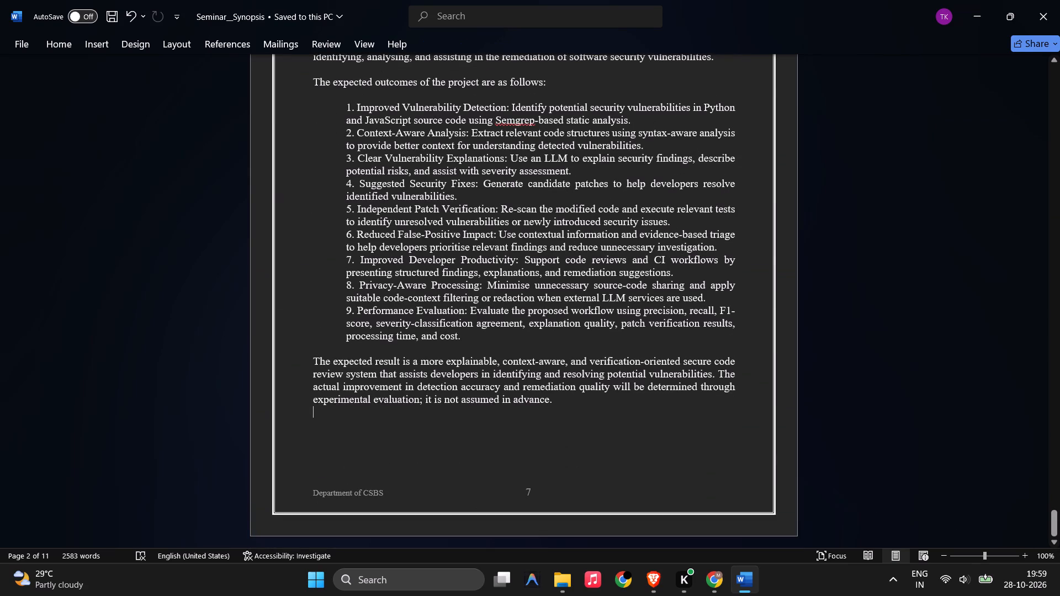
pyautogui.press('Return')
pyautogui.press('Return')
pyautogui.press('Return')
pyautogui.press('Return')
pyautogui.press('Return')
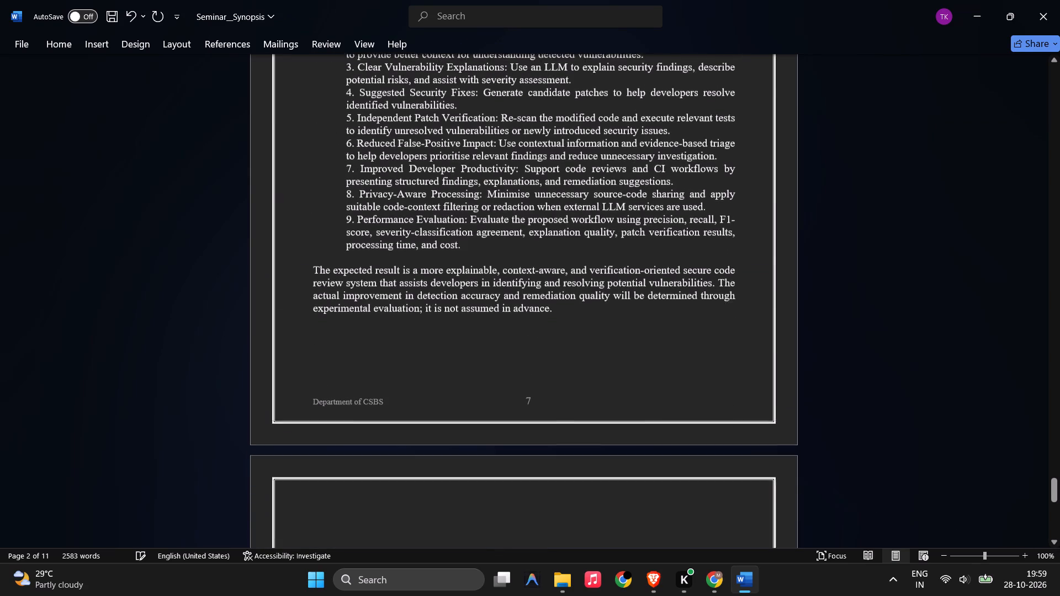
pyautogui.hotkey('ctrl', 'v')
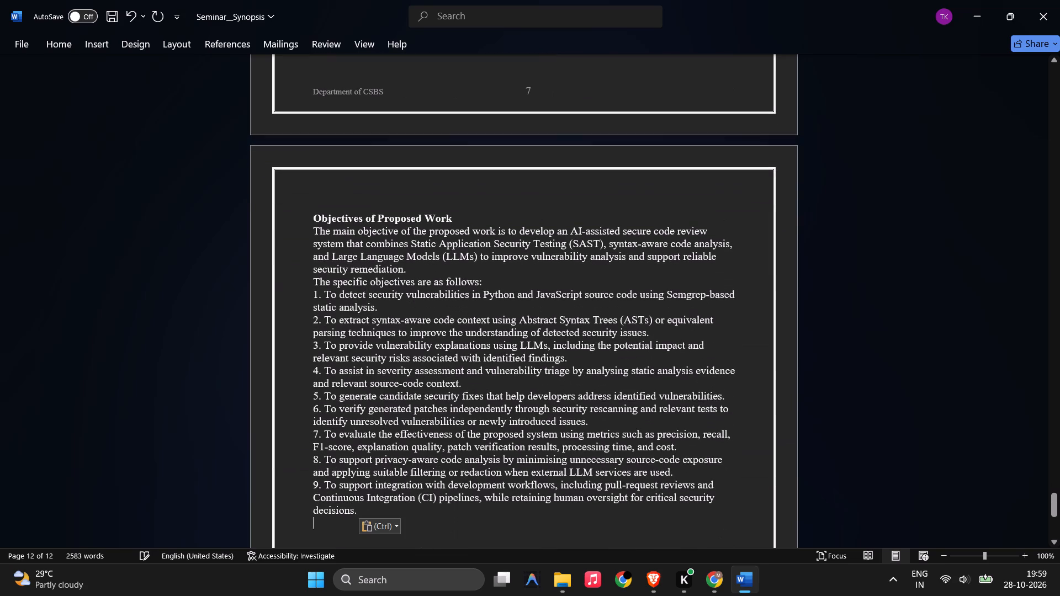
# Set the Objectives of Proposed Work heading to 16 pt and center it.
pyautogui.moveTo(315, 216); pyautogui.dragTo(454, 215)
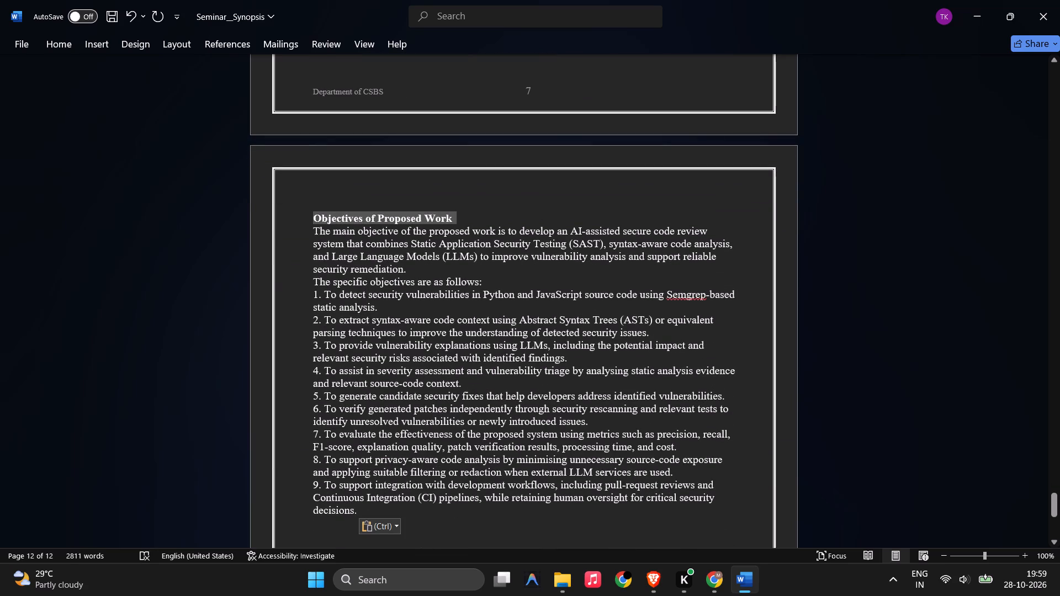
pyautogui.moveTo(454, 215); pyautogui.dragTo(479, 213)
pyautogui.rightClick(408, 215)
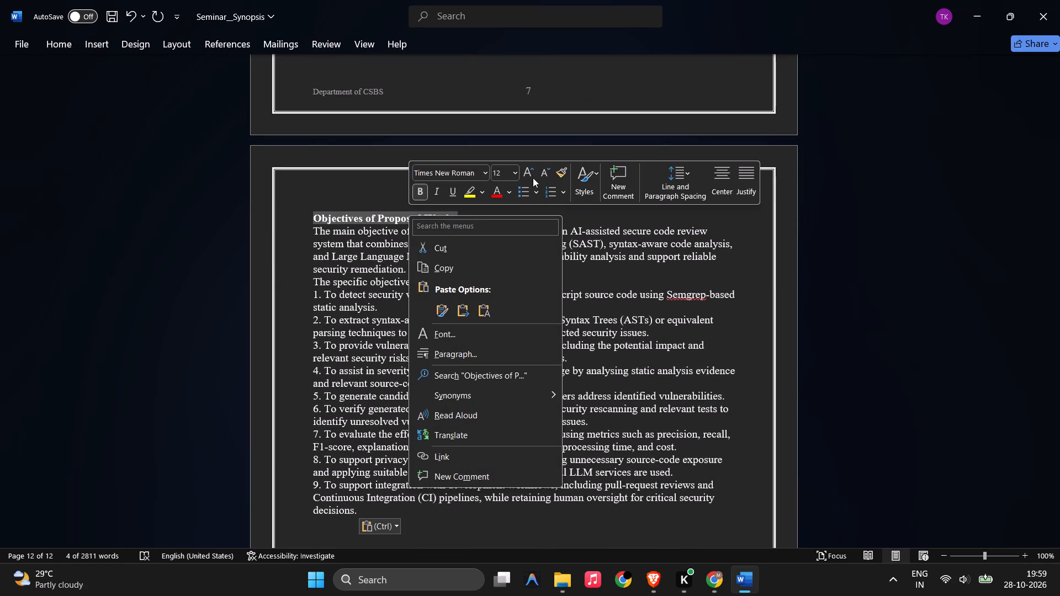
pyautogui.click(516, 171)
pyautogui.click(499, 285)
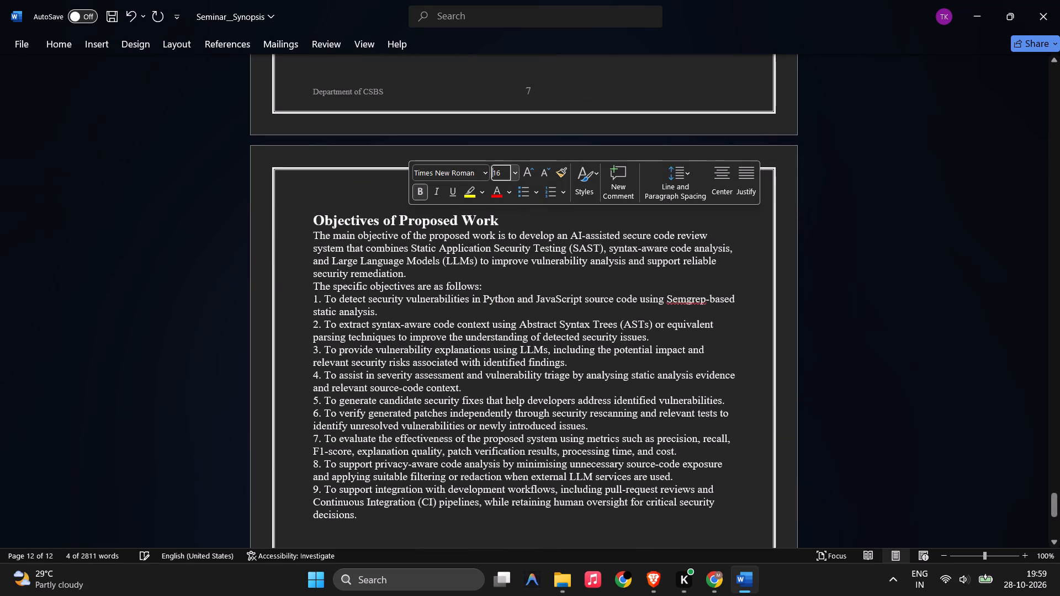
pyautogui.click(718, 174)
# Justify the Objectives of Proposed Work body text, from the main objective paragraph through objective 9.
pyautogui.moveTo(312, 232); pyautogui.dragTo(312, 233)
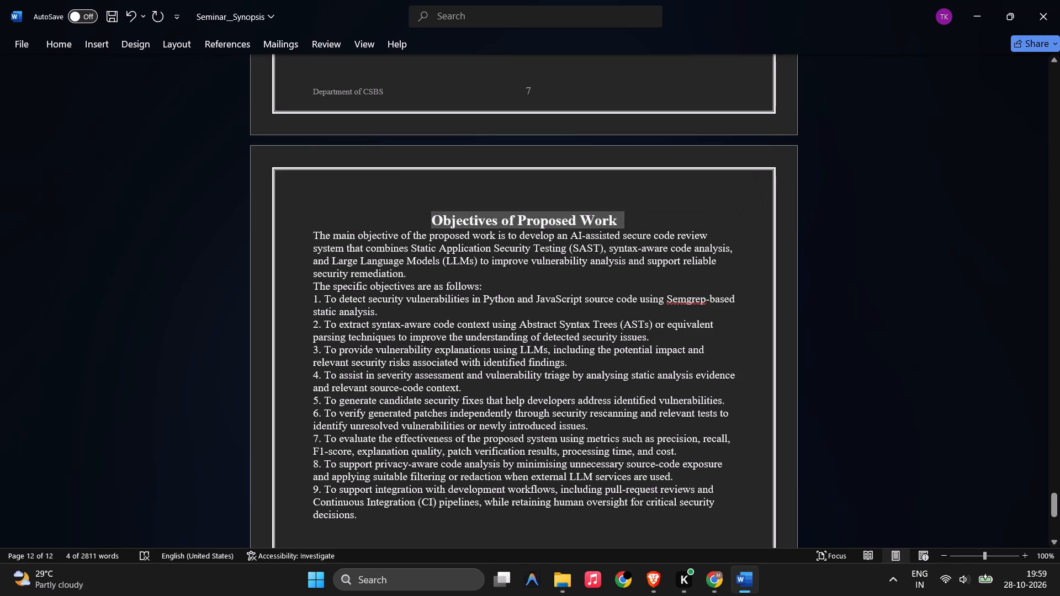
pyautogui.moveTo(312, 233); pyautogui.dragTo(365, 456)
pyautogui.scroll(-2, 359, 416)
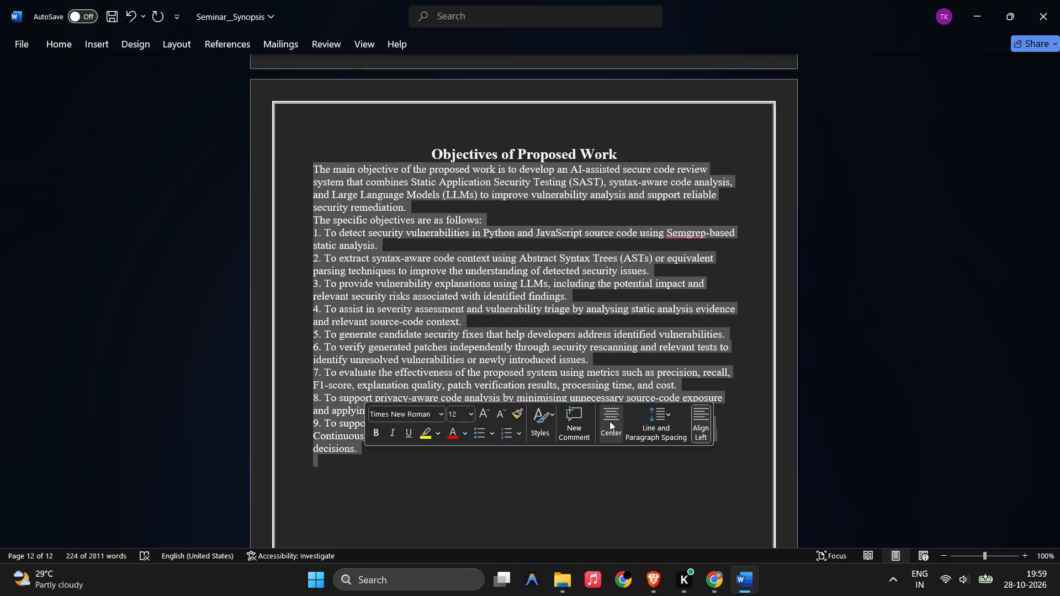
pyautogui.click(375, 268)
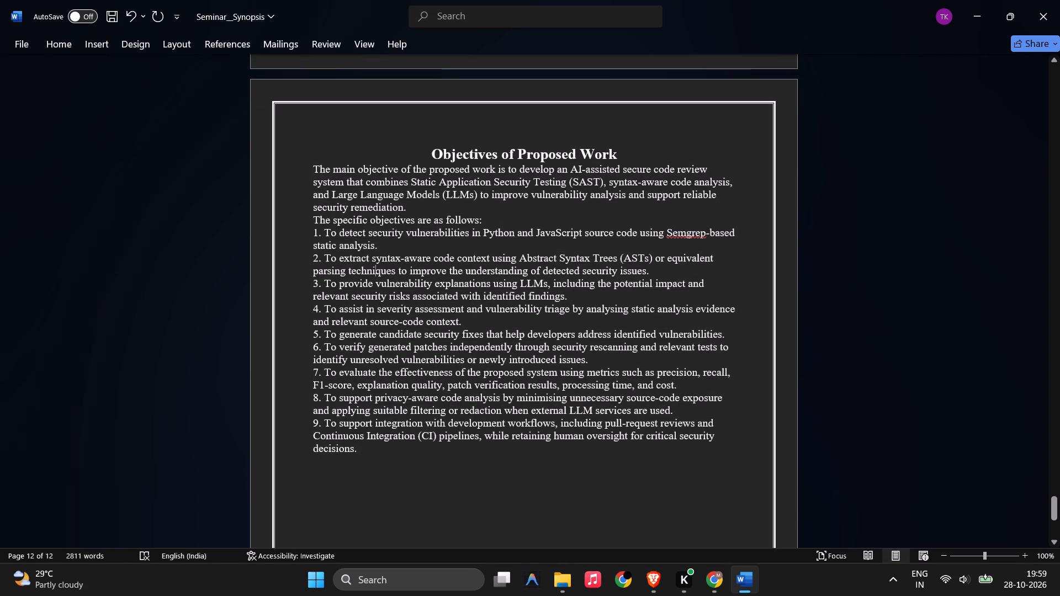
pyautogui.moveTo(388, 448); pyautogui.dragTo(298, 187)
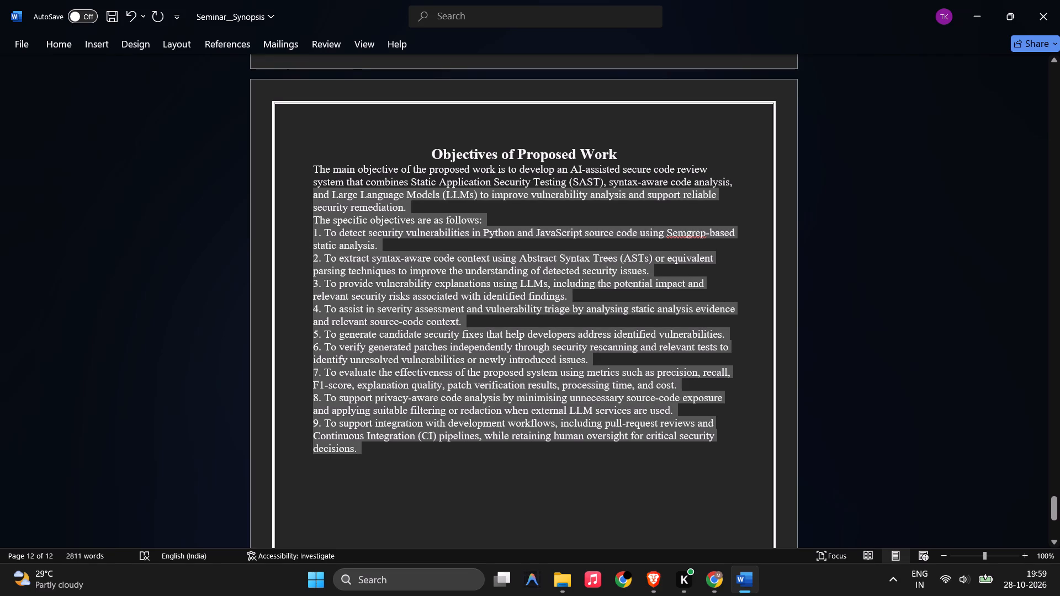
pyautogui.moveTo(298, 187); pyautogui.dragTo(312, 172)
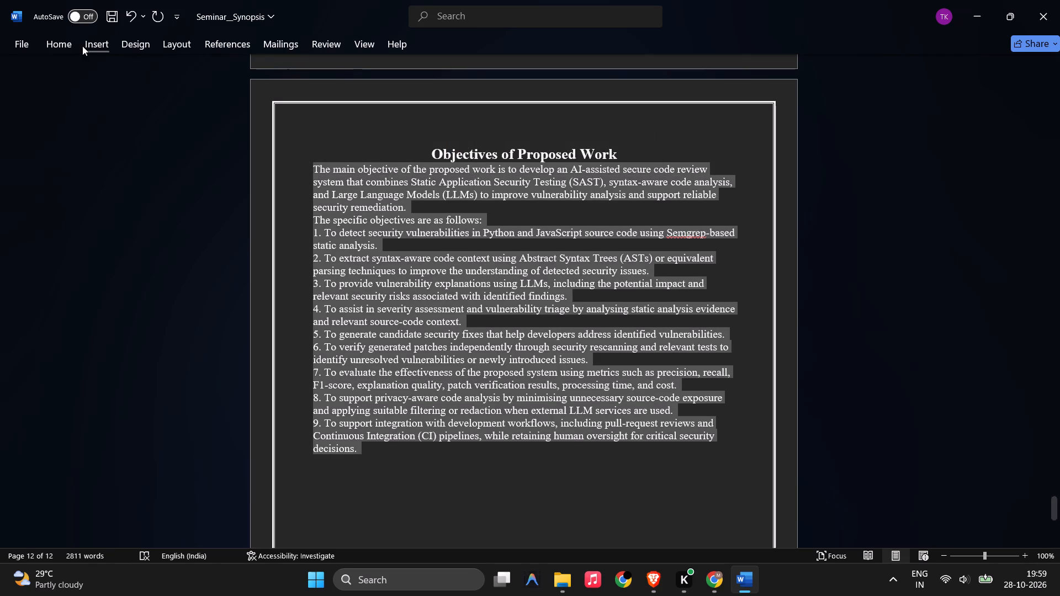
pyautogui.click(82, 45)
pyautogui.click(45, 49)
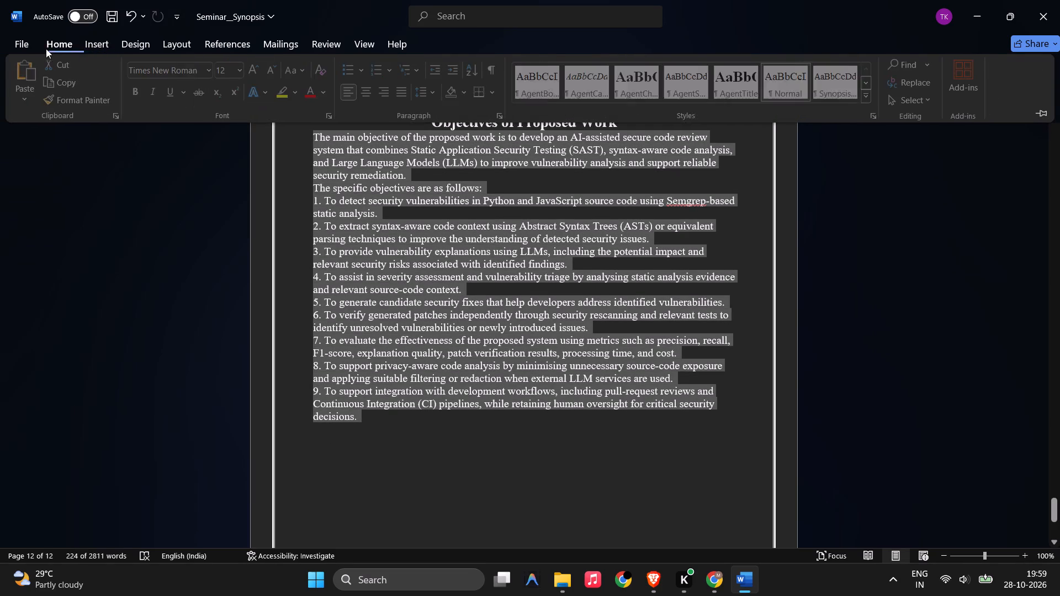
pyautogui.click(397, 95)
pyautogui.click(409, 204)
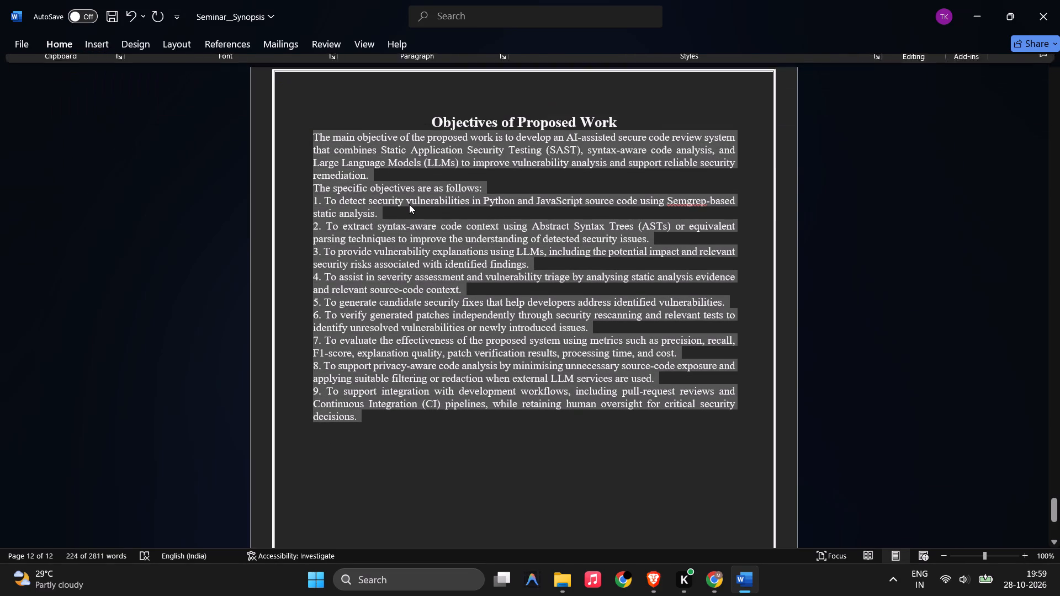
pyautogui.scroll(12, 406, 204)
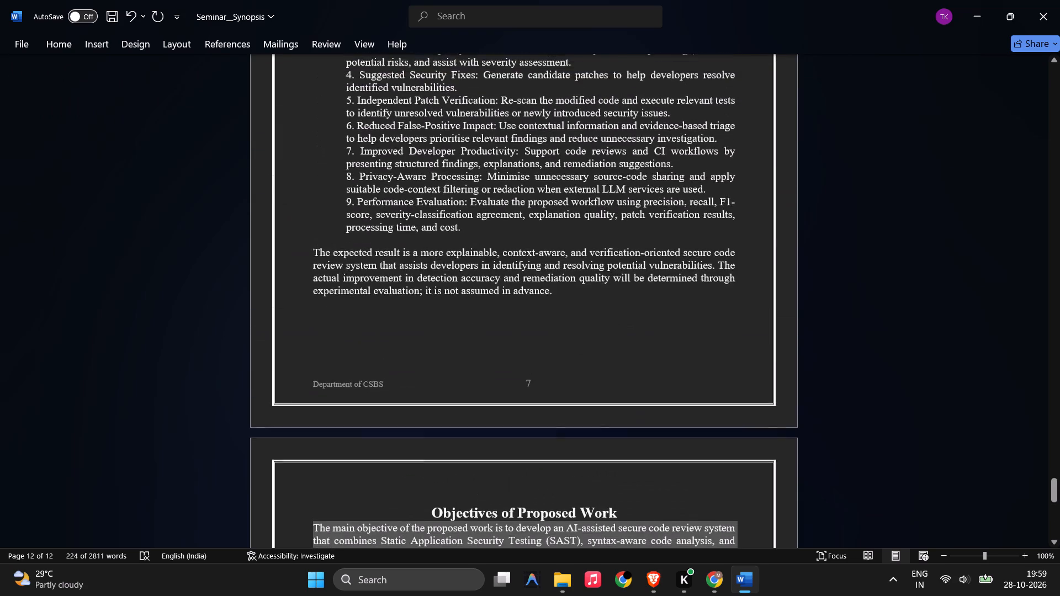
pyautogui.scroll(-14, 406, 203)
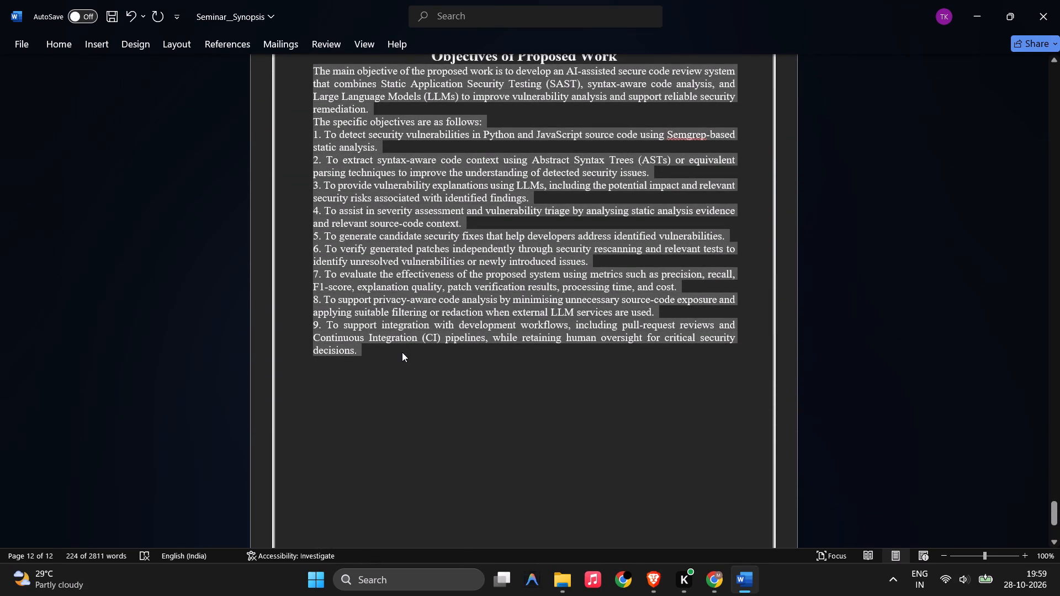
pyautogui.click(402, 352)
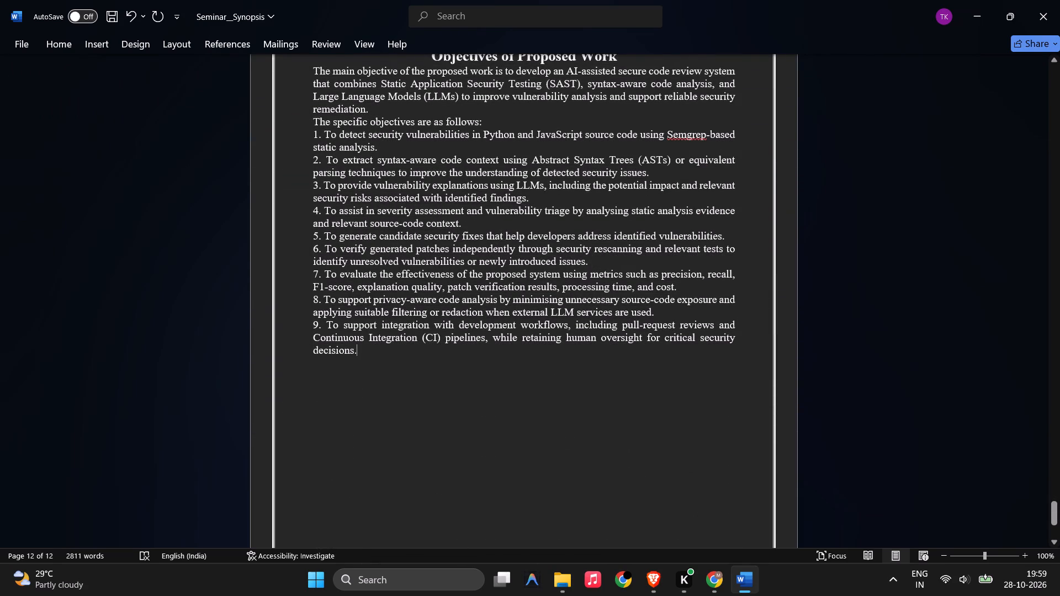
# Copy the entry "Chapter 3: Architecture of the Proposed Work" from row 13 of the contents table.
pyautogui.scroll(1, 388, 225)
pyautogui.moveTo(1053, 514); pyautogui.dragTo(1059, 321)
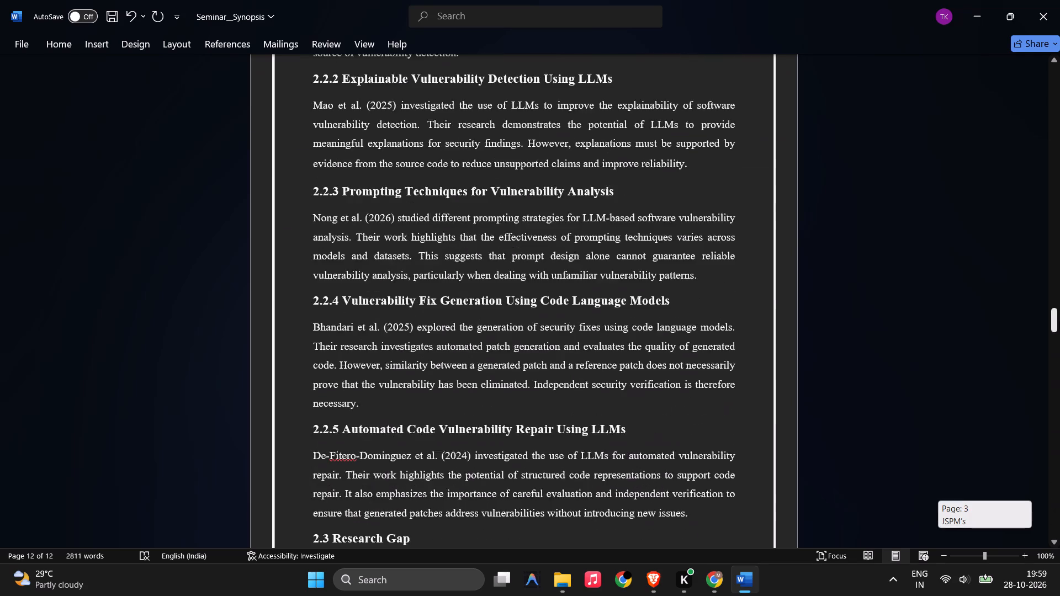
pyautogui.moveTo(1059, 321); pyautogui.dragTo(1059, 191)
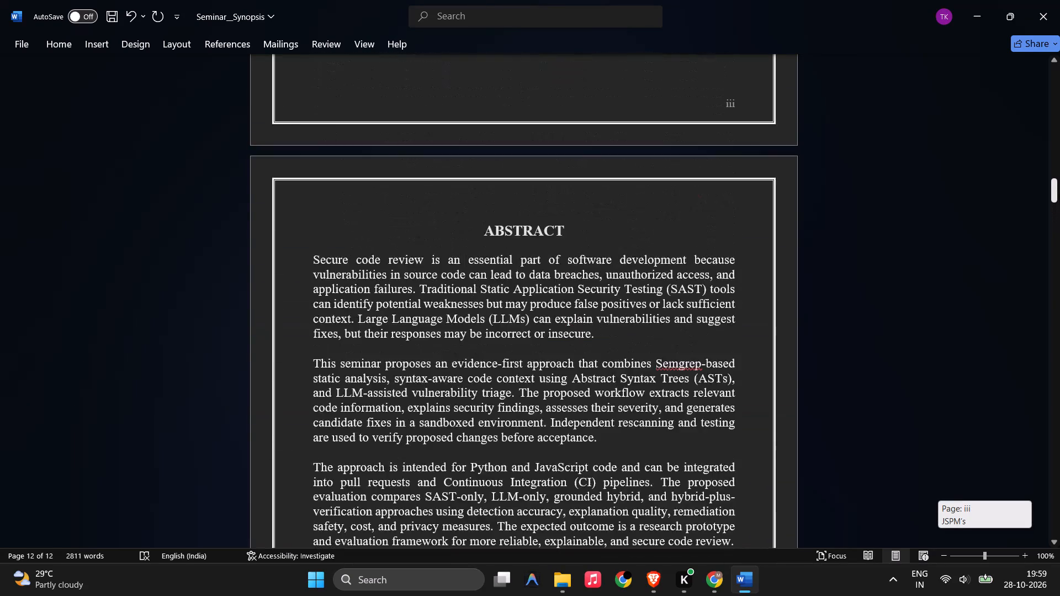
pyautogui.moveTo(1059, 191); pyautogui.dragTo(1058, 120)
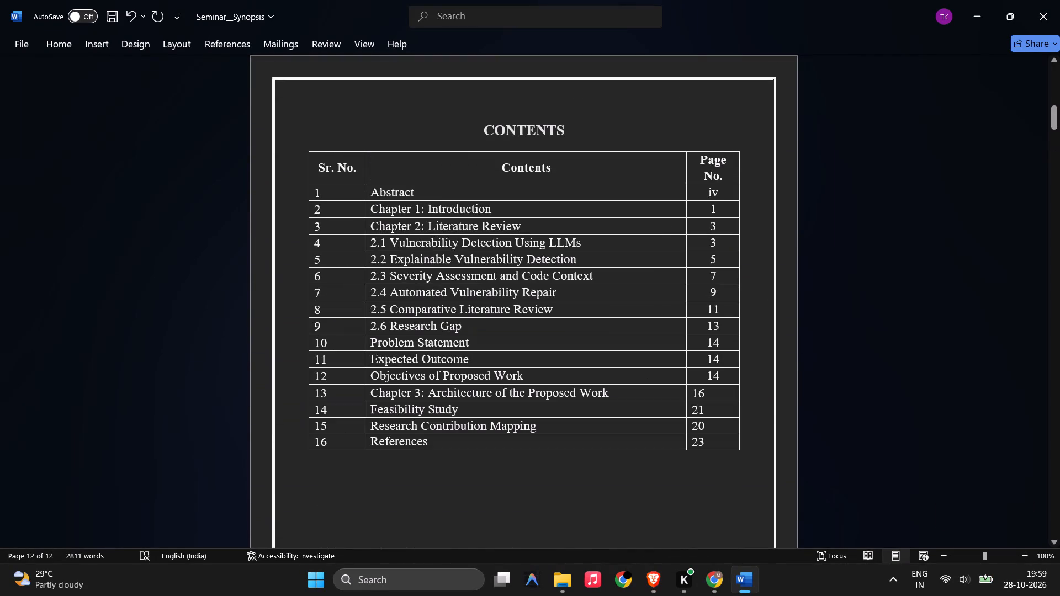
pyautogui.moveTo(371, 394); pyautogui.dragTo(433, 393)
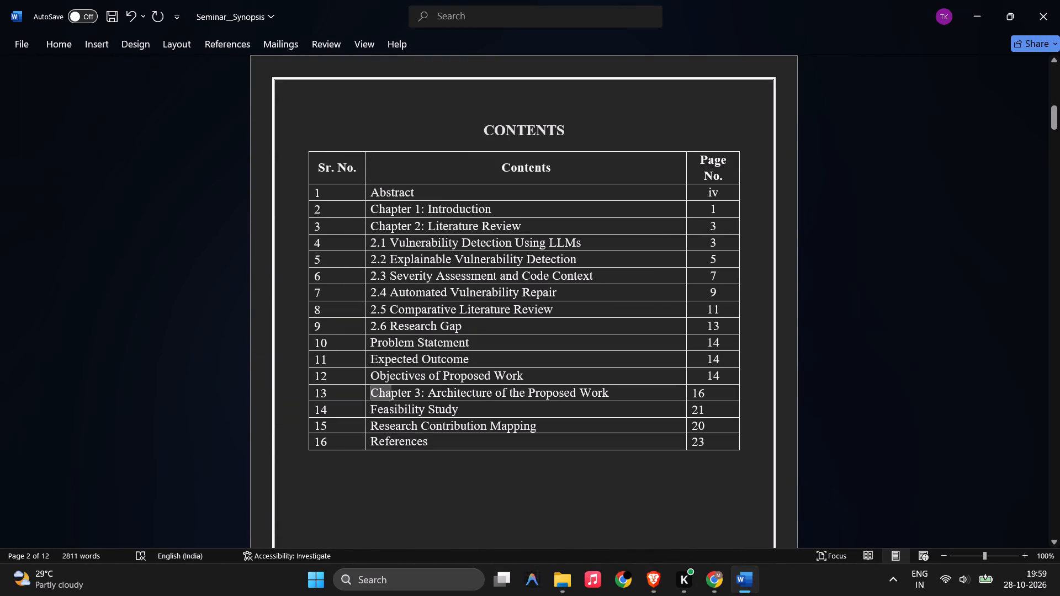
pyautogui.moveTo(433, 393); pyautogui.dragTo(609, 390)
pyautogui.hotkey('ctrl', 'c')
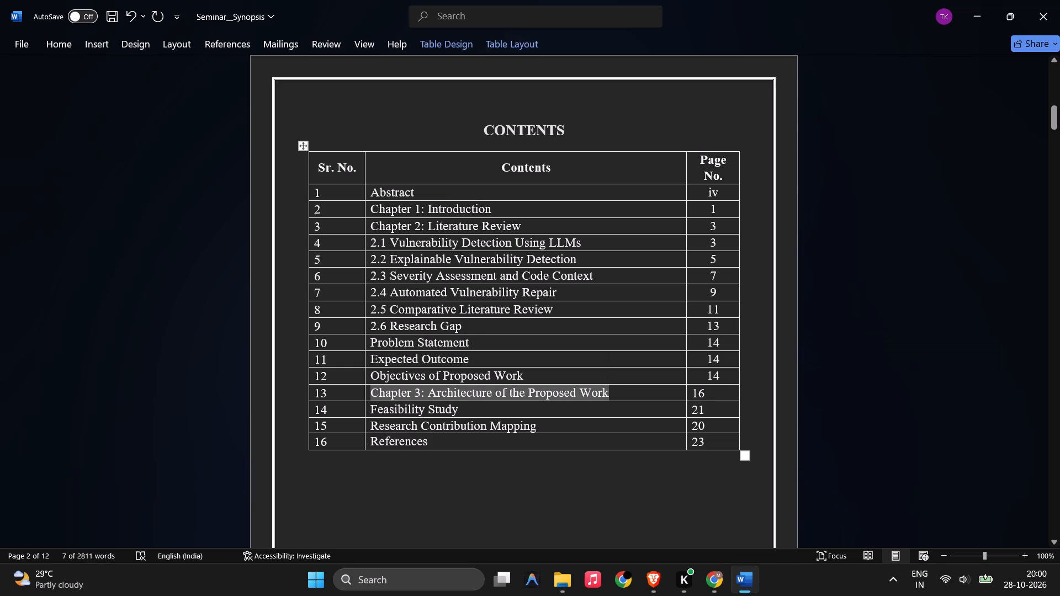
# Paste the copied Chapter 3 title on the line below objective 9 at the end of the document.
pyautogui.scroll(-1, 610, 392)
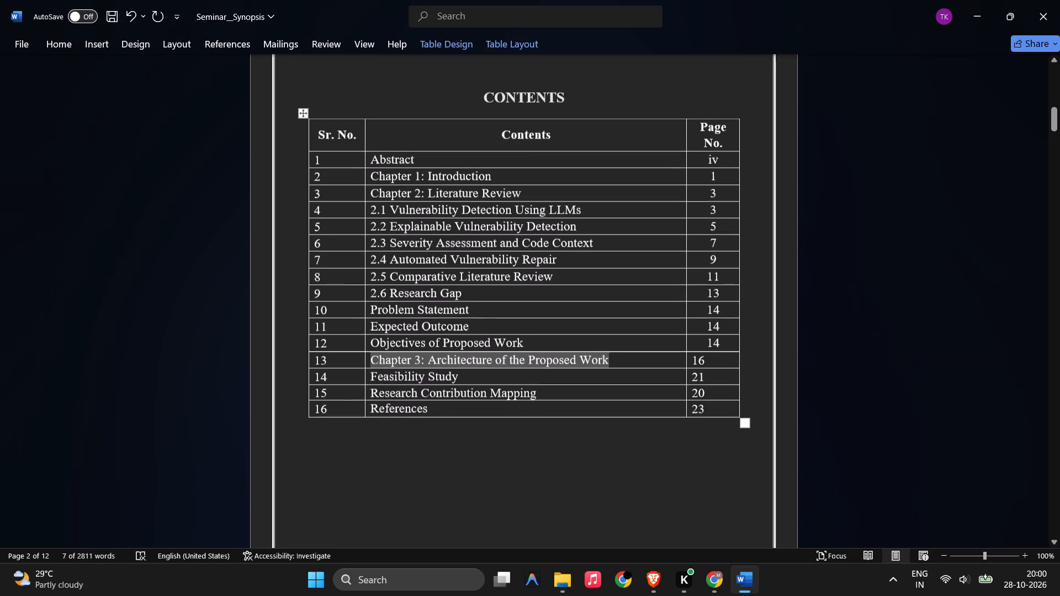
pyautogui.scroll(-1, 610, 392)
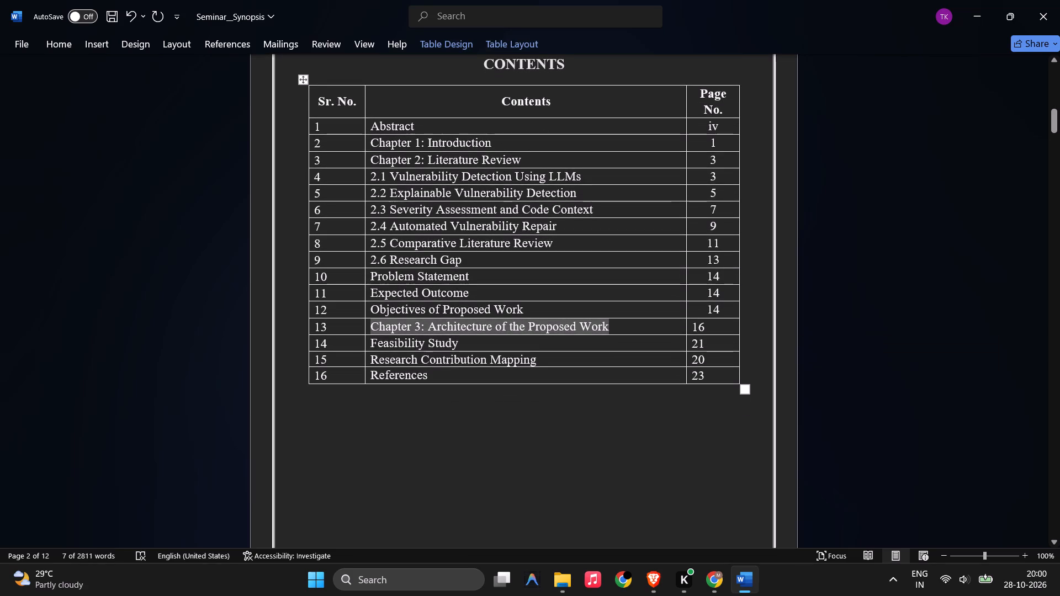
pyautogui.scroll(-2, 610, 392)
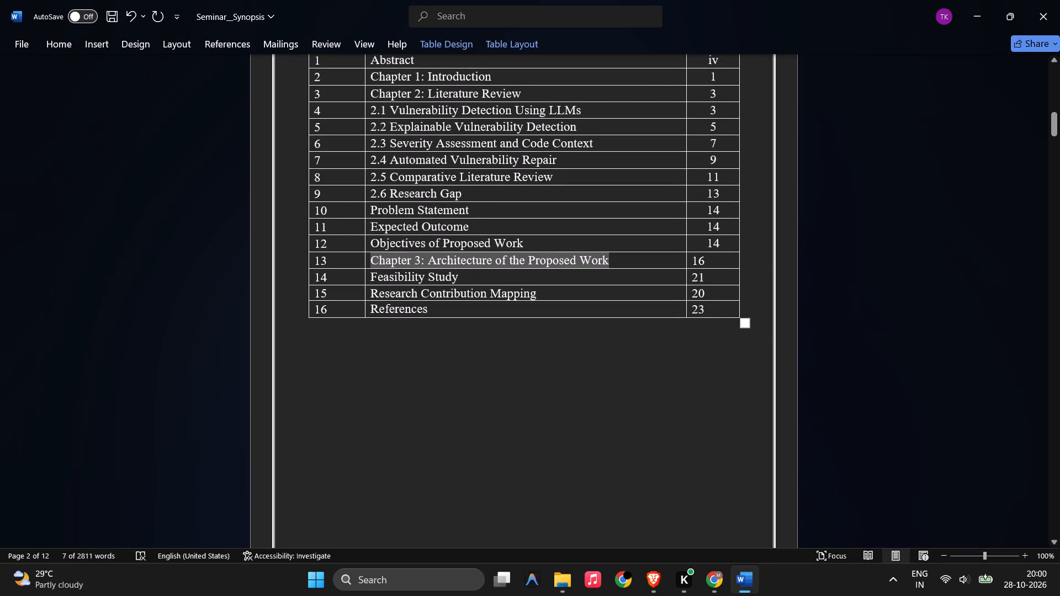
pyautogui.moveTo(1054, 123); pyautogui.dragTo(1059, 534)
pyautogui.click(545, 375)
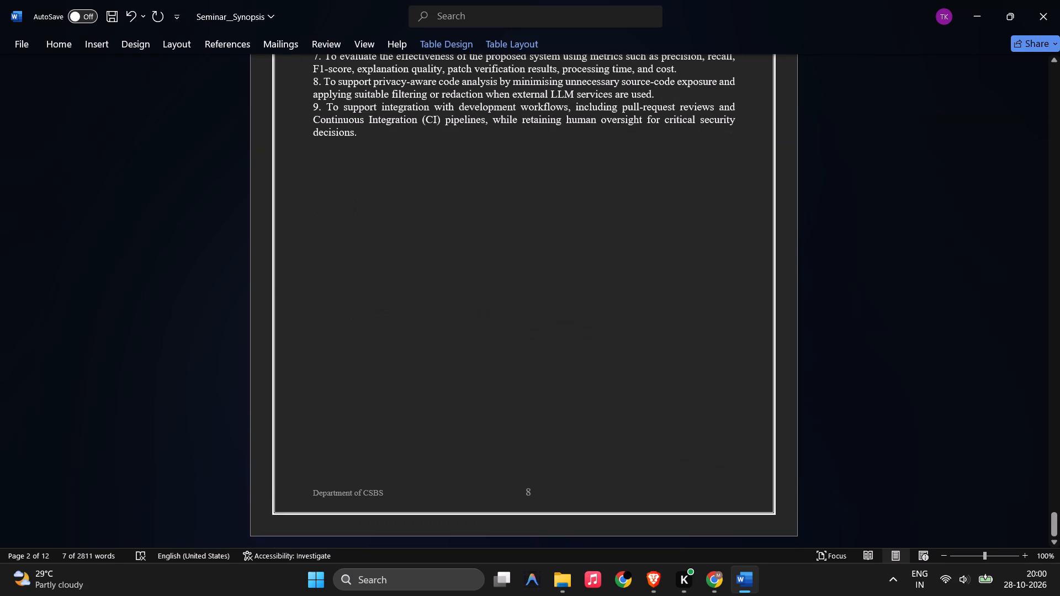
pyautogui.click(417, 139)
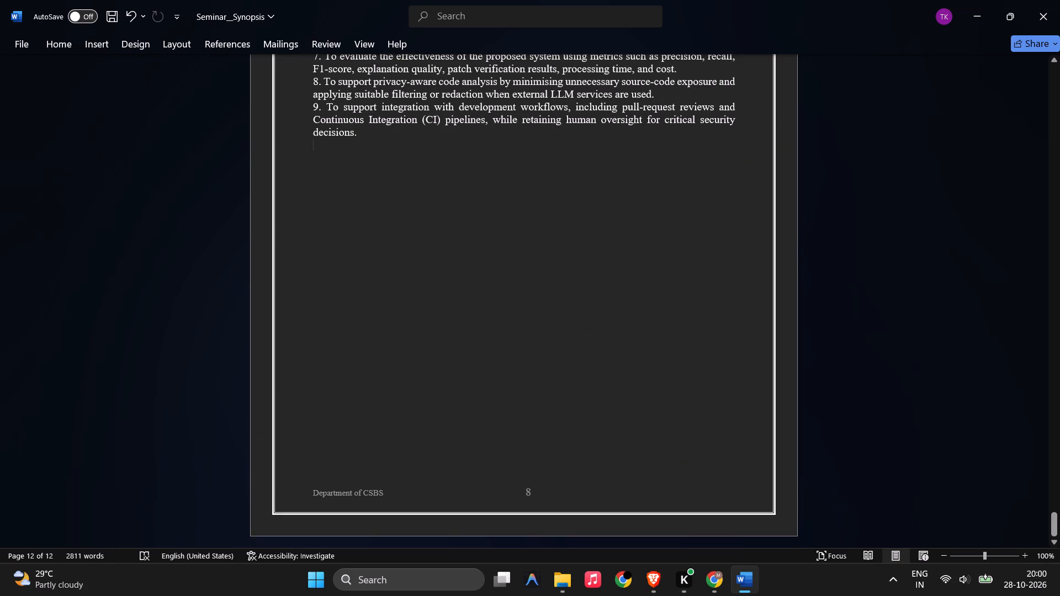
pyautogui.hotkey('ctrl', 'v')
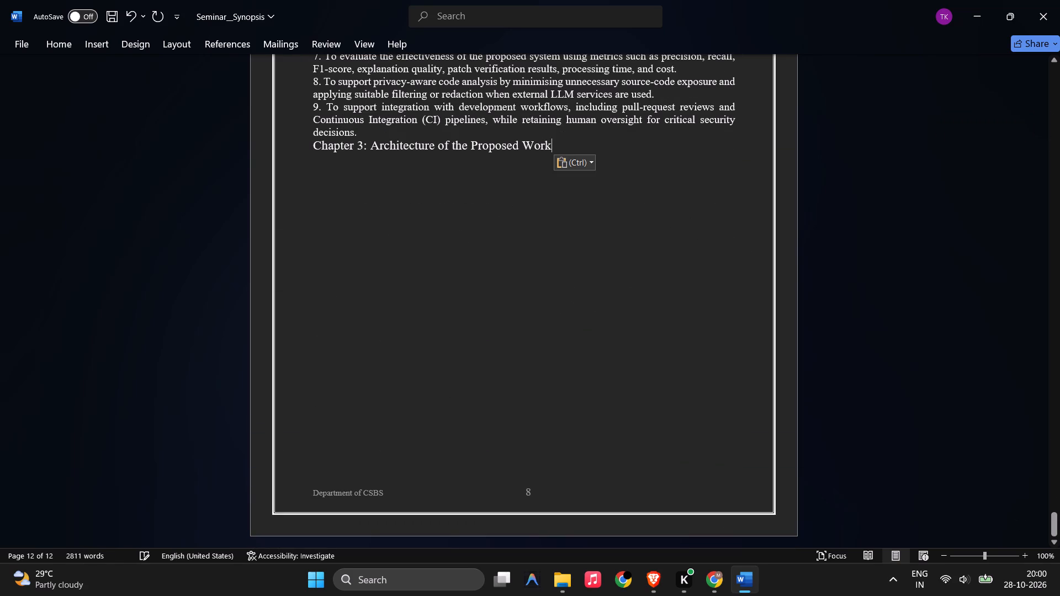
pyautogui.moveTo(310, 150); pyautogui.dragTo(470, 135)
pyautogui.moveTo(470, 135); pyautogui.dragTo(565, 141)
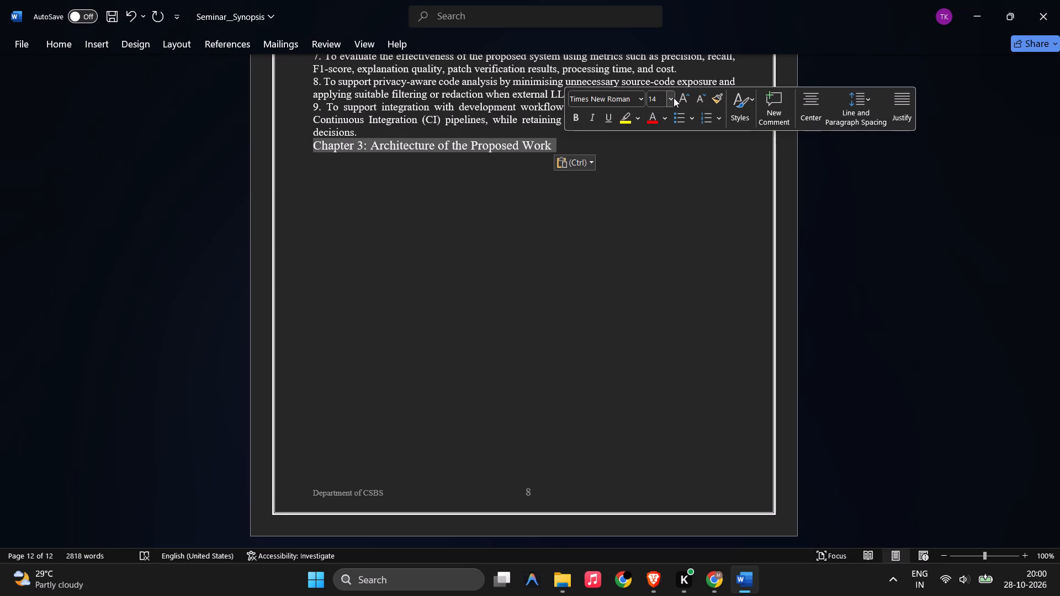
pyautogui.click(674, 98)
pyautogui.click(665, 215)
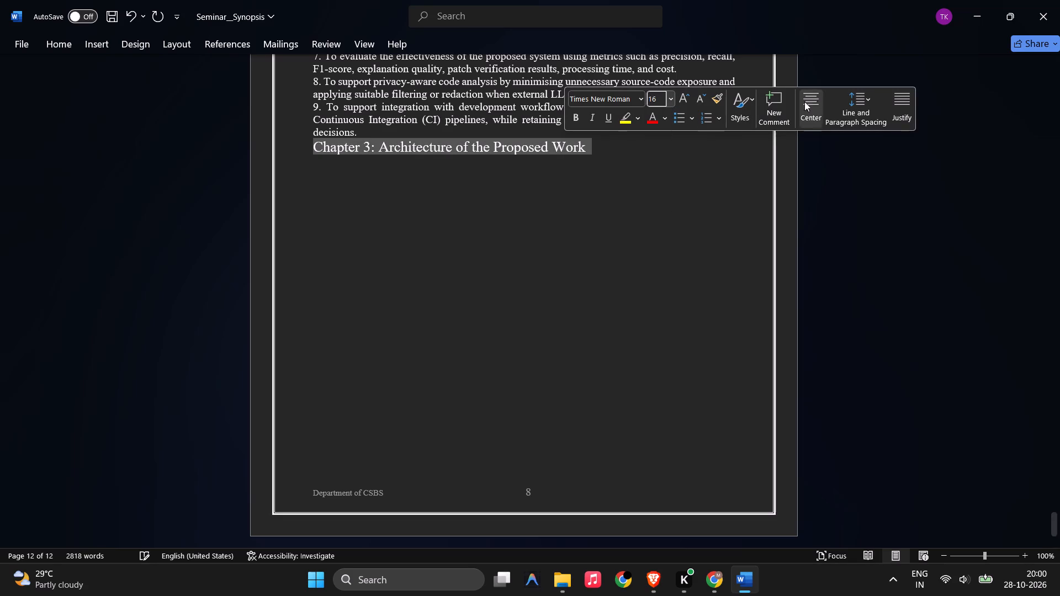
pyautogui.click(815, 98)
pyautogui.click(563, 220)
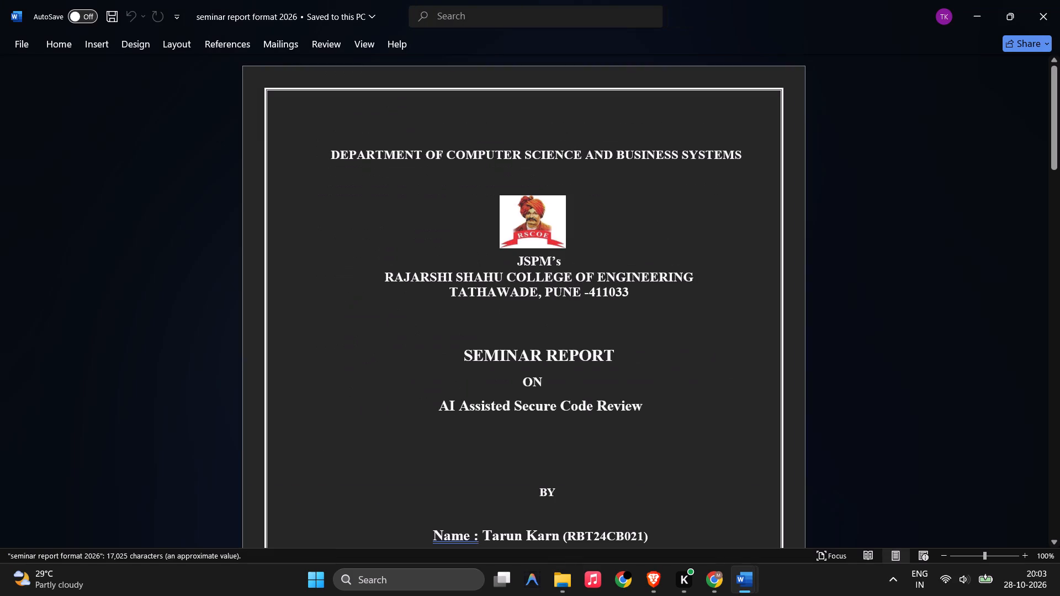
pyautogui.scroll(-20, 319, 189)
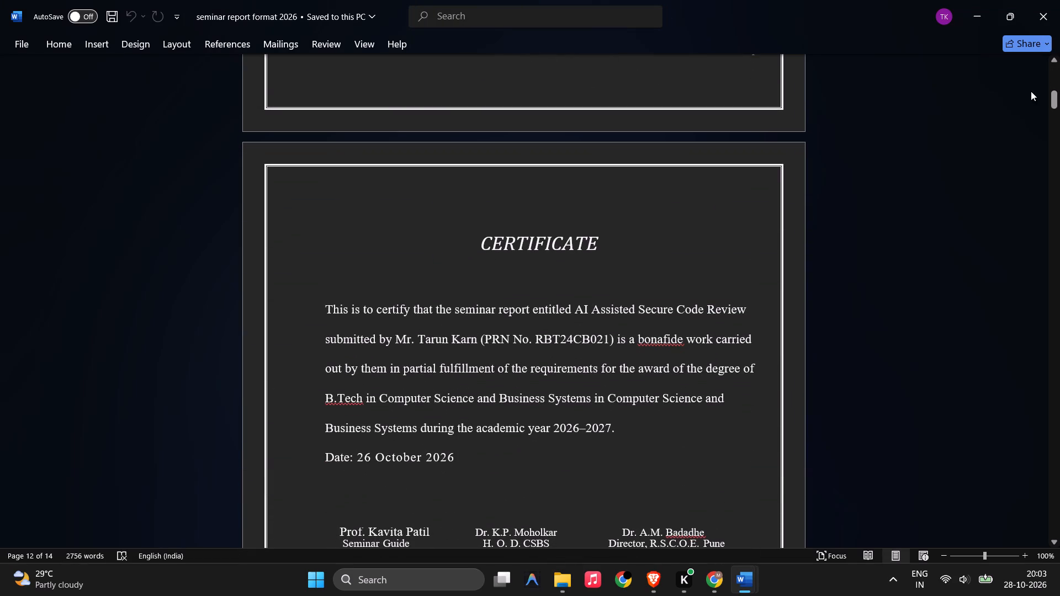
pyautogui.moveTo(1054, 104); pyautogui.dragTo(1047, 293)
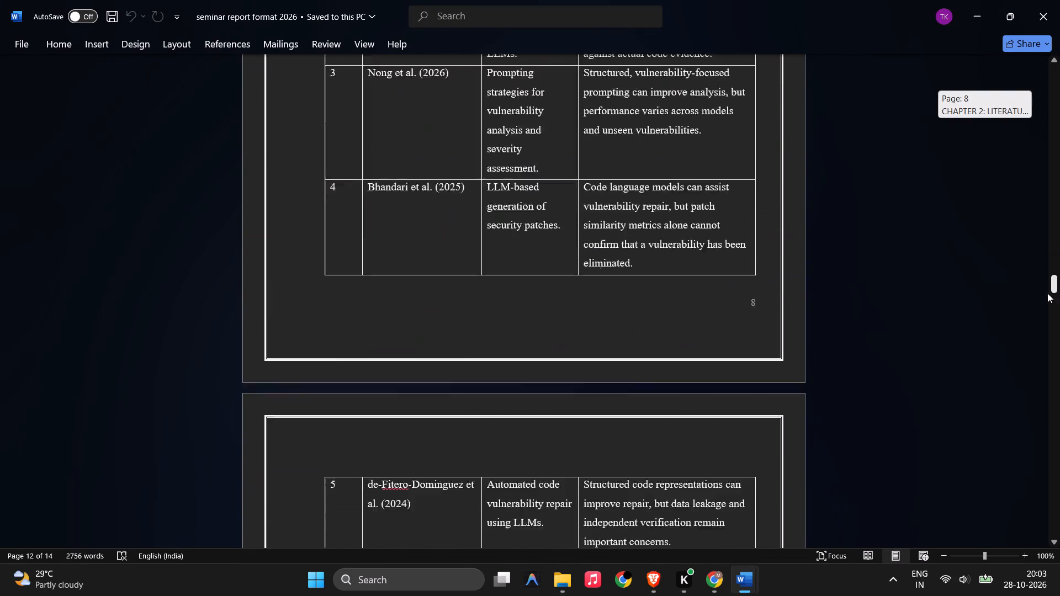
pyautogui.moveTo(1047, 293); pyautogui.dragTo(1043, 337)
pyautogui.rightClick(565, 198)
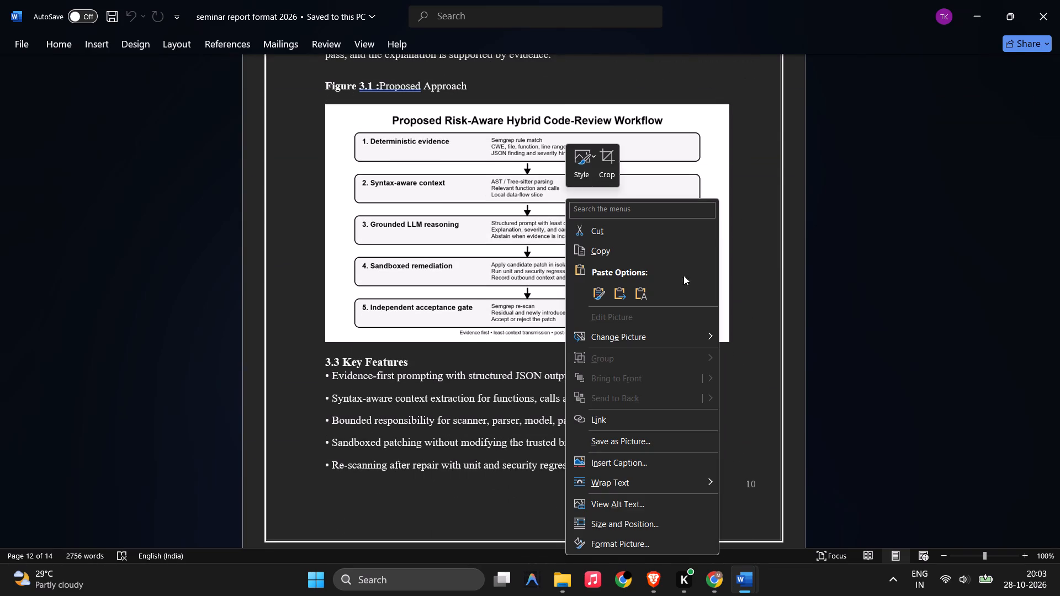
pyautogui.click(952, 304)
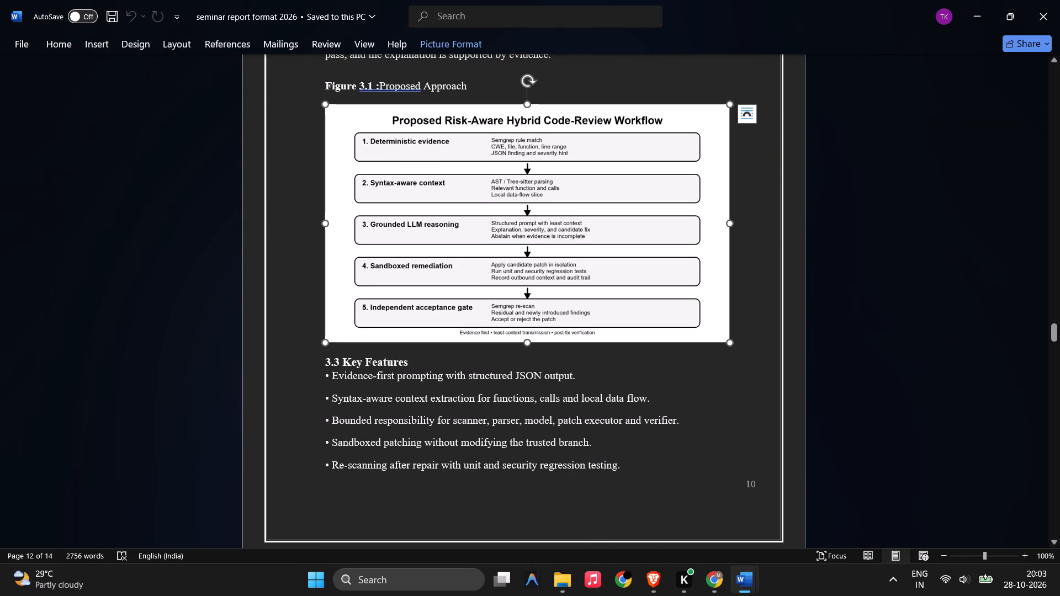
pyautogui.click(1059, 30)
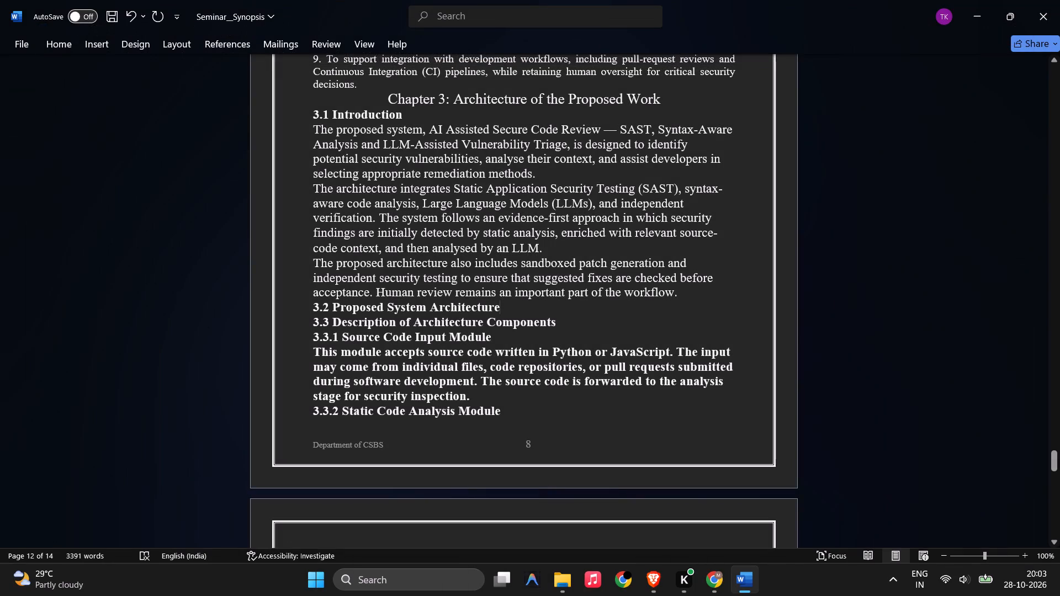
# Back in ChatGPT in Chrome, capture a screenshot of the whole 3.2 architecture diagram, from Source Code Input through the Figure 3.1 caption.
pyautogui.hotkey('alt', 'Tab')
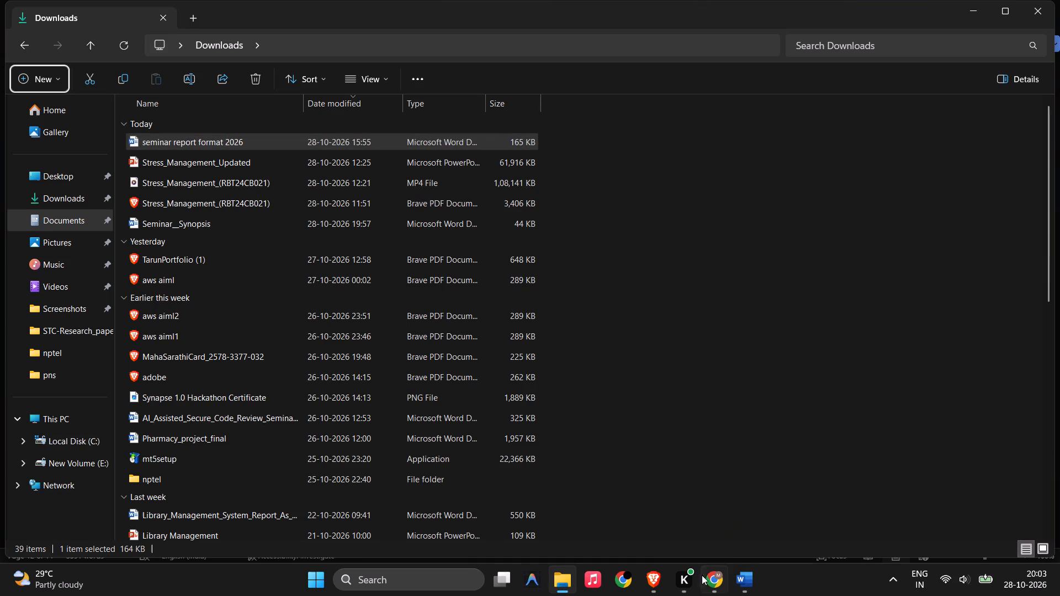
pyautogui.click(668, 579)
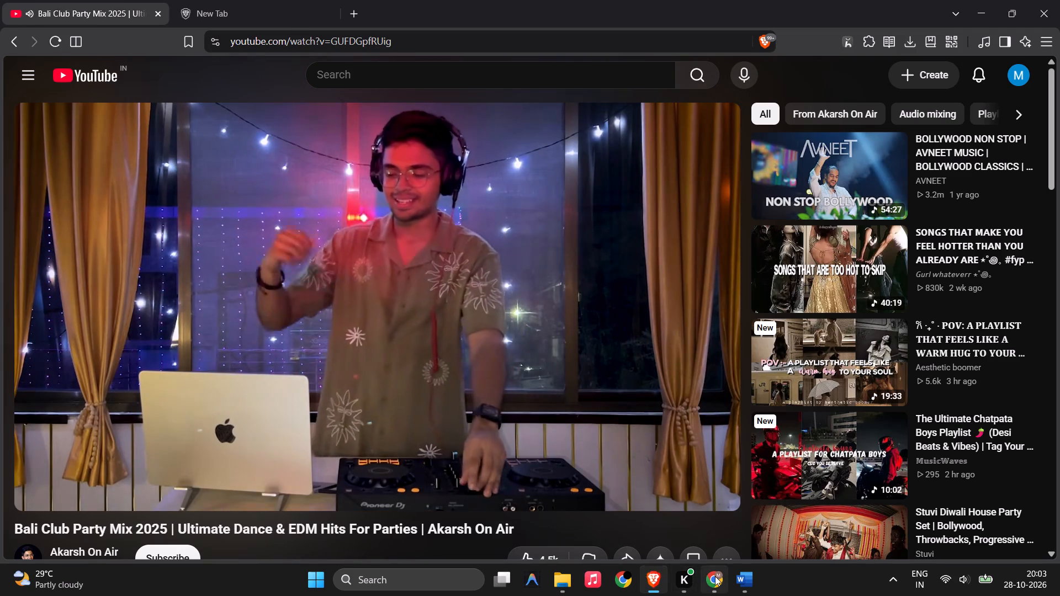
pyautogui.click(715, 576)
pyautogui.scroll(2, 676, 493)
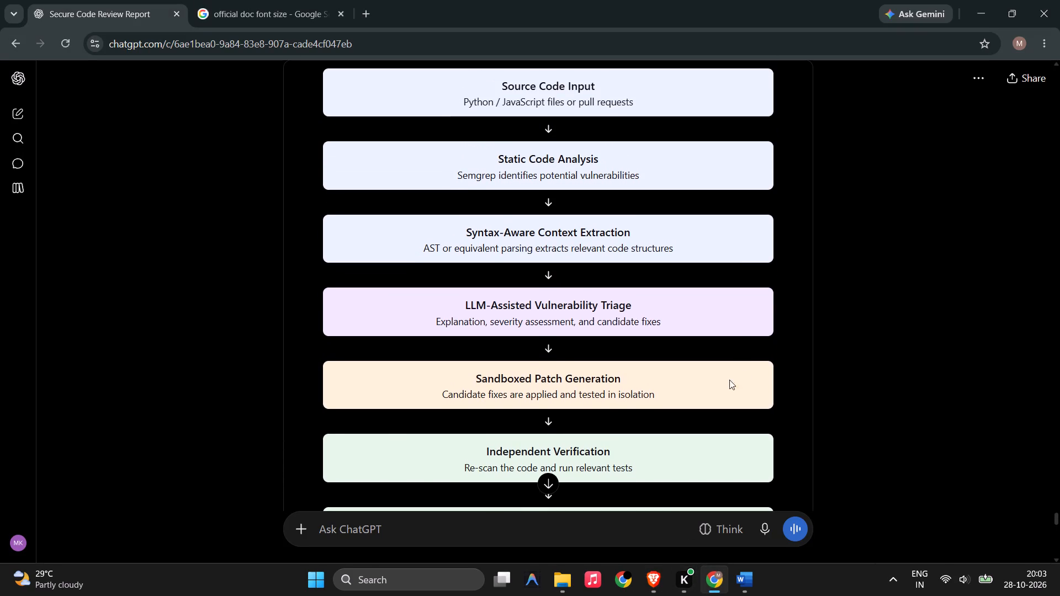
pyautogui.scroll(-3, 742, 342)
pyautogui.hotkey('ctrl', '-')
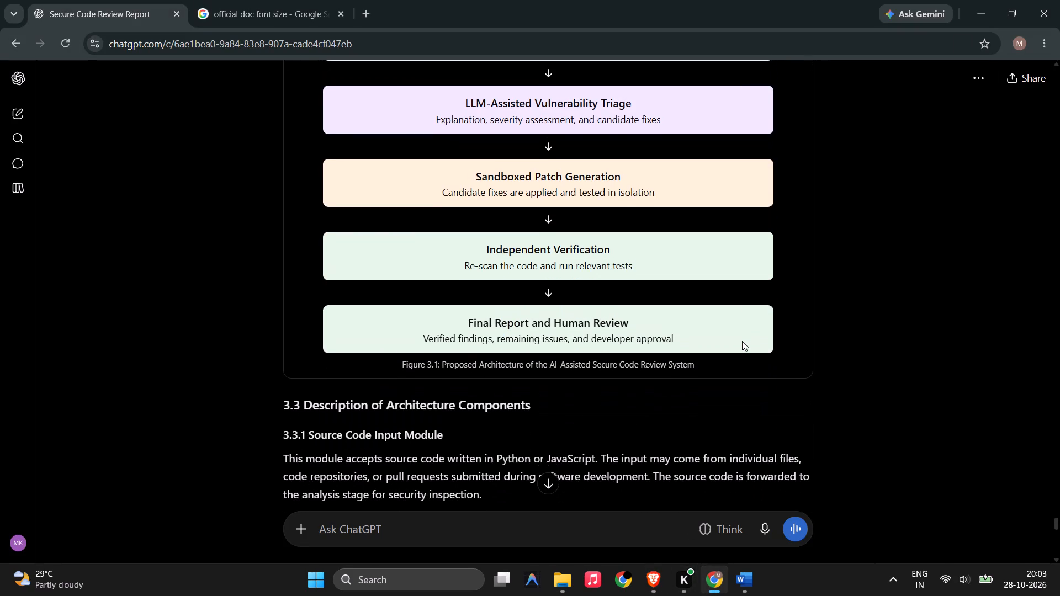
pyautogui.scroll(3, 742, 339)
pyautogui.hotkey('ctrl', '-')
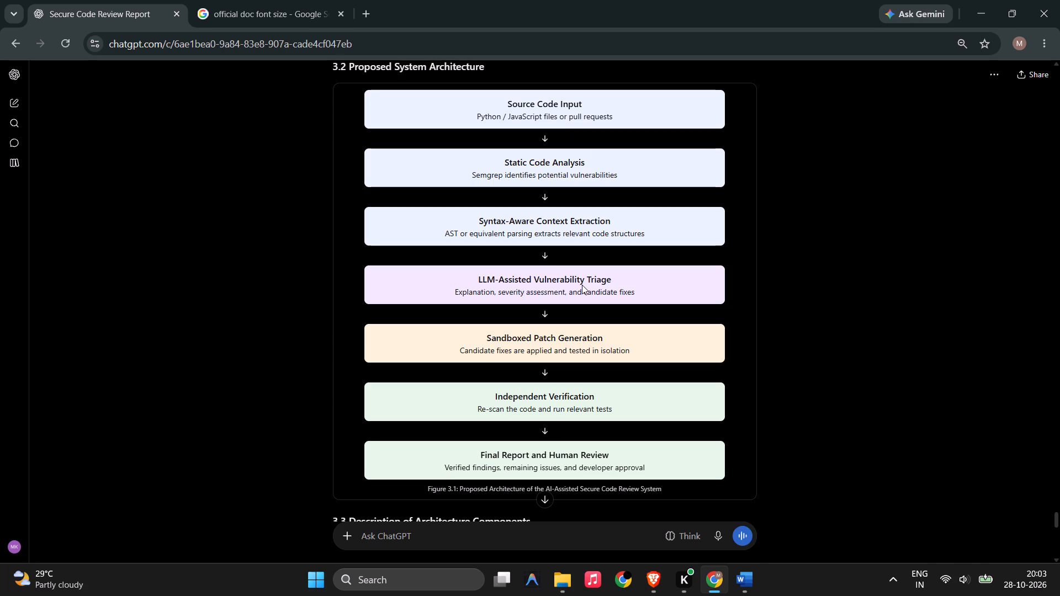
pyautogui.press('shift+super+s')
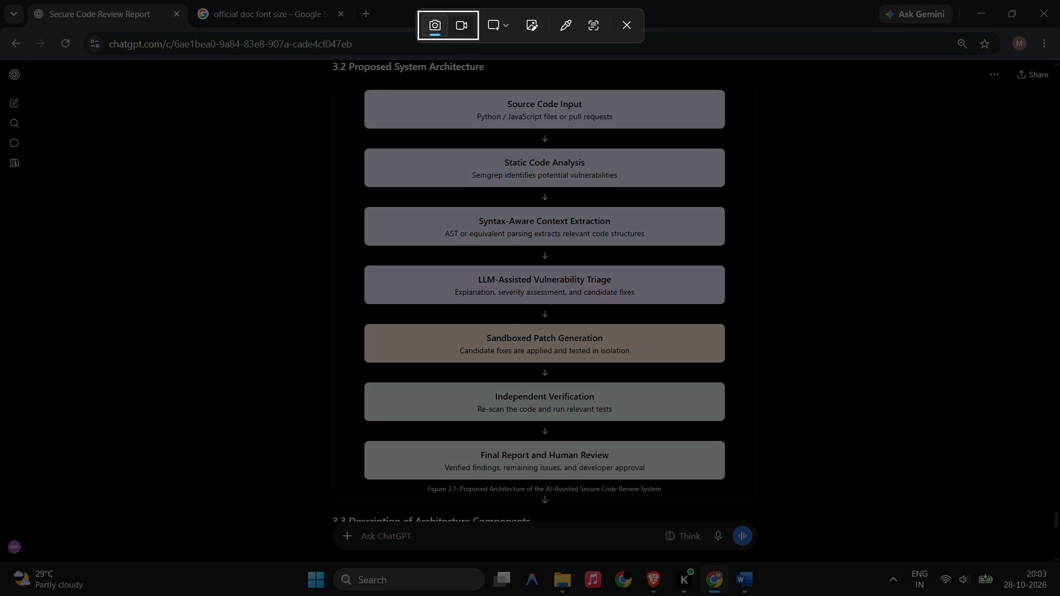
pyautogui.moveTo(332, 85); pyautogui.dragTo(374, 147)
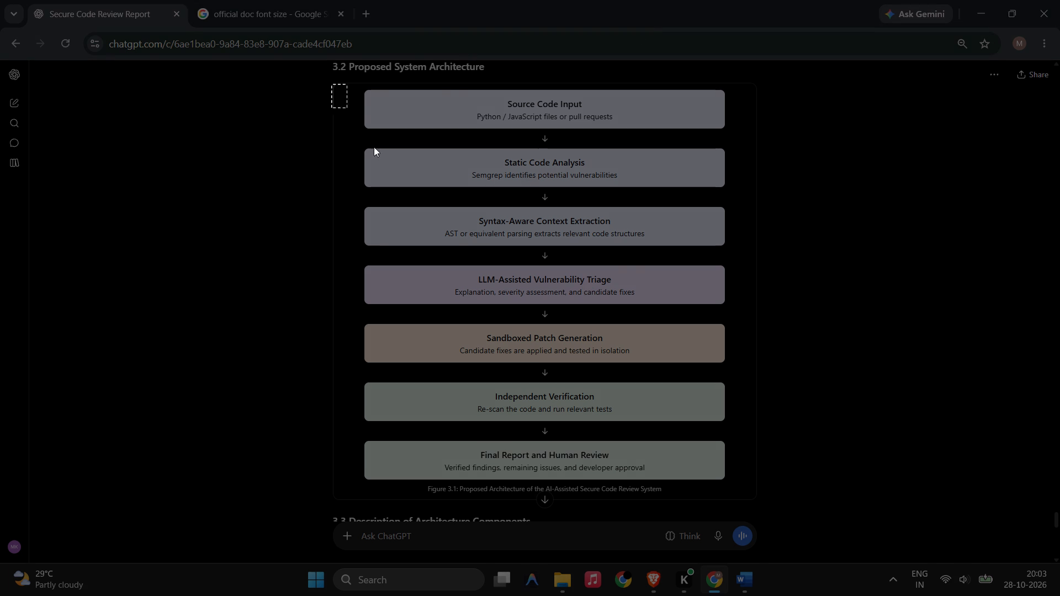
pyautogui.moveTo(374, 147); pyautogui.dragTo(744, 500)
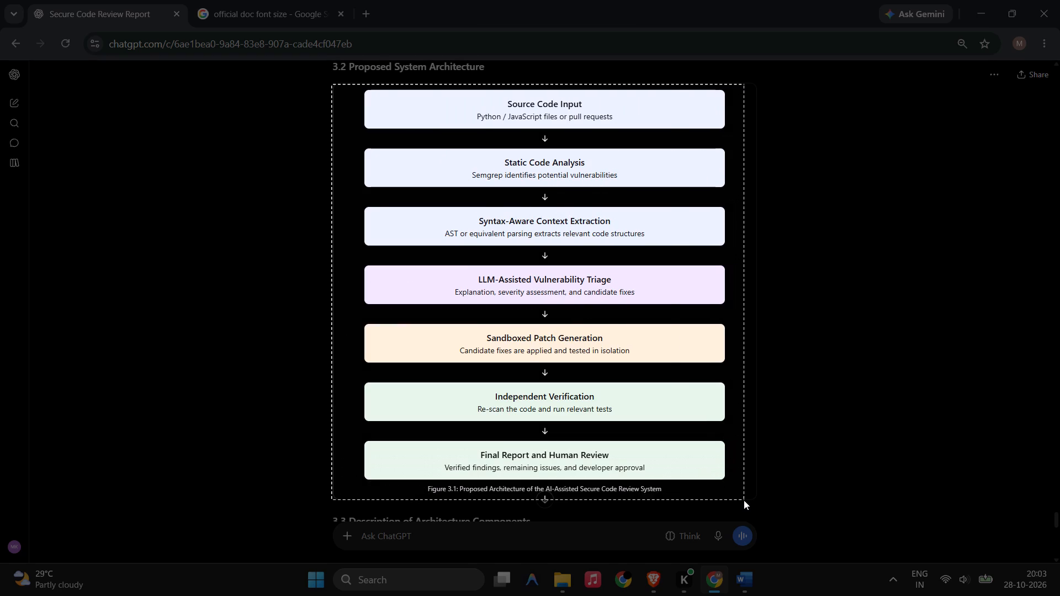
pyautogui.moveTo(744, 500); pyautogui.dragTo(740, 501)
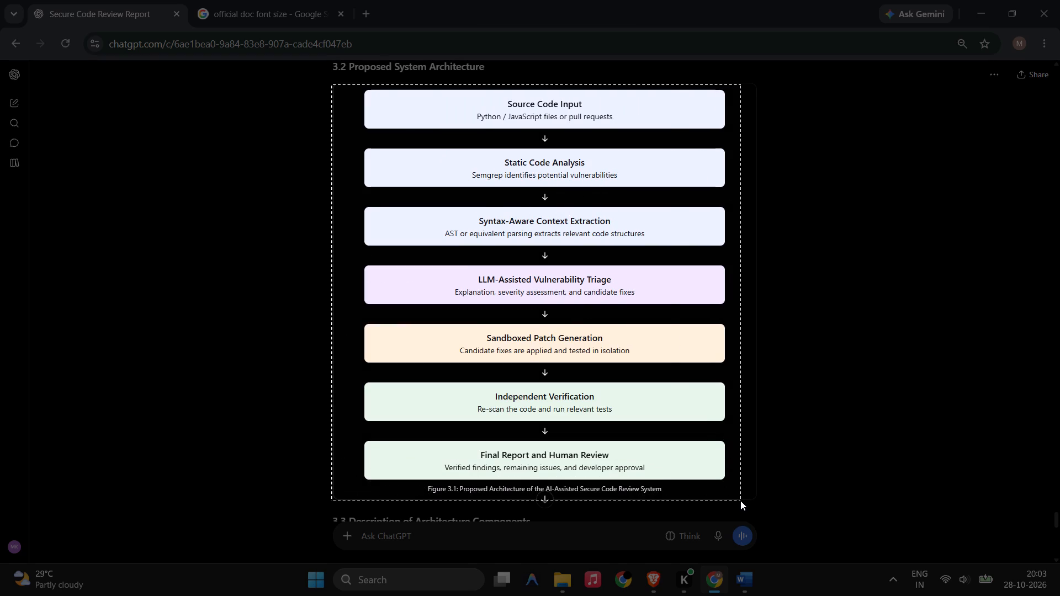
pyautogui.moveTo(740, 501); pyautogui.dragTo(747, 503)
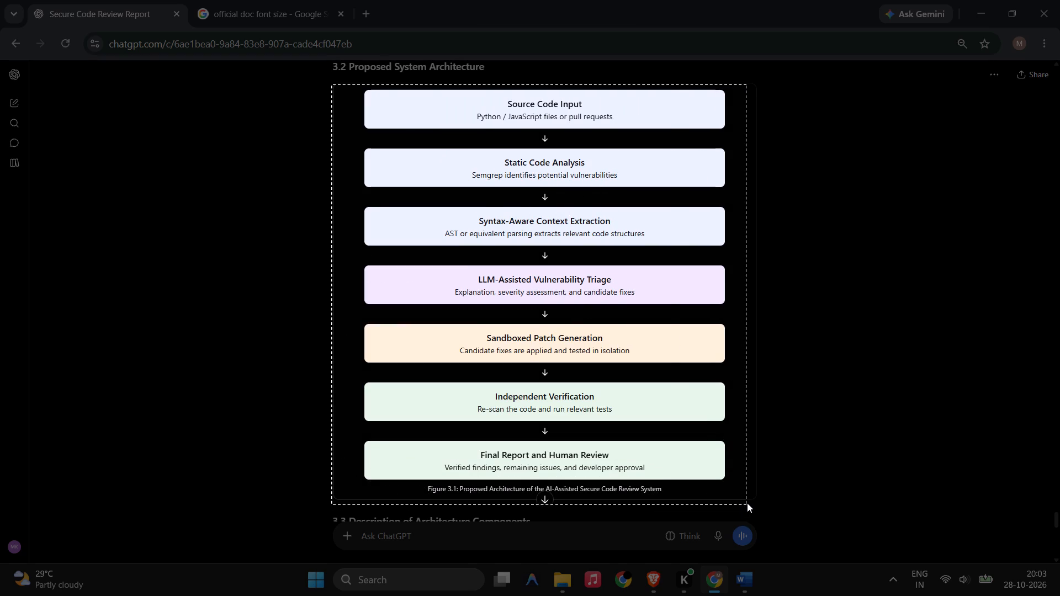
pyautogui.moveTo(747, 503); pyautogui.dragTo(745, 496)
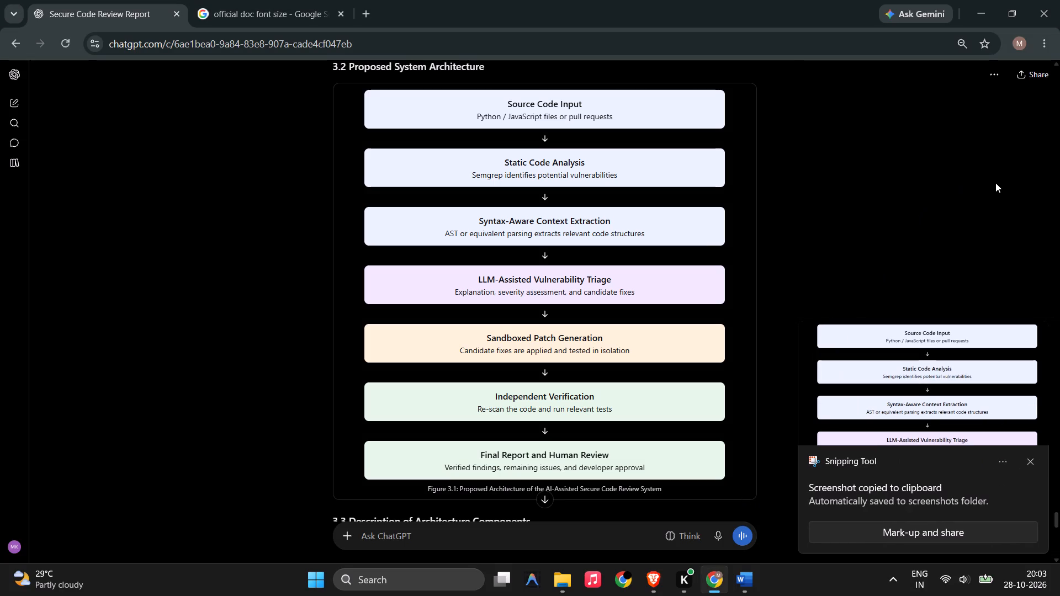
pyautogui.click(1028, 453)
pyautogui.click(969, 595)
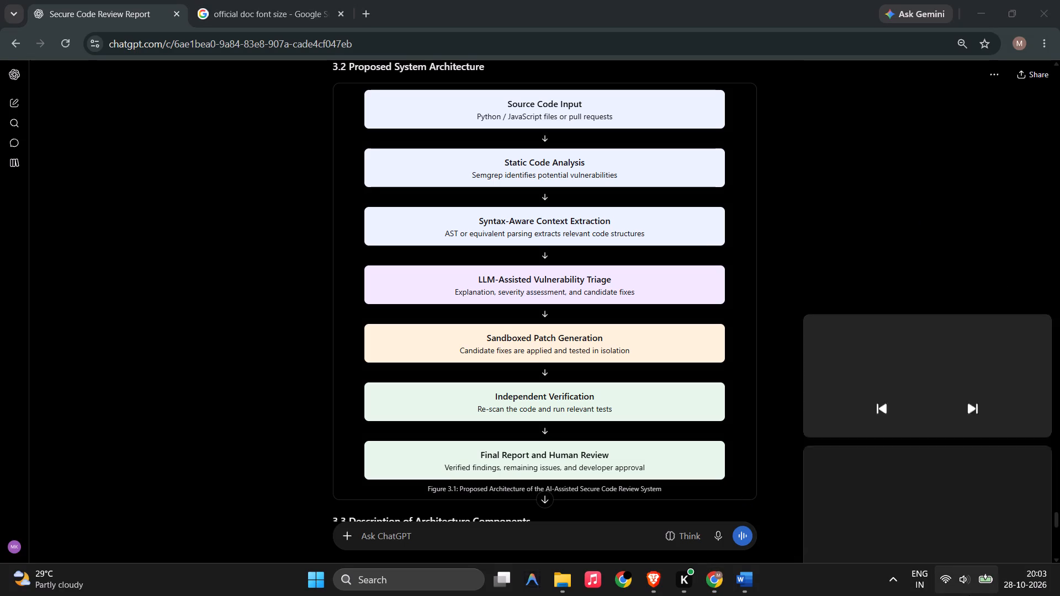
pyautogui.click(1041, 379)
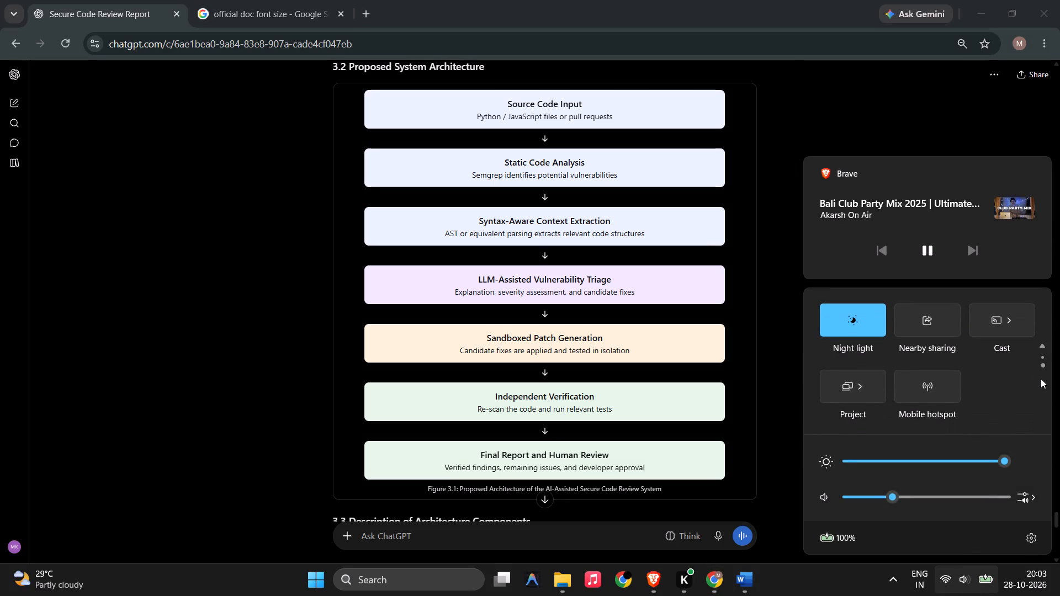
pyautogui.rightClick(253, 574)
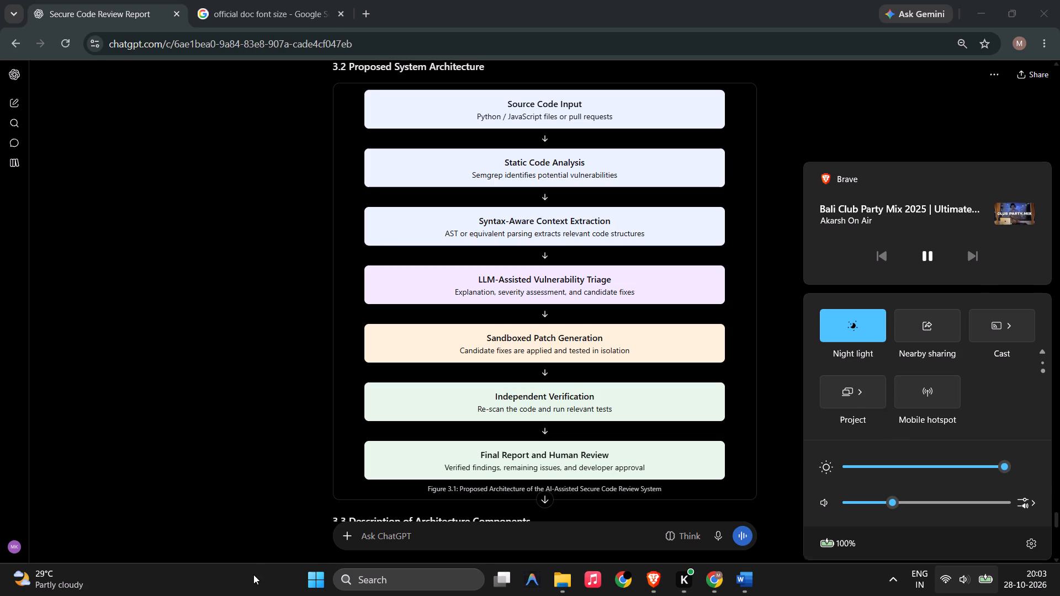
# Search Windows for dark mode, open the Colors personalization settings, and set the mode to Light.
pyautogui.click(402, 588)
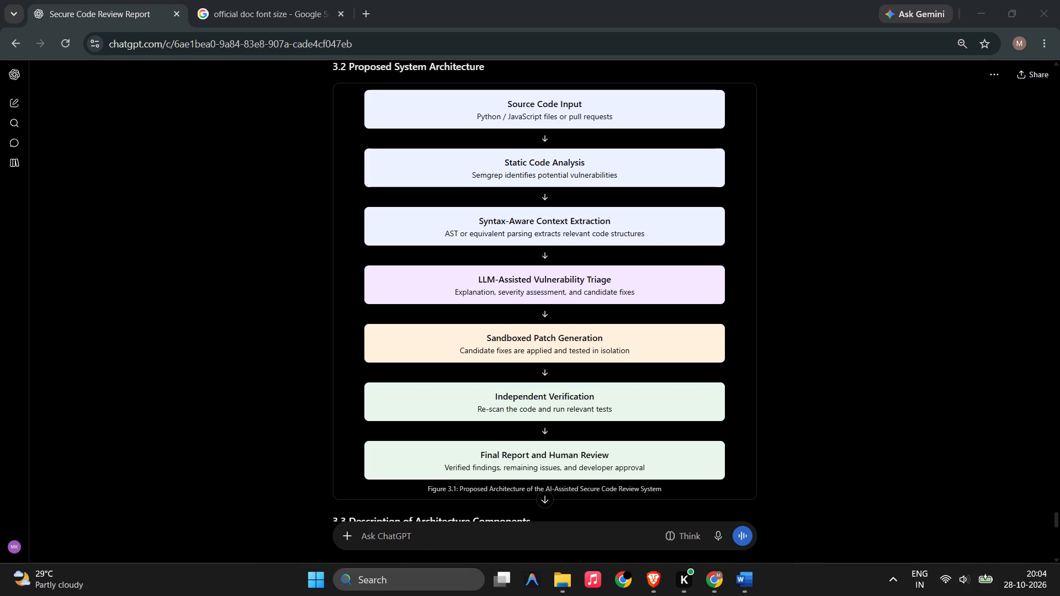
pyautogui.click(388, 580)
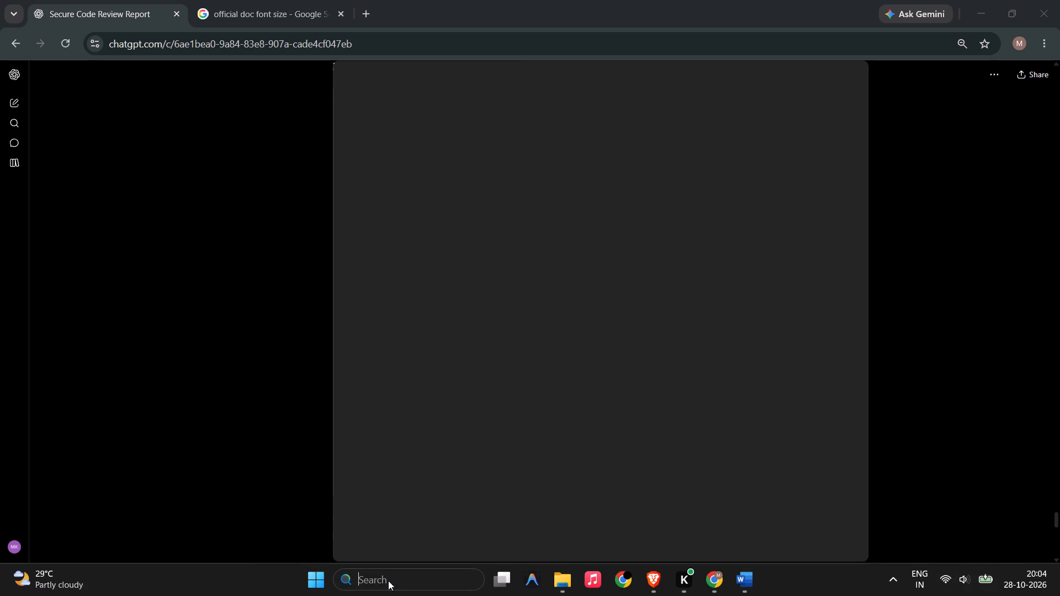
pyautogui.write('dar')
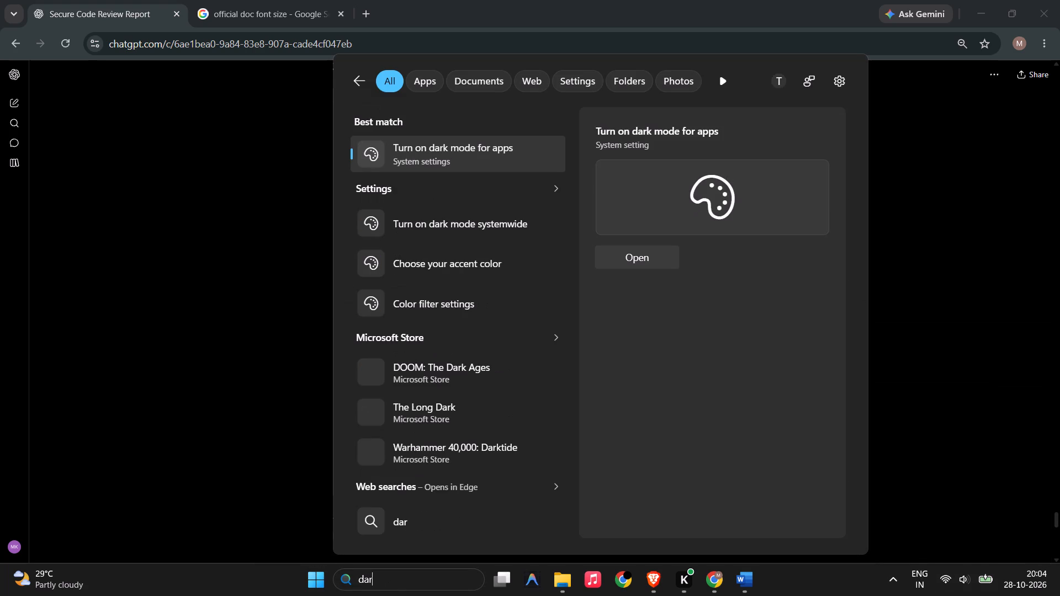
pyautogui.write('k mode')
pyautogui.press('Return')
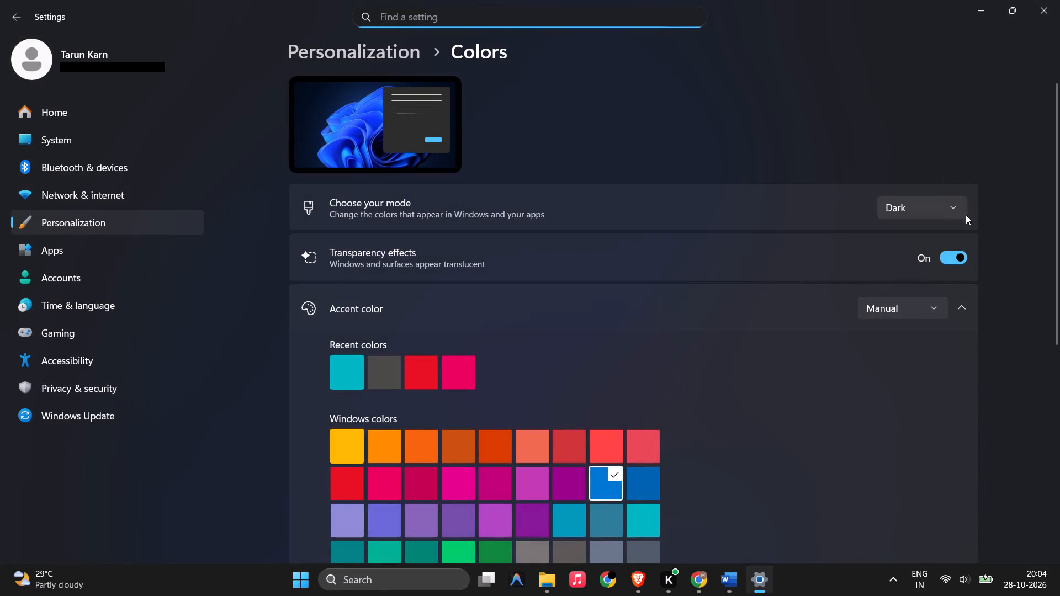
pyautogui.click(962, 210)
pyautogui.click(937, 169)
pyautogui.click(932, 178)
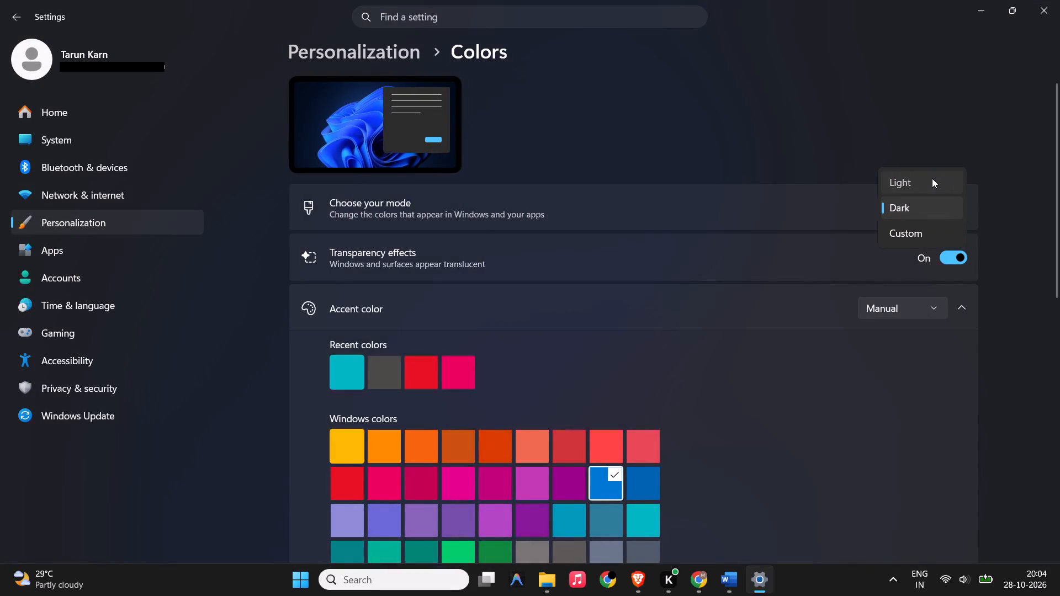
# Back in ChatGPT in Chrome, capture a light-background screenshot of the 3.2 architecture diagram, from Source Code Input through the Figure 3.1 caption.
pyautogui.hotkey('alt', 'Tab')
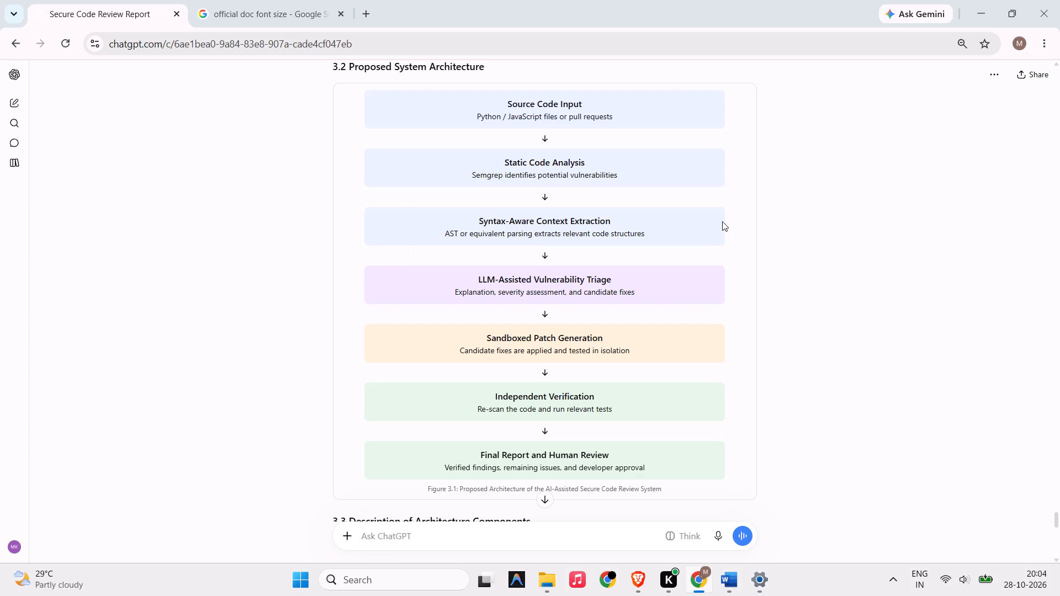
pyautogui.press('shift+super+s')
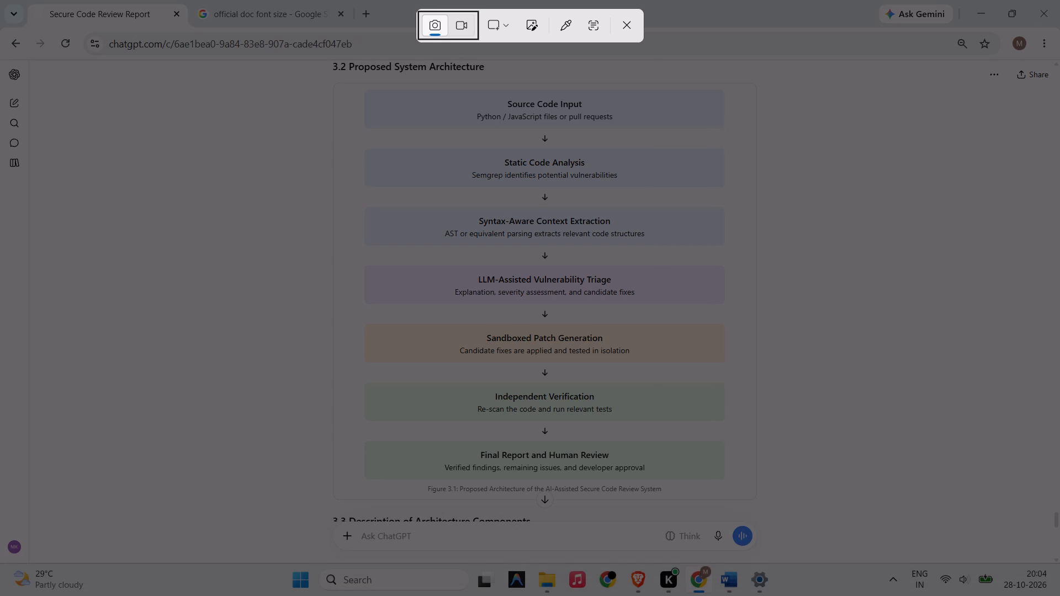
pyautogui.moveTo(331, 82); pyautogui.dragTo(741, 496)
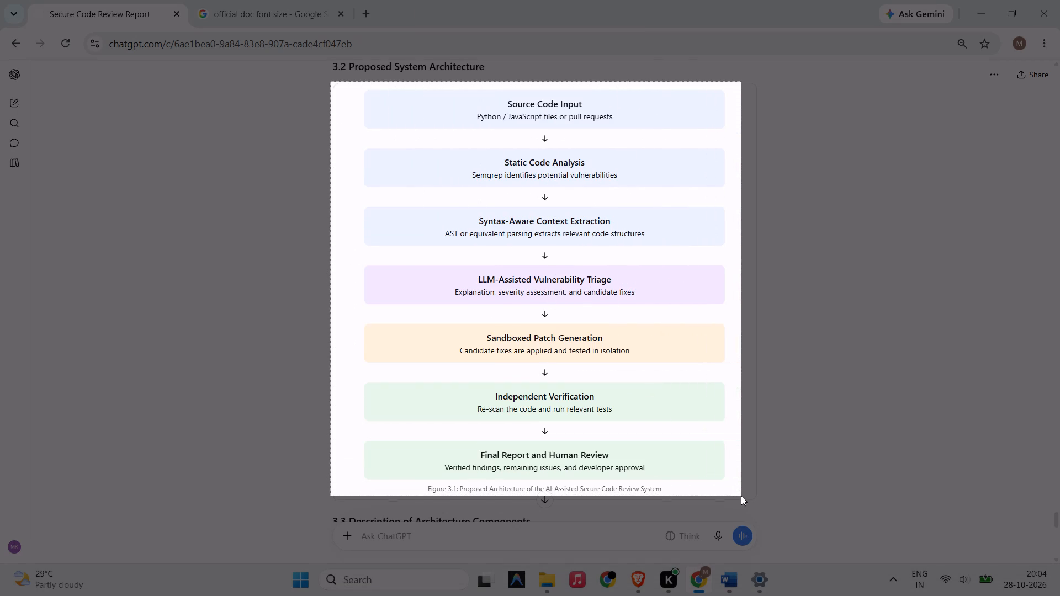
pyautogui.moveTo(741, 496); pyautogui.dragTo(743, 495)
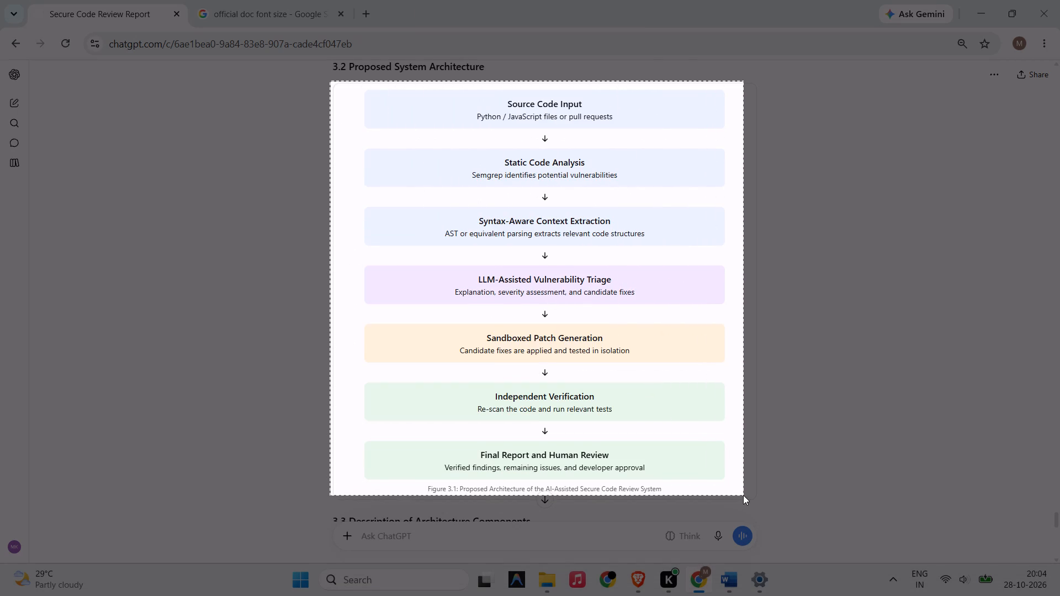
pyautogui.moveTo(743, 495); pyautogui.dragTo(751, 495)
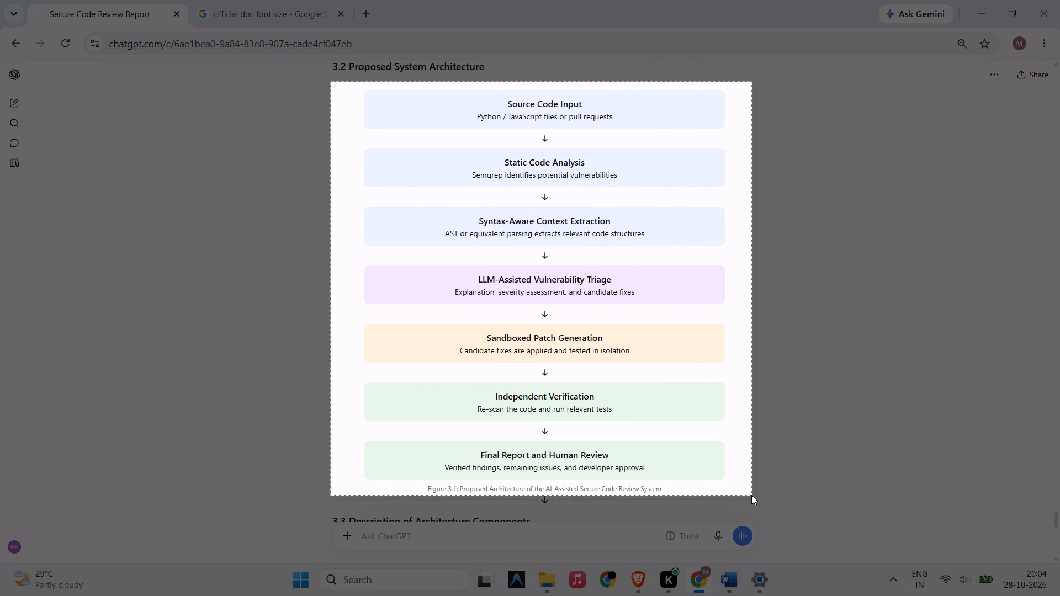
pyautogui.moveTo(751, 495); pyautogui.dragTo(755, 496)
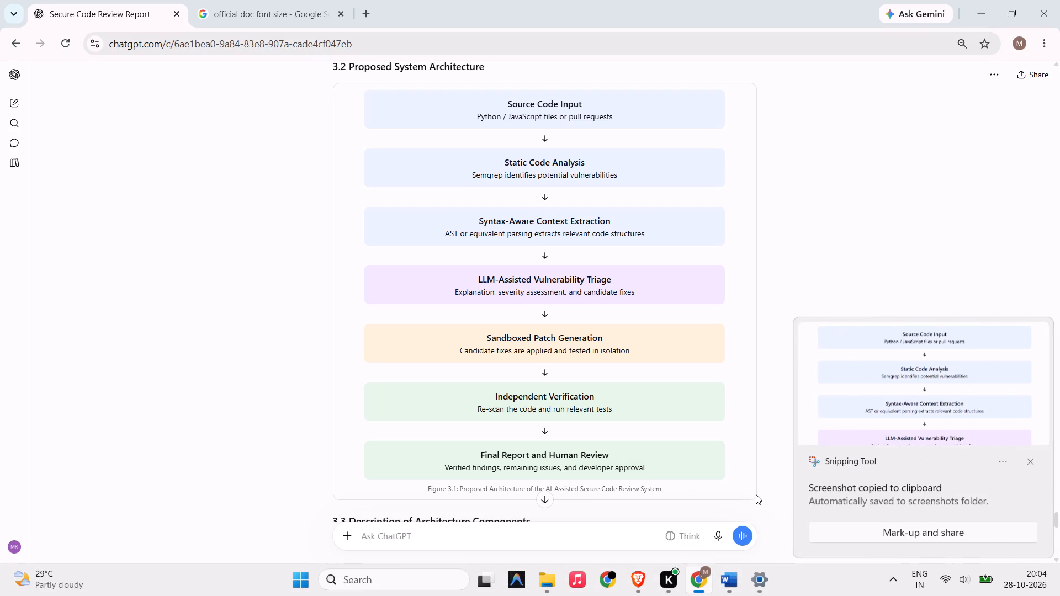
# Return to the Windows Colors settings, set the mode to Dark, and close Settings.
pyautogui.hotkey('alt', 'Tab')
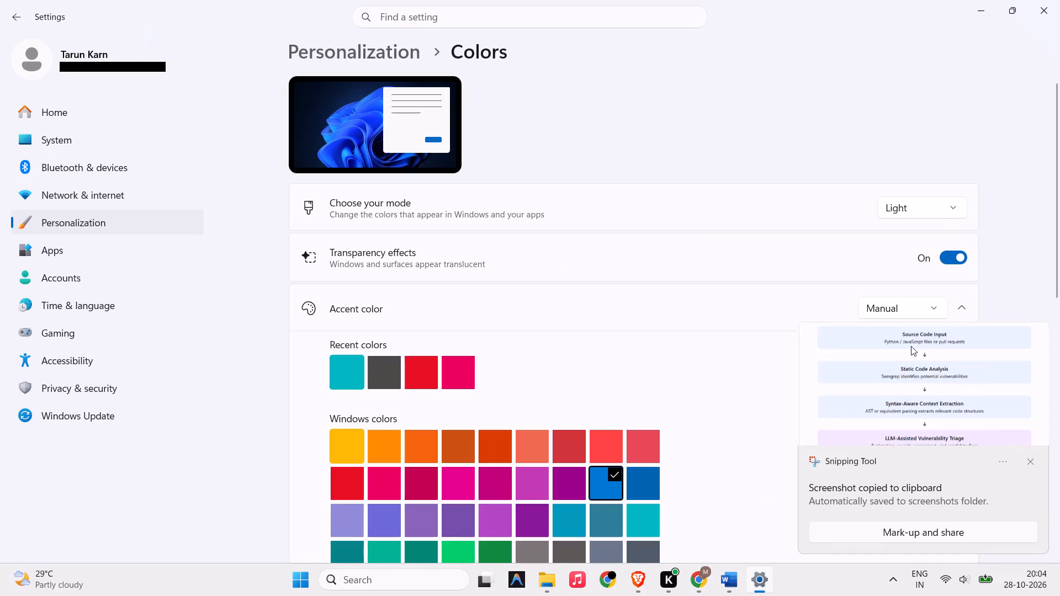
pyautogui.click(944, 214)
pyautogui.click(912, 236)
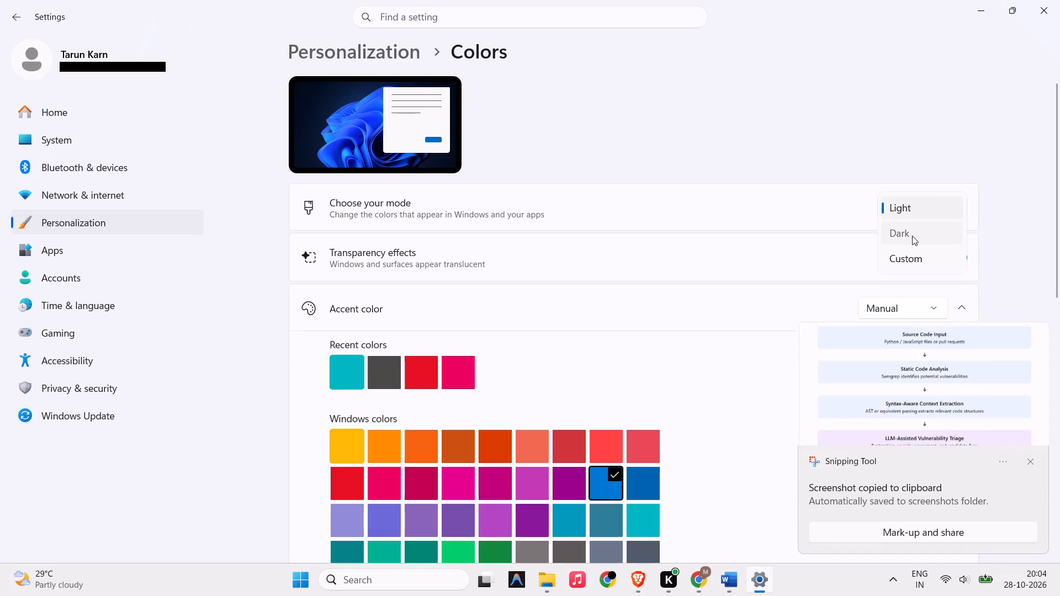
pyautogui.click(1058, 0)
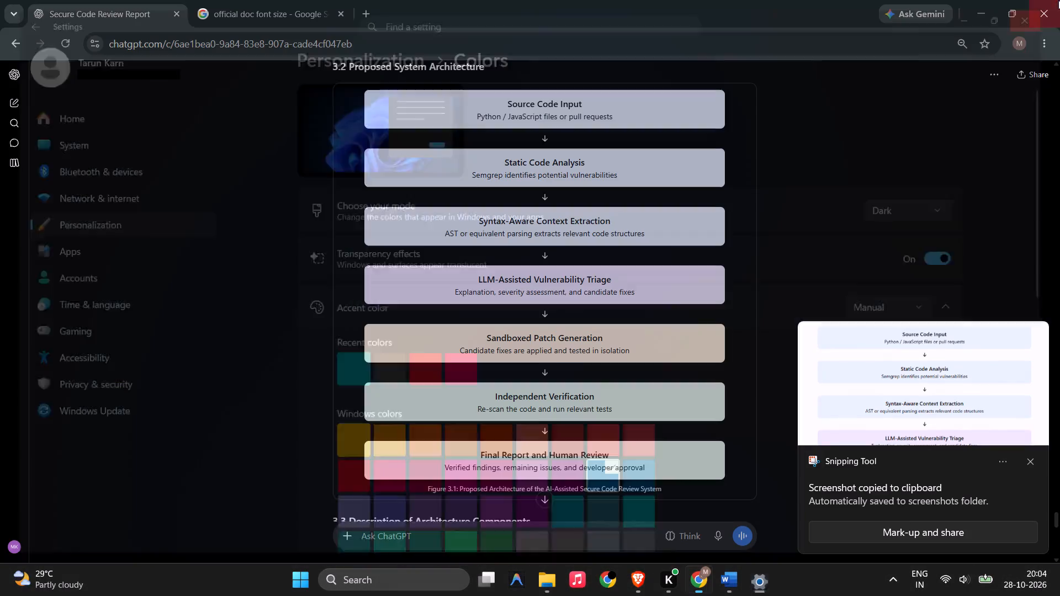
# Switch to Seminar_Synopsis in Word and paste the captured diagram on a new line below the 3.2 Proposed System Architecture heading.
pyautogui.click(751, 580)
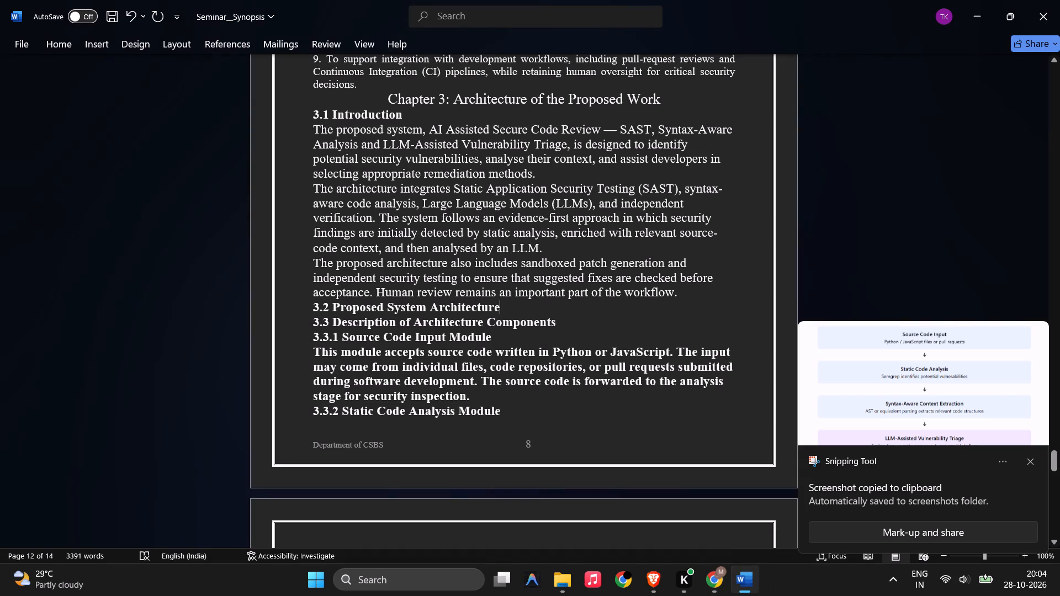
pyautogui.press('Return')
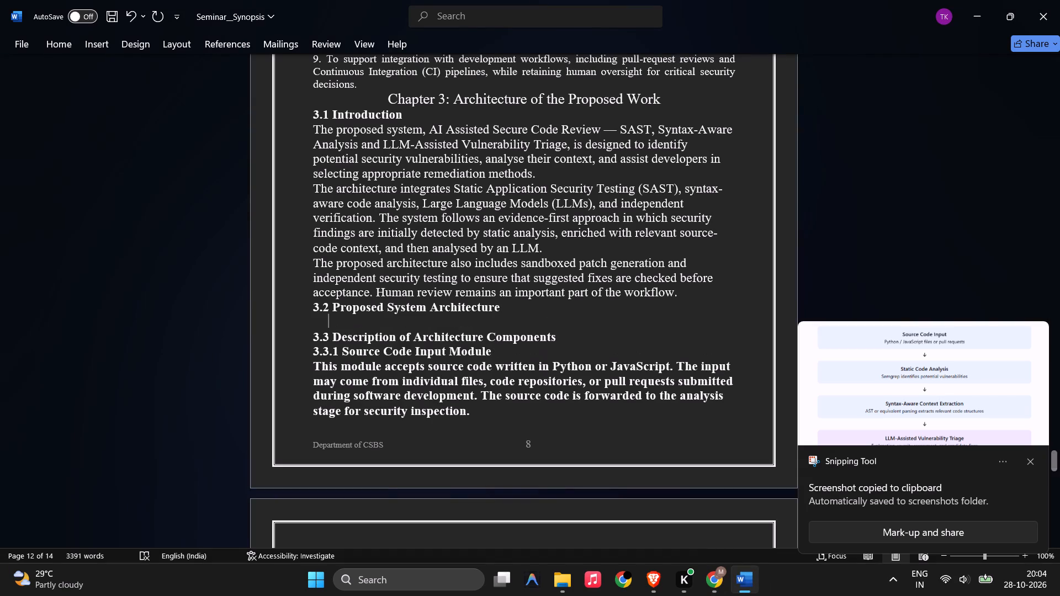
pyautogui.hotkey('ctrl', 'v')
pyautogui.scroll(3, 632, 420)
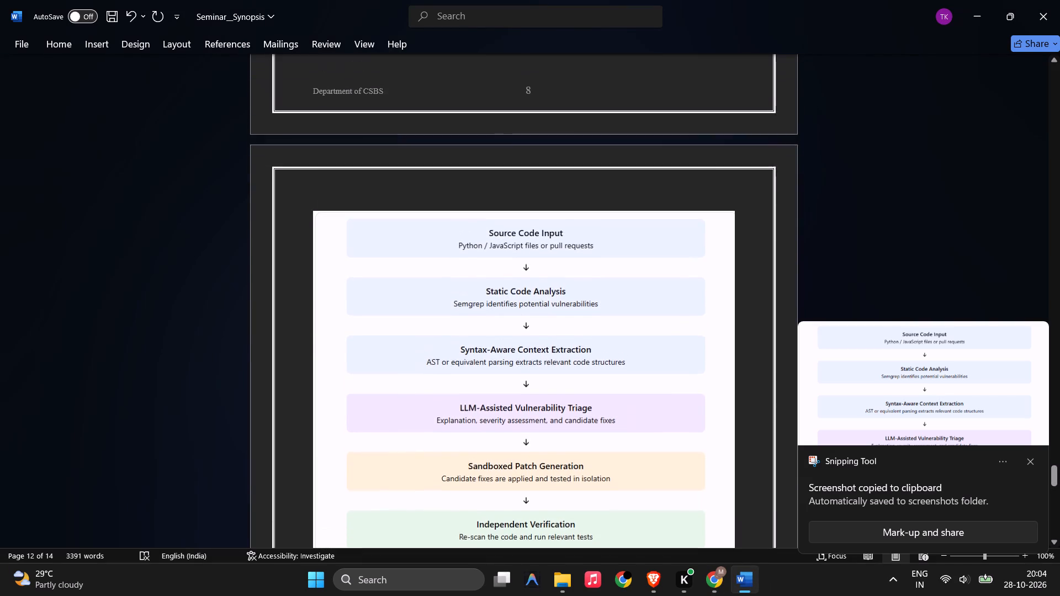
pyautogui.scroll(4, 632, 420)
# Insert eight blank lines after the last 3.1 Introduction paragraph to push the 3.2 heading onto the diagram's page.
pyautogui.click(416, 186)
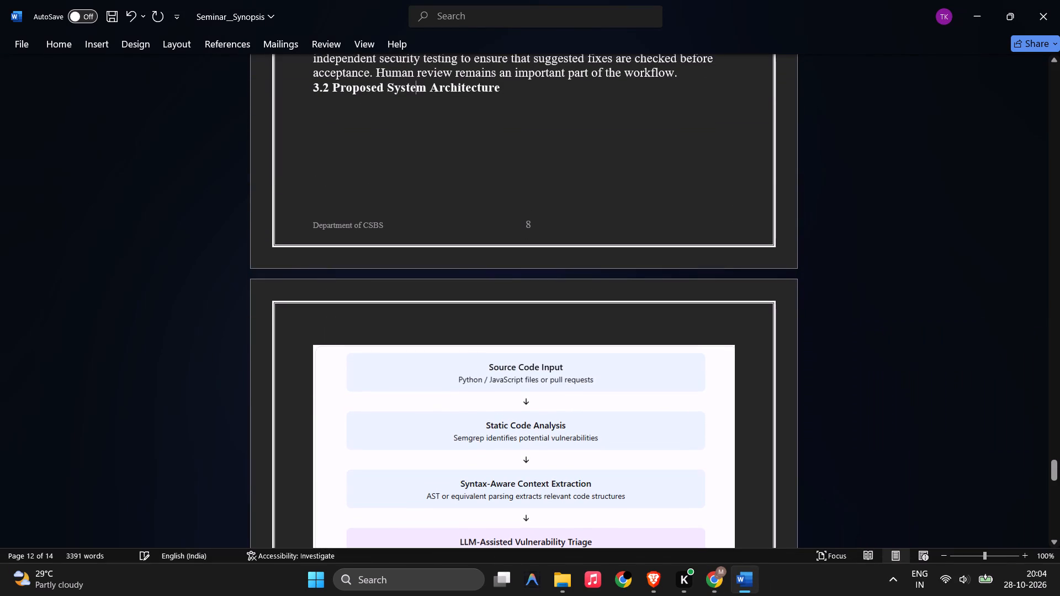
pyautogui.click(697, 76)
pyautogui.press('Return')
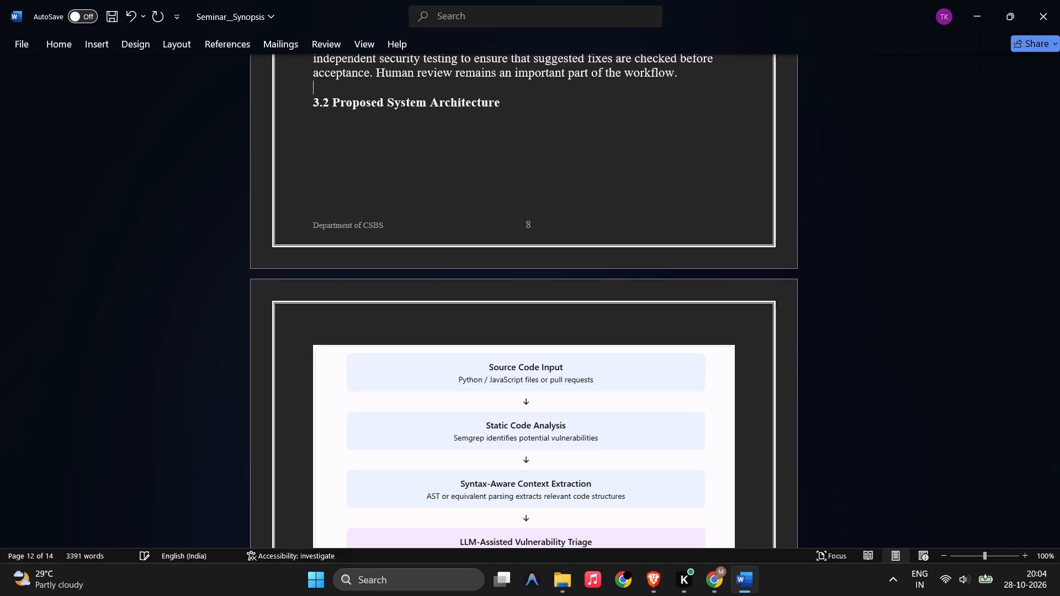
pyautogui.press('Return')
pyautogui.press('Return')
pyautogui.press('Return')
pyautogui.press('Return')
pyautogui.press('Return')
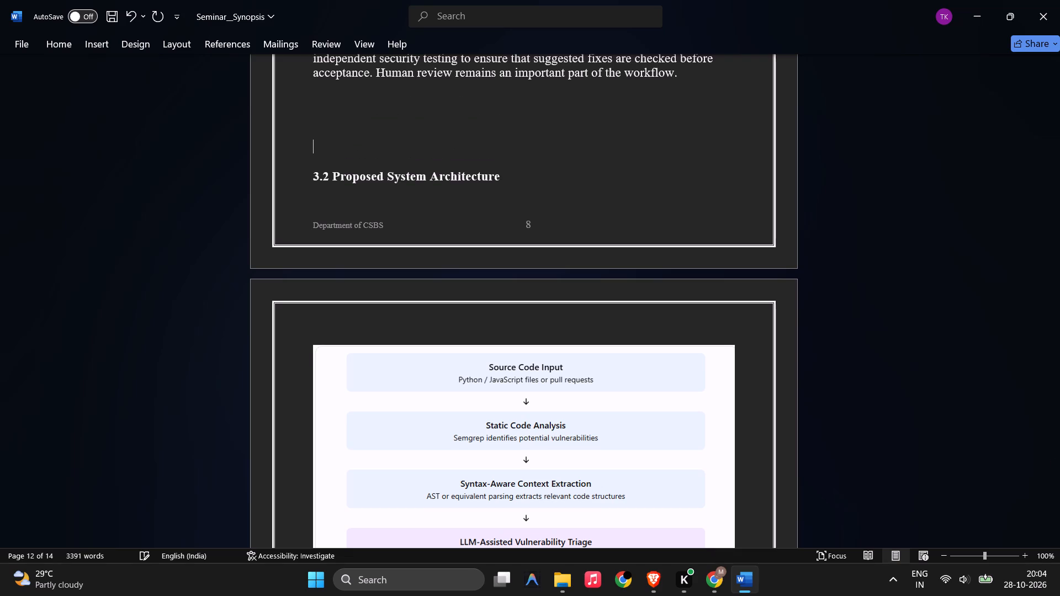
pyautogui.press('Return')
pyautogui.press('Return')
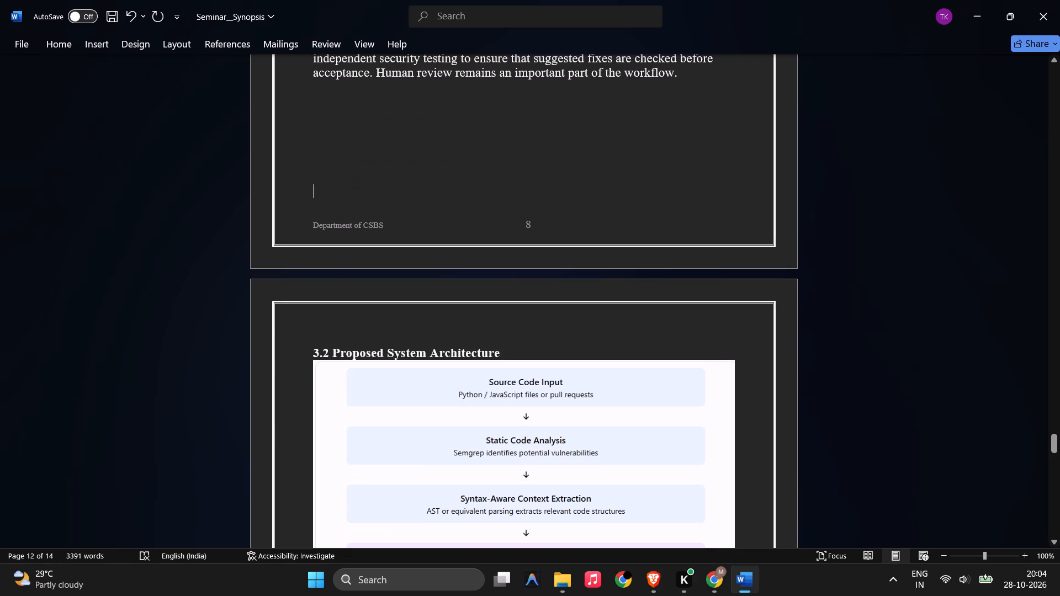
# Set the font size of the three body paragraphs under 3.1 Introduction to 12.
pyautogui.scroll(12, 698, 77)
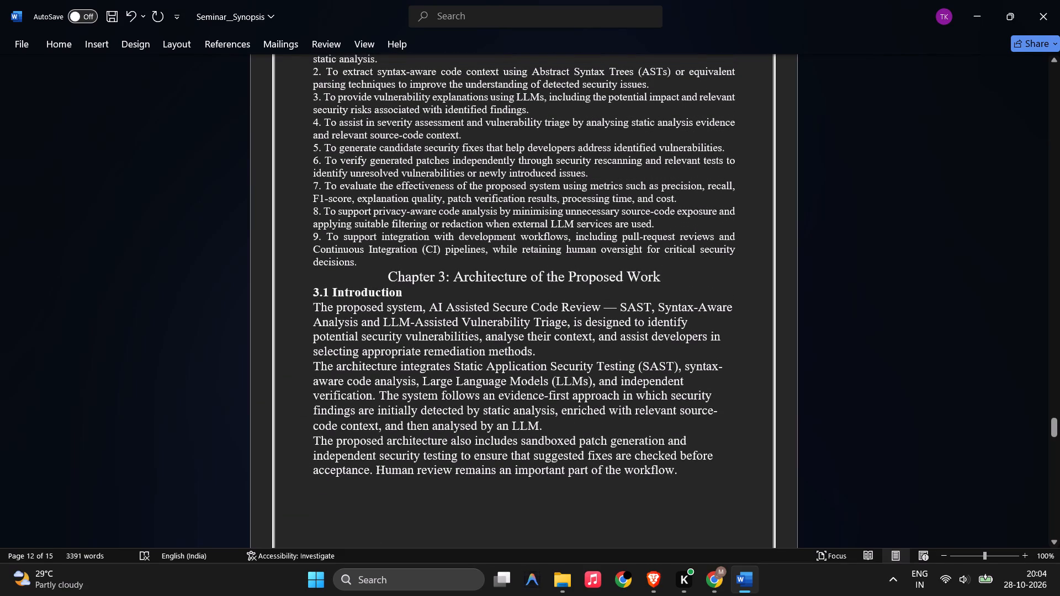
pyautogui.moveTo(312, 307); pyautogui.dragTo(696, 466)
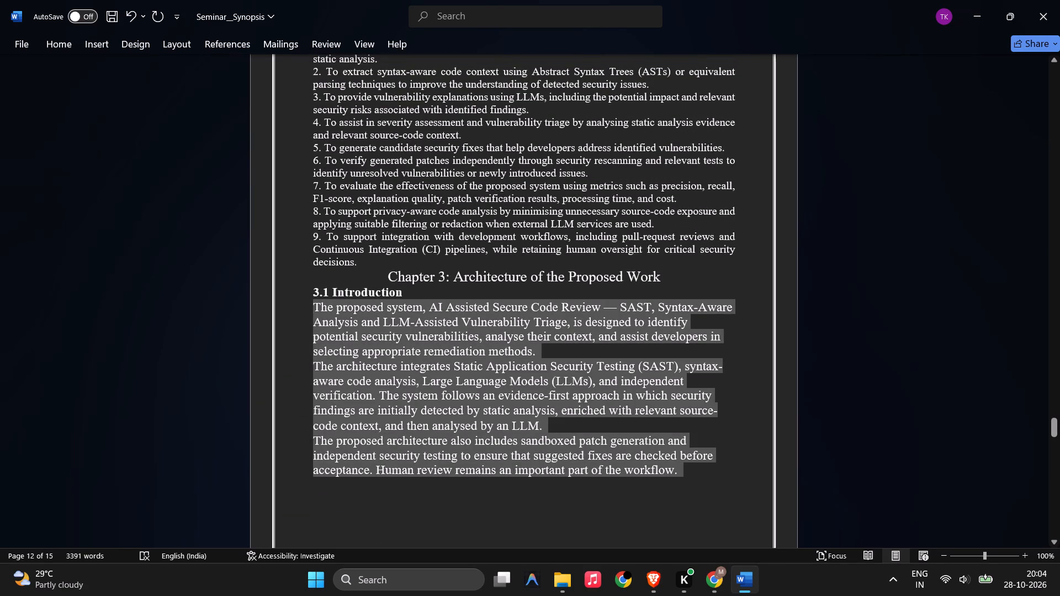
pyautogui.moveTo(696, 466); pyautogui.dragTo(695, 466)
pyautogui.rightClick(513, 357)
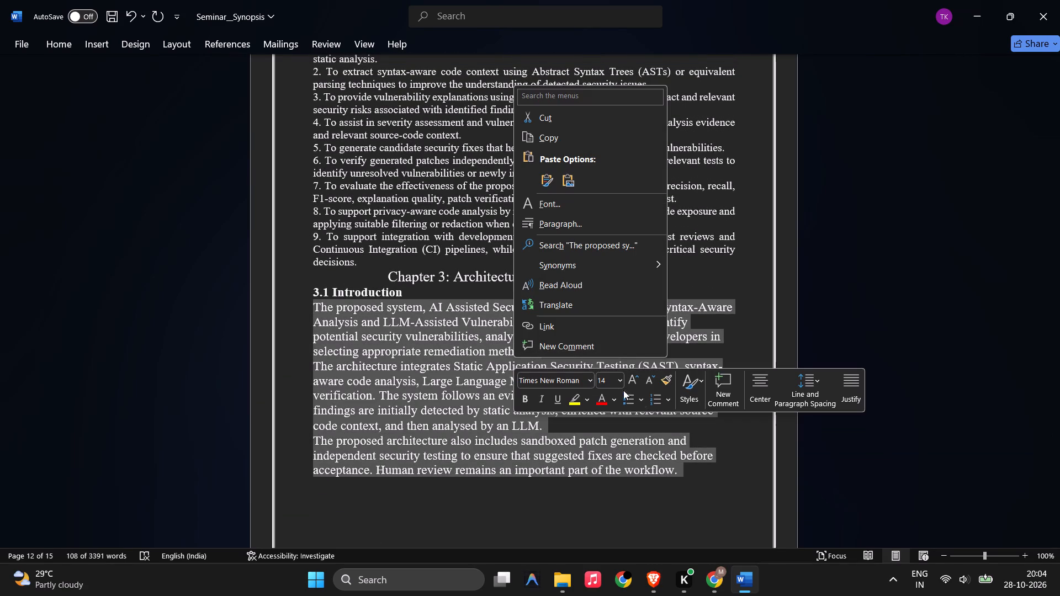
pyautogui.click(621, 382)
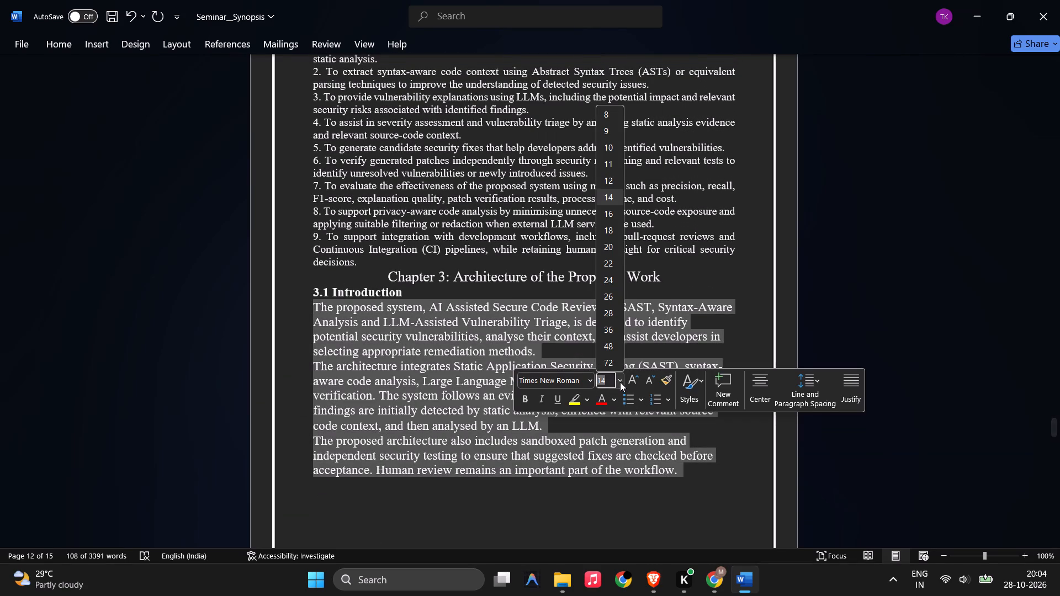
pyautogui.click(611, 177)
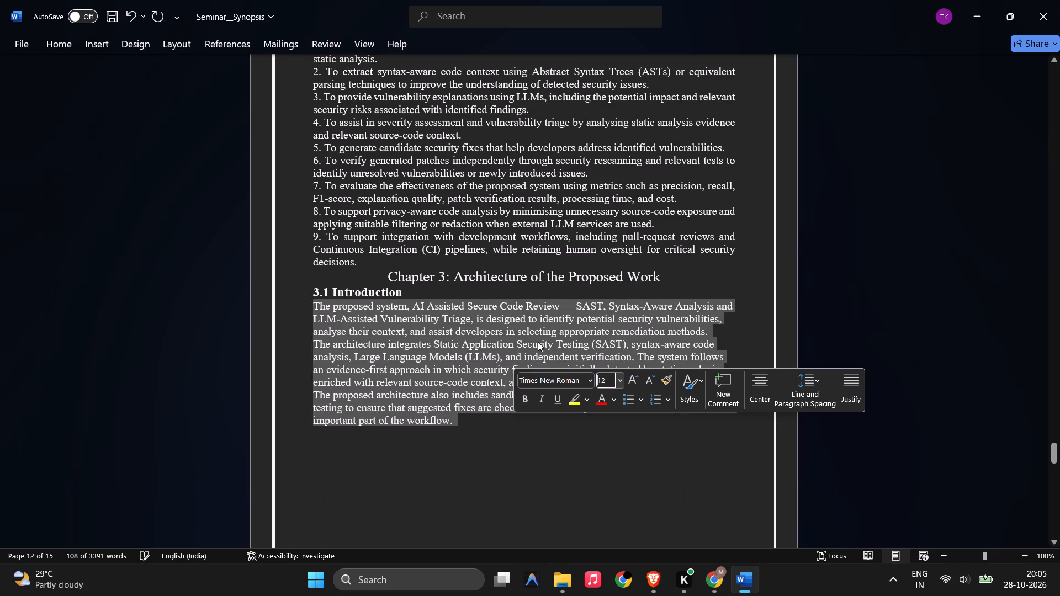
# Delete six of the blank lines between the 3.1 body text and the 3.2 Proposed System Architecture heading.
pyautogui.scroll(-4, 538, 342)
pyautogui.scroll(-4, 452, 357)
pyautogui.click(377, 249)
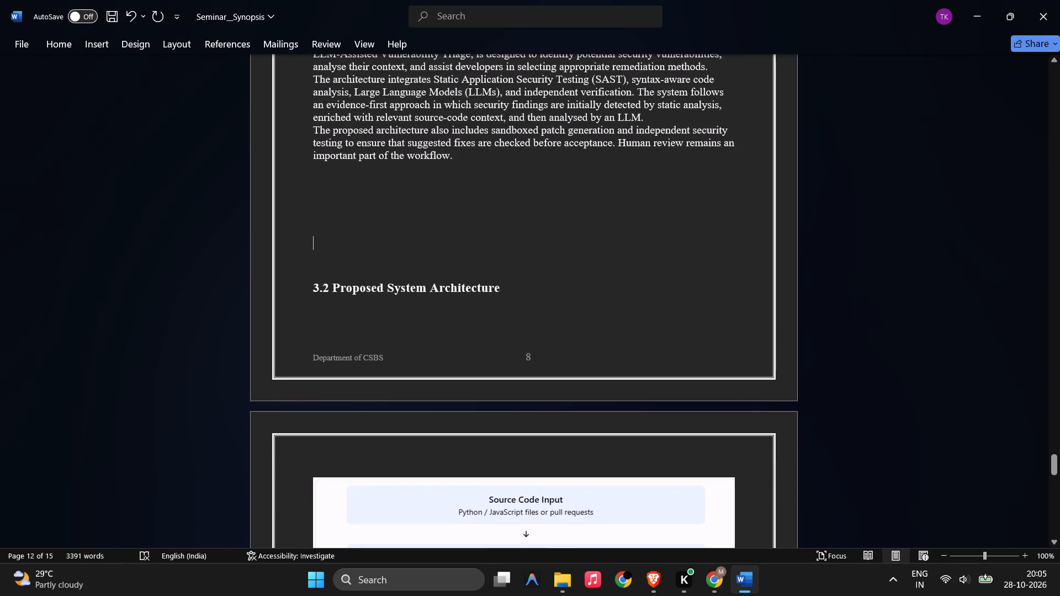
pyautogui.press('BackSpace')
pyautogui.press('BackSpace')
pyautogui.press('BackSpace')
pyautogui.press('BackSpace')
pyautogui.press('BackSpace')
pyautogui.press('BackSpace')
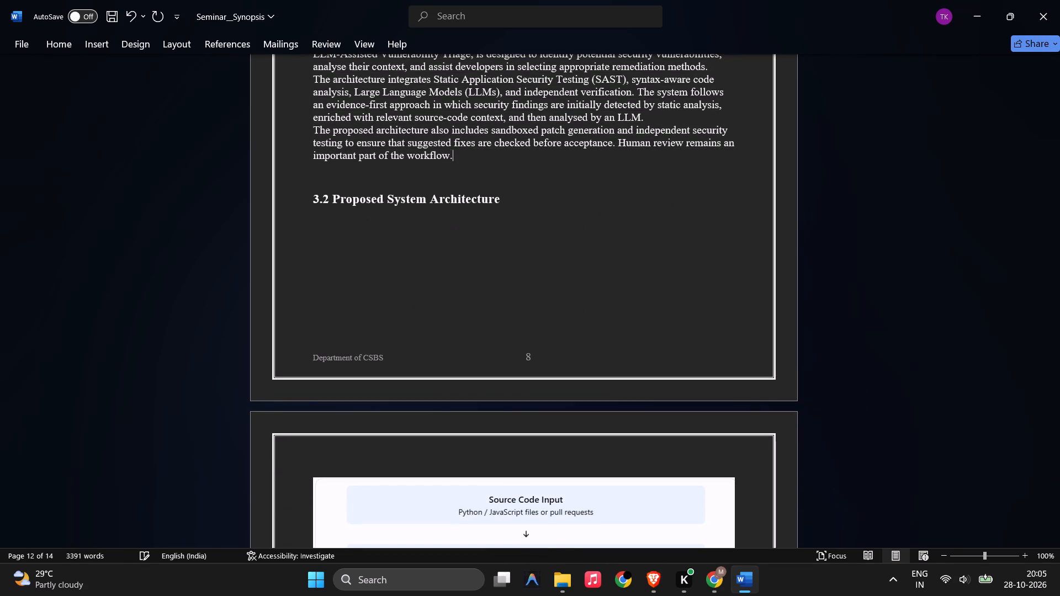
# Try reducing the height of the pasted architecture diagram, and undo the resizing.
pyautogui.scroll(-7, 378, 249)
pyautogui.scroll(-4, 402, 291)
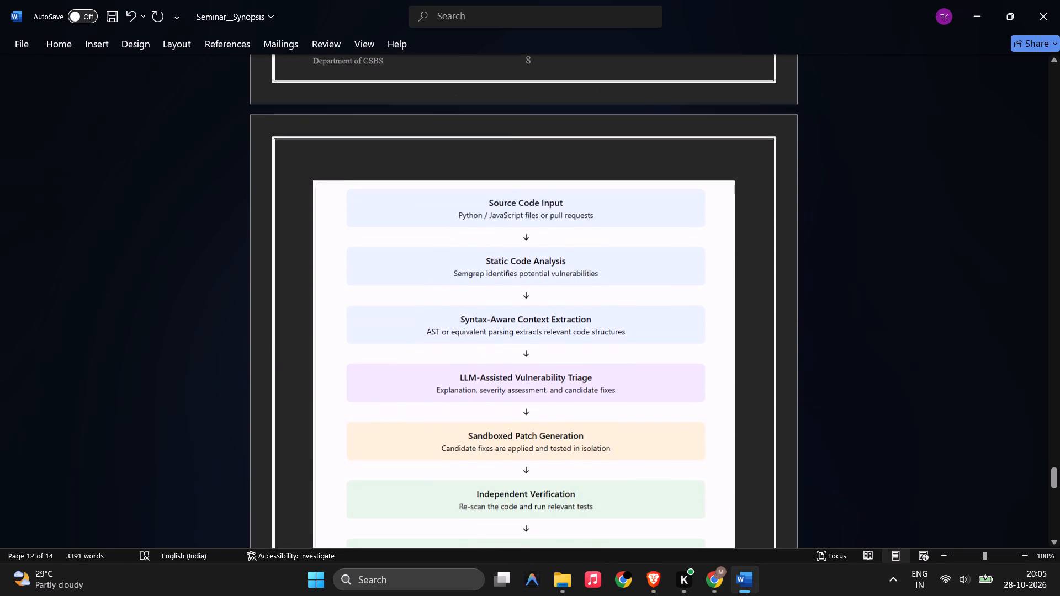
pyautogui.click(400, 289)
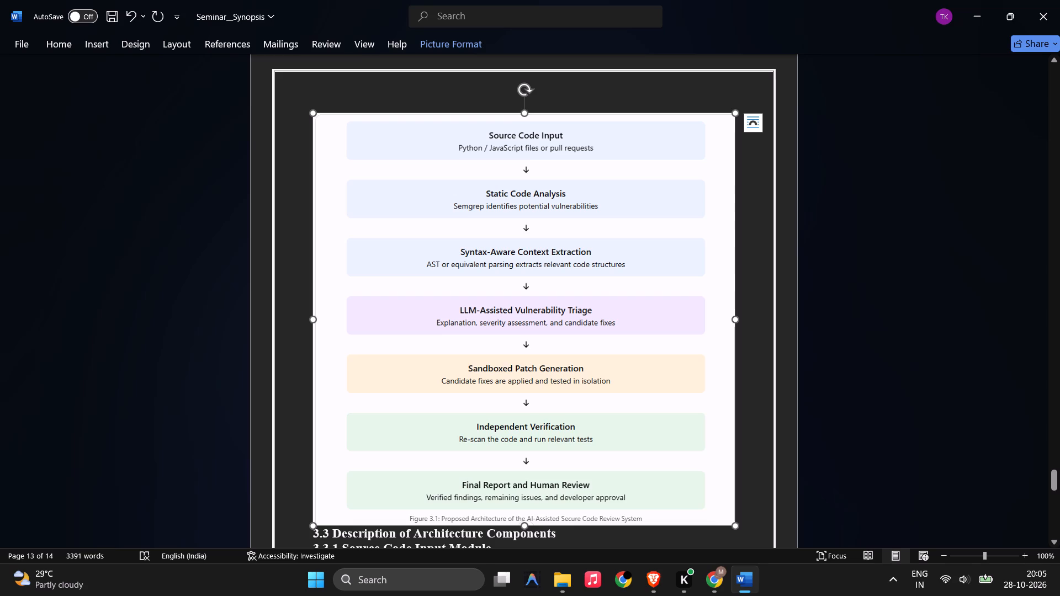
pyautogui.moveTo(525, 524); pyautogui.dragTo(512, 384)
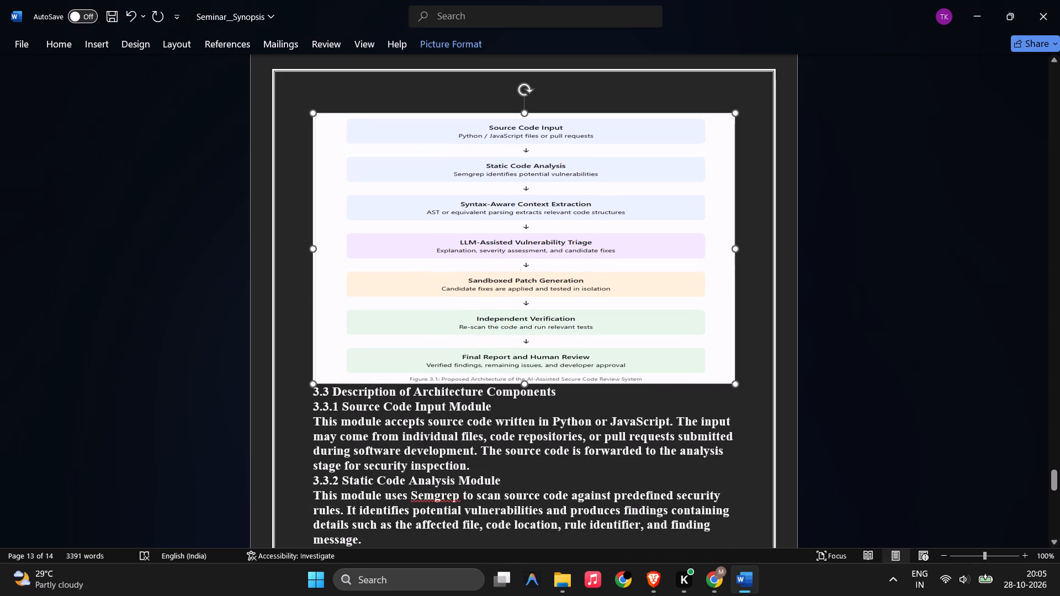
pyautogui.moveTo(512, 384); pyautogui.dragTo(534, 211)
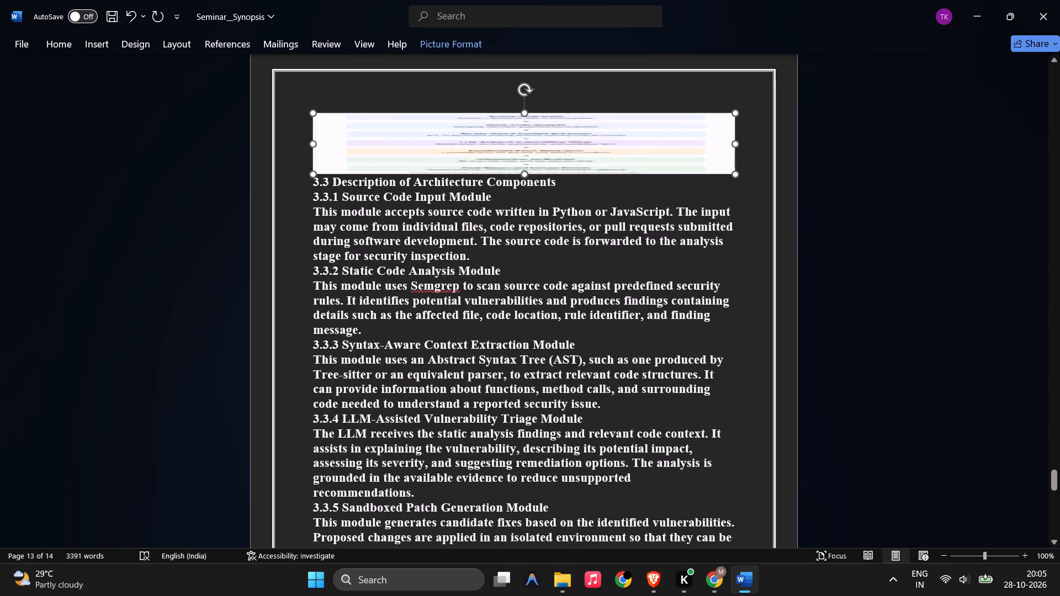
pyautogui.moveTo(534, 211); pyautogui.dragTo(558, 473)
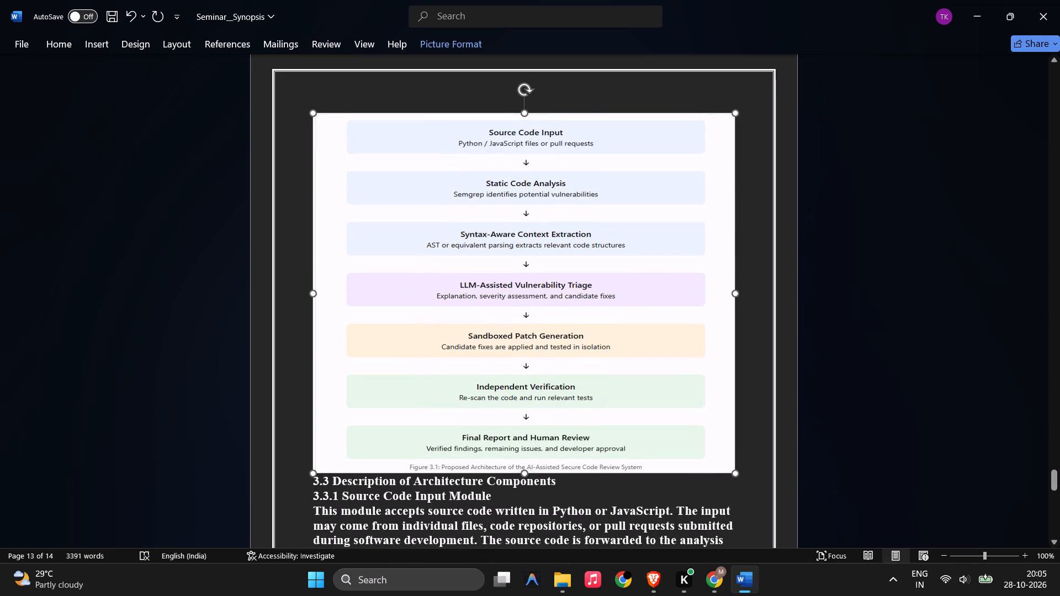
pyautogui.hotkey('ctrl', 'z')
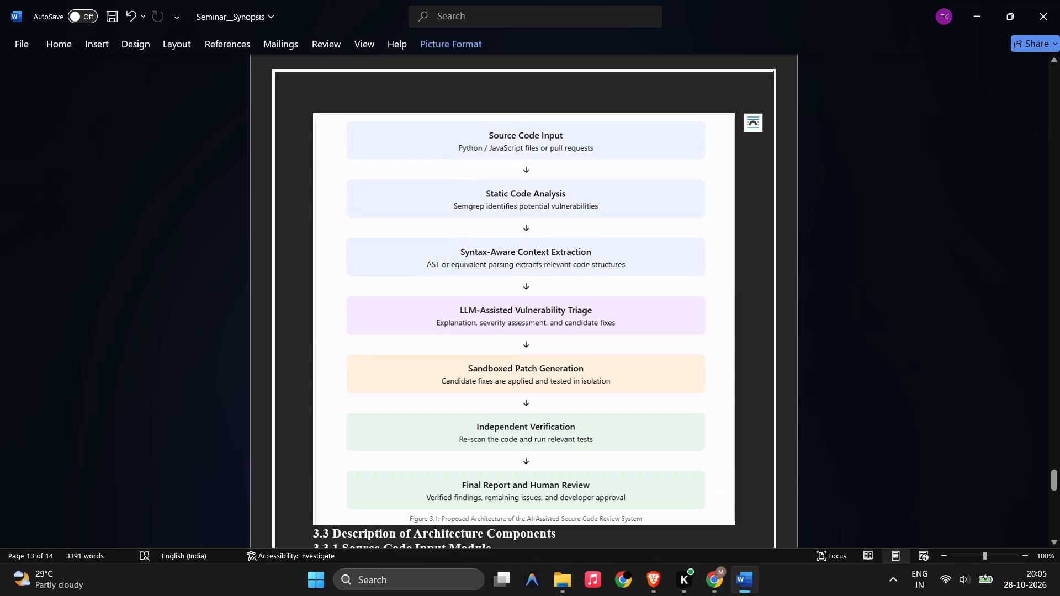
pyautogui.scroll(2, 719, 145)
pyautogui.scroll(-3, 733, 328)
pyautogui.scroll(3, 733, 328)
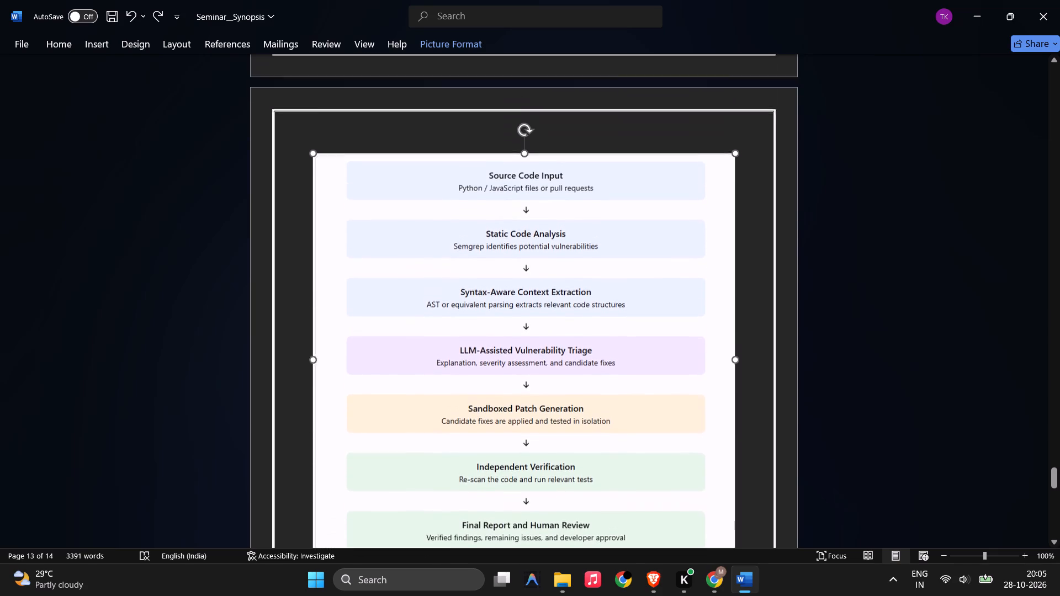
# Insert a blank line above and a blank line below the Chapter 3: Architecture of the Proposed Work heading.
pyautogui.scroll(4, 734, 326)
pyautogui.click(495, 144)
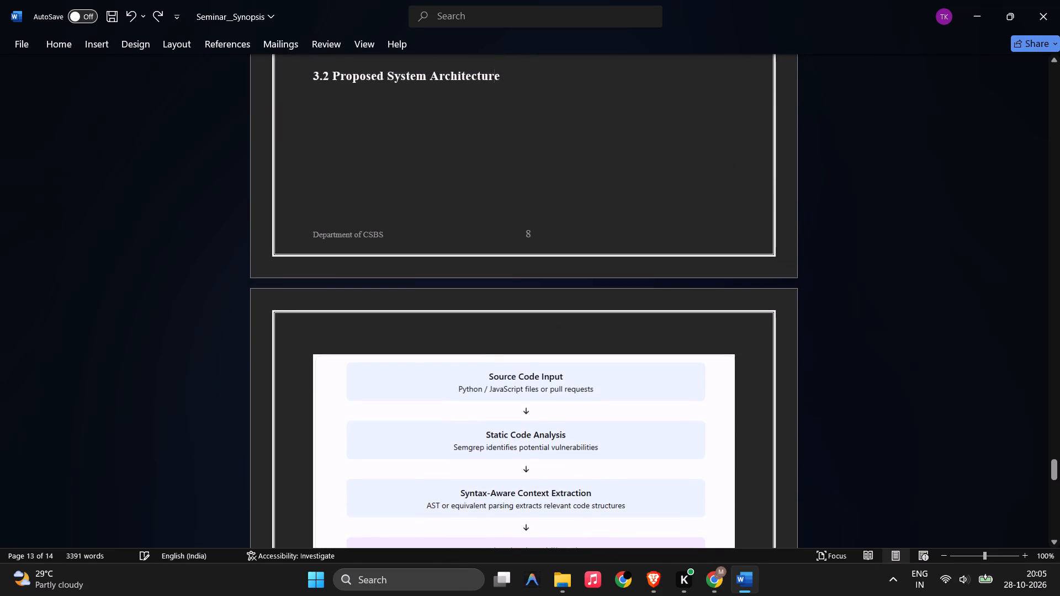
pyautogui.scroll(3, 542, 102)
pyautogui.click(464, 149)
pyautogui.scroll(4, 464, 149)
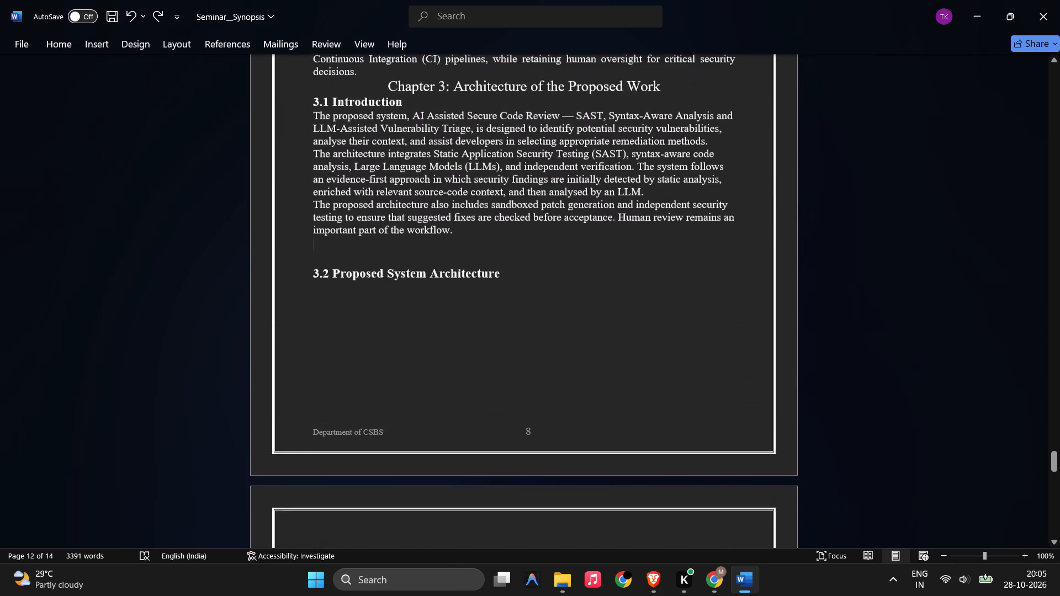
pyautogui.scroll(2, 464, 149)
pyautogui.click(449, 169)
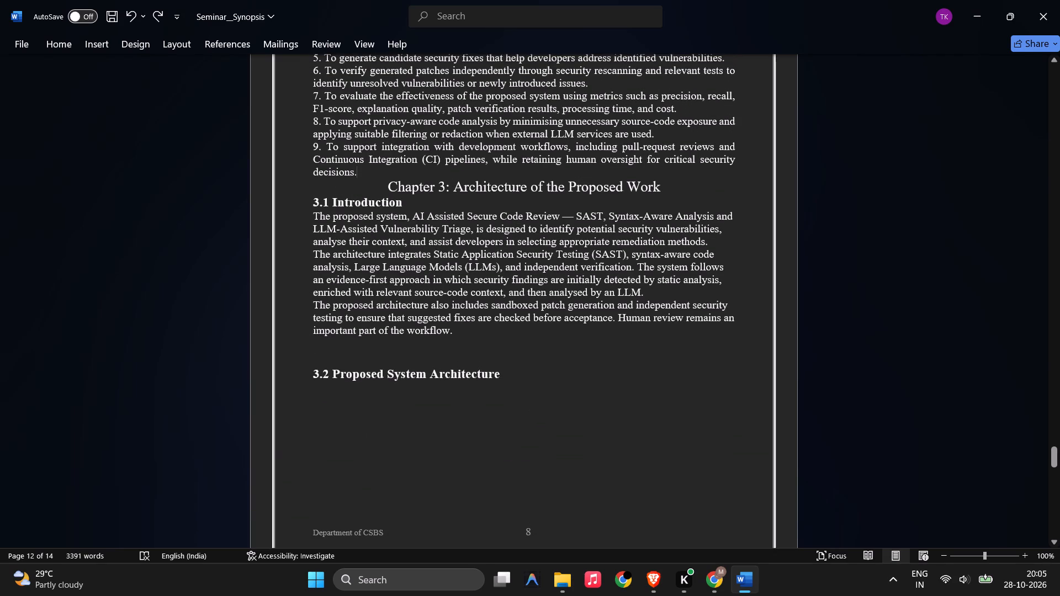
pyautogui.press('Return')
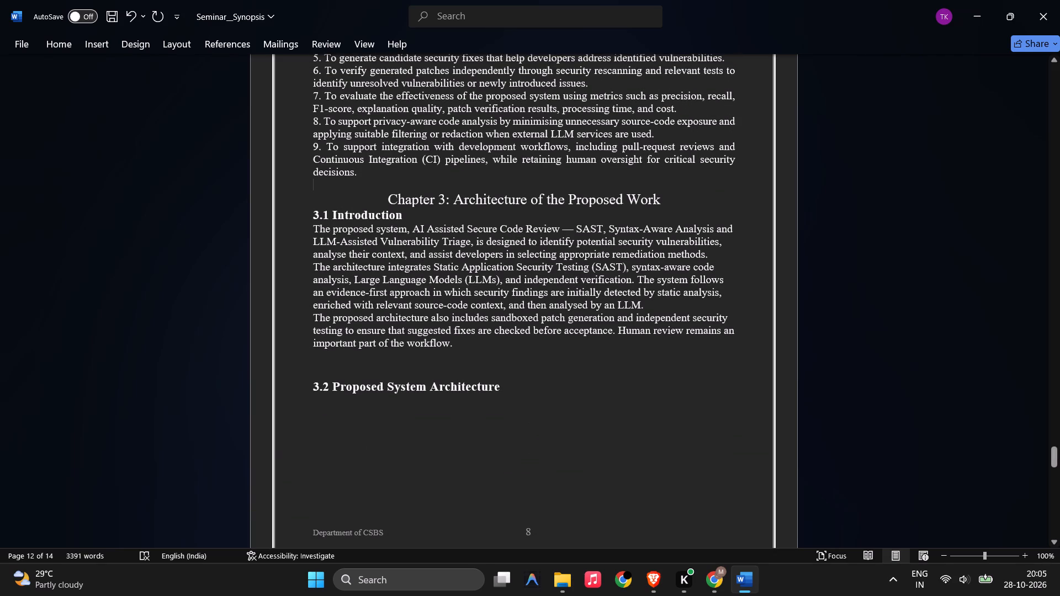
pyautogui.click(680, 202)
pyautogui.press('Return')
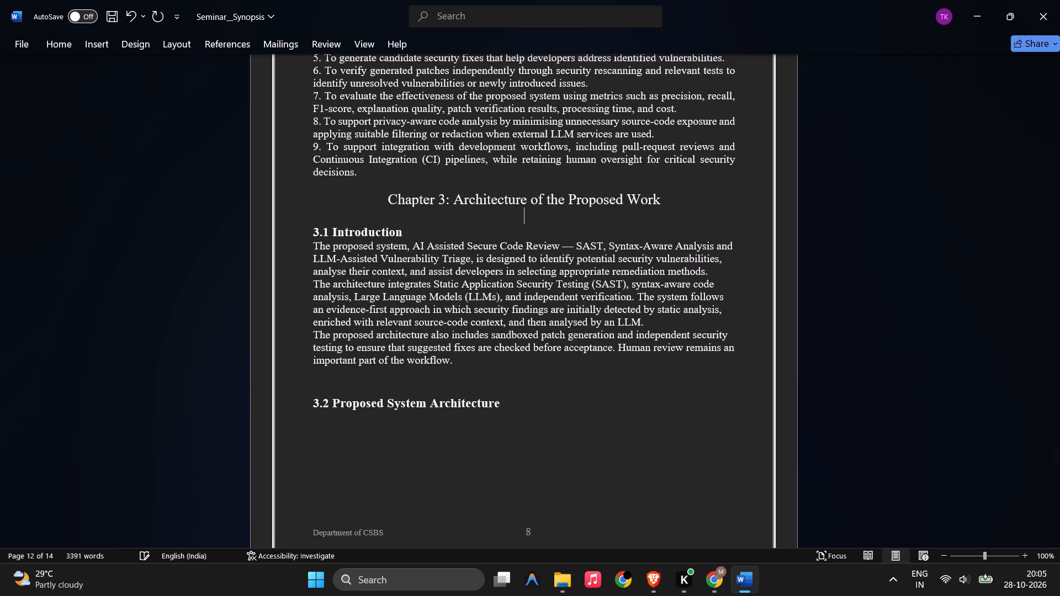
# Replace the long dash before "SAST" in the first 3.1 Introduction paragraph with a spaced hyphen.
pyautogui.click(579, 248)
pyautogui.press('BackSpace')
pyautogui.press('-')
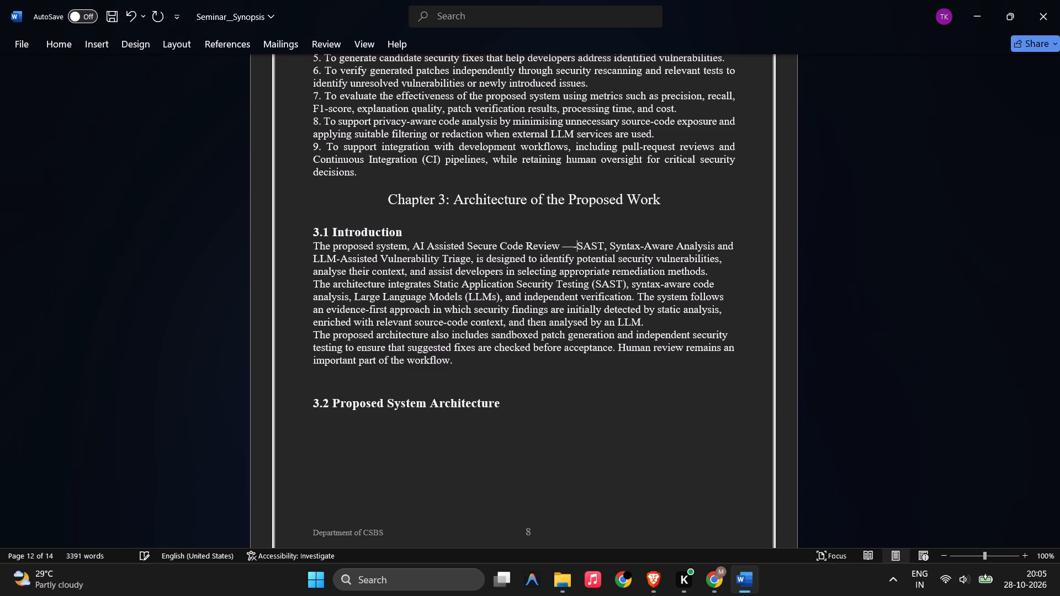
pyautogui.press('BackSpace')
pyautogui.press('BackSpace')
pyautogui.write('-')
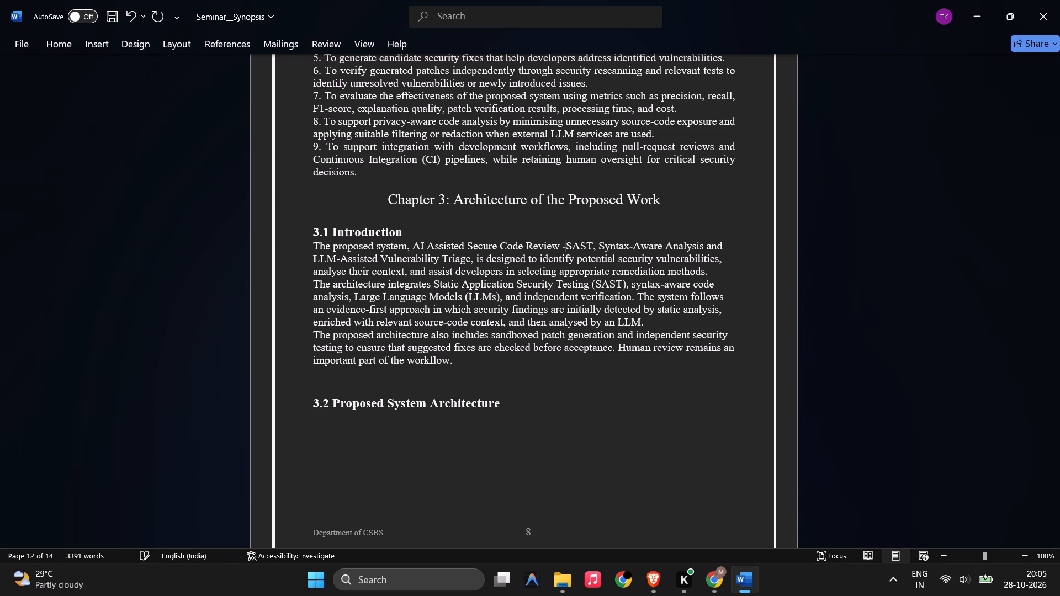
pyautogui.press('space')
# Insert a blank line before and after "The specific objectives are as follows:" in Objectives of Proposed Work.
pyautogui.scroll(3, 579, 243)
pyautogui.scroll(2, 594, 185)
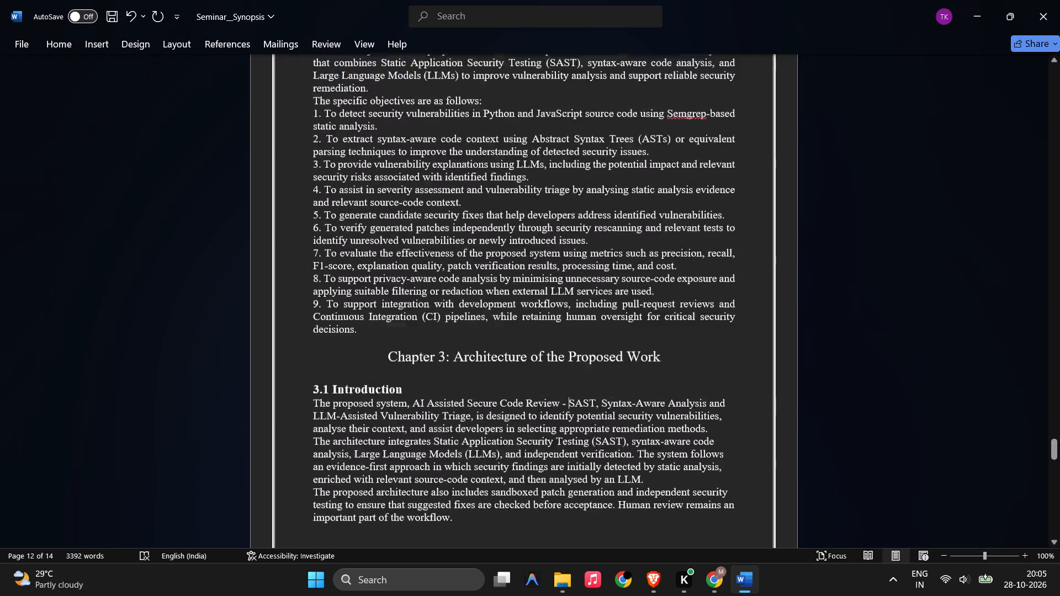
pyautogui.scroll(5, 594, 185)
pyautogui.click(389, 262)
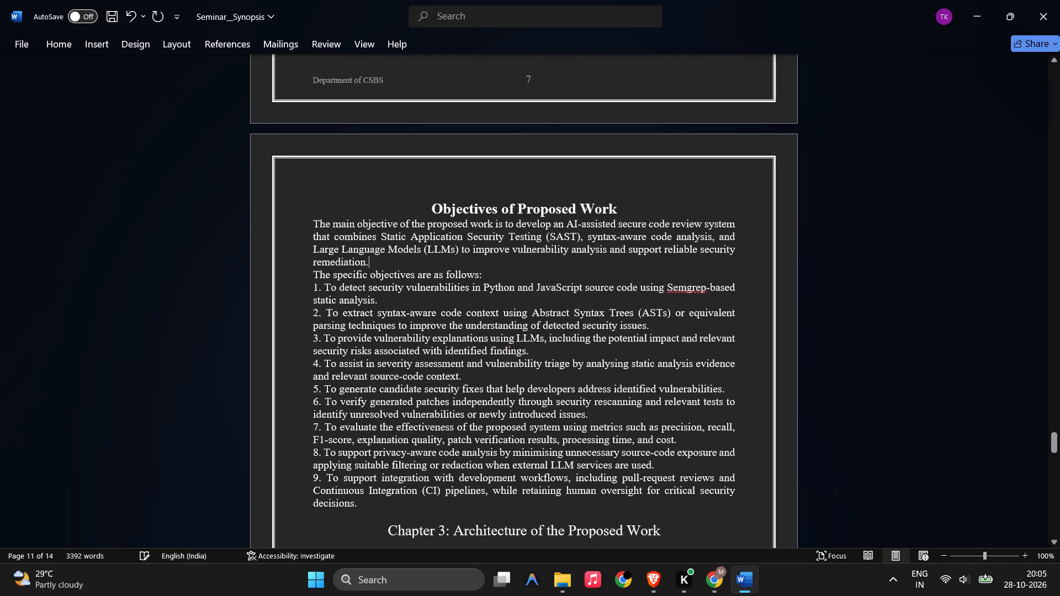
pyautogui.press('Return')
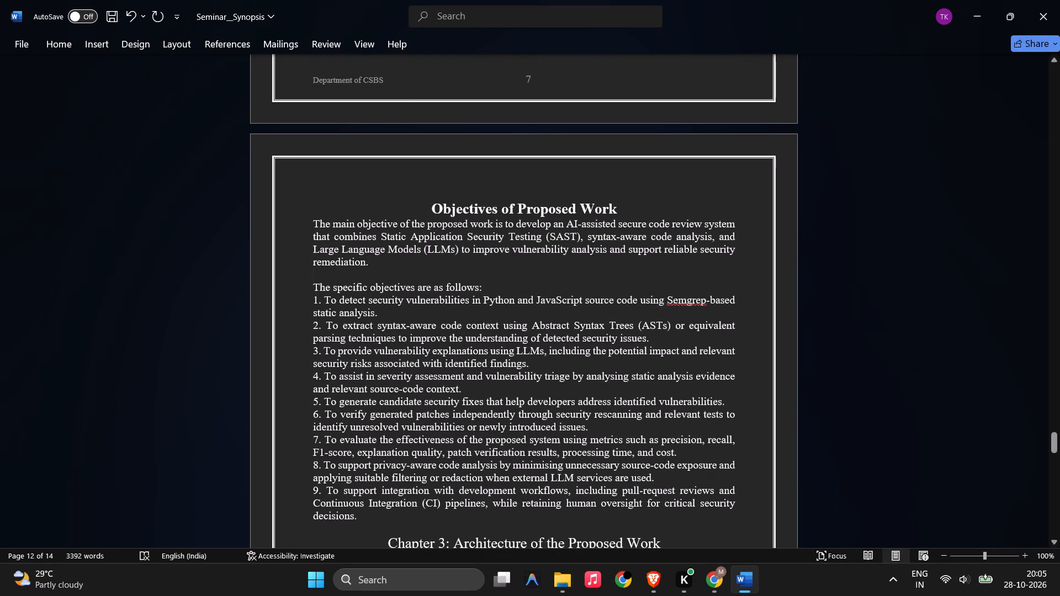
pyautogui.click(491, 285)
pyautogui.press('Return')
# Insert a blank line after objective 1 and revert the automatic numbering, keeping the objective as plain text.
pyautogui.scroll(-1, 490, 285)
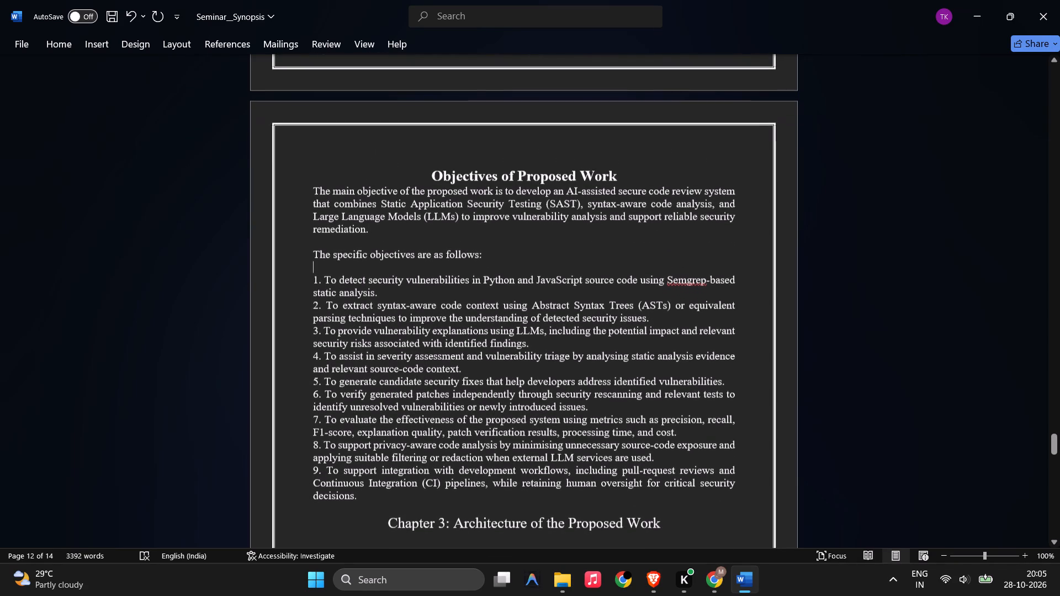
pyautogui.click(428, 291)
pyautogui.press('Return')
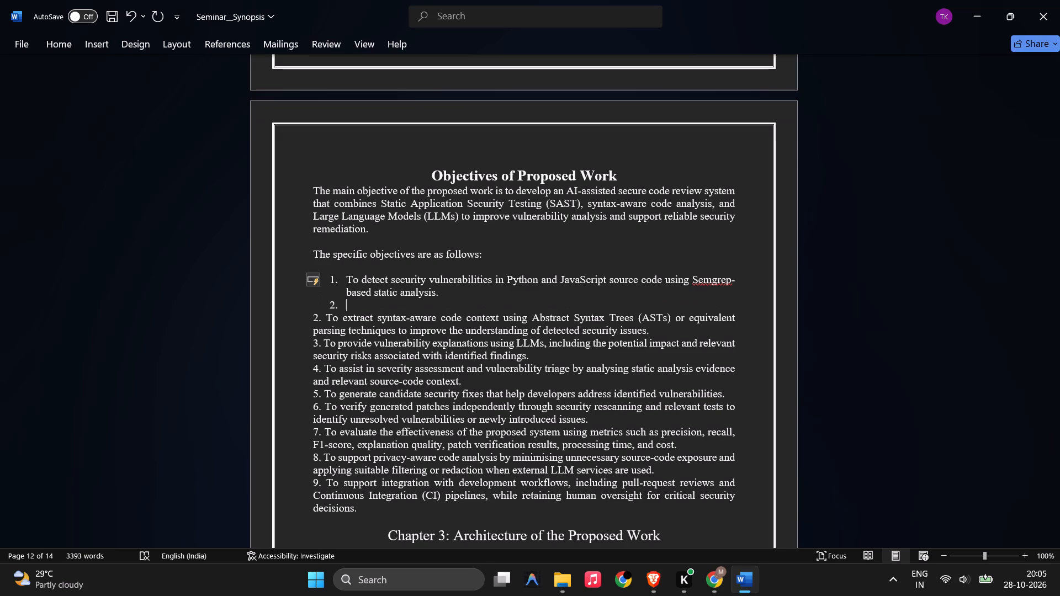
pyautogui.press('BackSpace')
pyautogui.click(319, 281)
pyautogui.click(321, 304)
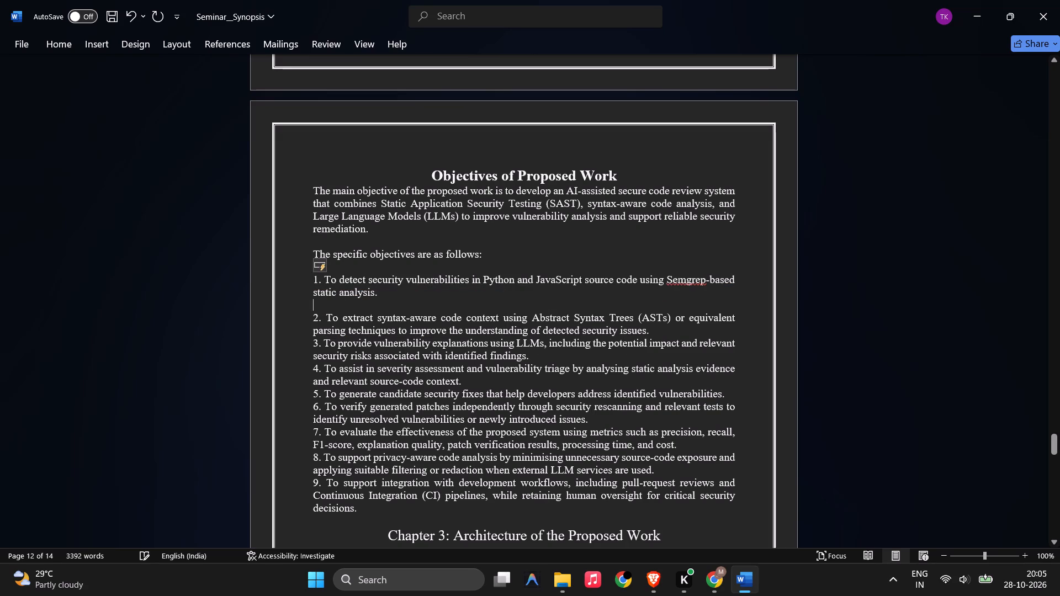
# Insert a blank line after each of objectives 2, 3, 4 and 5 in the objectives list.
pyautogui.click(658, 333)
pyautogui.press('Return')
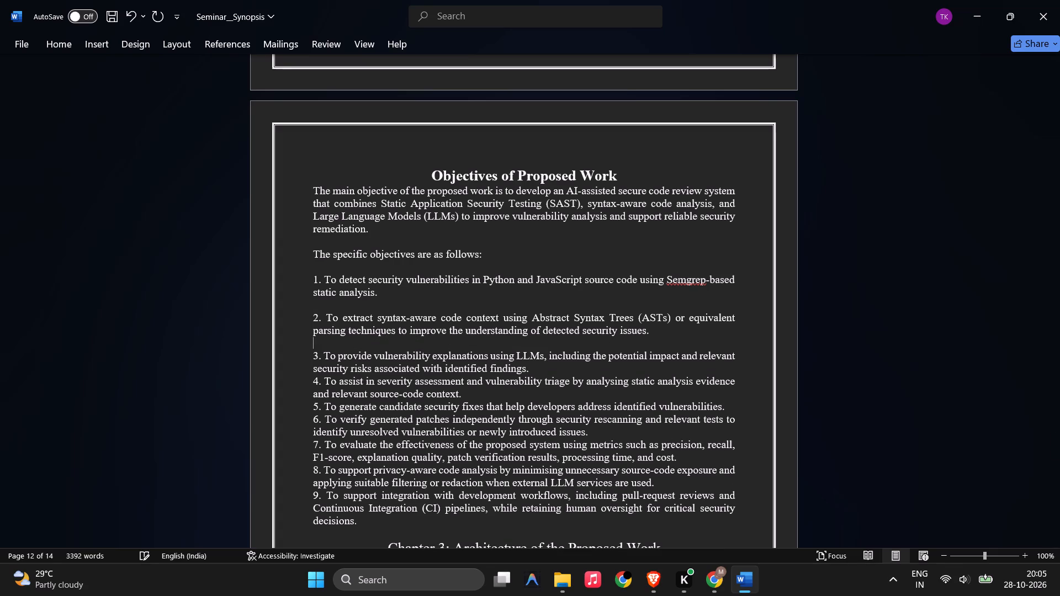
pyautogui.click(562, 368)
pyautogui.press('Return')
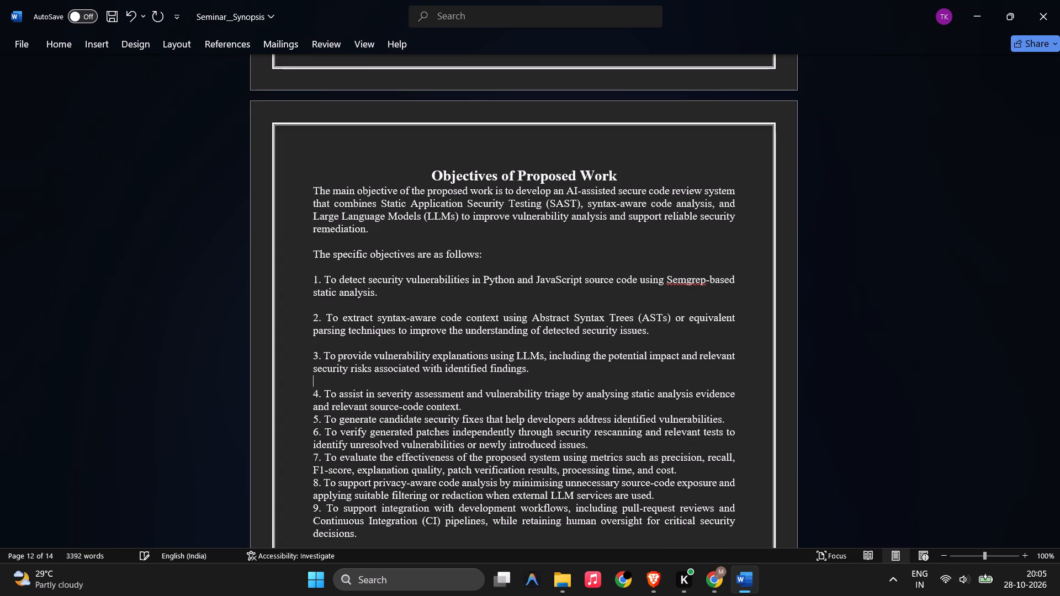
pyautogui.click(529, 409)
pyautogui.press('Return')
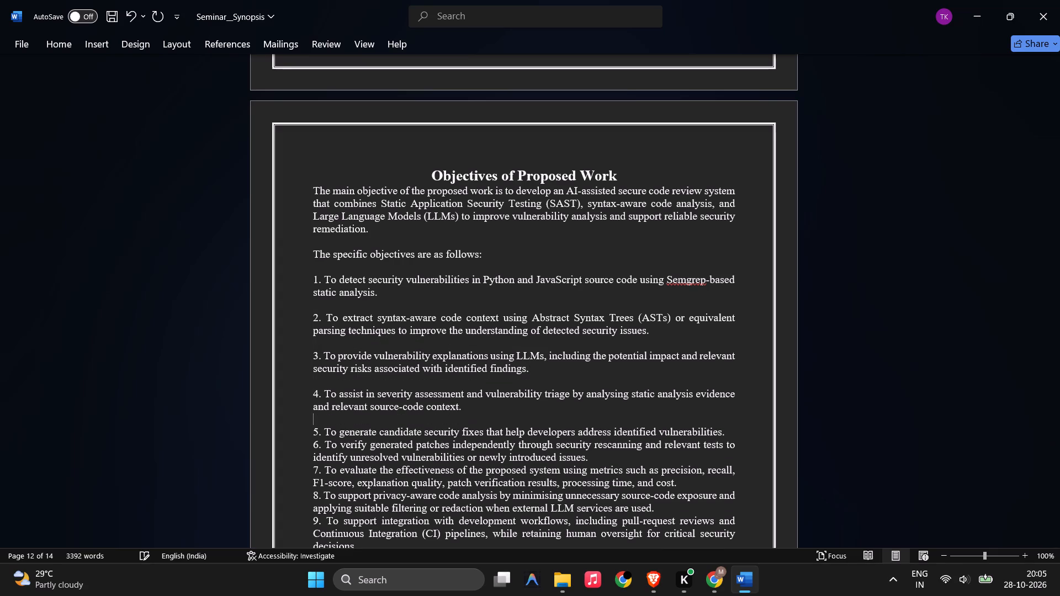
pyautogui.scroll(-3, 563, 406)
pyautogui.click(732, 334)
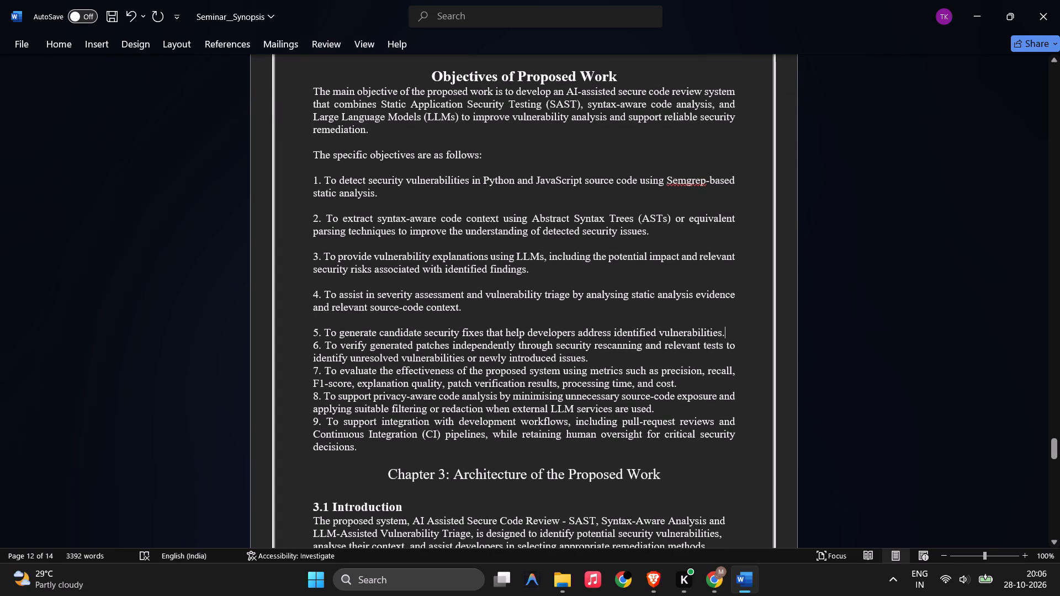
pyautogui.press('Return')
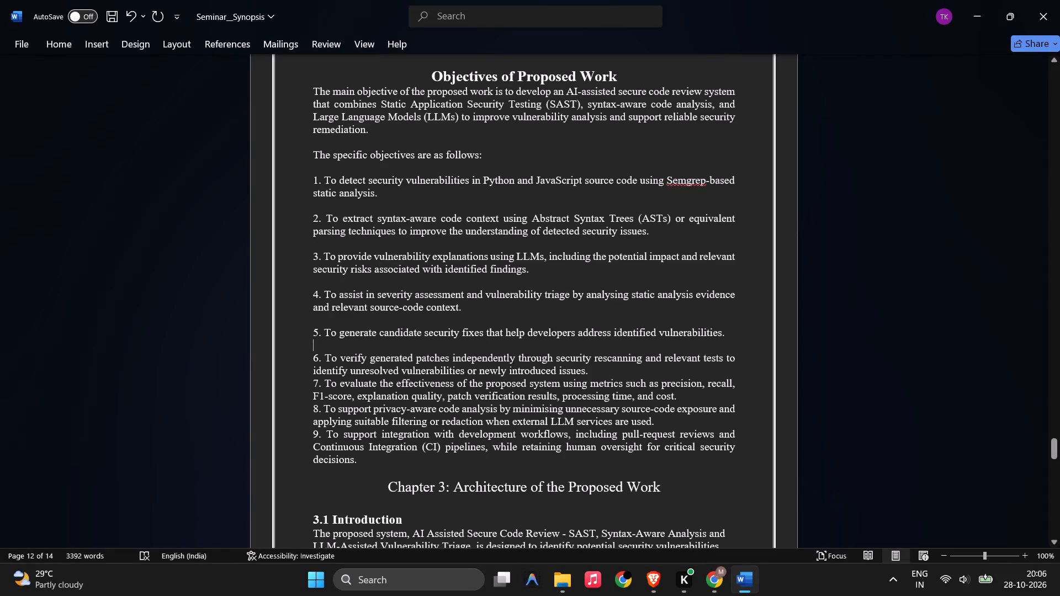
# Insert a blank line after each of objectives 6, 7 and 8, undoing the automatic numbering each time.
pyautogui.click(614, 371)
pyautogui.press('Return')
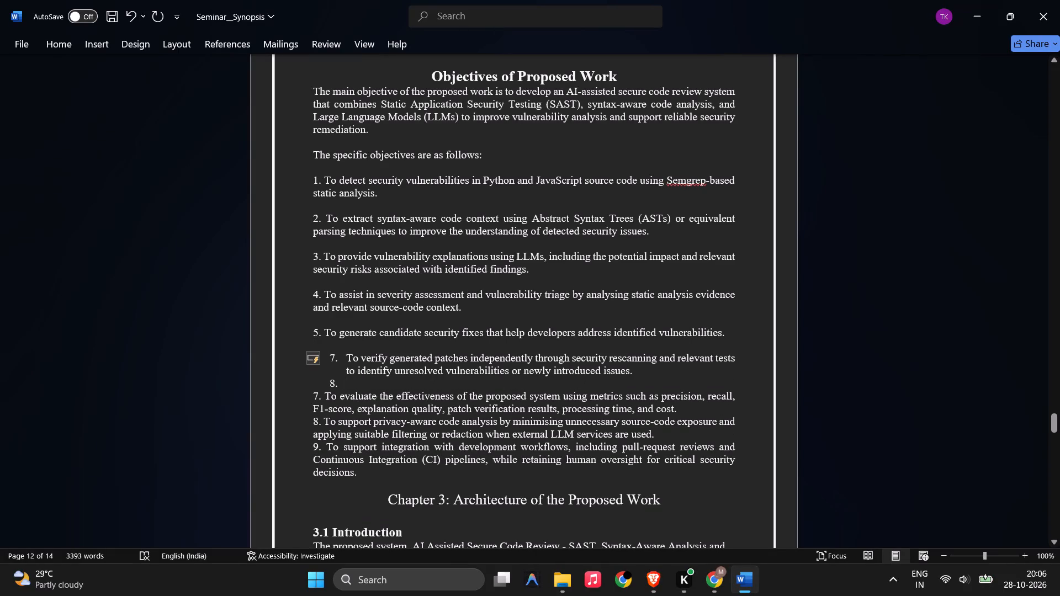
pyautogui.click(312, 368)
pyautogui.click(316, 360)
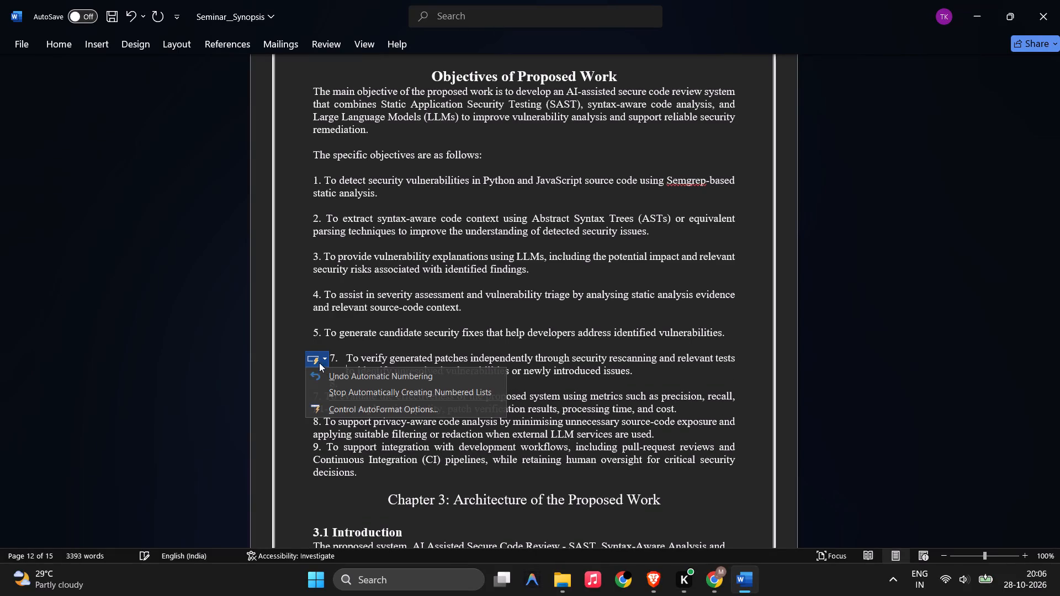
pyautogui.click(322, 373)
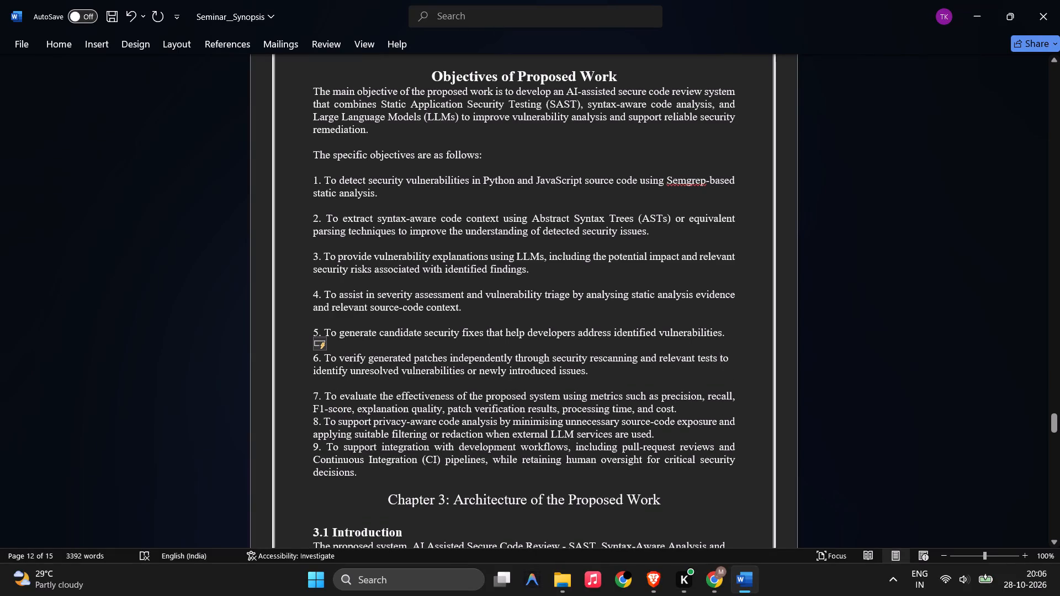
pyautogui.click(713, 414)
pyautogui.press('Return')
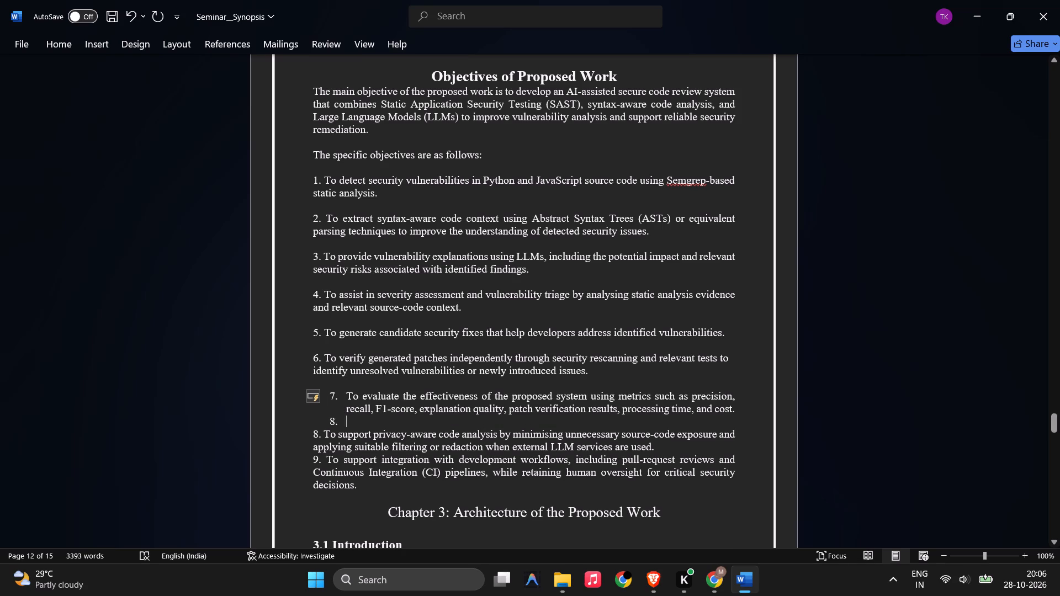
pyautogui.click(318, 401)
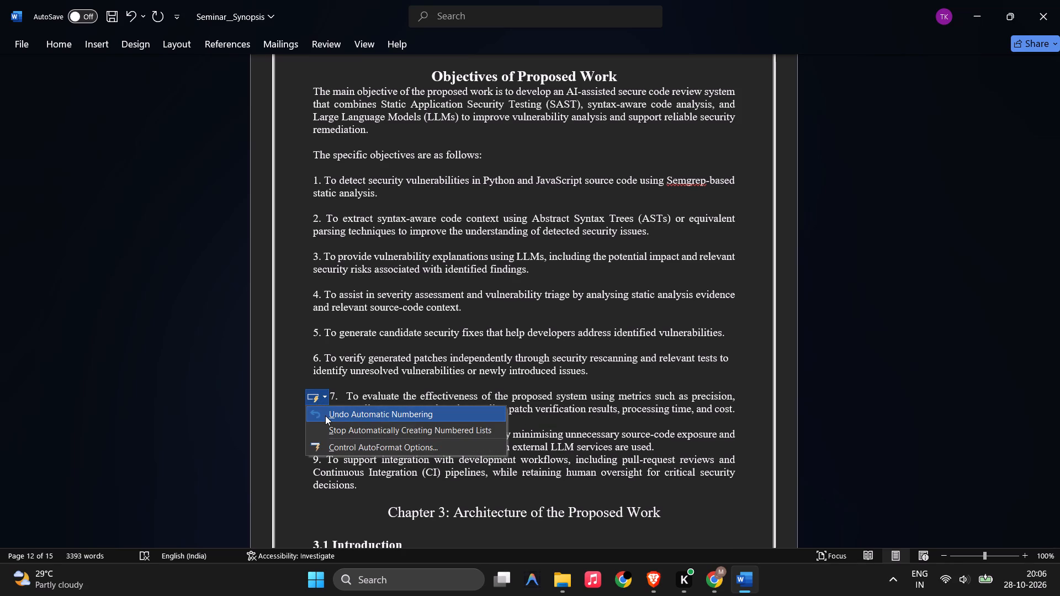
pyautogui.click(328, 418)
pyautogui.click(666, 441)
pyautogui.press('Return')
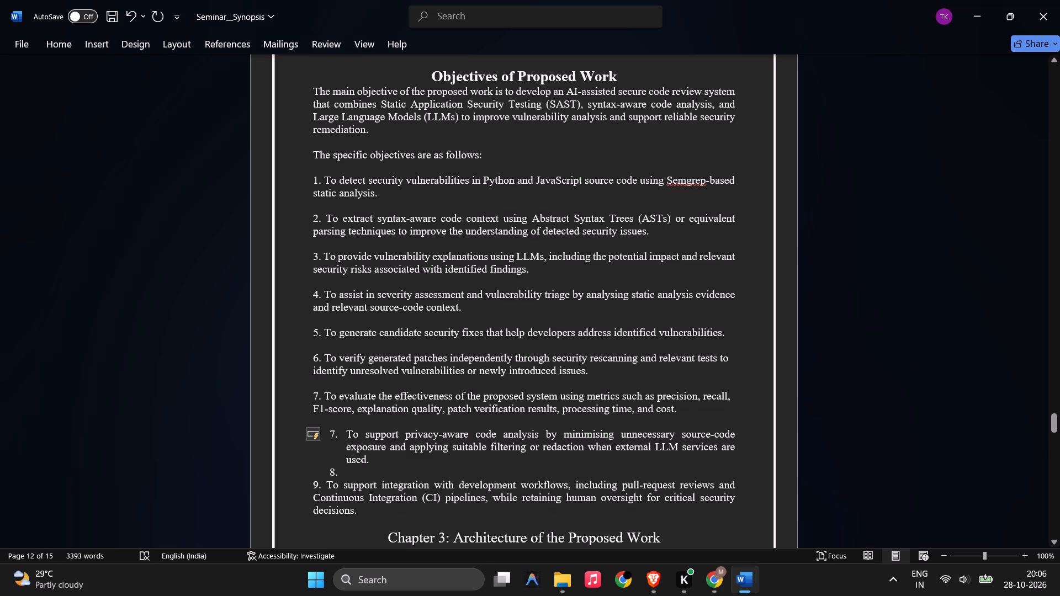
pyautogui.click(317, 430)
pyautogui.click(332, 457)
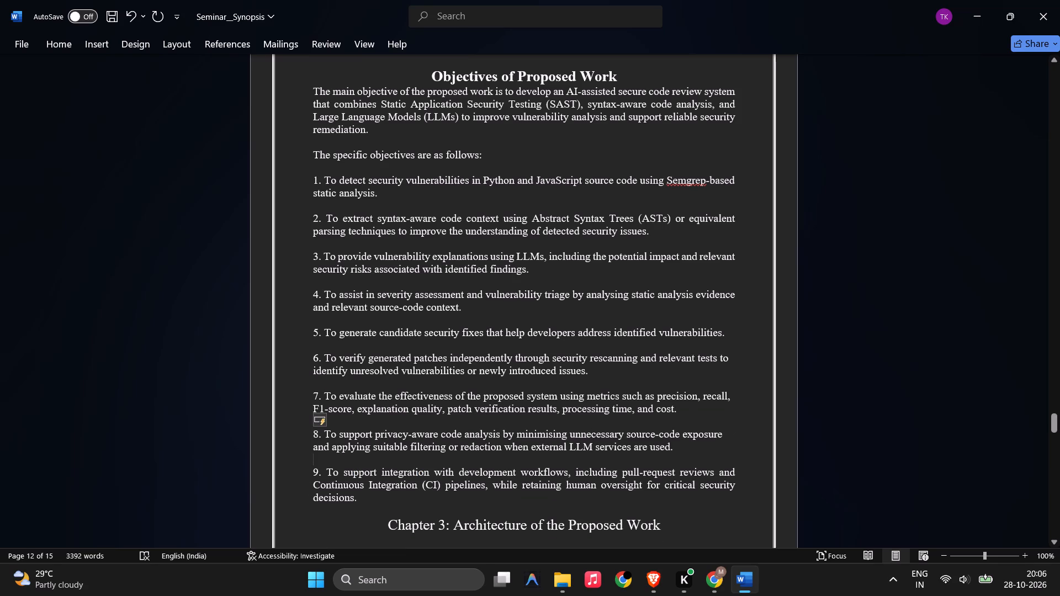
# Insert a blank line between the 3.1 Introduction heading and its first paragraph.
pyautogui.scroll(-20, 379, 505)
pyautogui.scroll(12, 381, 495)
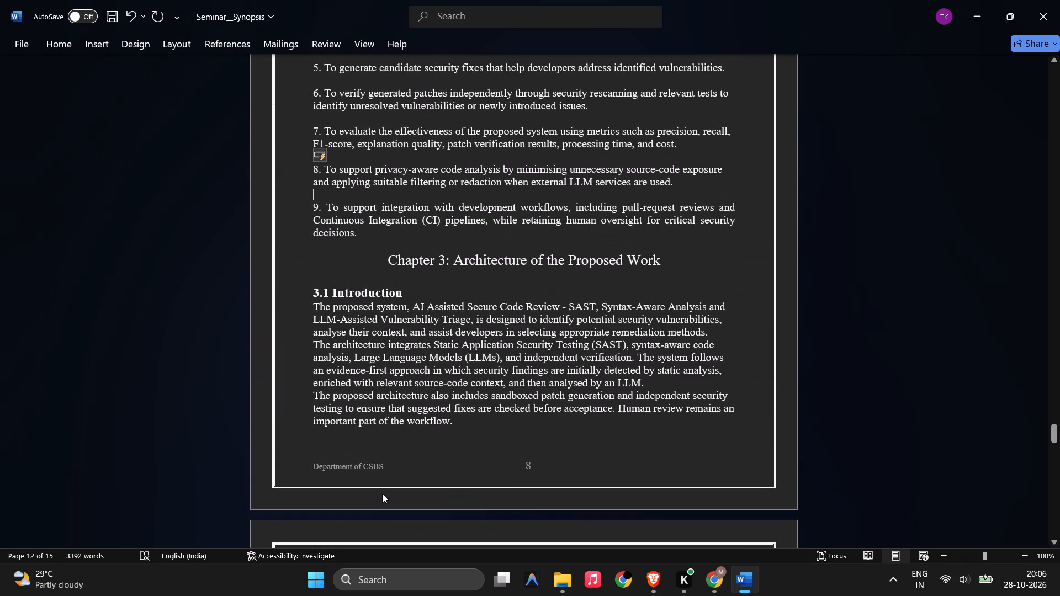
pyautogui.scroll(-5, 382, 493)
pyautogui.click(415, 122)
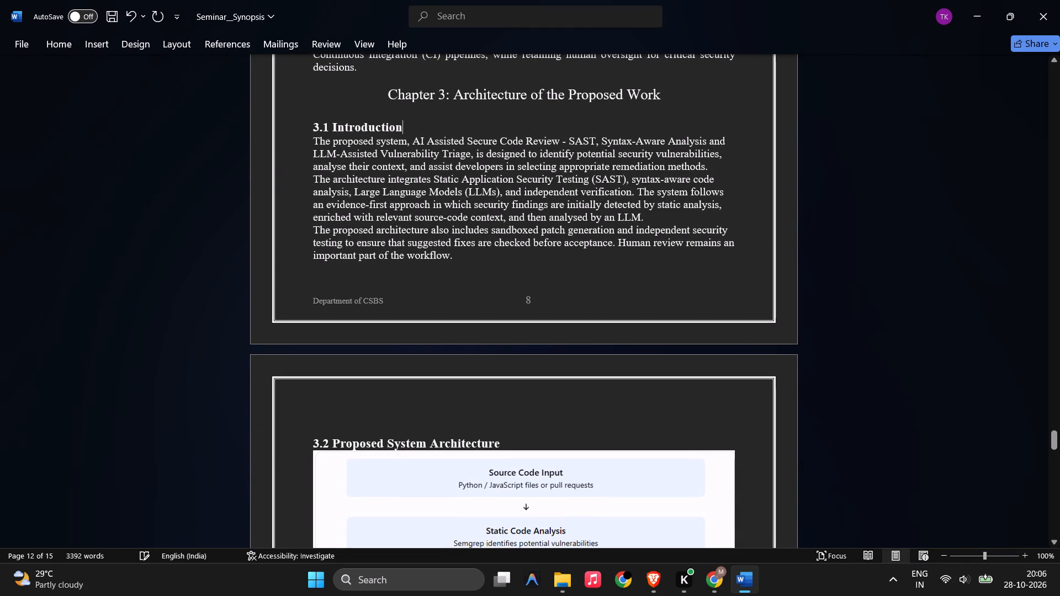
pyautogui.press('Return')
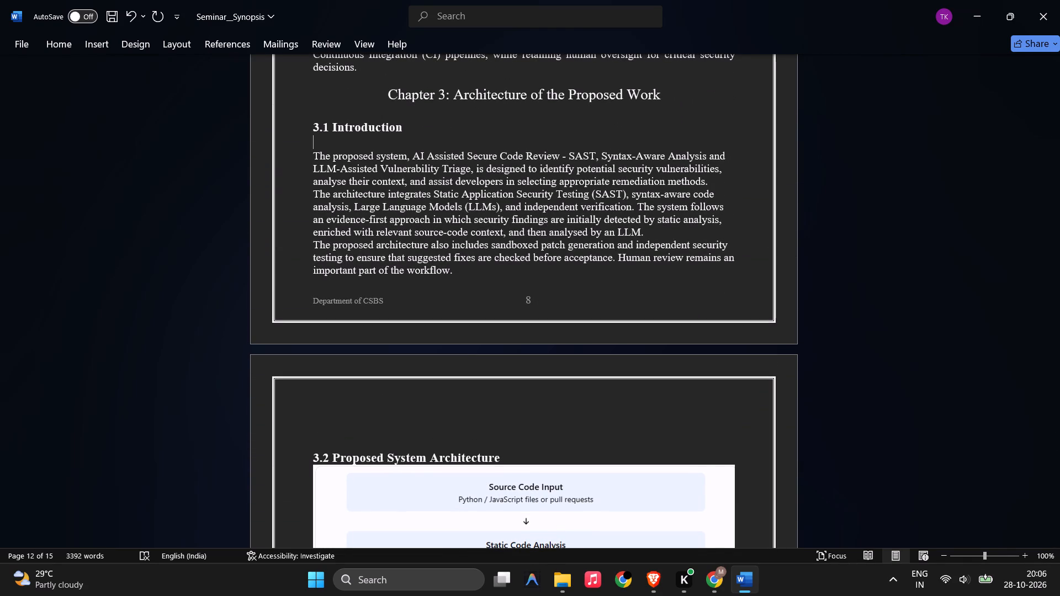
# Delete one blank line above the 3.2 Proposed System Architecture heading on the diagram's page.
pyautogui.scroll(-14, 416, 123)
pyautogui.scroll(3, 468, 97)
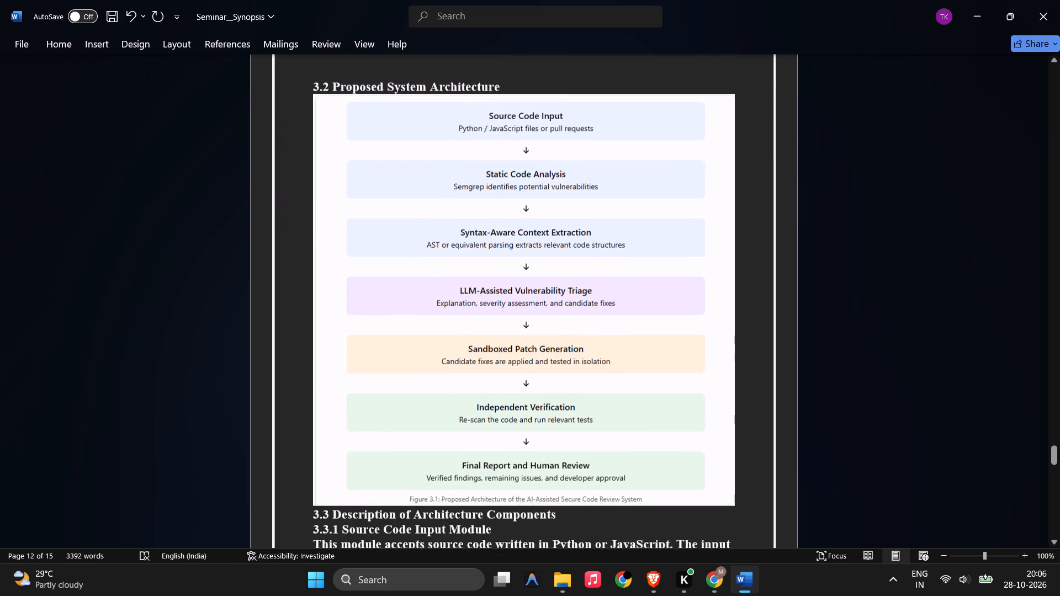
pyautogui.click(520, 86)
pyautogui.press('Down')
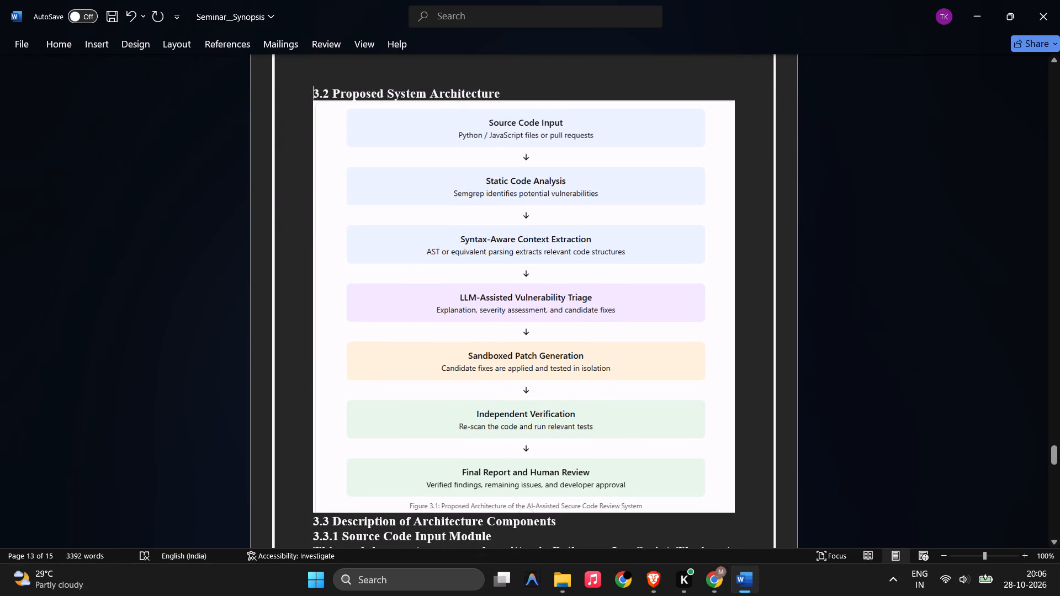
pyautogui.press('Right')
pyautogui.press('Left')
pyautogui.press('BackSpace')
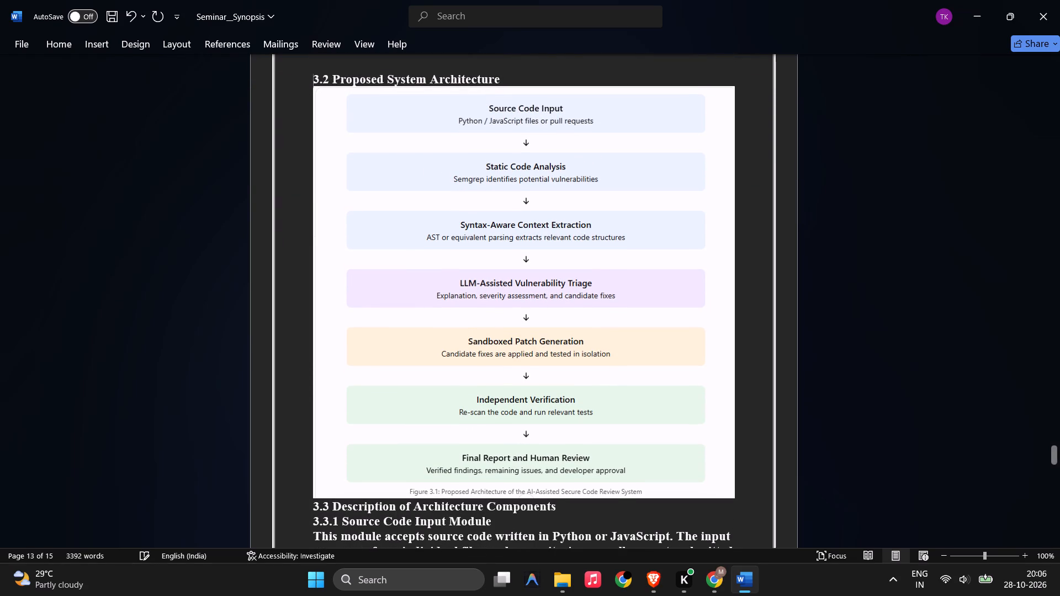
pyautogui.press('Down')
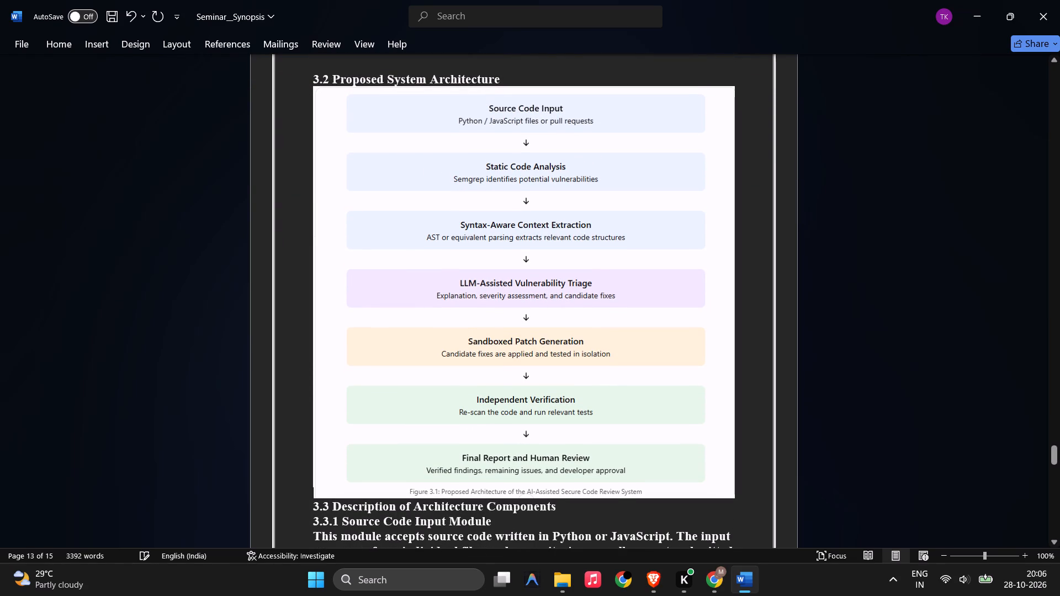
# Insert a blank line between the 3.2 Proposed System Architecture heading and the architecture diagram.
pyautogui.press('Up')
pyautogui.press('Right')
pyautogui.press('Right')
pyautogui.press('Right')
pyautogui.press('Right')
pyautogui.press('Right')
pyautogui.press('Right')
pyautogui.press('Right')
pyautogui.press('Right')
pyautogui.press('Right')
pyautogui.press('Right')
pyautogui.press('Right')
pyautogui.press('Right')
pyautogui.press('Right')
pyautogui.press('Right')
pyautogui.press('Right')
pyautogui.press('Right')
pyautogui.press('Right')
pyautogui.press('Right')
pyautogui.press('Right')
pyautogui.press('Right')
pyautogui.press('Right')
pyautogui.press('Right')
pyautogui.press('Return')
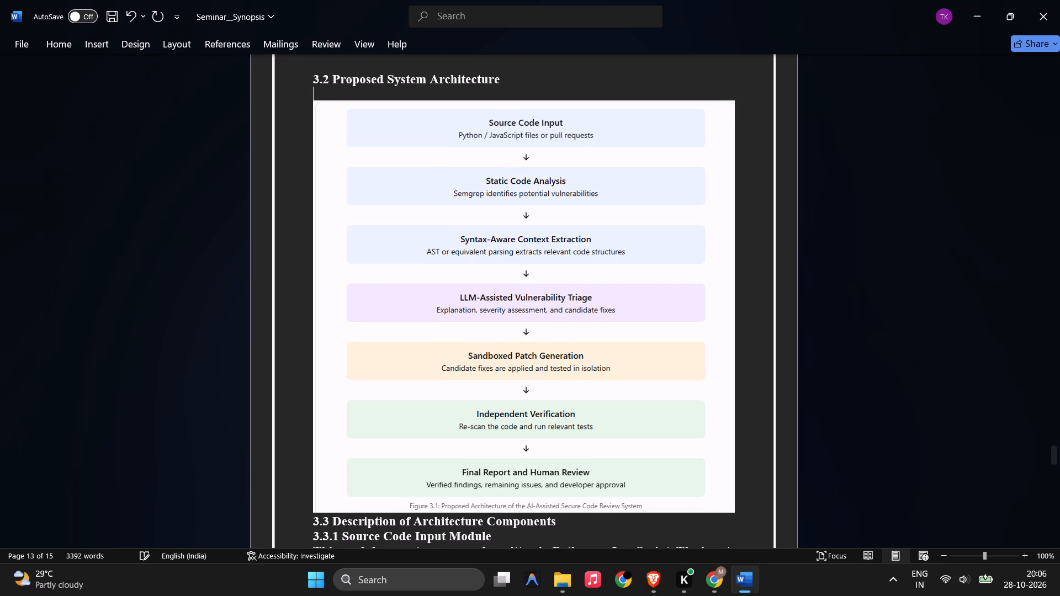
# Remove bold from all text from the 3.3 Description of Architecture Components heading through the end of the 3.5 Summary paragraph.
pyautogui.scroll(-6, 521, 86)
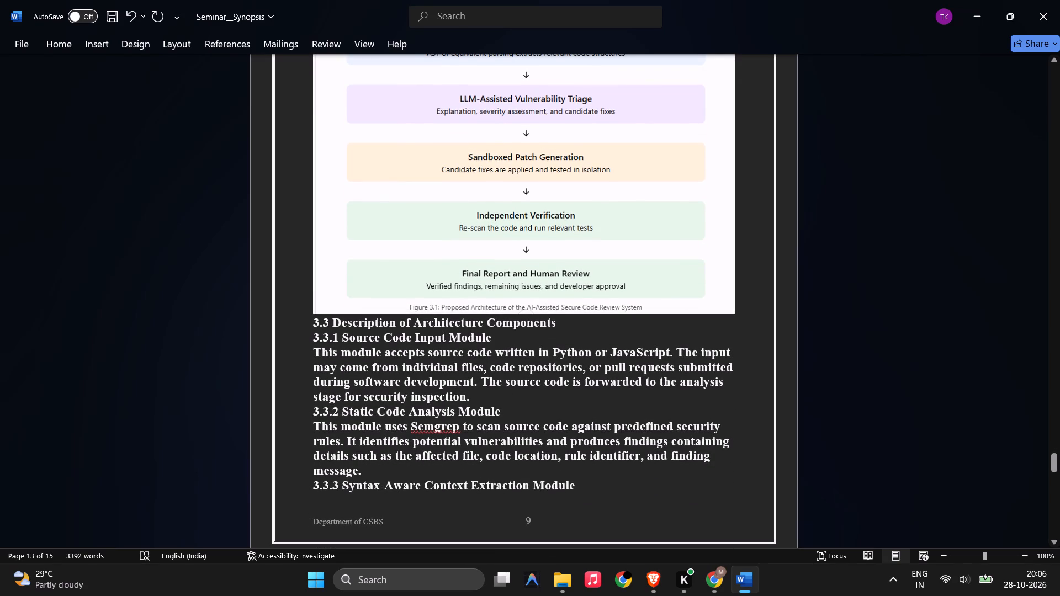
pyautogui.moveTo(313, 322); pyautogui.dragTo(315, 323)
pyautogui.moveTo(315, 323); pyautogui.dragTo(356, 373)
pyautogui.click(352, 364)
pyautogui.moveTo(311, 324); pyautogui.dragTo(339, 403)
pyautogui.scroll(-13, 336, 402)
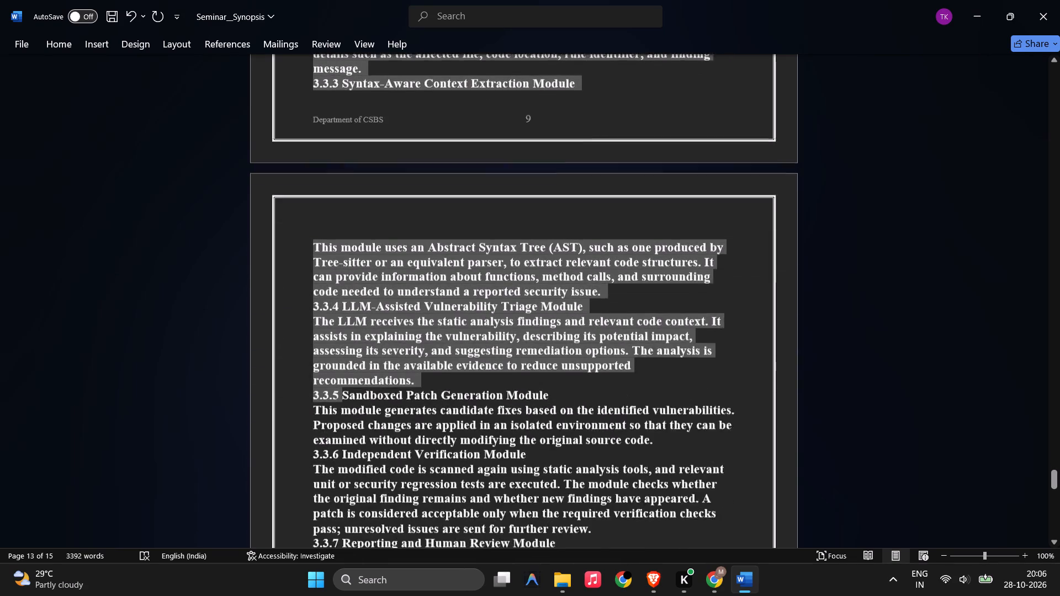
pyautogui.moveTo(339, 403); pyautogui.dragTo(342, 400)
pyautogui.scroll(-14, 339, 403)
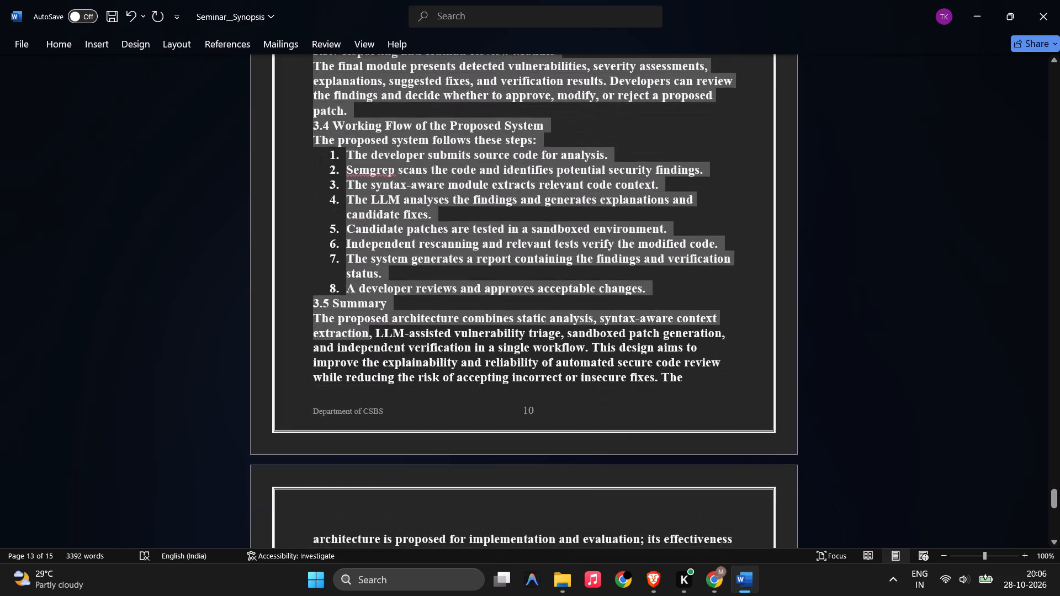
pyautogui.moveTo(342, 400); pyautogui.dragTo(605, 391)
pyautogui.scroll(-5, 342, 400)
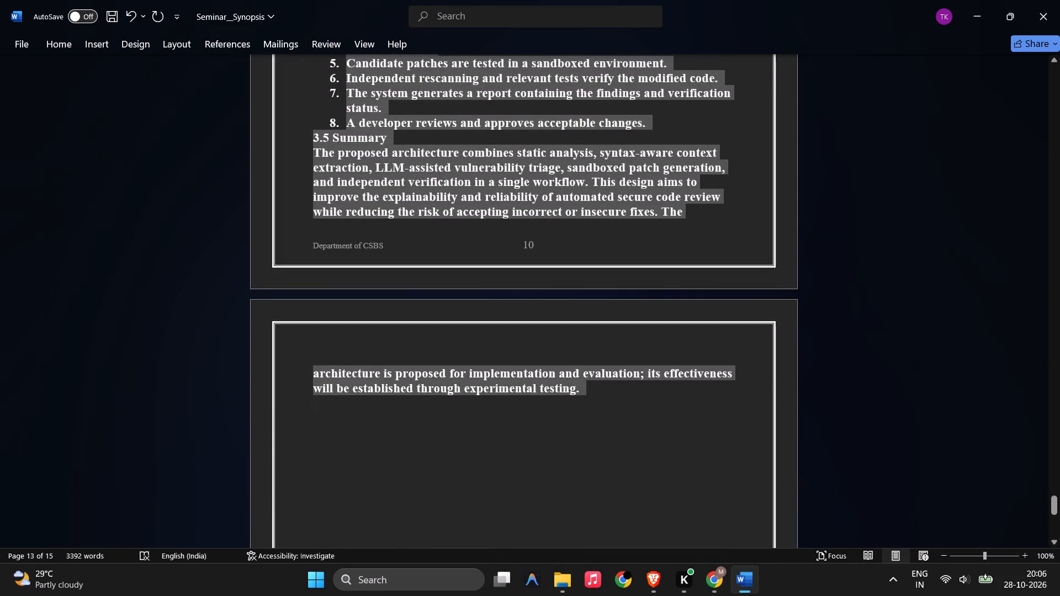
pyautogui.moveTo(605, 391); pyautogui.dragTo(603, 391)
pyautogui.hotkey('ctrl', 'b')
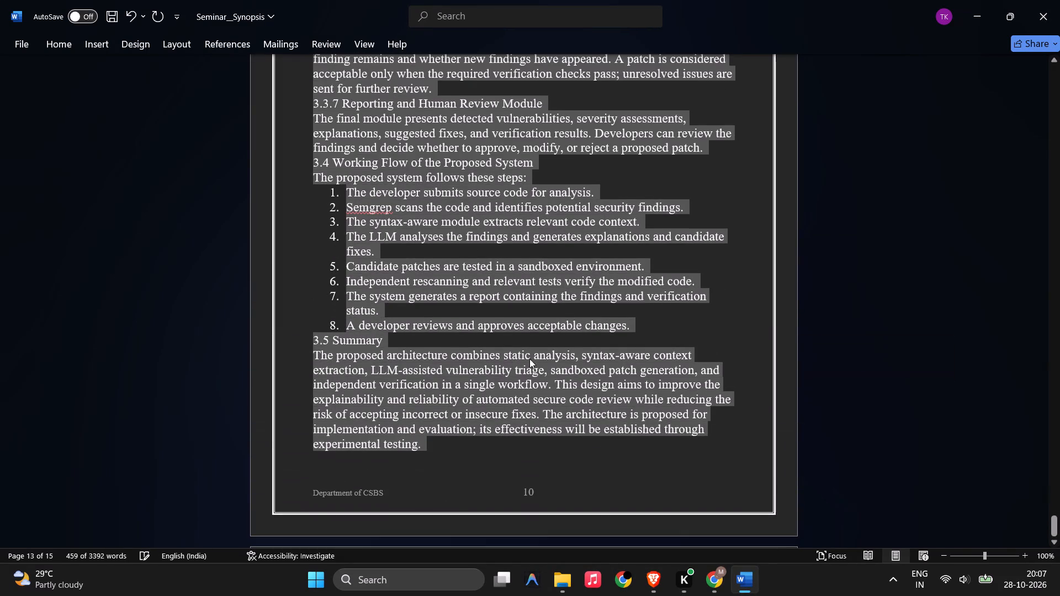
# Set the font size of the selected text from 3.3 through 3.5 Summary to 12.
pyautogui.rightClick(350, 146)
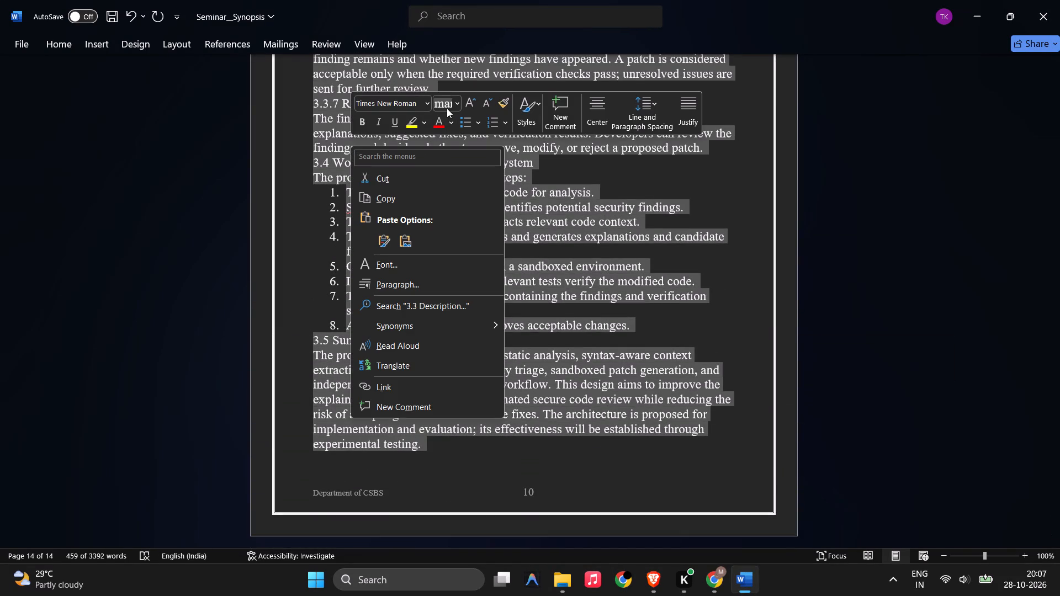
pyautogui.click(453, 105)
pyautogui.click(442, 186)
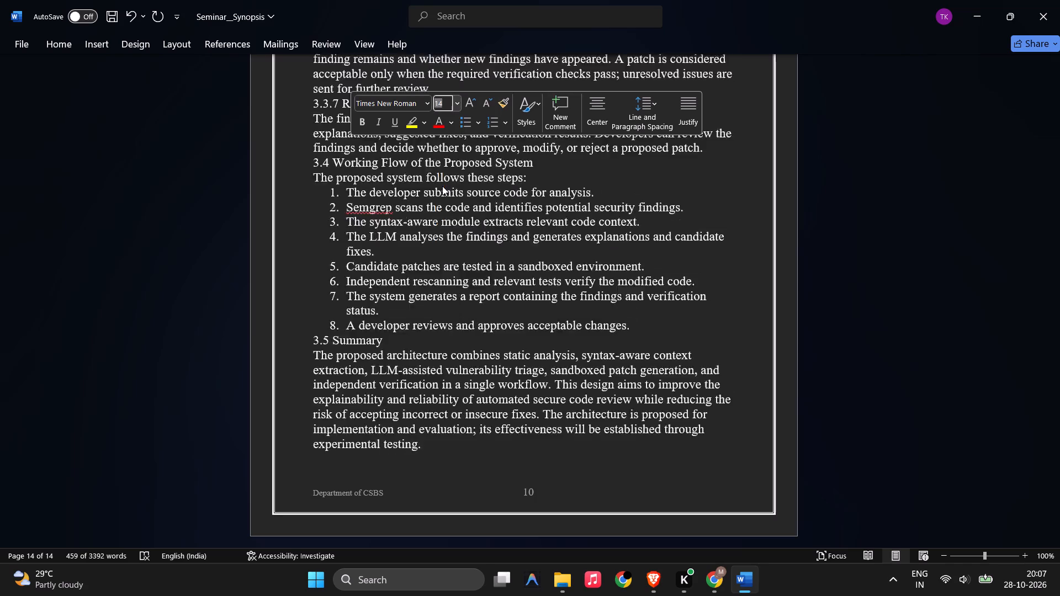
# Make the 3.3 Description of Architecture Components and 3.3.1 Source Code Input Module headings bold.
pyautogui.scroll(20, 442, 186)
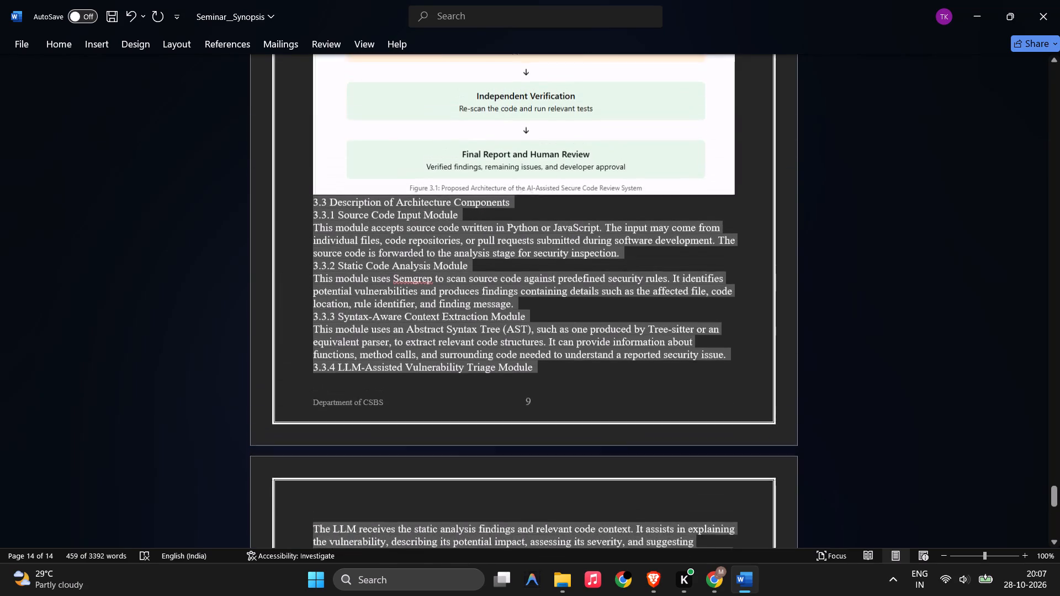
pyautogui.scroll(2, 442, 187)
pyautogui.click(418, 244)
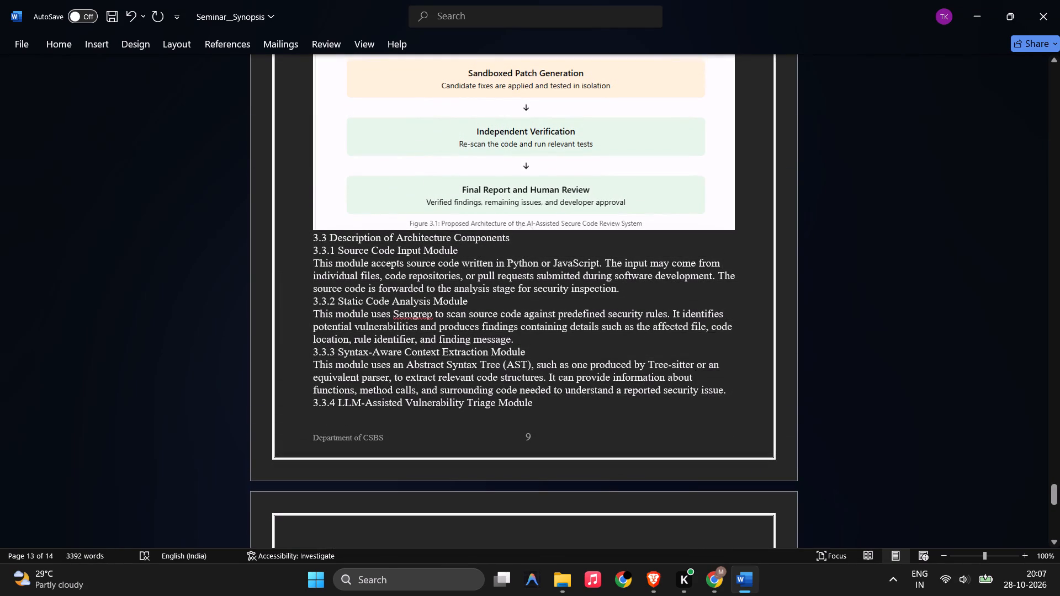
pyautogui.moveTo(311, 241); pyautogui.dragTo(475, 241)
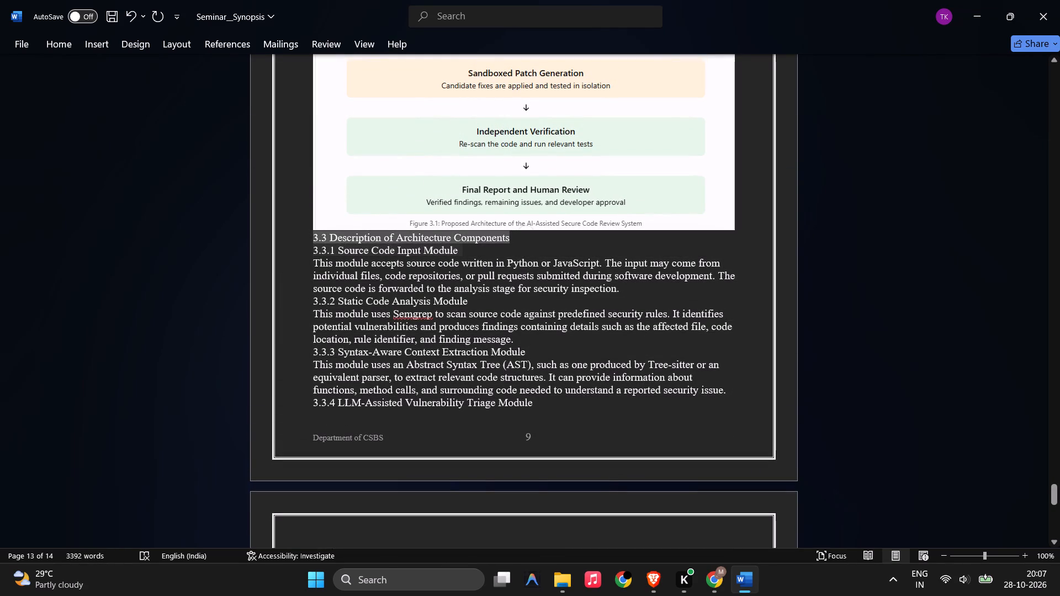
pyautogui.moveTo(475, 241); pyautogui.dragTo(468, 256)
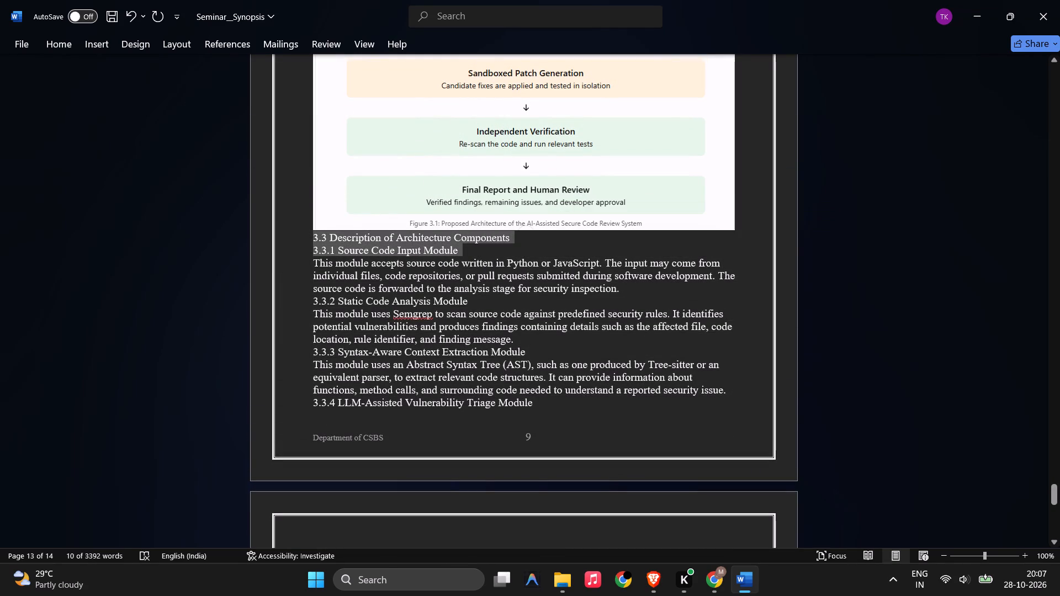
pyautogui.hotkey('ctrl', 'b')
pyautogui.click(473, 250)
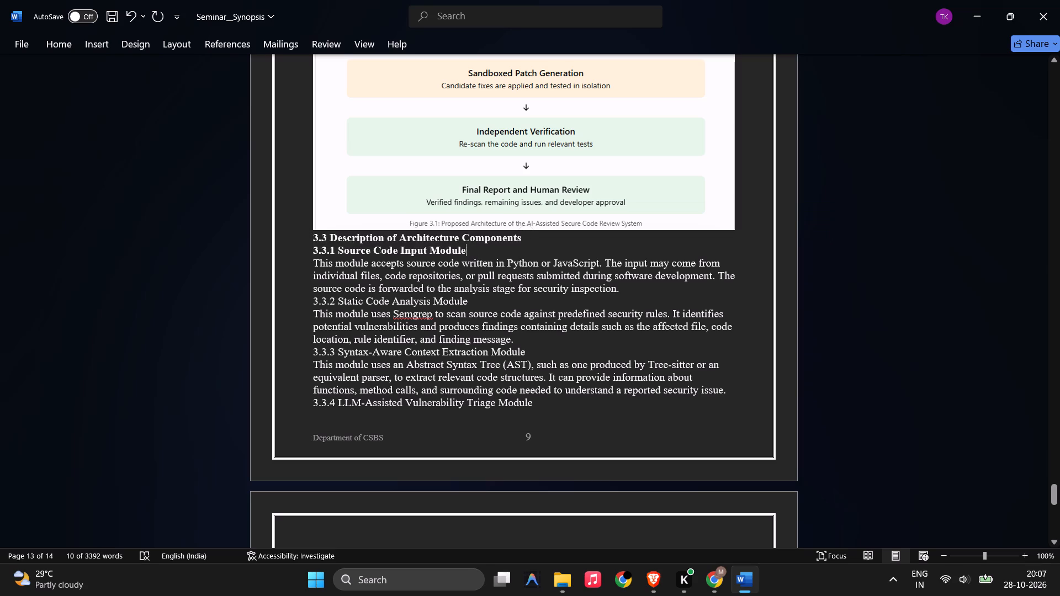
# Set the font size of the 3.3 Description of Architecture Components heading to 14.
pyautogui.moveTo(524, 238); pyautogui.dragTo(420, 236)
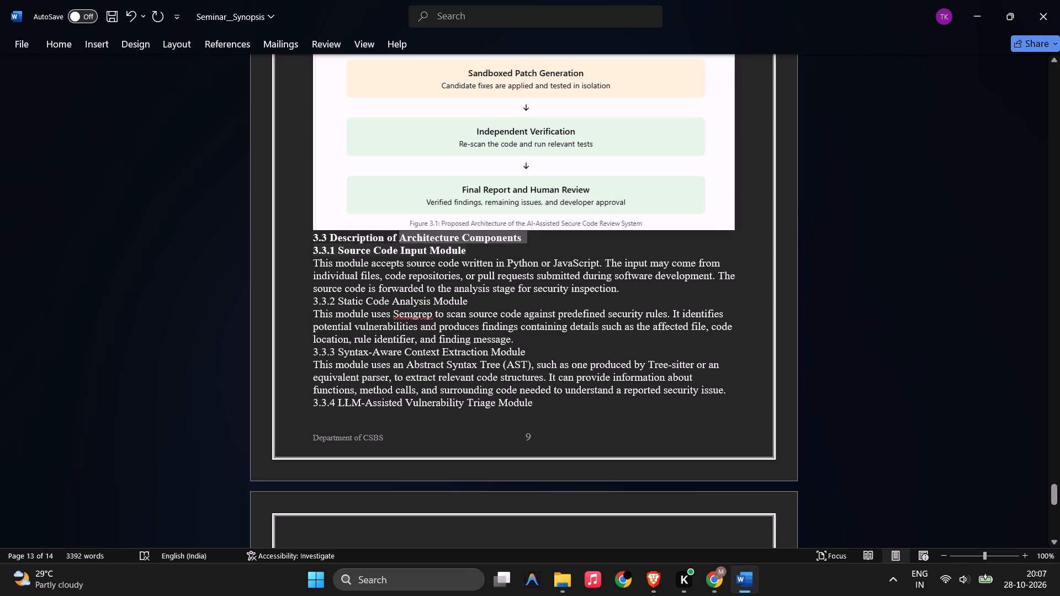
pyautogui.moveTo(420, 236); pyautogui.dragTo(327, 232)
pyautogui.click(307, 235)
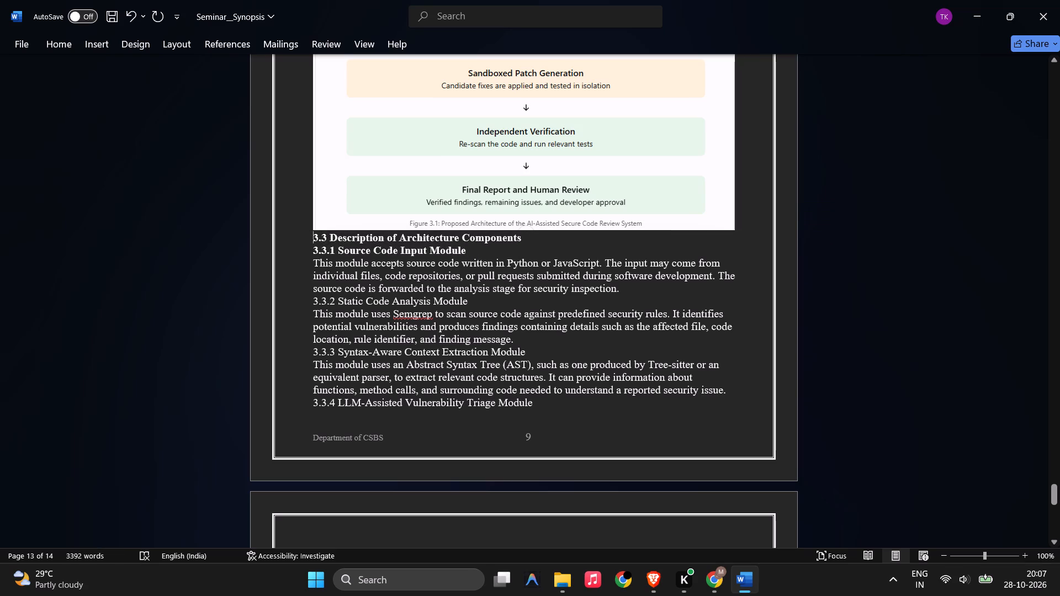
pyautogui.moveTo(311, 237); pyautogui.dragTo(516, 240)
pyautogui.click(624, 204)
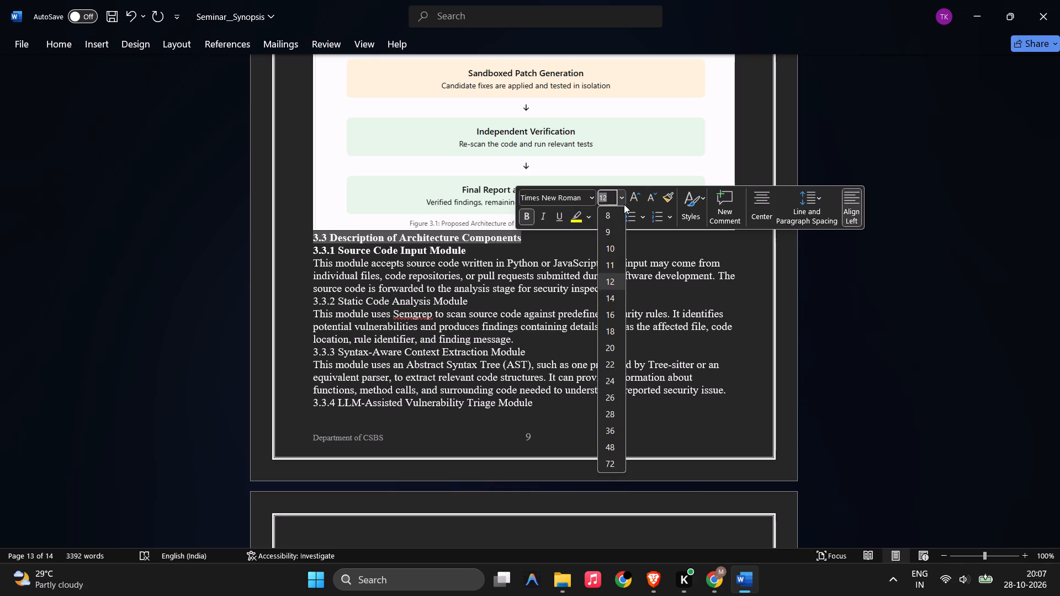
pyautogui.click(614, 294)
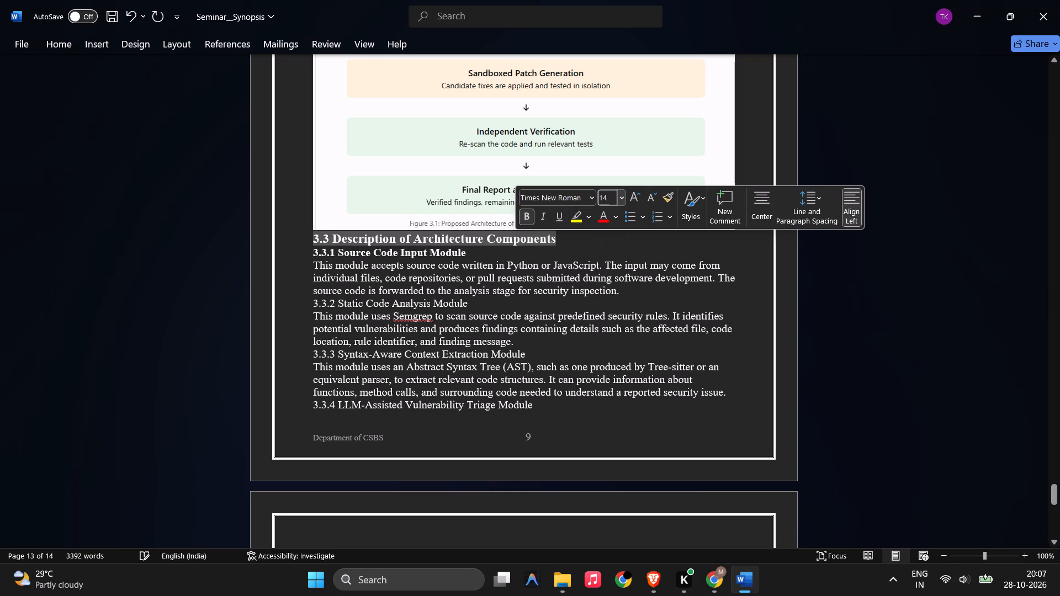
# Make the 3.3.2 Static Code Analysis Module heading bold.
pyautogui.scroll(-2, 395, 269)
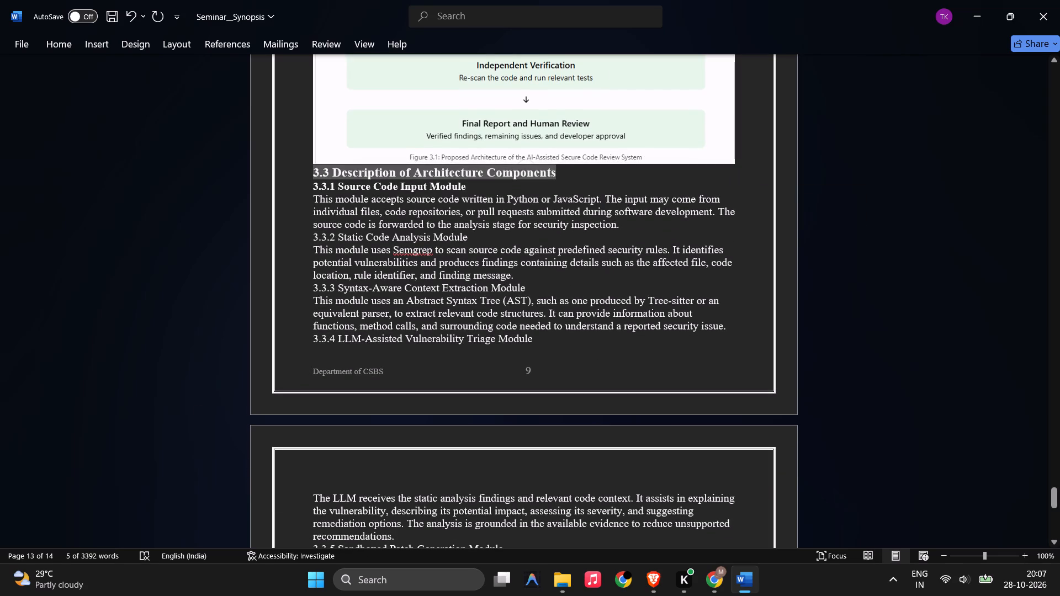
pyautogui.moveTo(479, 236); pyautogui.dragTo(375, 232)
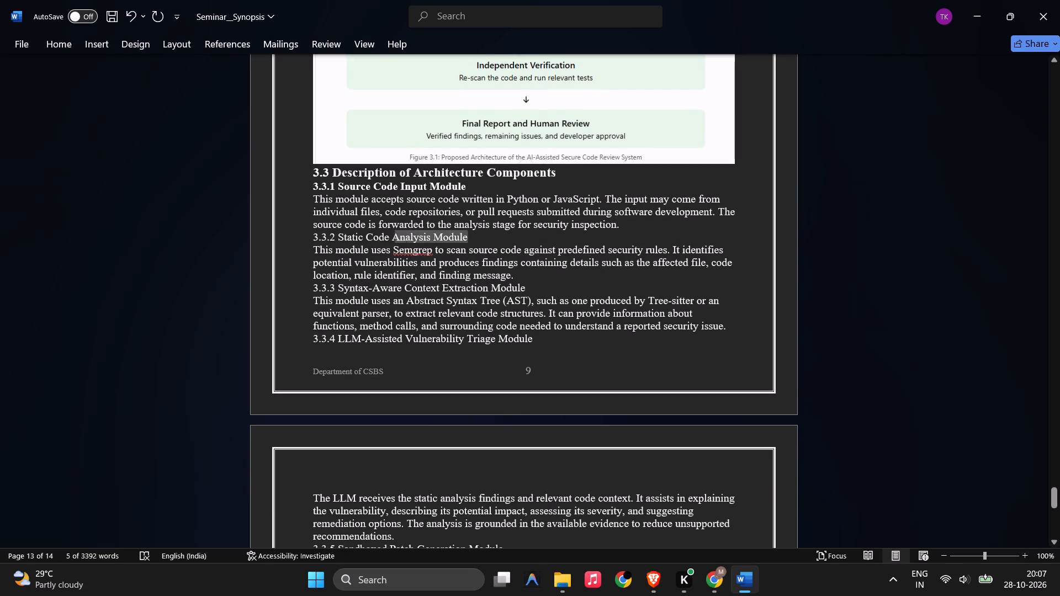
pyautogui.moveTo(375, 232); pyautogui.dragTo(306, 233)
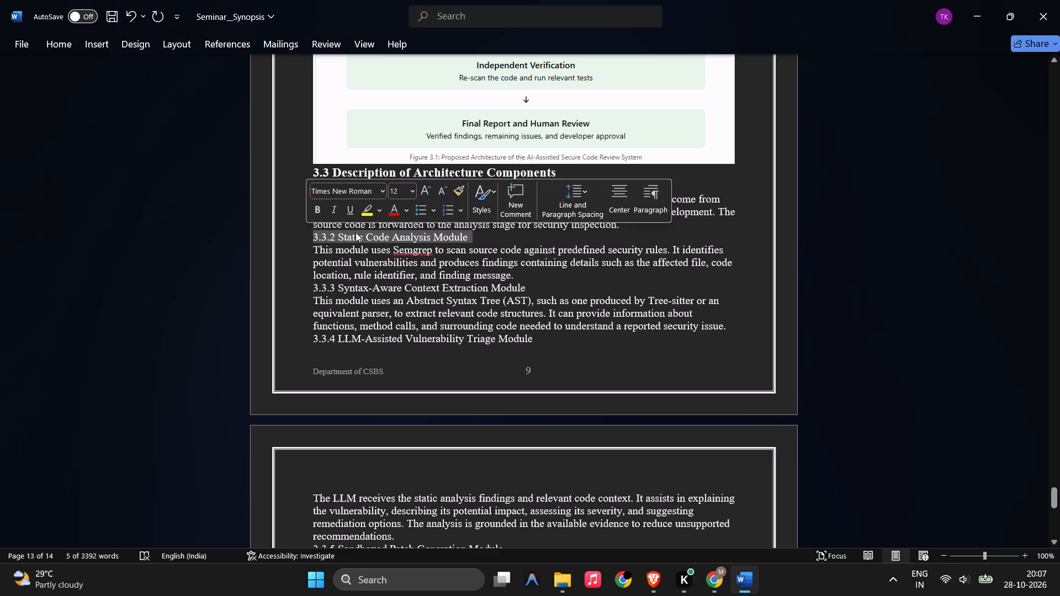
pyautogui.click(323, 211)
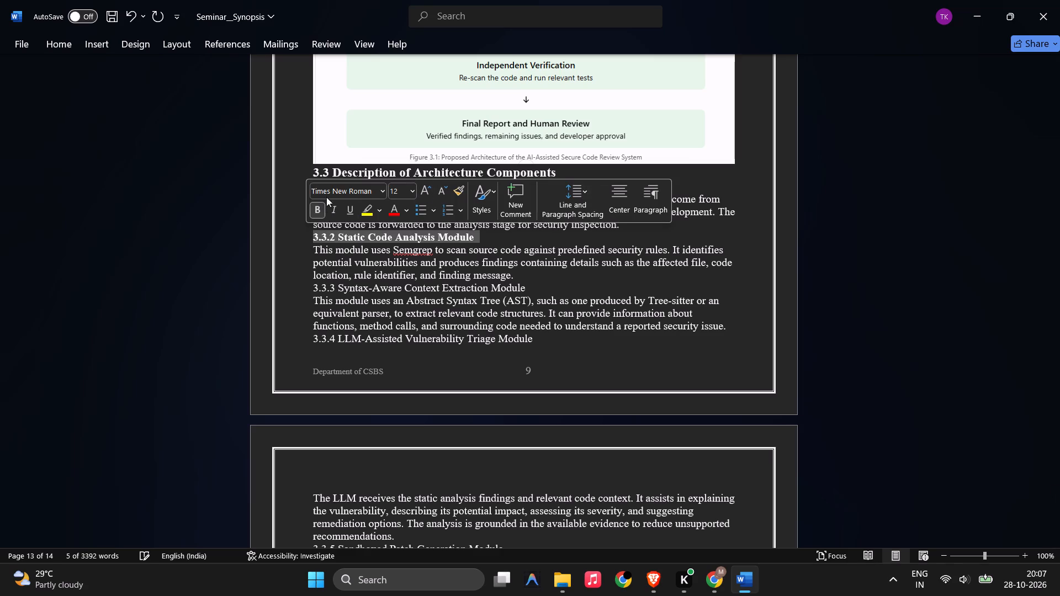
pyautogui.click(442, 160)
# Insert a blank line between the 3.3 Description of Architecture Components heading and the 3.3.1 heading.
pyautogui.click(422, 184)
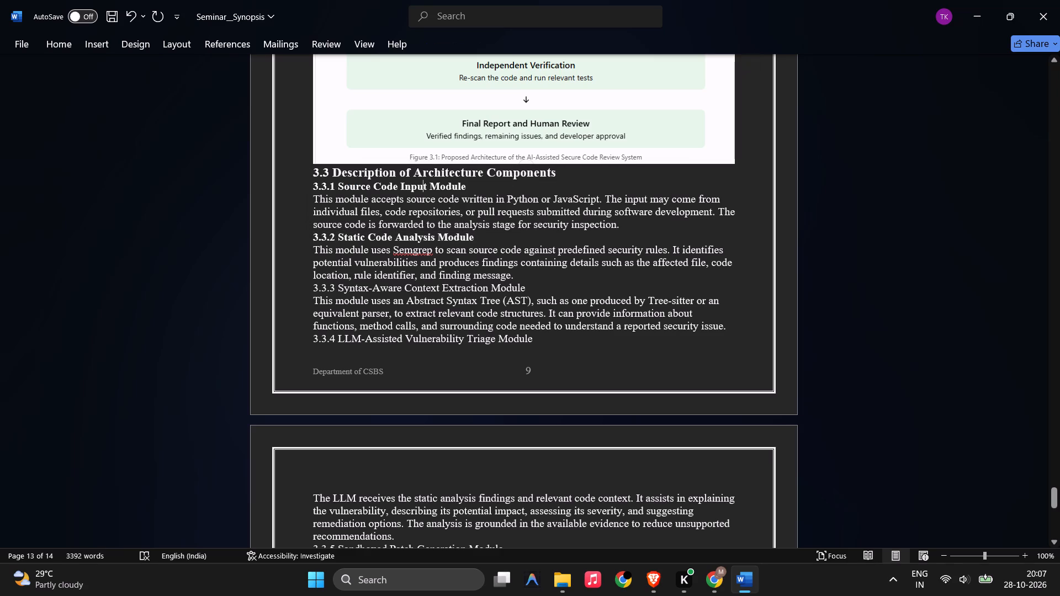
pyautogui.click(587, 179)
pyautogui.press('Up')
pyautogui.press('Right')
pyautogui.press('Right')
pyautogui.press('Right')
pyautogui.press('Right')
pyautogui.press('Right')
pyautogui.press('Right')
pyautogui.press('Right')
pyautogui.press('Right')
pyautogui.press('Right')
pyautogui.press('Right')
pyautogui.press('Right')
pyautogui.press('Right')
pyautogui.press('Right')
pyautogui.press('Right')
pyautogui.press('Return')
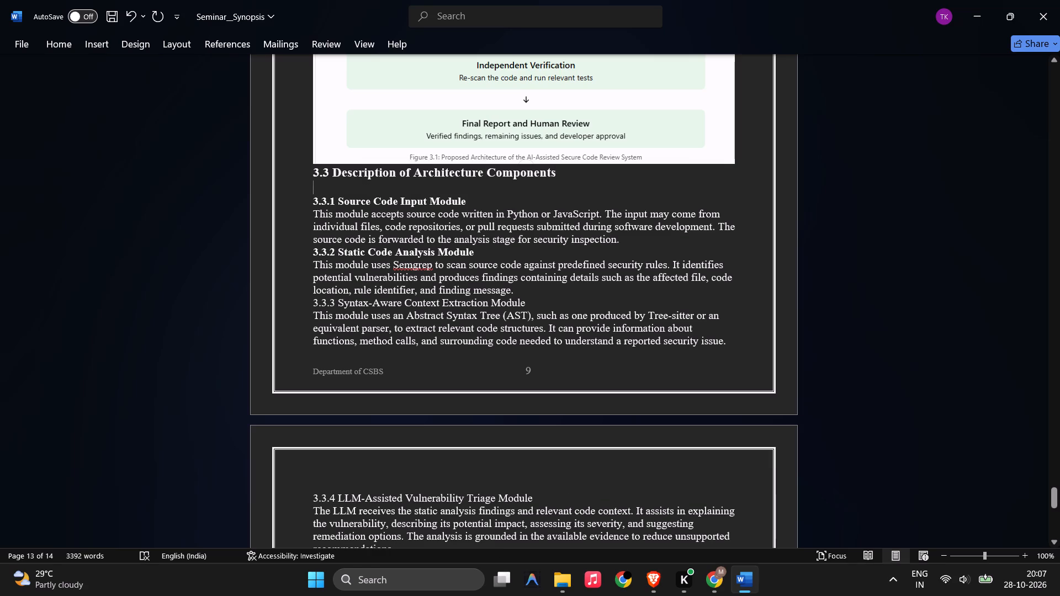
# Insert a blank line between the 3.3.1 paragraph and the 3.3.2 Static Code Analysis Module heading.
pyautogui.click(624, 240)
pyautogui.press('Return')
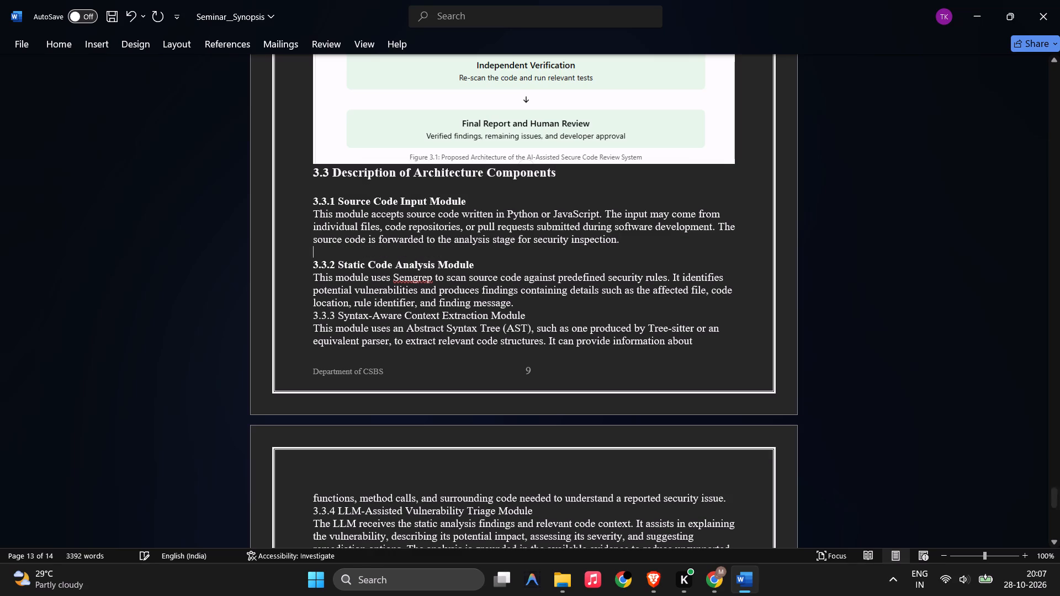
pyautogui.click(489, 267)
# Make the 3.3.3 Syntax-Aware Context Extraction Module heading bold.
pyautogui.moveTo(529, 315); pyautogui.dragTo(367, 325)
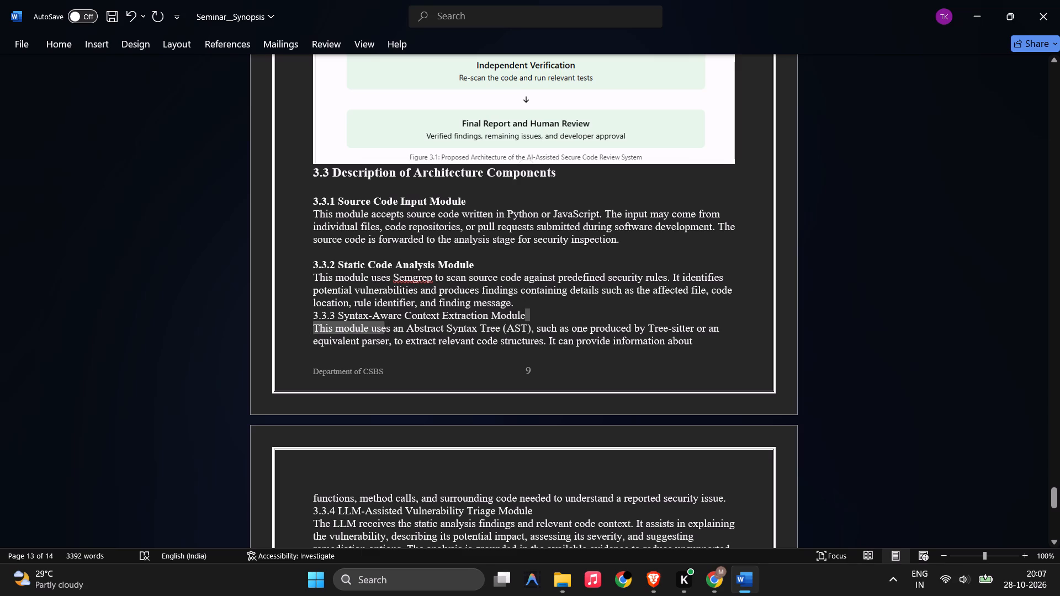
pyautogui.moveTo(367, 325); pyautogui.dragTo(311, 320)
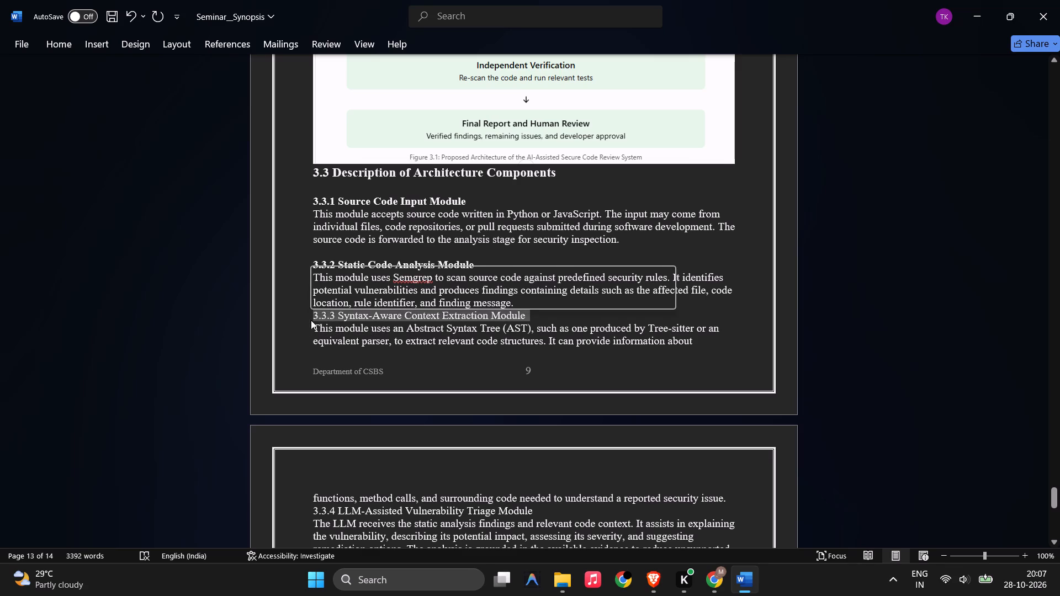
pyautogui.click(327, 297)
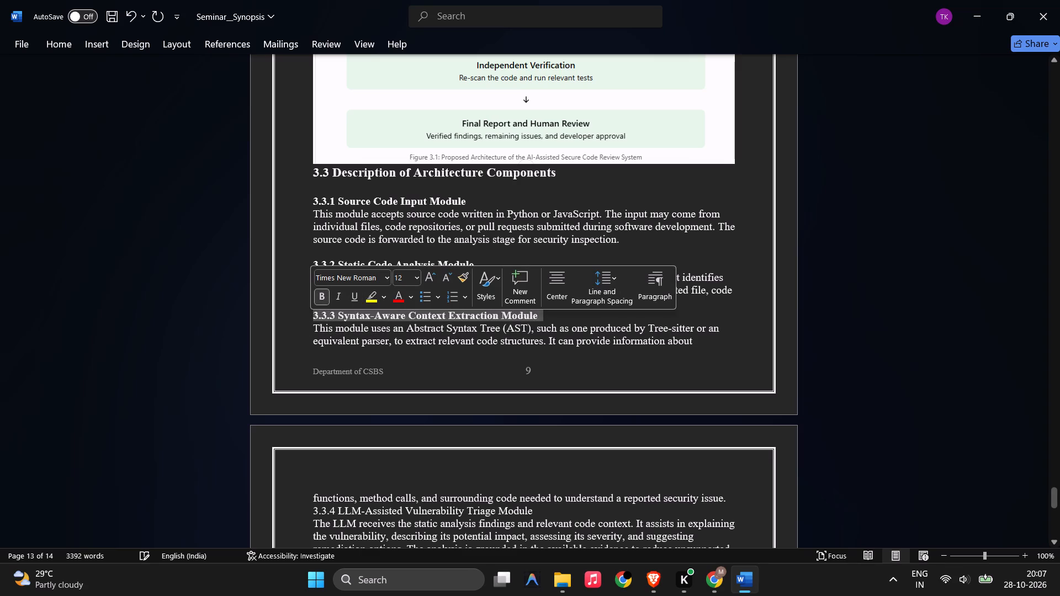
pyautogui.click(536, 322)
# Insert a blank line between the 3.3.2 paragraph and the 3.3.3 Syntax-Aware Context Extraction Module heading.
pyautogui.click(518, 308)
pyautogui.press('Return')
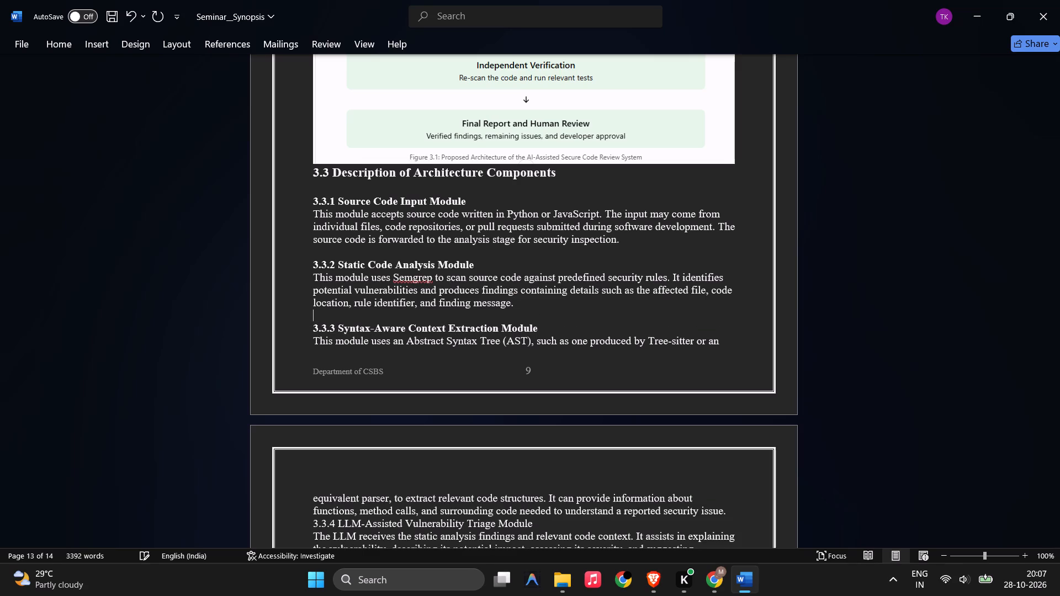
pyautogui.scroll(-2, 518, 308)
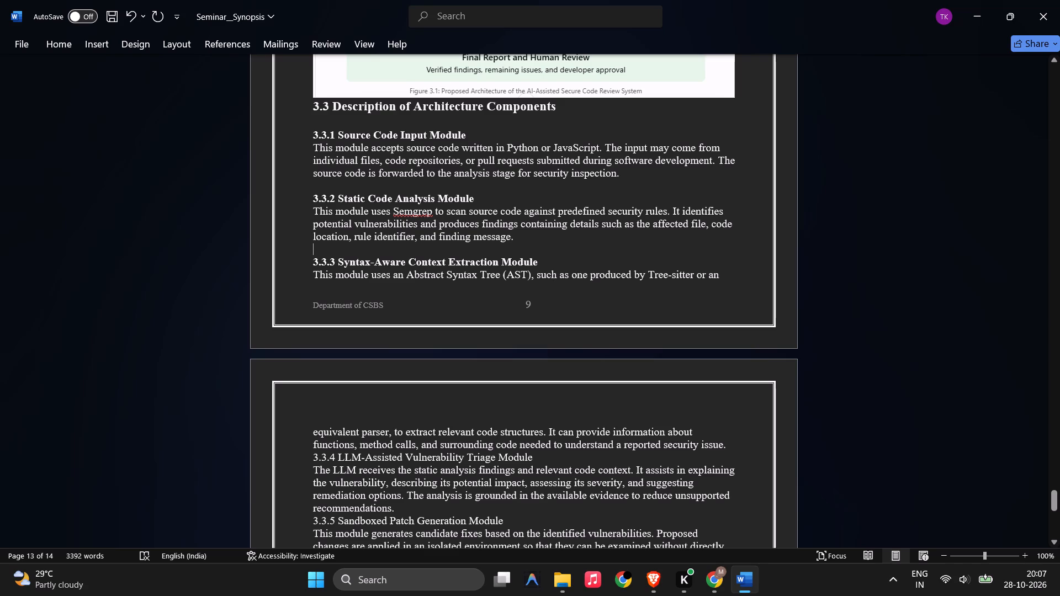
# Insert a blank line between the 3.3.3 paragraph and the 3.3.4 LLM-Assisted Vulnerability Triage Module heading.
pyautogui.click(733, 440)
pyautogui.press('Return')
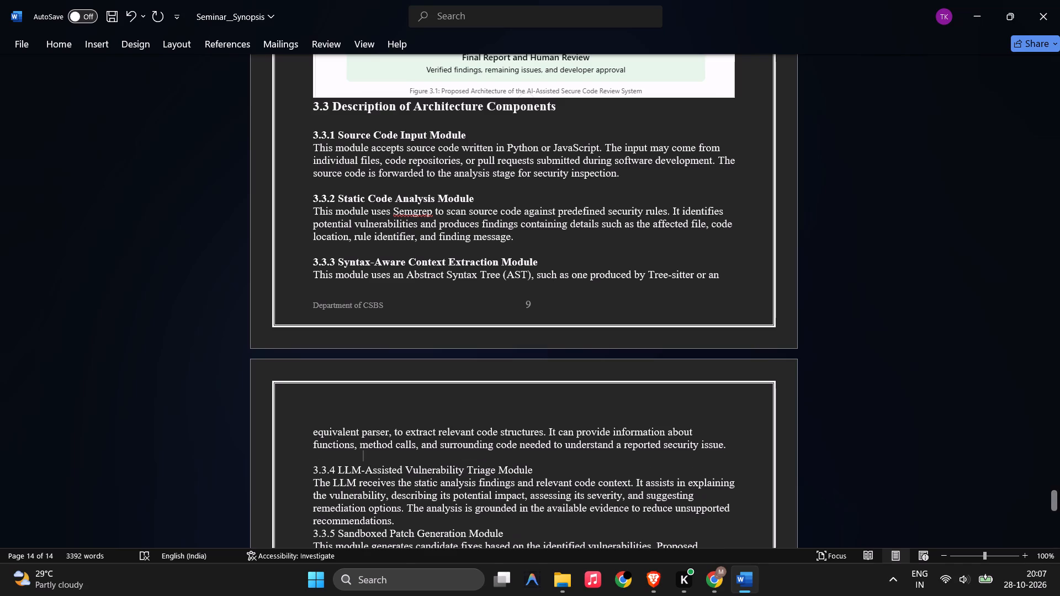
# Make the 3.3.4 LLM-Assisted Vulnerability Triage Module heading bold.
pyautogui.moveTo(536, 471); pyautogui.dragTo(306, 437)
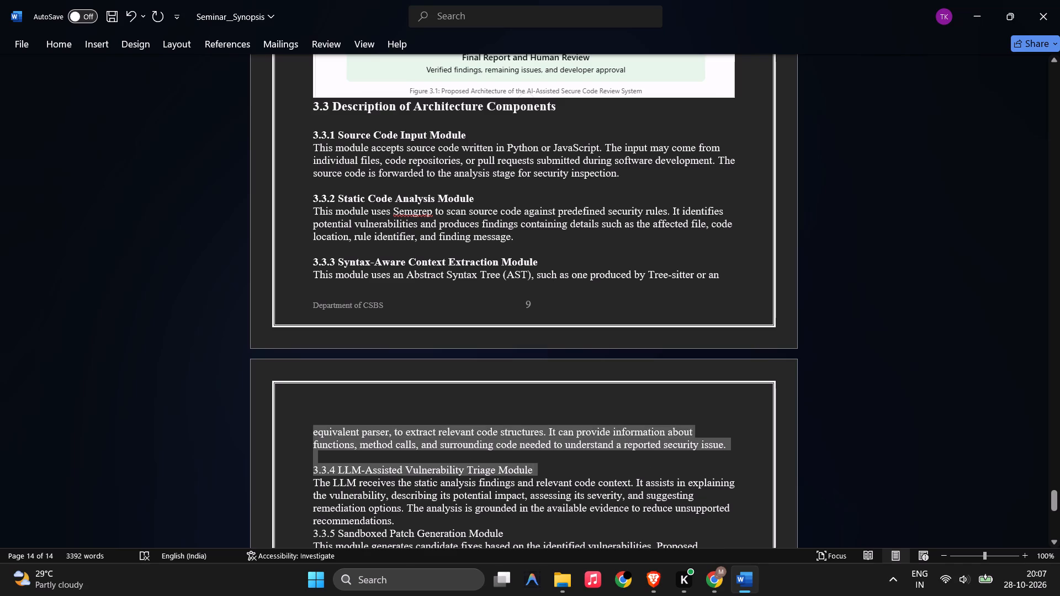
pyautogui.moveTo(306, 437); pyautogui.dragTo(312, 475)
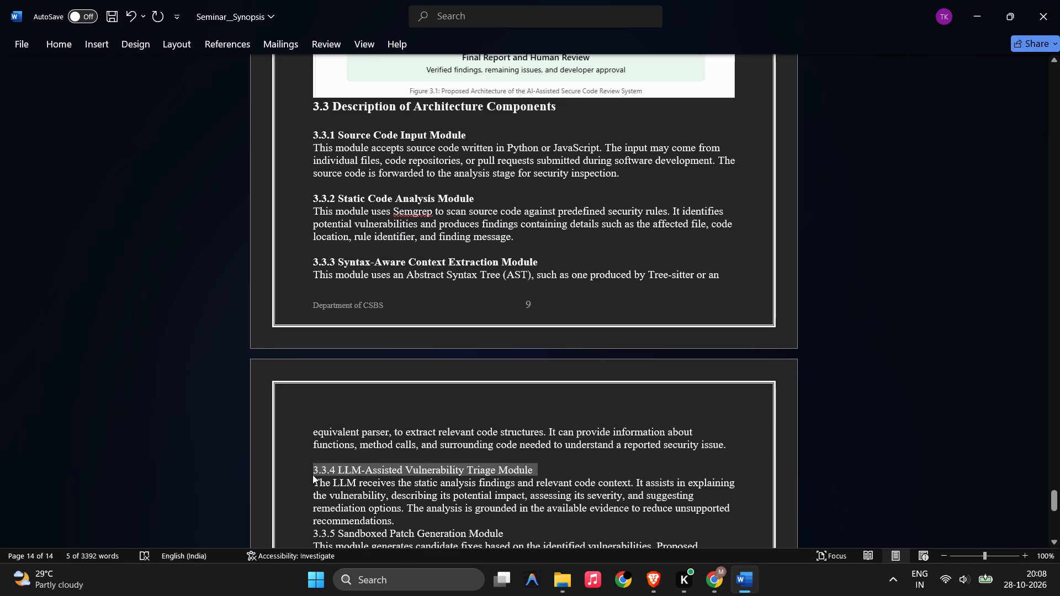
pyautogui.hotkey('ctrl', 'b')
# Insert a blank line between the 3.3.4 paragraph and the 3.3.5 Sandboxed Patch Generation Module heading.
pyautogui.scroll(-4, 313, 475)
pyautogui.click(429, 387)
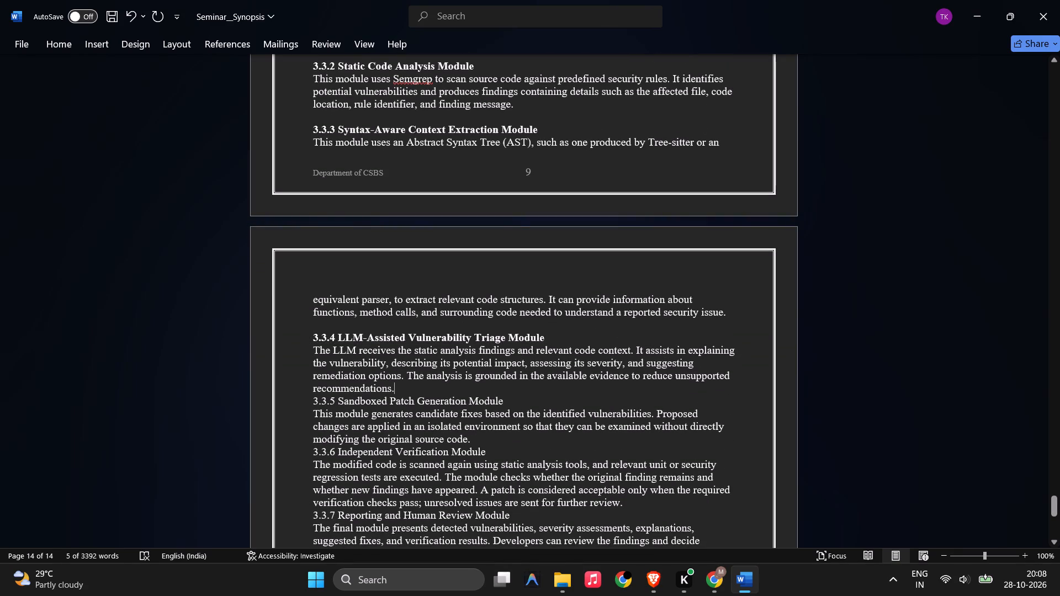
pyautogui.press('Return')
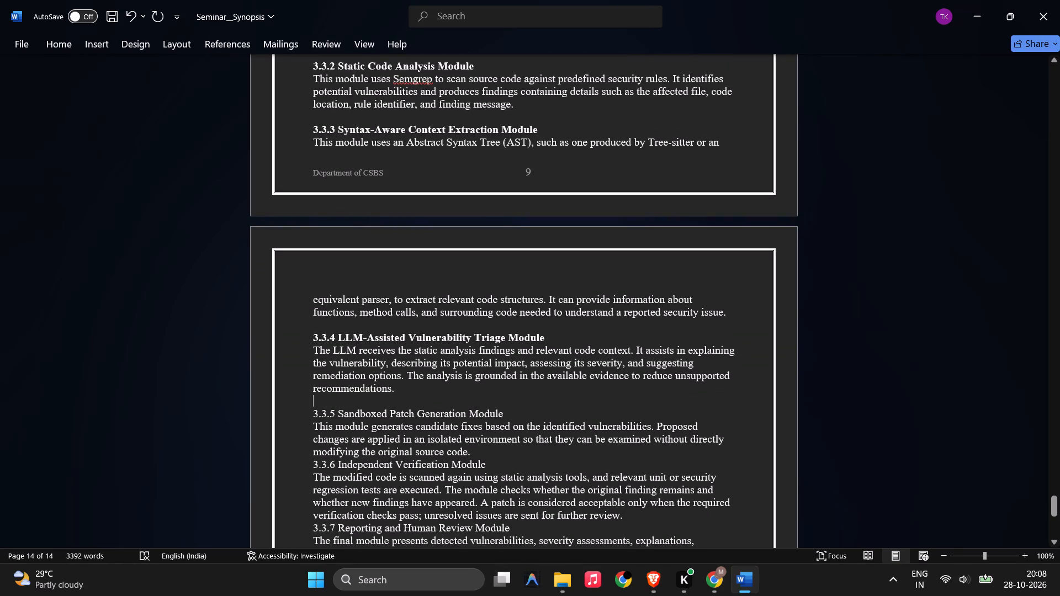
# Make the 3.3.5 Sandboxed Patch Generation Module heading bold.
pyautogui.moveTo(312, 415); pyautogui.dragTo(467, 450)
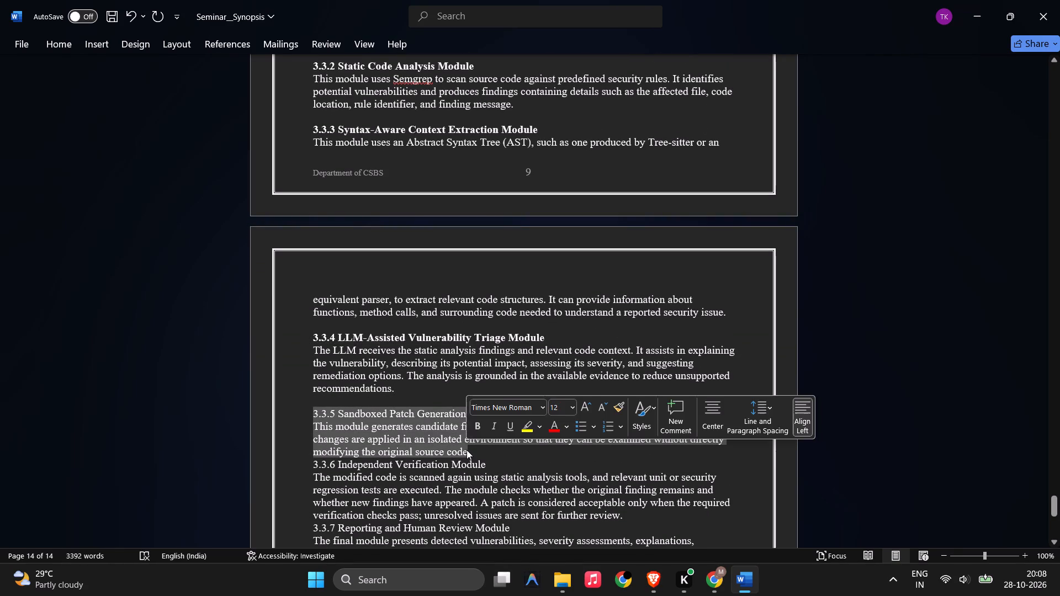
pyautogui.click(381, 436)
pyautogui.moveTo(508, 417); pyautogui.dragTo(504, 417)
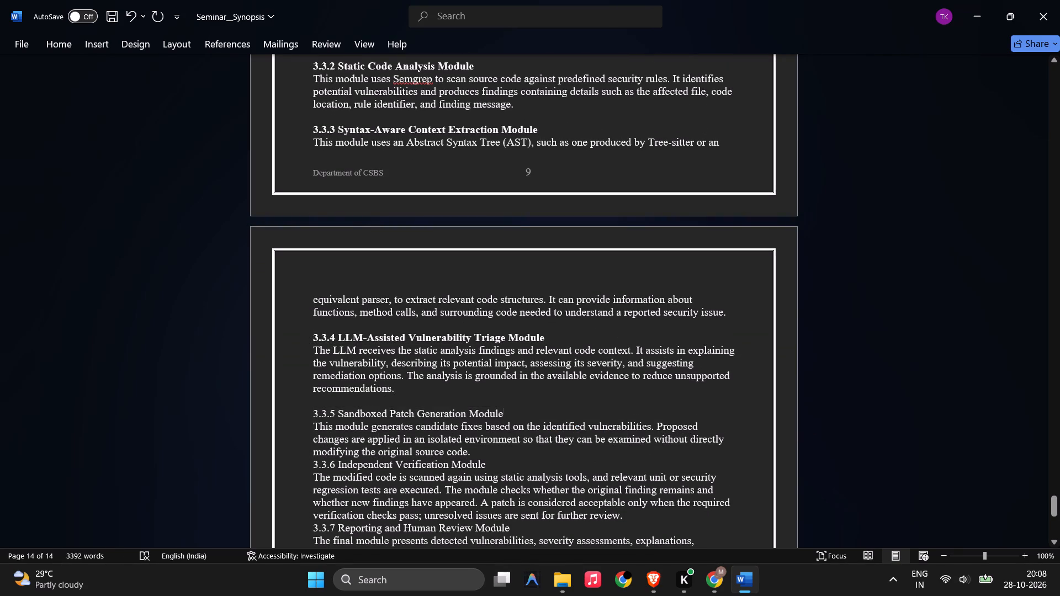
pyautogui.moveTo(504, 417); pyautogui.dragTo(312, 417)
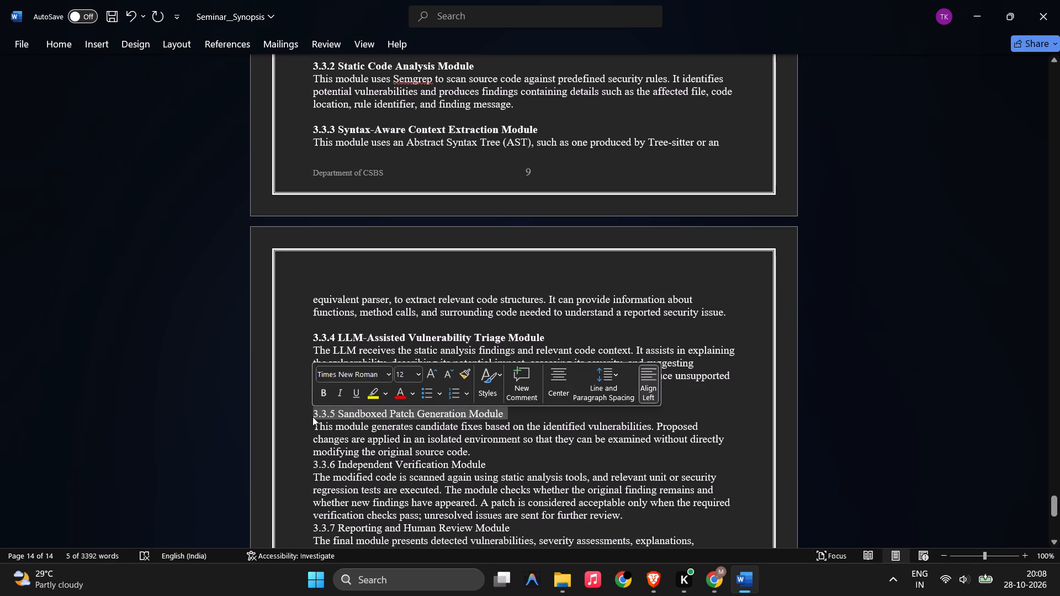
pyautogui.hotkey('ctrl', 'b')
# Make the 3.3.6 Independent Verification Module heading bold.
pyautogui.scroll(-2, 312, 417)
pyautogui.click(316, 413)
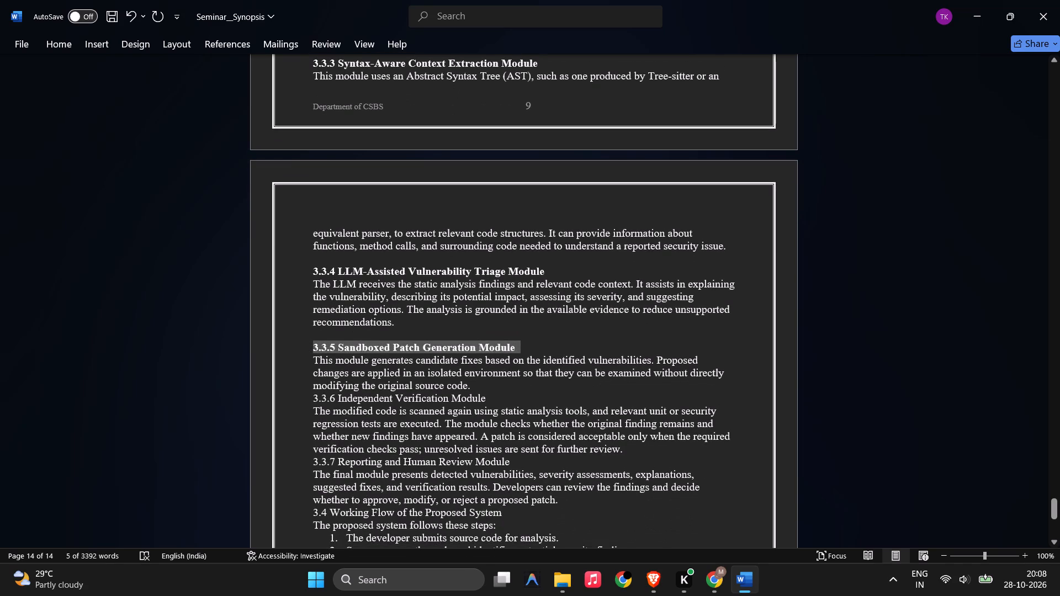
pyautogui.moveTo(495, 399); pyautogui.dragTo(278, 385)
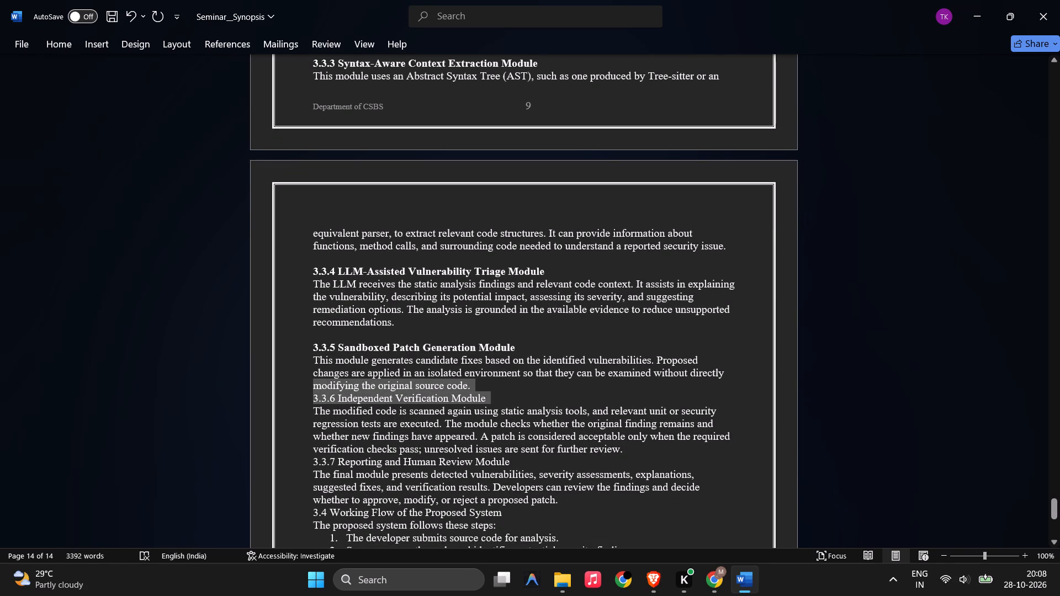
pyautogui.moveTo(278, 385); pyautogui.dragTo(310, 403)
pyautogui.hotkey('ctrl', 'b')
# Check the font formatting of the 3.3.1 Source Code Input Module heading.
pyautogui.scroll(-2, 310, 403)
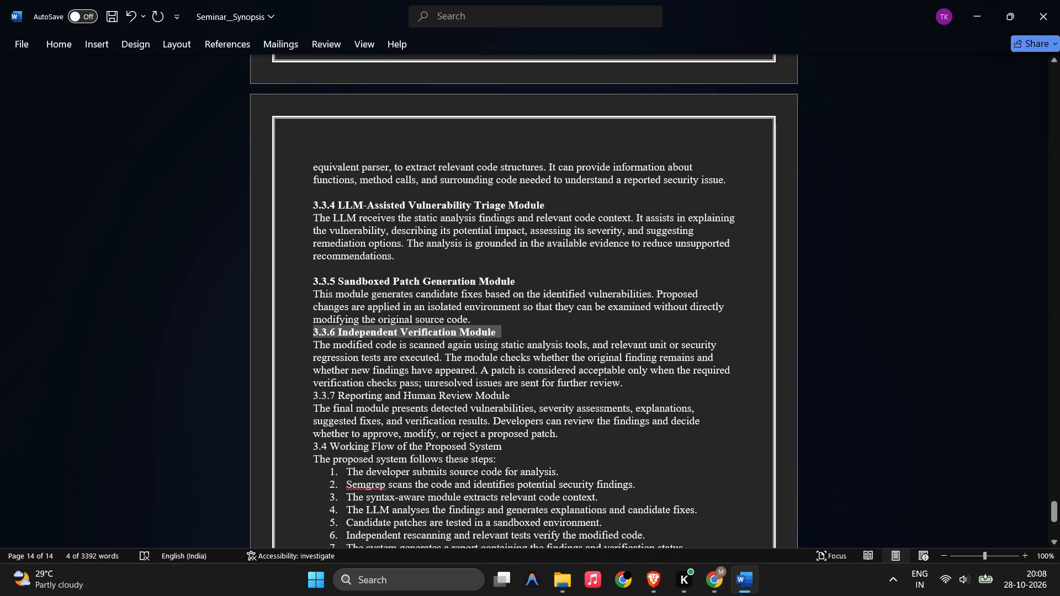
pyautogui.scroll(11, 354, 286)
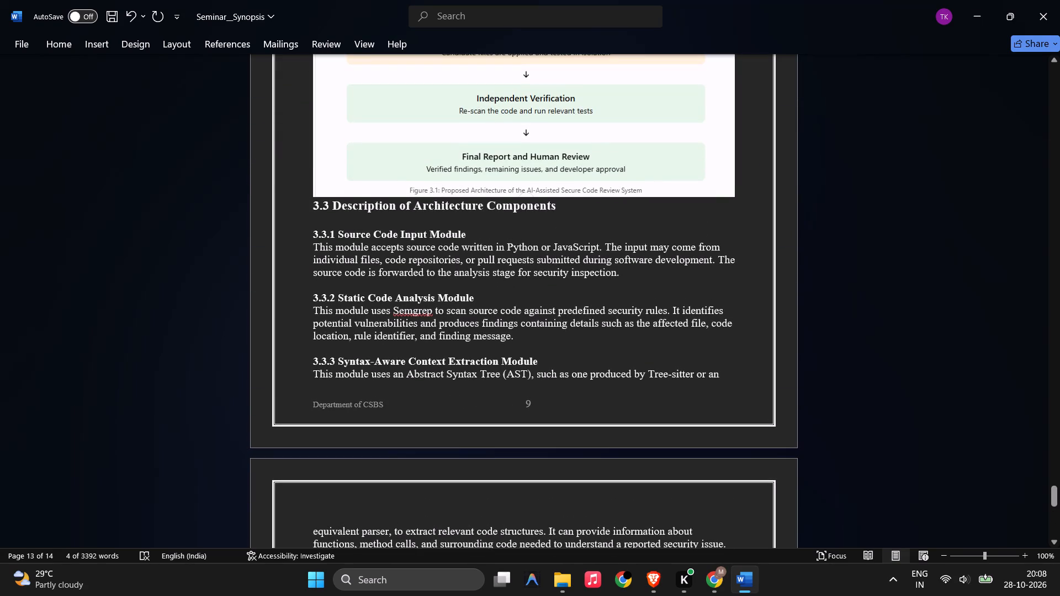
pyautogui.click(380, 230)
pyautogui.rightClick(380, 230)
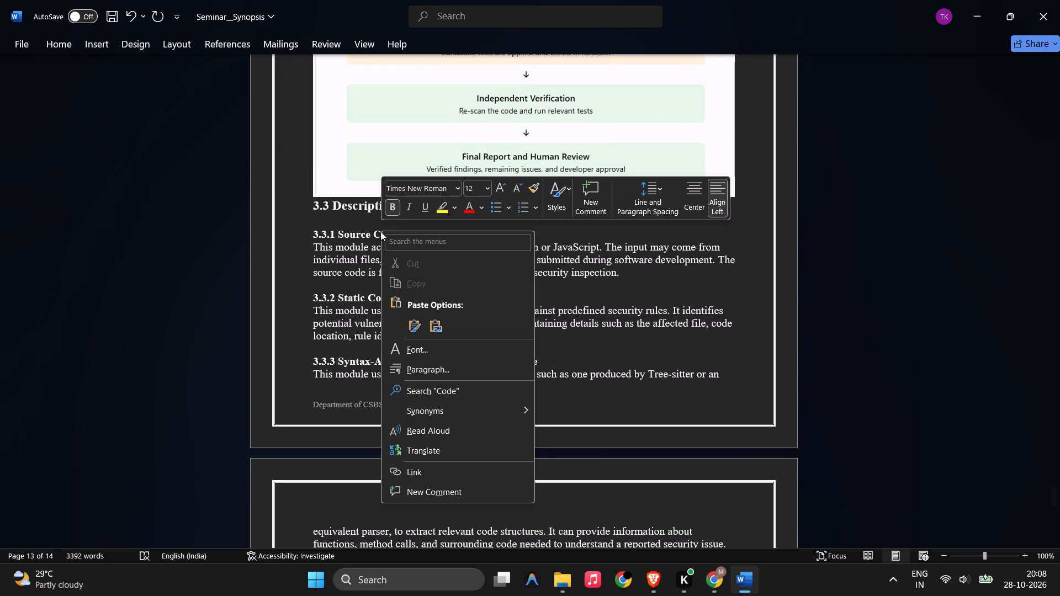
pyautogui.click(342, 255)
# Insert a blank line between the 3.3.5 paragraph and the 3.3.6 Independent Verification Module heading.
pyautogui.scroll(-10, 341, 256)
pyautogui.click(361, 242)
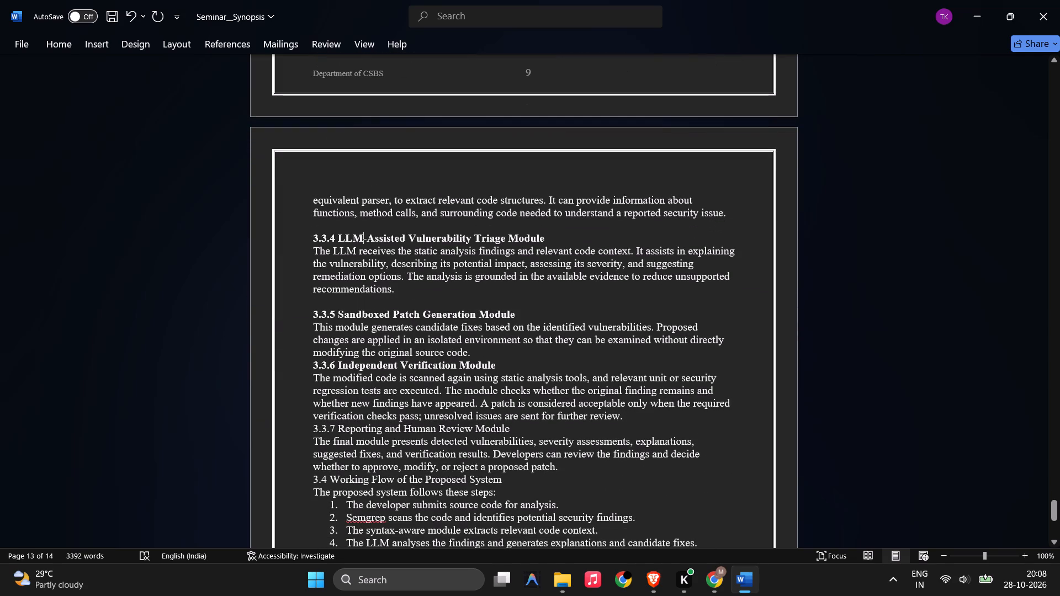
pyautogui.scroll(-2, 370, 315)
pyautogui.moveTo(314, 260); pyautogui.dragTo(403, 272)
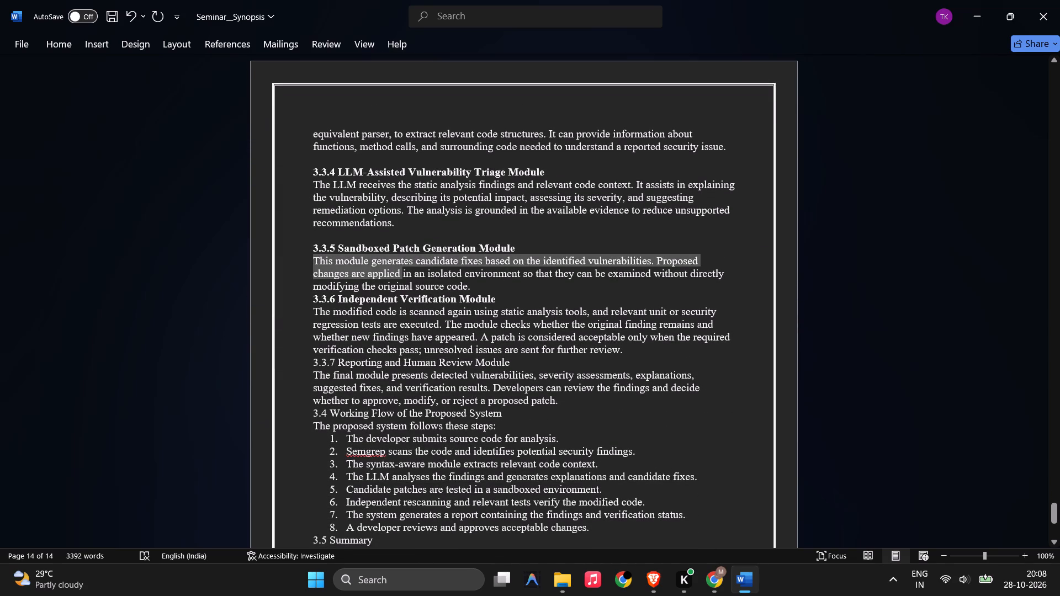
pyautogui.moveTo(403, 272); pyautogui.dragTo(421, 272)
pyautogui.click(477, 288)
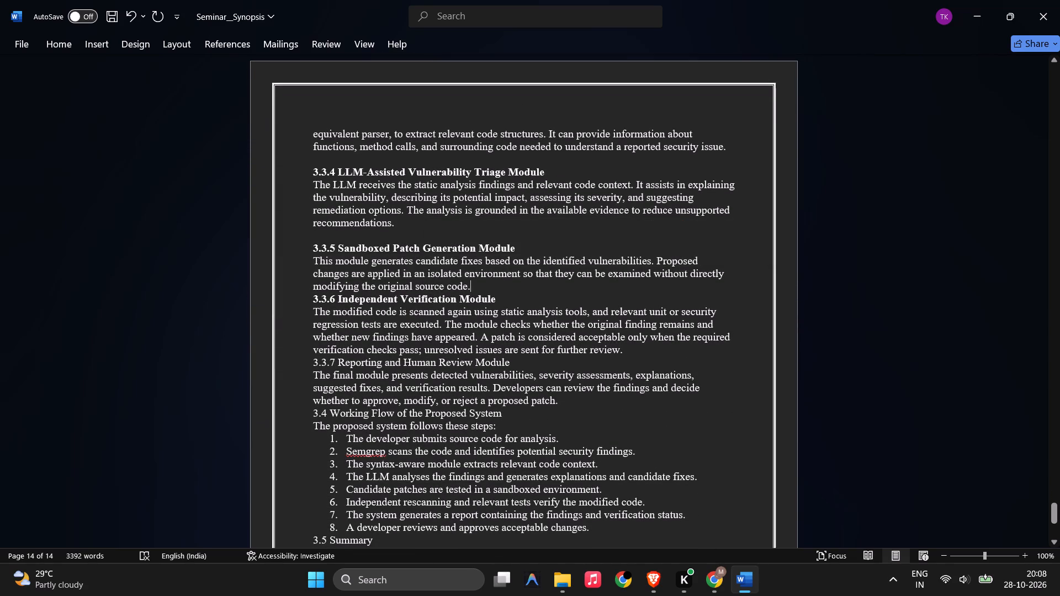
pyautogui.press('Return')
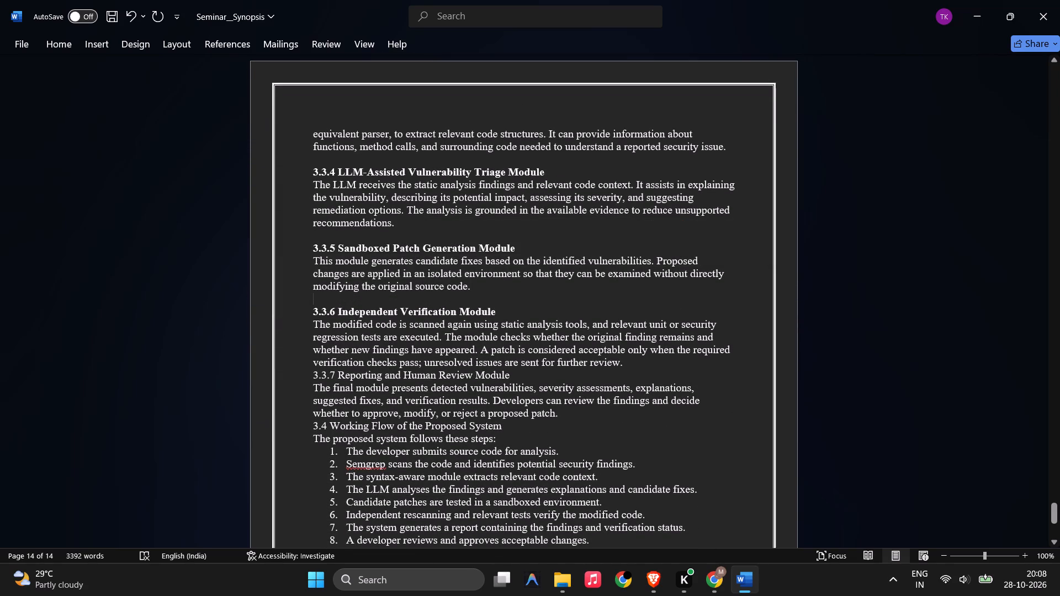
# Insert a blank line between the 3.3.6 paragraph and the 3.3.7 Reporting and Human Review Module heading.
pyautogui.scroll(-3, 513, 321)
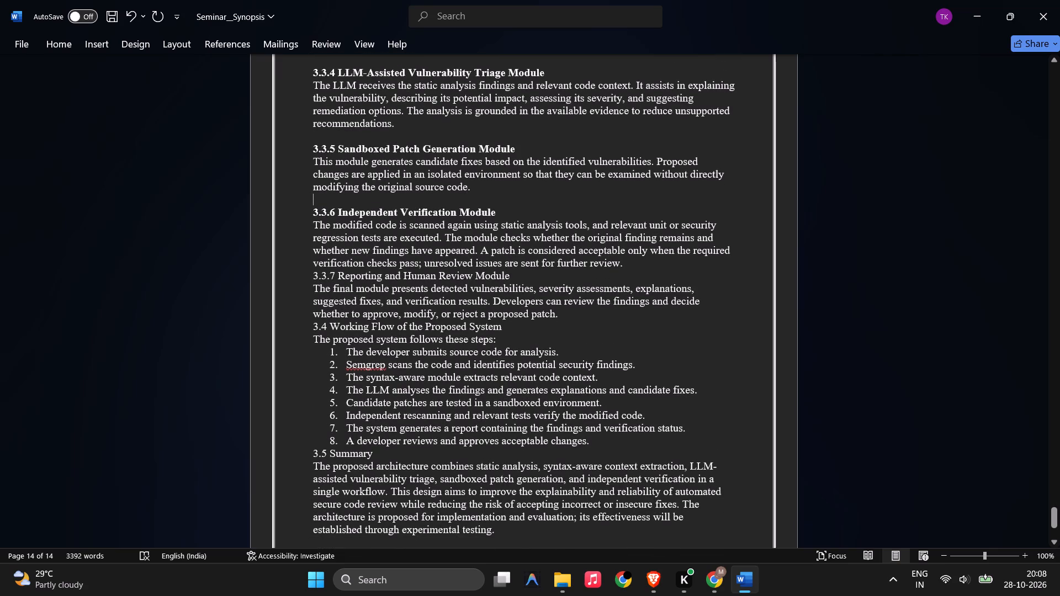
pyautogui.click(632, 263)
pyautogui.press('Return')
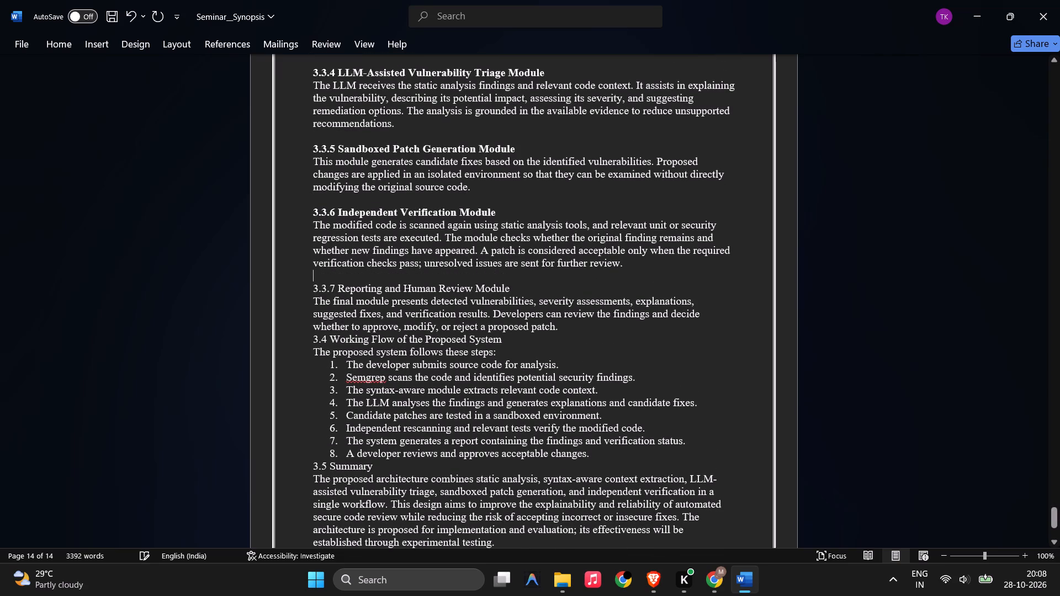
# Make the 3.3.7 Reporting and Human Review Module heading bold.
pyautogui.moveTo(317, 283); pyautogui.dragTo(464, 290)
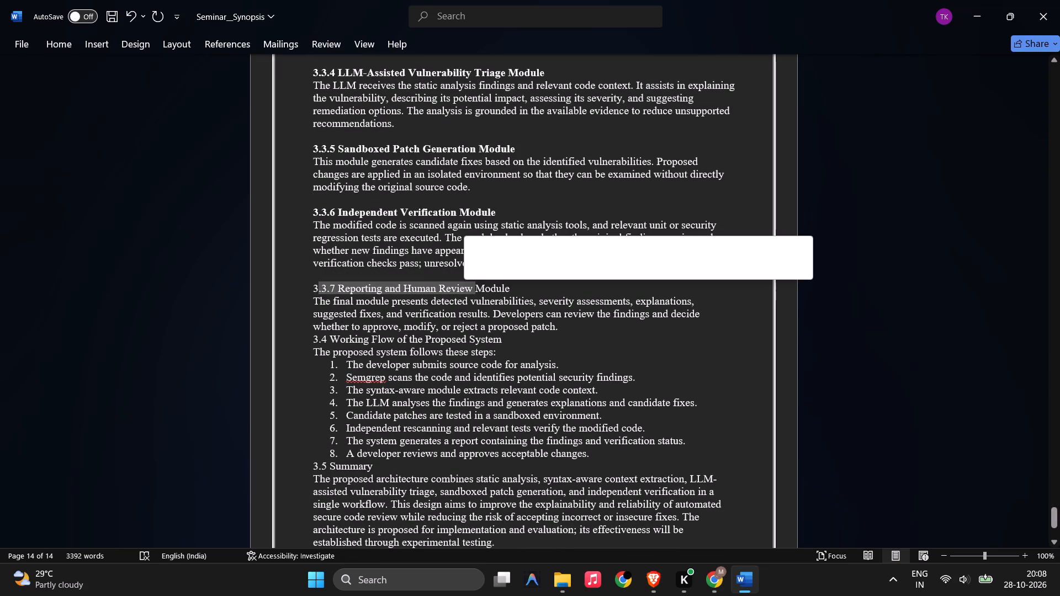
pyautogui.moveTo(511, 285); pyautogui.dragTo(309, 291)
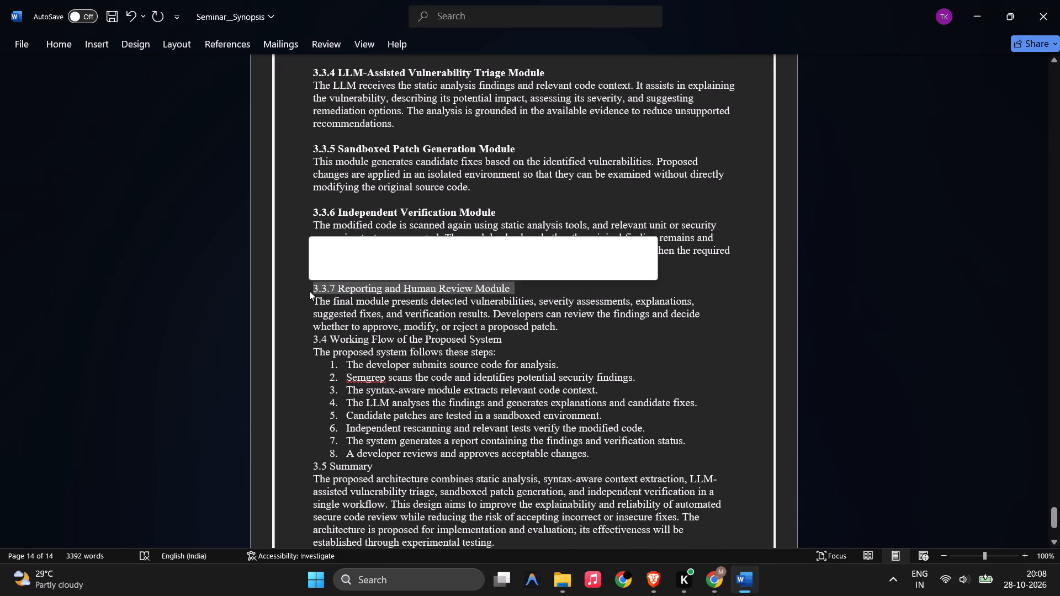
pyautogui.hotkey('ctrl', 'b')
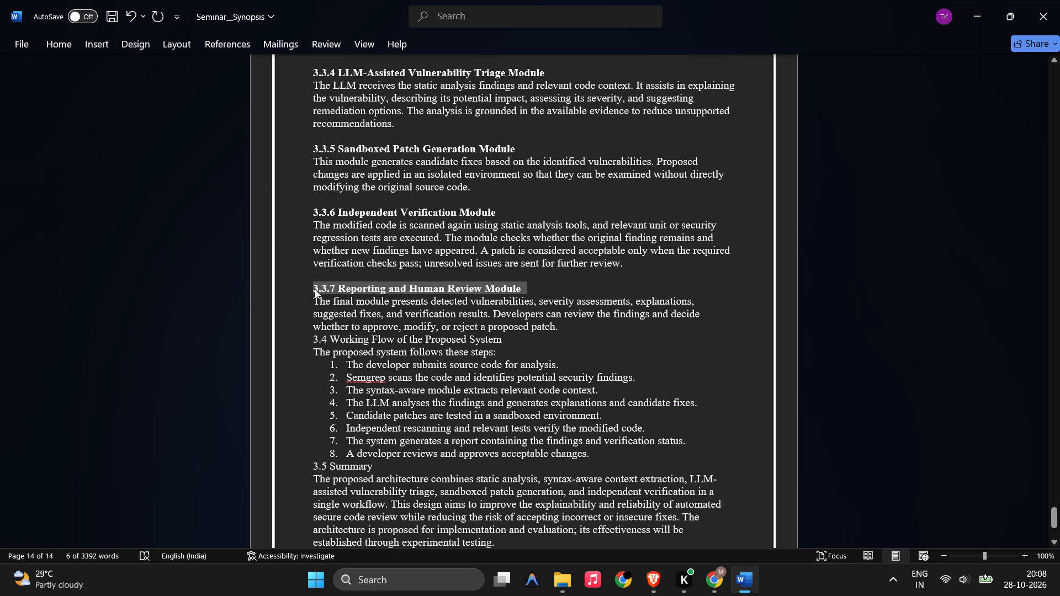
# Switch to YouTube in Brave, open the suggested "Songs that make you feel hotter than you already are" video, and return to the Word document.
pyautogui.hotkey('alt', 'Tab')
pyautogui.hotkey('alt', 'Tab')
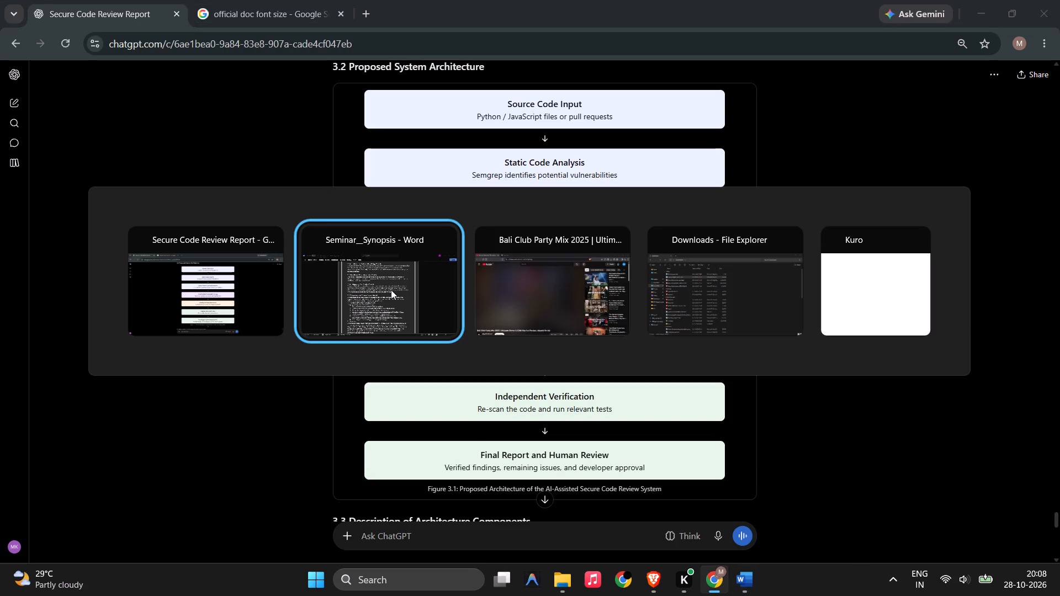
pyautogui.hotkey('alt', 'Tab')
pyautogui.click(432, 283)
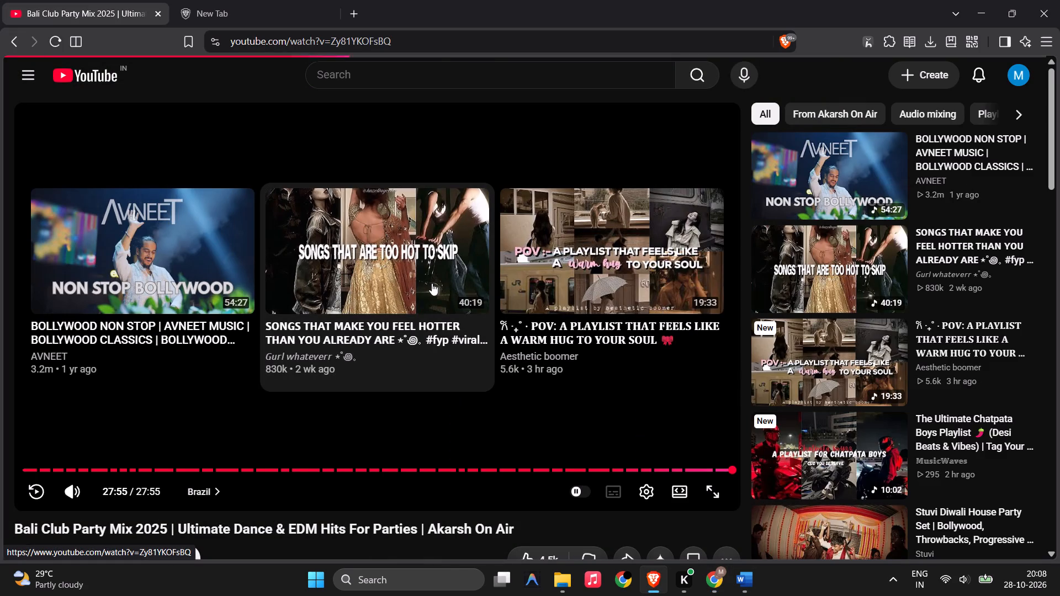
pyautogui.hotkey('alt', 'Tab')
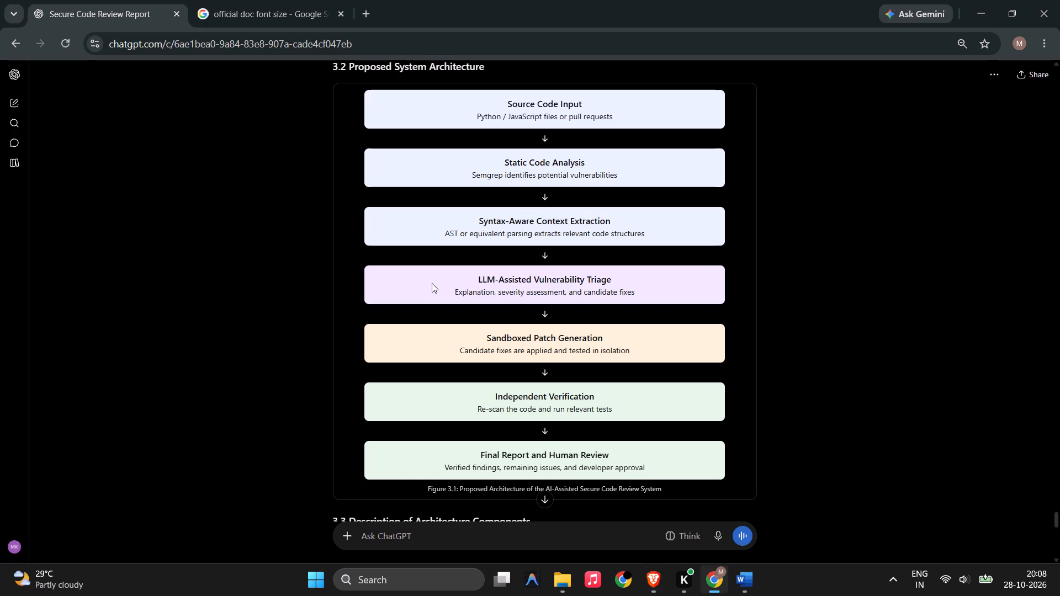
pyautogui.hotkey('alt', 'Tab')
pyautogui.hotkey('alt', 'Tab')
# Insert a blank line between the 3.3.7 Reporting and Human Review Module heading and its paragraph.
pyautogui.scroll(-3, 431, 283)
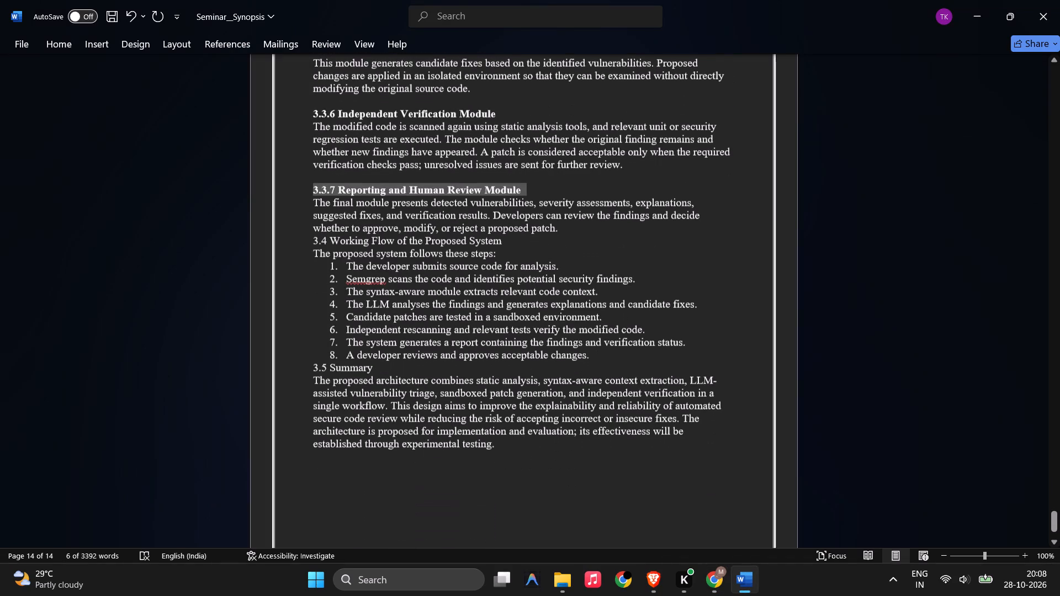
pyautogui.click(534, 188)
pyautogui.press('Return')
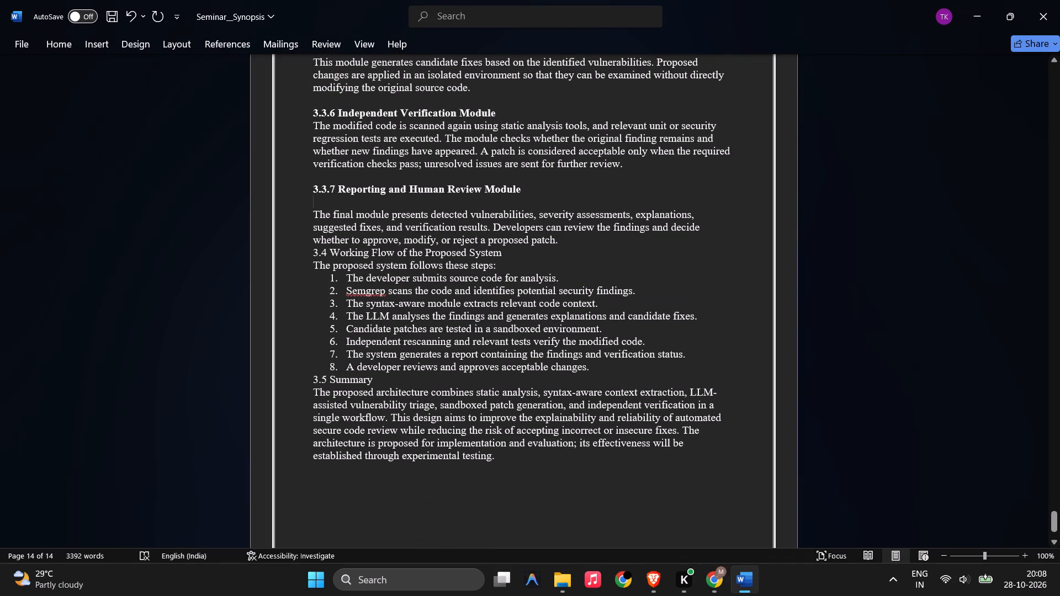
# Make the 3.4 Working Flow of the Proposed System heading bold.
pyautogui.moveTo(311, 212); pyautogui.dragTo(561, 244)
pyautogui.click(505, 261)
pyautogui.moveTo(507, 246); pyautogui.dragTo(330, 250)
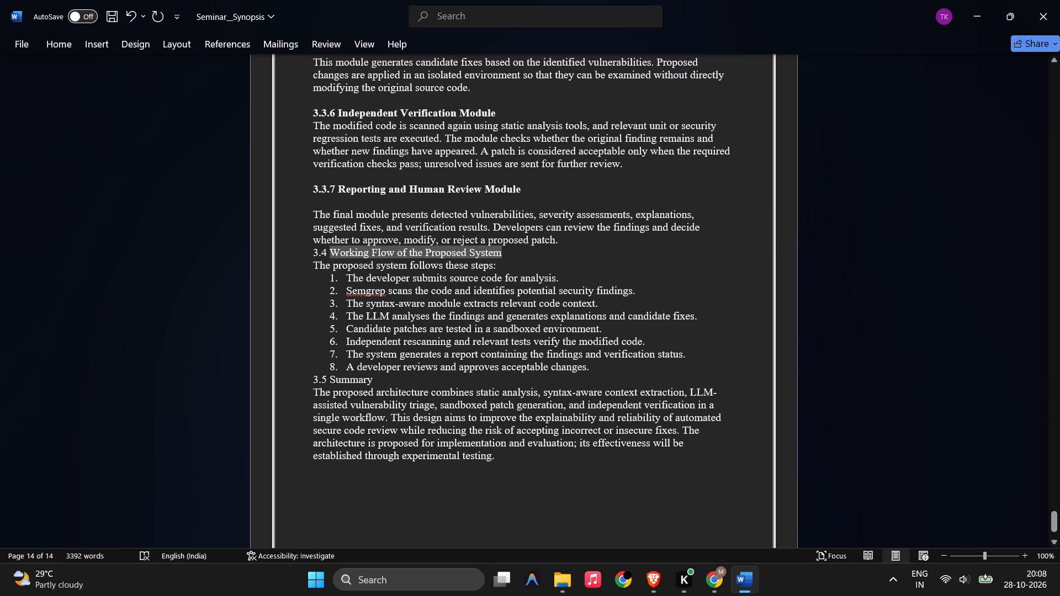
pyautogui.moveTo(330, 250); pyautogui.dragTo(315, 252)
pyautogui.hotkey('ctrl', 'b')
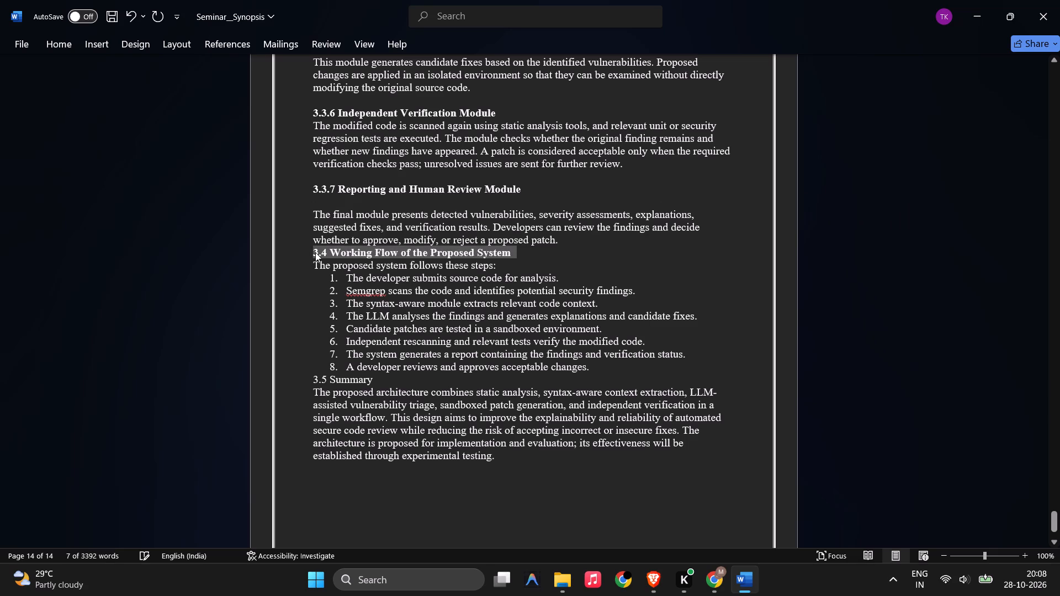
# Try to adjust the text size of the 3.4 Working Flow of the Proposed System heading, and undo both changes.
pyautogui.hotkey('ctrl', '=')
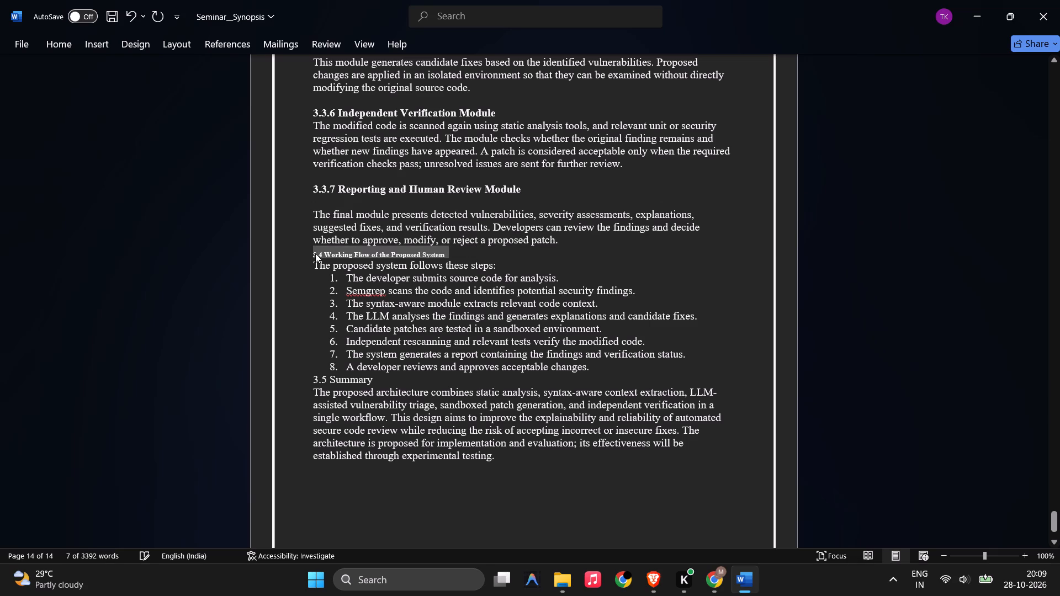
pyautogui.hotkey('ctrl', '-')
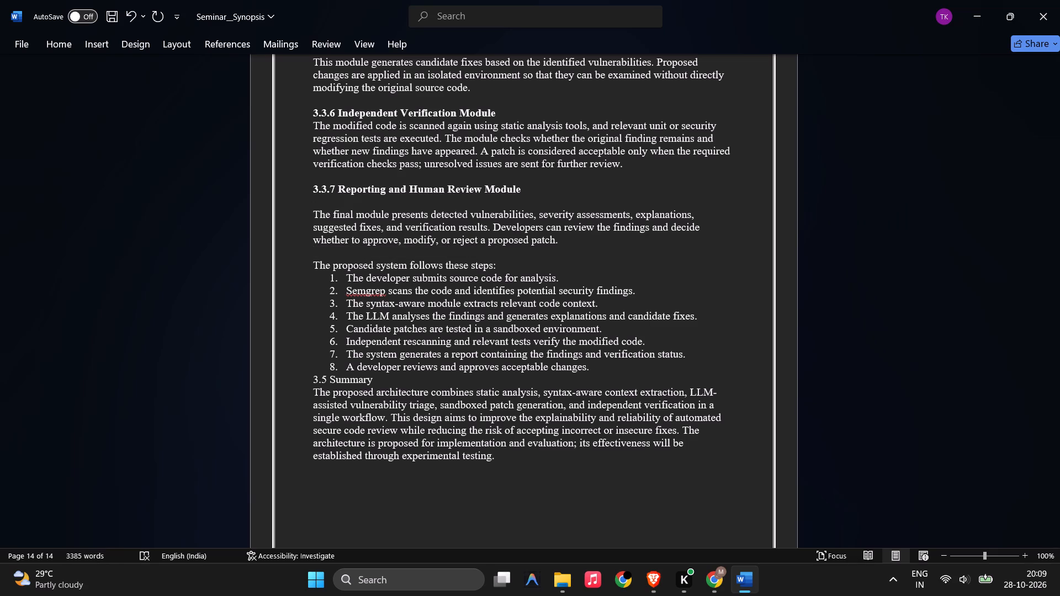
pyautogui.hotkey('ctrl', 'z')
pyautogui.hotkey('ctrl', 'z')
# Set the font size of the 3.4 Working Flow of the Proposed System heading to 14.
pyautogui.rightClick(326, 253)
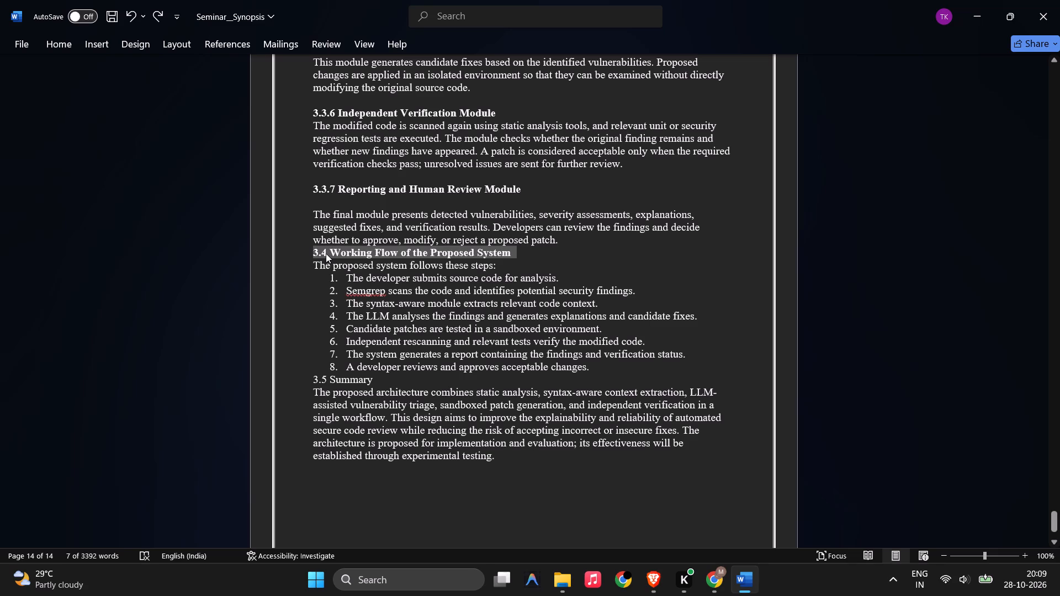
pyautogui.click(434, 207)
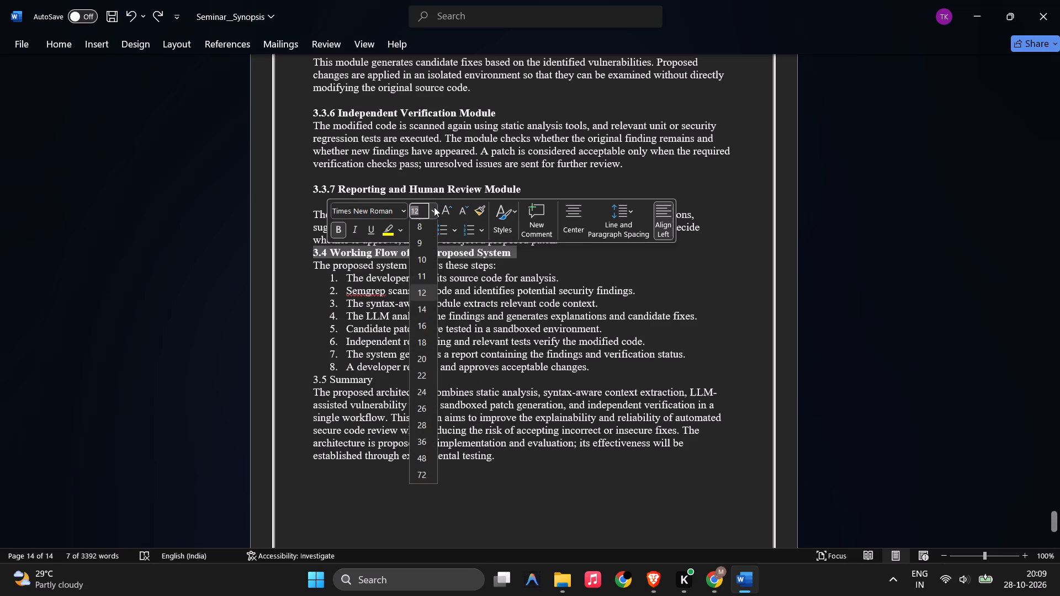
pyautogui.click(417, 310)
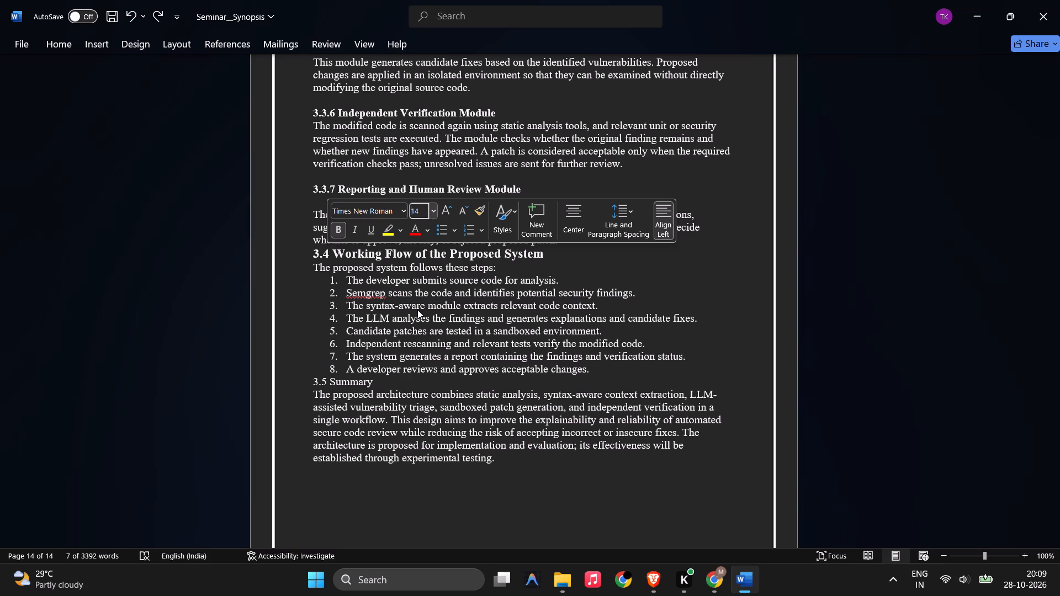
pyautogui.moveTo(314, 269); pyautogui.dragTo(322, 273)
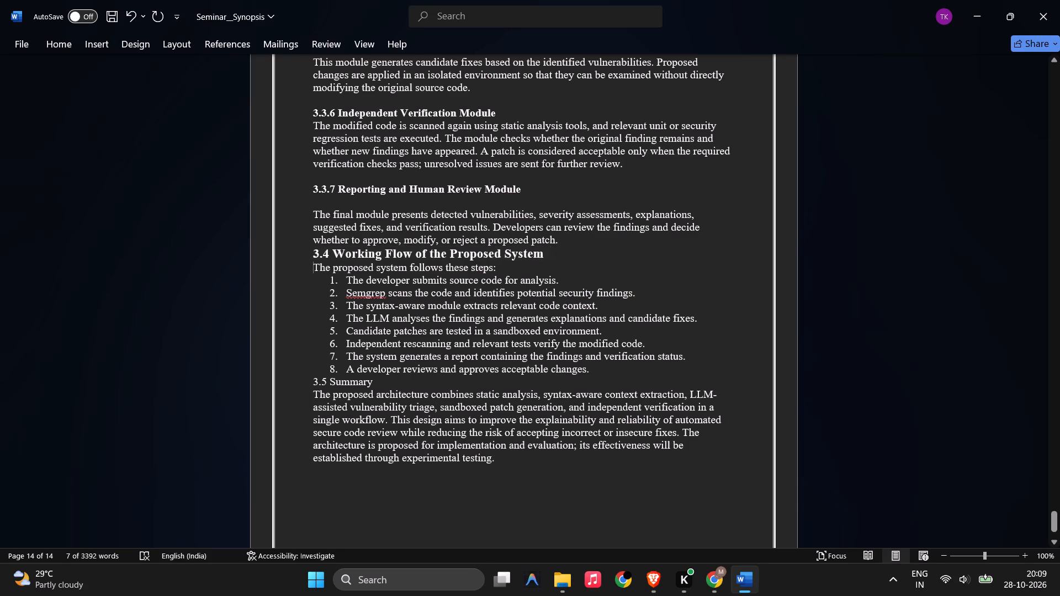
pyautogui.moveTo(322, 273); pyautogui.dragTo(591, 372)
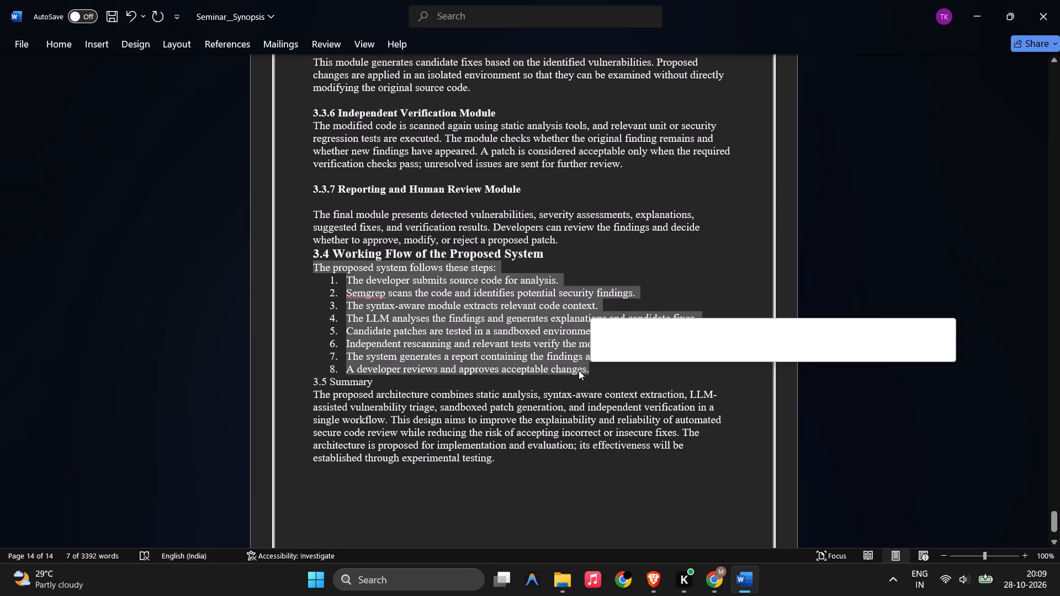
# Set the font size of the 3.5 Summary heading to 14 and make it bold.
pyautogui.moveTo(313, 376); pyautogui.dragTo(321, 379)
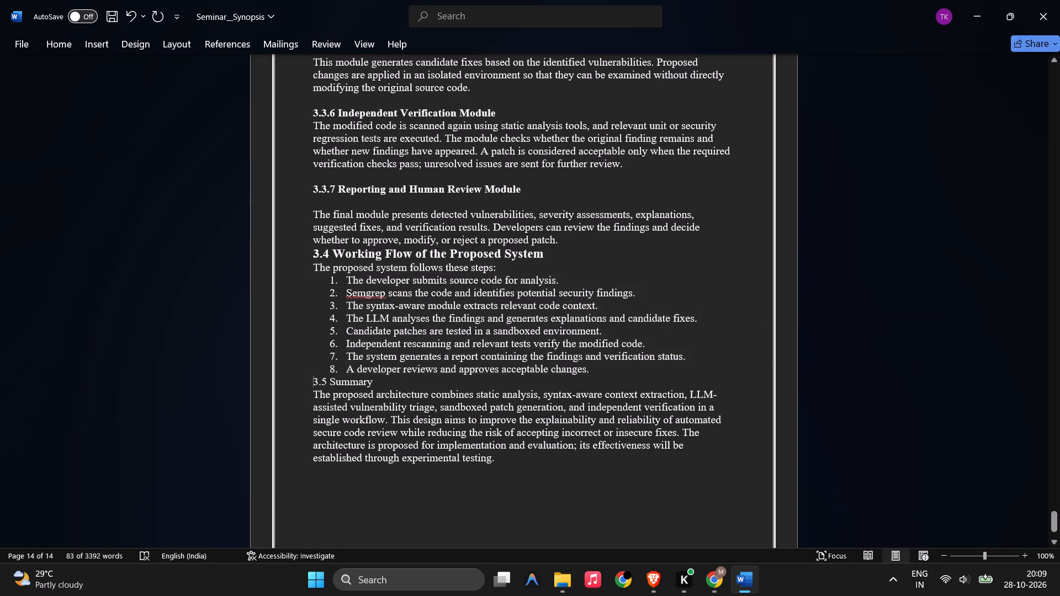
pyautogui.moveTo(321, 379); pyautogui.dragTo(369, 382)
pyautogui.click(468, 338)
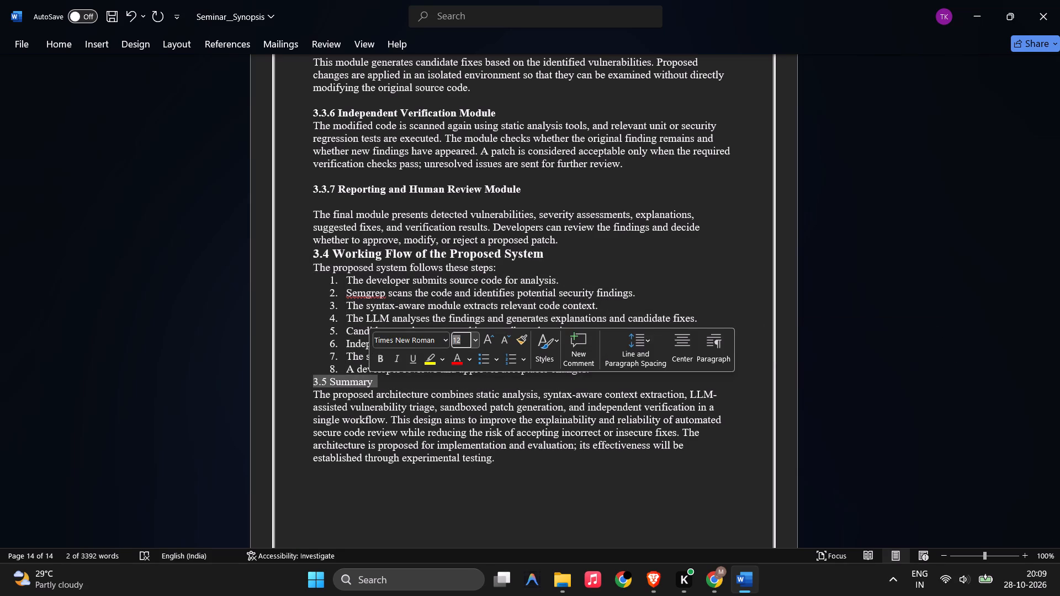
pyautogui.click(471, 339)
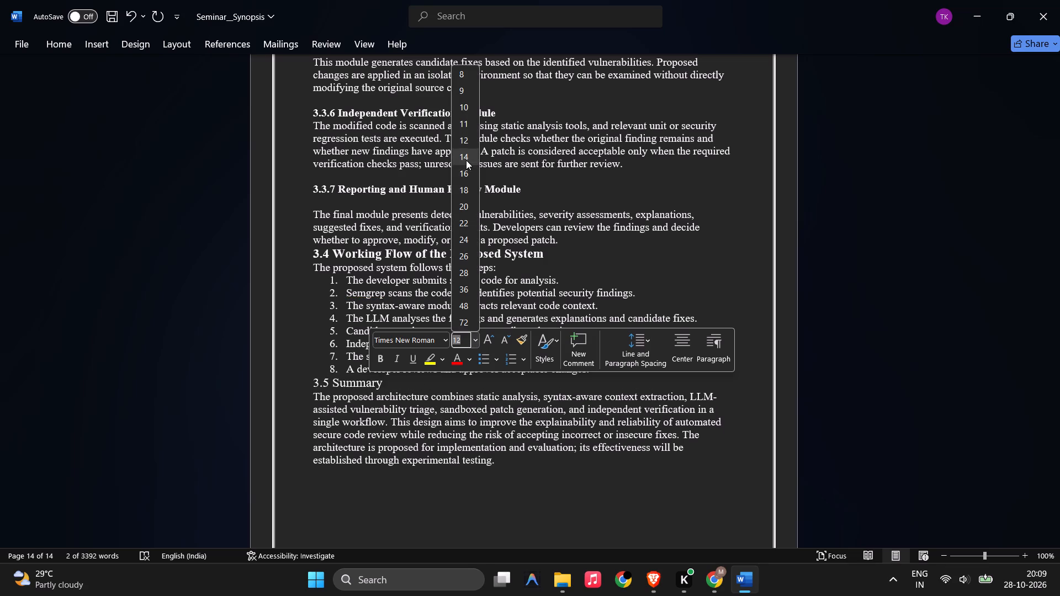
pyautogui.click(466, 159)
pyautogui.hotkey('ctrl', 'b')
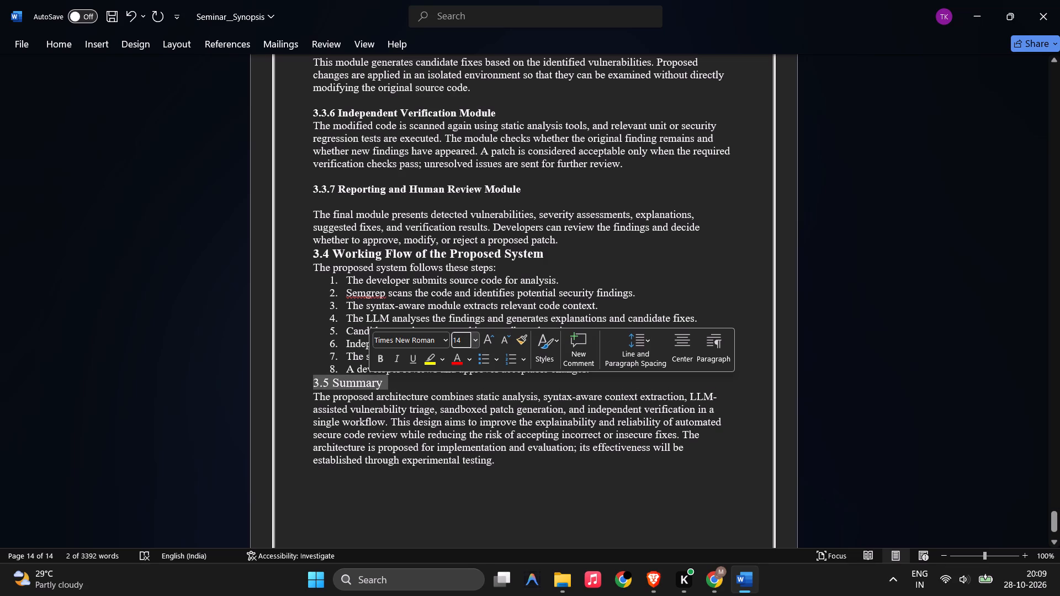
pyautogui.click(367, 395)
pyautogui.moveTo(388, 381); pyautogui.dragTo(332, 383)
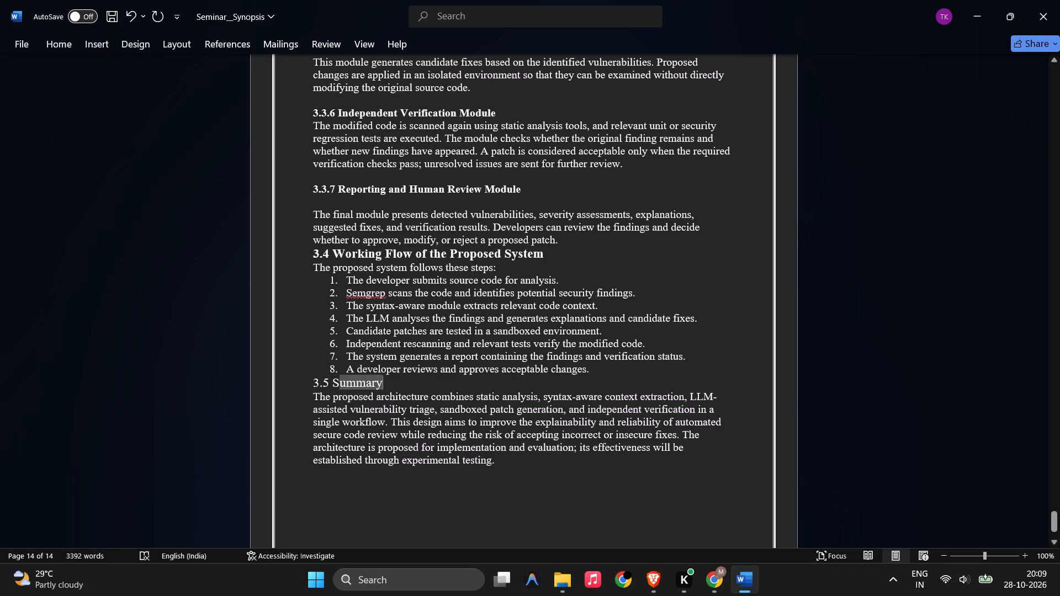
pyautogui.moveTo(332, 383); pyautogui.dragTo(305, 379)
pyautogui.hotkey('ctrl', 'b')
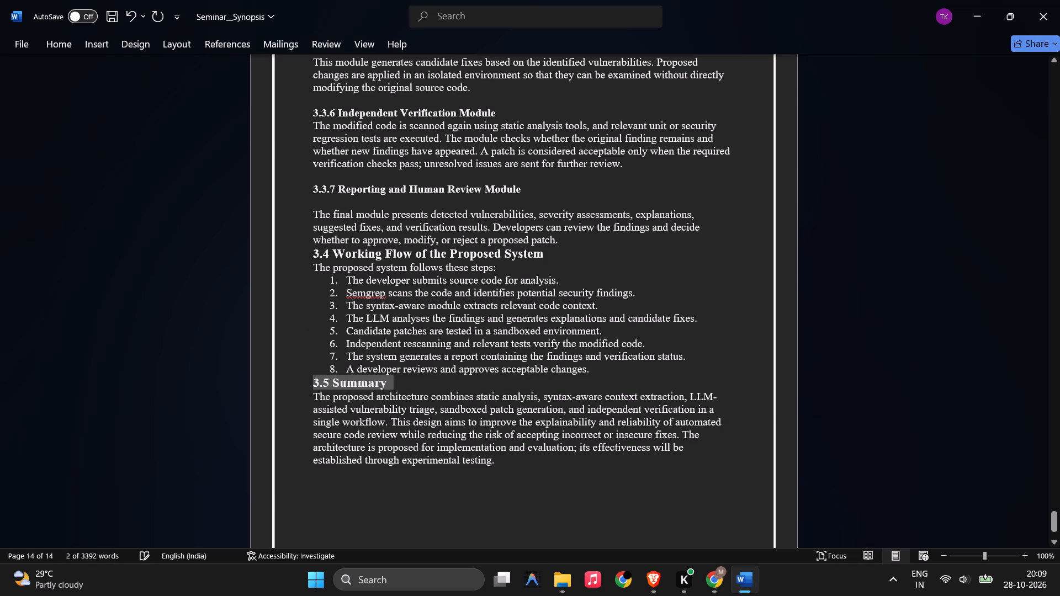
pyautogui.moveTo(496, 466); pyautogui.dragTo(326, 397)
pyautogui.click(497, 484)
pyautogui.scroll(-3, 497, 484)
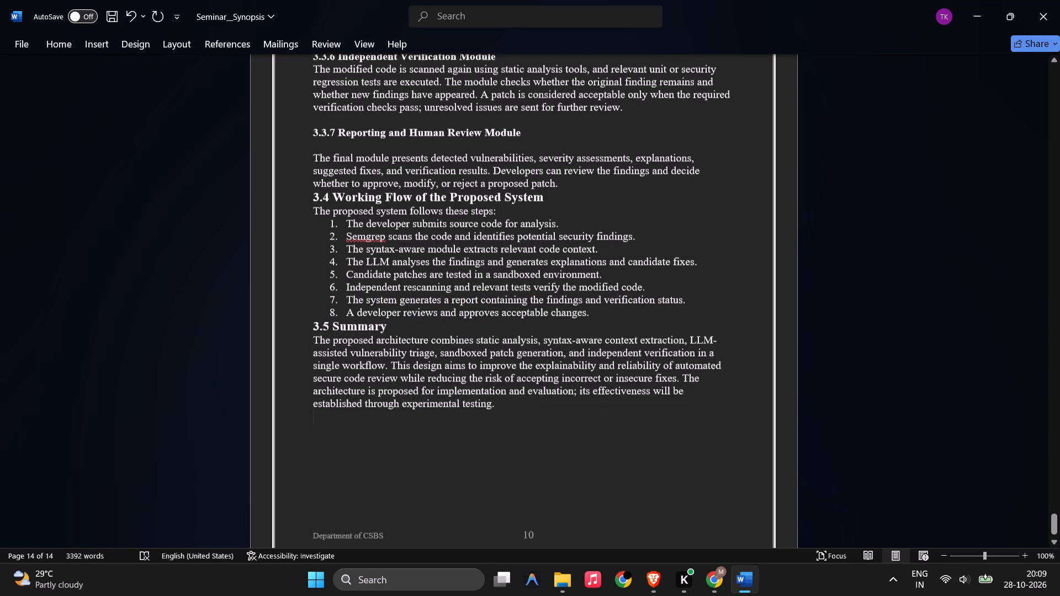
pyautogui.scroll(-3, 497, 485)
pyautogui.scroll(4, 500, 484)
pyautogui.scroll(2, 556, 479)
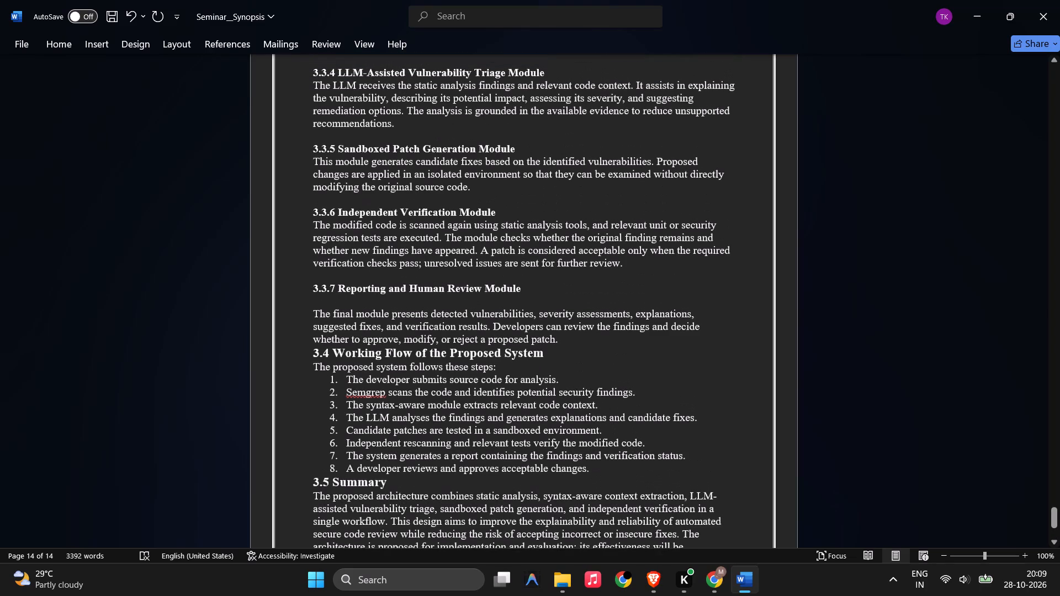
pyautogui.moveTo(1059, 517); pyautogui.dragTo(1059, 219)
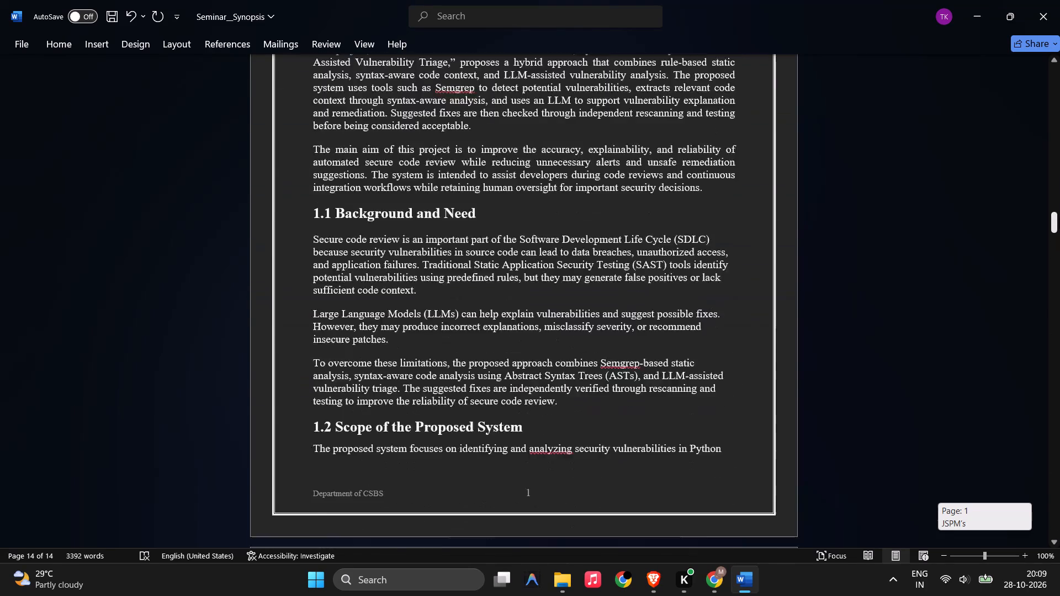
pyautogui.moveTo(1059, 219); pyautogui.dragTo(1059, 137)
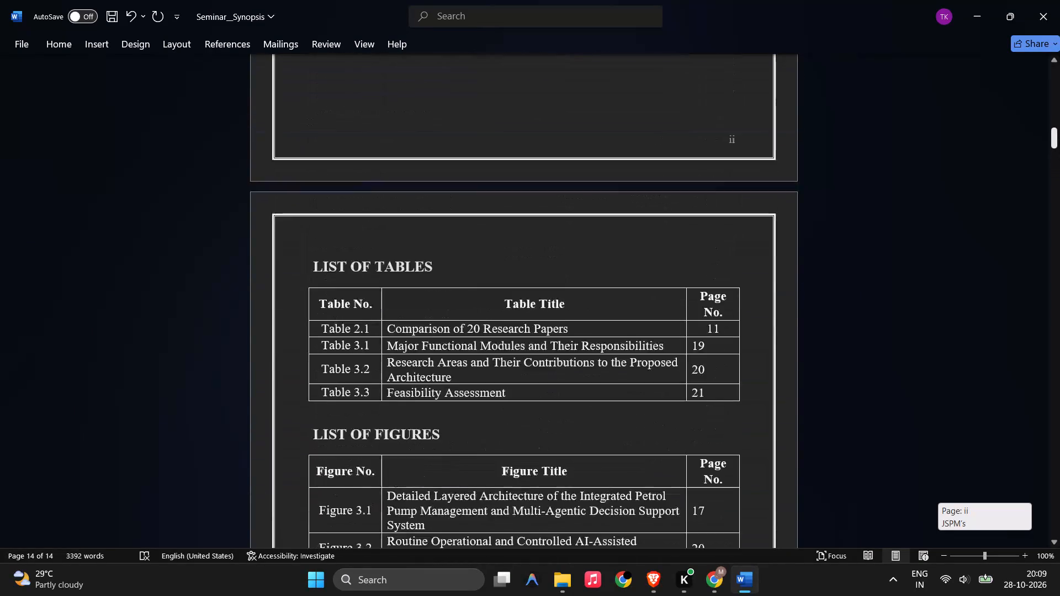
pyautogui.moveTo(1059, 137); pyautogui.dragTo(1059, 113)
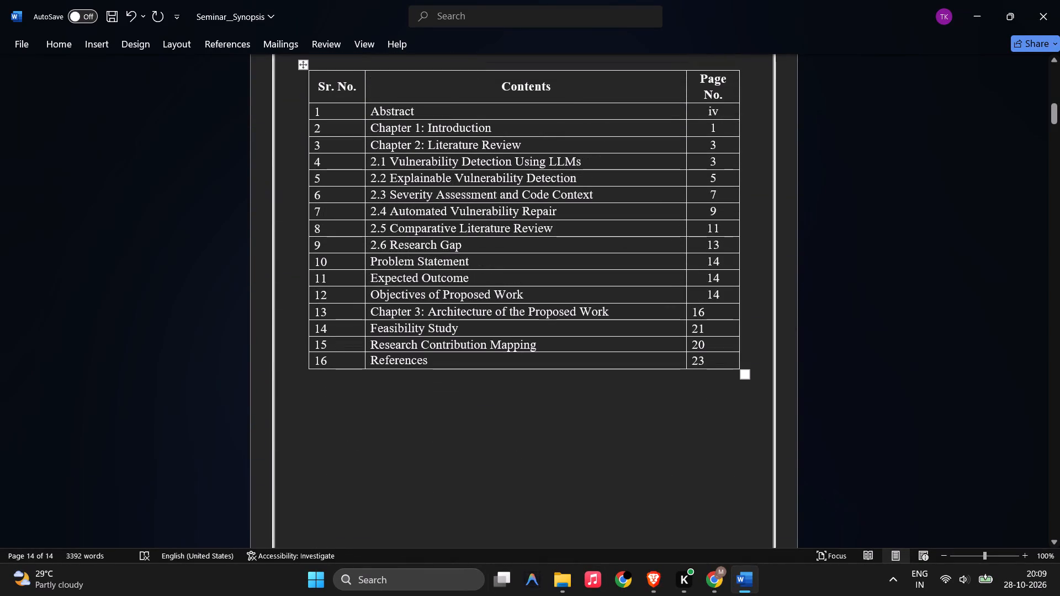
pyautogui.moveTo(371, 329); pyautogui.dragTo(481, 332)
pyautogui.click(481, 332)
pyautogui.moveTo(467, 323); pyautogui.dragTo(365, 308)
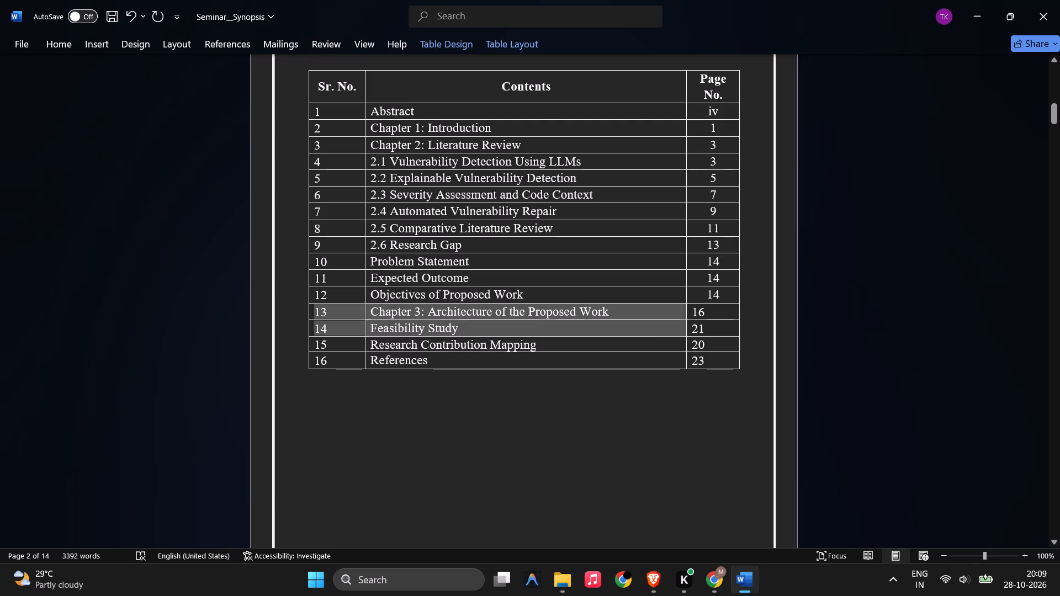
pyautogui.moveTo(365, 308); pyautogui.dragTo(370, 326)
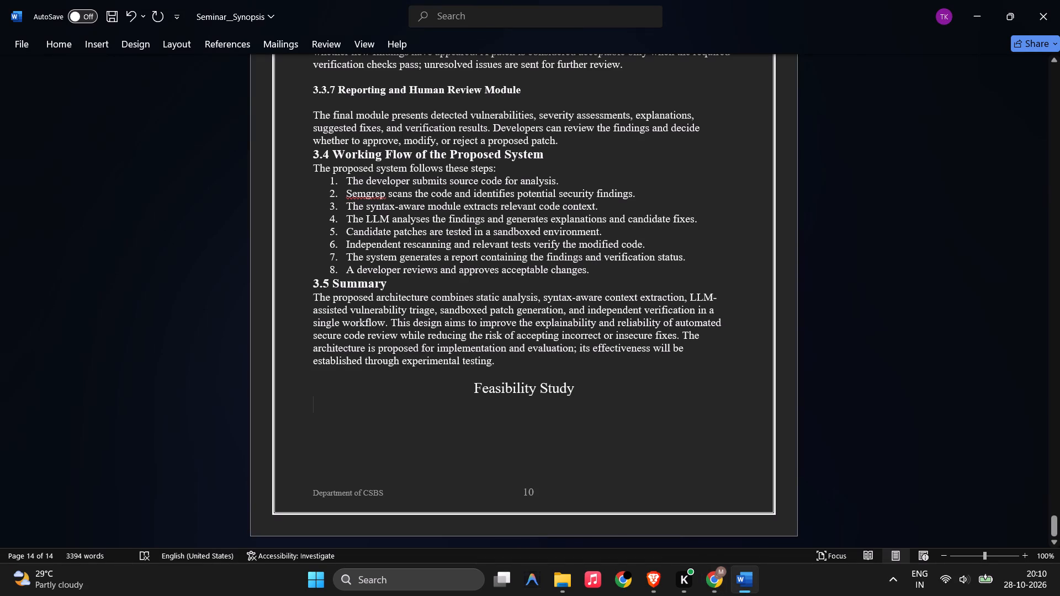
# Paste ChatGPT's copied feasibility study response below the centred Feasibility Study heading in the Word document.
pyautogui.hotkey('alt', 'Tab')
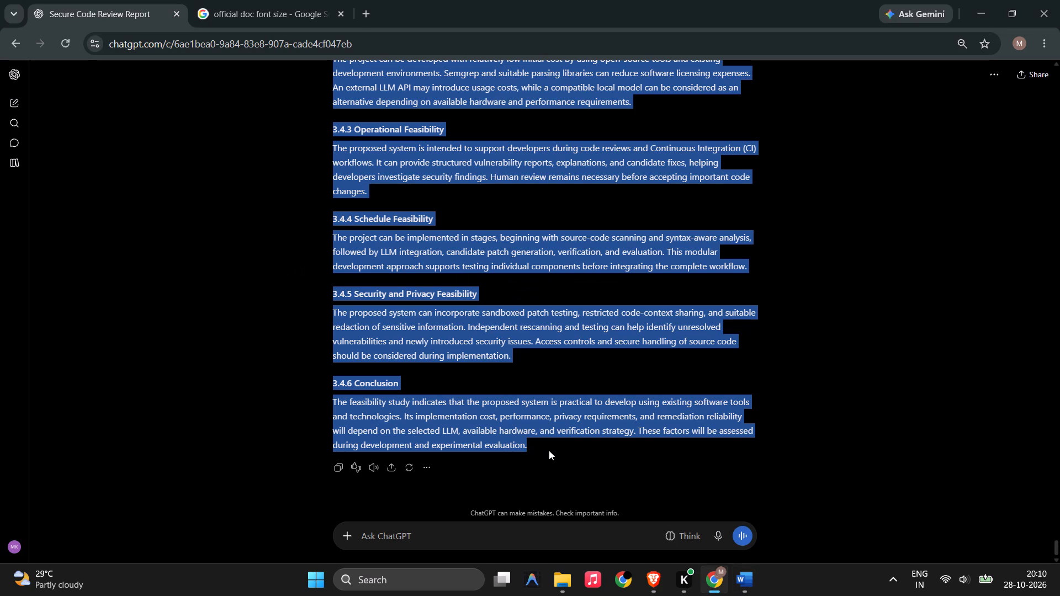
pyautogui.hotkey('alt', 'Tab')
pyautogui.hotkey('alt', 'Tab')
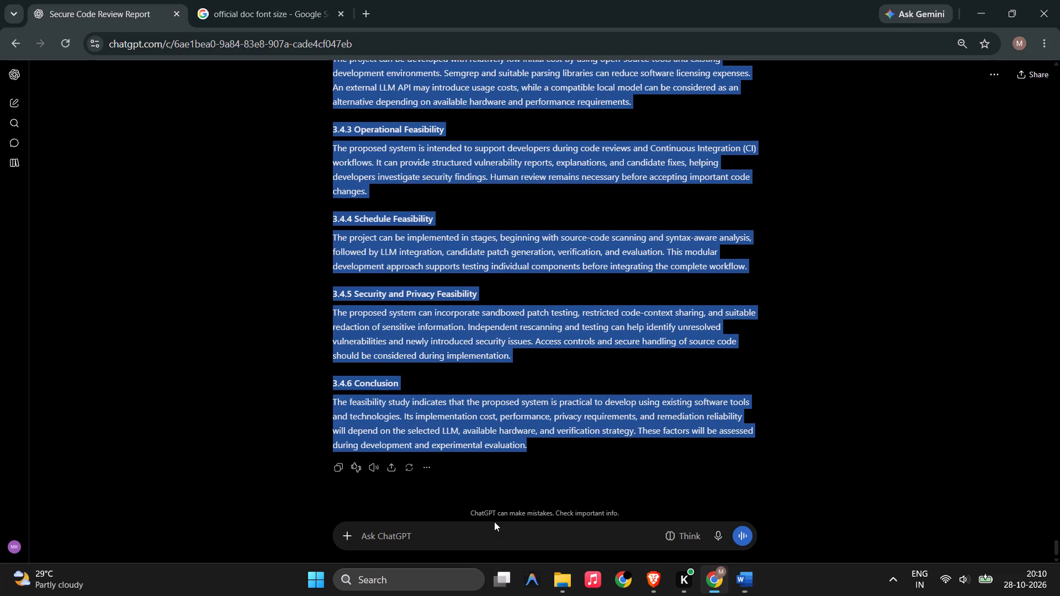
pyautogui.scroll(7, 494, 521)
pyautogui.hotkey('alt', 'Tab')
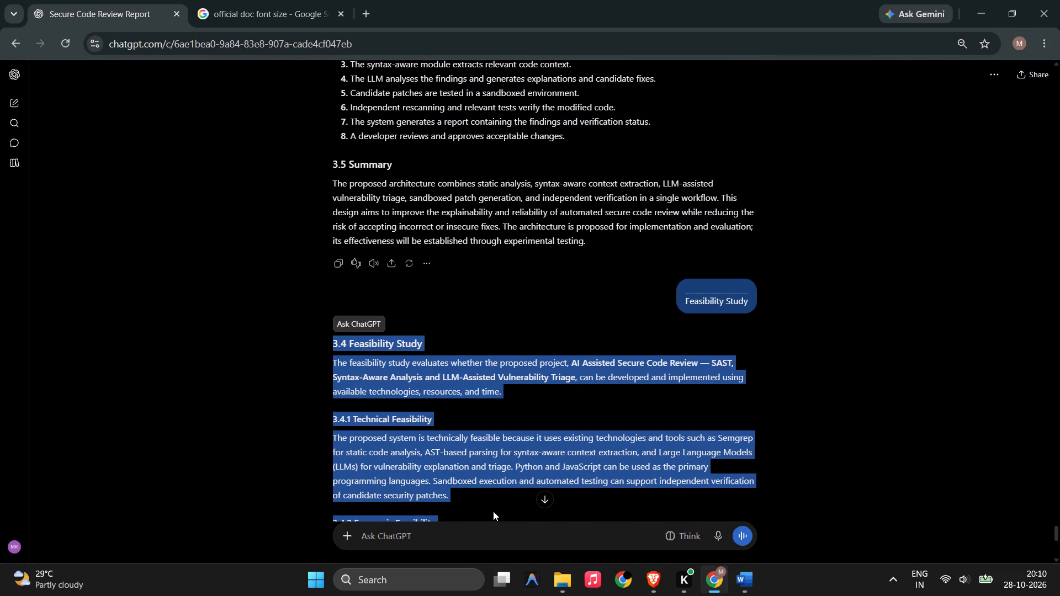
pyautogui.hotkey('ctrl', 'v')
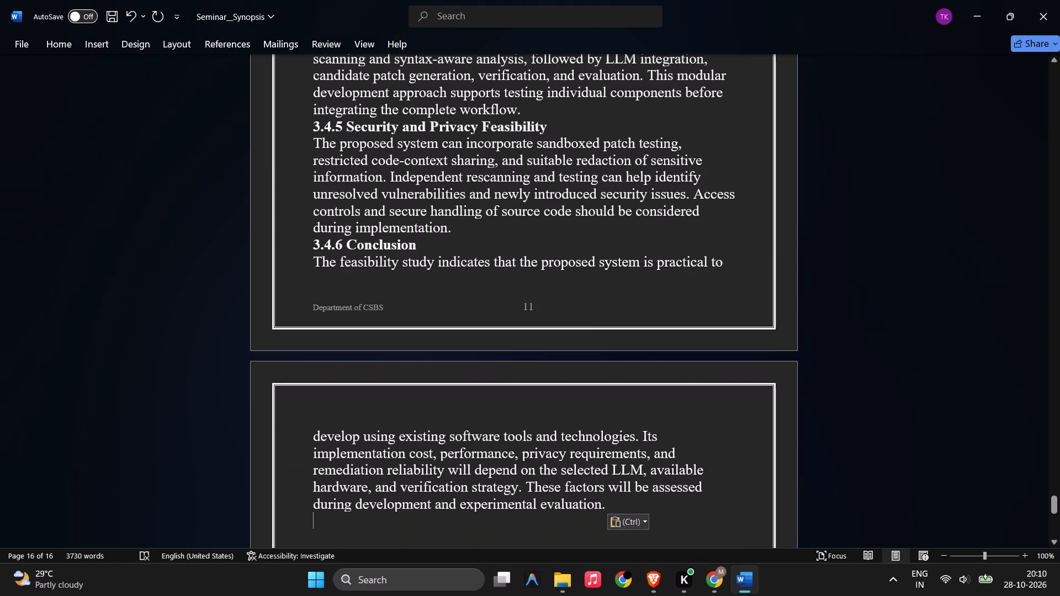
# Remove the bold from all the pasted feasibility text, from 3.4 Feasibility Study to the end of 3.4.6 Conclusion, and set its font size to 12.
pyautogui.moveTo(606, 505); pyautogui.dragTo(314, 280)
pyautogui.scroll(5, 308, 319)
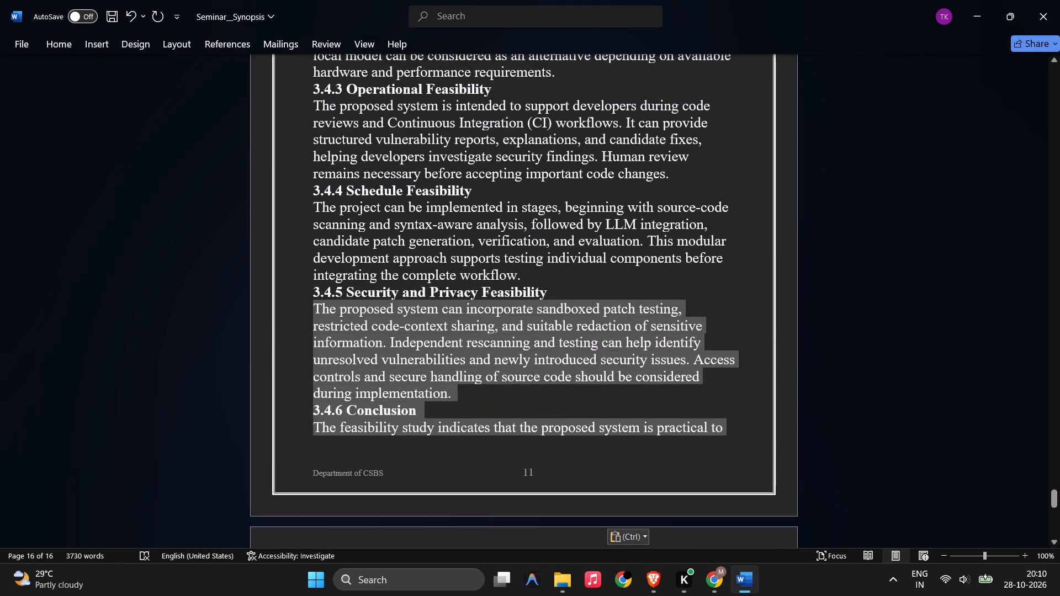
pyautogui.moveTo(314, 280); pyautogui.dragTo(316, 269)
pyautogui.scroll(19, 314, 280)
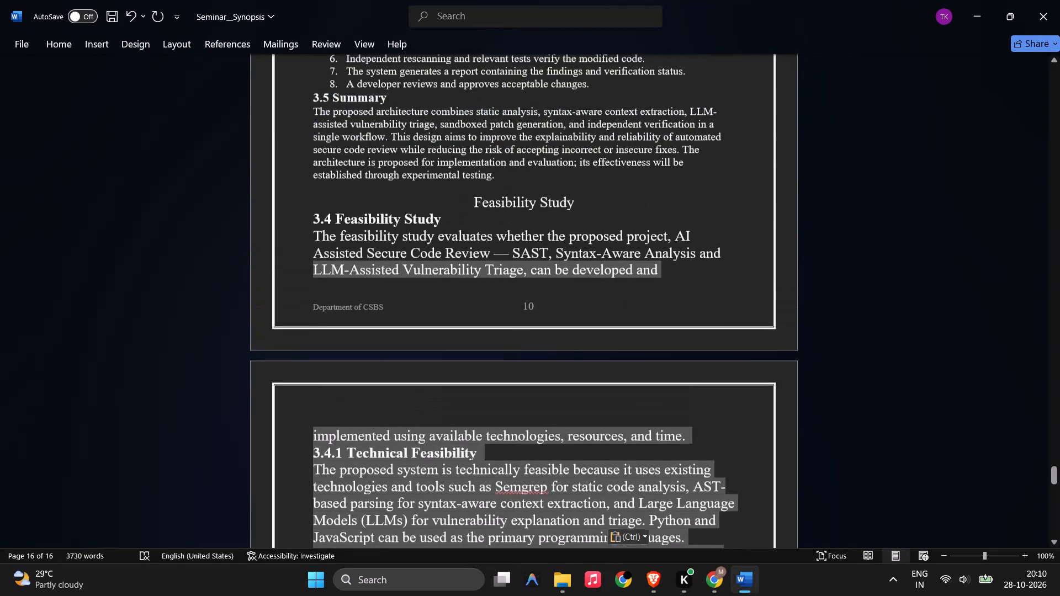
pyautogui.scroll(1, 316, 269)
pyautogui.moveTo(316, 269); pyautogui.dragTo(317, 267)
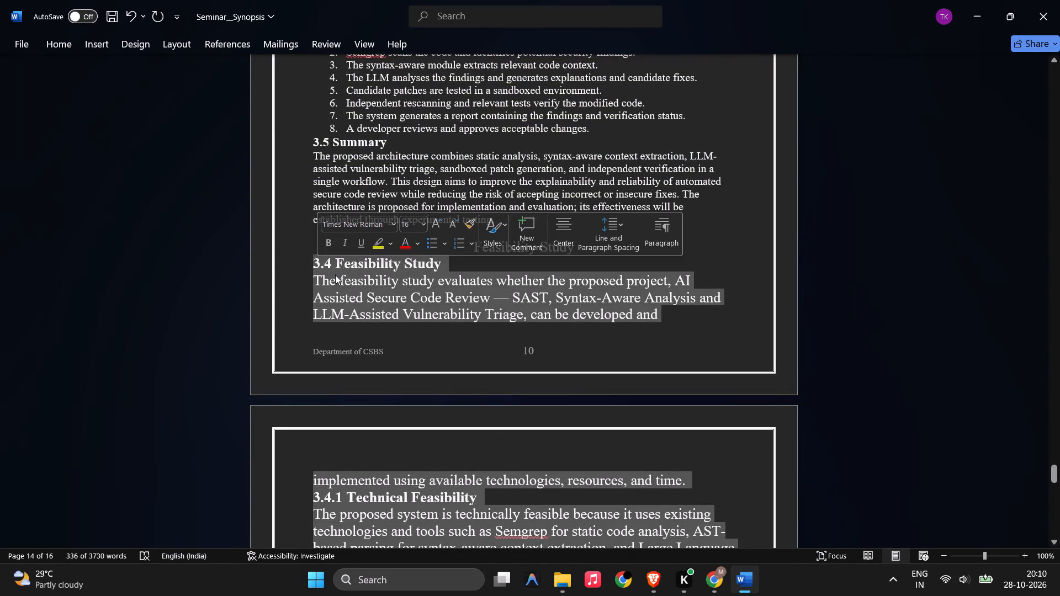
pyautogui.hotkey('ctrl', 'b')
pyautogui.rightClick(339, 278)
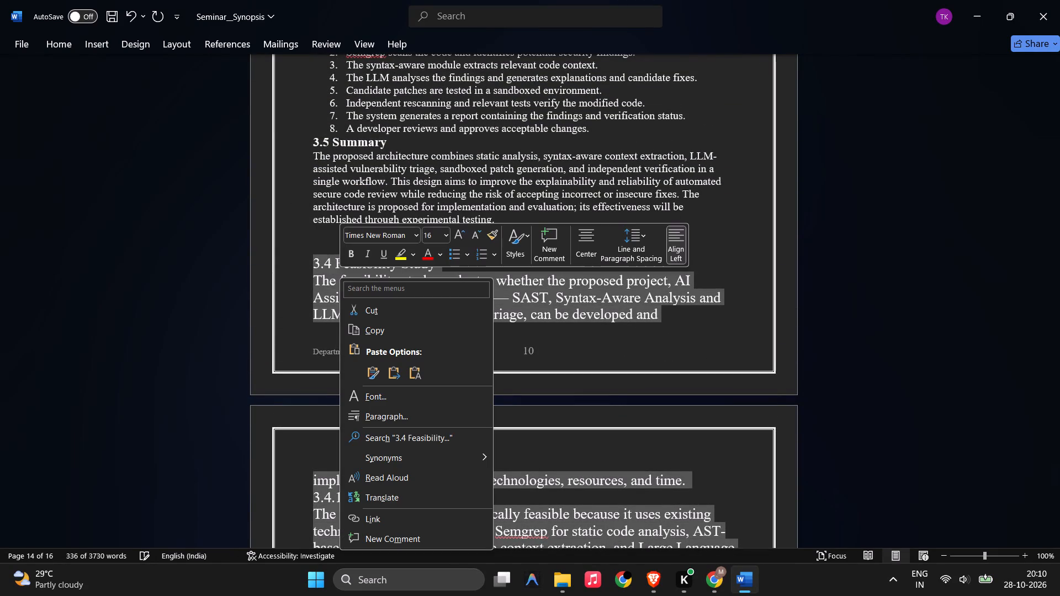
pyautogui.click(445, 238)
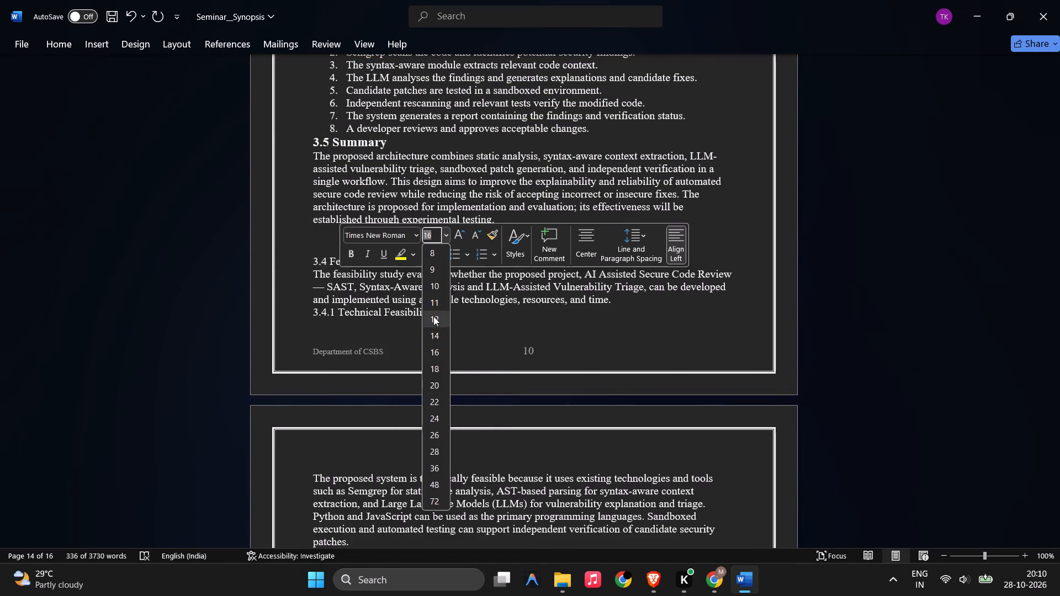
pyautogui.click(433, 316)
pyautogui.click(433, 316)
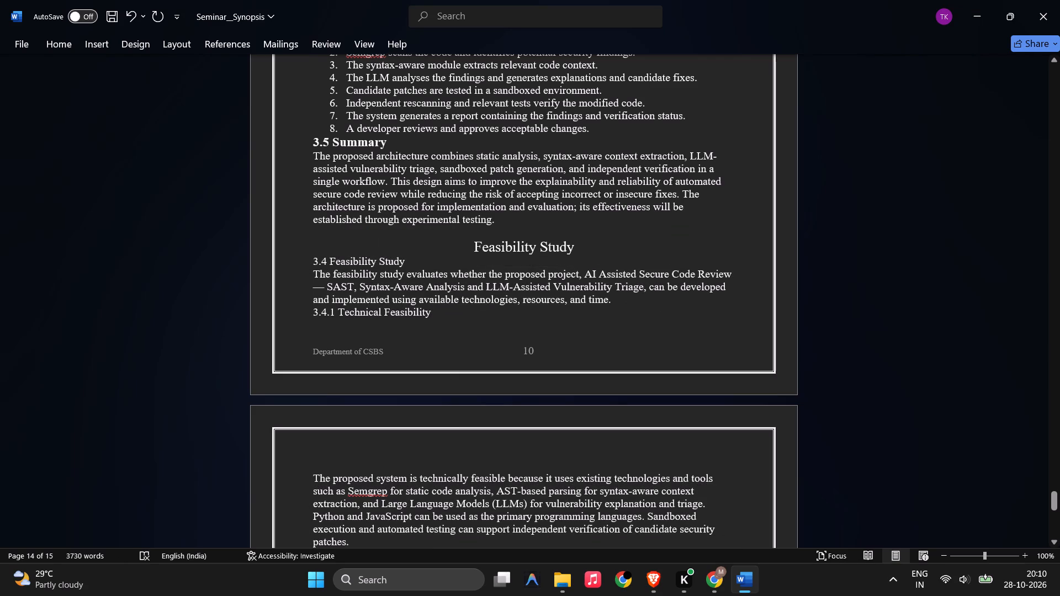
# Replace the long dash before SAST in the feasibility study's opening paragraph with a hyphen followed by a space.
pyautogui.click(326, 290)
pyautogui.press('BackSpace')
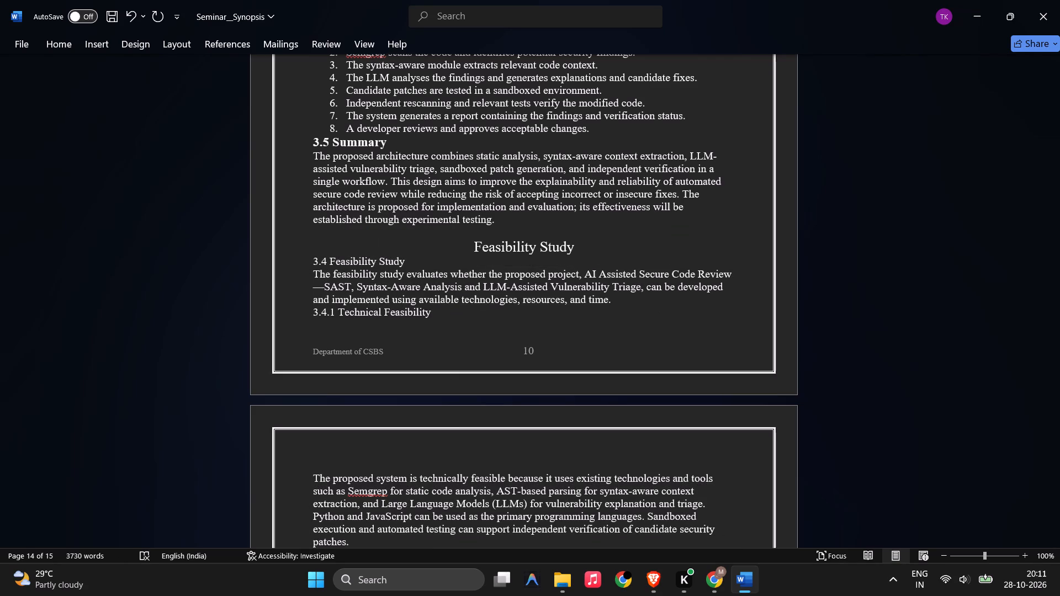
pyautogui.press('BackSpace')
pyautogui.write('-')
pyautogui.press('space')
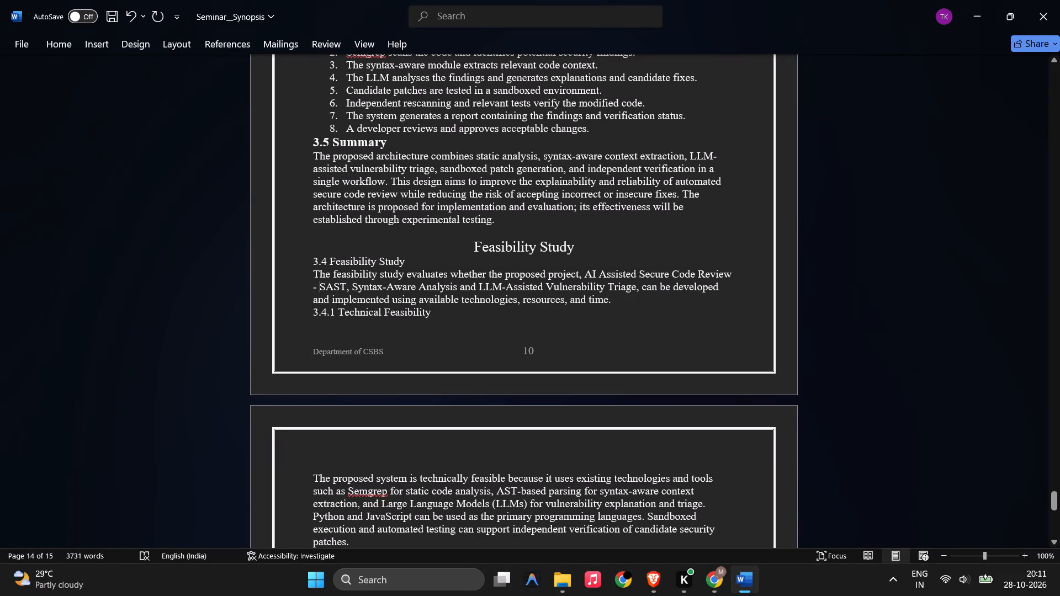
# Delete the number 3.4 in front of the Feasibility Study subheading.
pyautogui.click(328, 262)
pyautogui.press('BackSpace')
pyautogui.press('BackSpace')
pyautogui.press('BackSpace')
pyautogui.press('Right')
pyautogui.press('BackSpace')
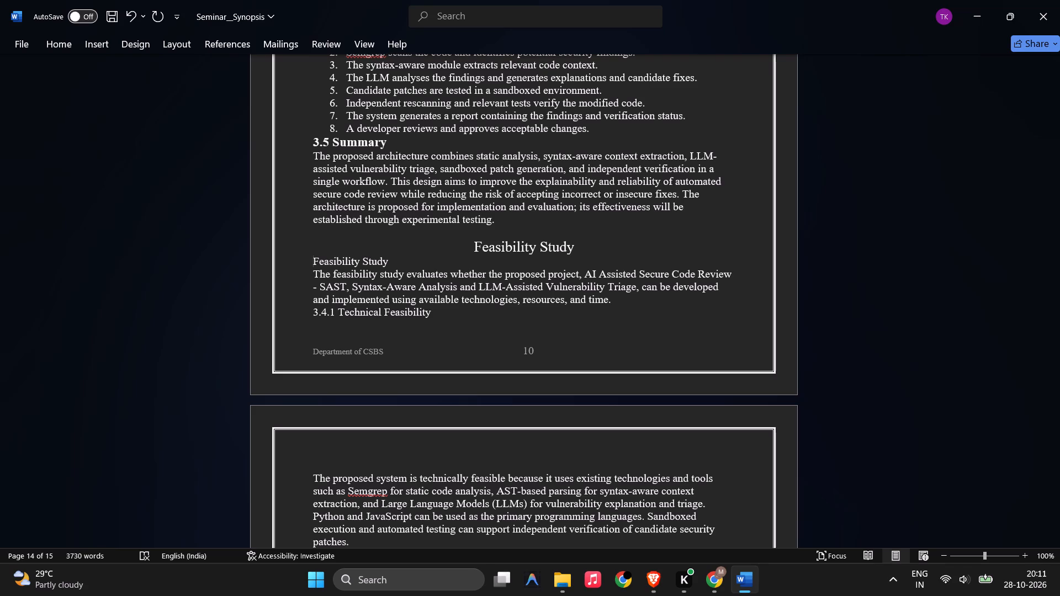
# Prefix the centred Feasibility Study heading with "Chapter 4 : ", checking how the Chapter 3 heading is written.
pyautogui.click(465, 246)
pyautogui.write('CV')
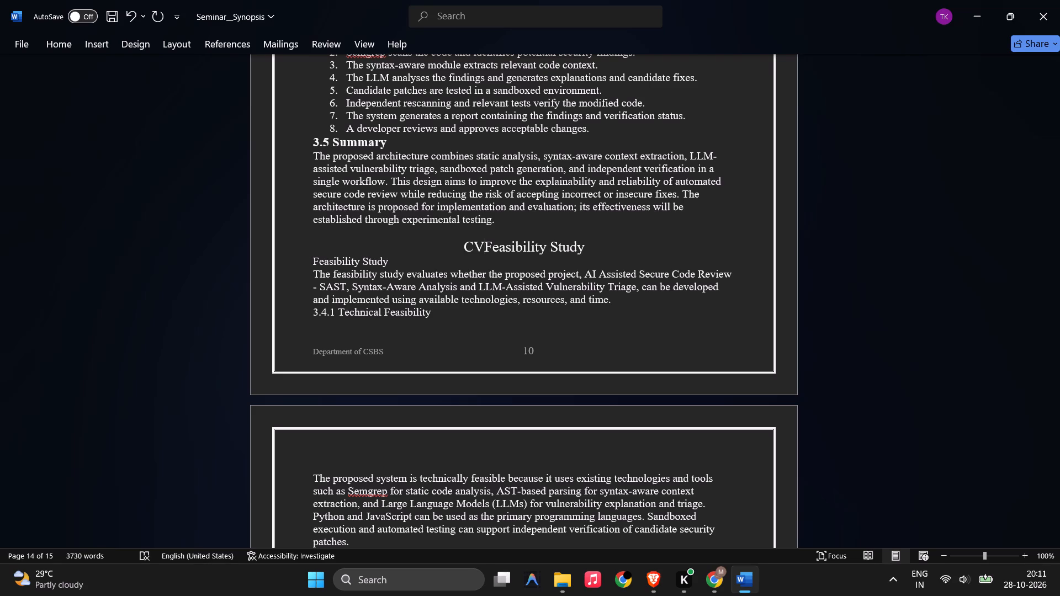
pyautogui.press('BackSpace')
pyautogui.write('hap')
pyautogui.press('space')
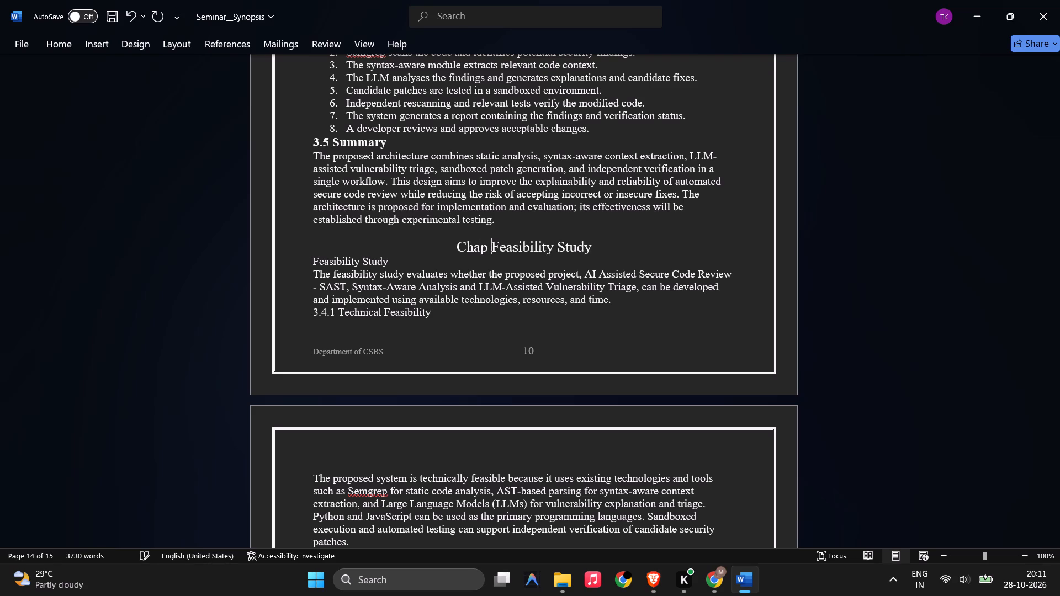
pyautogui.press('BackSpace')
pyautogui.scroll(14, 464, 245)
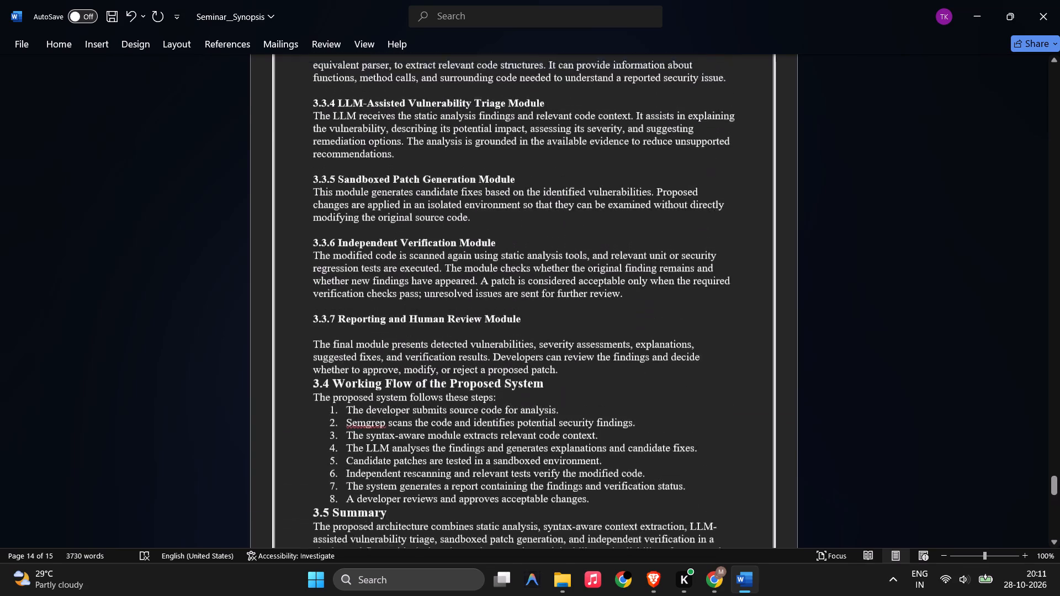
pyautogui.scroll(1, 465, 244)
pyautogui.moveTo(1056, 482); pyautogui.dragTo(1051, 387)
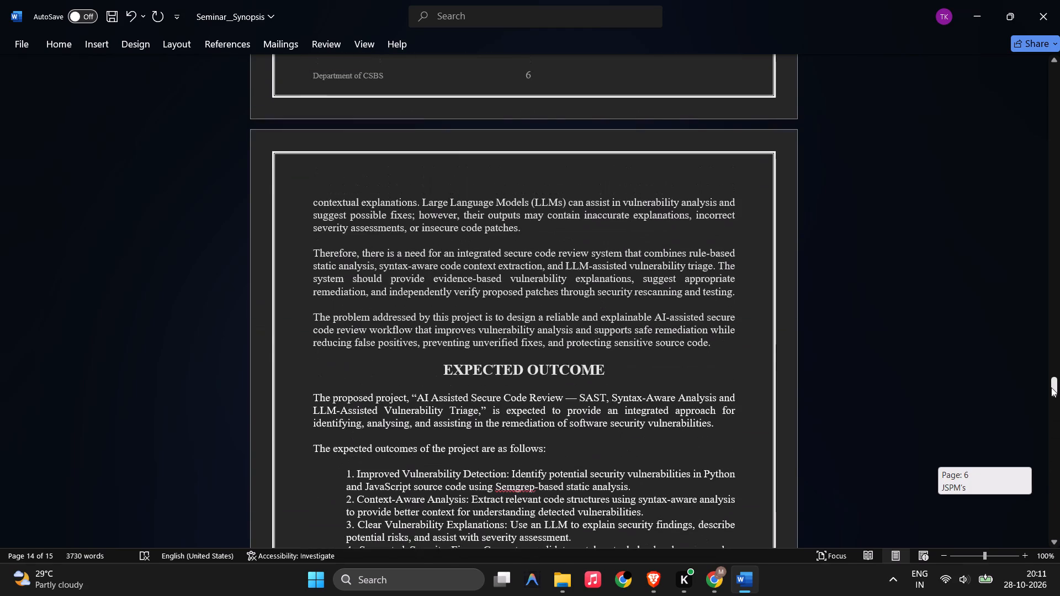
pyautogui.moveTo(1051, 387); pyautogui.dragTo(1059, 441)
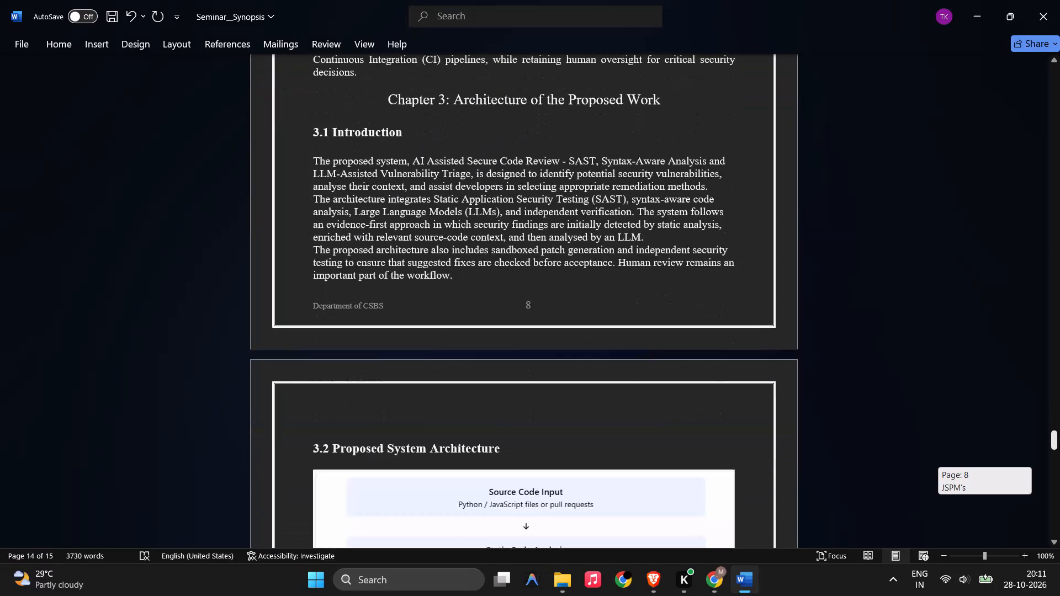
pyautogui.moveTo(1059, 441); pyautogui.dragTo(1059, 521)
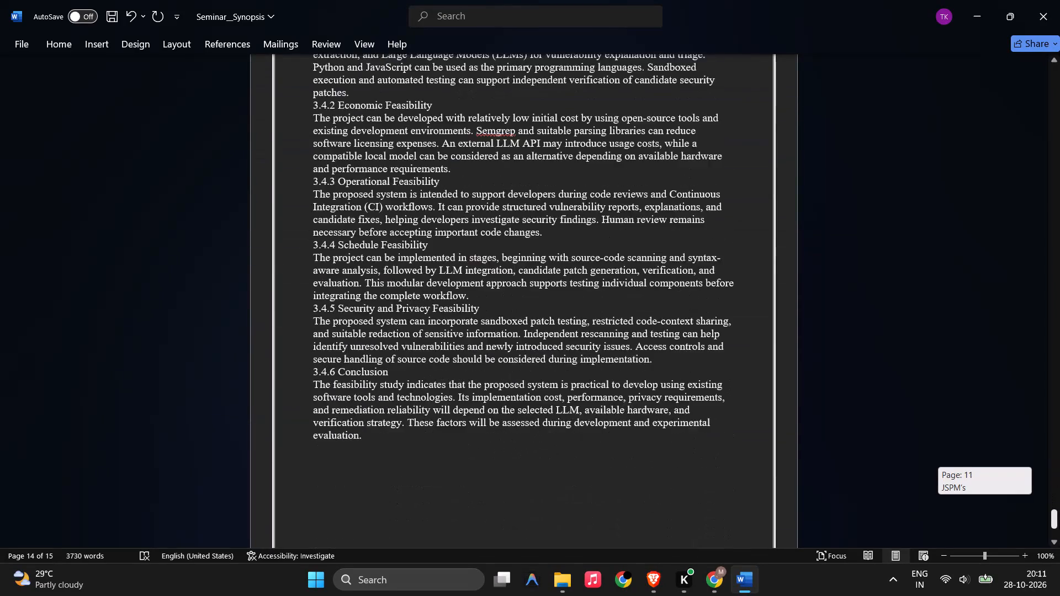
pyautogui.moveTo(1059, 521); pyautogui.dragTo(1059, 497)
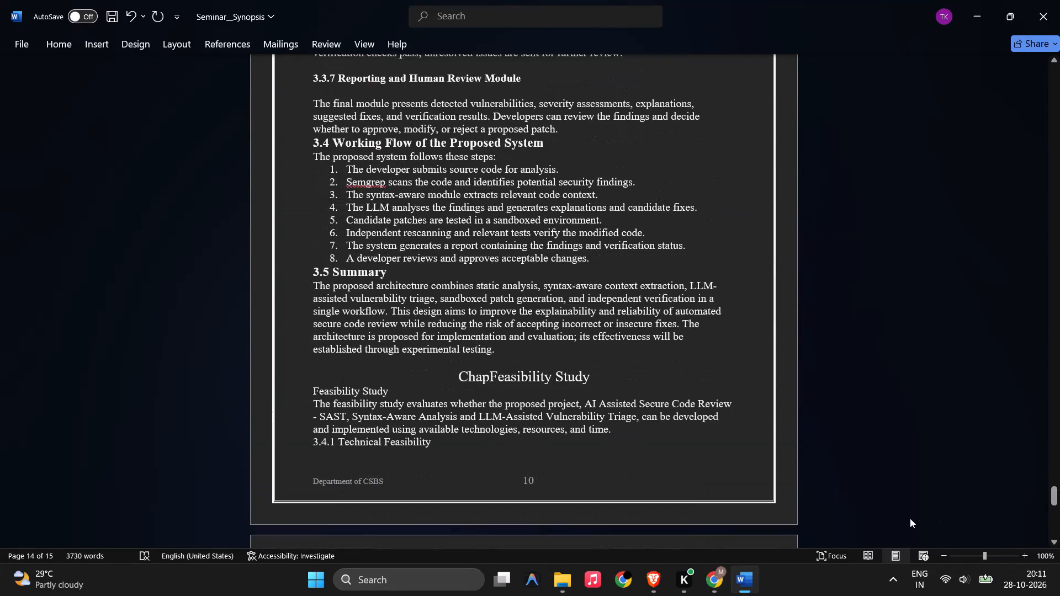
pyautogui.write('ter')
pyautogui.press('space')
pyautogui.write('4')
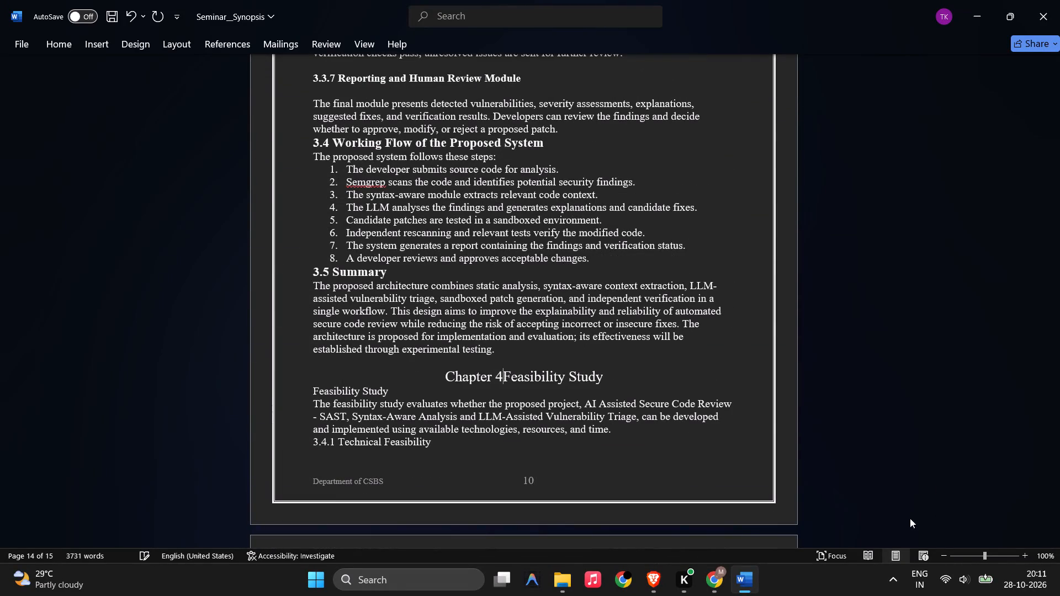
pyautogui.press('space')
pyautogui.write(':')
pyautogui.press('space')
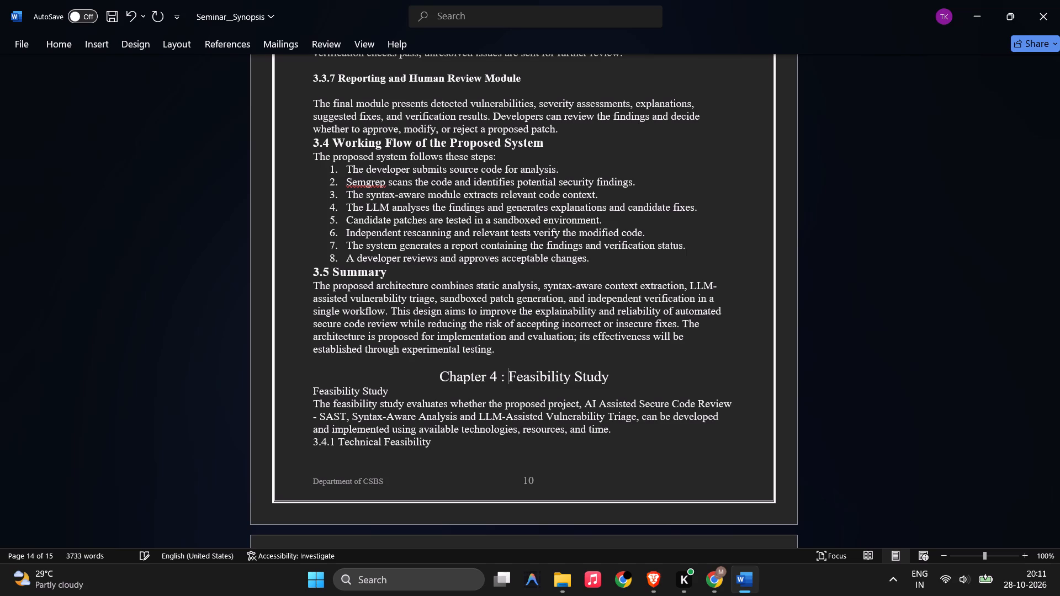
# Number the Feasibility Study subheading as "4. " and make the whole line bold.
pyautogui.click(312, 390)
pyautogui.press('4')
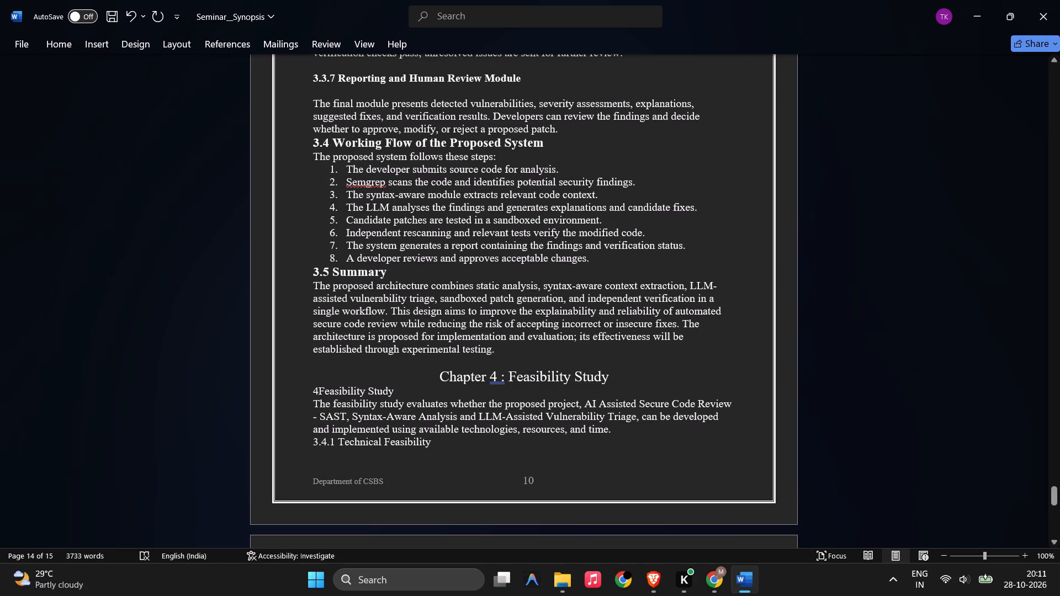
pyautogui.write('.')
pyautogui.press('space')
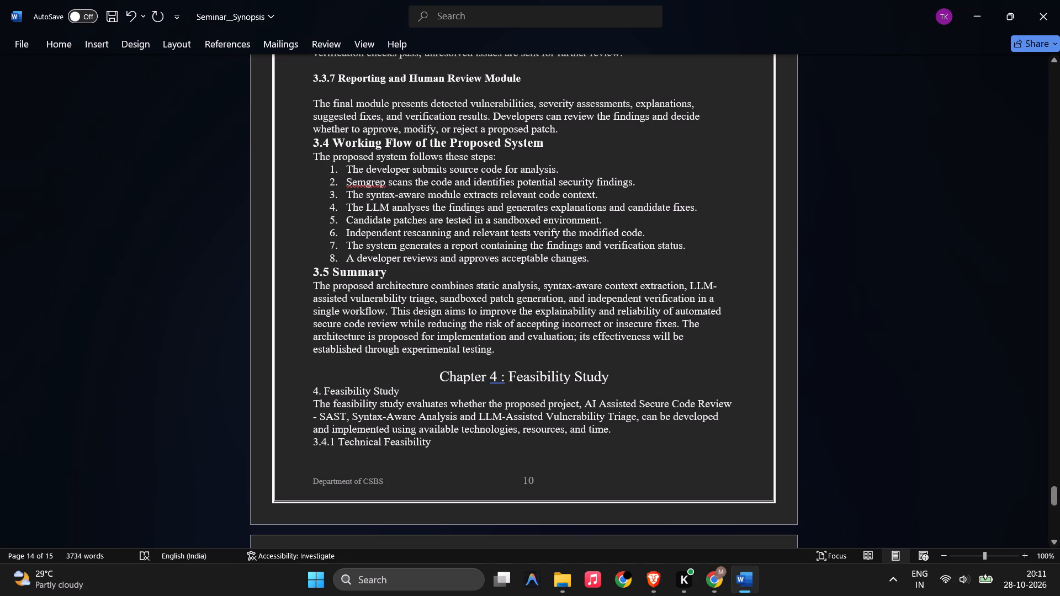
pyautogui.moveTo(401, 390); pyautogui.dragTo(372, 389)
pyautogui.moveTo(372, 389); pyautogui.dragTo(315, 392)
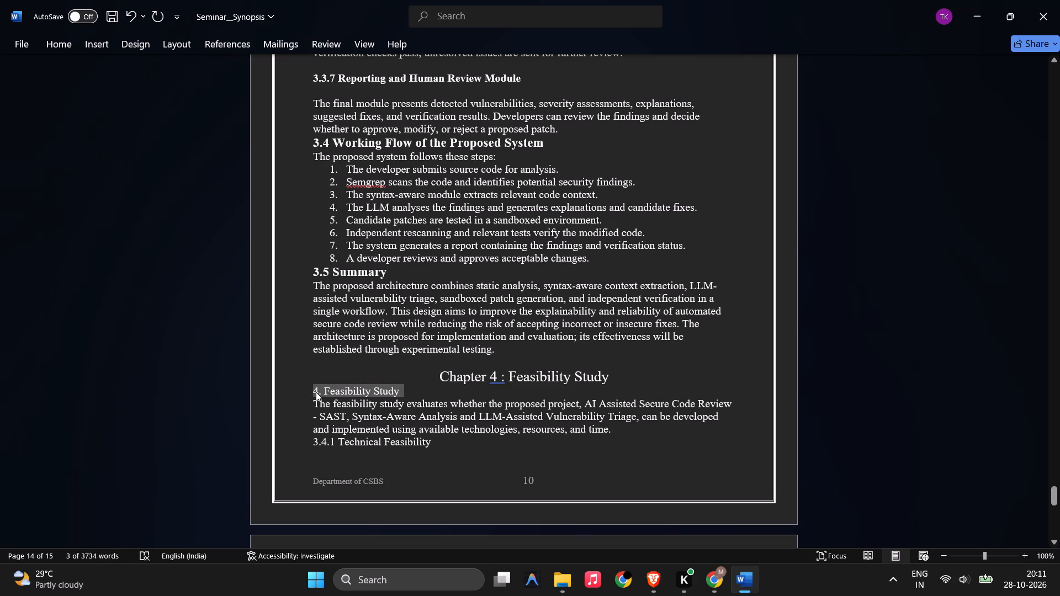
pyautogui.hotkey('ctrl', 'b')
pyautogui.scroll(-9, 317, 393)
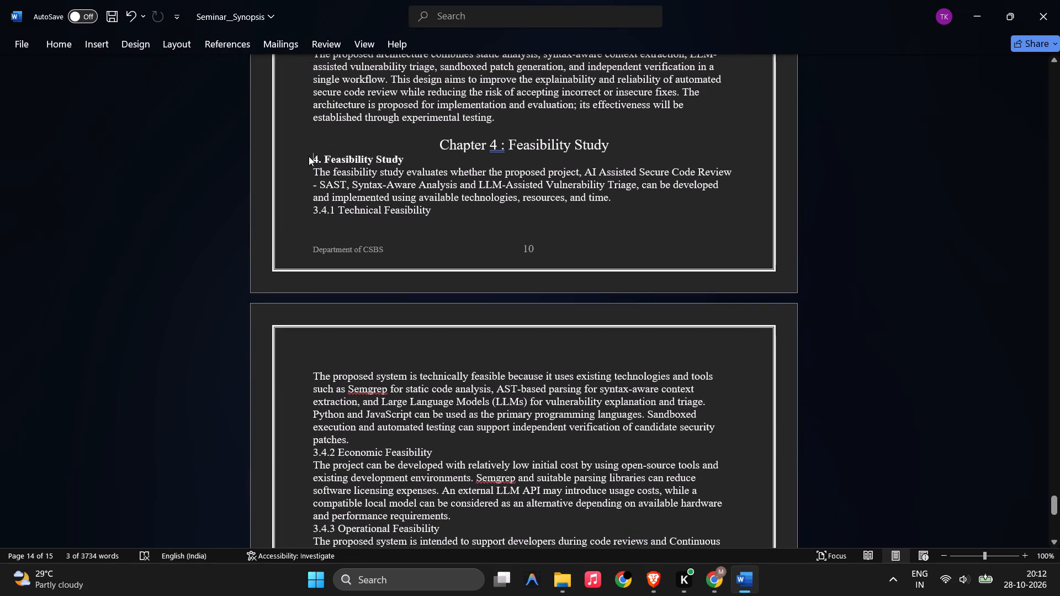
pyautogui.moveTo(309, 156); pyautogui.dragTo(370, 329)
pyautogui.scroll(-3, 370, 329)
pyautogui.moveTo(370, 329); pyautogui.dragTo(380, 393)
pyautogui.scroll(-9, 375, 353)
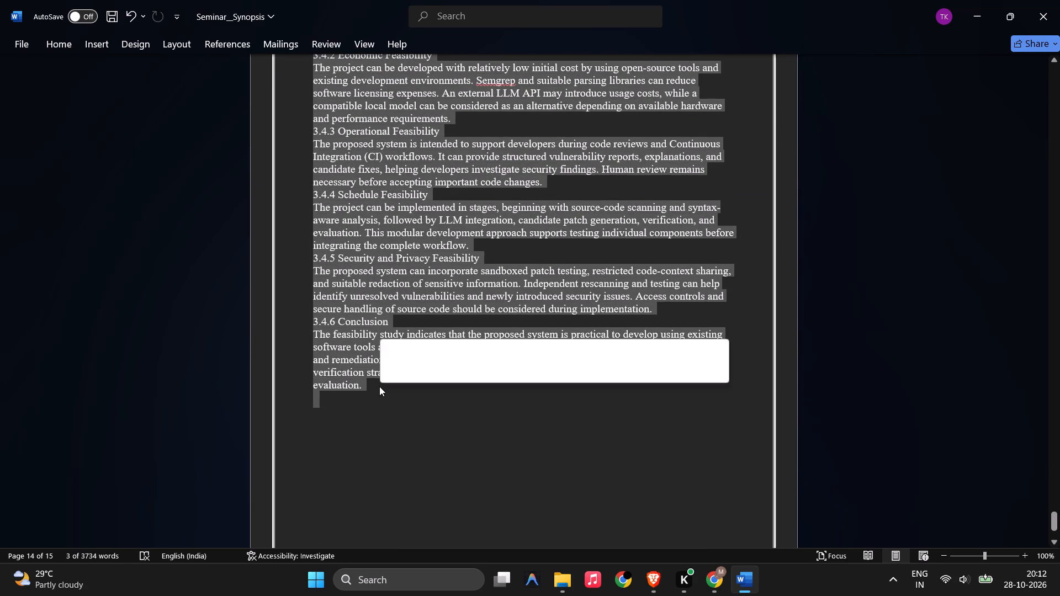
pyautogui.hotkey('ctrl', 'v')
# Remove bold from the body paragraphs of sections 4.1 Technical, 4.2 Economic and 4.3 Operational Feasibility, leaving out their headings.
pyautogui.scroll(2, 418, 290)
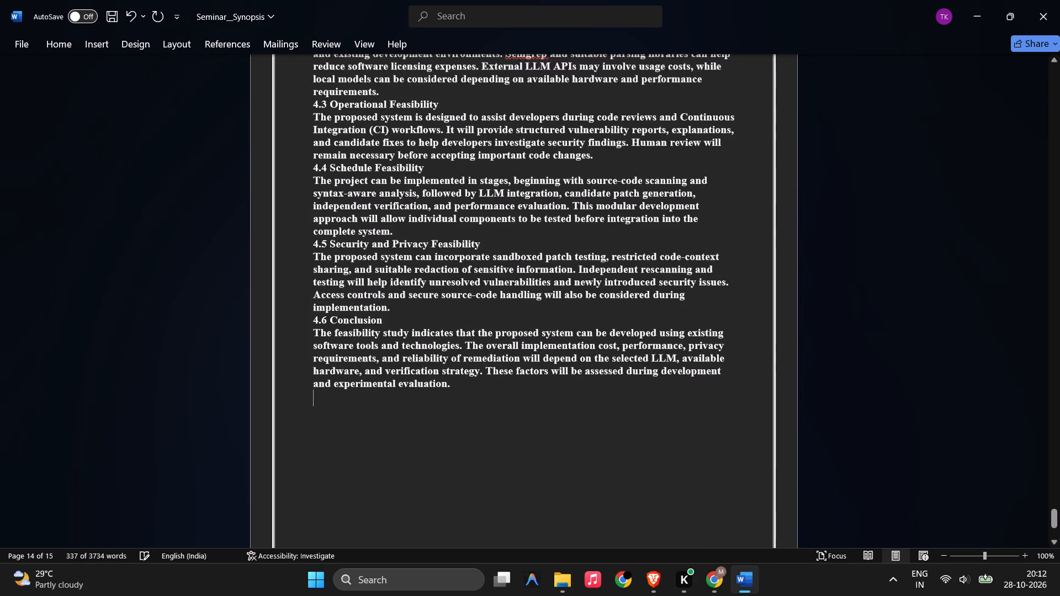
pyautogui.scroll(10, 418, 290)
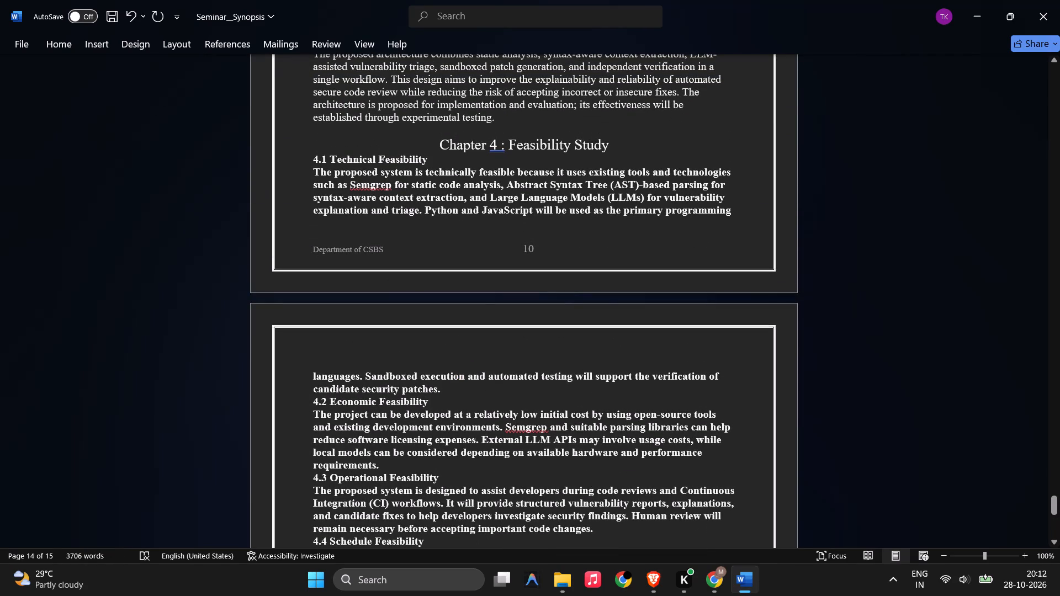
pyautogui.moveTo(315, 172); pyautogui.dragTo(427, 290)
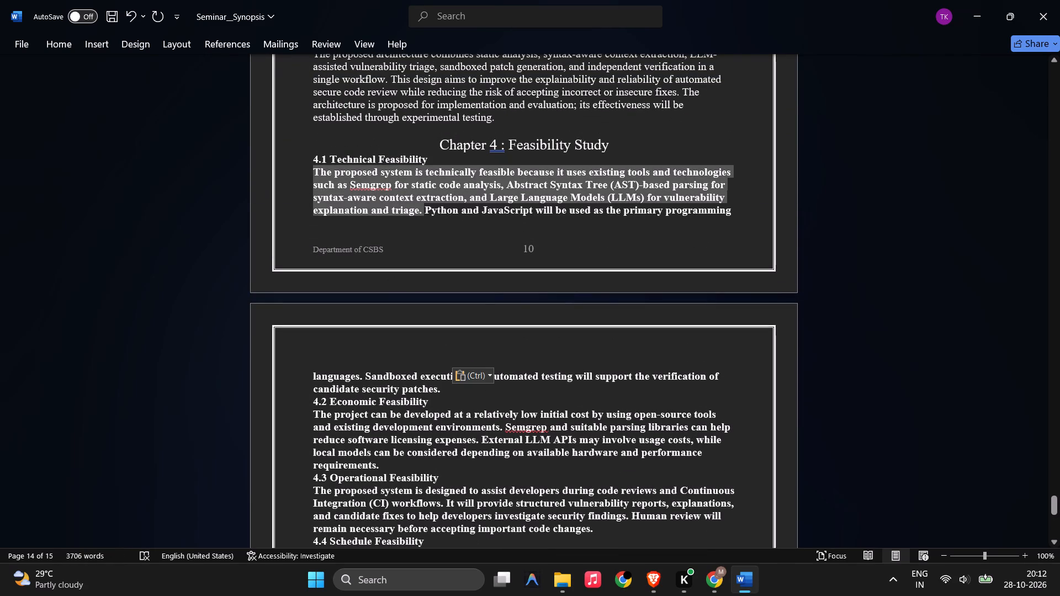
pyautogui.moveTo(427, 290); pyautogui.dragTo(446, 384)
pyautogui.hotkey('ctrl', 'b')
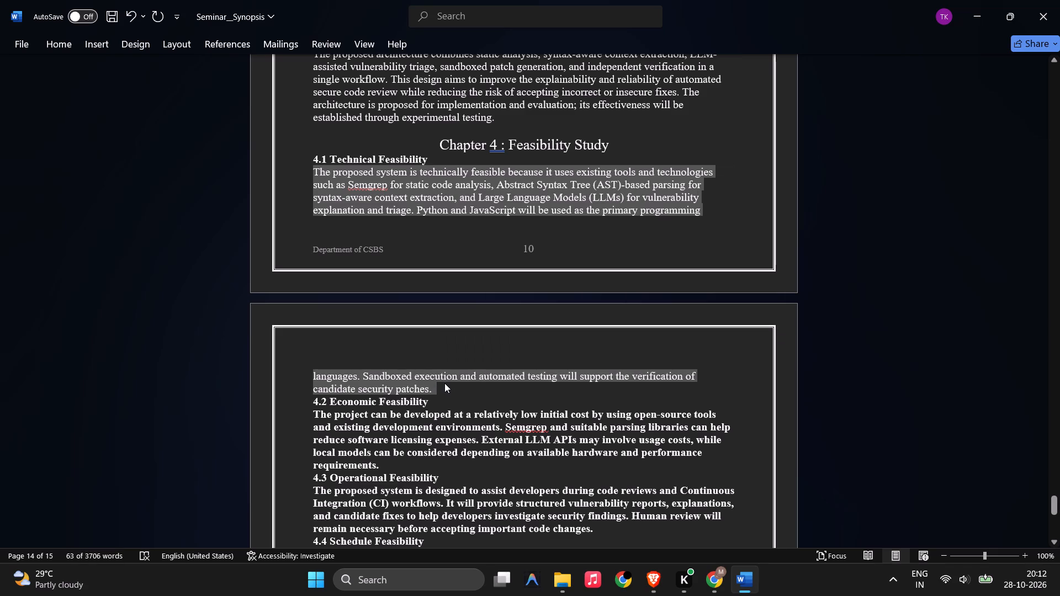
pyautogui.scroll(-3, 444, 382)
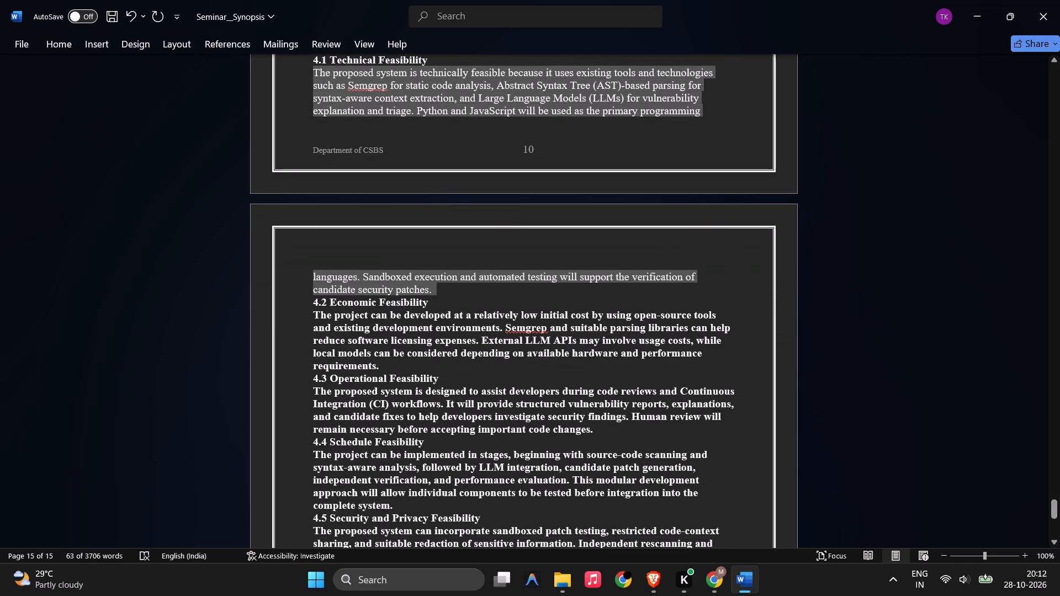
pyautogui.moveTo(310, 311); pyautogui.dragTo(391, 362)
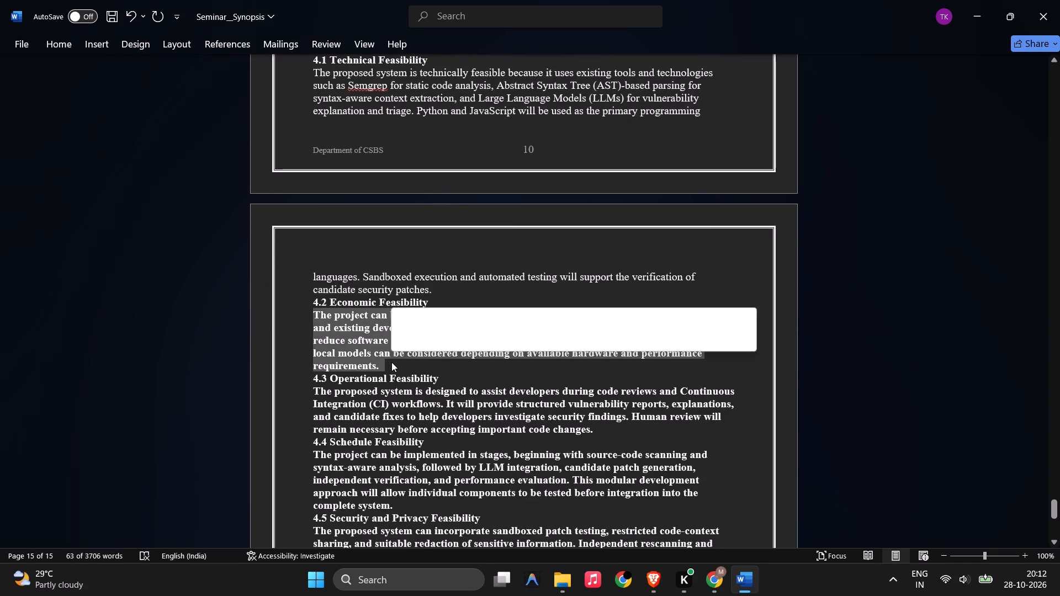
pyautogui.hotkey('ctrl', 'b')
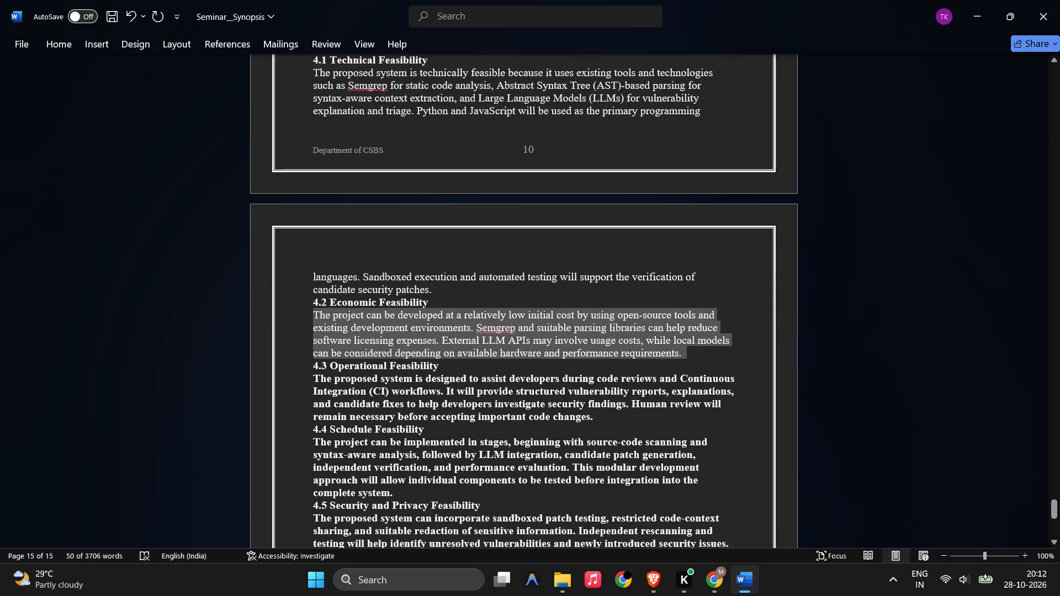
pyautogui.moveTo(316, 380); pyautogui.dragTo(603, 417)
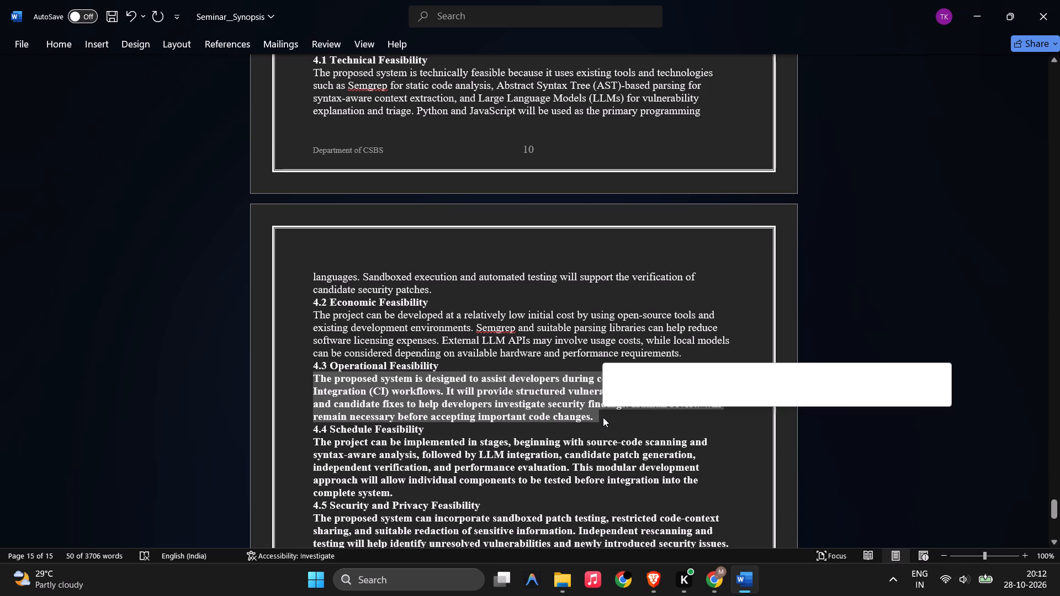
pyautogui.hotkey('ctrl', 'b')
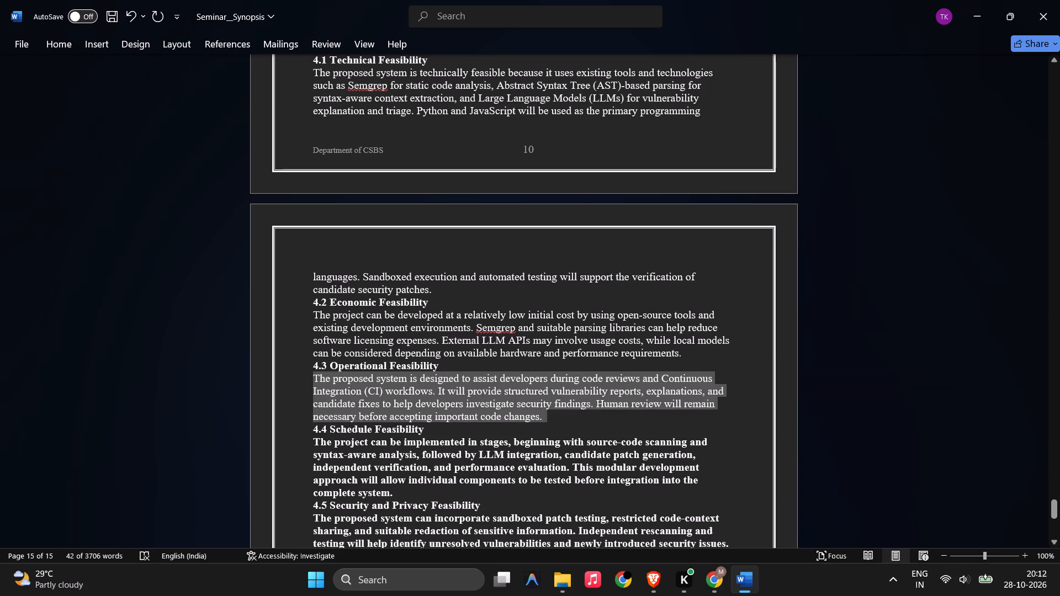
# Remove bold from the body paragraphs under 4.4 Schedule Feasibility, 4.5 Security and Privacy Feasibility and 4.6 Conclusion.
pyautogui.moveTo(314, 440); pyautogui.dragTo(391, 490)
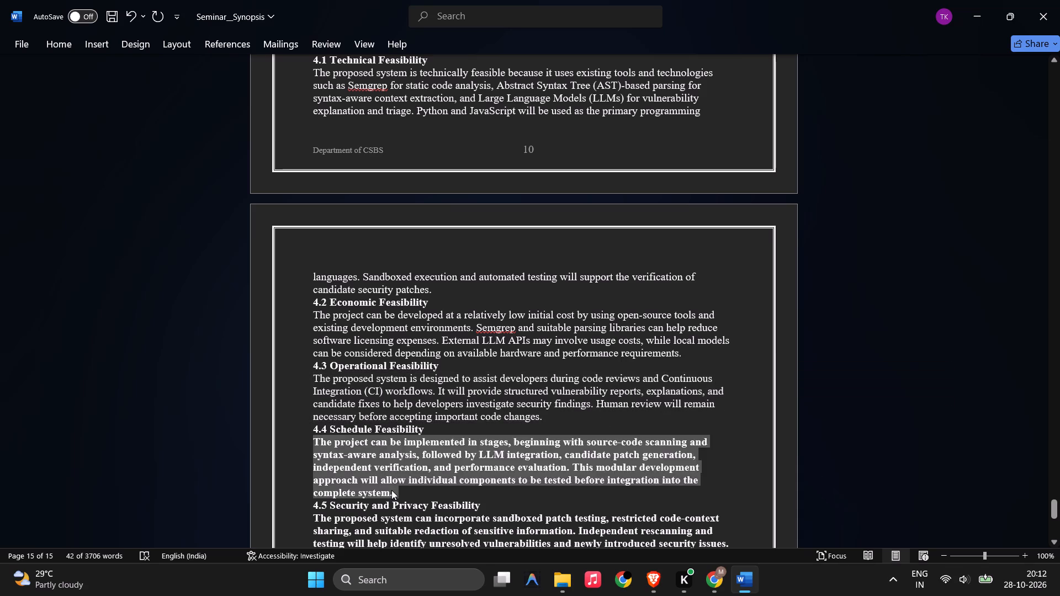
pyautogui.hotkey('ctrl', 'b')
pyautogui.scroll(-3, 391, 490)
pyautogui.moveTo(312, 406); pyautogui.dragTo(393, 452)
pyautogui.hotkey('ctrl', 'b')
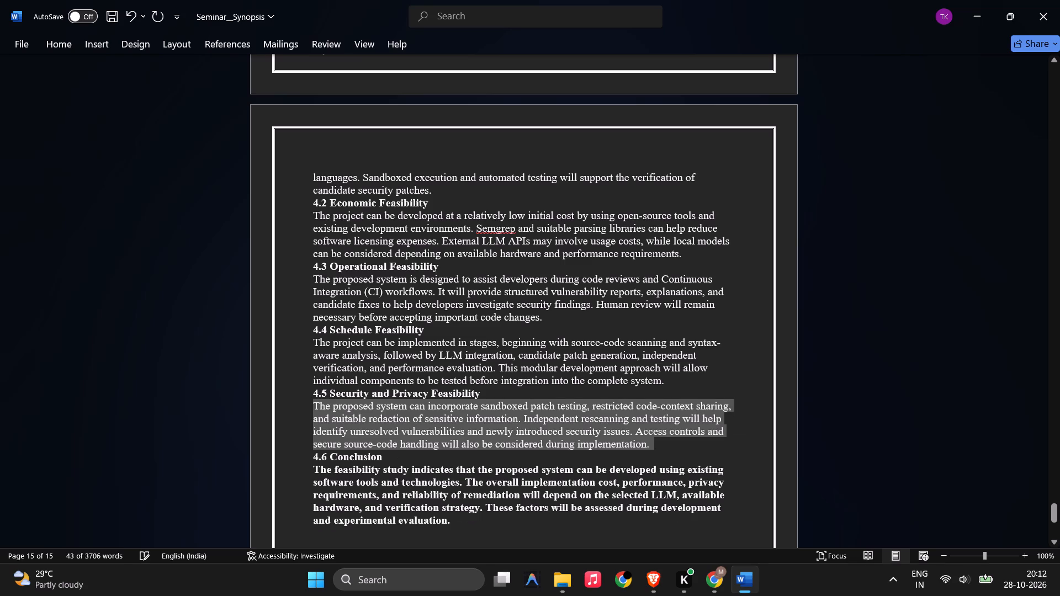
pyautogui.moveTo(313, 472); pyautogui.dragTo(464, 523)
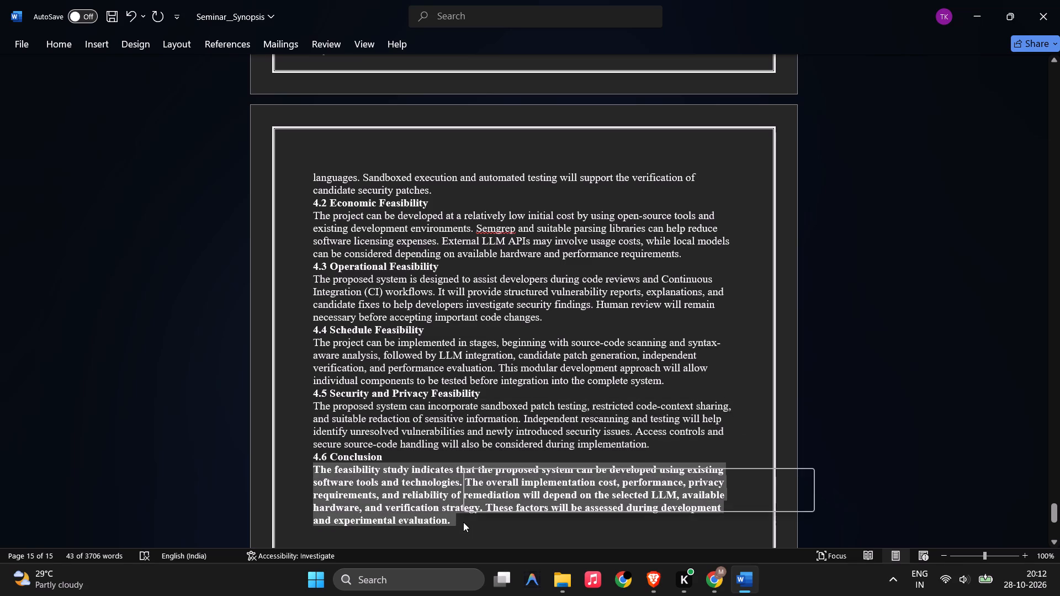
pyautogui.hotkey('ctrl', 'b')
# Set the font size of the 4.6 Conclusion heading to 14.
pyautogui.click(401, 478)
pyautogui.rightClick(401, 478)
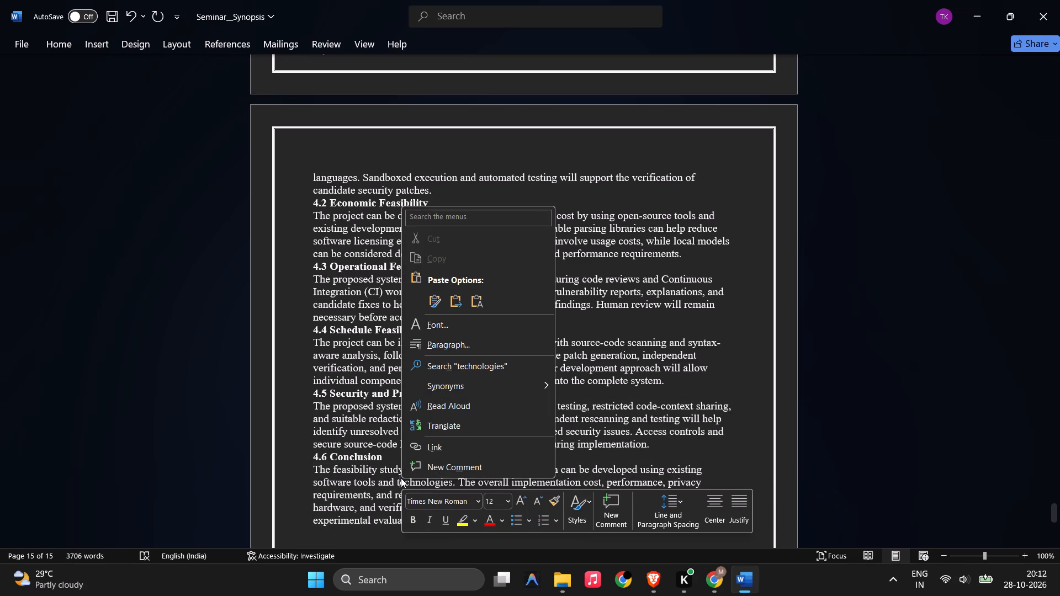
pyautogui.click(385, 480)
pyautogui.click(384, 454)
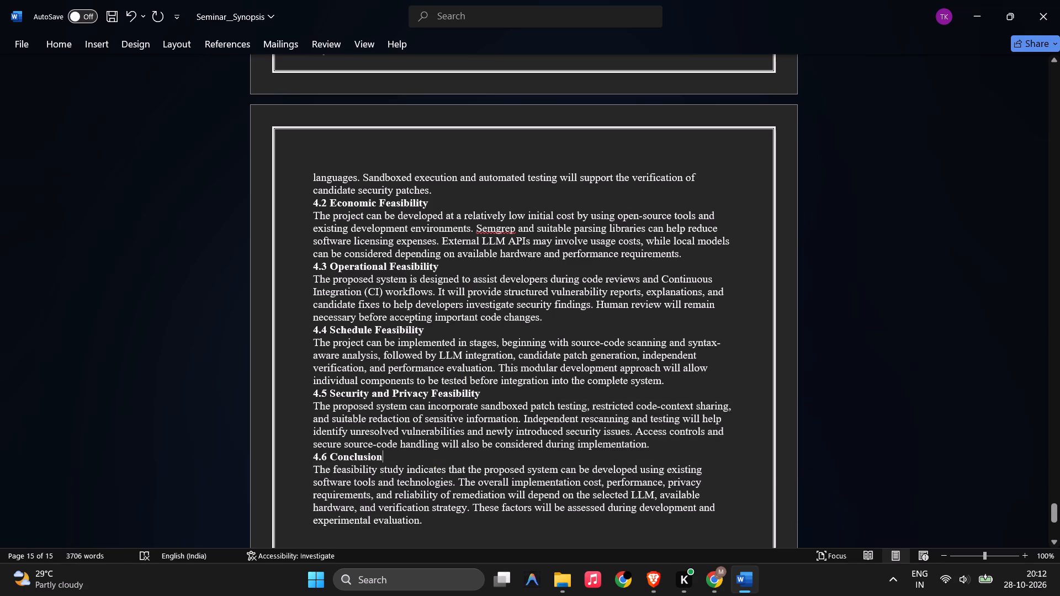
pyautogui.rightClick(372, 457)
pyautogui.click(347, 460)
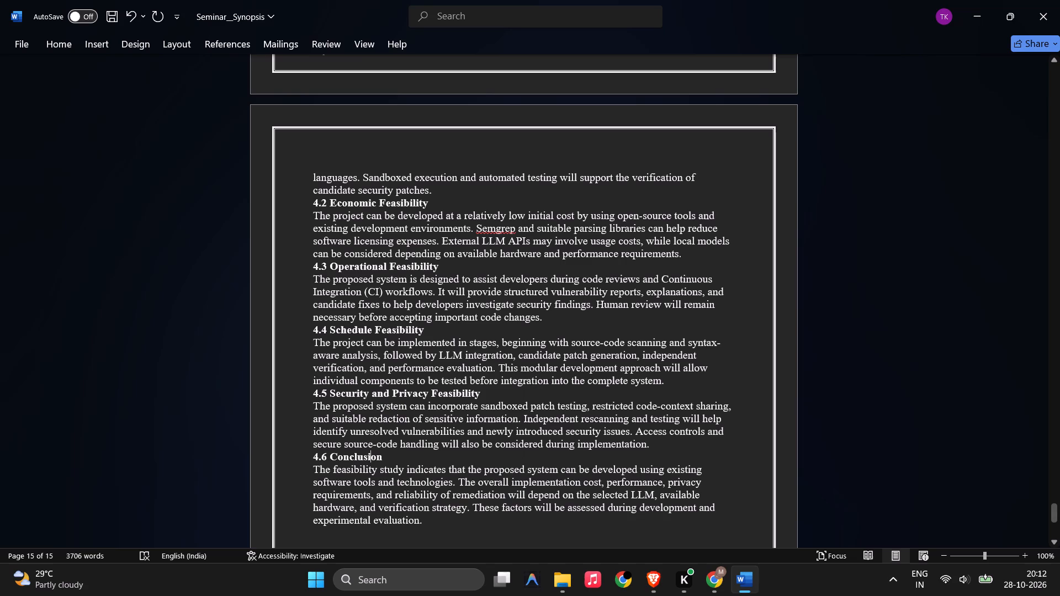
pyautogui.moveTo(396, 461); pyautogui.dragTo(315, 455)
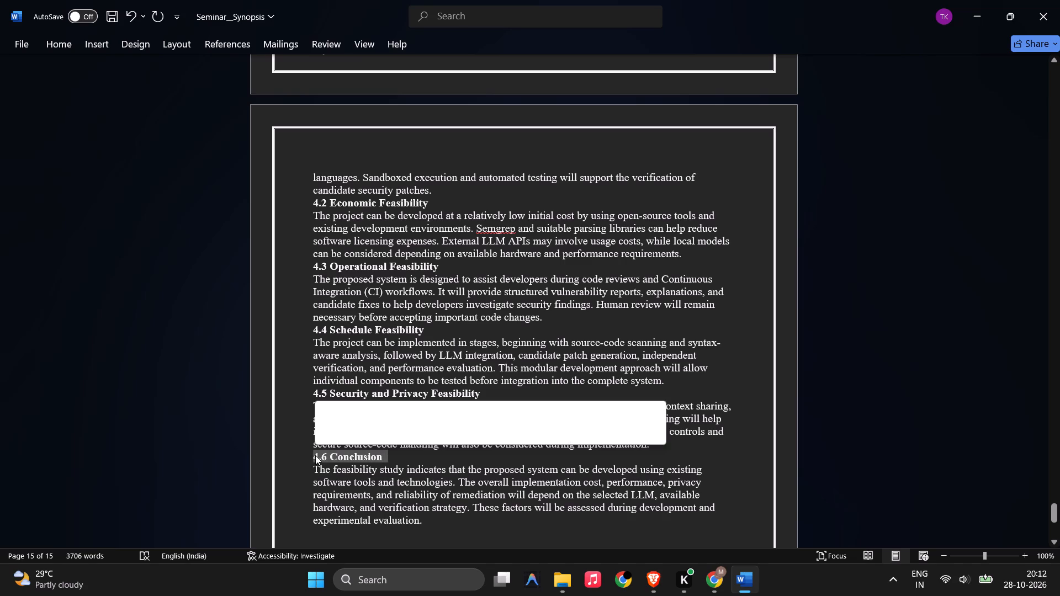
pyautogui.click(421, 412)
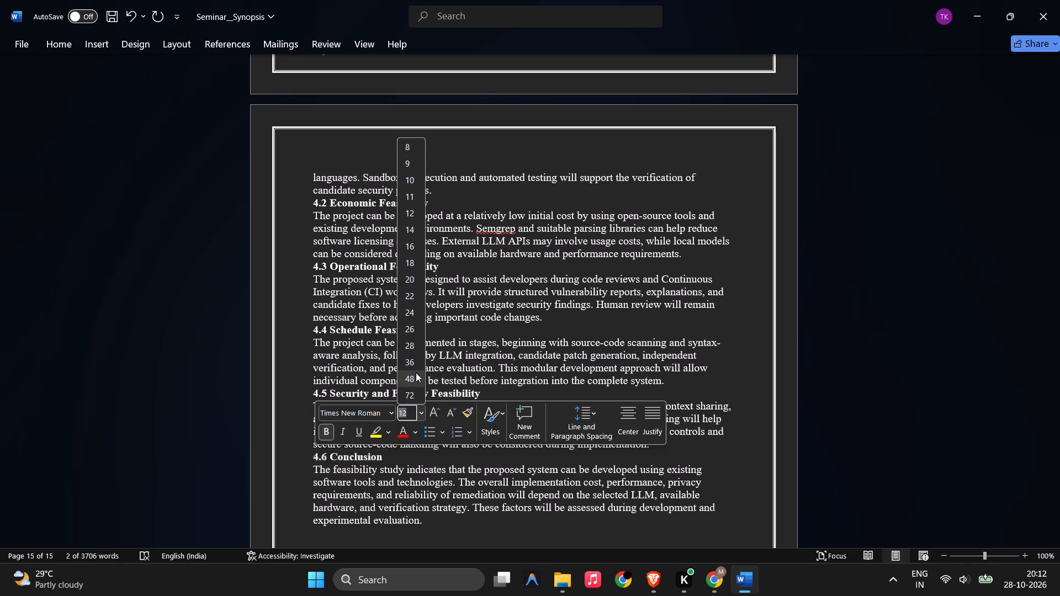
pyautogui.click(410, 229)
pyautogui.click(398, 274)
# Make the centred "Chapter 4 : Feasibility Study" heading bold.
pyautogui.scroll(3, 398, 274)
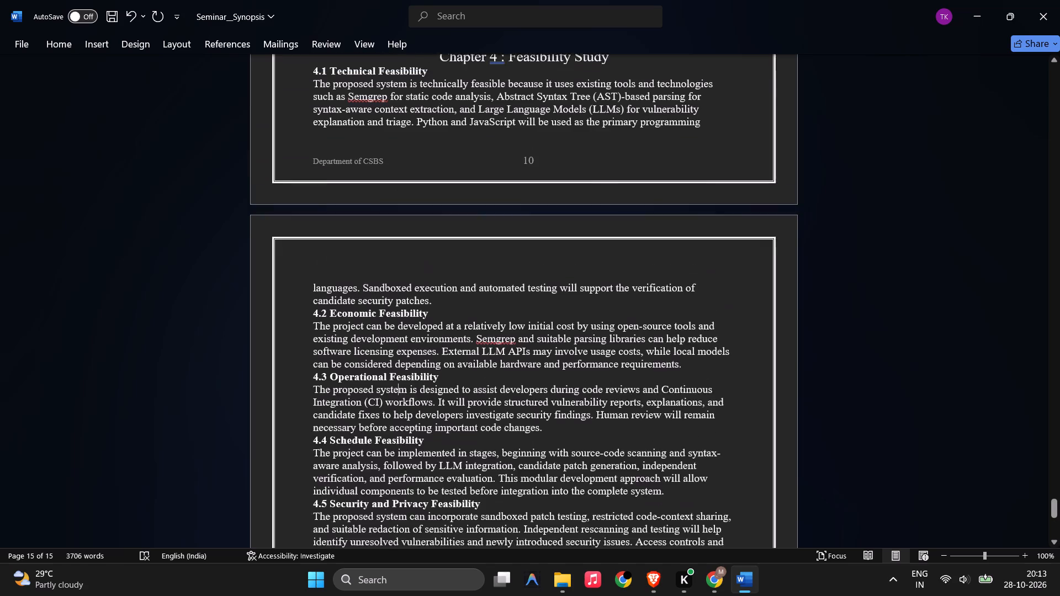
pyautogui.scroll(5, 398, 274)
pyautogui.click(482, 211)
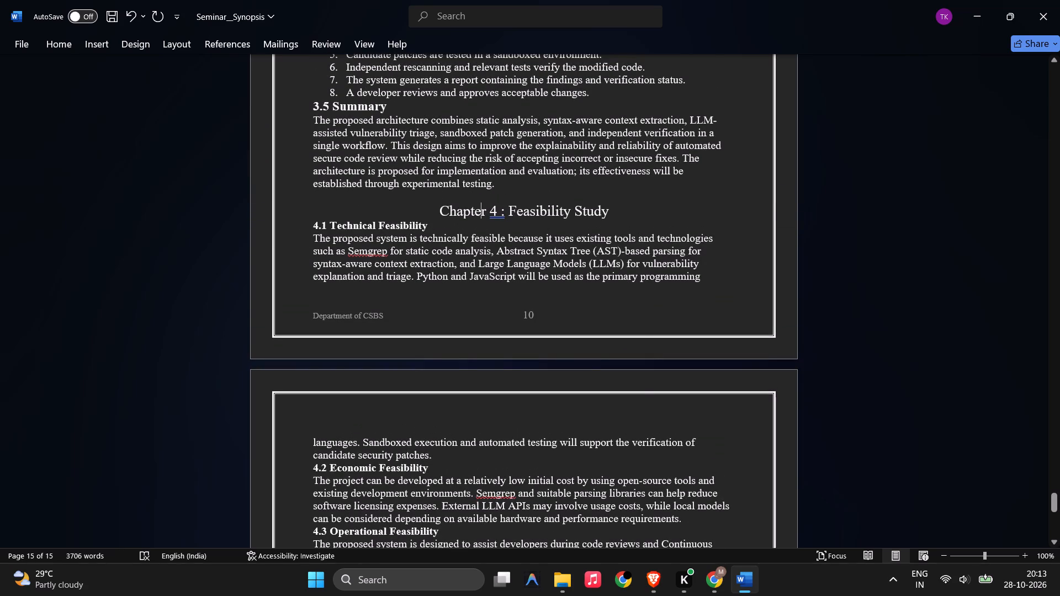
pyautogui.rightClick(483, 211)
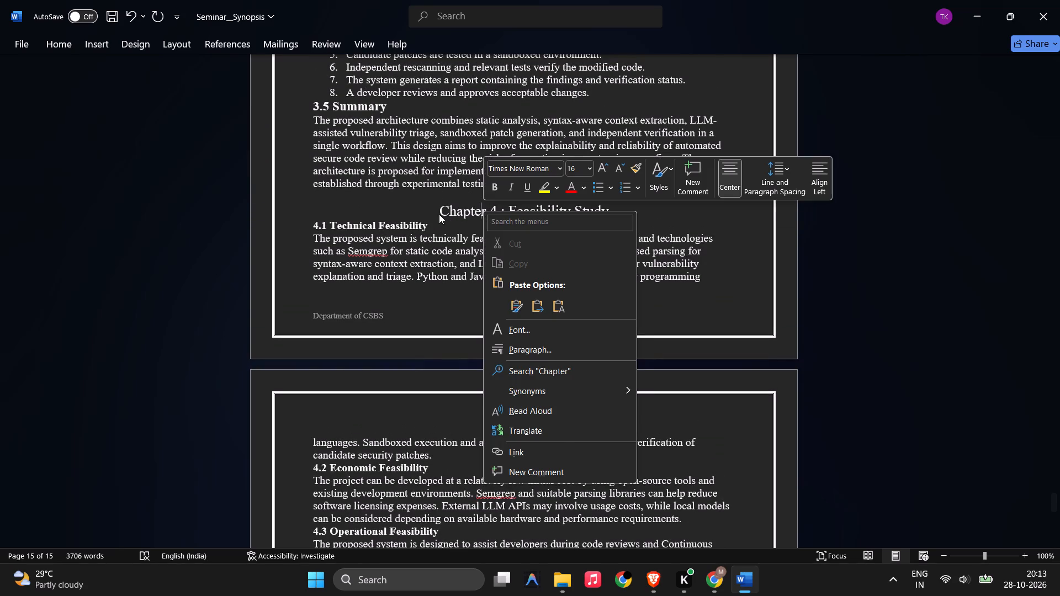
pyautogui.moveTo(437, 214); pyautogui.dragTo(609, 203)
pyautogui.moveTo(612, 206); pyautogui.dragTo(488, 187)
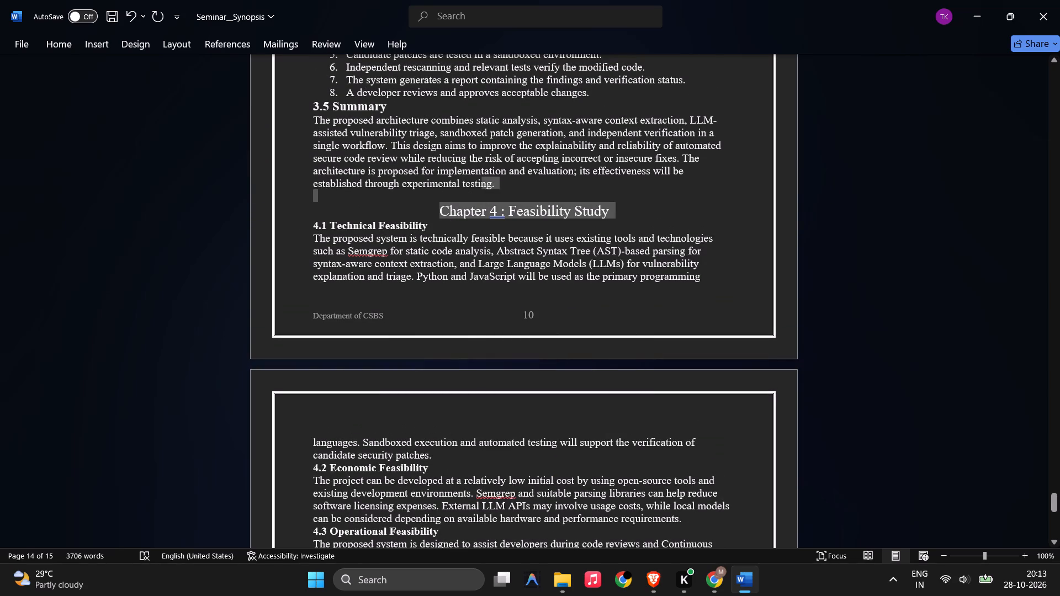
pyautogui.moveTo(488, 187); pyautogui.dragTo(446, 211)
pyautogui.hotkey('ctrl', 'b')
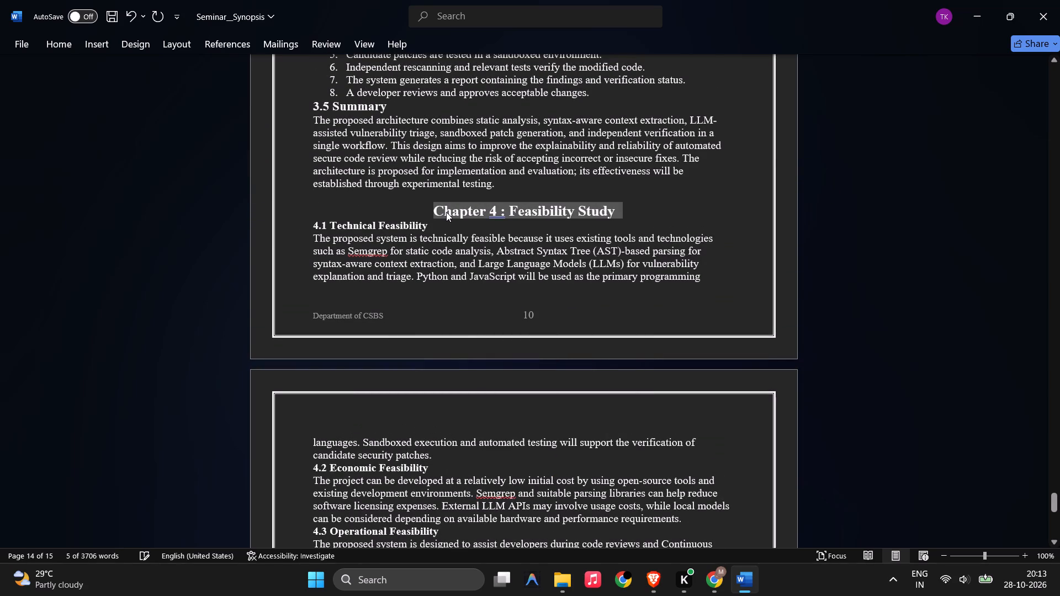
# Set the font size of the 4.1 Technical, 4.2 Economic and 4.3 Operational Feasibility headings to 14.
pyautogui.moveTo(315, 221); pyautogui.dragTo(402, 219)
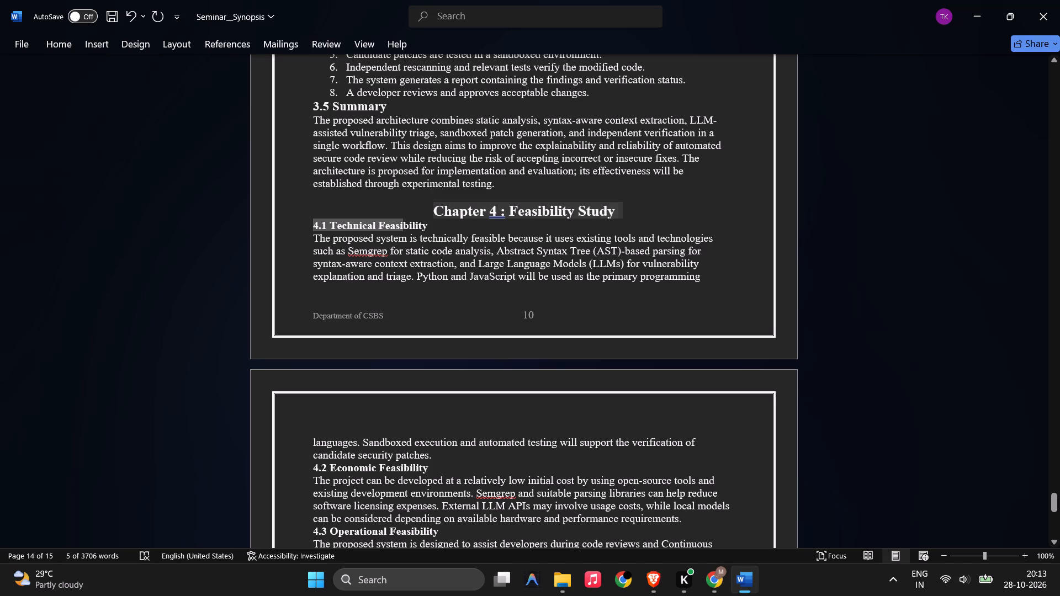
pyautogui.moveTo(402, 219); pyautogui.dragTo(433, 219)
pyautogui.rightClick(383, 226)
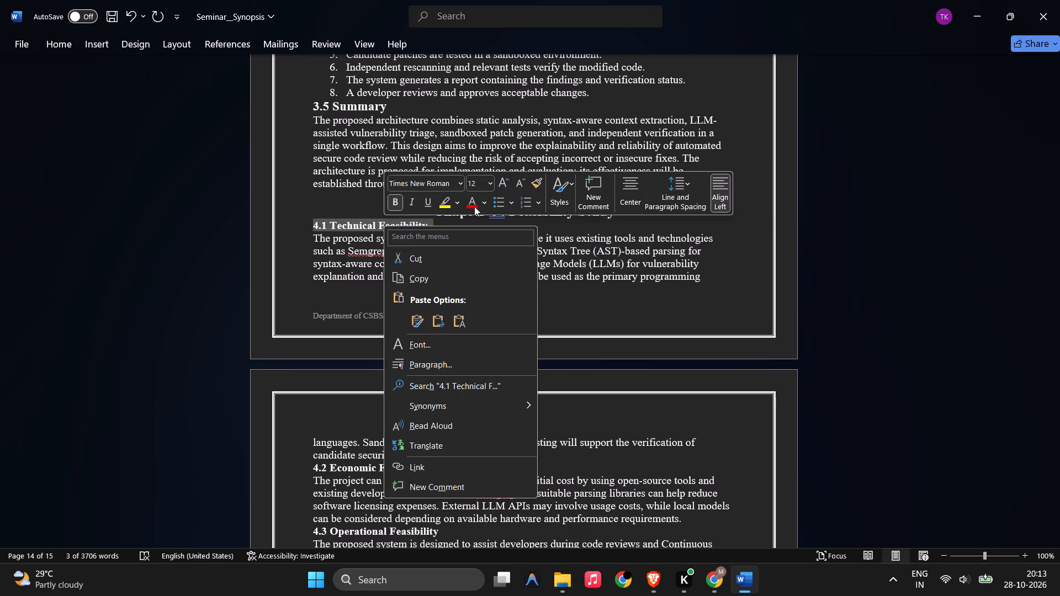
pyautogui.click(490, 183)
pyautogui.click(481, 279)
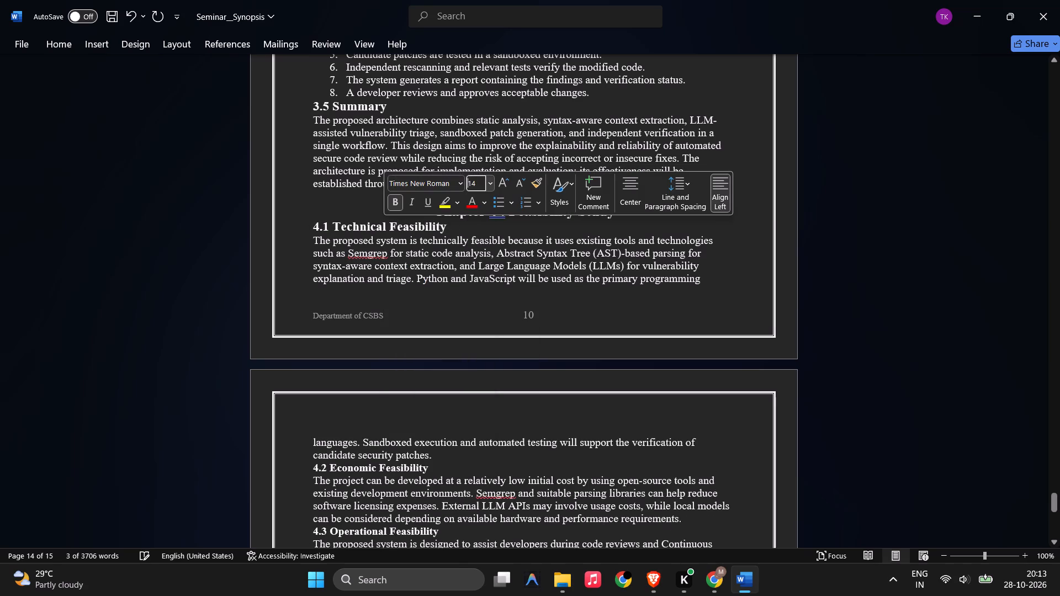
pyautogui.scroll(-3, 434, 309)
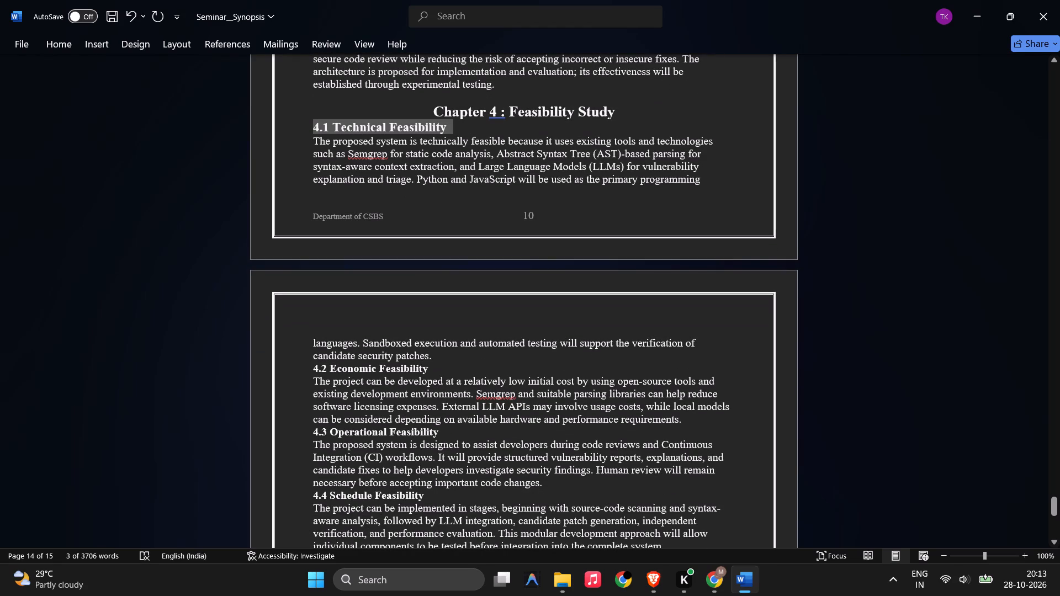
pyautogui.moveTo(428, 368); pyautogui.dragTo(308, 372)
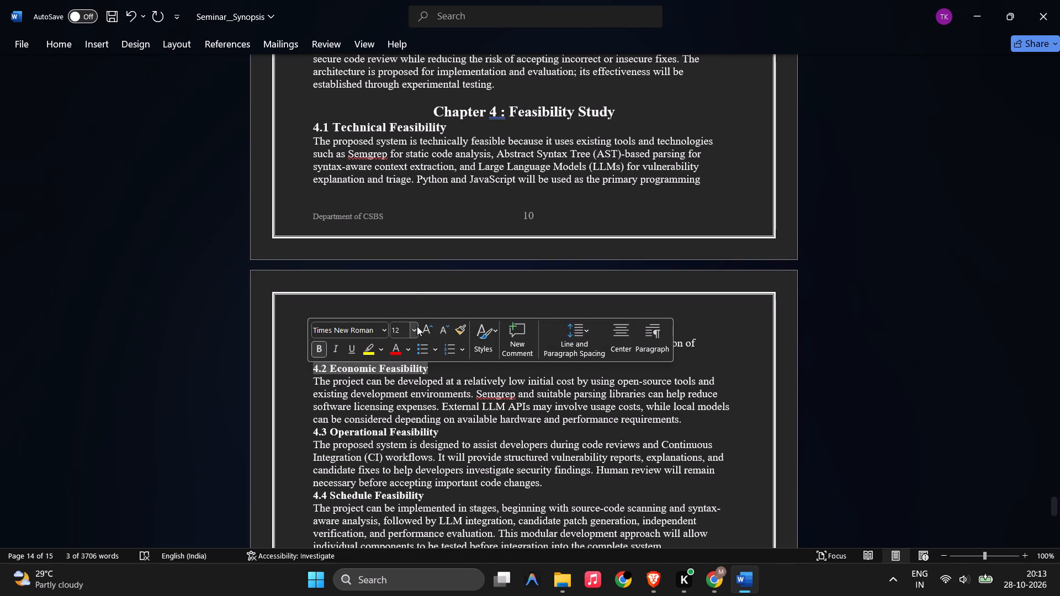
pyautogui.click(417, 326)
pyautogui.click(406, 151)
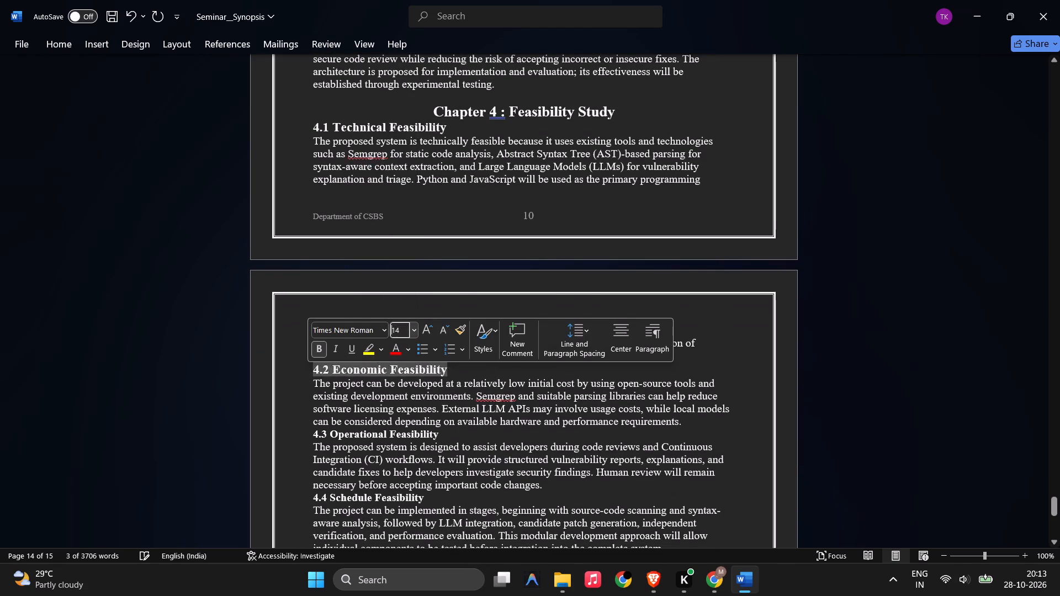
pyautogui.scroll(-4, 409, 155)
pyautogui.moveTo(449, 300); pyautogui.dragTo(317, 301)
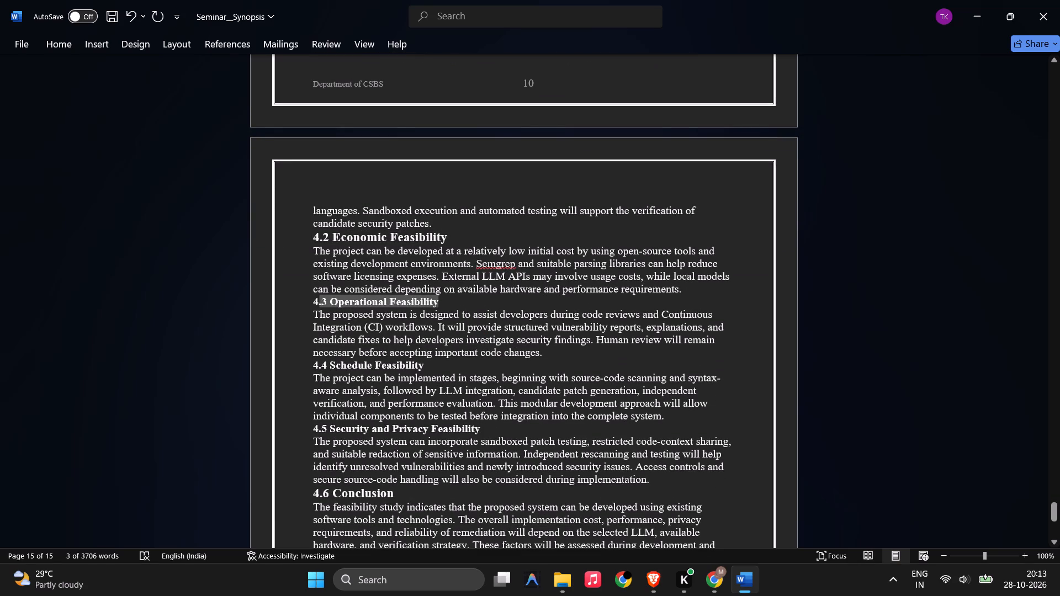
pyautogui.moveTo(317, 301); pyautogui.dragTo(298, 304)
pyautogui.click(407, 256)
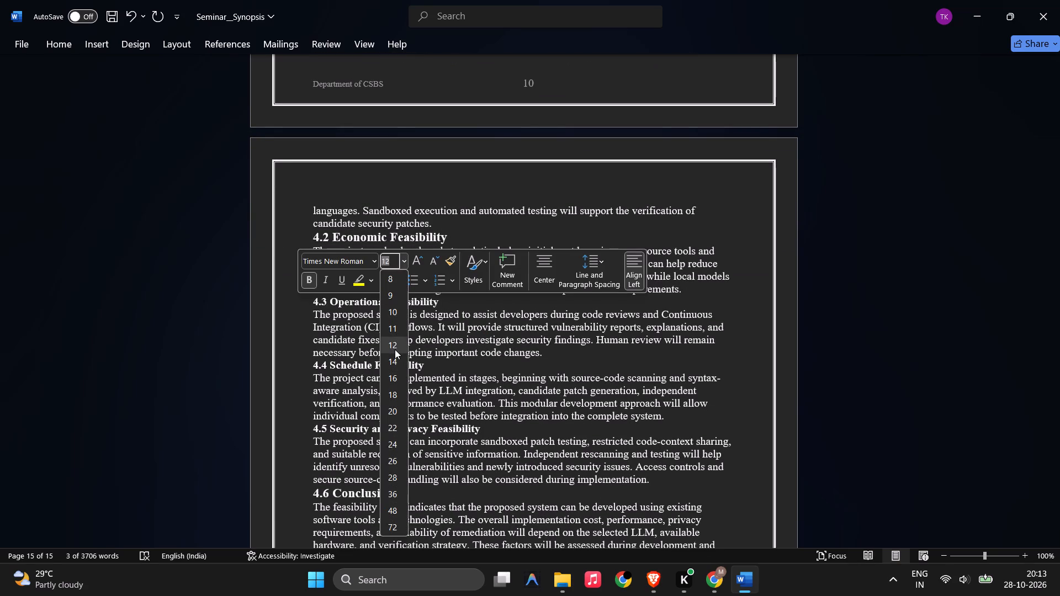
pyautogui.click(395, 357)
# Set the font size of the 4.4 Schedule Feasibility and 4.5 Security and Privacy Feasibility headings to 14.
pyautogui.moveTo(428, 371); pyautogui.dragTo(312, 363)
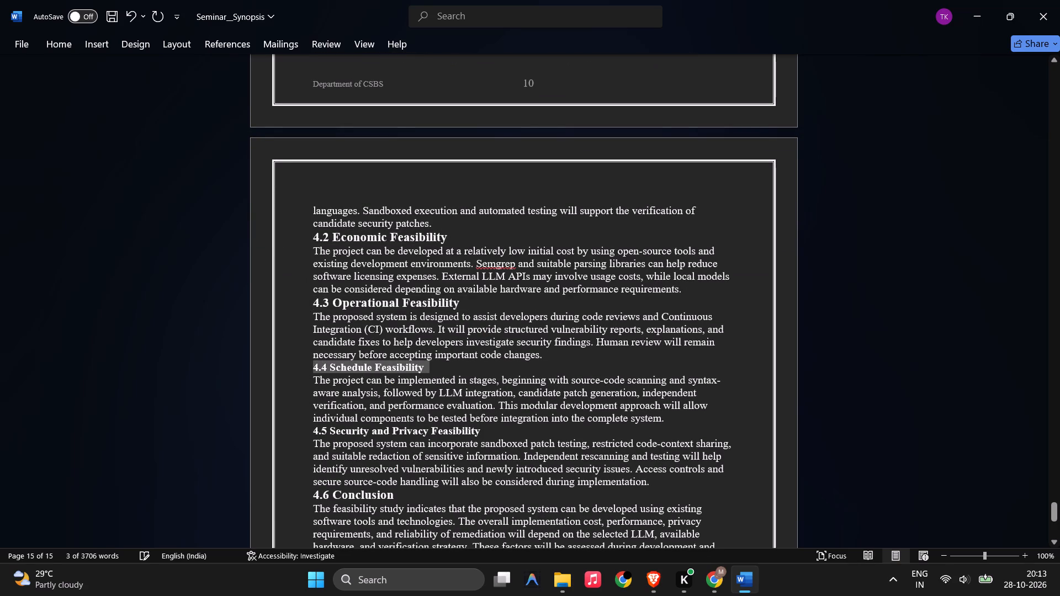
pyautogui.moveTo(312, 363); pyautogui.dragTo(312, 364)
pyautogui.click(416, 324)
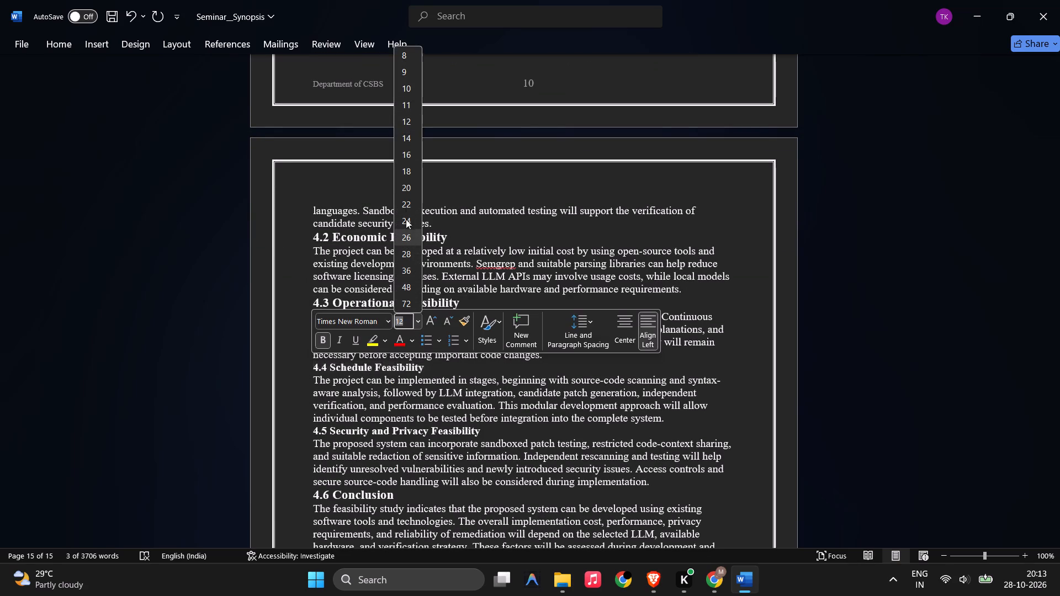
pyautogui.click(406, 139)
pyautogui.scroll(-4, 407, 140)
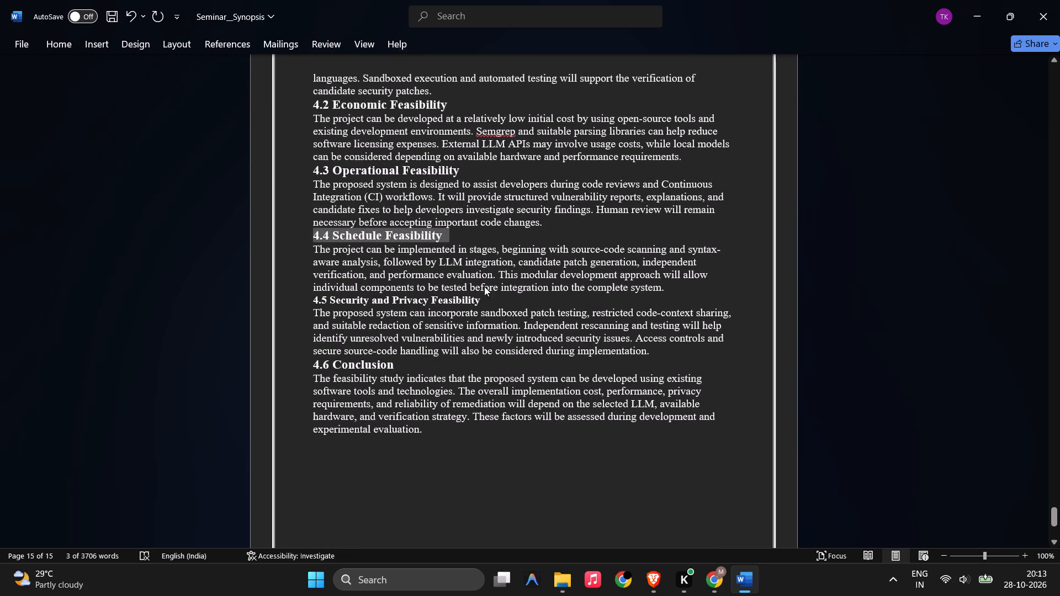
pyautogui.moveTo(492, 296); pyautogui.dragTo(312, 303)
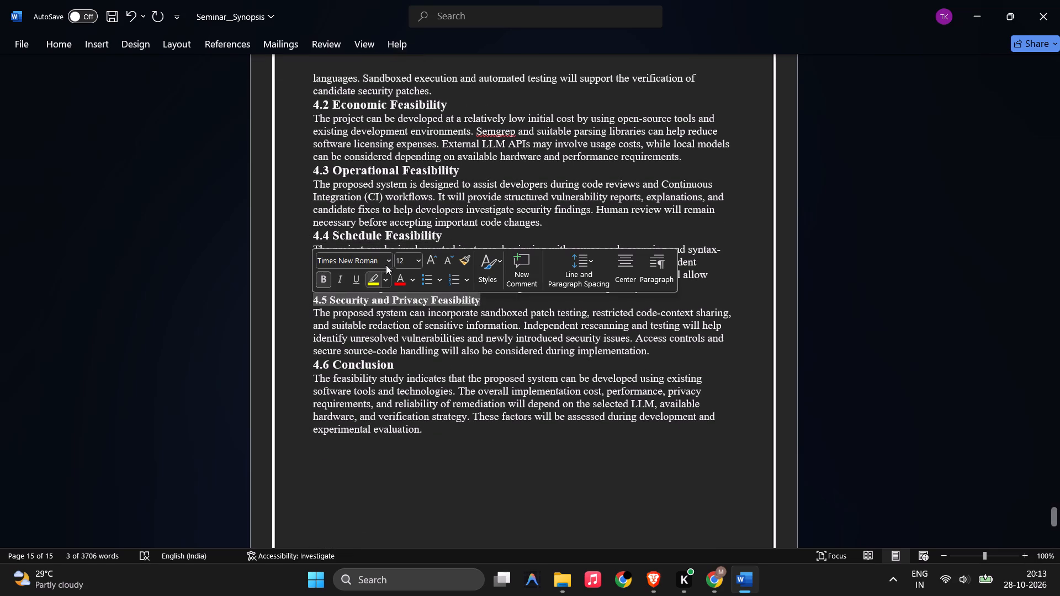
pyautogui.click(415, 260)
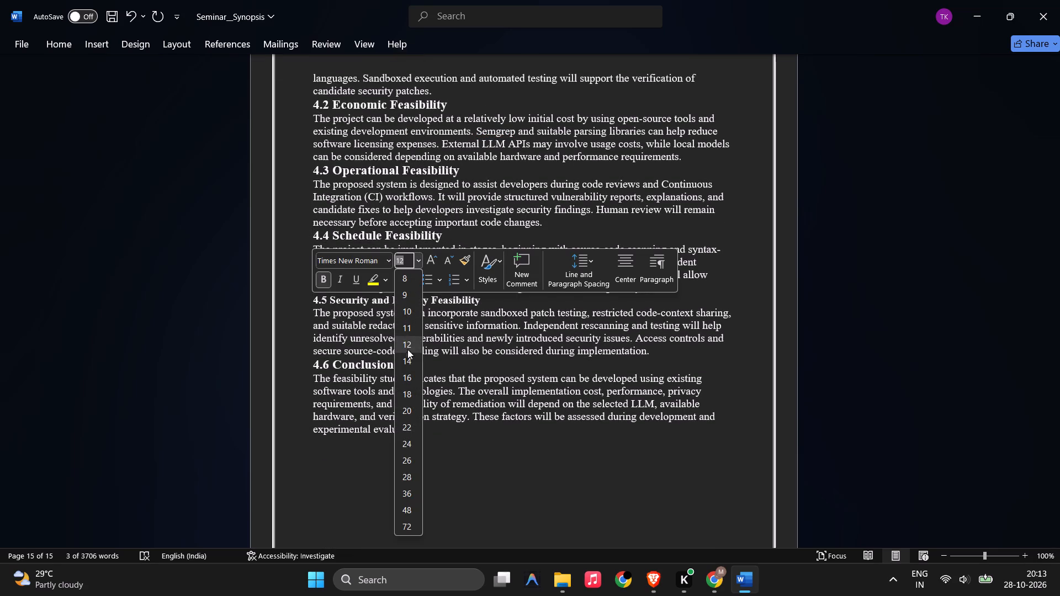
pyautogui.click(407, 361)
pyautogui.moveTo(422, 369); pyautogui.dragTo(316, 367)
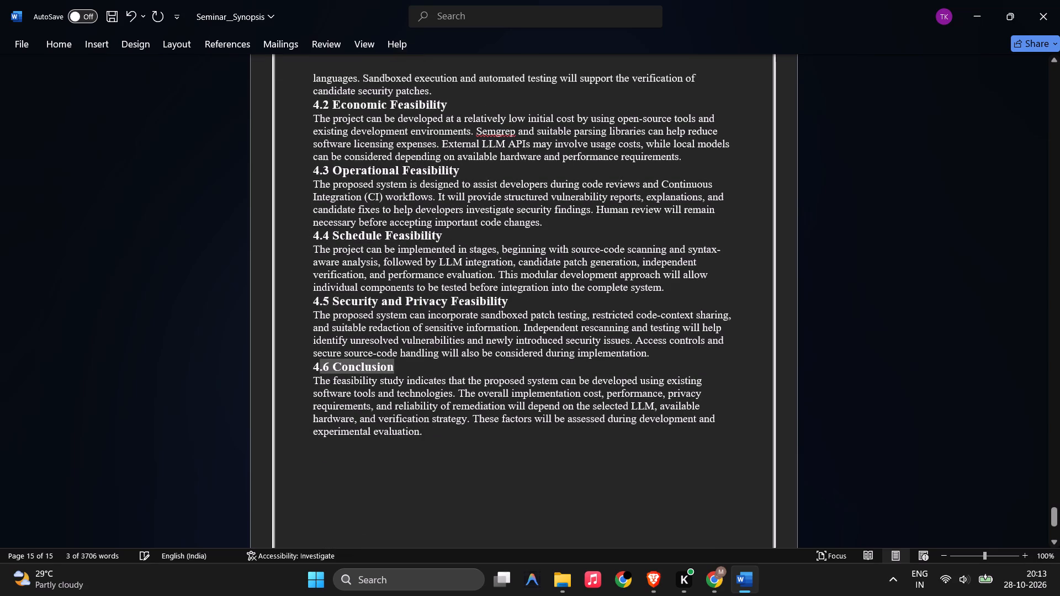
pyautogui.moveTo(316, 367); pyautogui.dragTo(314, 368)
pyautogui.click(419, 398)
pyautogui.scroll(-9, 419, 398)
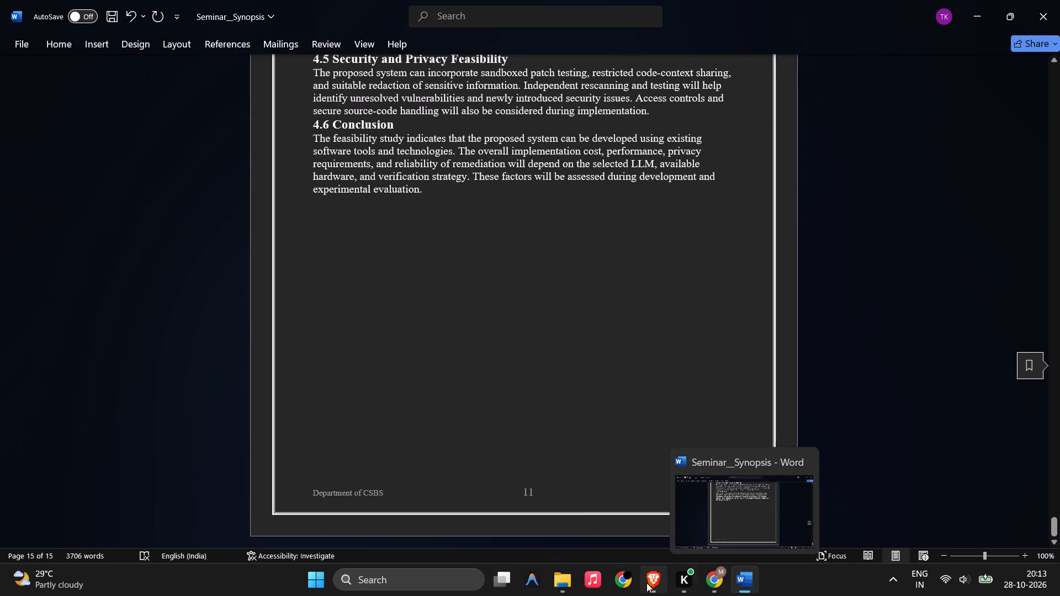
pyautogui.click(562, 578)
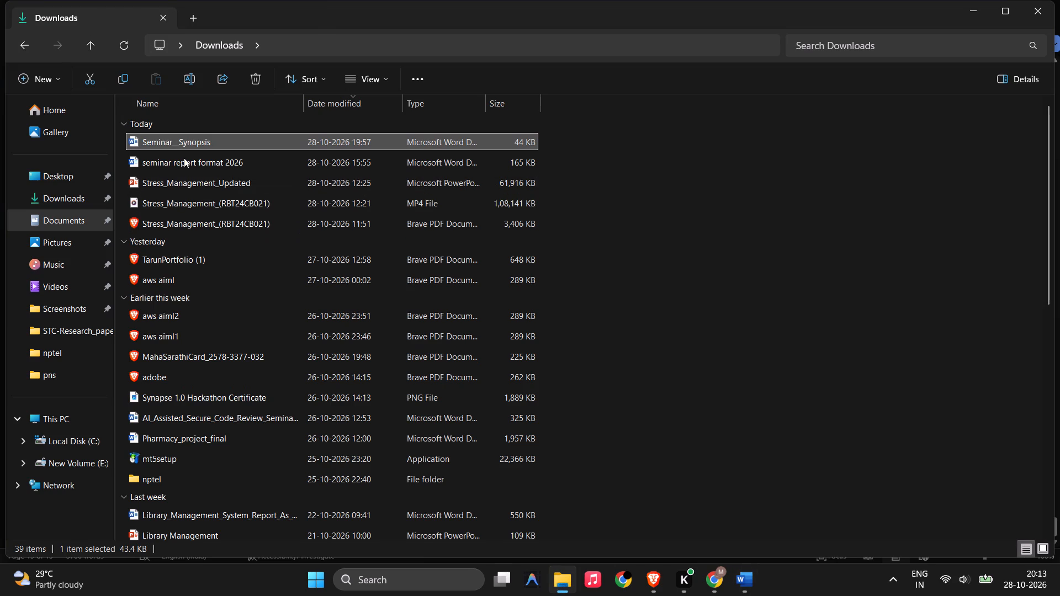
pyautogui.doubleClick(184, 157)
# Copy the whole References / Bibliography section, heading and entries [1] to [5], from the report's last page and close that document.
pyautogui.scroll(-4, 244, 185)
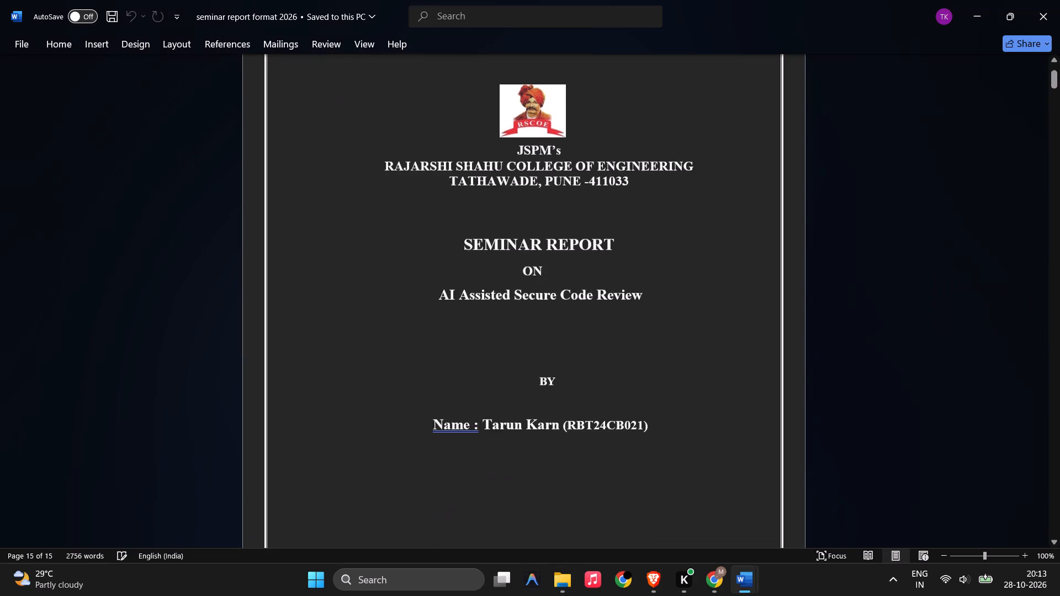
pyautogui.scroll(-20, 245, 187)
pyautogui.scroll(-6, 245, 187)
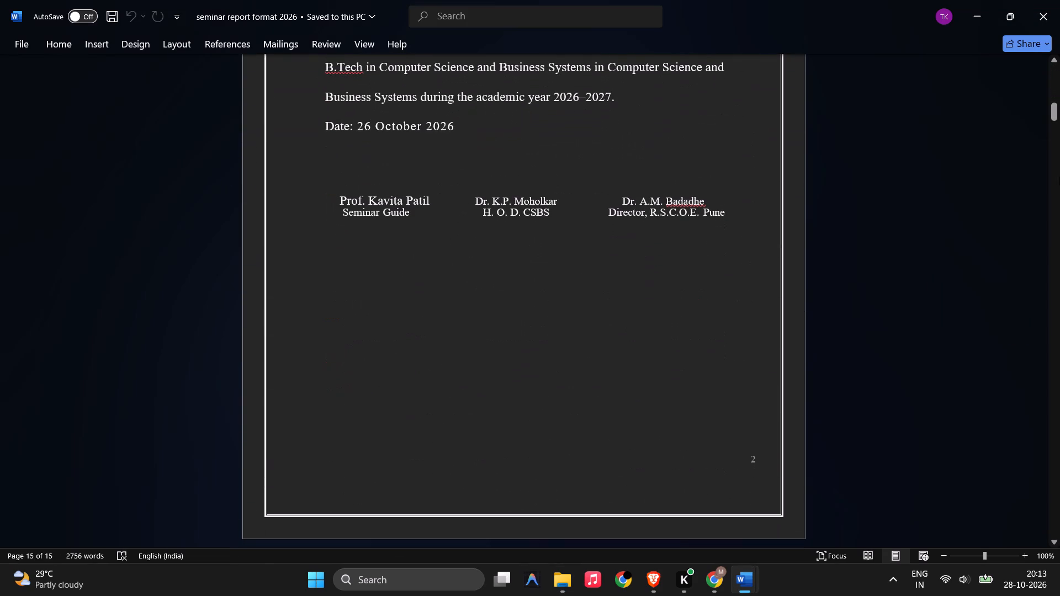
pyautogui.moveTo(1057, 115); pyautogui.dragTo(1059, 557)
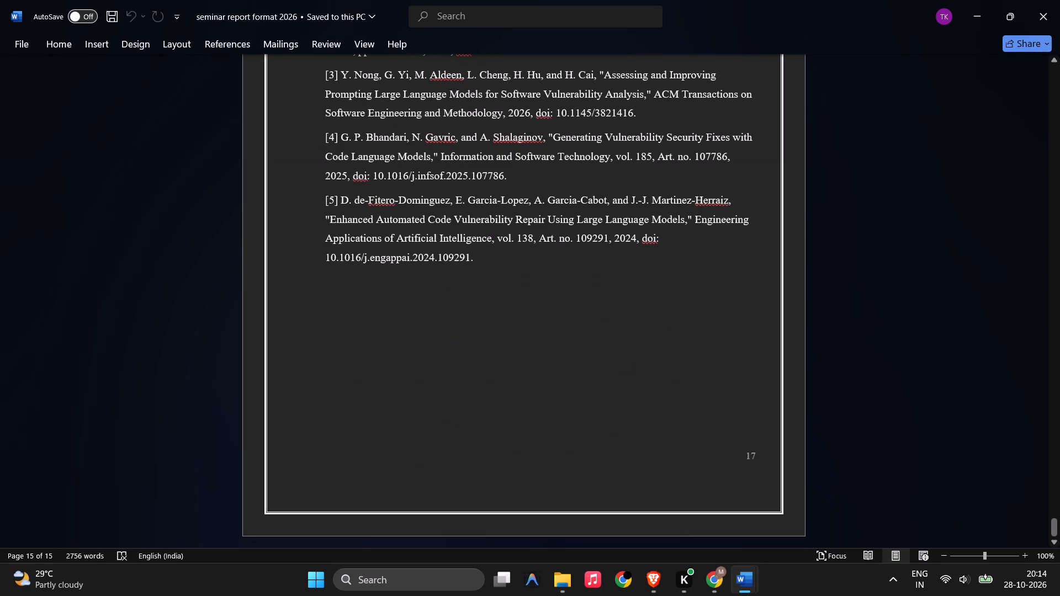
pyautogui.moveTo(482, 259); pyautogui.dragTo(426, 167)
pyautogui.scroll(4, 426, 167)
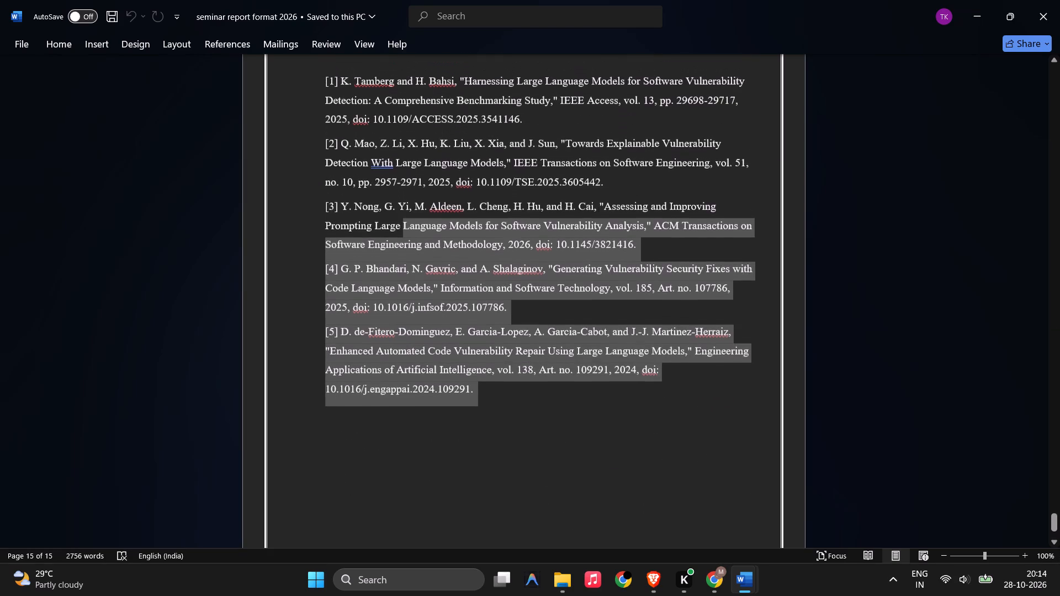
pyautogui.moveTo(426, 167); pyautogui.dragTo(420, 87)
pyautogui.scroll(2, 347, 136)
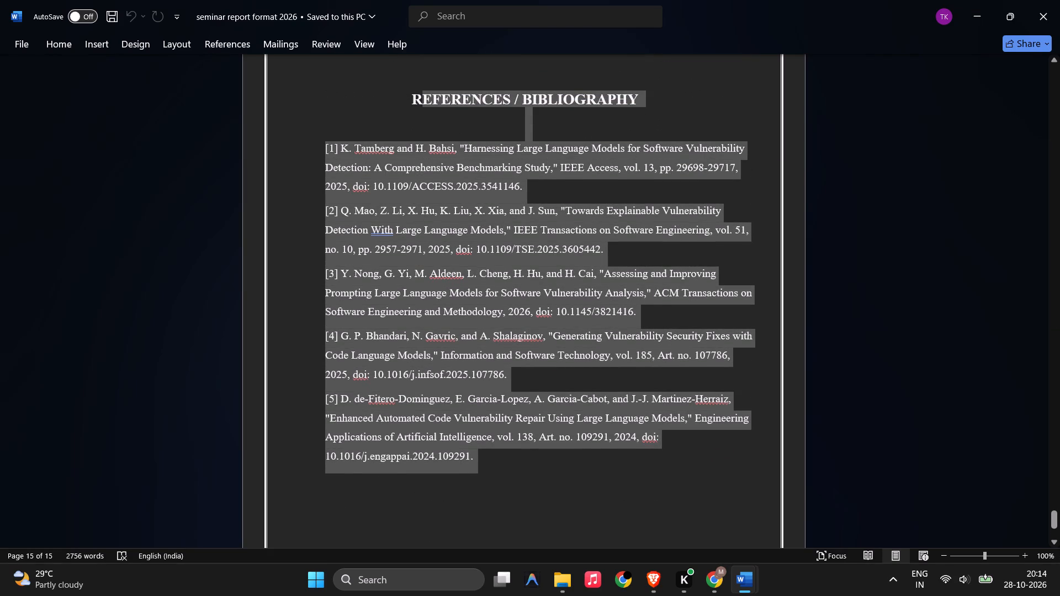
pyautogui.moveTo(420, 87); pyautogui.dragTo(414, 91)
pyautogui.hotkey('ctrl', 'c')
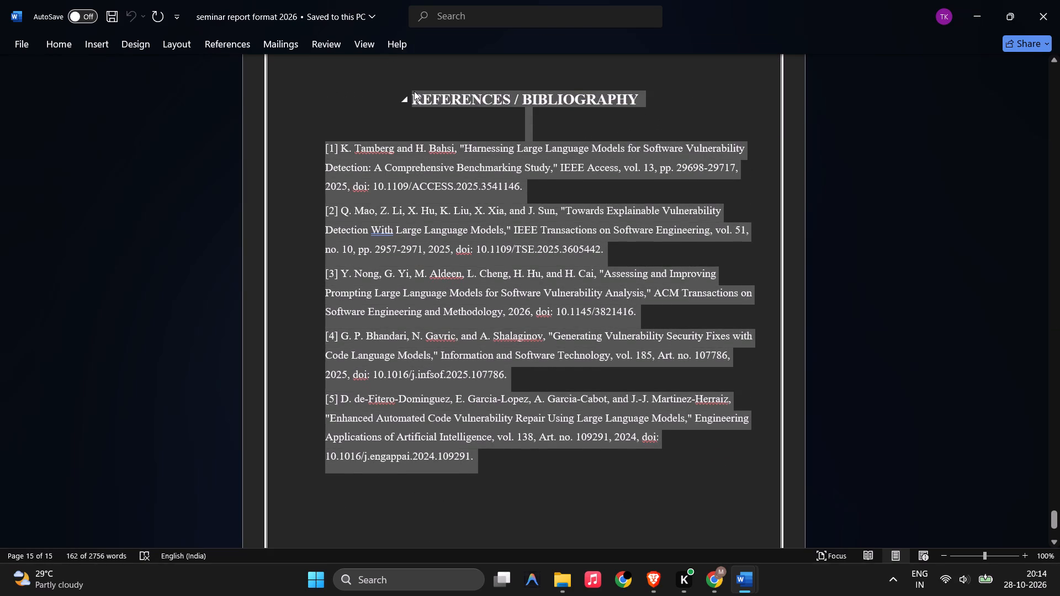
pyautogui.scroll(20, 414, 91)
pyautogui.scroll(3, 414, 91)
pyautogui.scroll(-4, 415, 88)
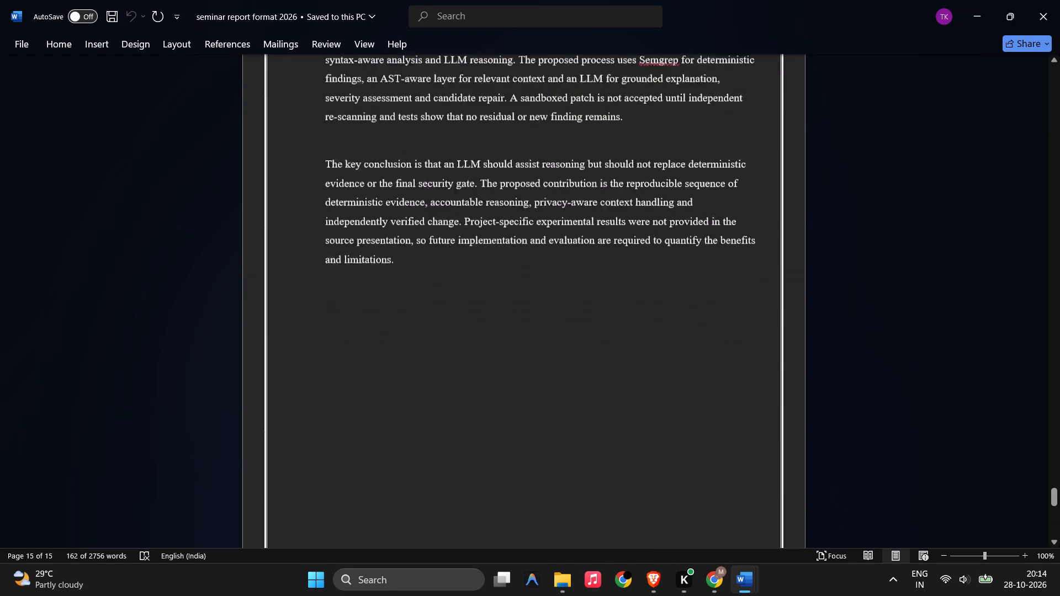
pyautogui.scroll(-8, 415, 88)
pyautogui.click(1046, 12)
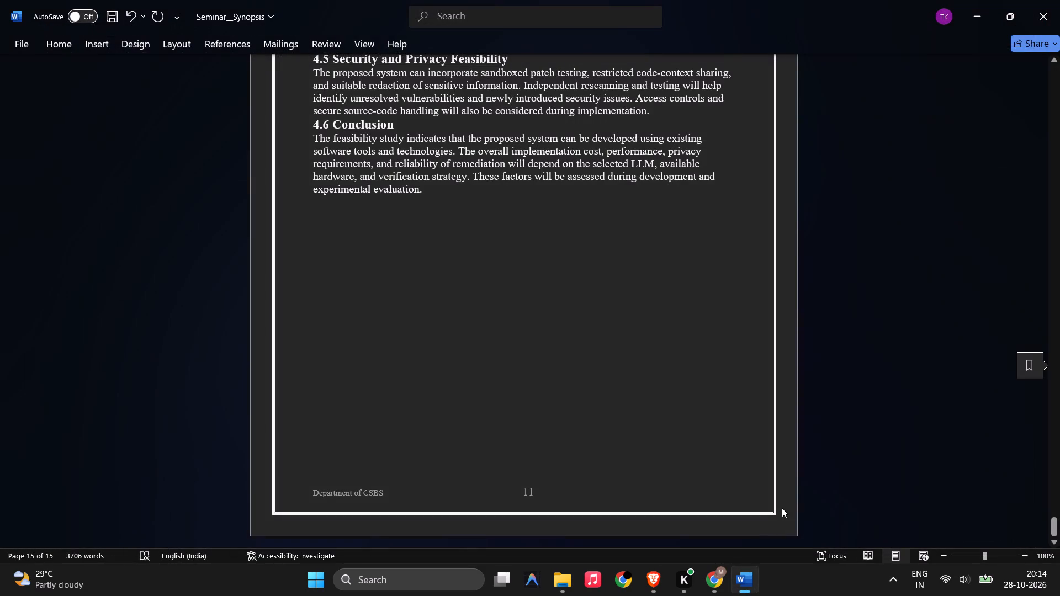
# Add blank lines after the 4.6 Conclusion text to reach a new page and paste the copied references section there.
pyautogui.click(621, 398)
pyautogui.press('Return')
pyautogui.press('Return')
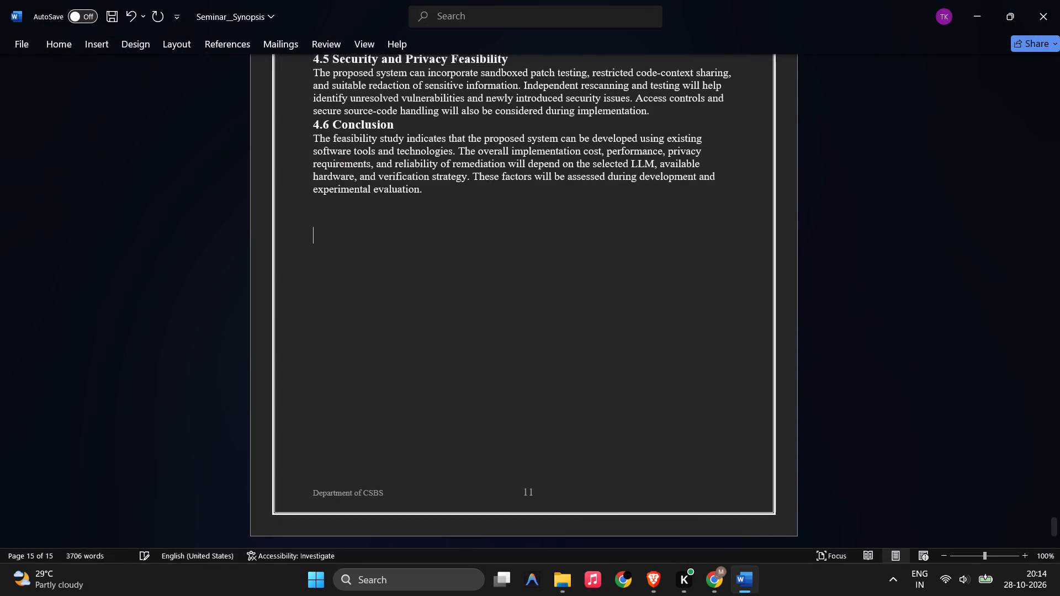
pyautogui.press('Return')
pyautogui.press('Return')
pyautogui.press('Return')
pyautogui.press('Return')
pyautogui.press('Return')
pyautogui.press('Return')
pyautogui.press('Return')
pyautogui.press('Return')
pyautogui.press('Return')
pyautogui.press('Return')
pyautogui.press('Return')
pyautogui.press('Return')
pyautogui.press('Return')
pyautogui.press('Return')
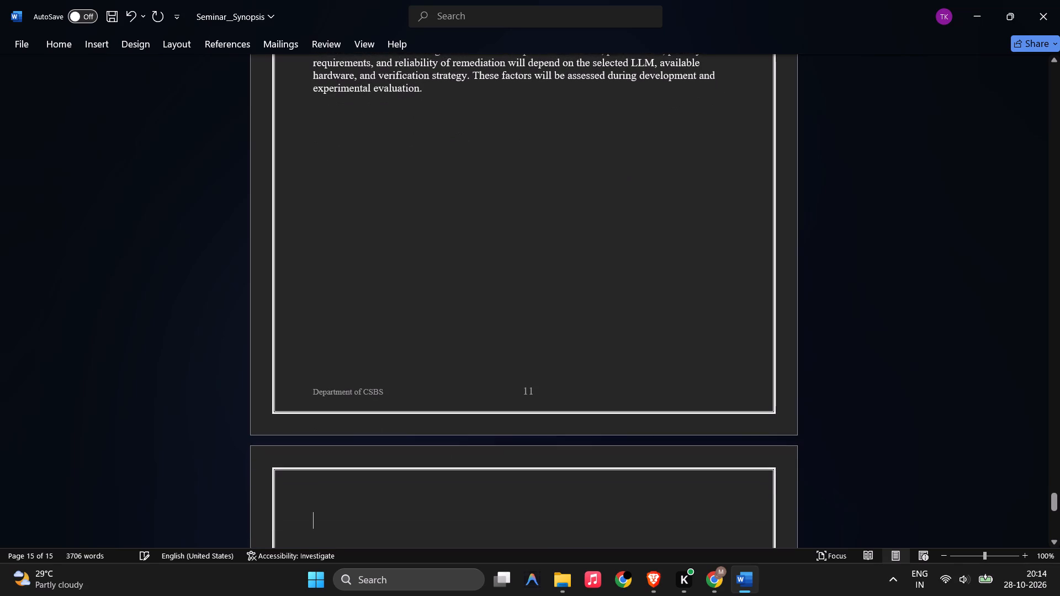
pyautogui.hotkey('ctrl', 'v')
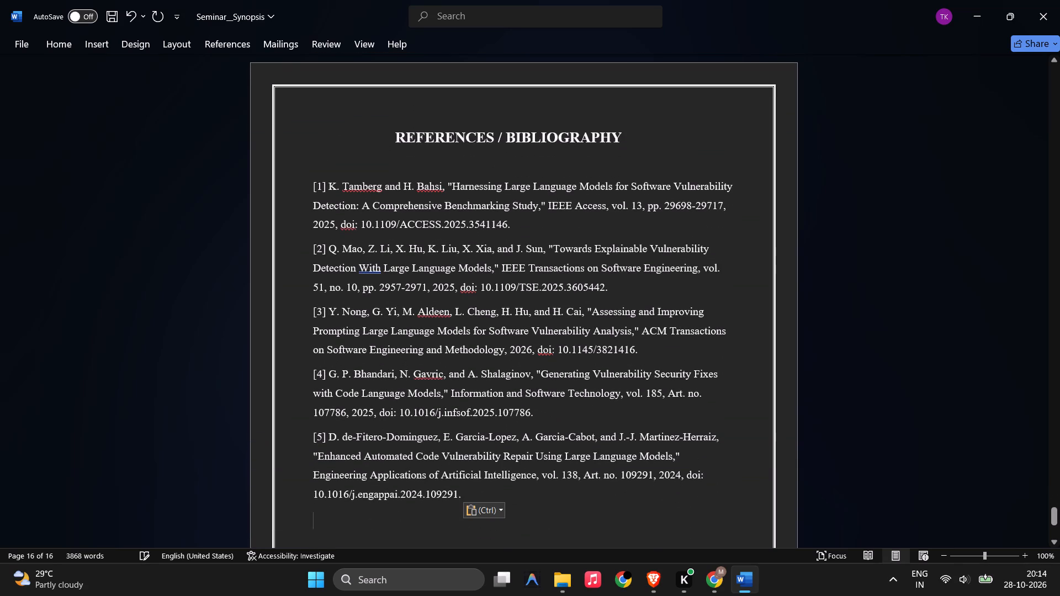
# Shorten the pasted section's heading to "REFERENCES" by deleting "/ BIBLIOGRAPHY".
pyautogui.click(630, 137)
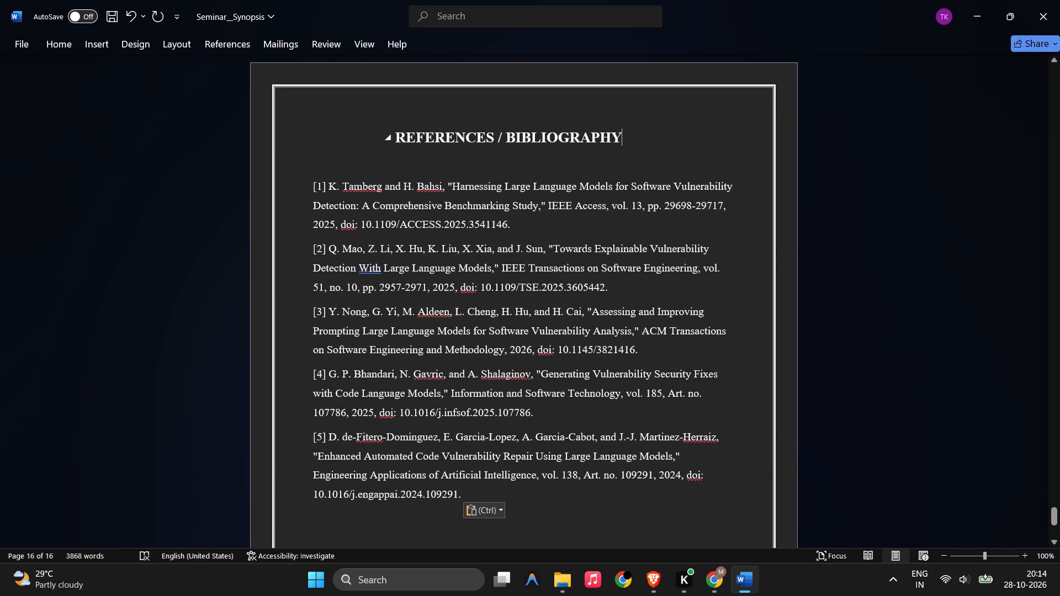
pyautogui.press('BackSpace')
pyautogui.press('BackSpace')
pyautogui.press('BackSpace')
pyautogui.press('BackSpace')
pyautogui.press('BackSpace')
pyautogui.press('BackSpace')
pyautogui.press('BackSpace')
pyautogui.press('BackSpace')
pyautogui.press('BackSpace')
pyautogui.press('BackSpace')
pyautogui.press('BackSpace')
pyautogui.press('BackSpace')
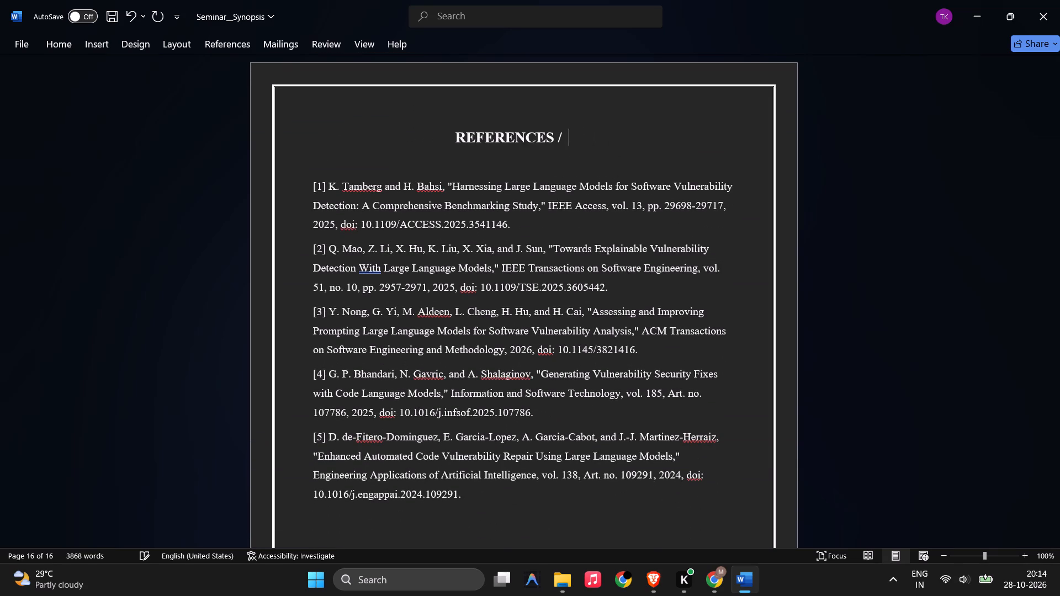
pyautogui.press('BackSpace')
pyautogui.press('BackSpace')
pyautogui.press('BackSpace')
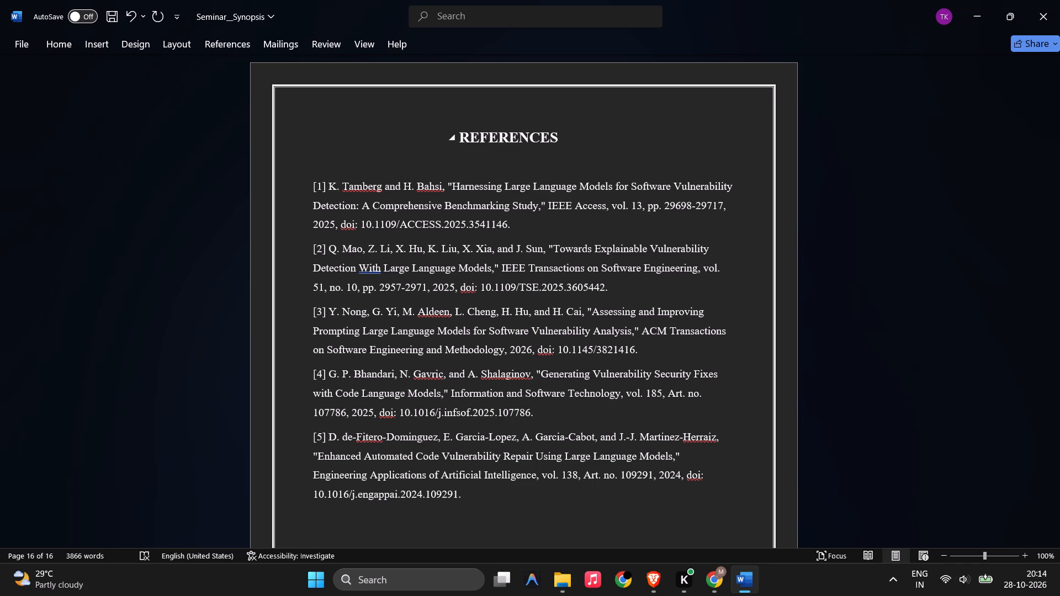
# Save the Seminar_Synopsis document.
pyautogui.hotkey('ctrl', 's')
pyautogui.scroll(3, 629, 137)
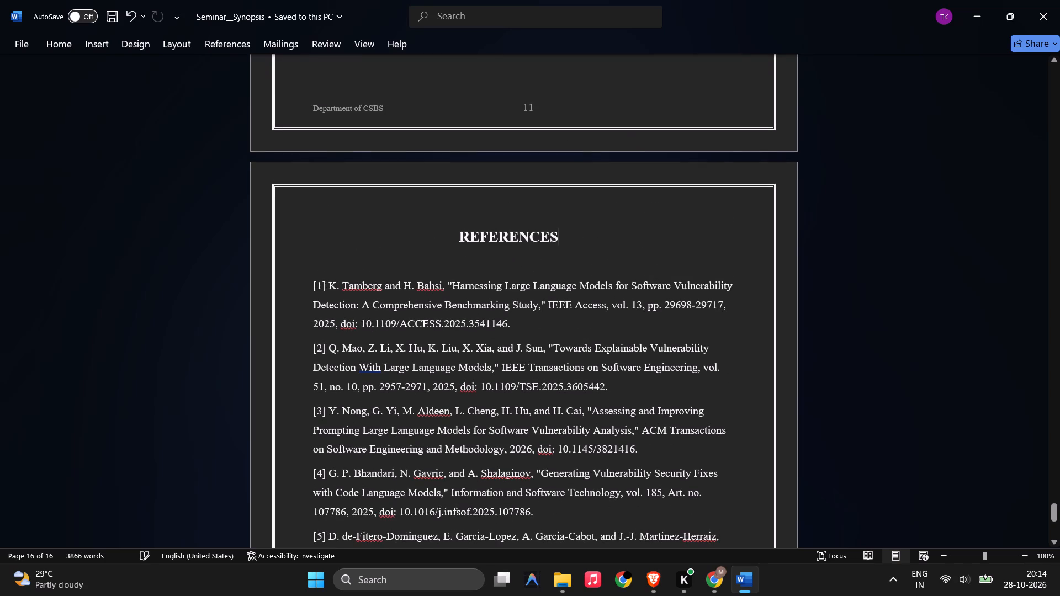
# Justify the alignment of reference entries [1] to [5] on the References page.
pyautogui.scroll(-5, 641, 177)
pyautogui.scroll(1, 642, 177)
pyautogui.scroll(-2, 642, 177)
pyautogui.moveTo(470, 407); pyautogui.dragTo(352, 223)
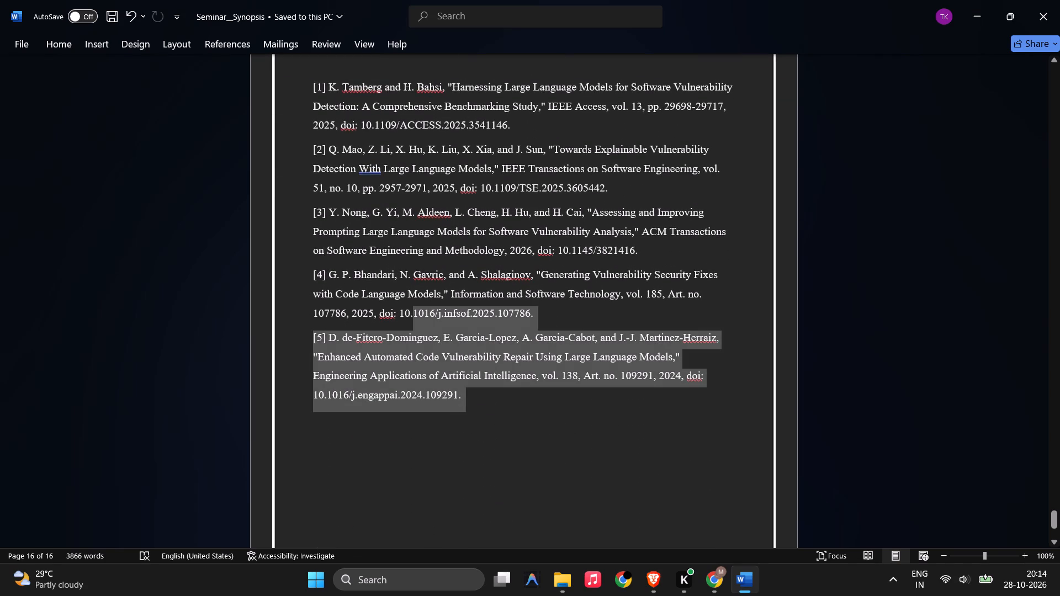
pyautogui.moveTo(352, 223); pyautogui.dragTo(301, 87)
pyautogui.click(57, 41)
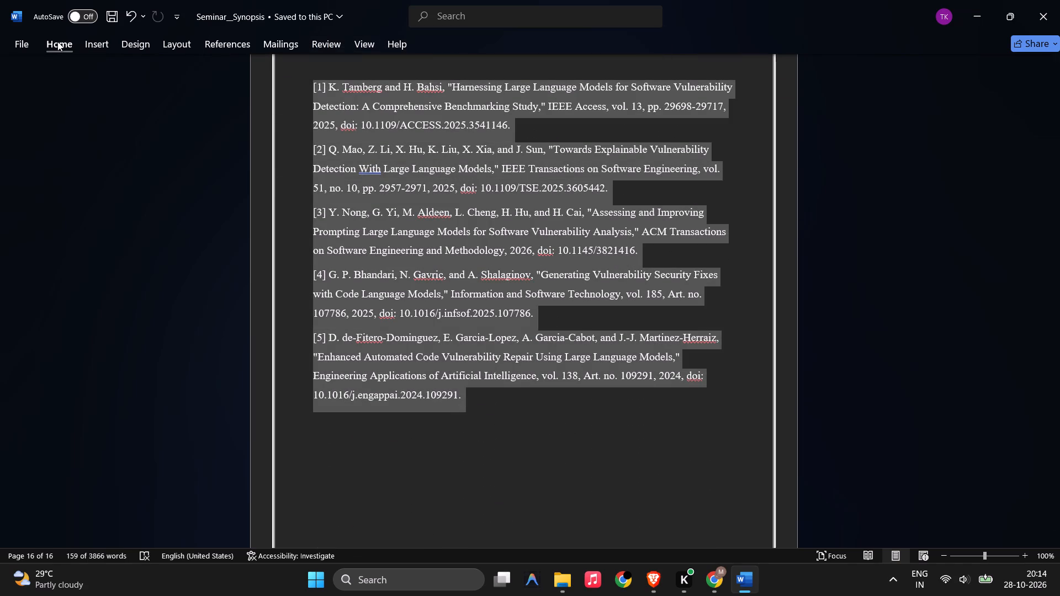
pyautogui.click(411, 89)
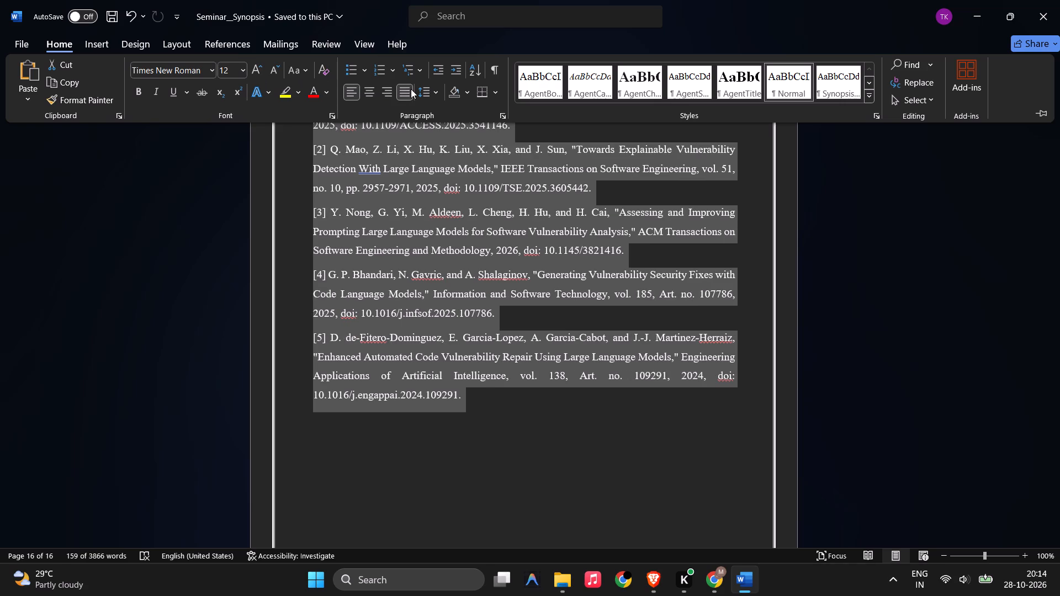
# Justify the Chapter 4 text from 4.1 Technical Feasibility through the end of 4.6 Conclusion.
pyautogui.scroll(15, 460, 313)
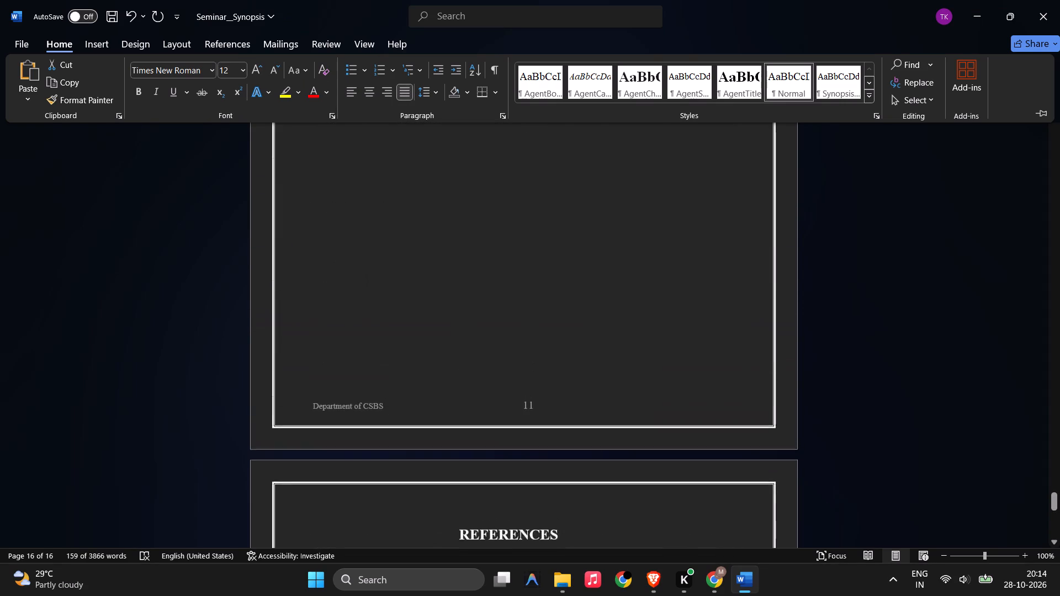
pyautogui.scroll(5, 459, 315)
pyautogui.moveTo(437, 268); pyautogui.dragTo(326, 143)
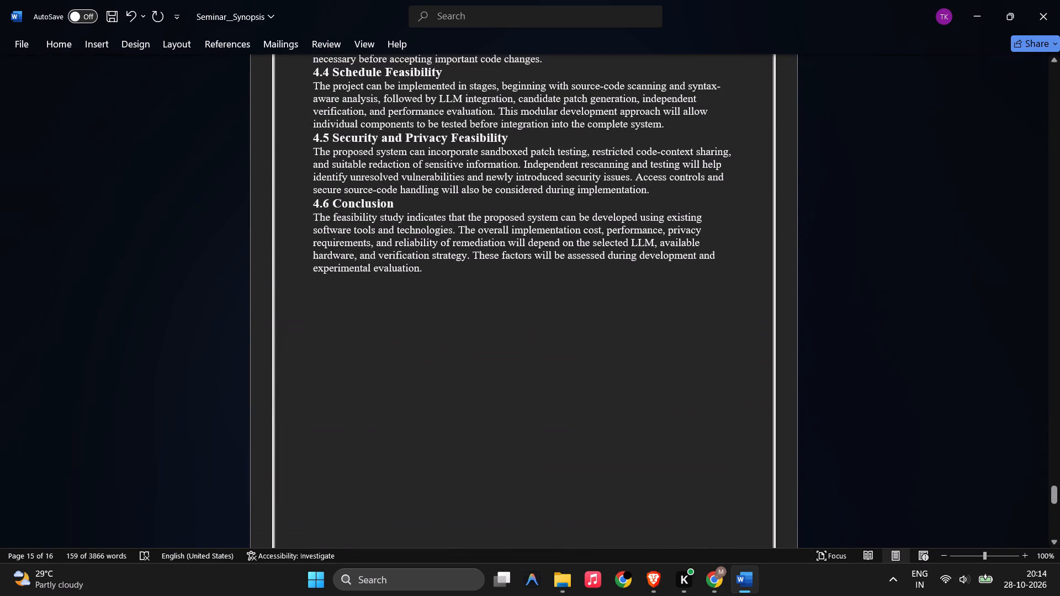
pyautogui.moveTo(424, 263); pyautogui.dragTo(356, 126)
pyautogui.scroll(9, 355, 127)
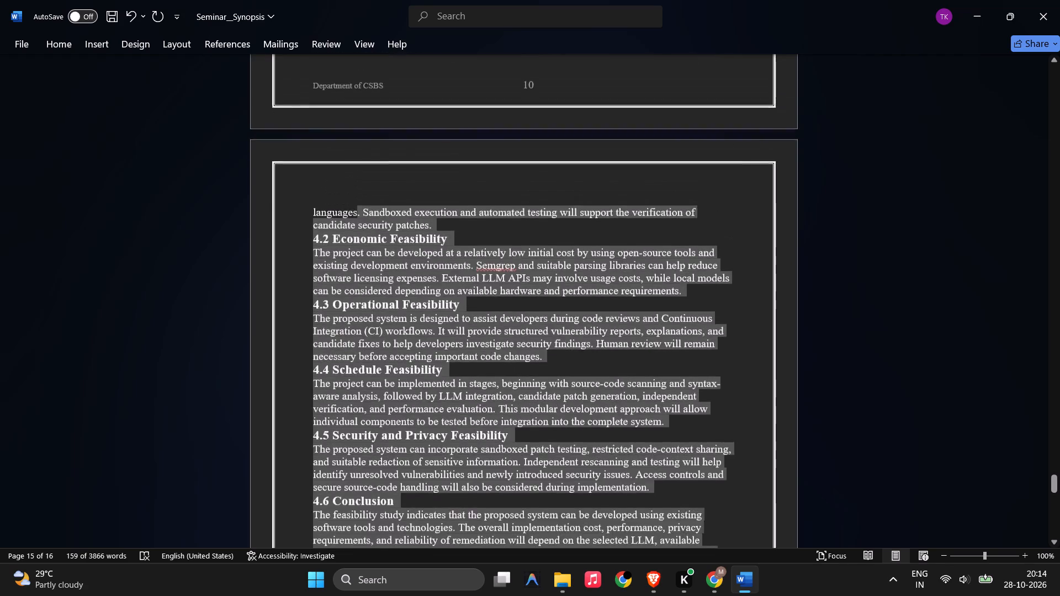
pyautogui.moveTo(356, 126); pyautogui.dragTo(314, 222)
pyautogui.scroll(7, 356, 126)
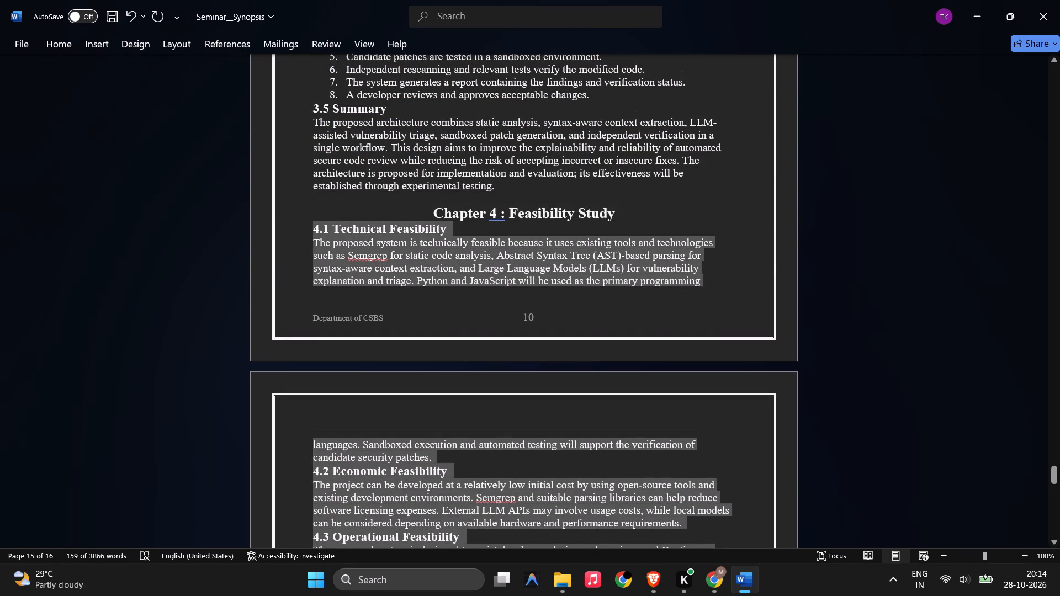
pyautogui.moveTo(314, 222); pyautogui.dragTo(314, 222)
pyautogui.click(67, 41)
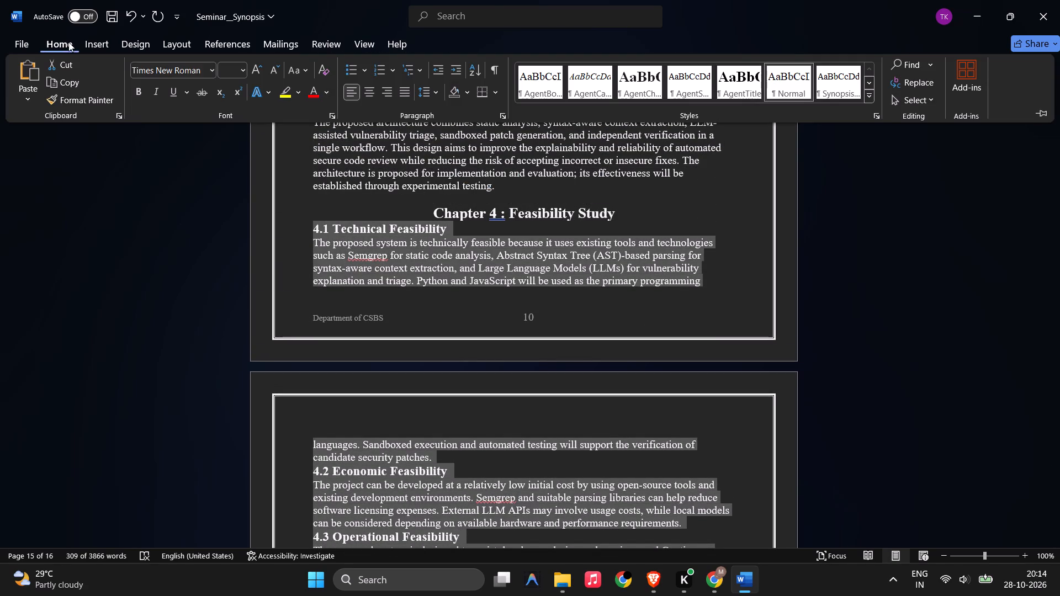
pyautogui.click(404, 98)
# Justify the Chapter 3 text from 3.3 Description of Architecture Components through the end of 3.5 Summary.
pyautogui.scroll(4, 404, 220)
pyautogui.moveTo(504, 317); pyautogui.dragTo(489, 312)
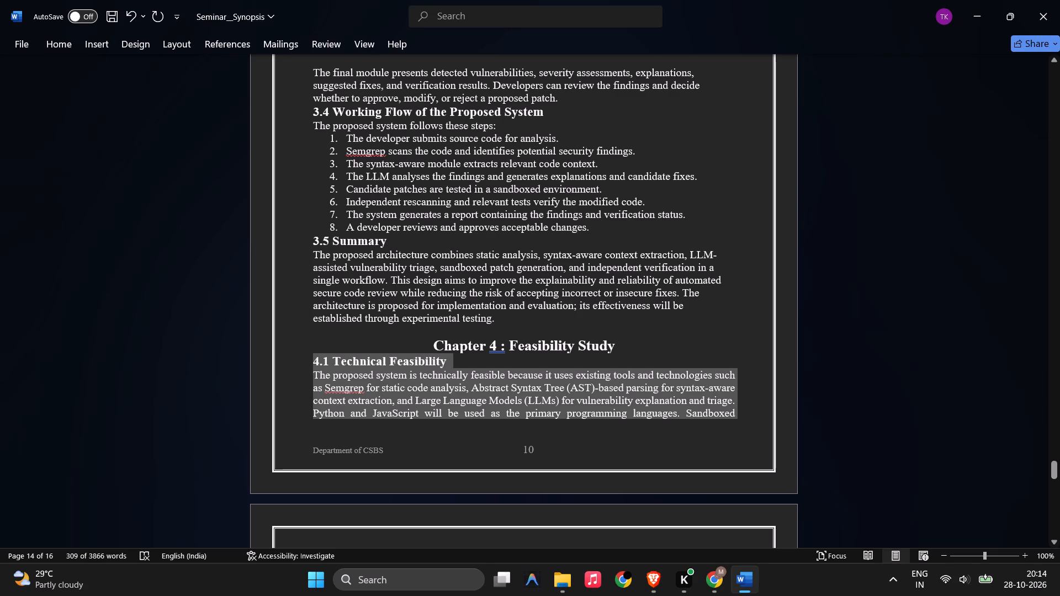
pyautogui.click(493, 317)
pyautogui.click(493, 317)
pyautogui.click(498, 319)
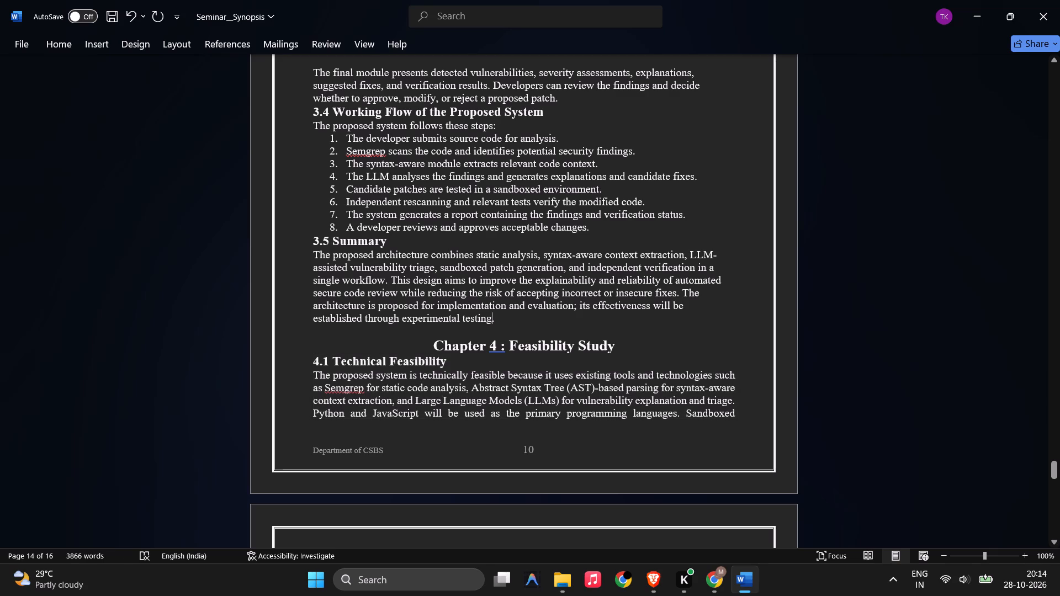
pyautogui.moveTo(498, 319); pyautogui.dragTo(402, 222)
pyautogui.scroll(4, 402, 222)
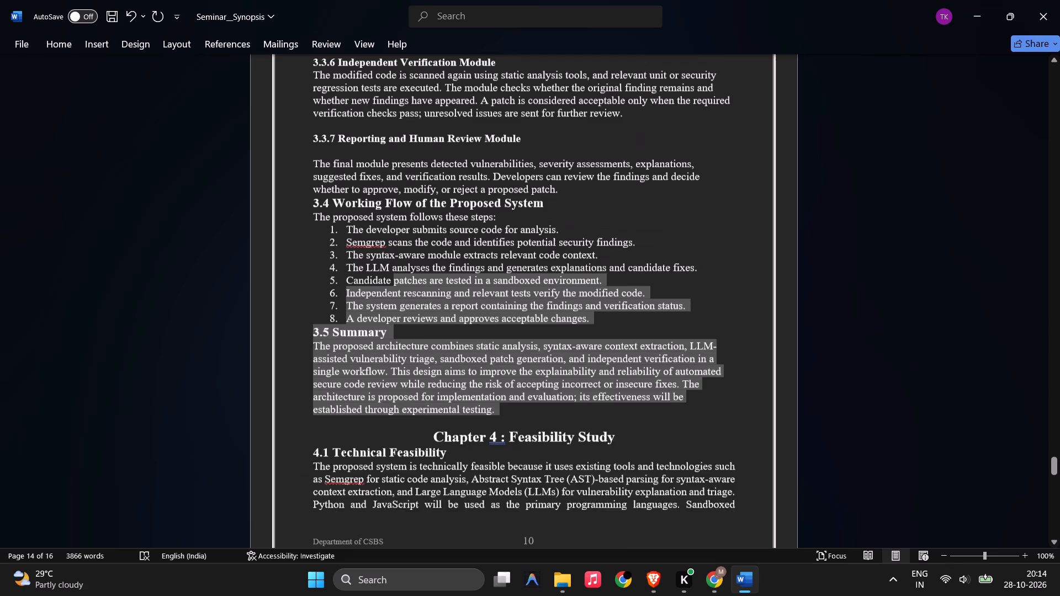
pyautogui.moveTo(402, 222); pyautogui.dragTo(404, 222)
pyautogui.scroll(16, 402, 222)
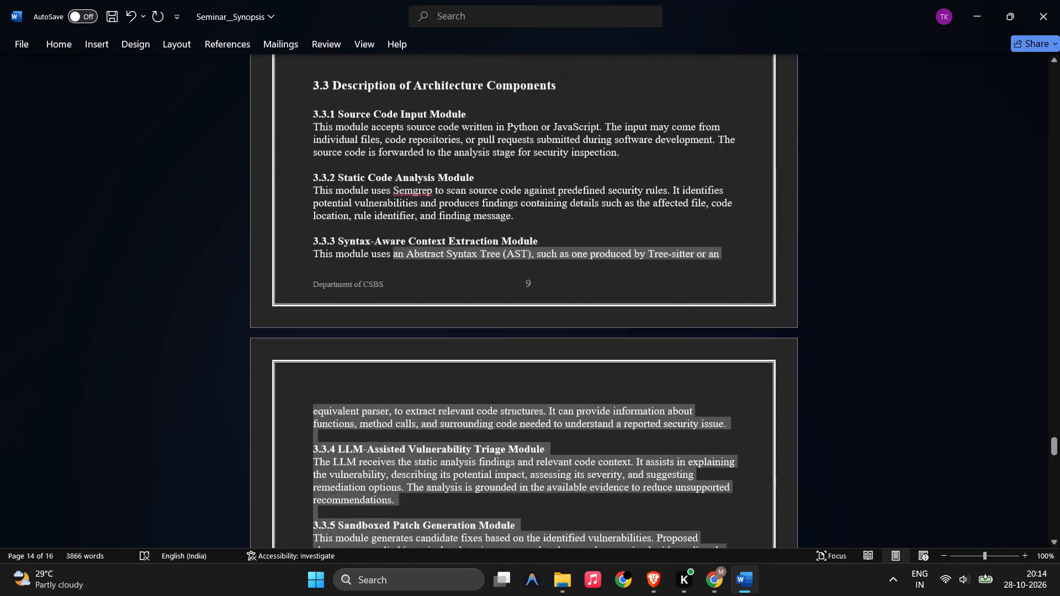
pyautogui.scroll(2, 404, 222)
pyautogui.moveTo(404, 222); pyautogui.dragTo(319, 194)
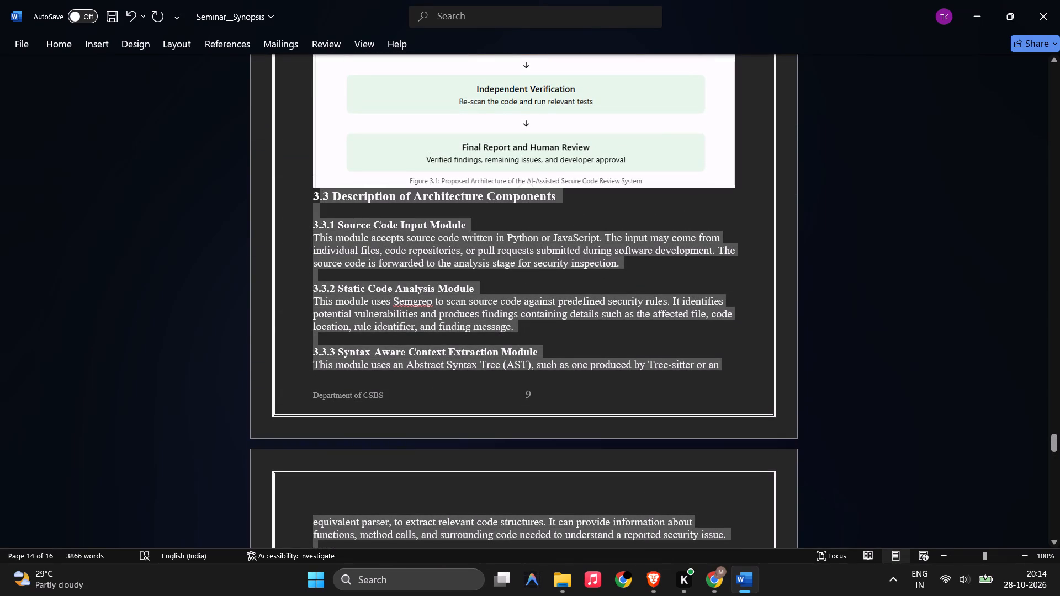
pyautogui.moveTo(319, 194); pyautogui.dragTo(312, 194)
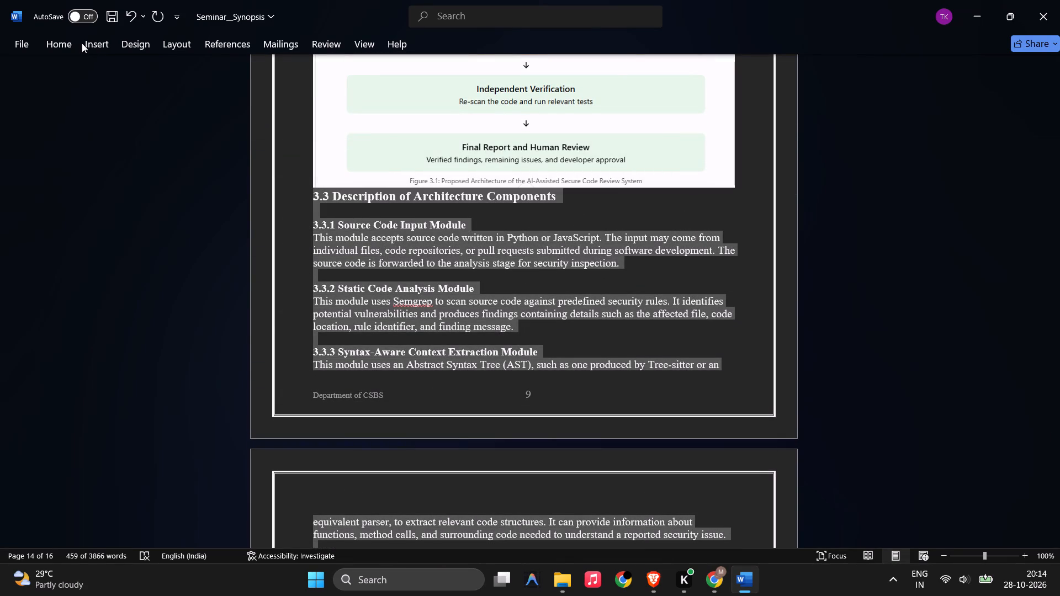
pyautogui.click(69, 43)
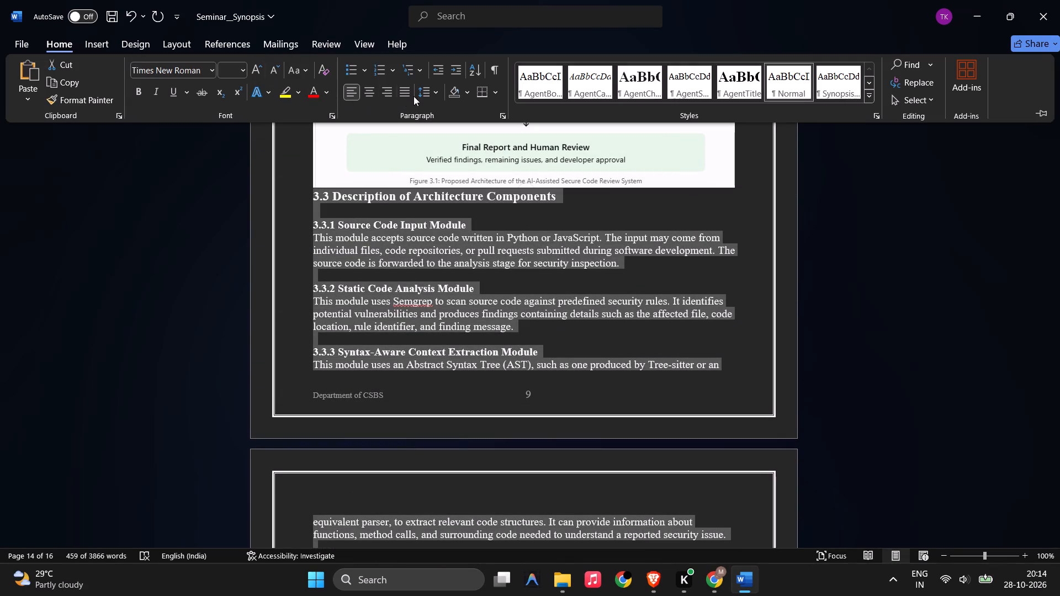
pyautogui.click(399, 93)
pyautogui.click(421, 272)
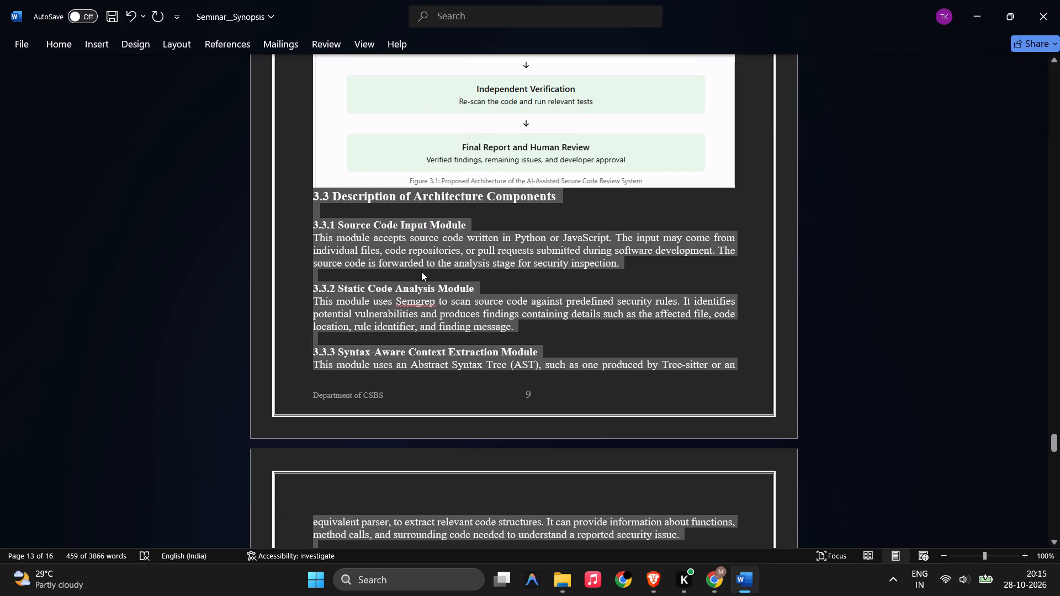
pyautogui.click(443, 215)
pyautogui.click(443, 225)
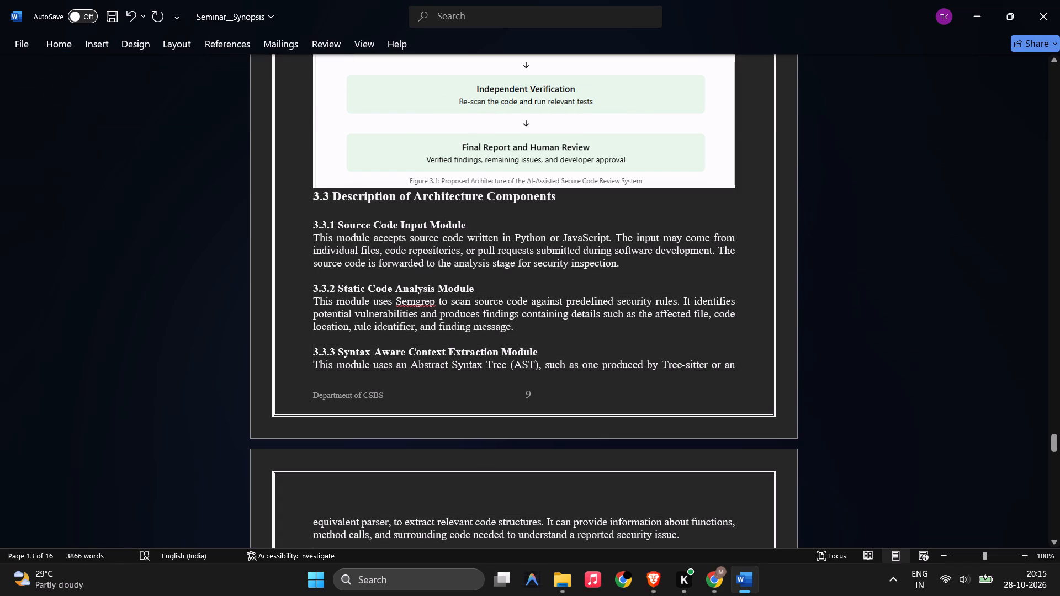
# Justify the paragraphs under 3.1 Introduction in Chapter 3.
pyautogui.scroll(14, 443, 225)
pyautogui.scroll(8, 443, 225)
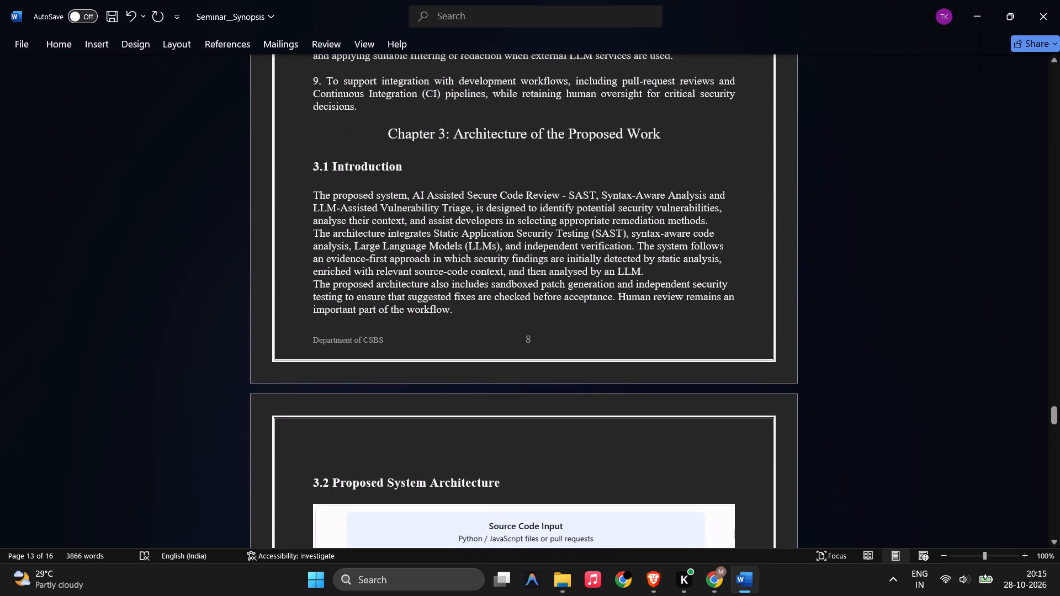
pyautogui.moveTo(459, 310); pyautogui.dragTo(312, 199)
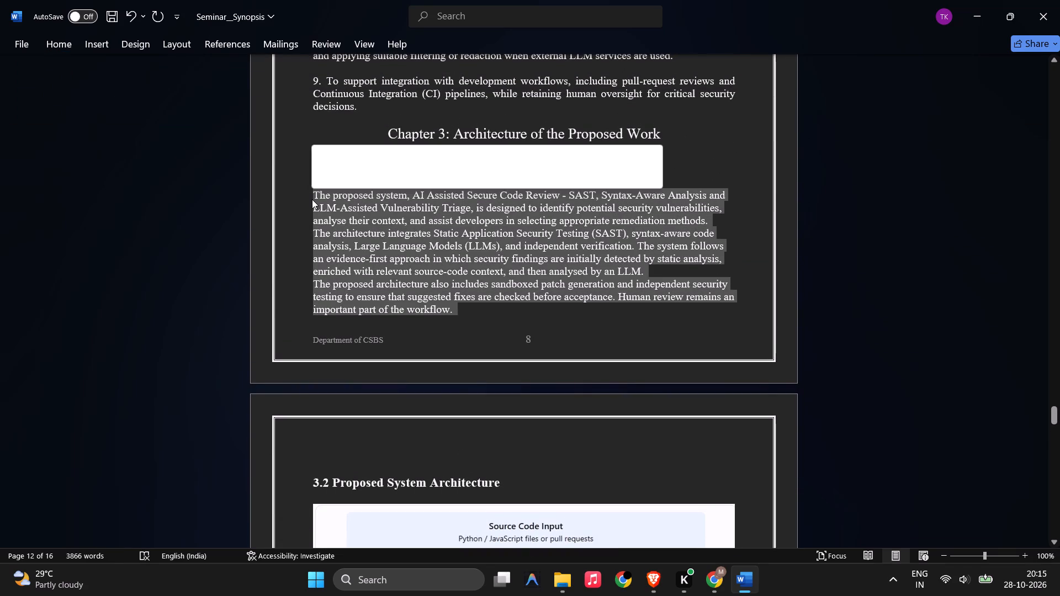
pyautogui.click(59, 38)
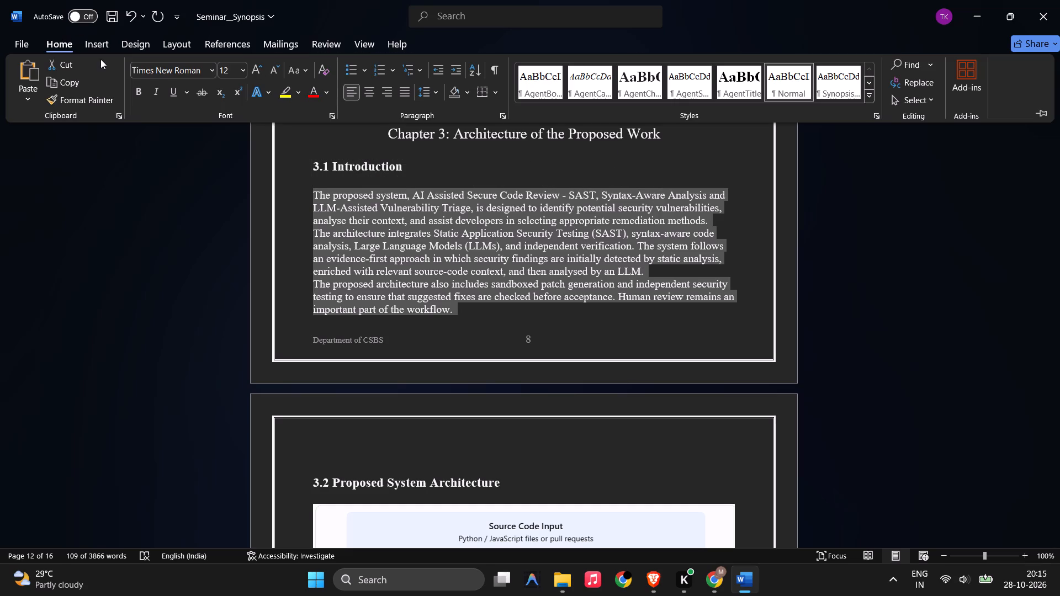
pyautogui.click(407, 92)
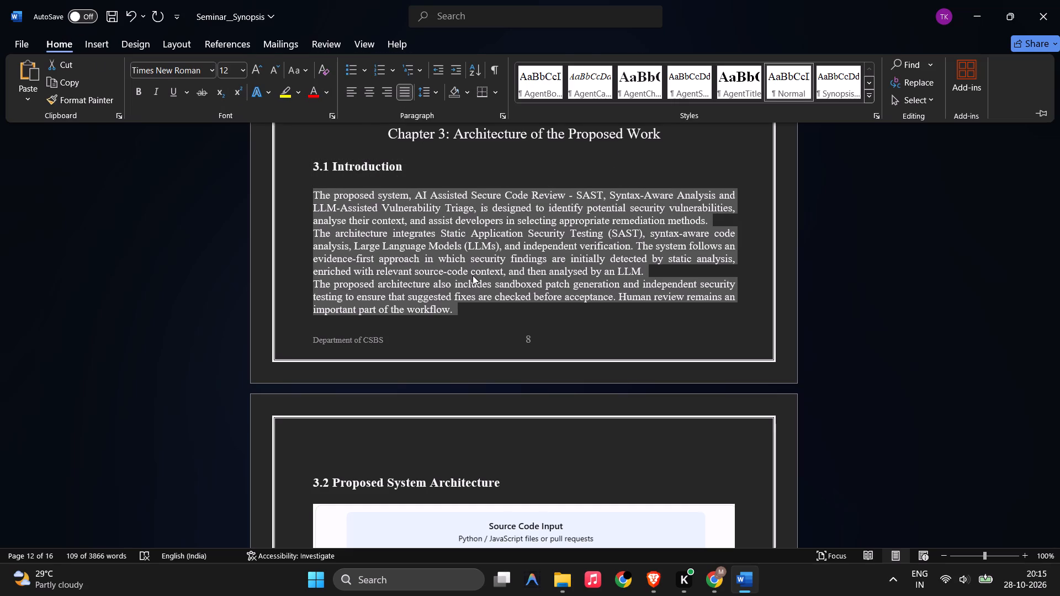
pyautogui.click(473, 275)
# Justify the Objectives of Proposed Work section, from its opening paragraph through objective 9.
pyautogui.scroll(7, 473, 275)
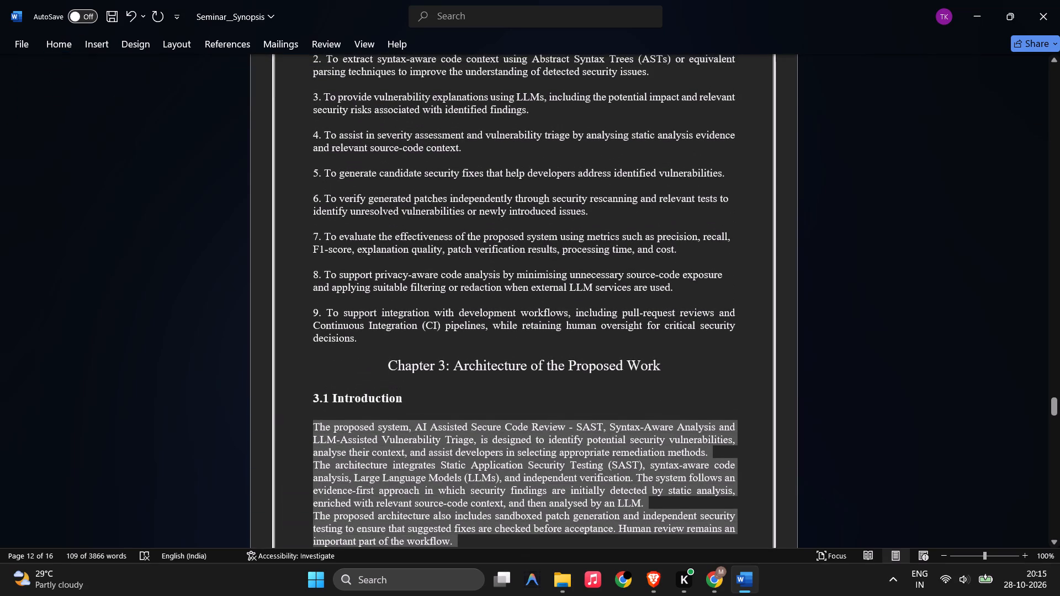
pyautogui.moveTo(354, 340); pyautogui.dragTo(314, 231)
pyautogui.scroll(8, 314, 246)
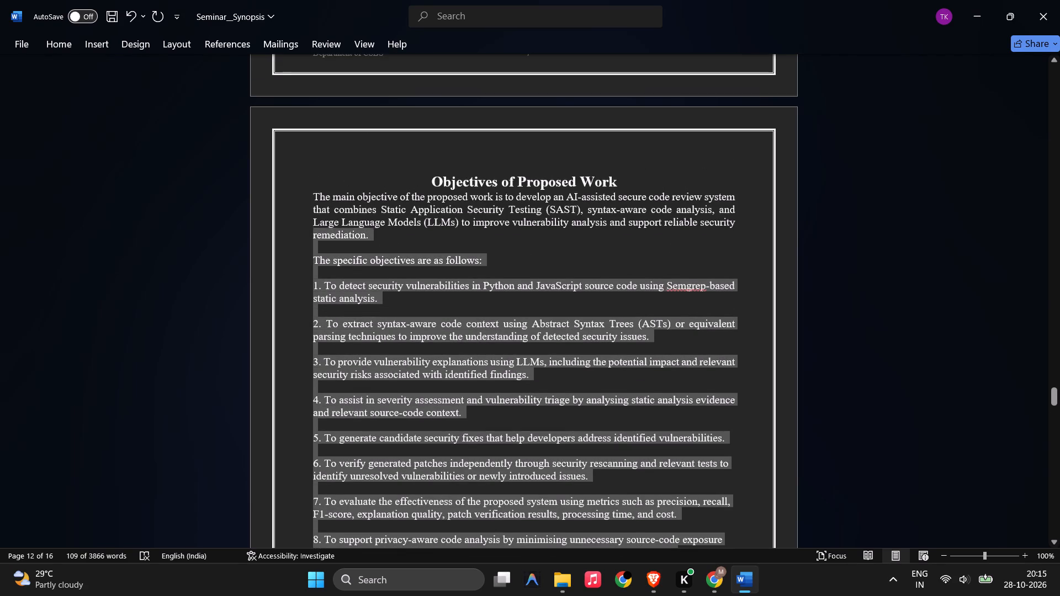
pyautogui.moveTo(314, 231); pyautogui.dragTo(310, 199)
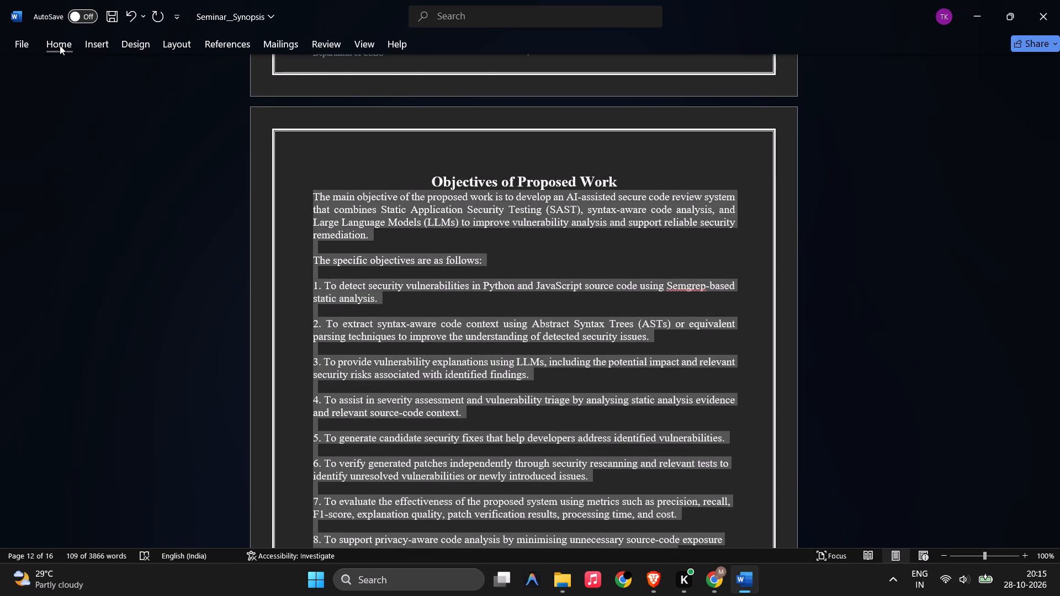
pyautogui.click(60, 45)
pyautogui.click(401, 97)
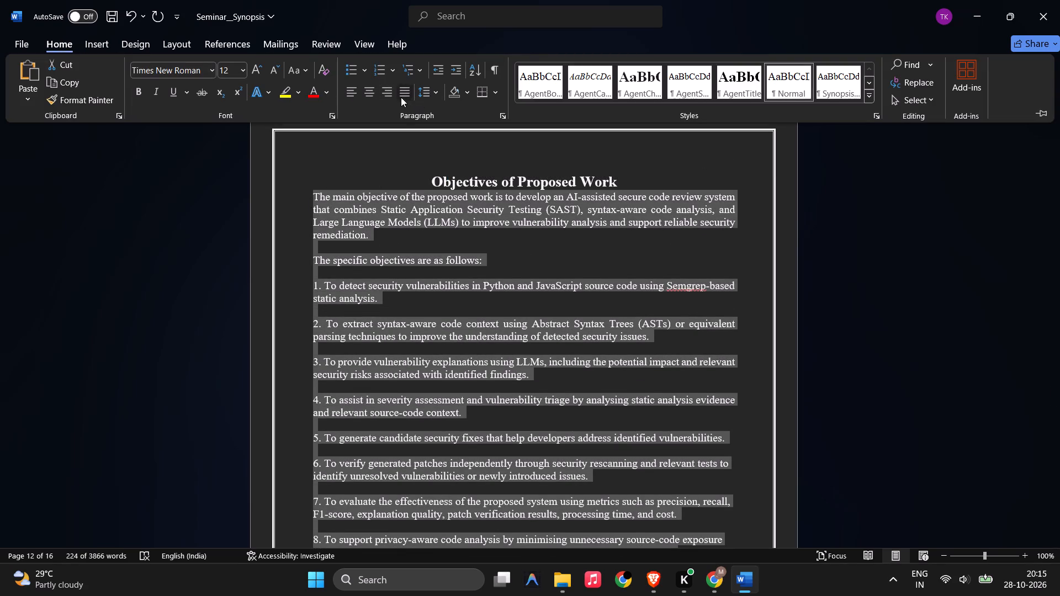
pyautogui.click(452, 265)
pyautogui.scroll(-5, 452, 265)
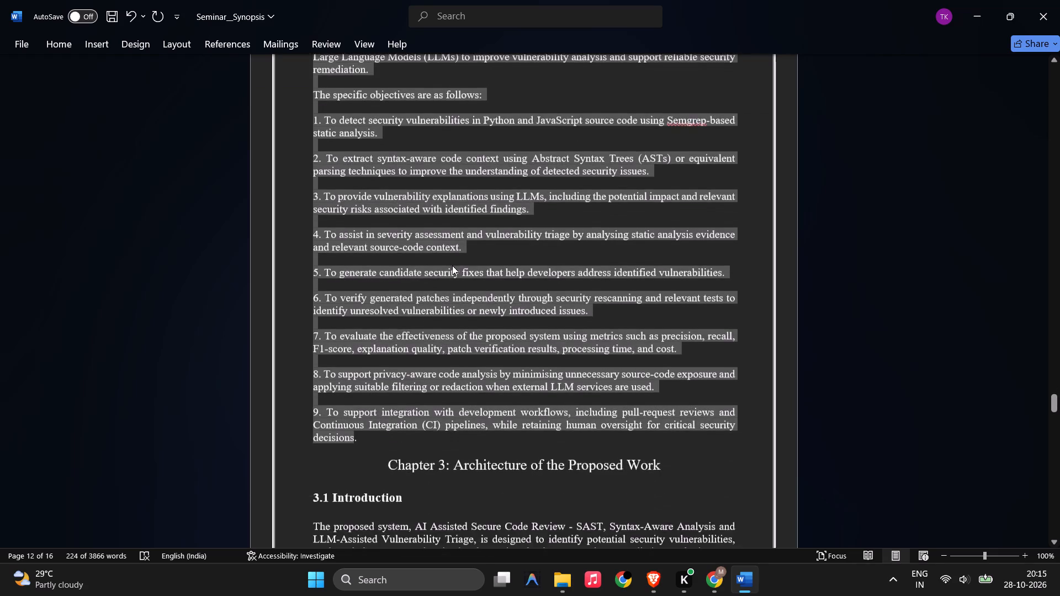
pyautogui.scroll(-2, 452, 265)
# Apply justified alignment to the Expected Outcome section, from its opening paragraph through the closing expected-result paragraph.
pyautogui.scroll(18, 452, 265)
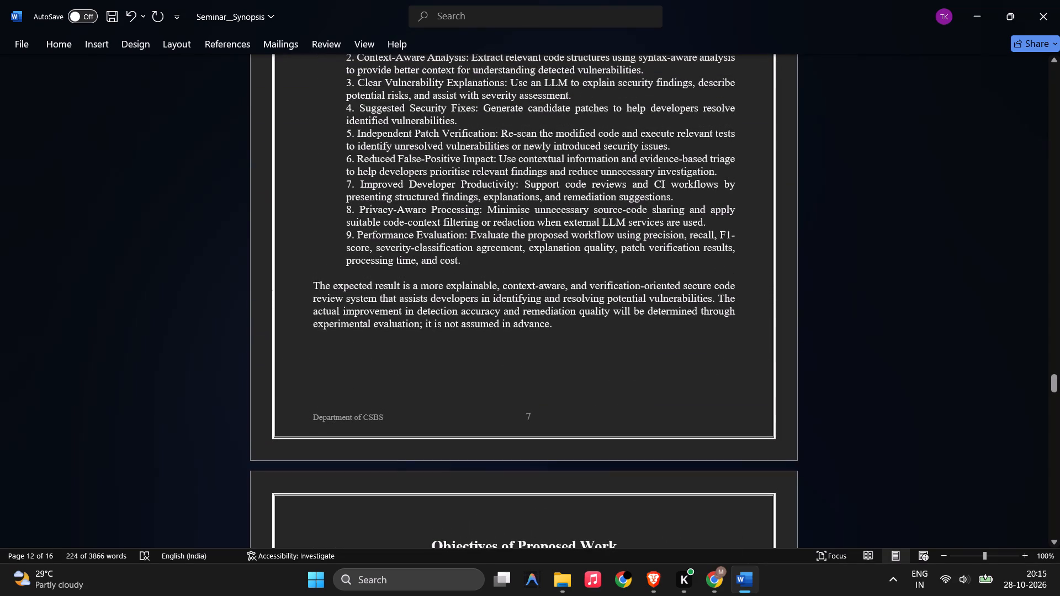
pyautogui.moveTo(568, 322); pyautogui.dragTo(332, 260)
pyautogui.scroll(9, 385, 197)
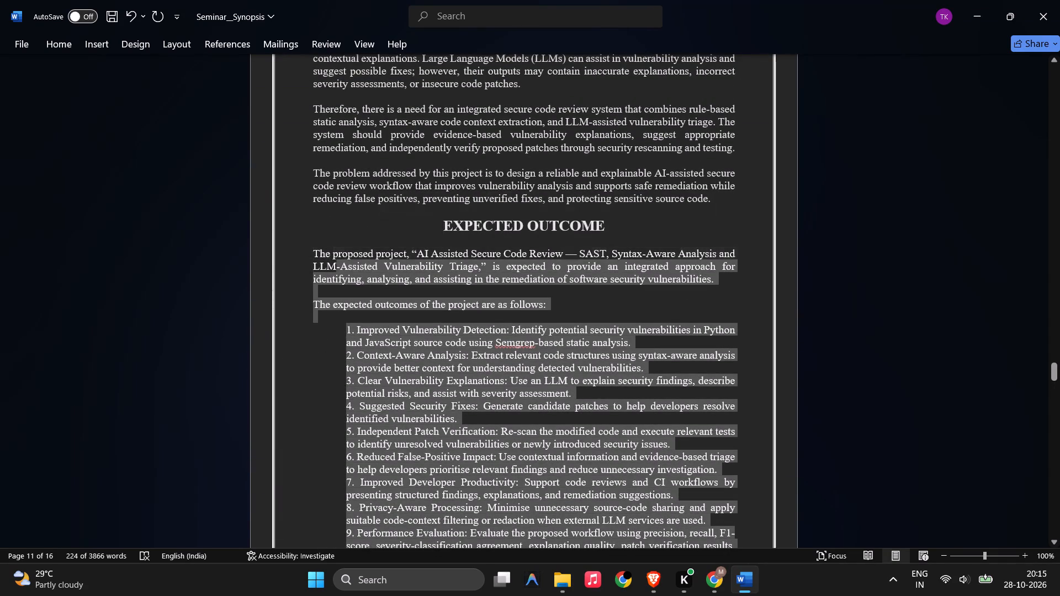
pyautogui.moveTo(332, 260); pyautogui.dragTo(314, 255)
pyautogui.click(73, 48)
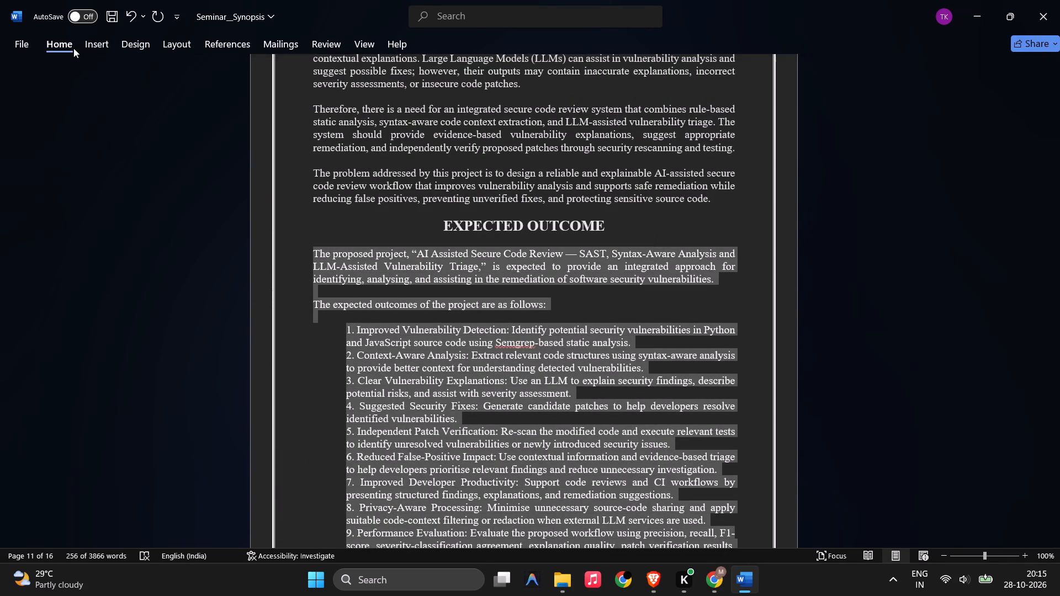
pyautogui.click(399, 95)
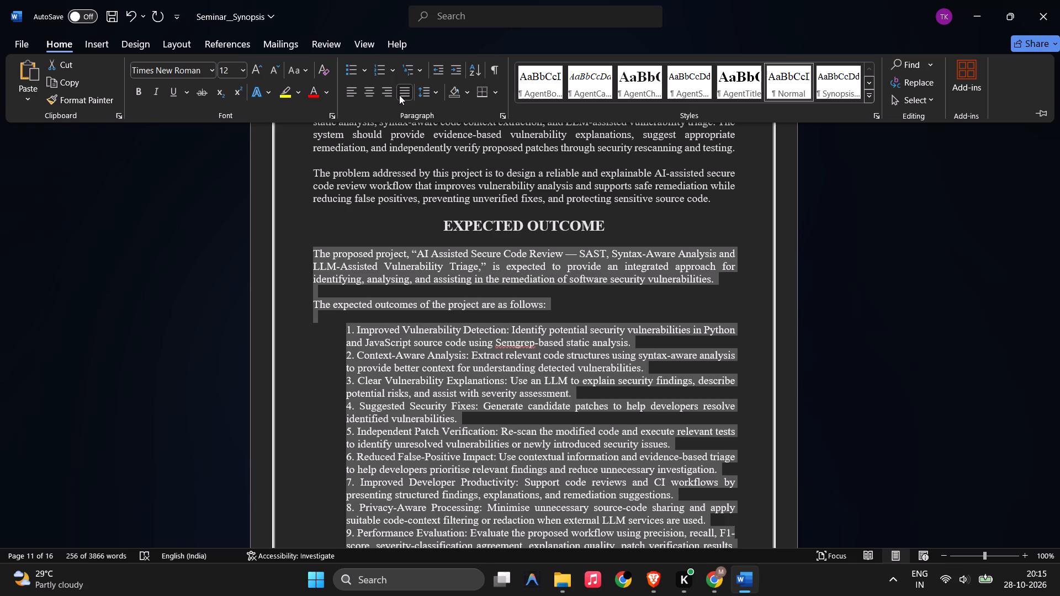
pyautogui.click(400, 96)
pyautogui.click(463, 322)
# Look back through the pages from Expected Outcome up to the cover page and save the document.
pyautogui.scroll(20, 463, 322)
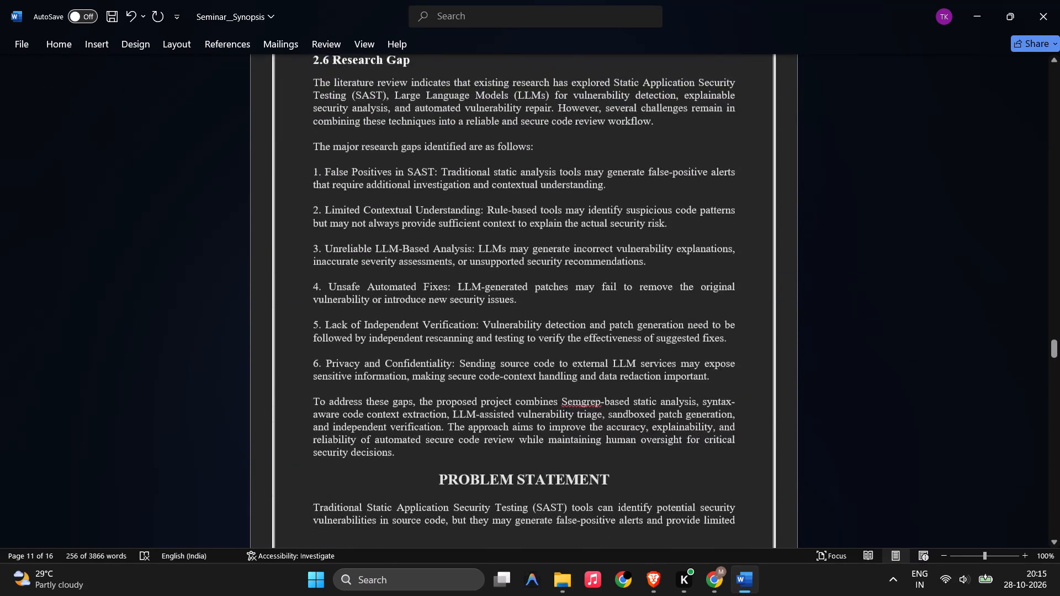
pyautogui.scroll(20, 463, 322)
pyautogui.scroll(8, 463, 322)
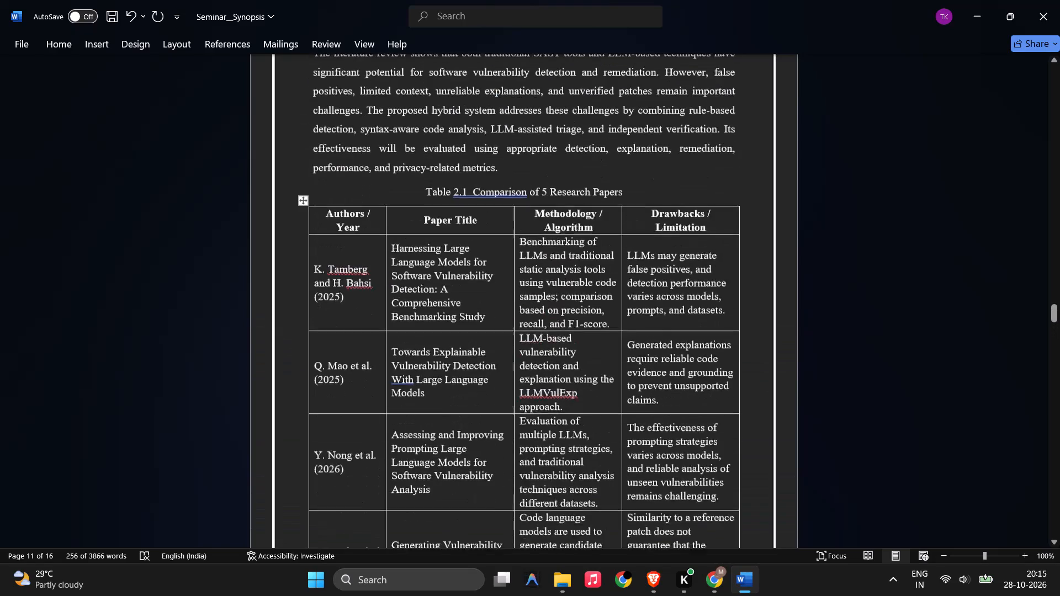
pyautogui.scroll(20, 463, 322)
pyautogui.scroll(8, 463, 322)
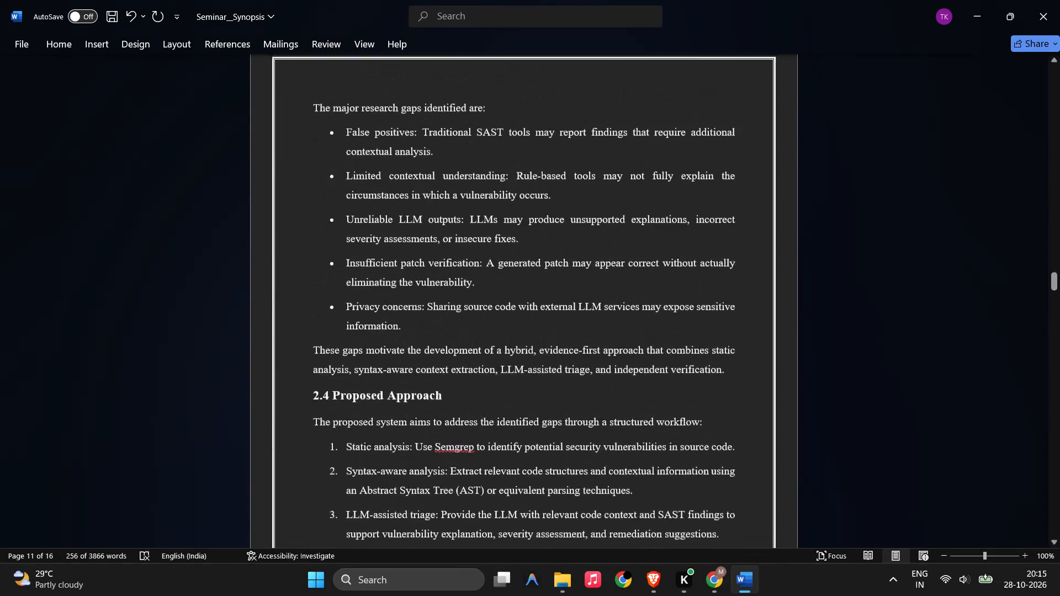
pyautogui.scroll(20, 464, 318)
pyautogui.scroll(12, 464, 318)
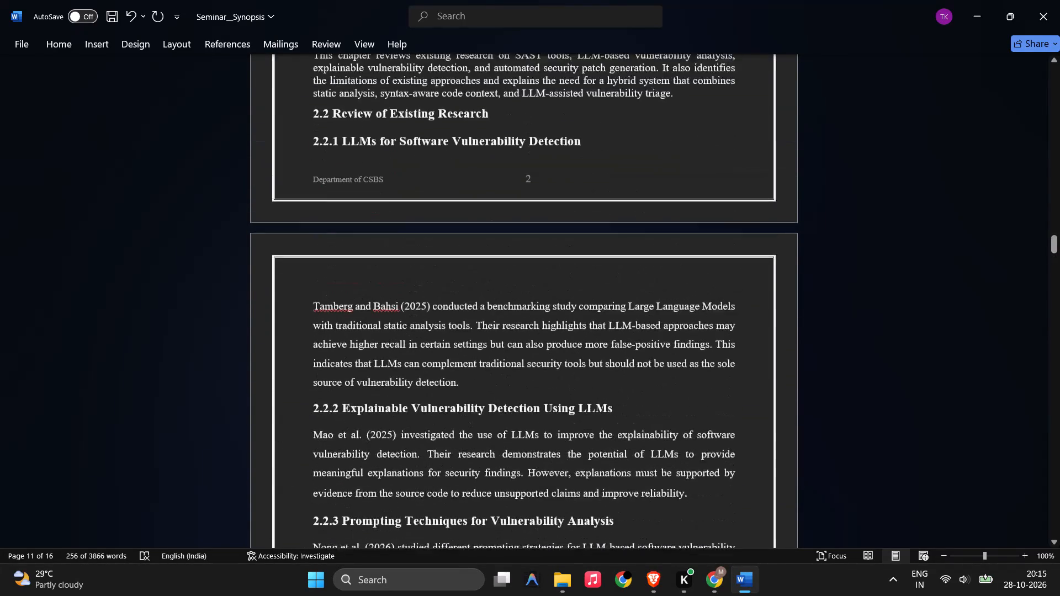
pyautogui.scroll(20, 466, 317)
pyautogui.scroll(12, 466, 317)
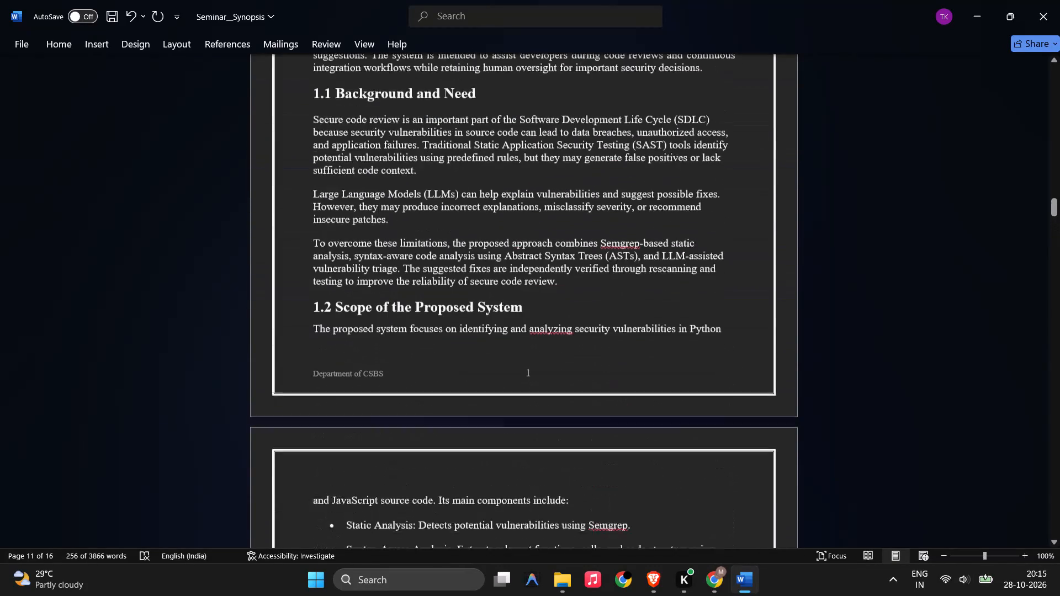
pyautogui.scroll(20, 466, 312)
pyautogui.scroll(12, 466, 312)
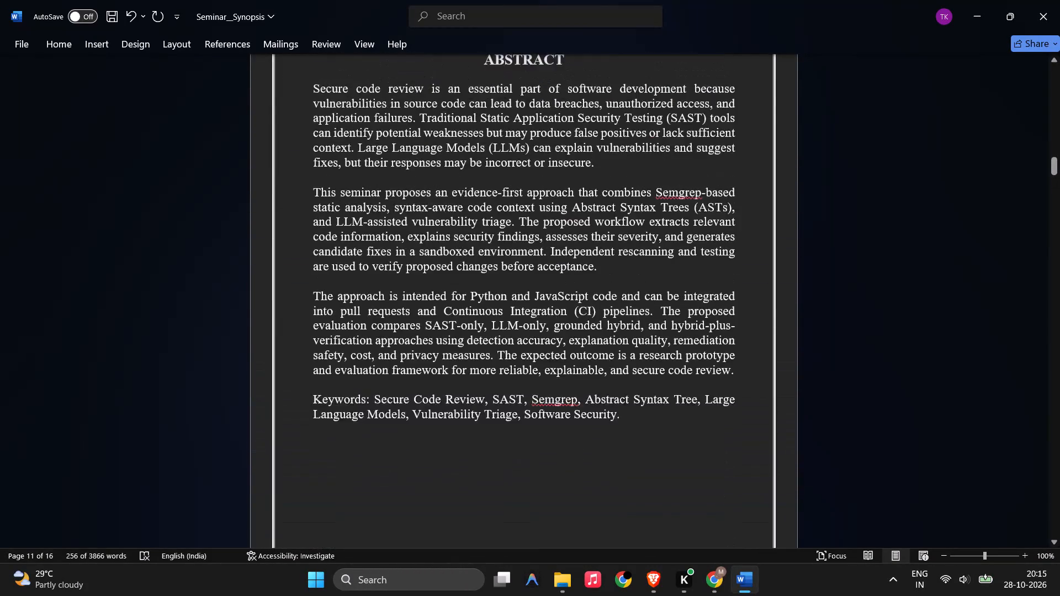
pyautogui.scroll(20, 467, 312)
pyautogui.scroll(12, 467, 312)
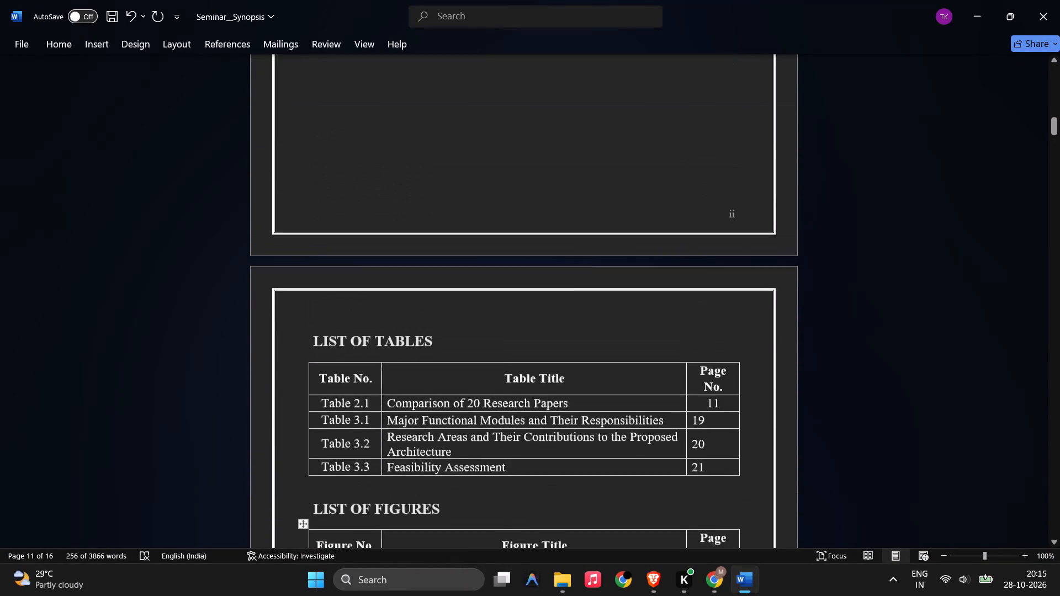
pyautogui.scroll(20, 467, 312)
pyautogui.scroll(12, 467, 312)
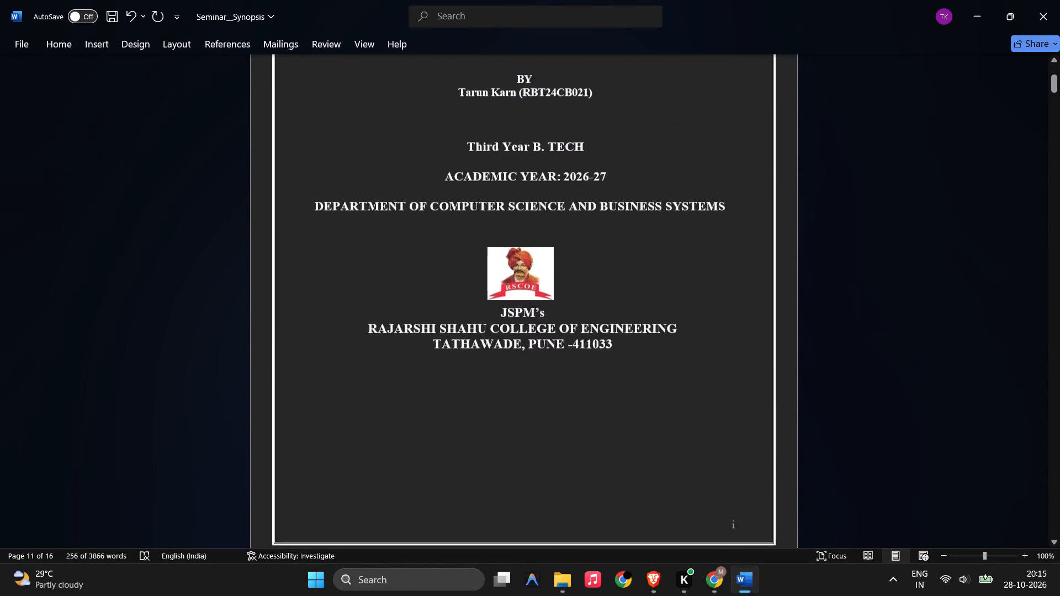
pyautogui.scroll(11, 470, 304)
pyautogui.hotkey('ctrl', 's')
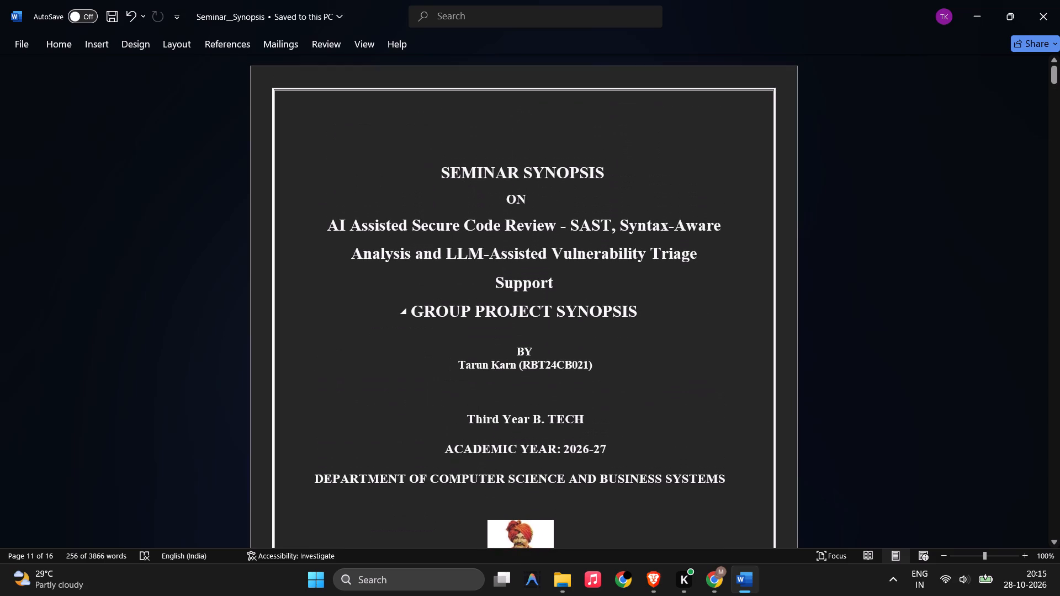
# Pause the YouTube playlist video in Brave and return to the synopsis in Word.
pyautogui.scroll(-9, 470, 301)
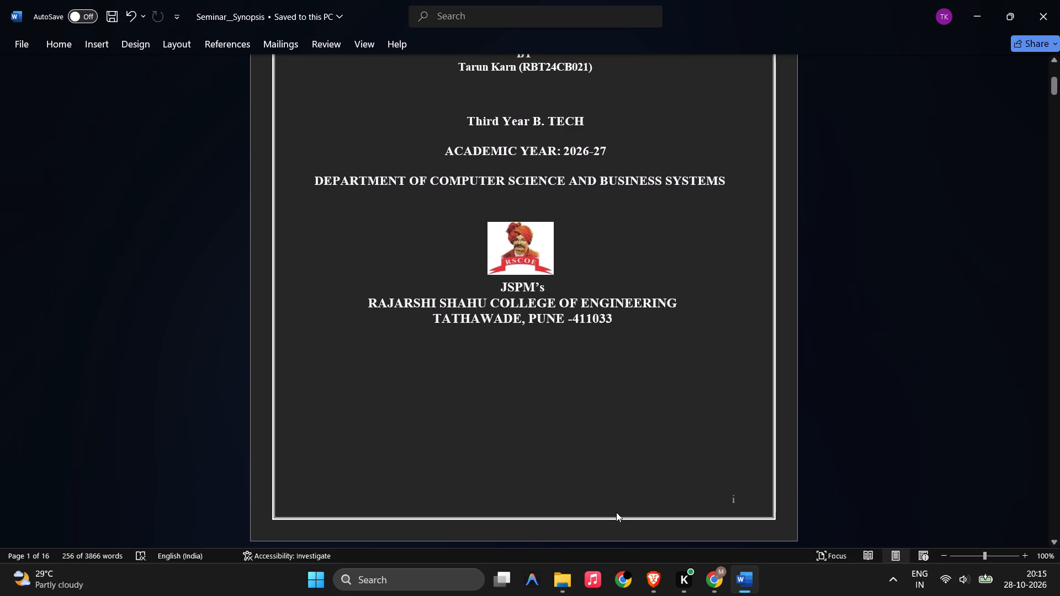
pyautogui.click(662, 584)
pyautogui.click(276, 260)
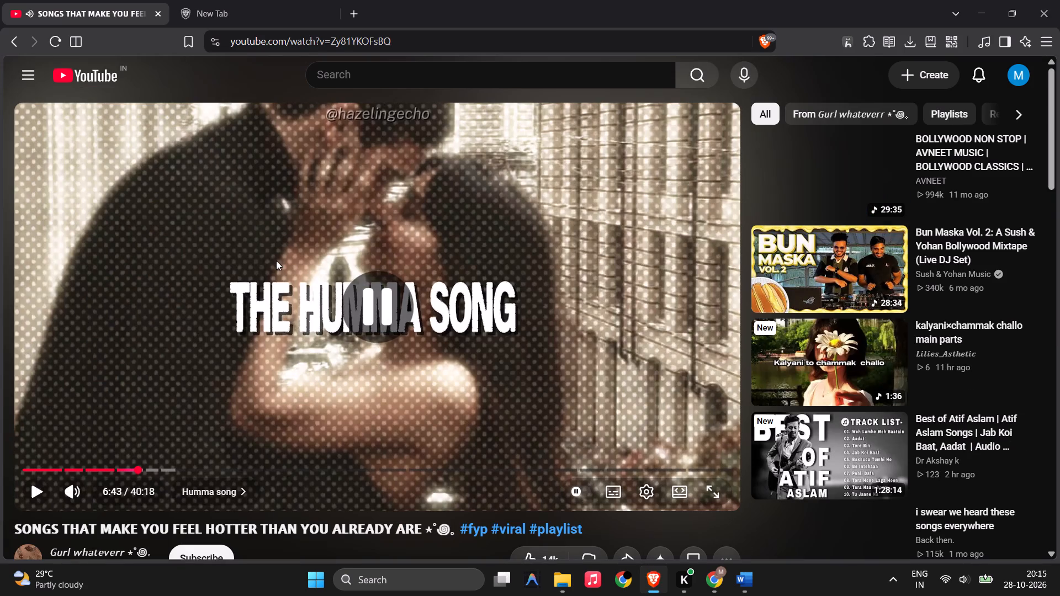
pyautogui.click(739, 589)
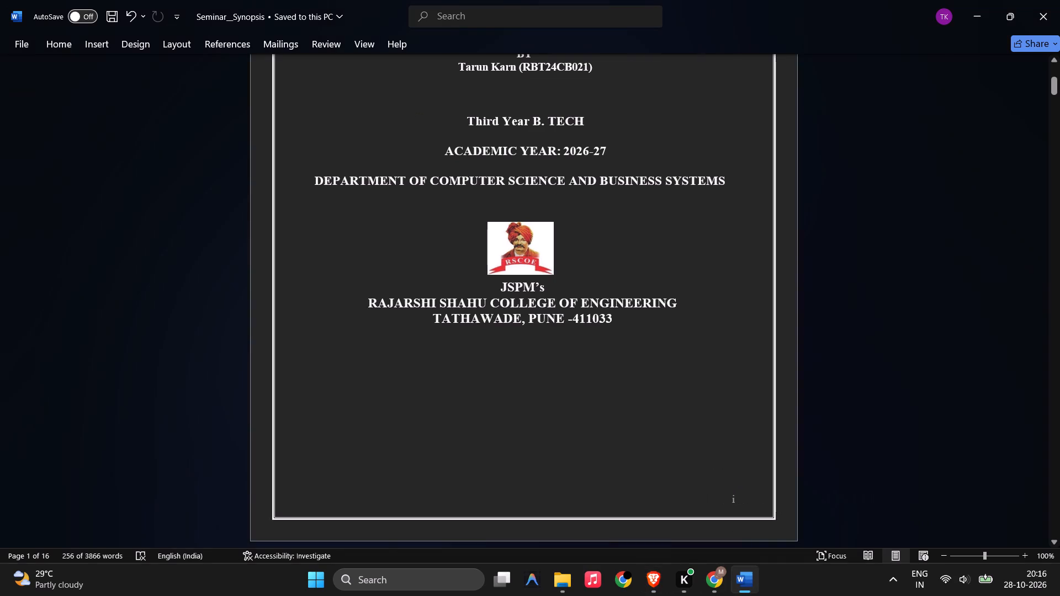
# Check the Contents table page and save the document.
pyautogui.scroll(-20, 228, 247)
pyautogui.scroll(-6, 228, 247)
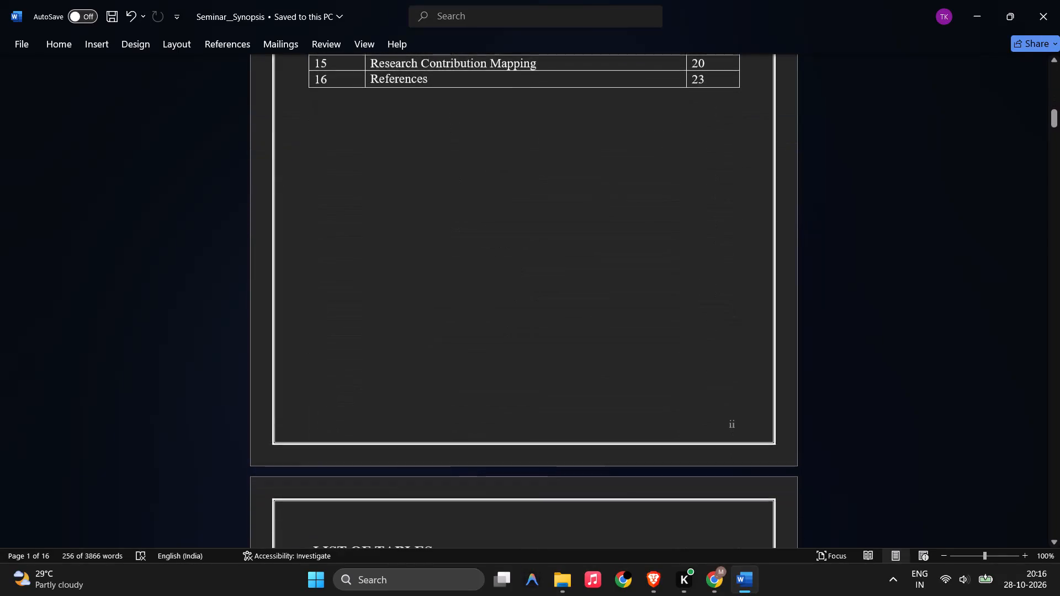
pyautogui.scroll(11, 369, 262)
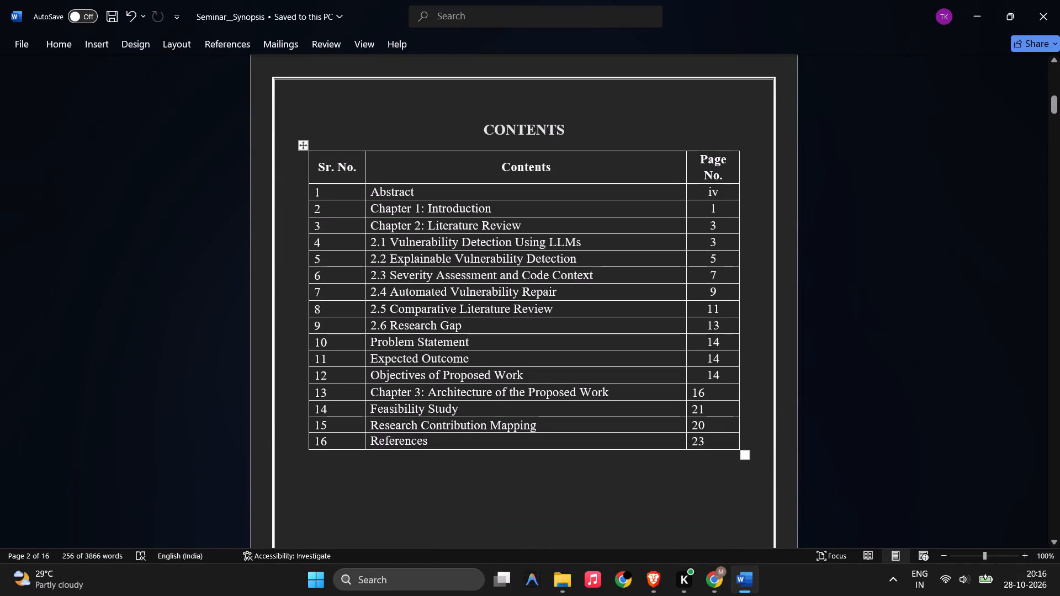
pyautogui.hotkey('ctrl', 's')
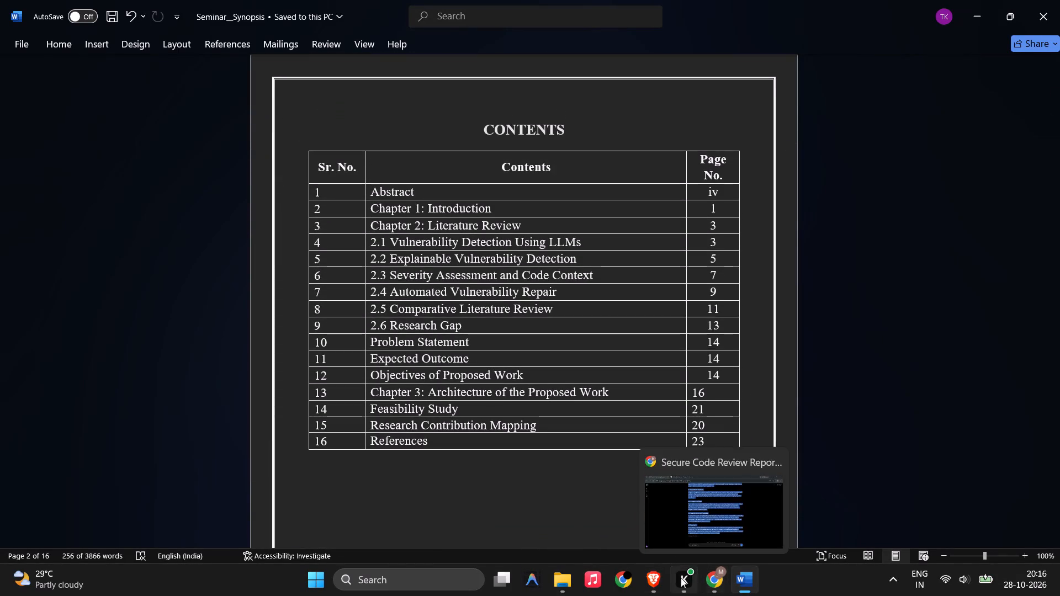
# Delete the List of Tables and List of Figures headings together with both of their tables.
pyautogui.click(434, 403)
pyautogui.scroll(-13, 434, 403)
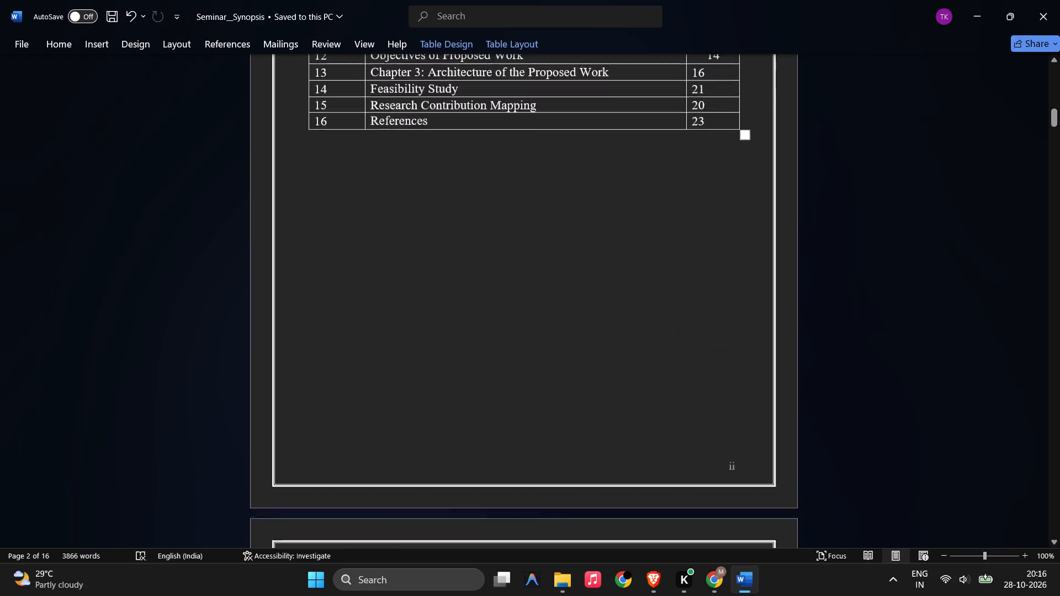
pyautogui.scroll(-9, 413, 397)
pyautogui.moveTo(312, 180); pyautogui.dragTo(399, 309)
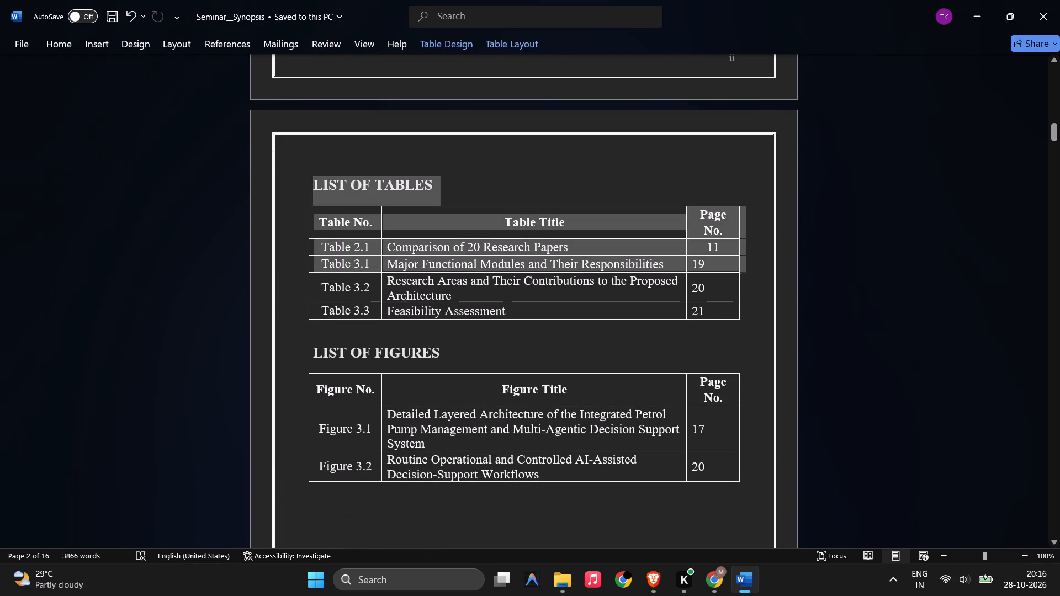
pyautogui.moveTo(399, 309); pyautogui.dragTo(495, 459)
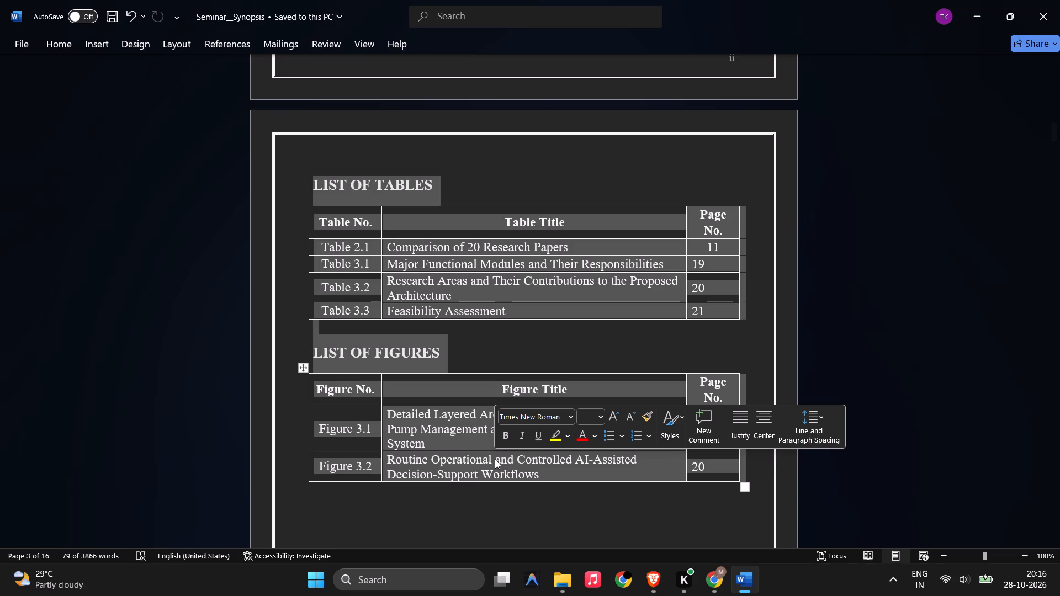
pyautogui.click(495, 459)
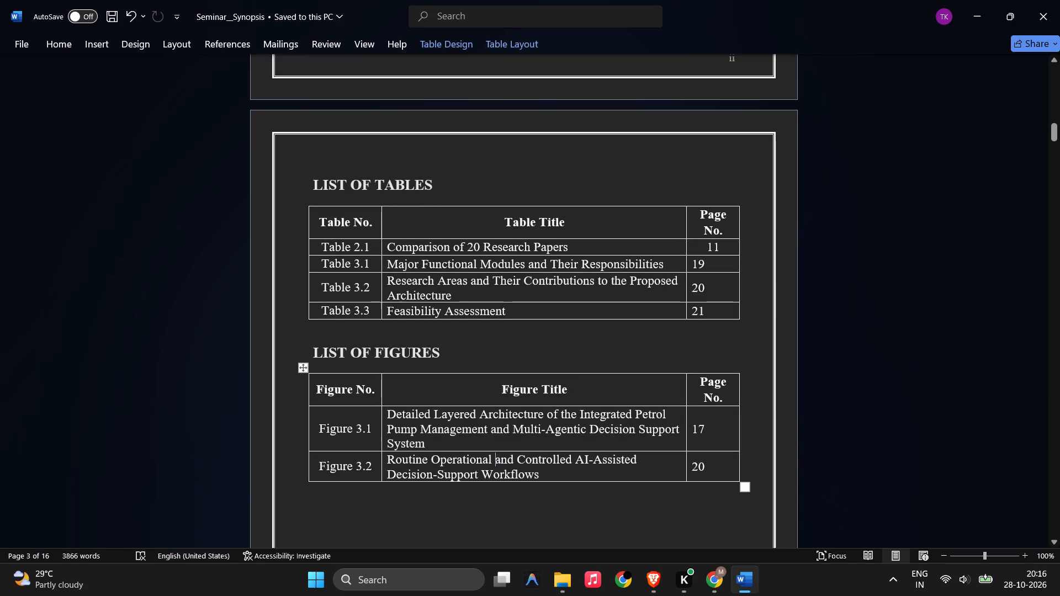
pyautogui.moveTo(296, 168); pyautogui.dragTo(503, 386)
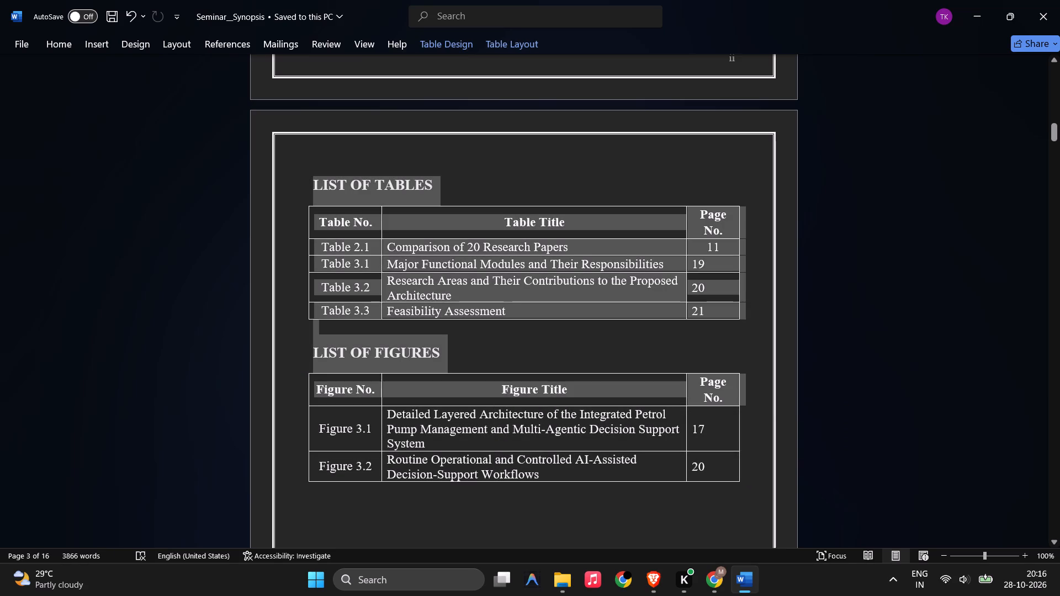
pyautogui.moveTo(503, 386); pyautogui.dragTo(668, 461)
pyautogui.press('BackSpace')
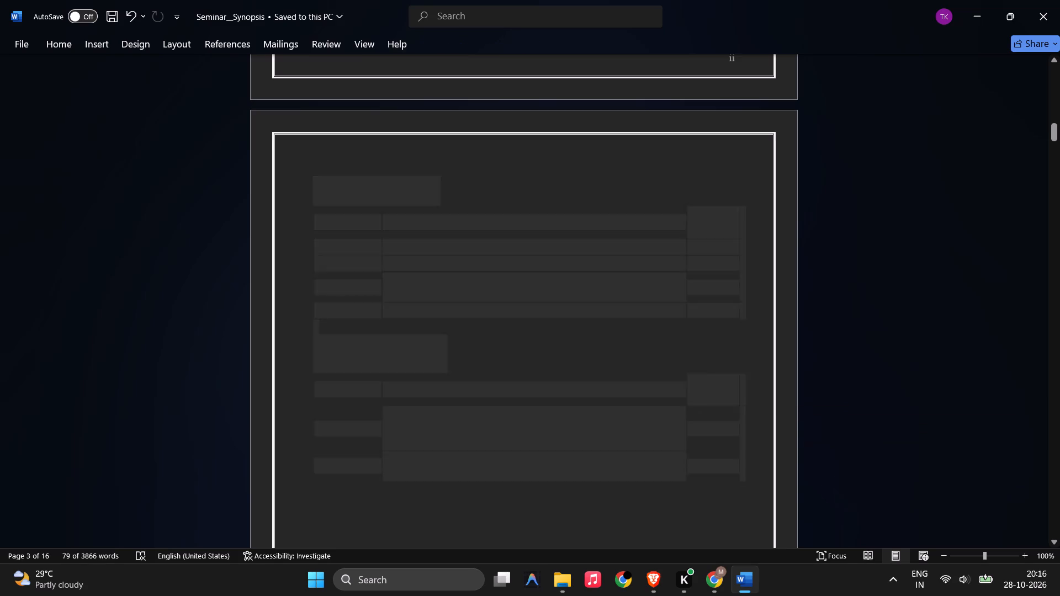
pyautogui.press('BackSpace')
# Remove the leftover blank page between Contents and the Abstract, and save the document.
pyautogui.scroll(-11, 670, 460)
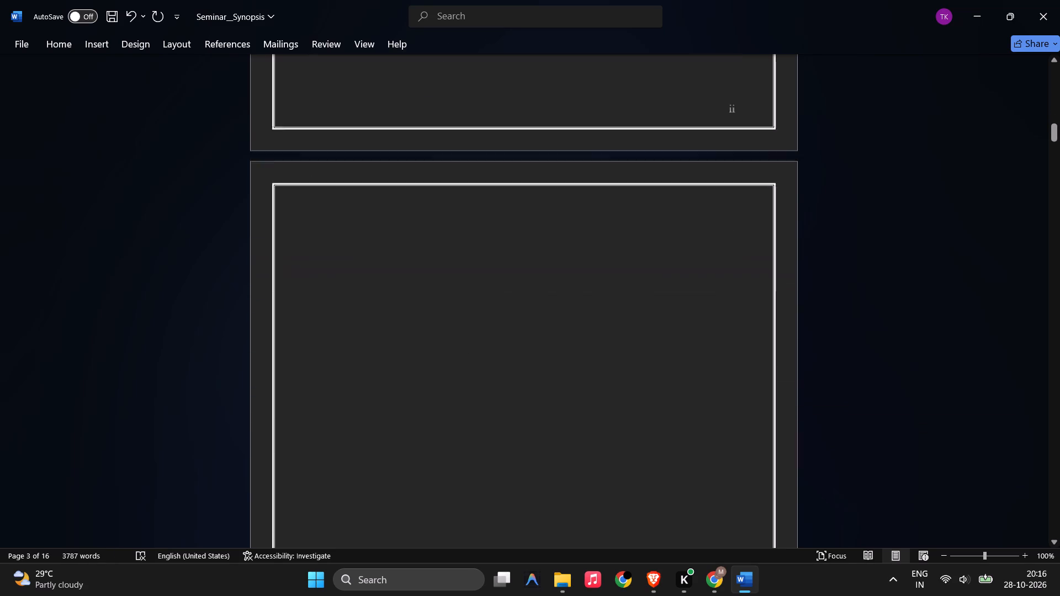
pyautogui.scroll(-17, 654, 466)
pyautogui.click(502, 224)
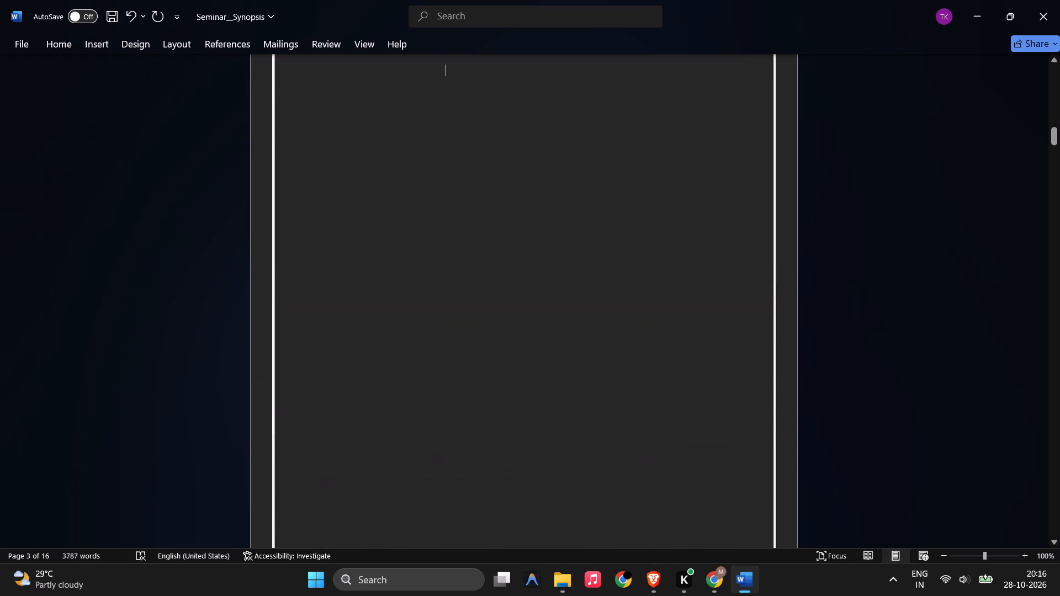
pyautogui.press('BackSpace')
pyautogui.scroll(1, 502, 224)
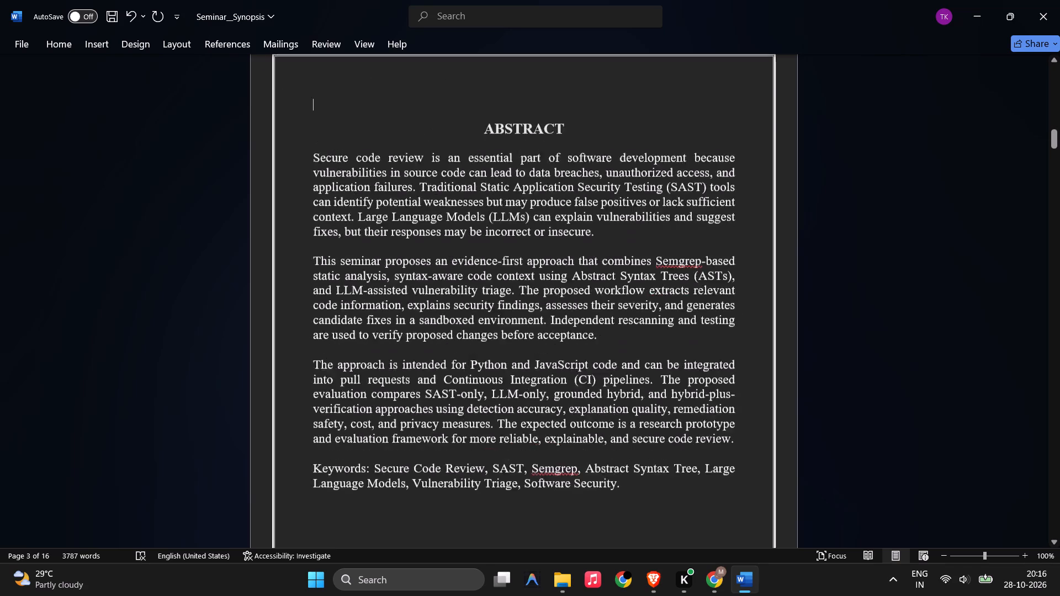
pyautogui.scroll(6, 502, 224)
pyautogui.press('BackSpace')
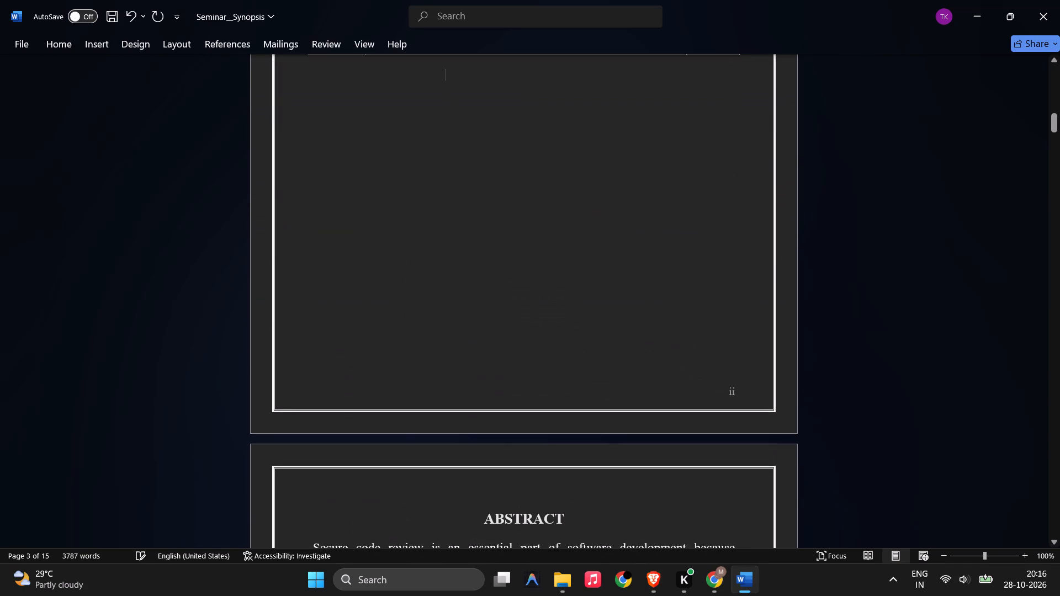
pyautogui.scroll(6, 502, 224)
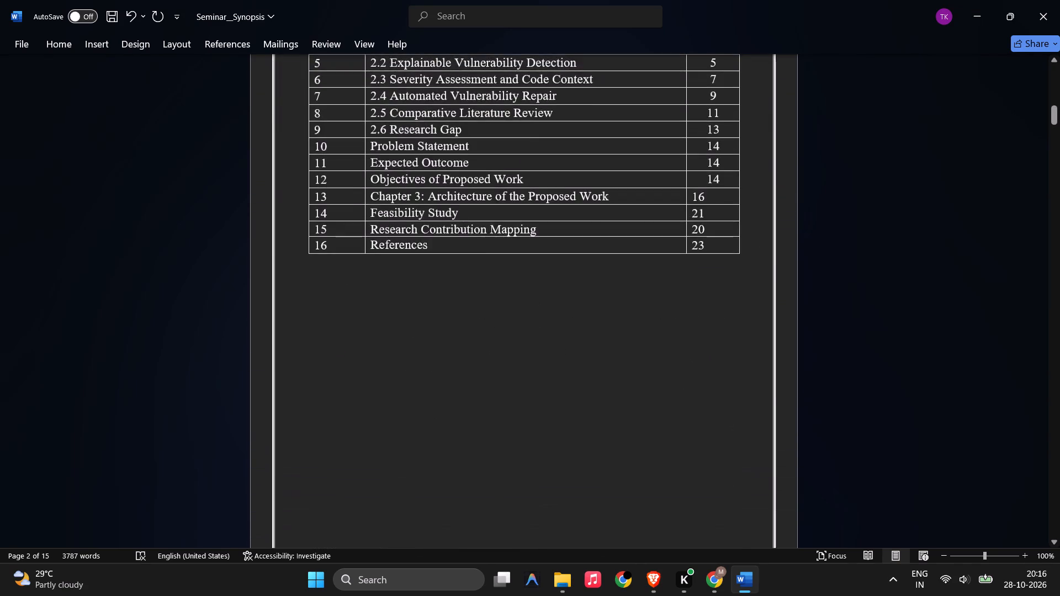
pyautogui.scroll(3, 502, 223)
pyautogui.hotkey('ctrl', 's')
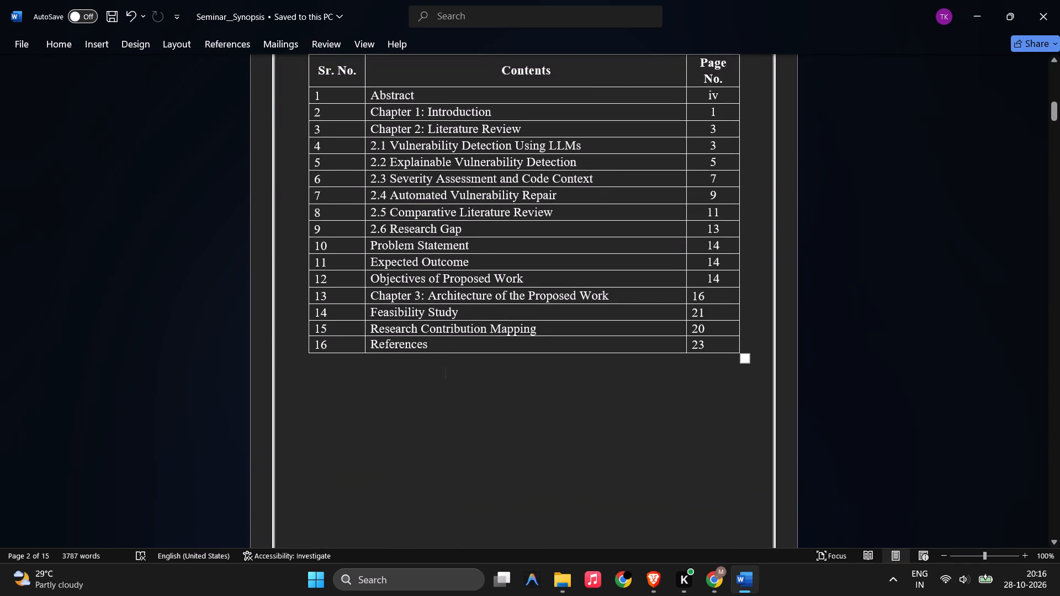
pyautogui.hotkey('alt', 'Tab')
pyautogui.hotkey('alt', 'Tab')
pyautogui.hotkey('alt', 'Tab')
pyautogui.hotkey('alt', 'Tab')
# Push the REFERENCES heading onto the following page, directly above its reference list, by adding an empty line before it, and save the document.
pyautogui.scroll(-5, 504, 223)
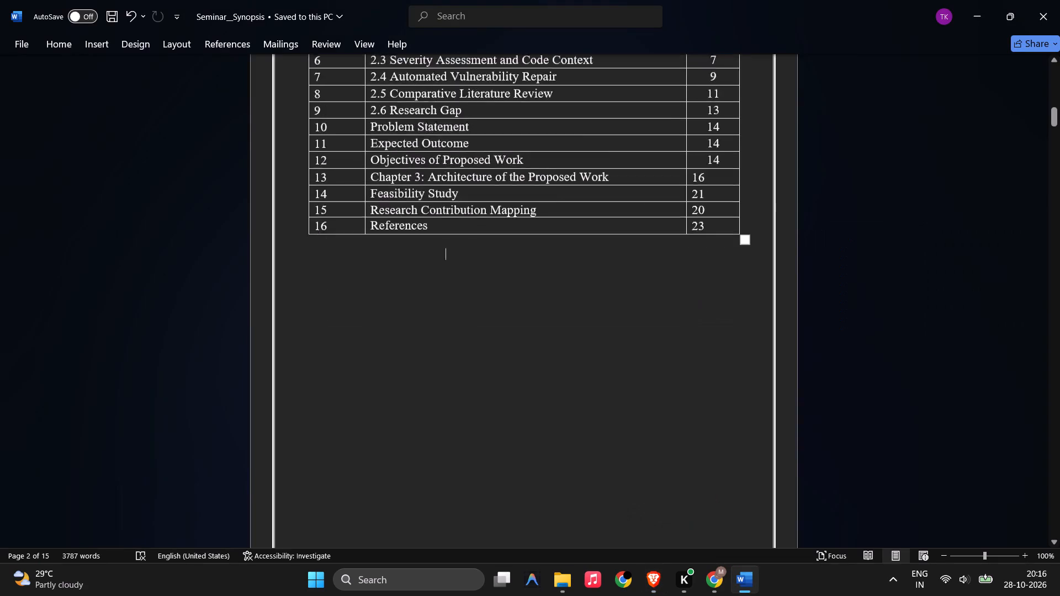
pyautogui.scroll(-20, 504, 223)
pyautogui.scroll(-20, 504, 223)
pyautogui.scroll(-1, 504, 223)
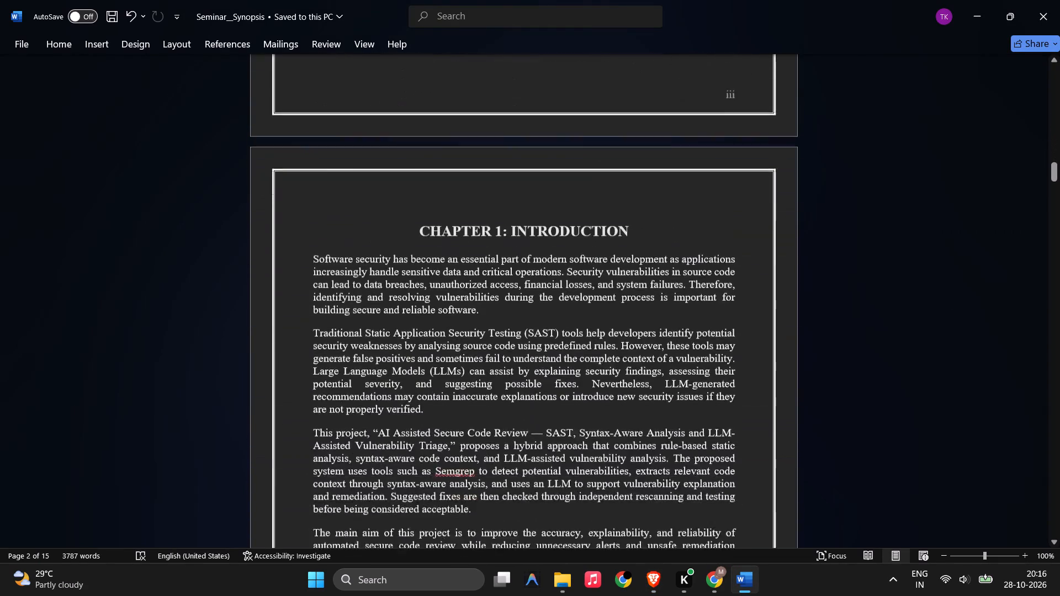
pyautogui.scroll(-20, 524, 198)
pyautogui.scroll(-20, 524, 198)
pyautogui.scroll(-1, 524, 198)
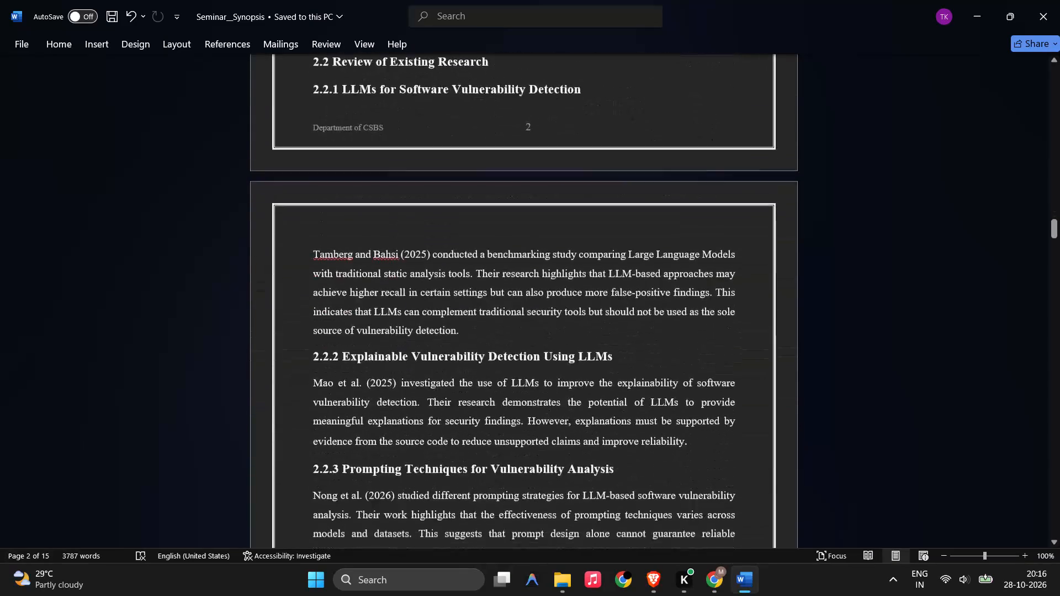
pyautogui.scroll(-20, 540, 161)
pyautogui.scroll(-20, 540, 161)
pyautogui.scroll(-1, 540, 161)
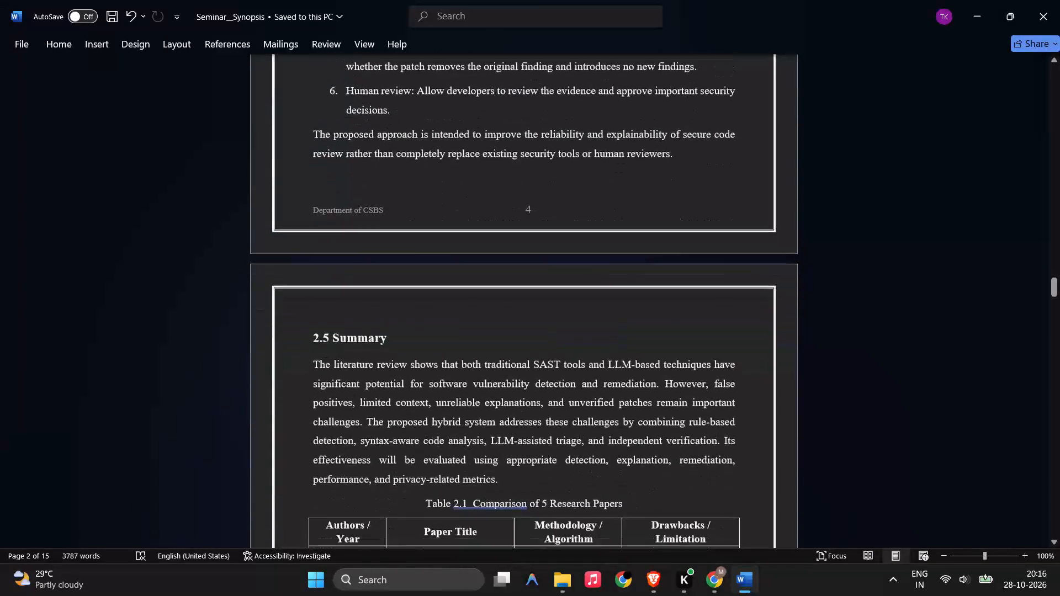
pyautogui.scroll(-20, 544, 159)
pyautogui.scroll(-20, 544, 159)
pyautogui.scroll(-1, 544, 159)
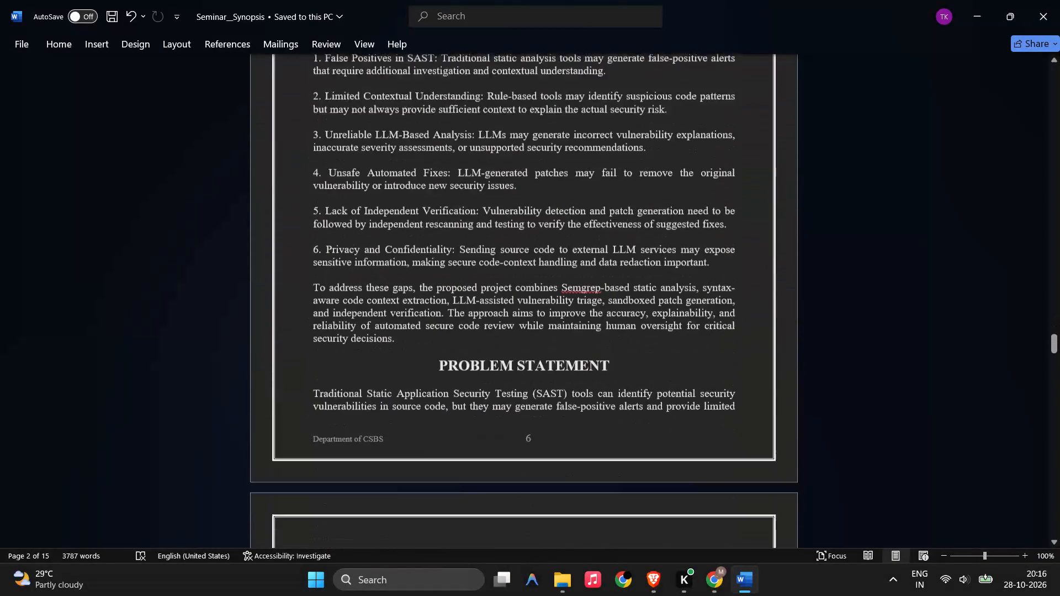
pyautogui.scroll(-20, 548, 147)
pyautogui.scroll(-20, 548, 147)
pyautogui.scroll(-1, 548, 147)
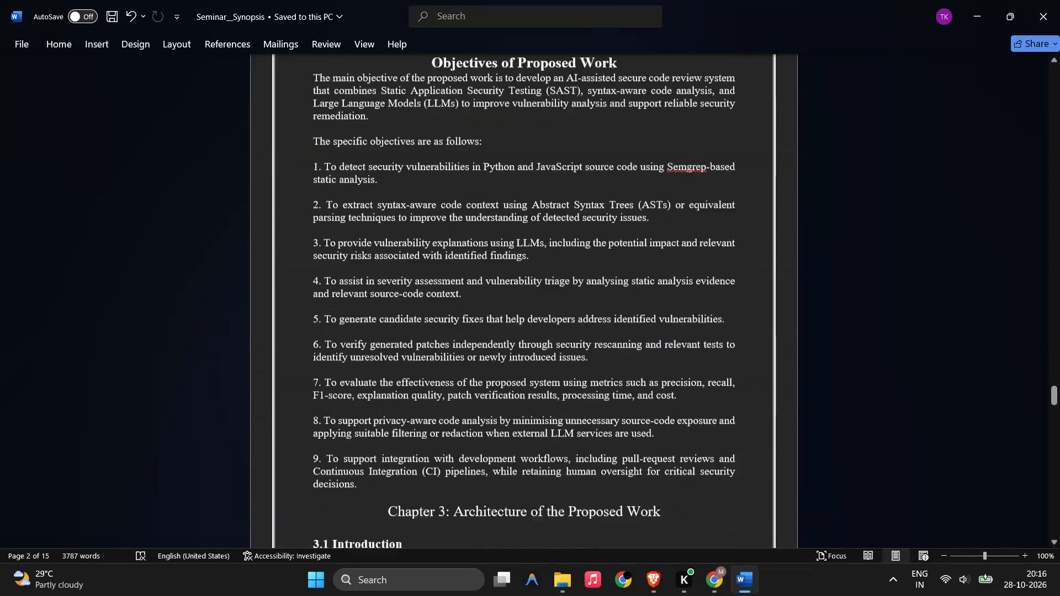
pyautogui.scroll(-20, 553, 142)
pyautogui.scroll(-20, 553, 142)
pyautogui.scroll(-1, 553, 142)
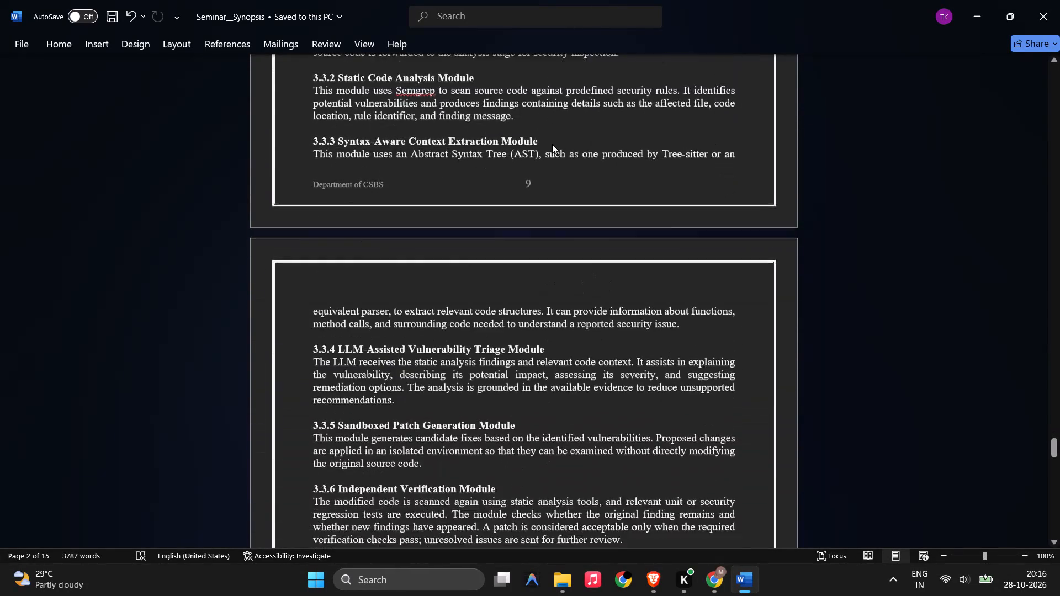
pyautogui.scroll(-20, 552, 144)
pyautogui.scroll(-20, 552, 144)
pyautogui.scroll(-1, 552, 144)
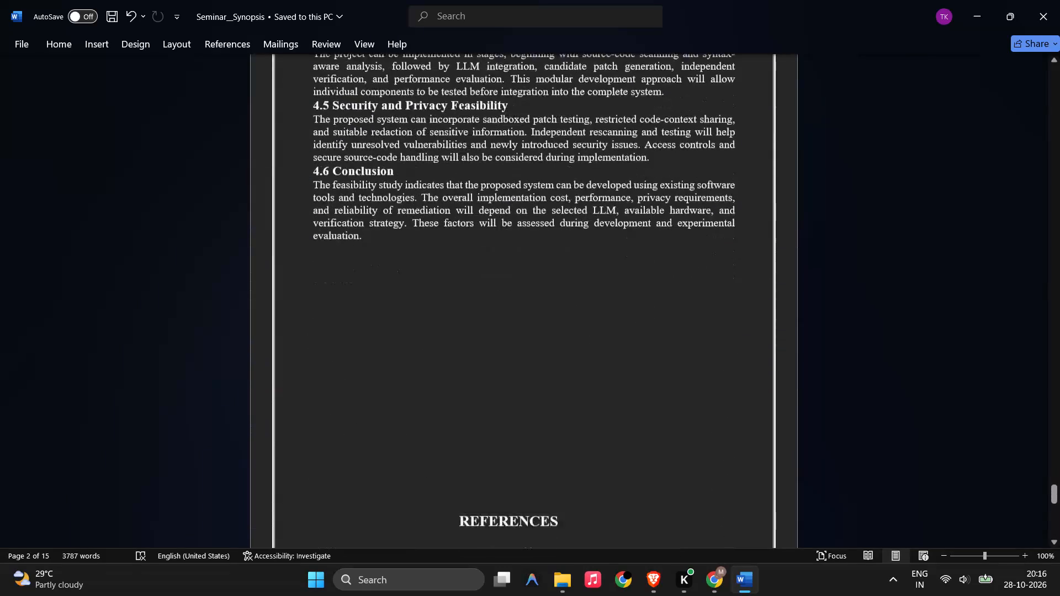
pyautogui.scroll(-10, 554, 138)
pyautogui.scroll(3, 556, 138)
pyautogui.click(555, 136)
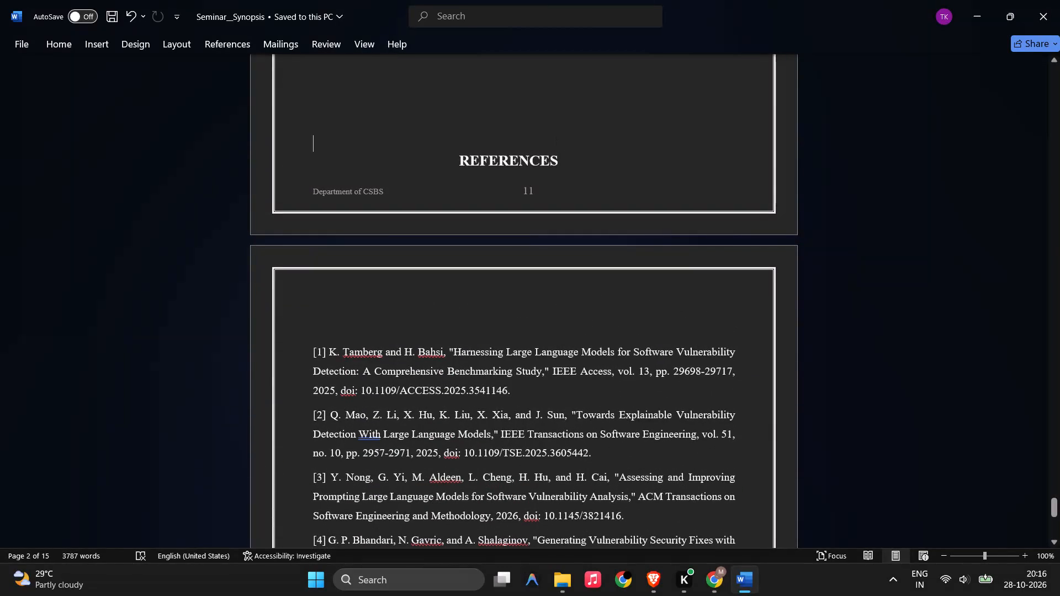
pyautogui.press('Return')
pyautogui.scroll(-5, 550, 384)
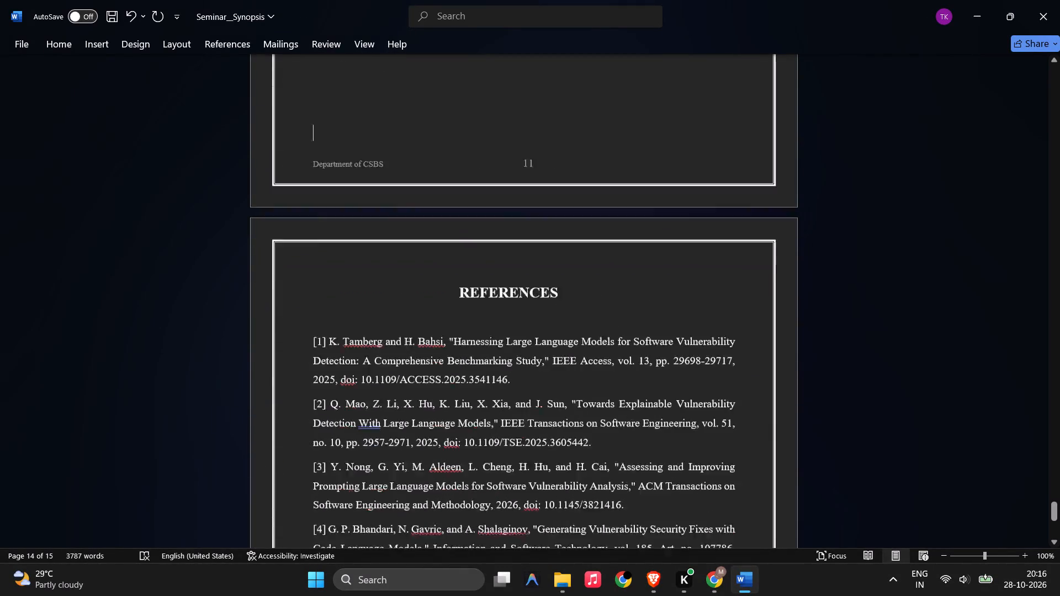
pyautogui.hotkey('ctrl', 's')
# Check the reference list through to the document's end, and look back through the synopsis up to the cover page.
pyautogui.scroll(-11, 555, 390)
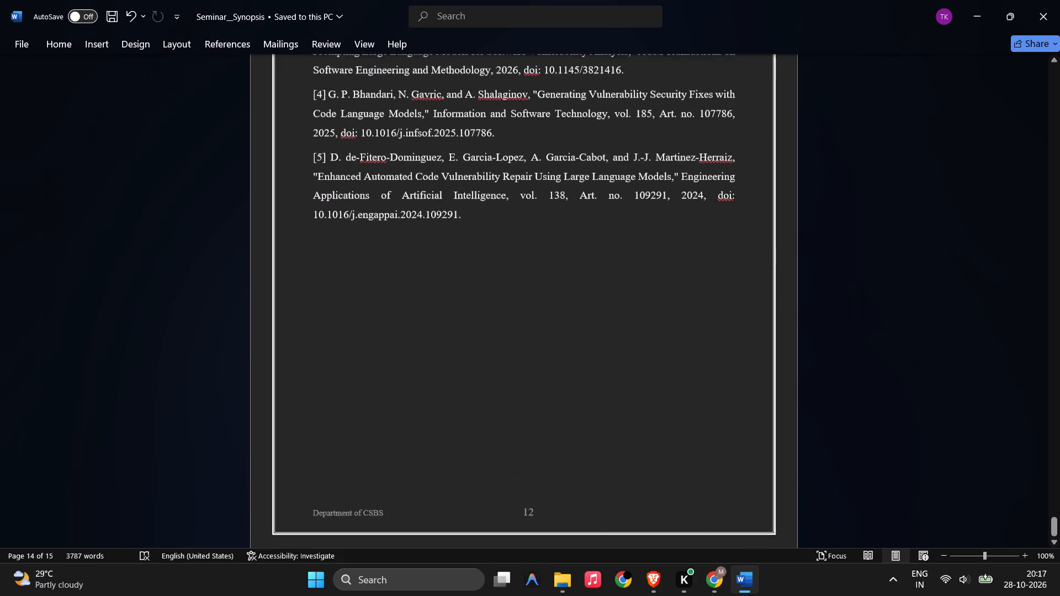
pyautogui.scroll(-7, 556, 390)
pyautogui.scroll(12, 559, 390)
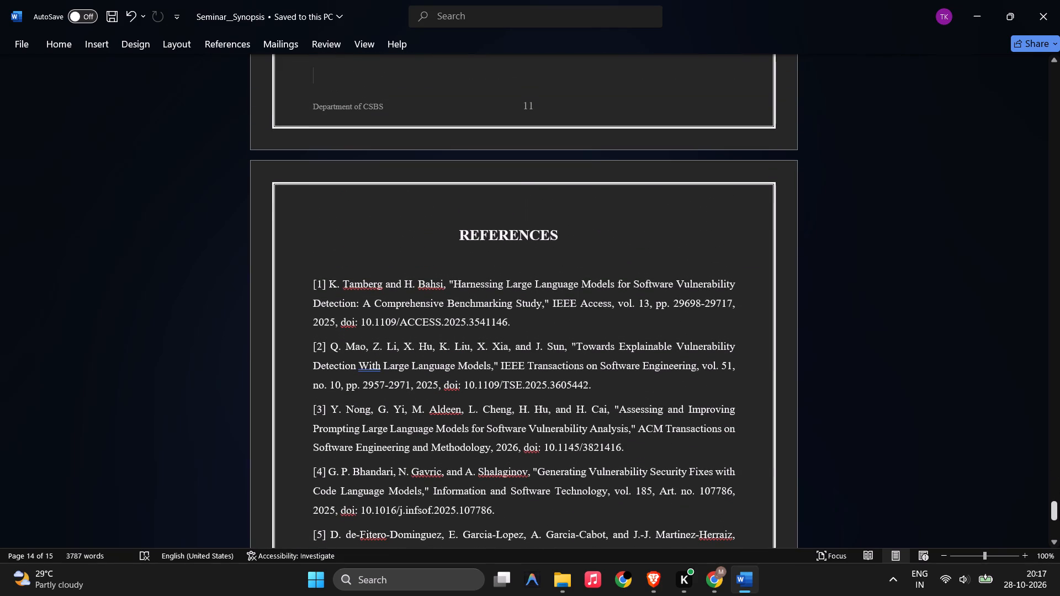
pyautogui.moveTo(1059, 510); pyautogui.dragTo(1059, 467)
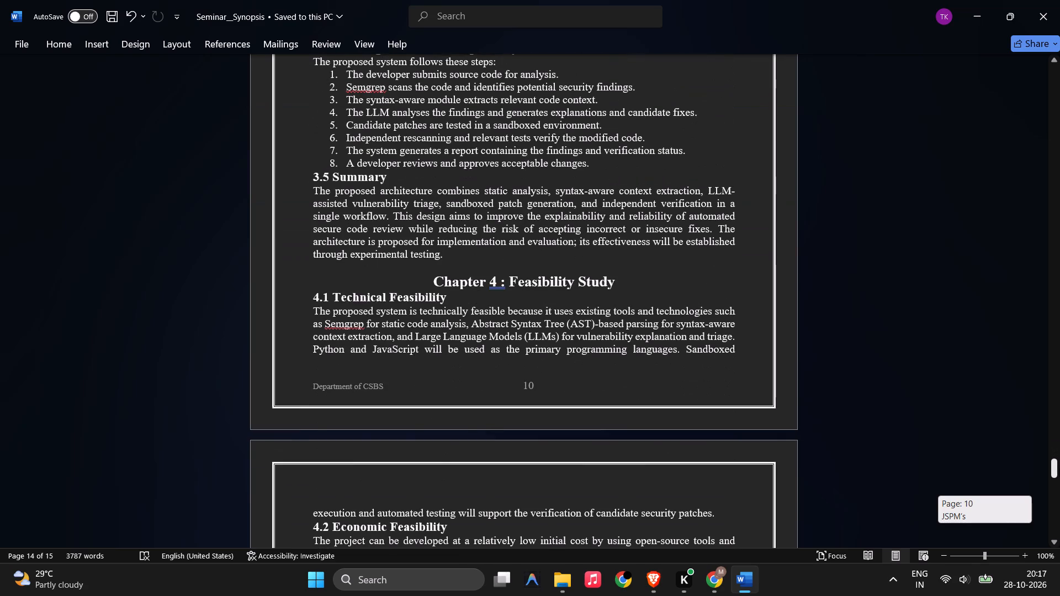
pyautogui.moveTo(1059, 467); pyautogui.dragTo(1059, 376)
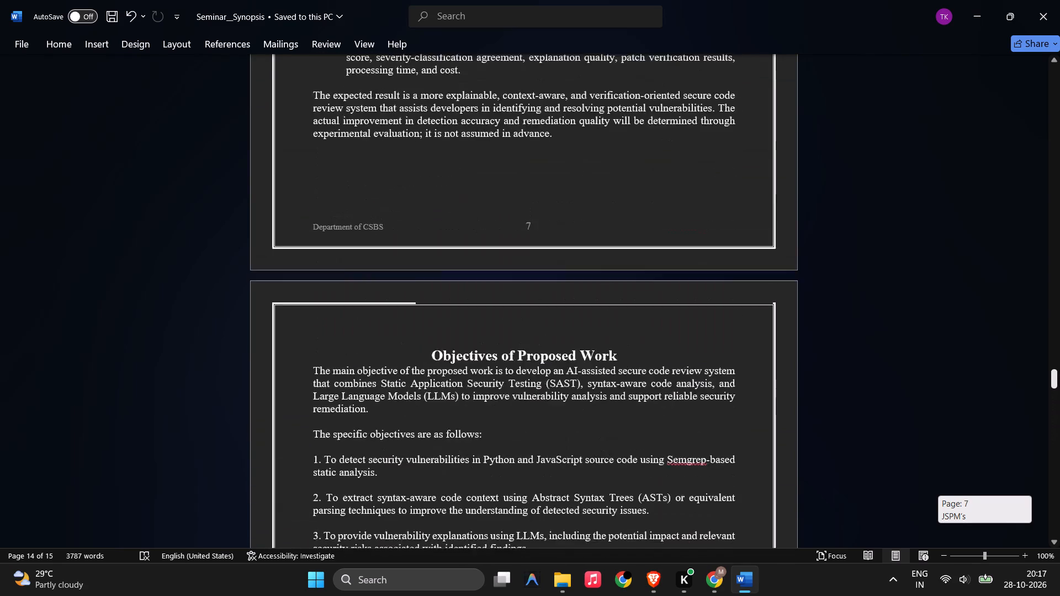
pyautogui.moveTo(1059, 376); pyautogui.dragTo(1054, 113)
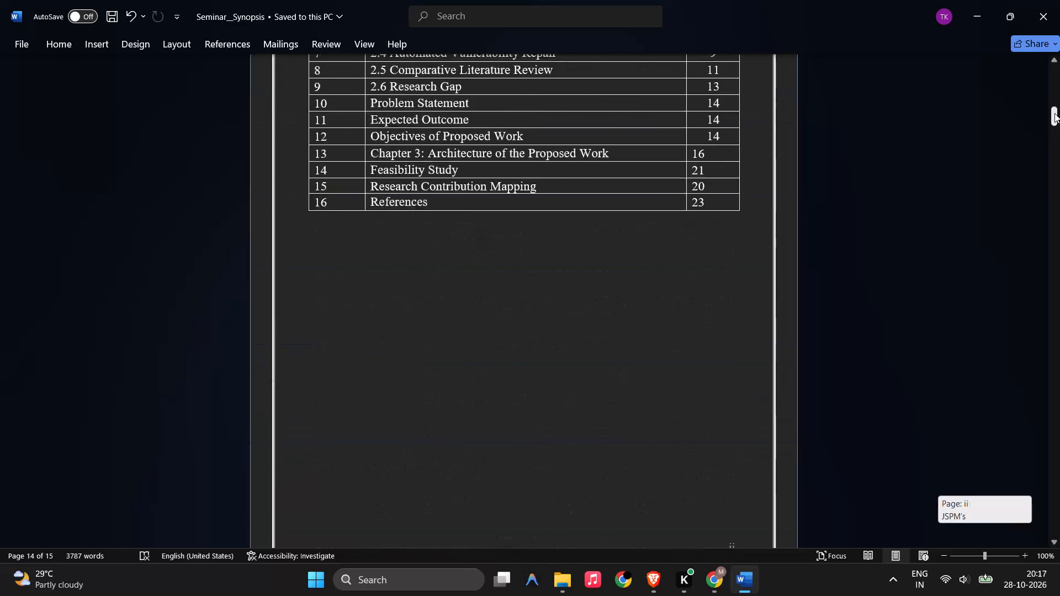
pyautogui.moveTo(1054, 113); pyautogui.dragTo(1059, 62)
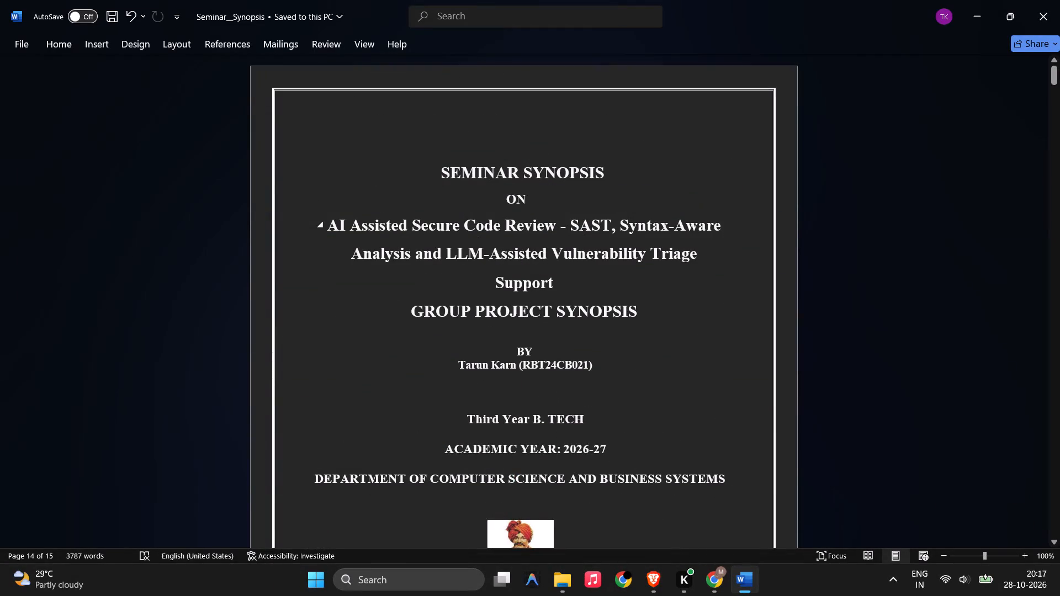
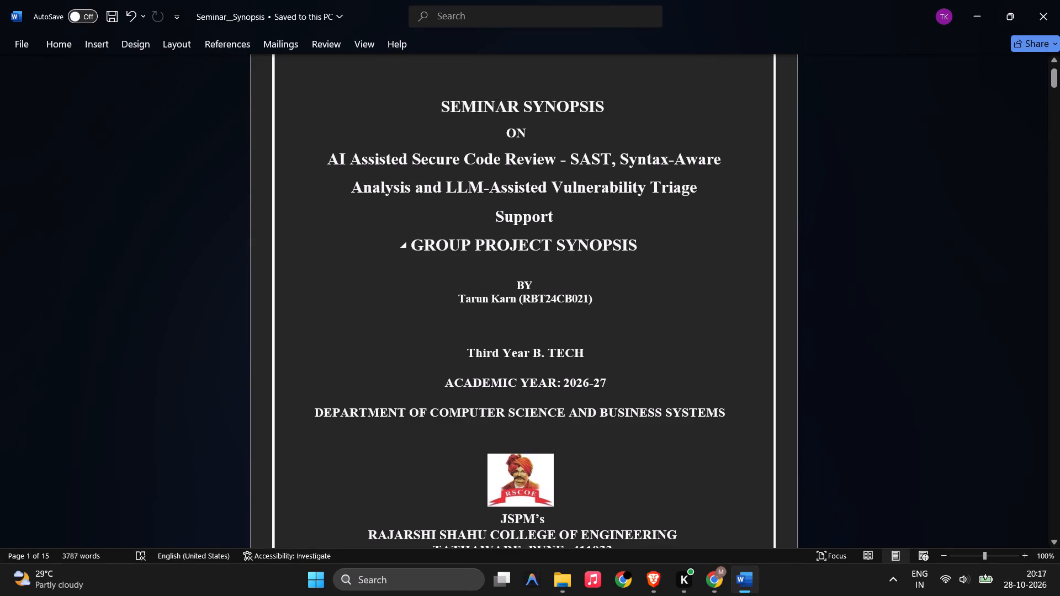
# Delete "Support" and "GROUP PROJECT SYNOPSIS" from the cover page, add an empty line above "BY", and save the document.
pyautogui.moveTo(662, 248); pyautogui.dragTo(512, 209)
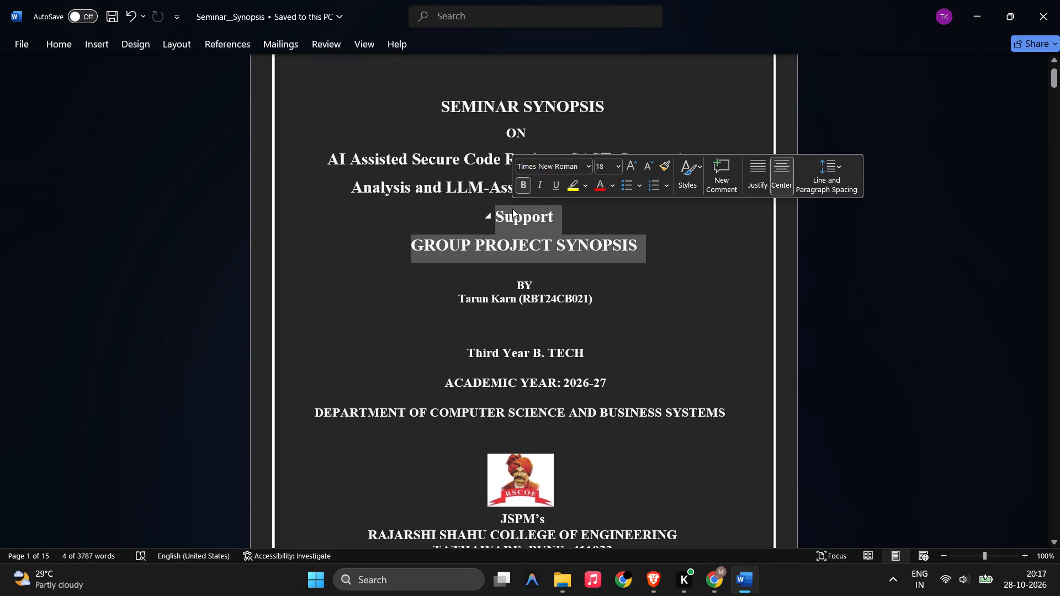
pyautogui.press('BackSpace')
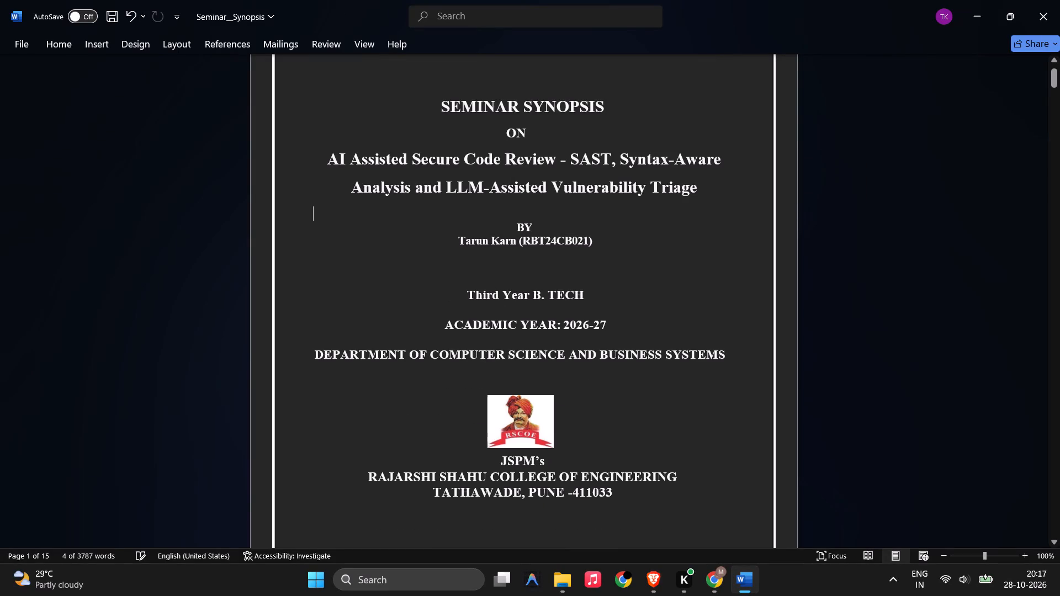
pyautogui.press('Return')
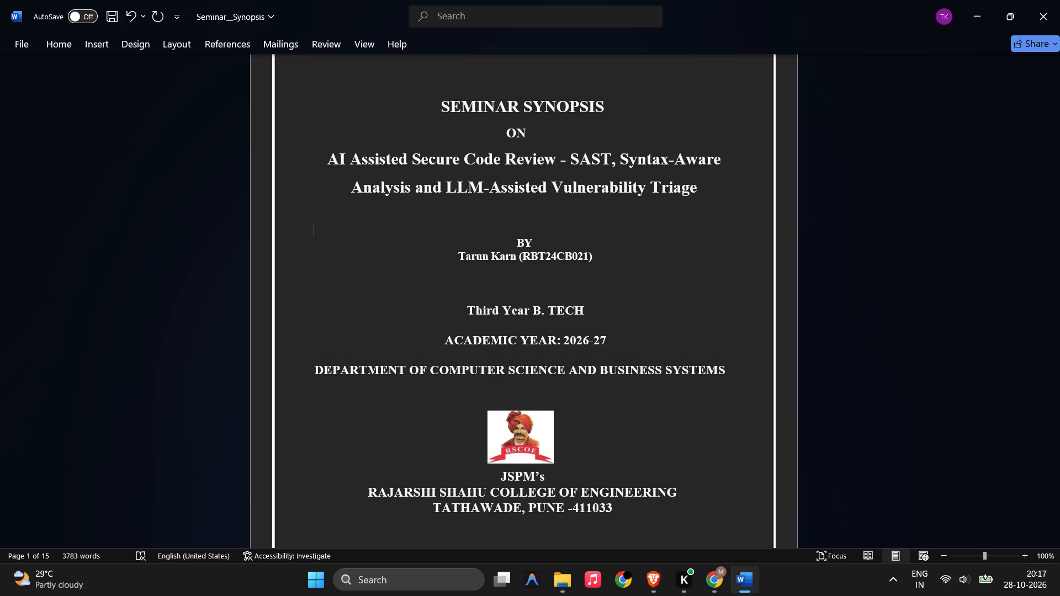
pyautogui.hotkey('ctrl', 's')
# Look through the synopsis from the cover page to the REFERENCES page and back to the cover.
pyautogui.scroll(3, 512, 209)
pyautogui.scroll(-16, 513, 206)
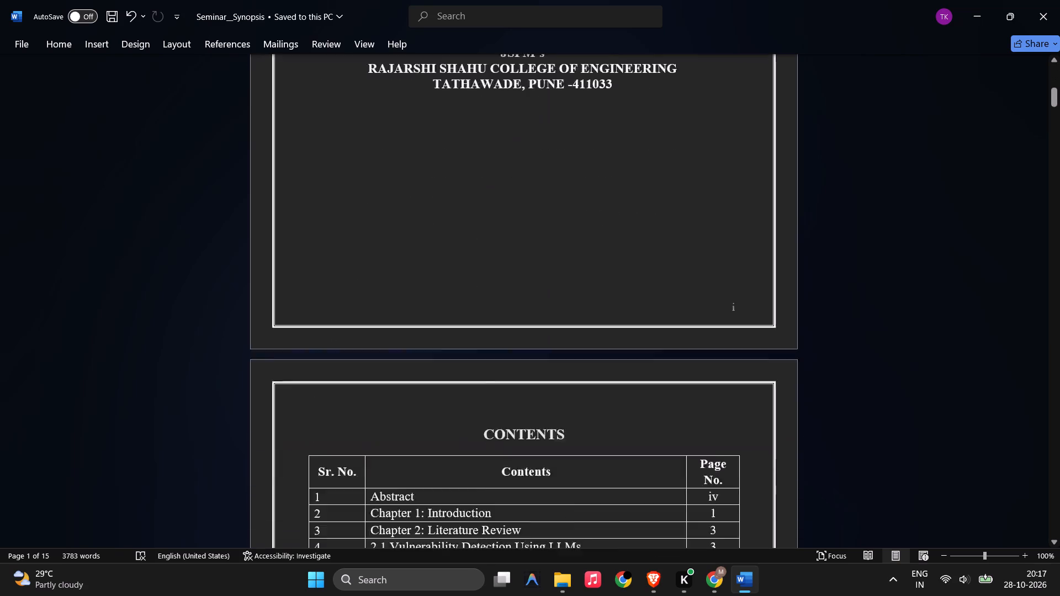
pyautogui.scroll(-12, 523, 222)
pyautogui.moveTo(1056, 113); pyautogui.dragTo(1059, 452)
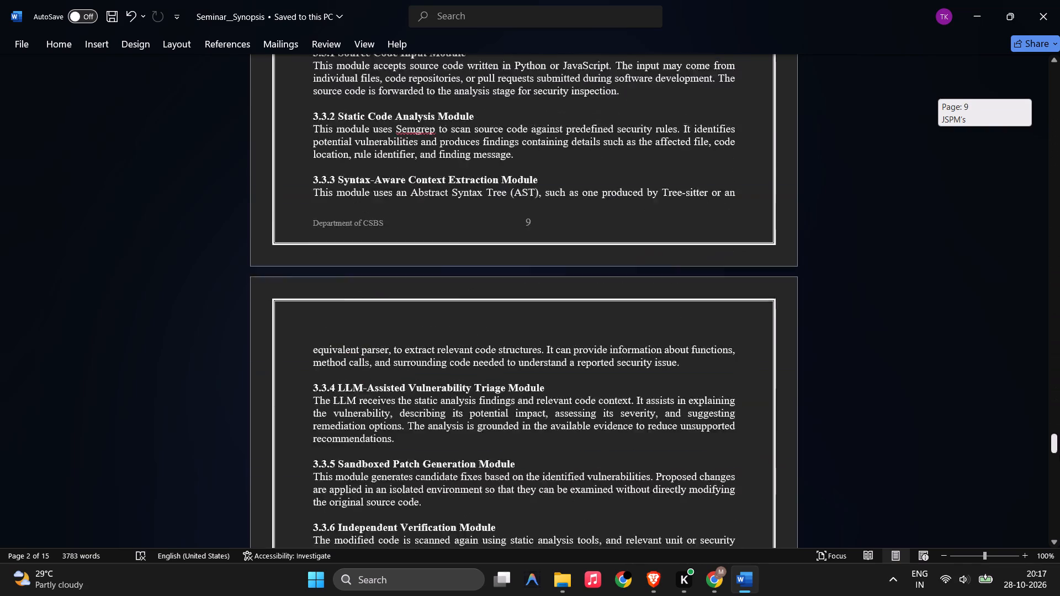
pyautogui.moveTo(1059, 452); pyautogui.dragTo(1059, 504)
pyautogui.hotkey('ctrl', 's')
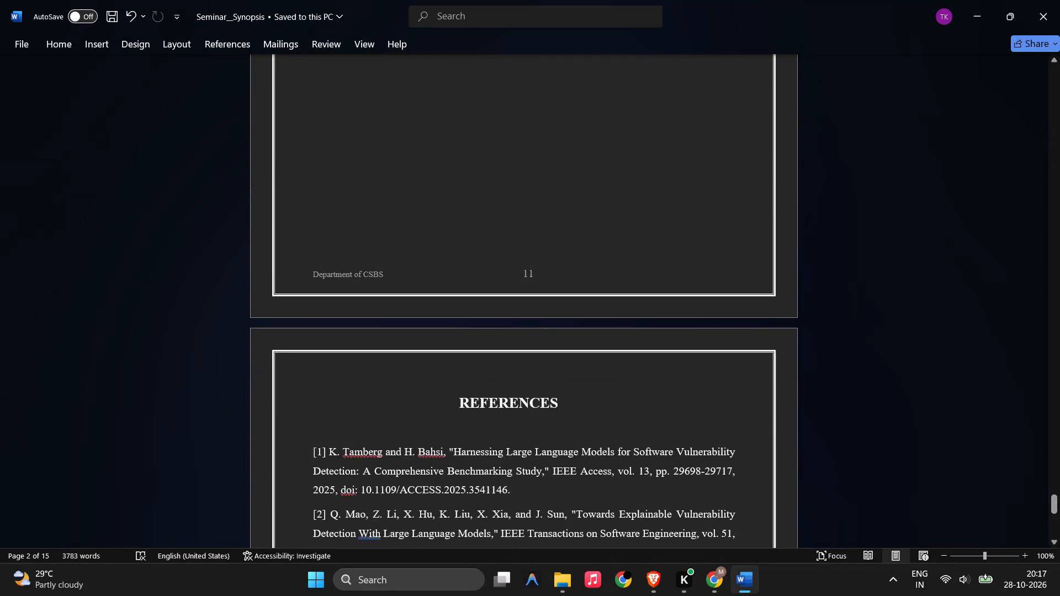
pyautogui.scroll(8, 746, 328)
pyautogui.moveTo(1057, 494); pyautogui.dragTo(1043, 190)
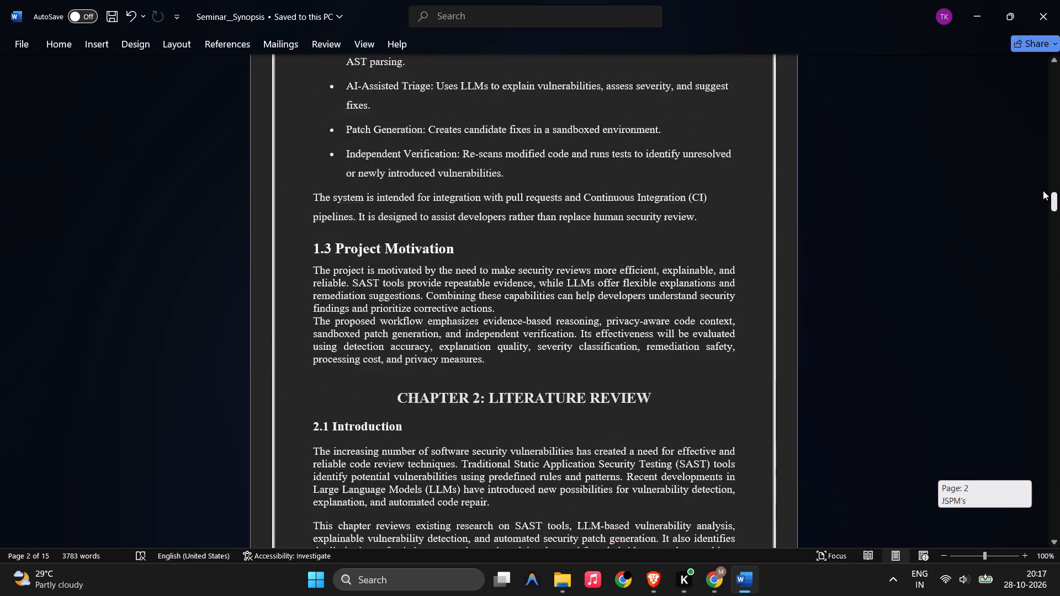
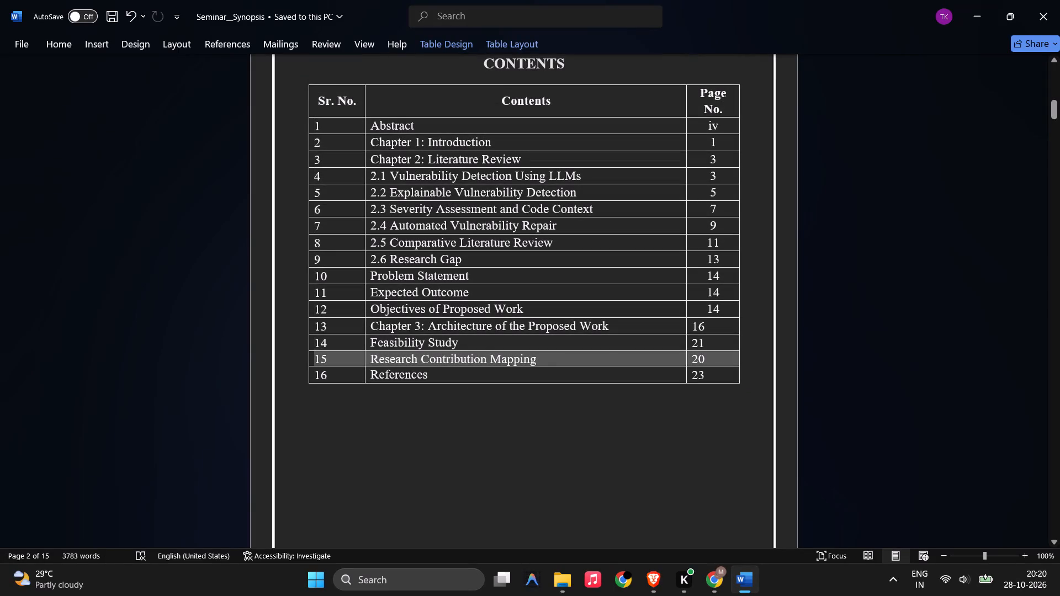
pyautogui.moveTo(316, 366); pyautogui.dragTo(315, 364)
pyautogui.rightClick(314, 358)
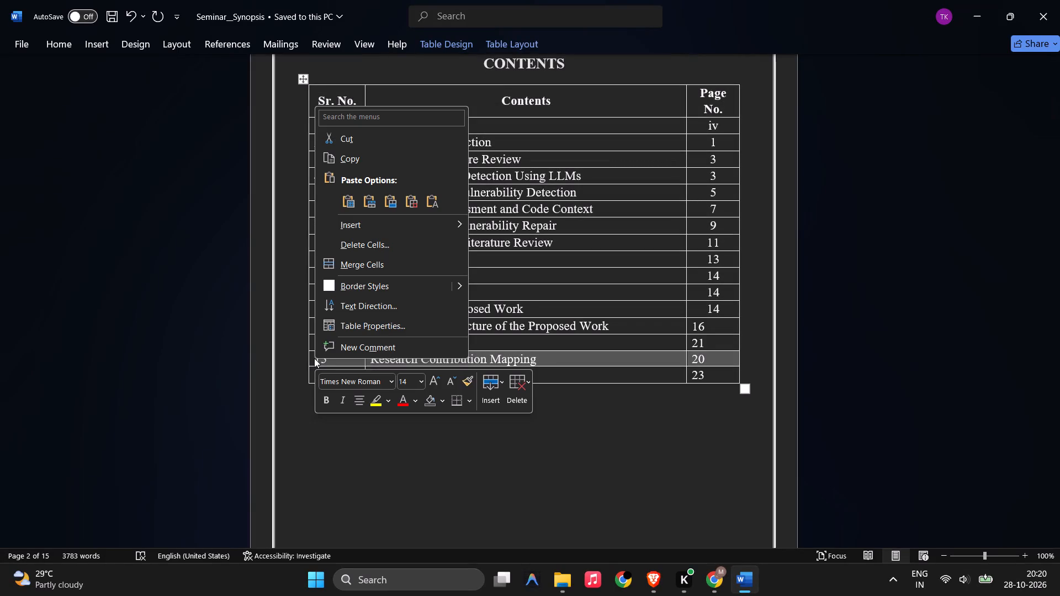
pyautogui.click(378, 137)
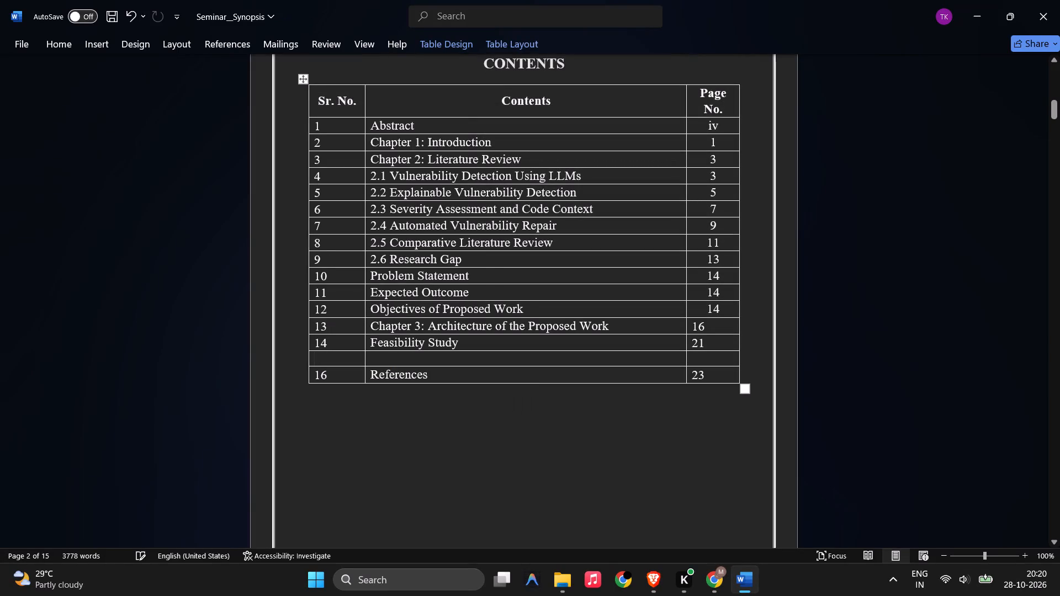
pyautogui.press('BackSpace')
pyautogui.press('BackSpace')
pyautogui.moveTo(720, 363); pyautogui.dragTo(354, 343)
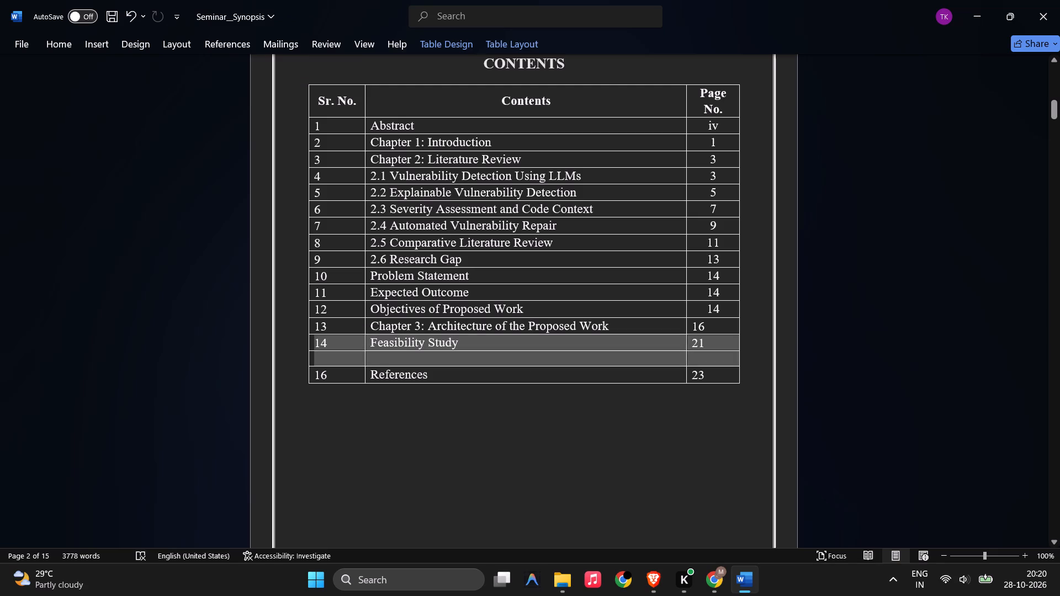
pyautogui.moveTo(354, 343); pyautogui.dragTo(316, 355)
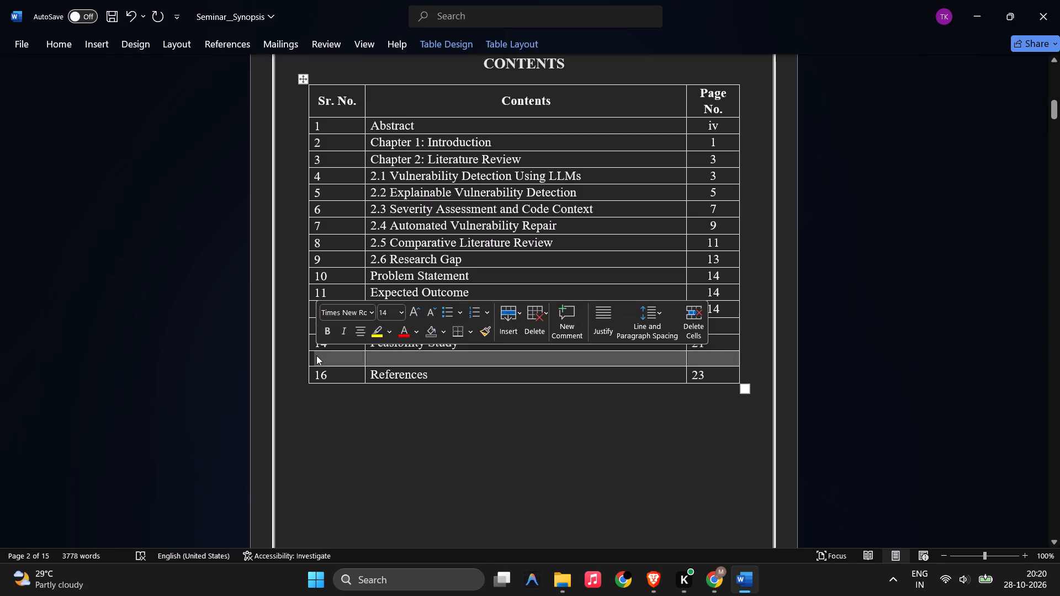
pyautogui.click(701, 329)
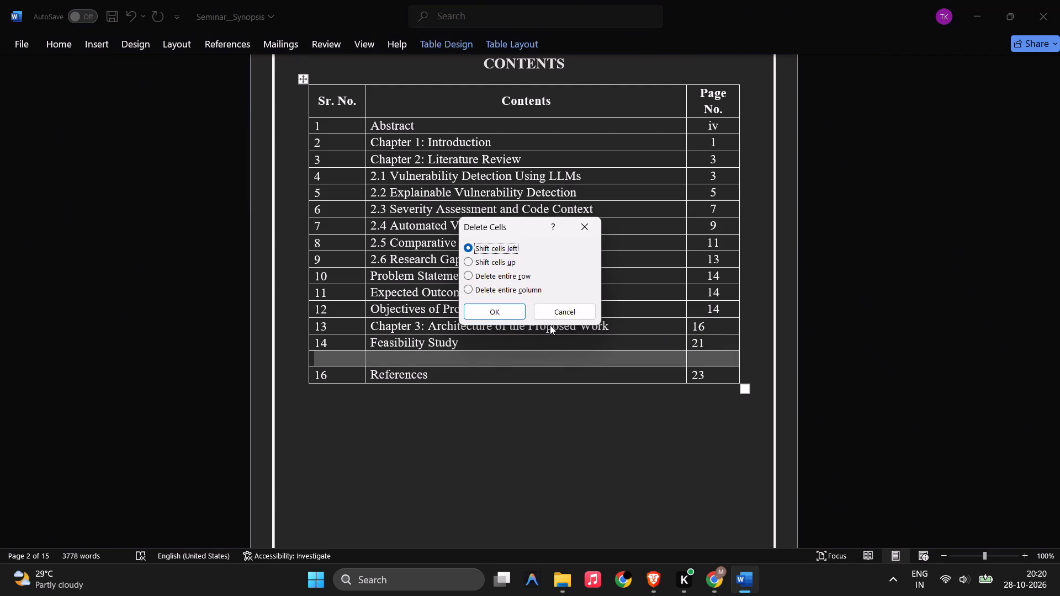
pyautogui.click(515, 312)
# Renumber the References entry in the contents table as 15.
pyautogui.click(341, 358)
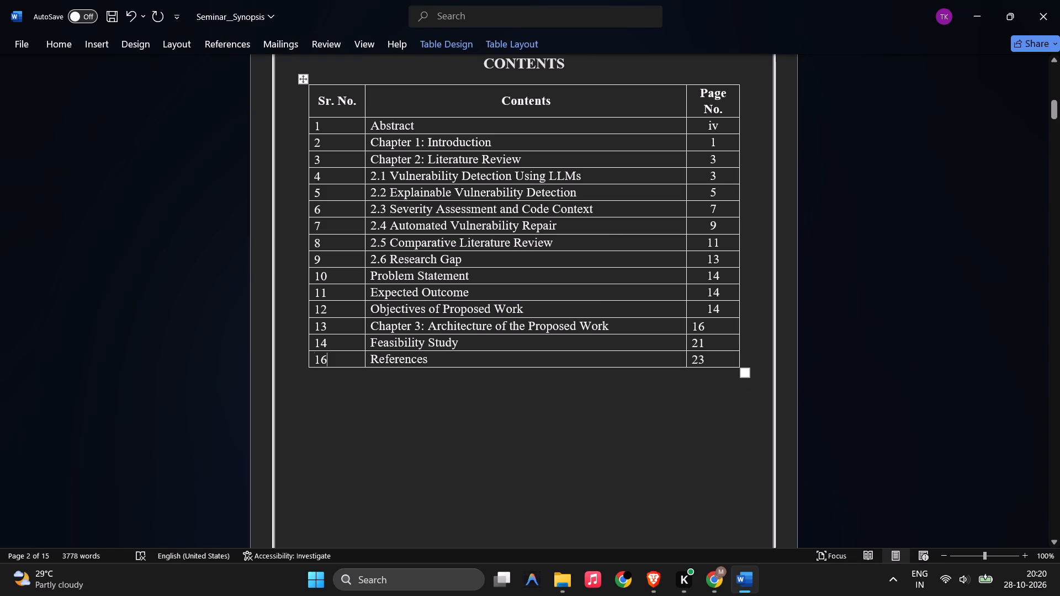
pyautogui.press('BackSpace')
pyautogui.press('5')
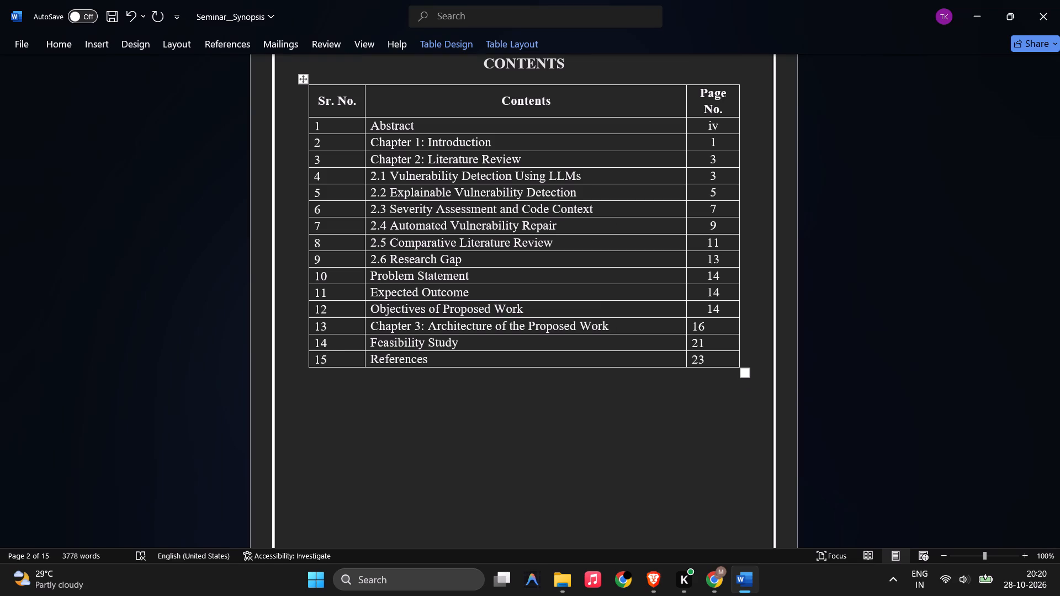
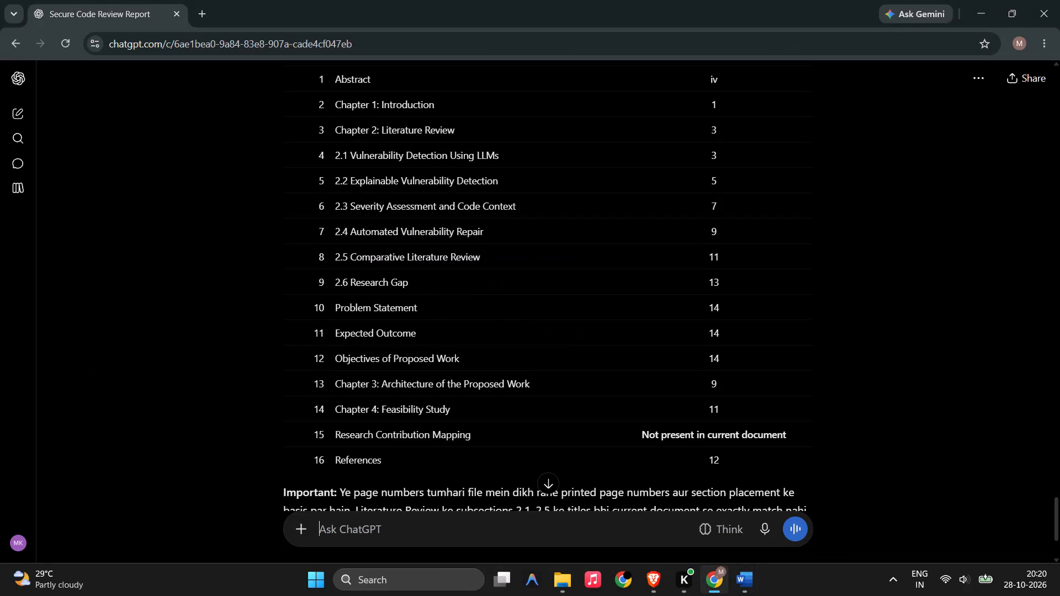
# Compare the page numbers in the Word contents table row by row with ChatGPT's corrected table, through 2.6 Research Gap.
pyautogui.scroll(1, 376, 323)
pyautogui.hotkey('alt', 'Tab')
pyautogui.hotkey('alt', 'Tab')
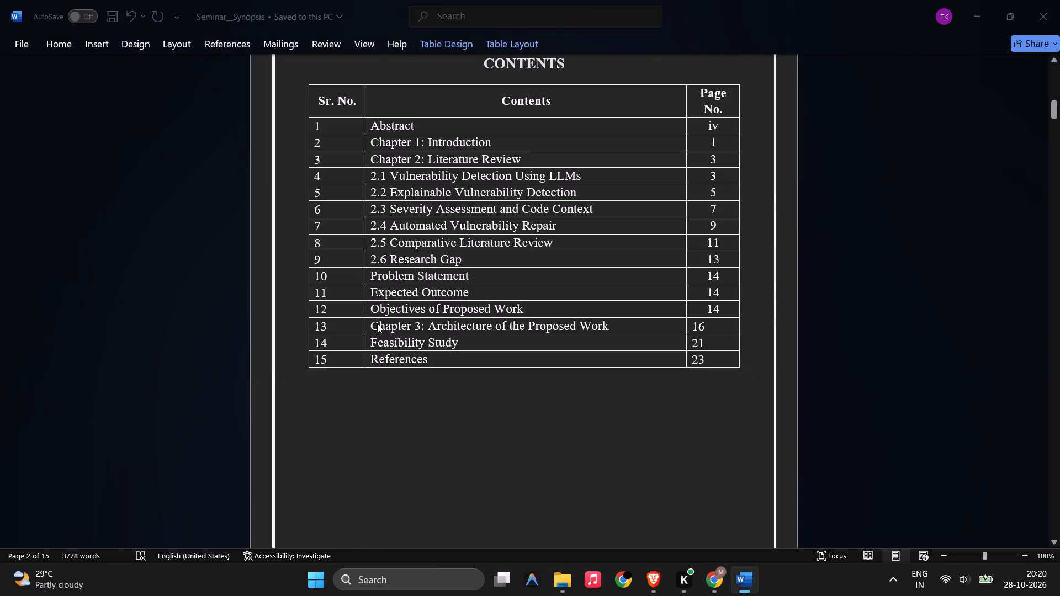
pyautogui.hotkey('alt', 'Tab')
pyautogui.hotkey('alt', 'Tab')
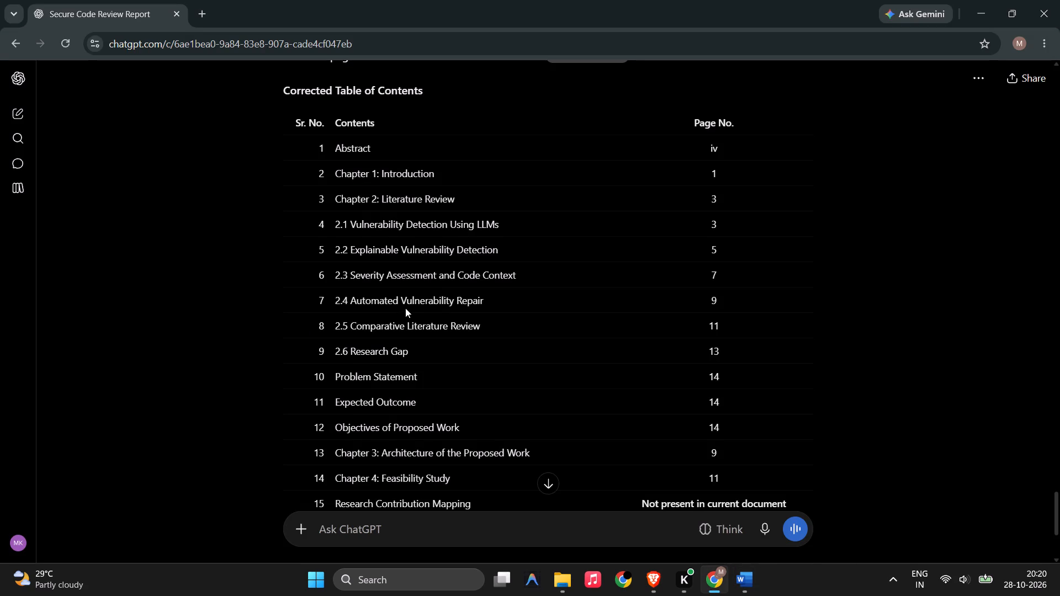
pyautogui.hotkey('alt', 'Tab')
pyautogui.hotkey('alt', 'Tab')
pyautogui.click(695, 230)
pyautogui.hotkey('alt', 'Tab')
pyautogui.click(729, 192)
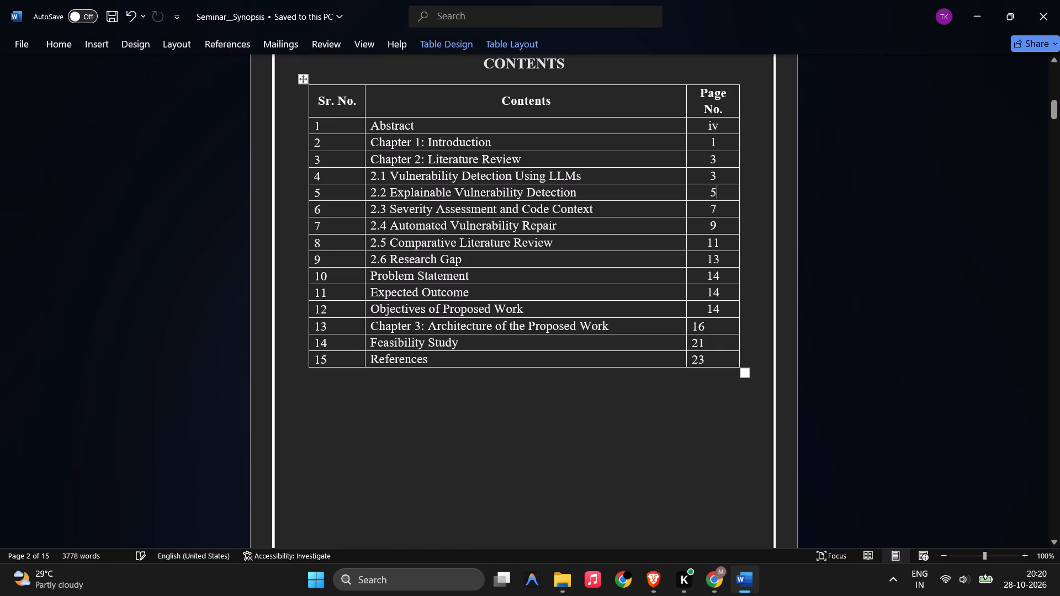
pyautogui.hotkey('alt', 'Tab')
pyautogui.scroll(-1, 731, 194)
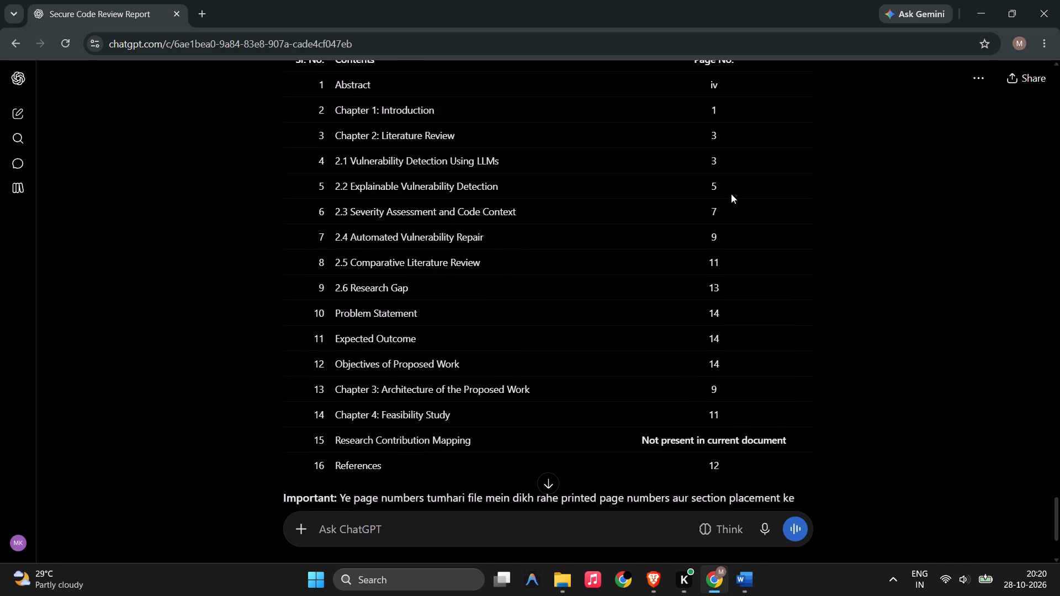
pyautogui.hotkey('alt', 'Tab')
pyautogui.click(729, 216)
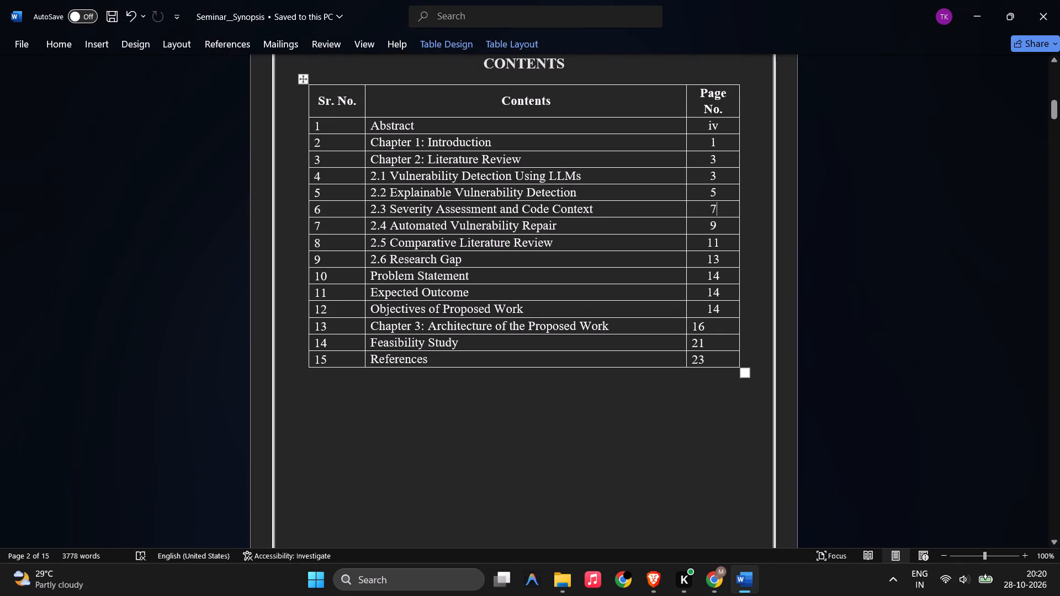
pyautogui.hotkey('alt', 'Tab')
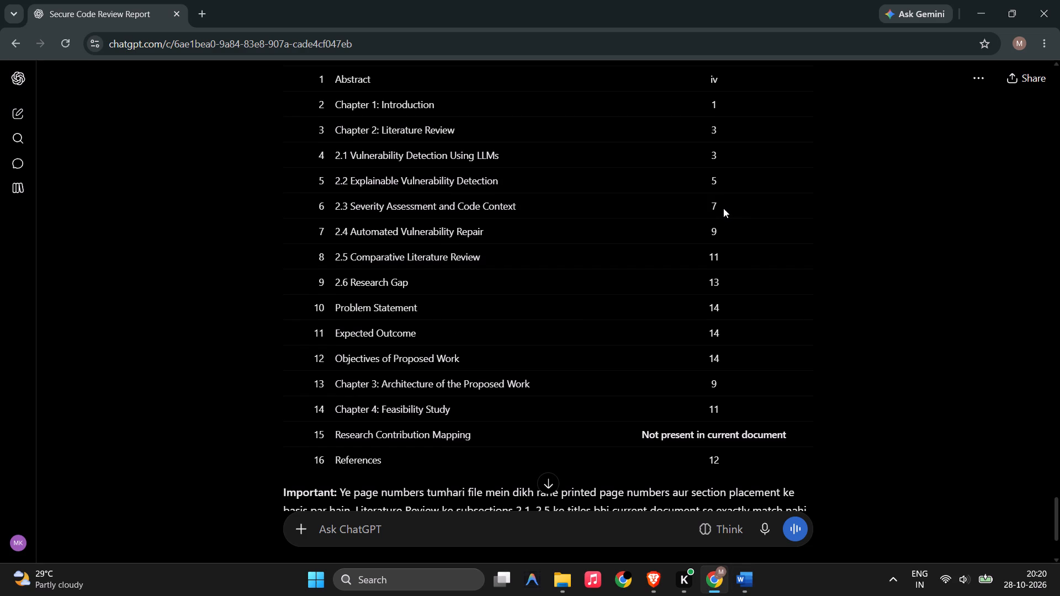
pyautogui.hotkey('alt', 'Tab')
pyautogui.click(720, 223)
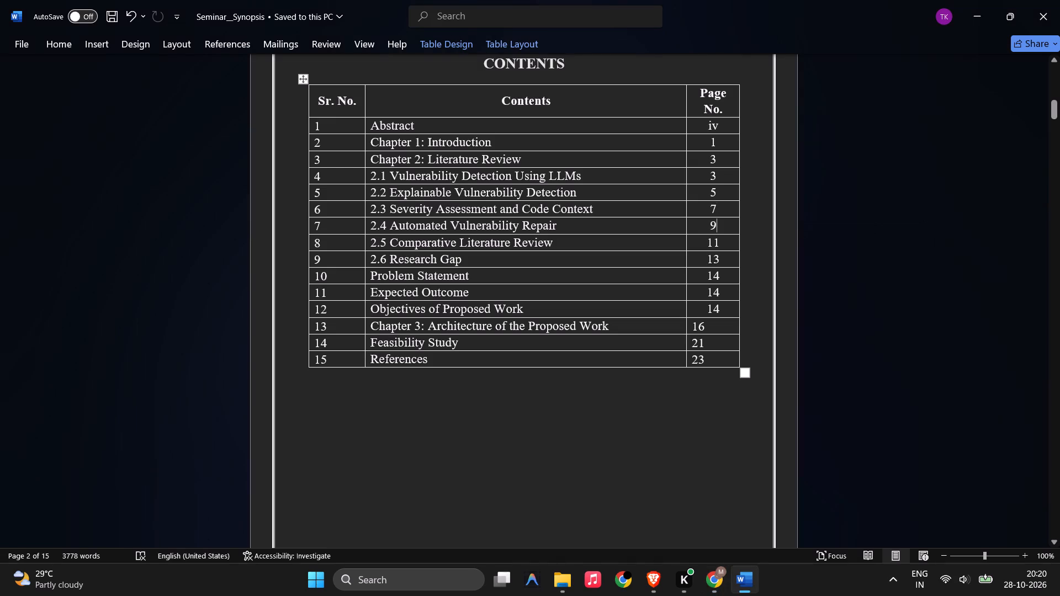
pyautogui.hotkey('alt', 'Tab')
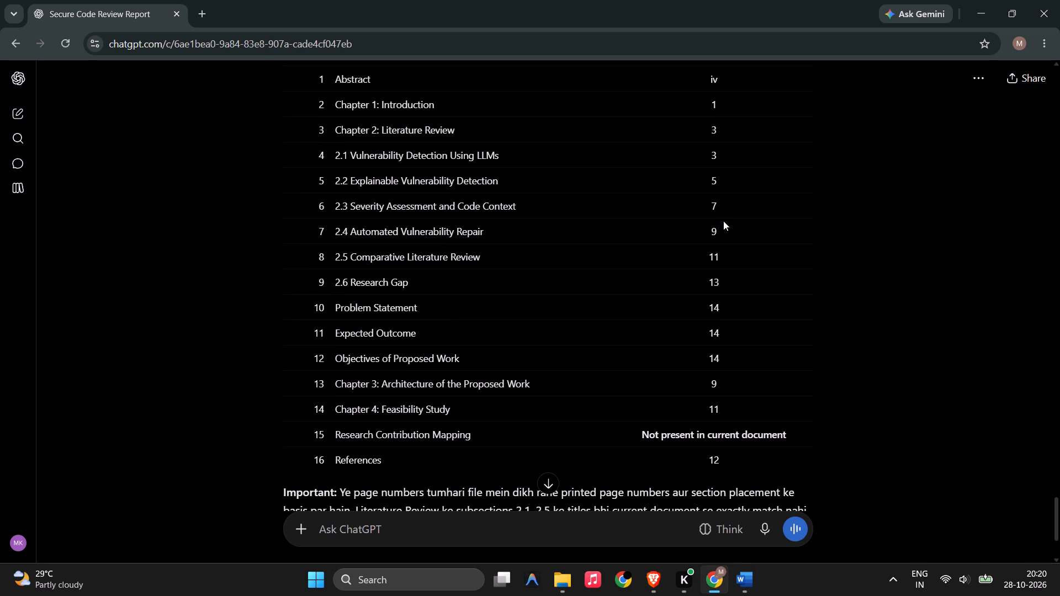
pyautogui.hotkey('alt', 'Tab')
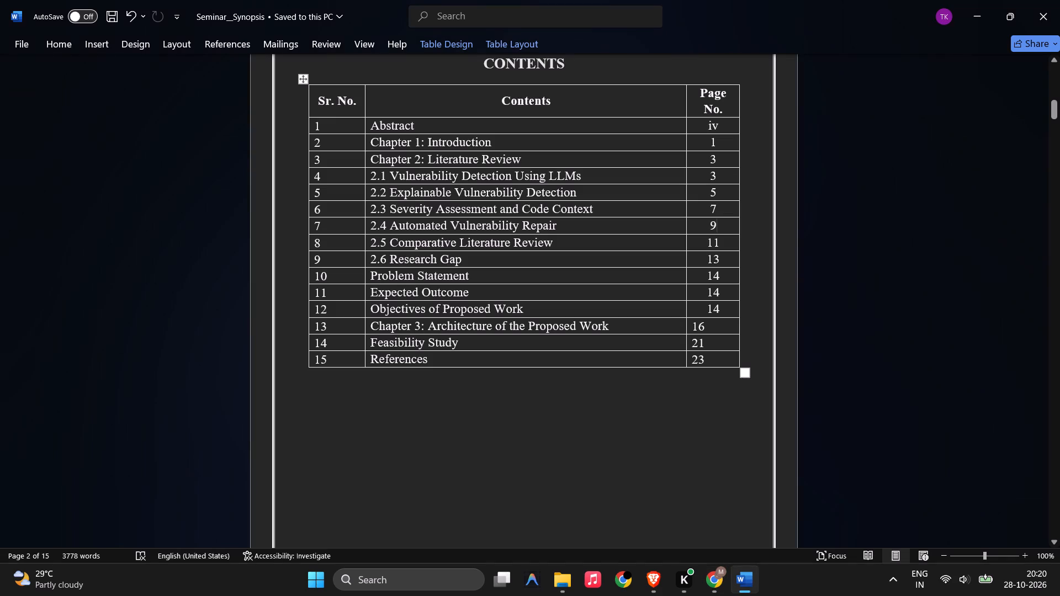
pyautogui.click(722, 241)
pyautogui.hotkey('alt', 'Tab')
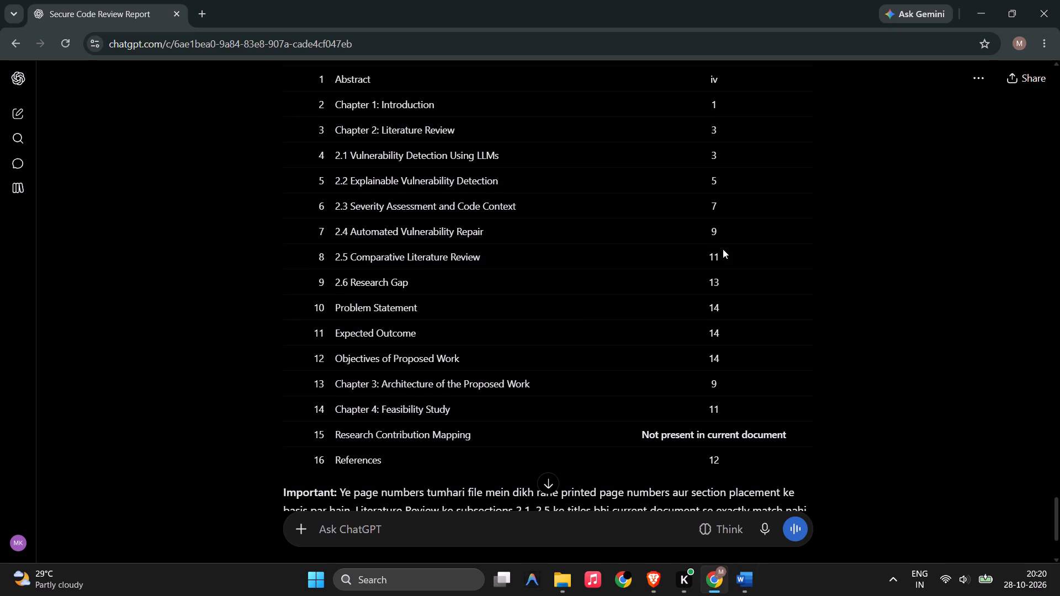
pyautogui.hotkey('alt', 'Tab')
pyautogui.click(720, 263)
pyautogui.hotkey('alt', 'Tab')
# Set the References page number in the Word contents table to 12, following ChatGPT's corrected table.
pyautogui.scroll(-2, 724, 303)
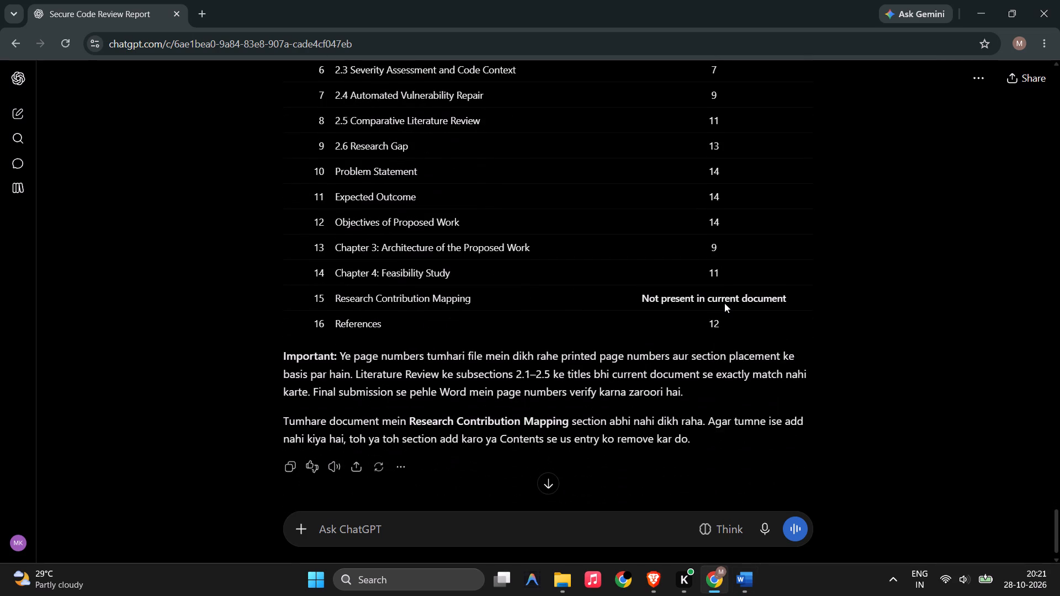
pyautogui.hotkey('alt', 'Tab')
pyautogui.hotkey('alt', 'Tab')
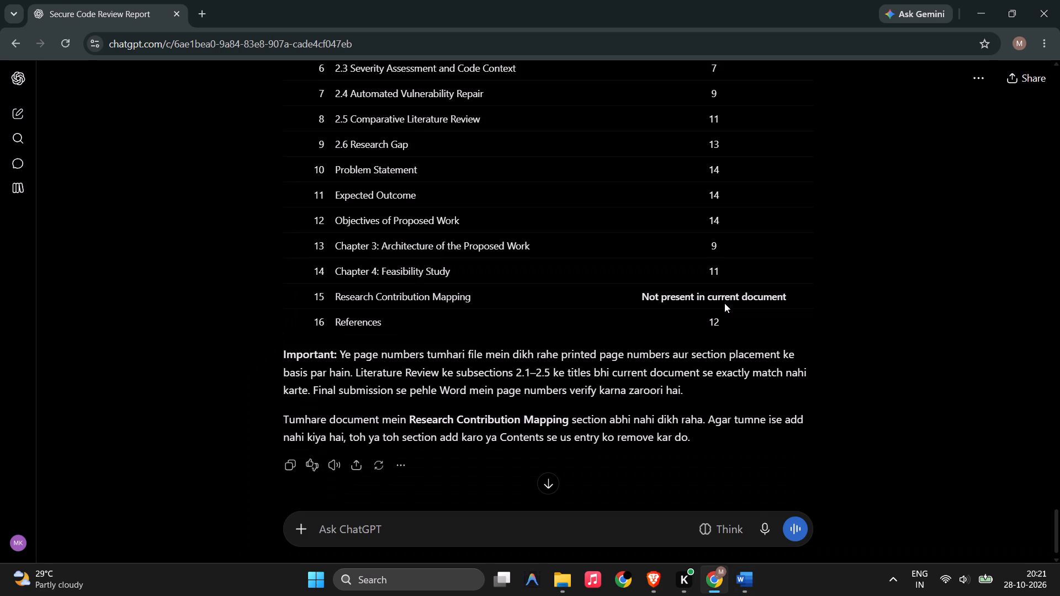
pyautogui.hotkey('alt', 'Tab')
pyautogui.click(720, 362)
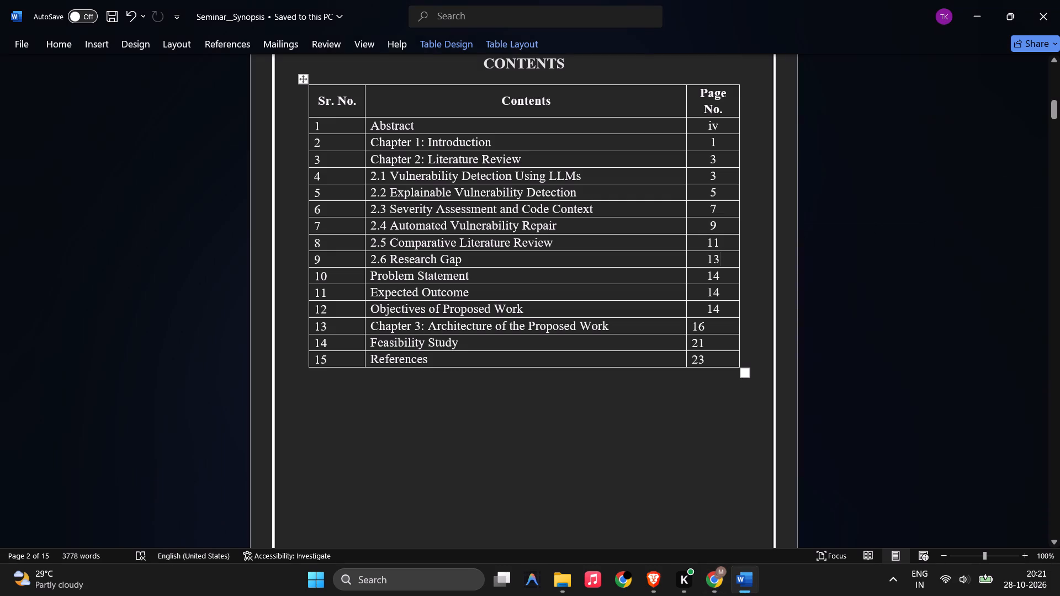
pyautogui.press('BackSpace')
pyautogui.press('BackSpace')
pyautogui.press('BackSpace')
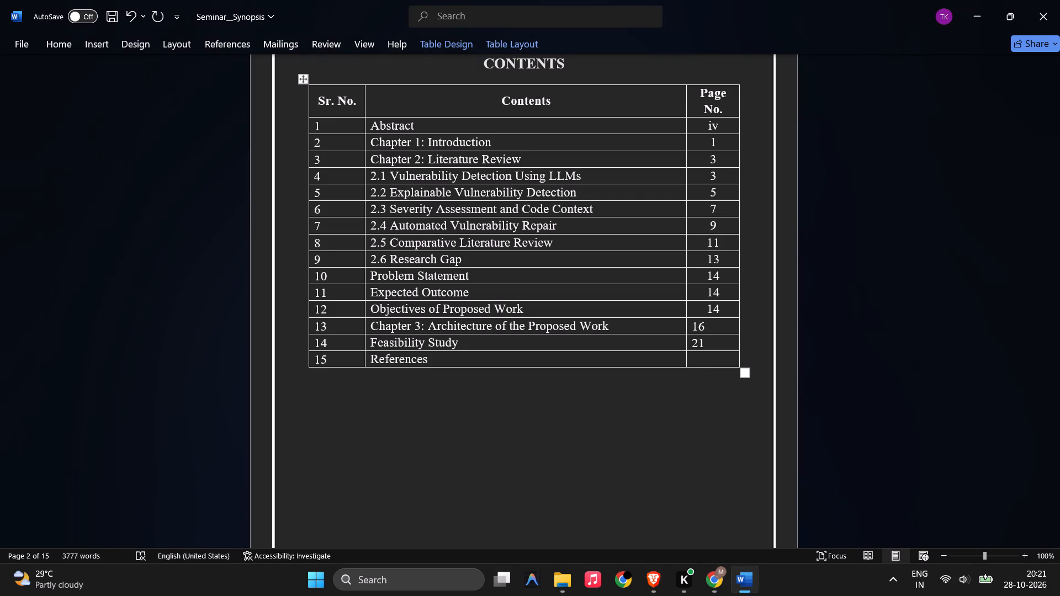
pyautogui.press('Tab')
pyautogui.hotkey('ctrl', 'z')
pyautogui.write('12')
# Set the Feasibility Study page number in the contents table to 11.
pyautogui.hotkey('alt', 'Tab')
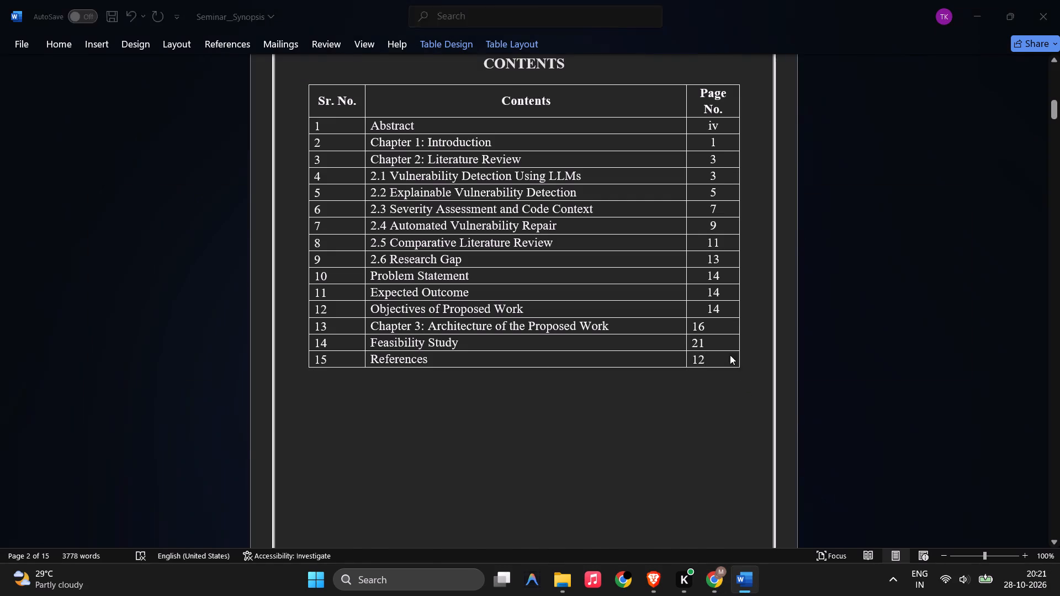
pyautogui.hotkey('alt', 'Tab')
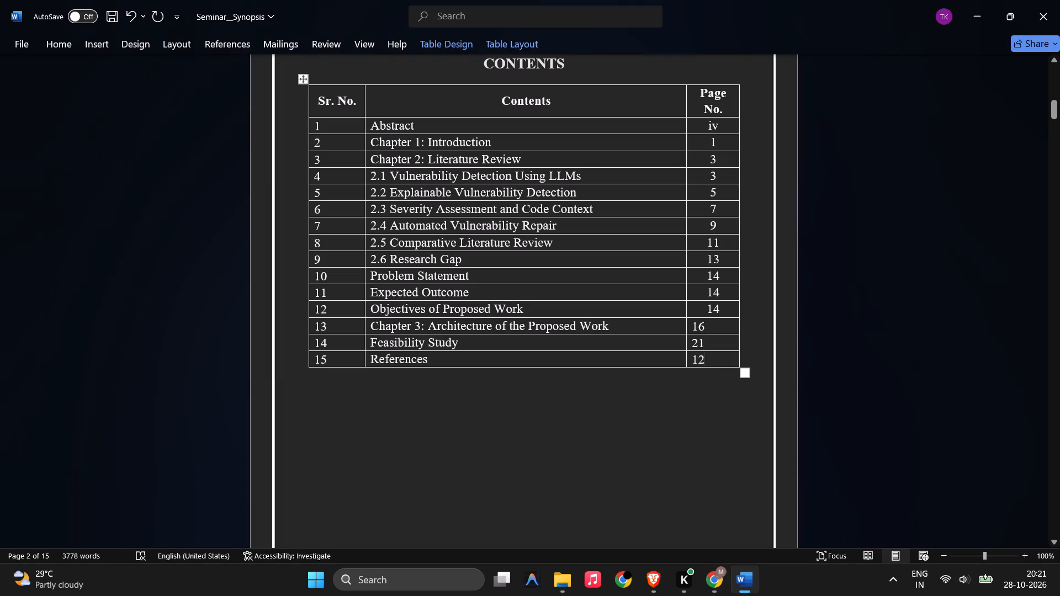
pyautogui.click(727, 339)
pyautogui.press('BackSpace')
pyautogui.press('BackSpace')
pyautogui.write('11')
# Set the page number of Chapter 3: Architecture of the Proposed Work in the contents table to 9, matching ChatGPT's list.
pyautogui.hotkey('alt', 'Tab')
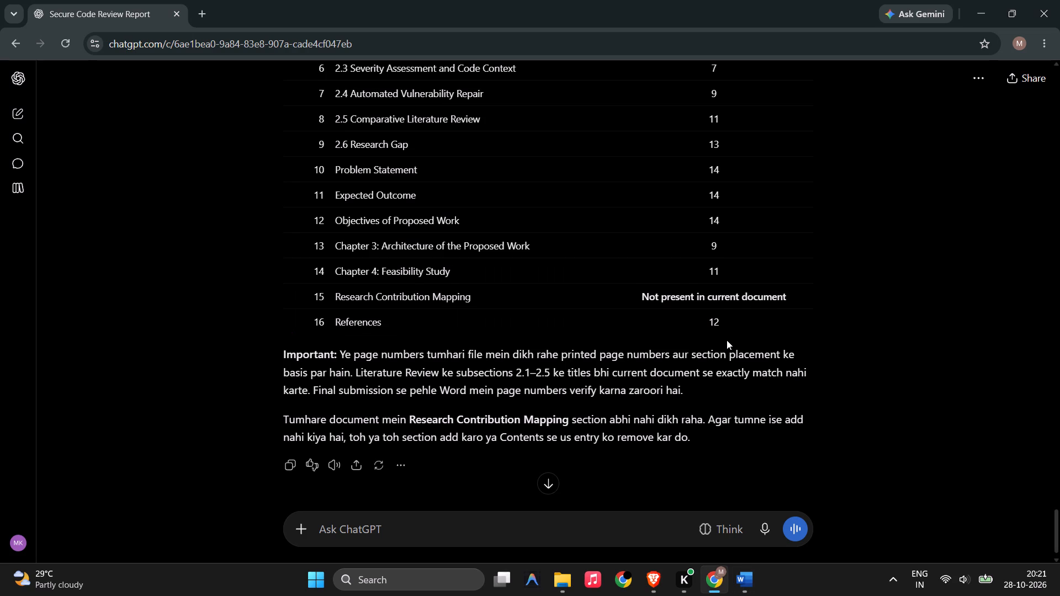
pyautogui.hotkey('alt', 'Tab')
pyautogui.click(715, 324)
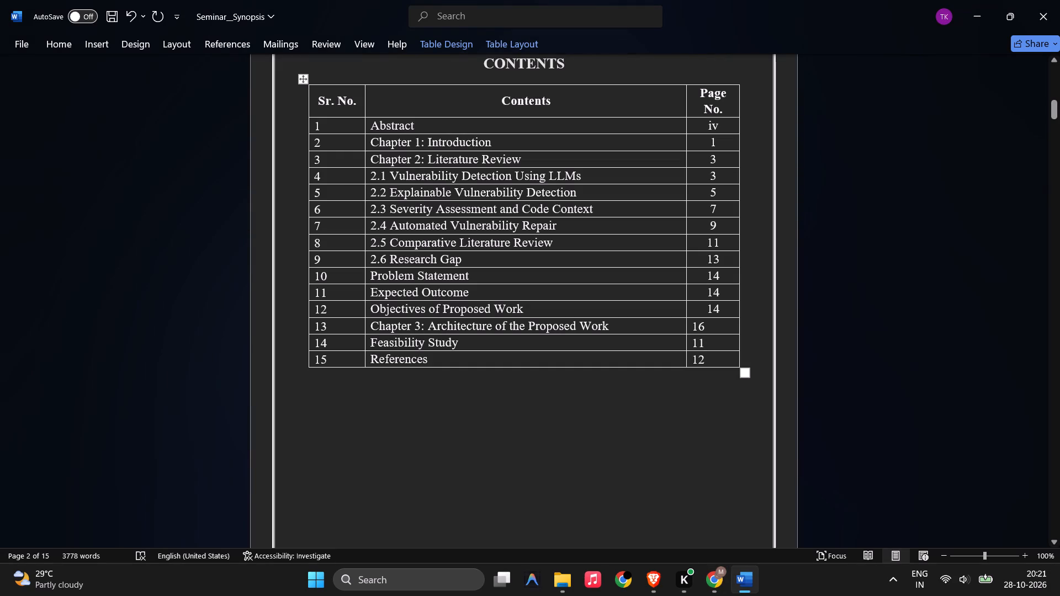
pyautogui.hotkey('alt', 'Tab')
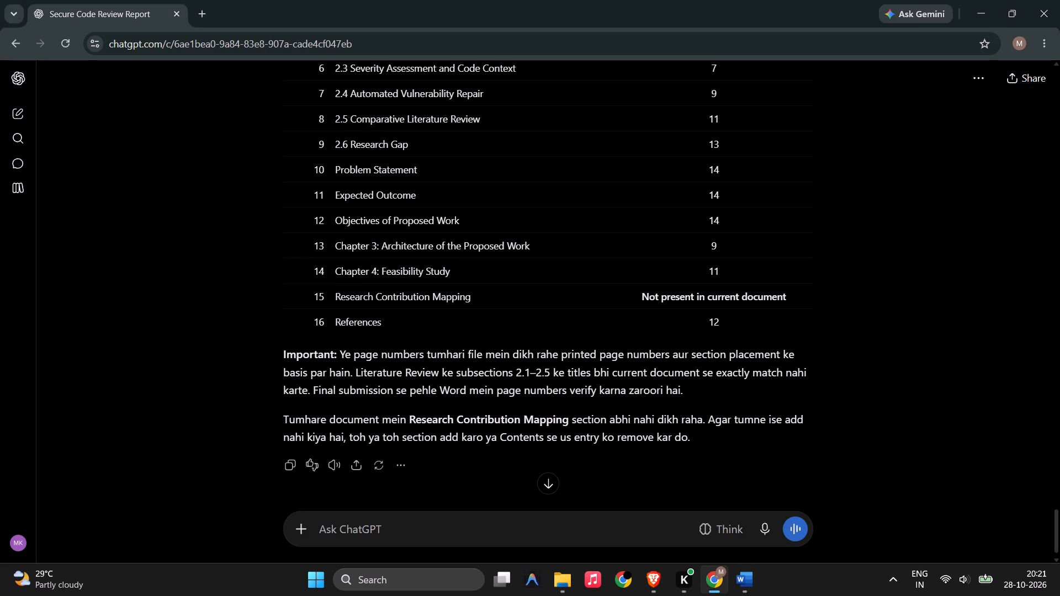
pyautogui.hotkey('alt', 'Tab')
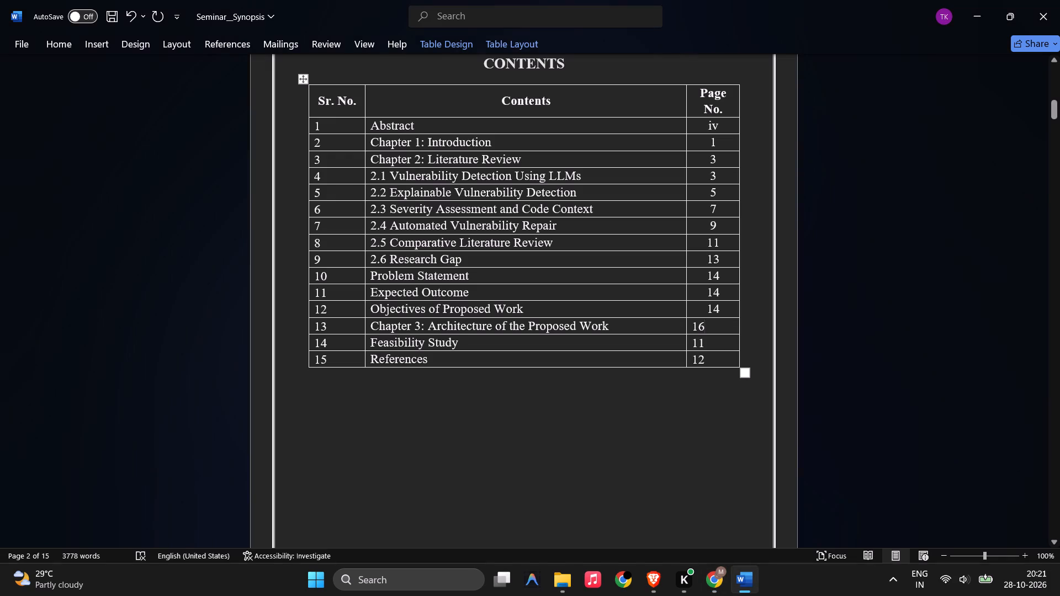
pyautogui.press('0')
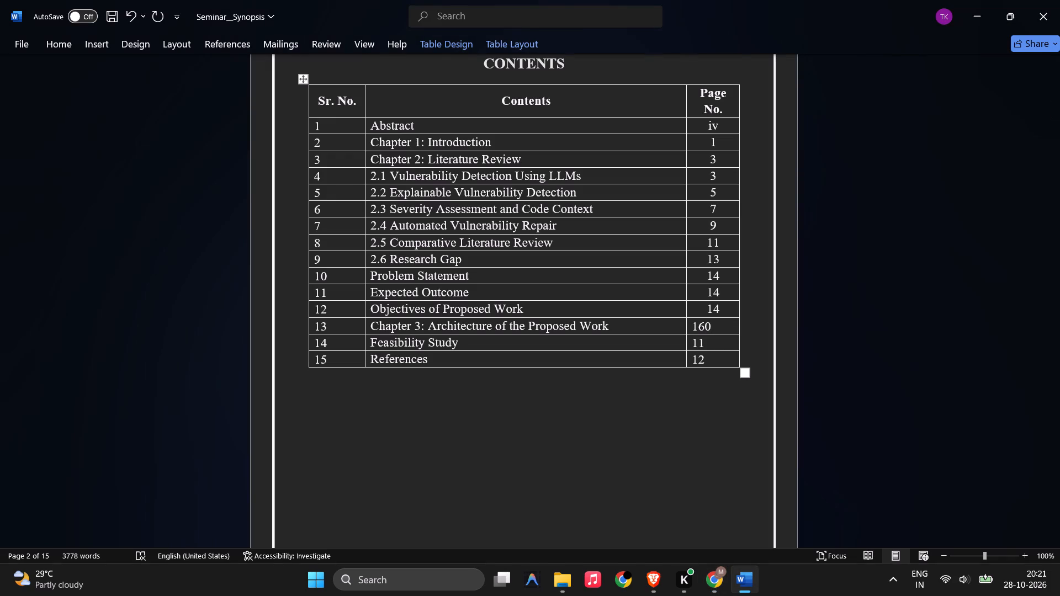
pyautogui.press('BackSpace')
pyautogui.press('BackSpace')
pyautogui.press('BackSpace')
pyautogui.press('9')
# Add the prefix "Chapter 4 : " to the Feasibility Study entry in the contents table, following ChatGPT's corrected table.
pyautogui.hotkey('alt', 'Tab')
pyautogui.scroll(1, 713, 320)
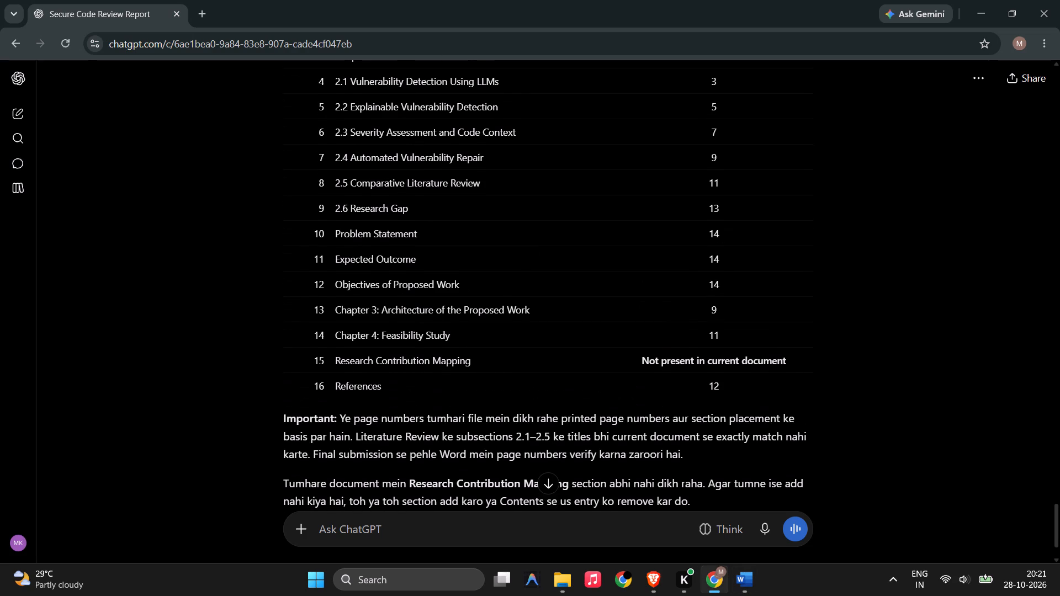
pyautogui.hotkey('alt', 'Tab')
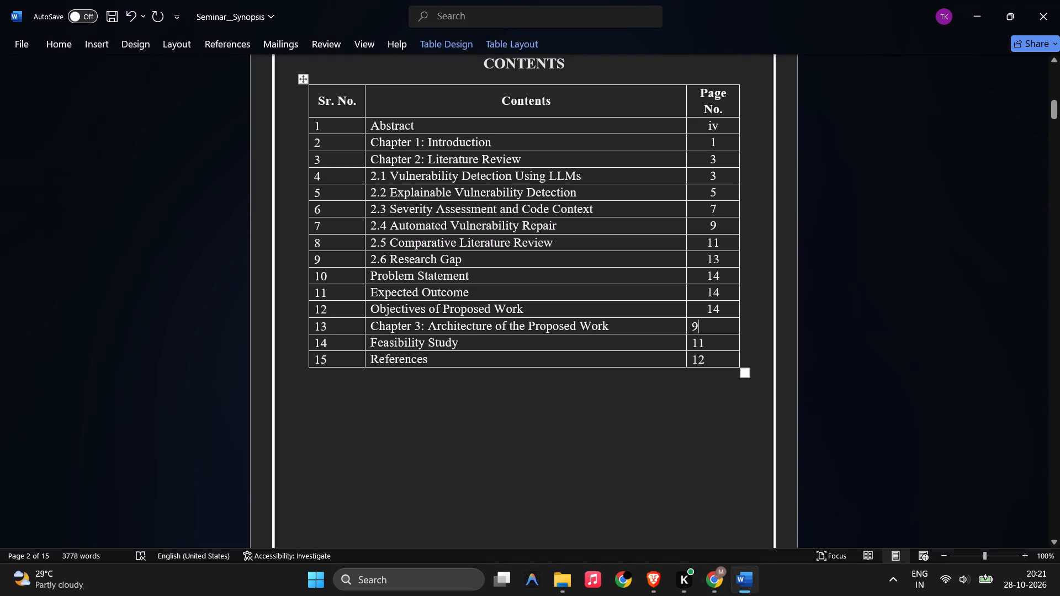
pyautogui.click(370, 342)
pyautogui.write('Cha')
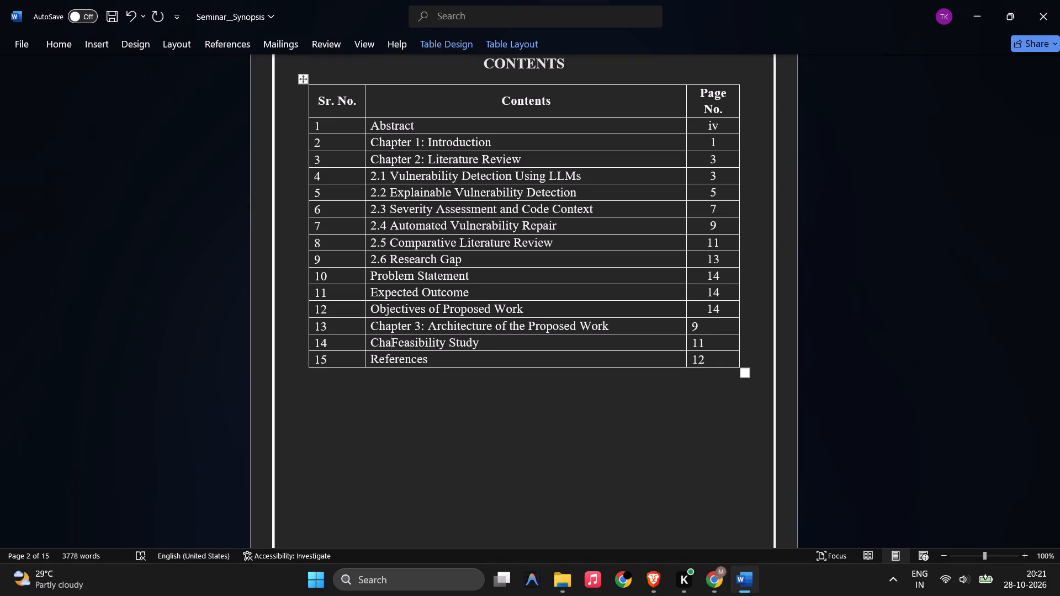
pyautogui.write('pter')
pyautogui.press('space')
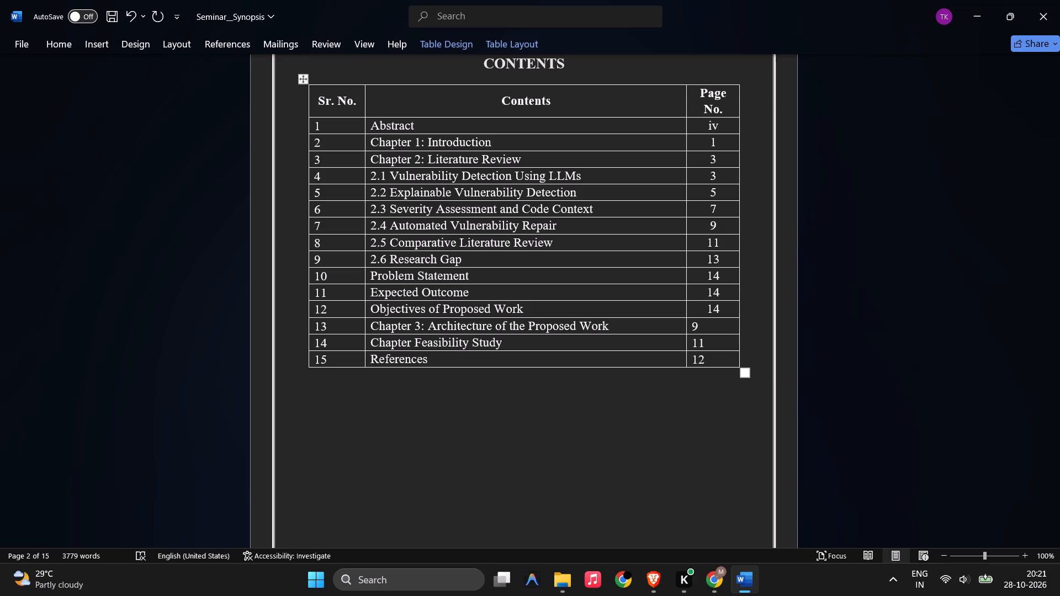
pyautogui.write('4')
pyautogui.press('space')
pyautogui.write(':')
pyautogui.press('space')
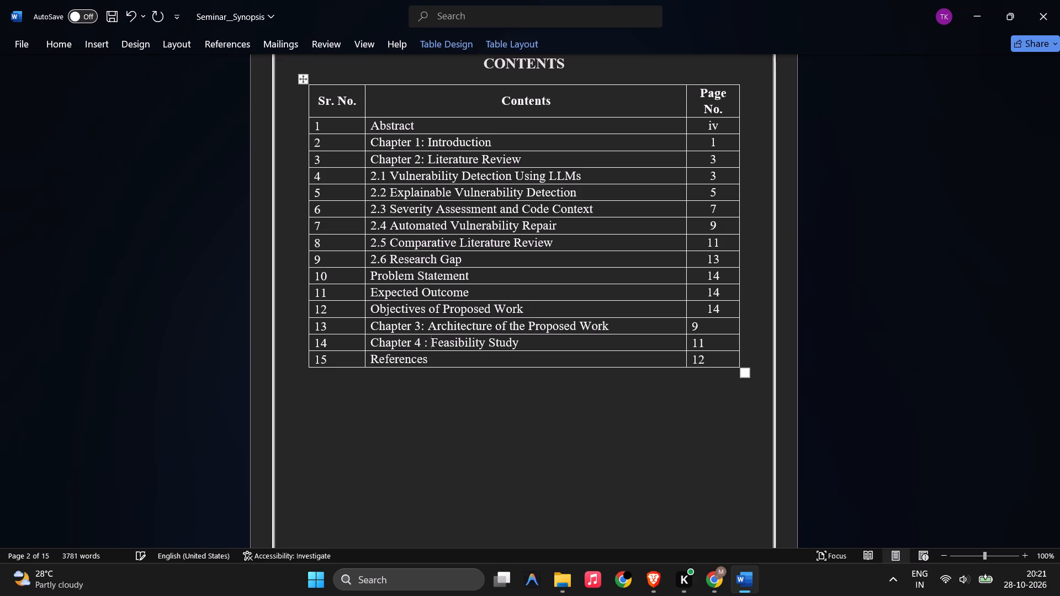
# Save the seminar synopsis document.
pyautogui.hotkey('ctrl', 's')
pyautogui.scroll(1, 563, 304)
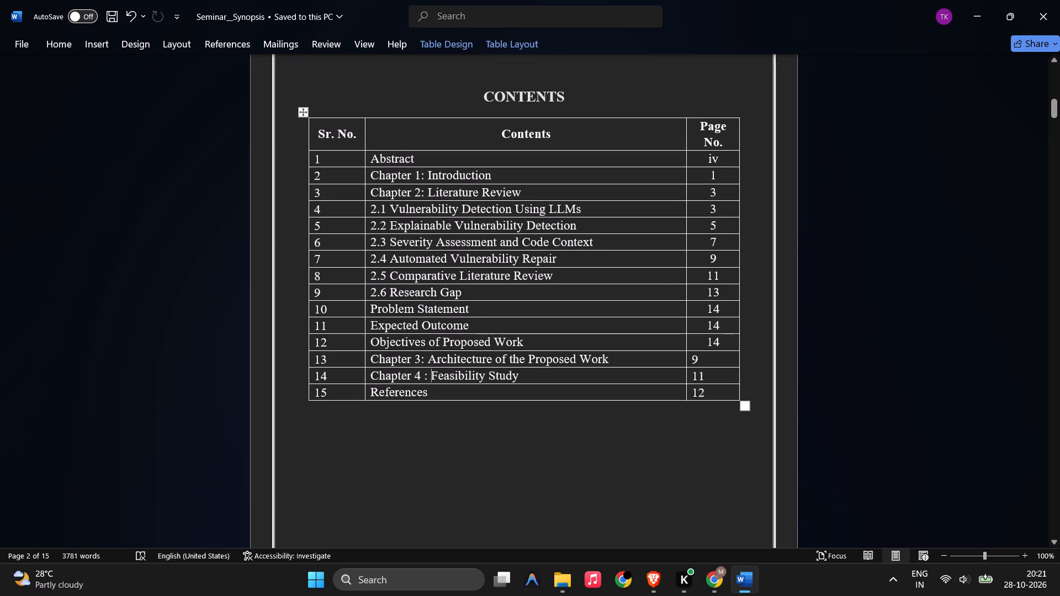
pyautogui.hotkey('alt', 'Tab')
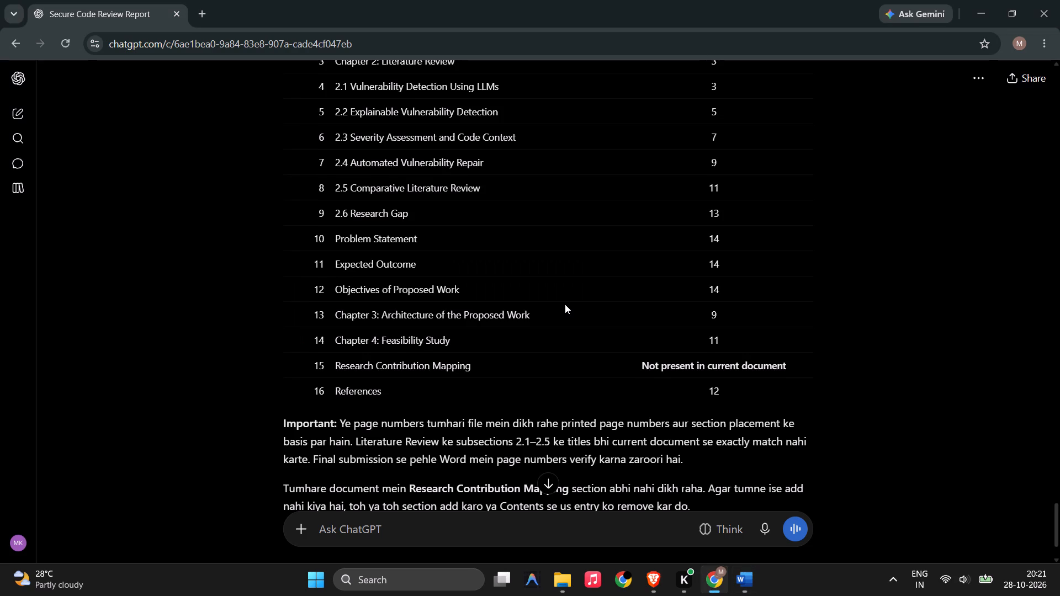
pyautogui.scroll(-7, 568, 305)
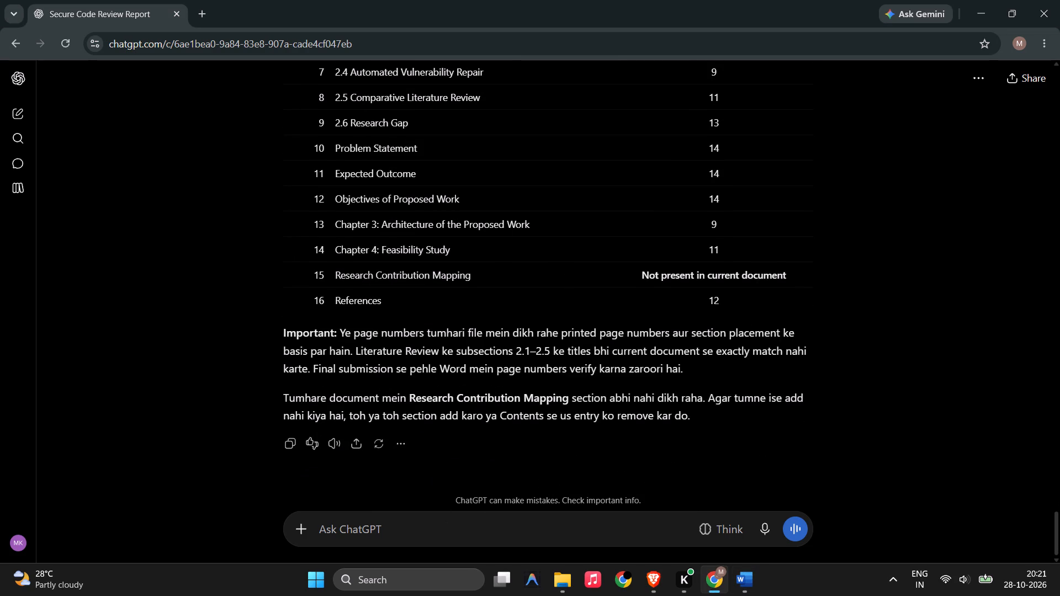
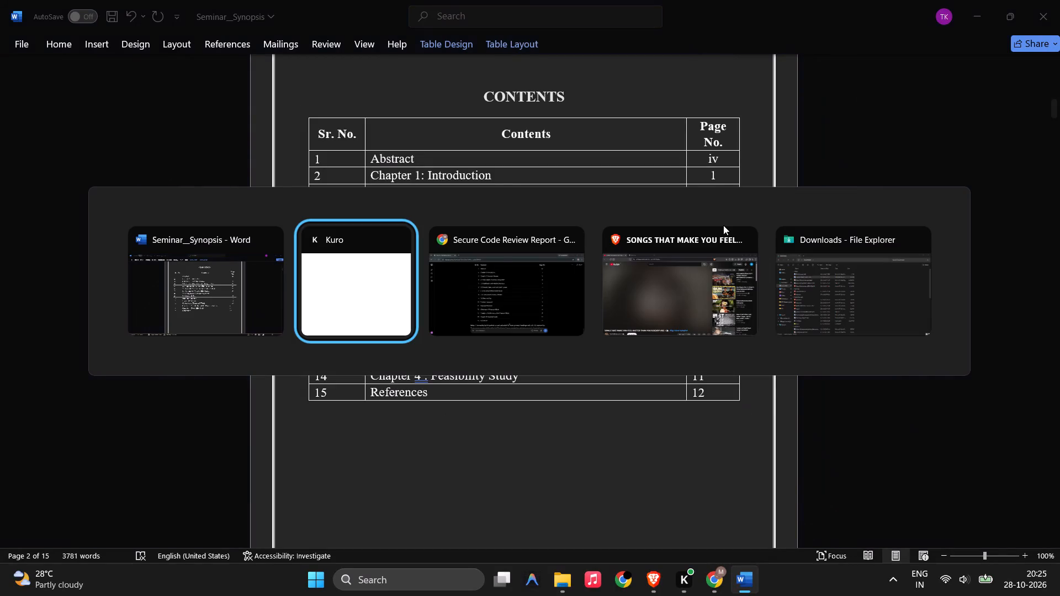
pyautogui.hotkey('alt', 'Tab')
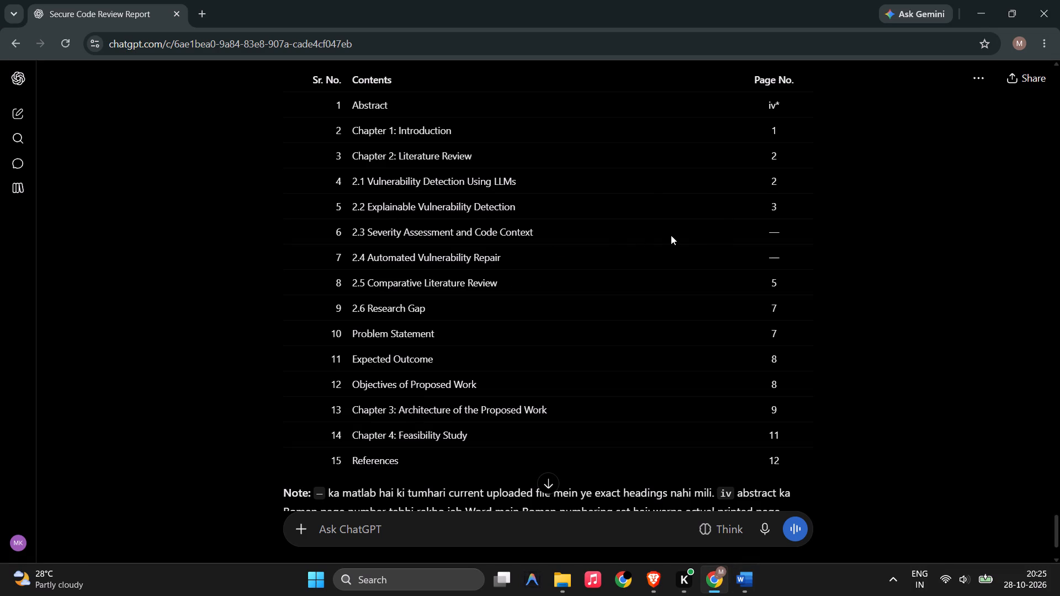
pyautogui.hotkey('alt', 'Tab')
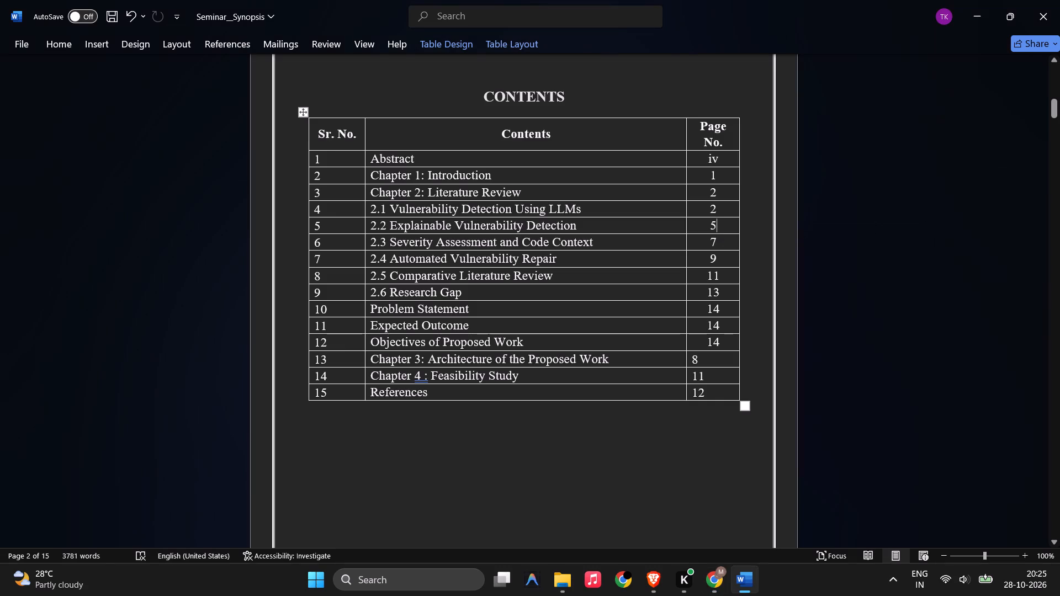
pyautogui.press('BackSpace')
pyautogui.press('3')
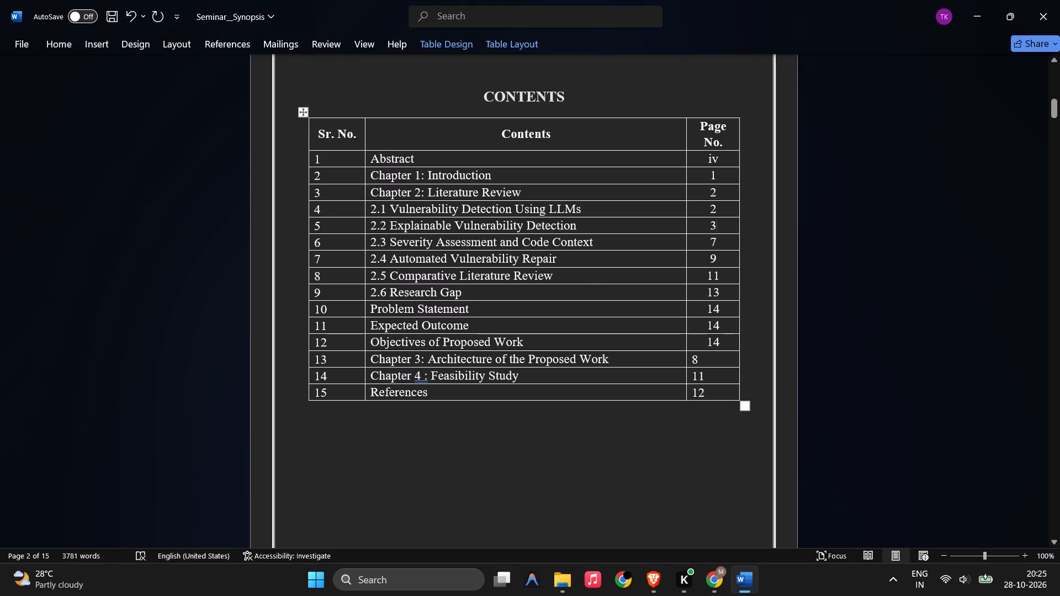
# Check the Chapter 2 section headings and their footer page numbers in the document body against the contents table.
pyautogui.moveTo(1053, 112); pyautogui.dragTo(1057, 219)
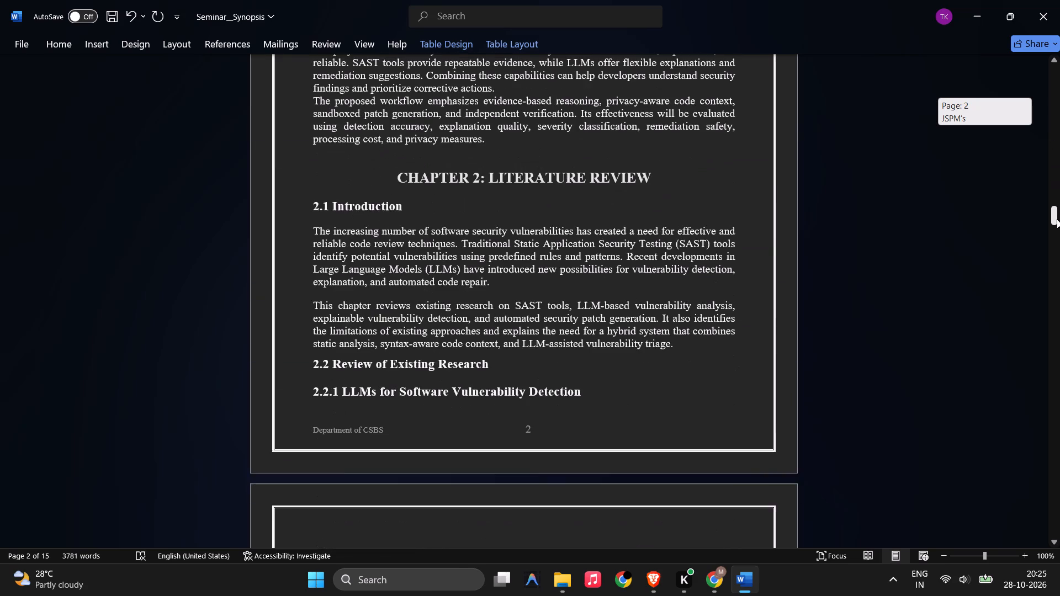
pyautogui.moveTo(1057, 219); pyautogui.dragTo(1059, 261)
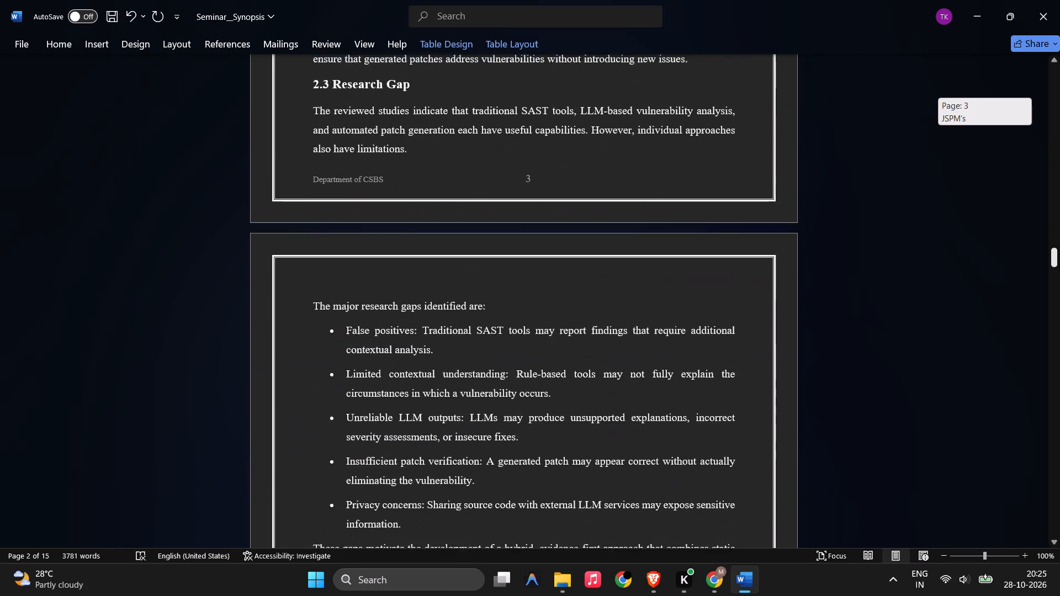
pyautogui.moveTo(1059, 261); pyautogui.dragTo(1059, 254)
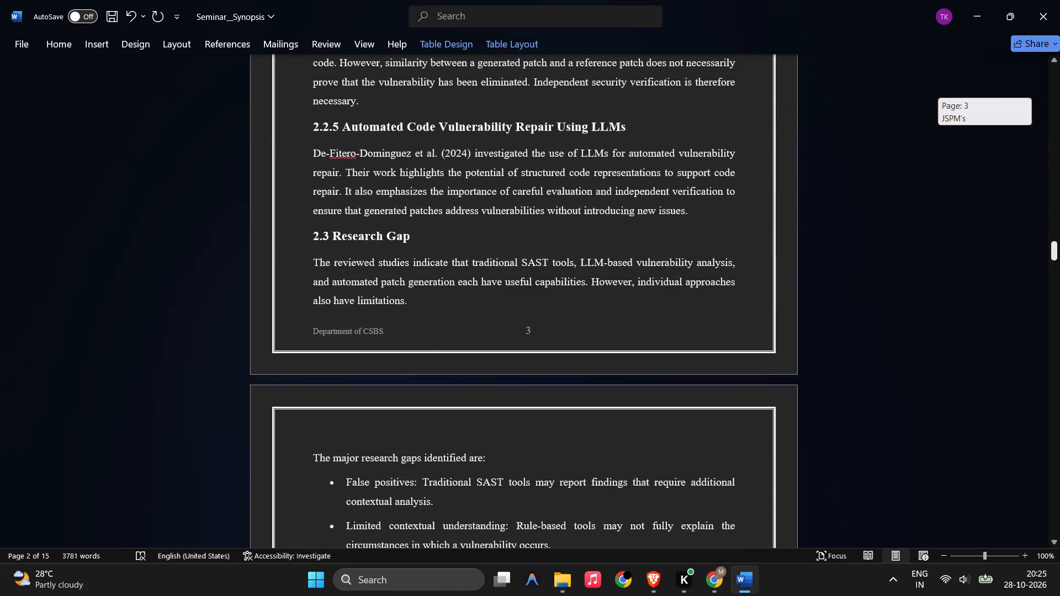
pyautogui.moveTo(1059, 254); pyautogui.dragTo(1059, 305)
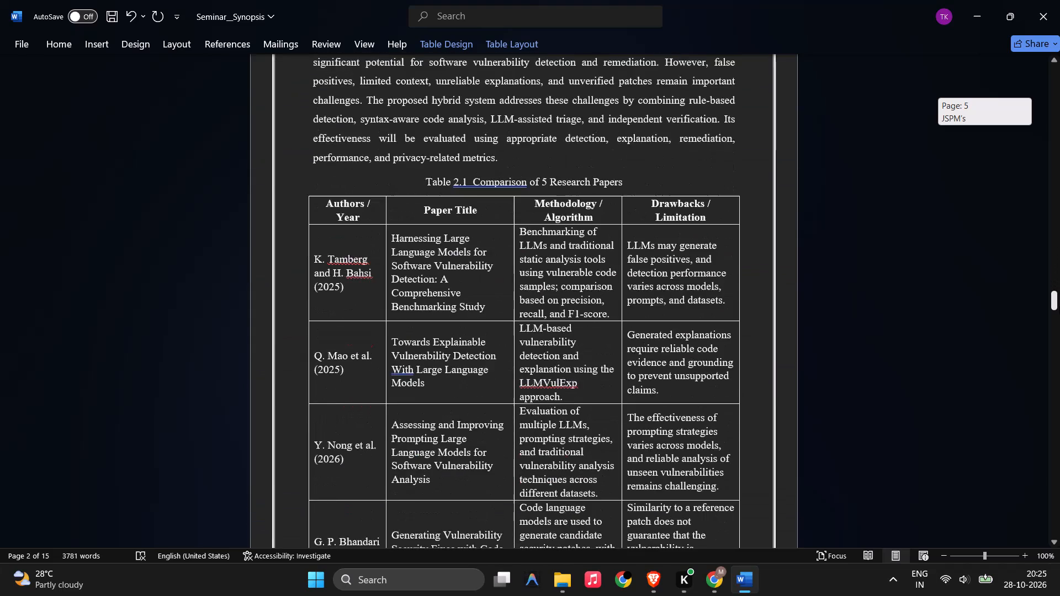
pyautogui.moveTo(1059, 305); pyautogui.dragTo(1059, 340)
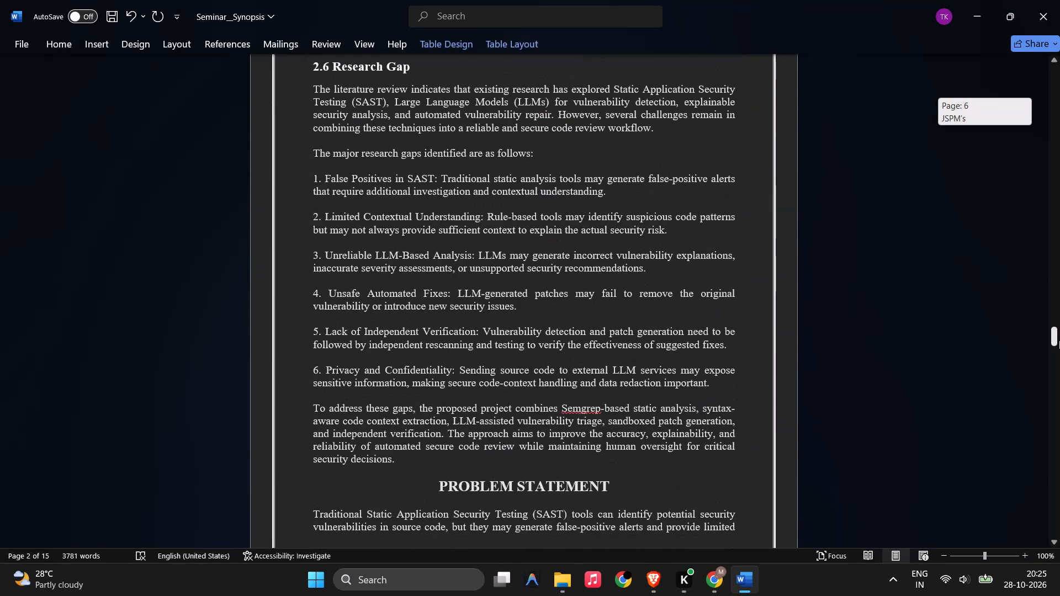
pyautogui.moveTo(1059, 340); pyautogui.dragTo(1059, 274)
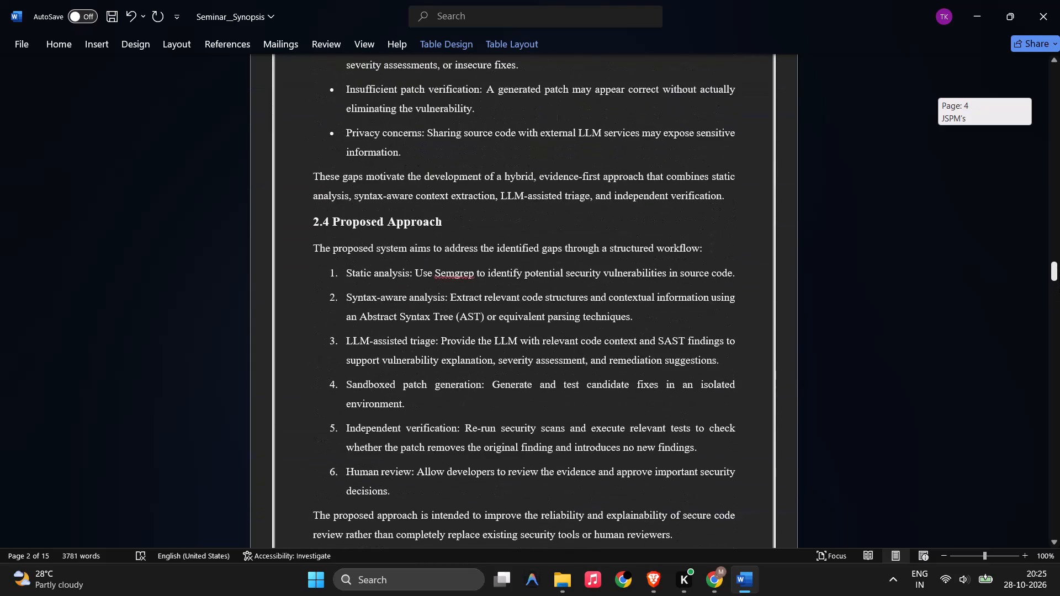
pyautogui.moveTo(1059, 274); pyautogui.dragTo(1059, 254)
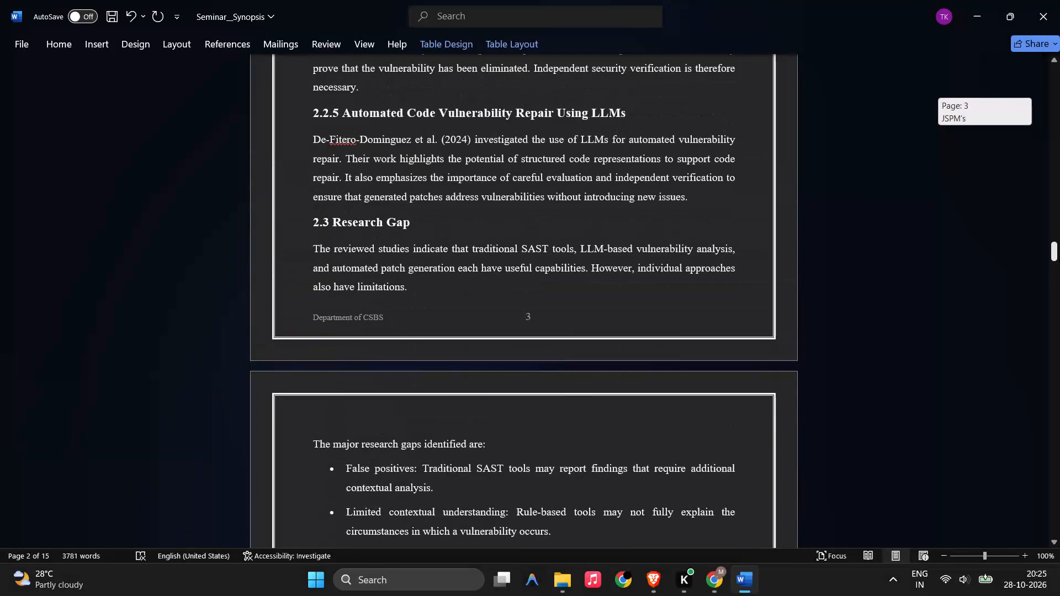
pyautogui.moveTo(1059, 254); pyautogui.dragTo(1059, 278)
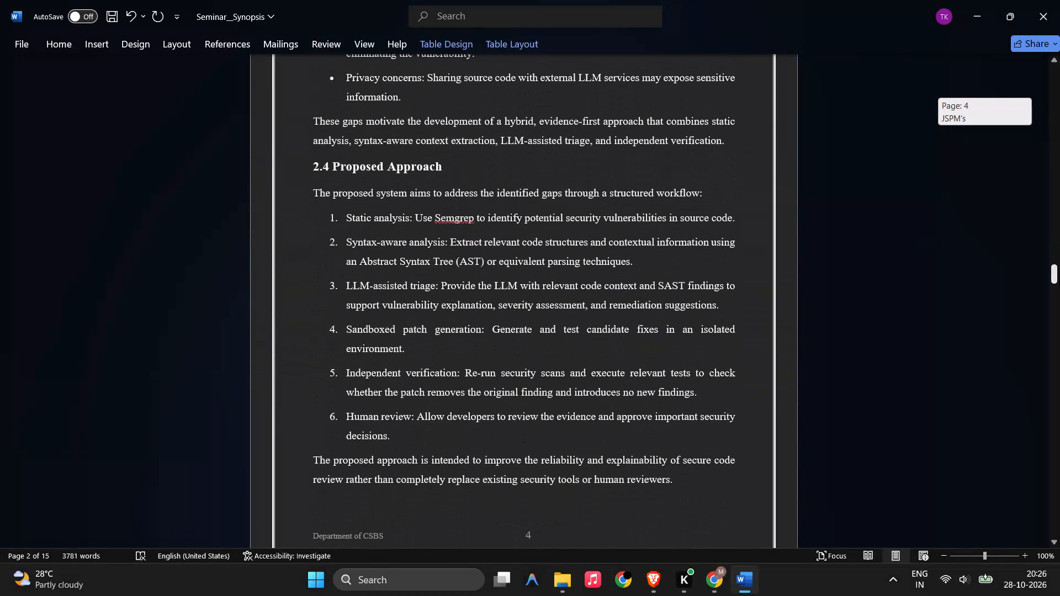
pyautogui.moveTo(1059, 278); pyautogui.dragTo(1059, 258)
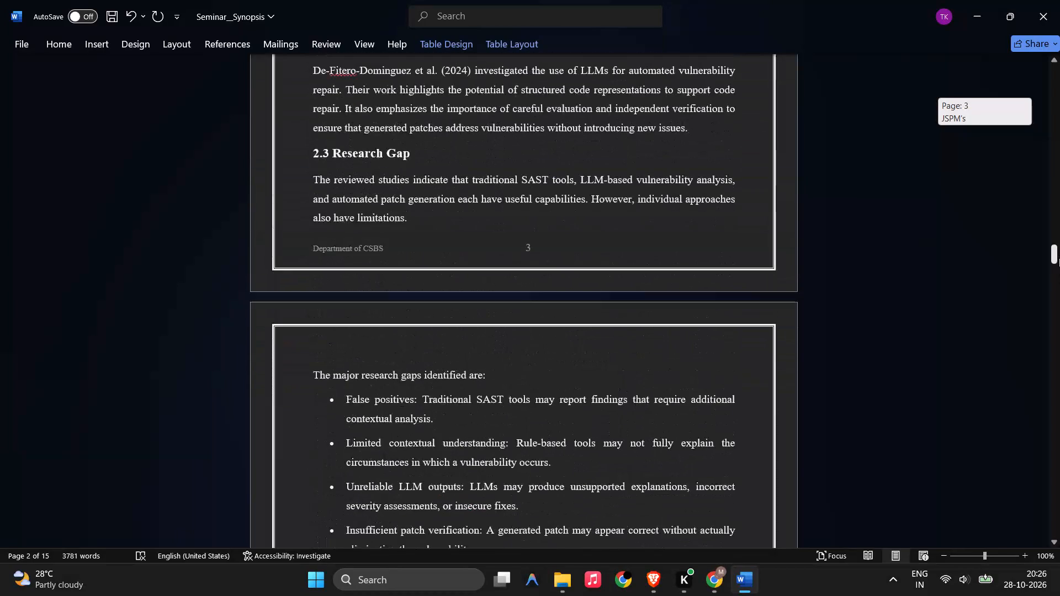
pyautogui.moveTo(1059, 258); pyautogui.dragTo(1051, 131)
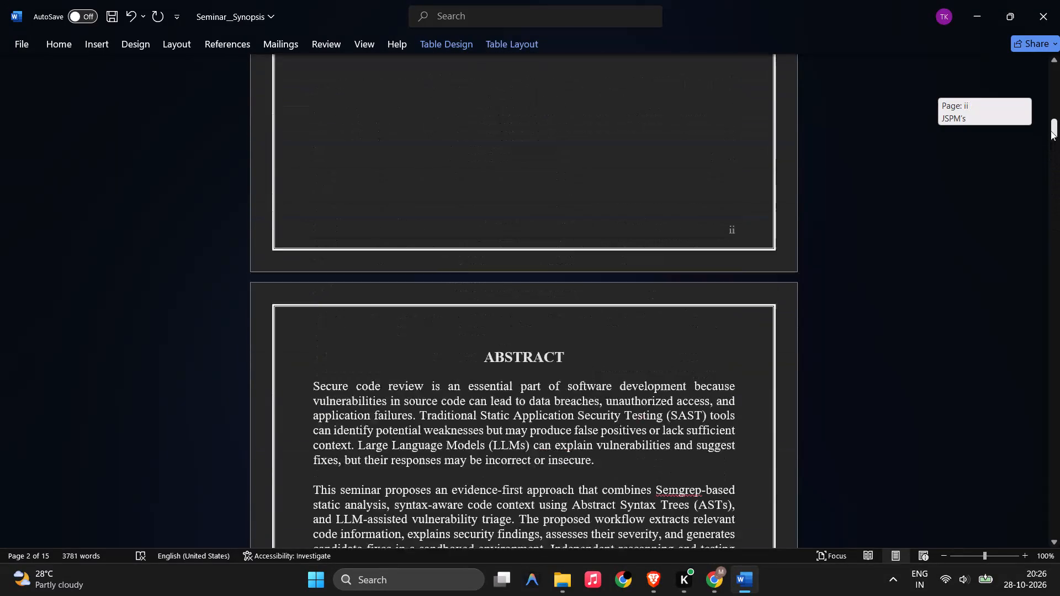
pyautogui.moveTo(1051, 131); pyautogui.dragTo(1051, 114)
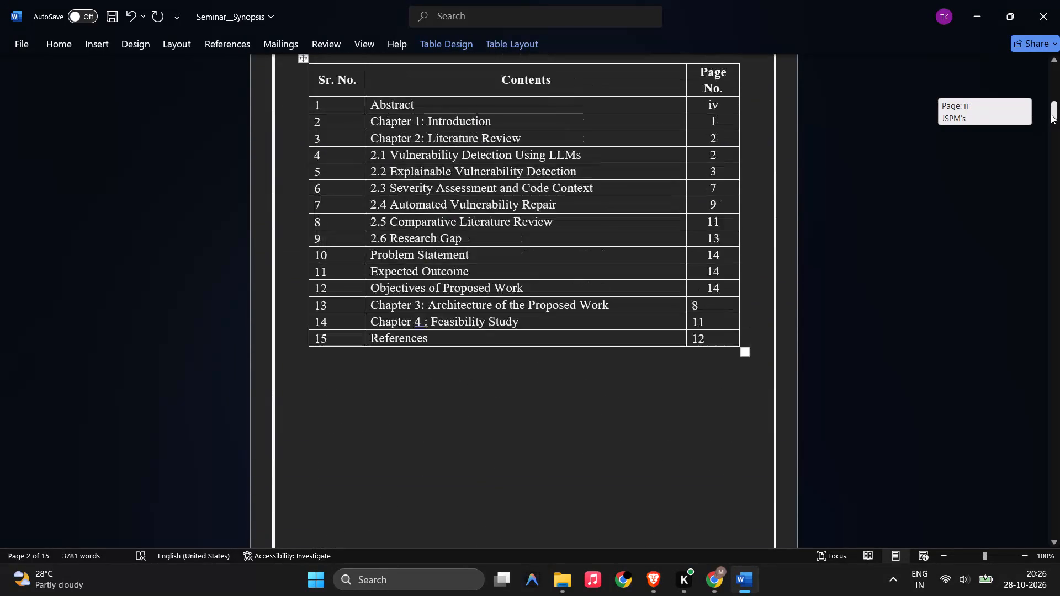
# Examine the section headings and page numbers from Chapter 2: Literature Review to the start of Chapter 3.
pyautogui.moveTo(1051, 114); pyautogui.dragTo(1050, 216)
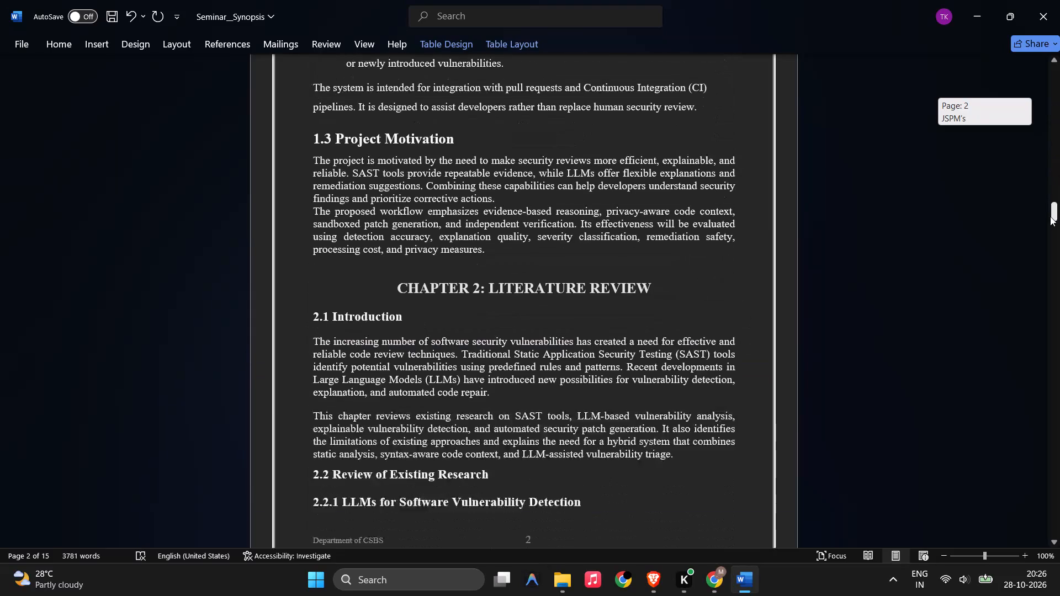
pyautogui.moveTo(1050, 216); pyautogui.dragTo(1047, 254)
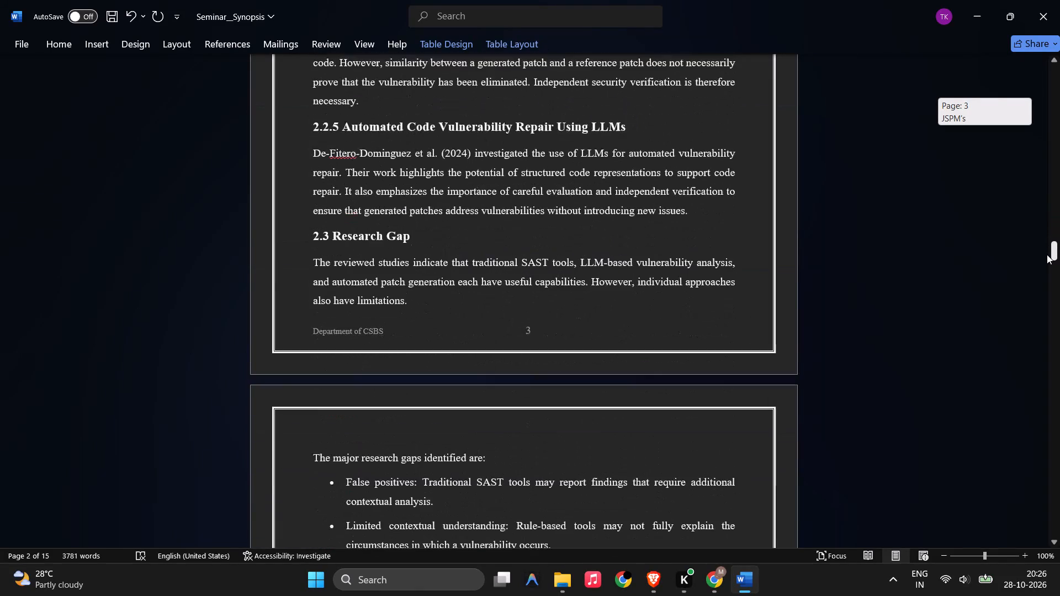
pyautogui.moveTo(1047, 254); pyautogui.dragTo(1040, 274)
pyautogui.scroll(3, 420, 213)
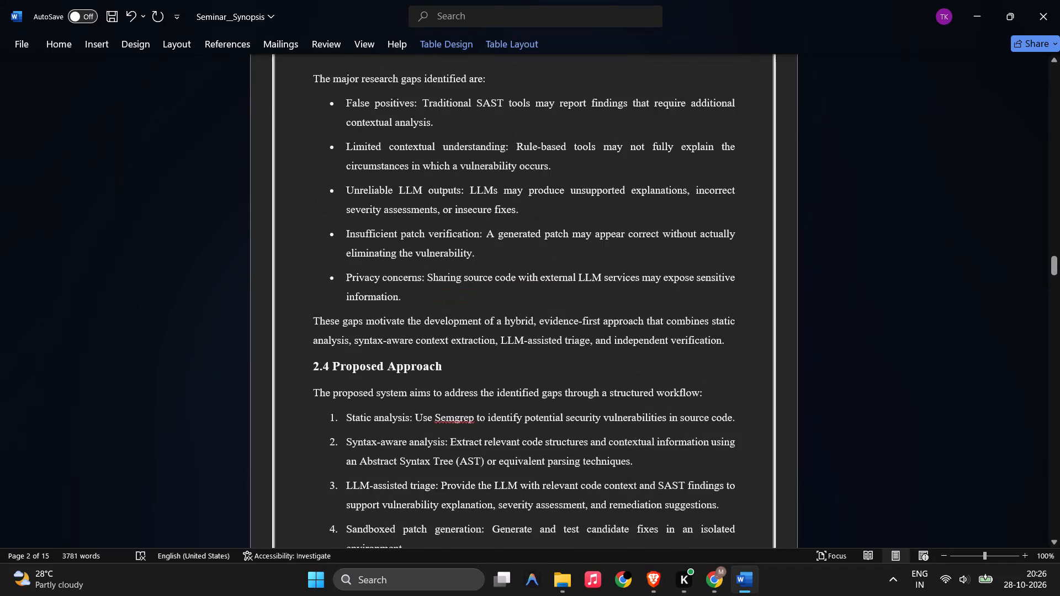
pyautogui.scroll(10, 421, 207)
pyautogui.scroll(-20, 421, 206)
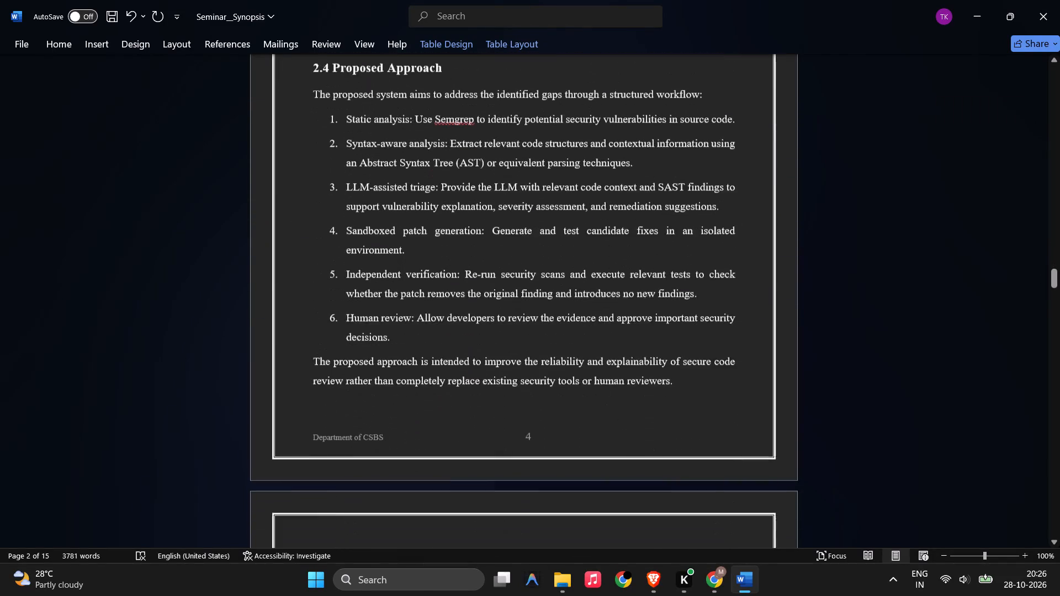
pyautogui.scroll(-11, 423, 202)
pyautogui.scroll(-20, 424, 202)
pyautogui.scroll(-5, 424, 202)
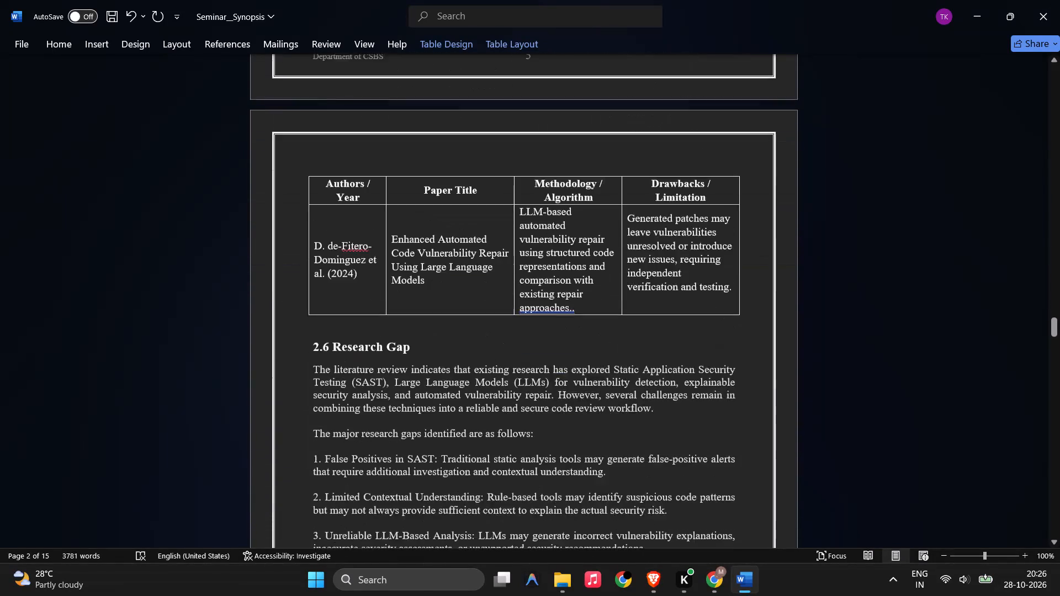
pyautogui.scroll(-16, 425, 202)
pyautogui.scroll(-6, 425, 202)
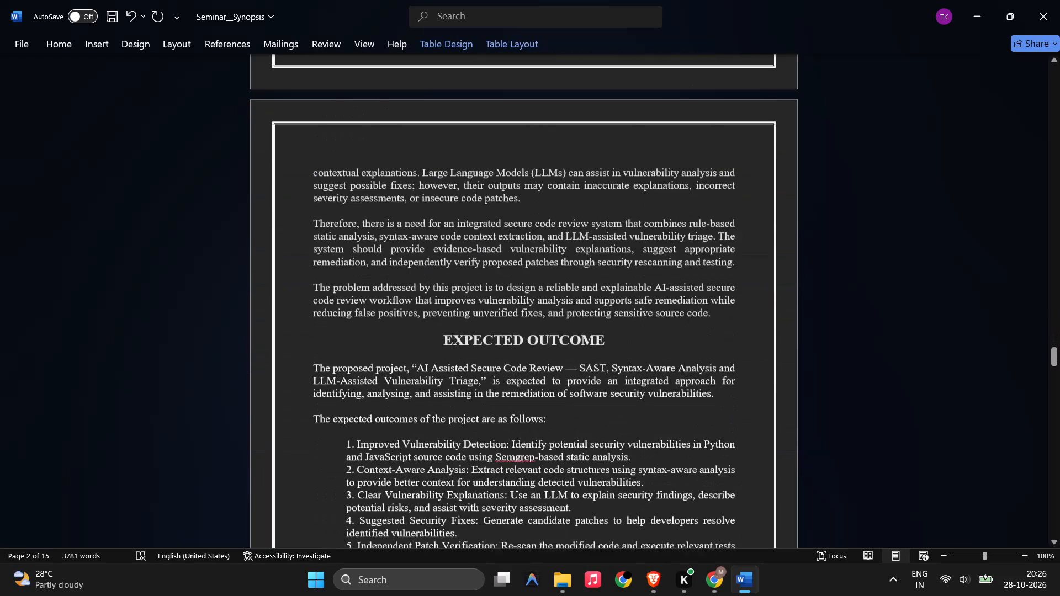
pyautogui.scroll(-5, 425, 202)
pyautogui.scroll(16, 425, 202)
pyautogui.scroll(-8, 425, 202)
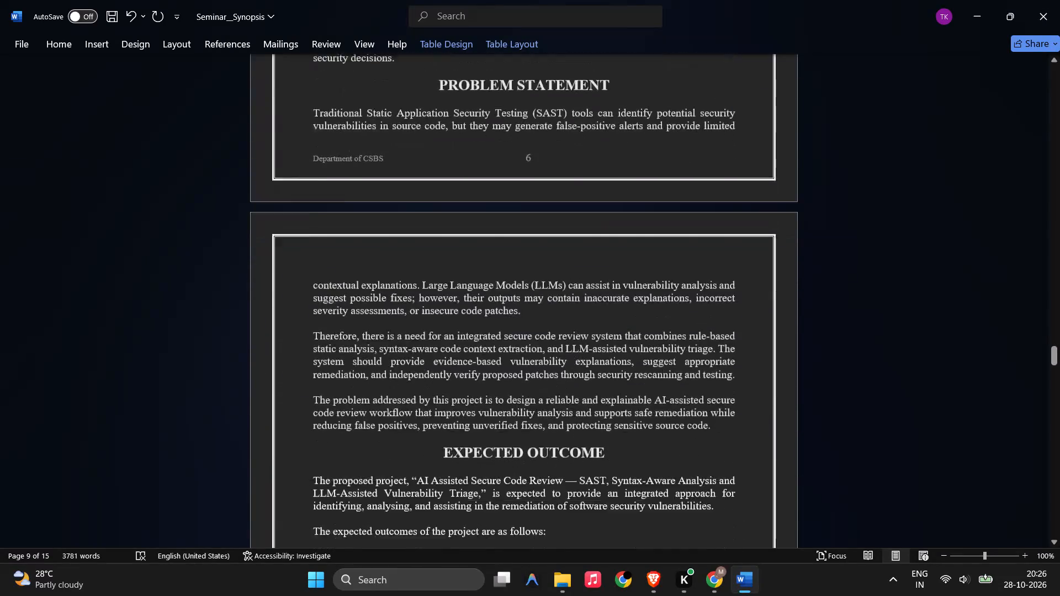
pyautogui.scroll(-20, 425, 202)
pyautogui.scroll(-9, 425, 202)
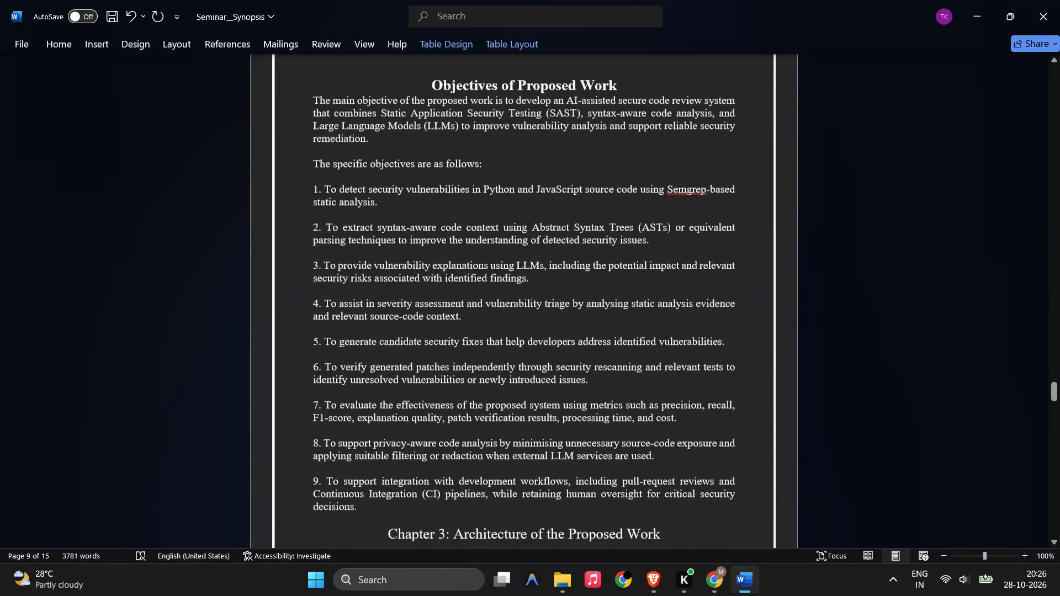
pyautogui.scroll(-5, 425, 202)
# Re-examine the pages from 2.4 Proposed Approach through 2.5 Summary, Table 2.1 and 2.6 Research Gap to Problem Statement.
pyautogui.scroll(5, 425, 202)
pyautogui.scroll(20, 425, 202)
pyautogui.scroll(16, 425, 202)
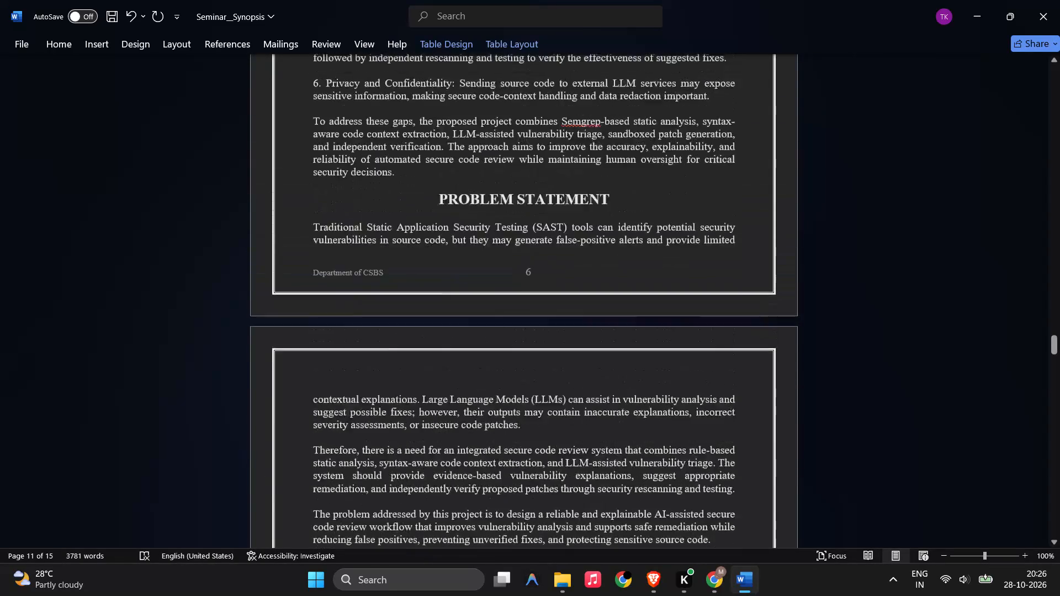
pyautogui.scroll(15, 426, 198)
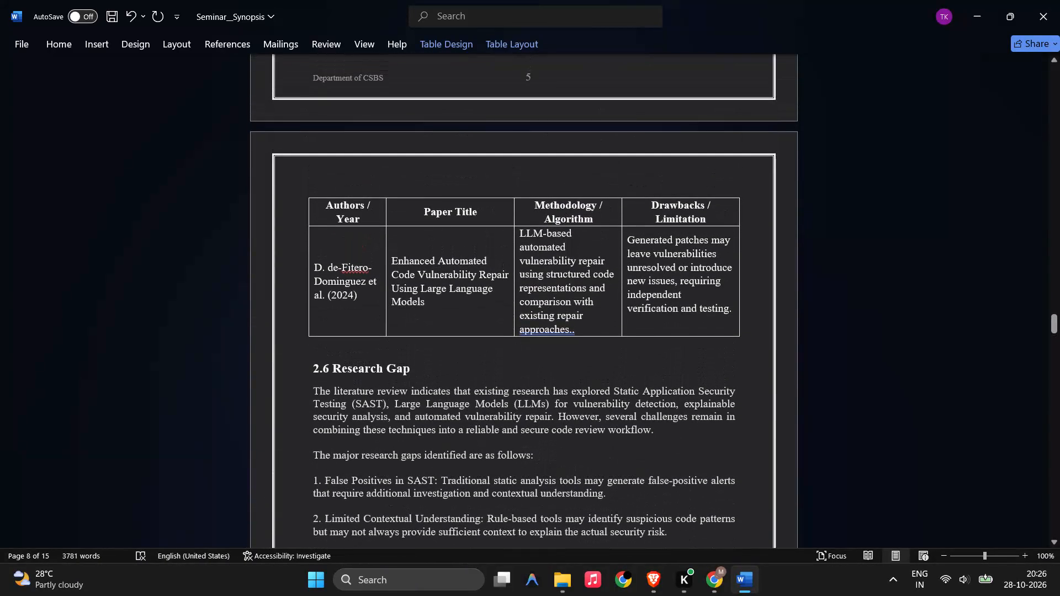
pyautogui.scroll(-1, 416, 285)
pyautogui.scroll(10, 416, 283)
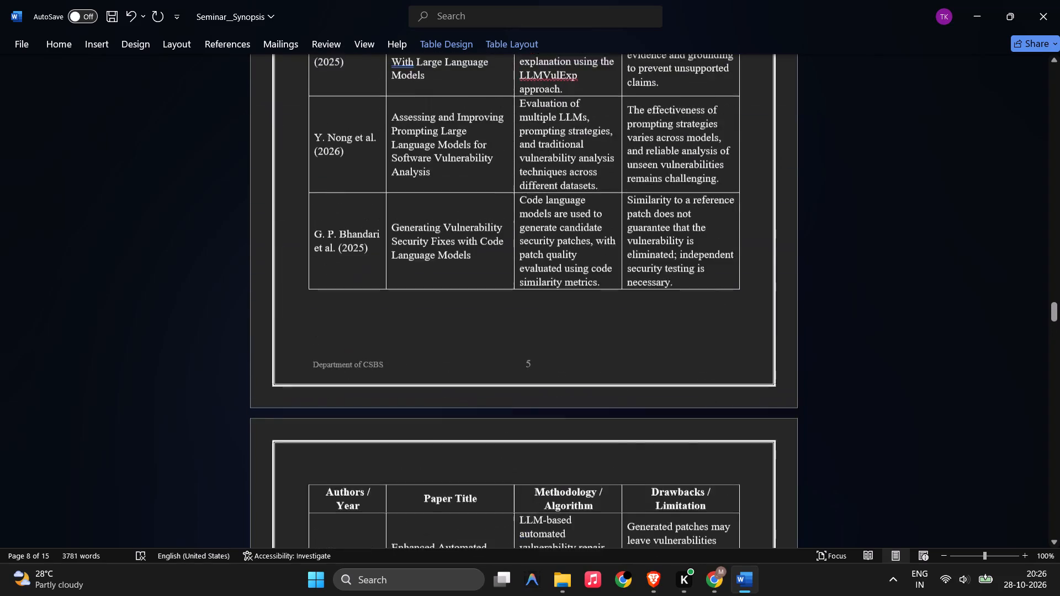
pyautogui.scroll(16, 417, 280)
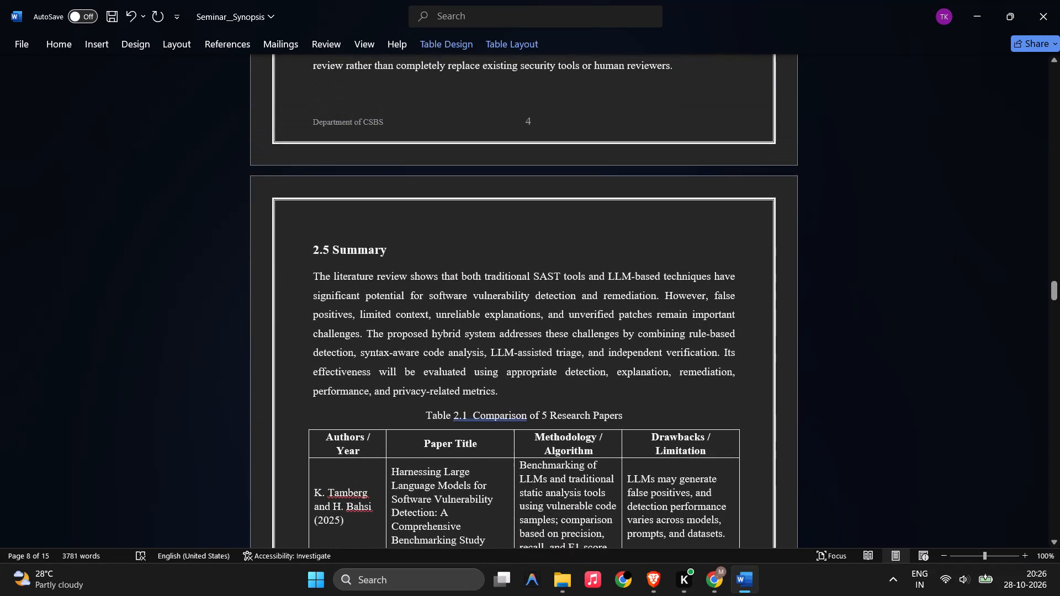
pyautogui.scroll(5, 421, 276)
pyautogui.scroll(-4, 421, 276)
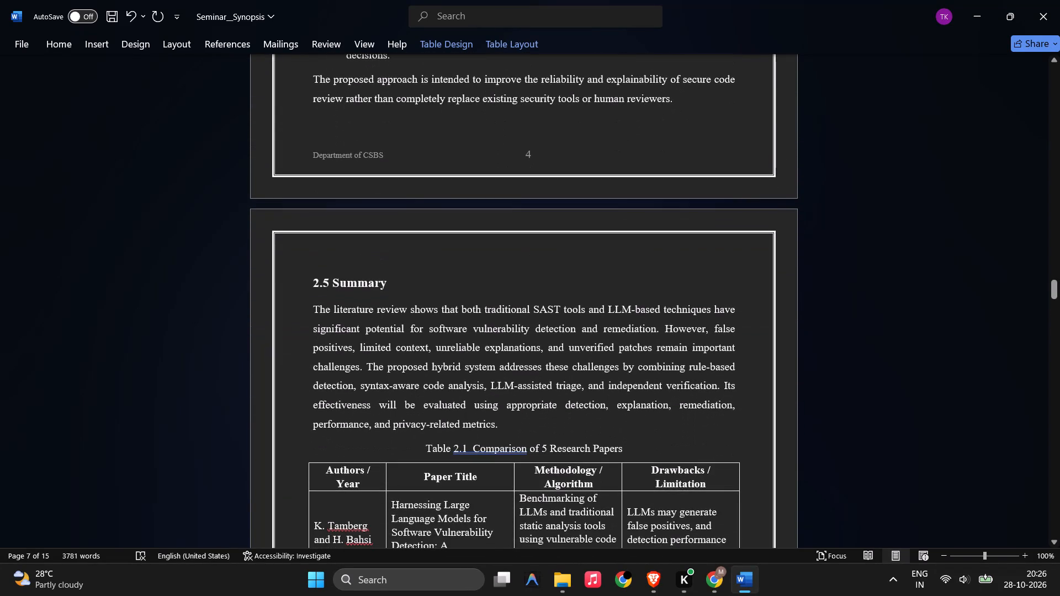
pyautogui.scroll(-5, 421, 276)
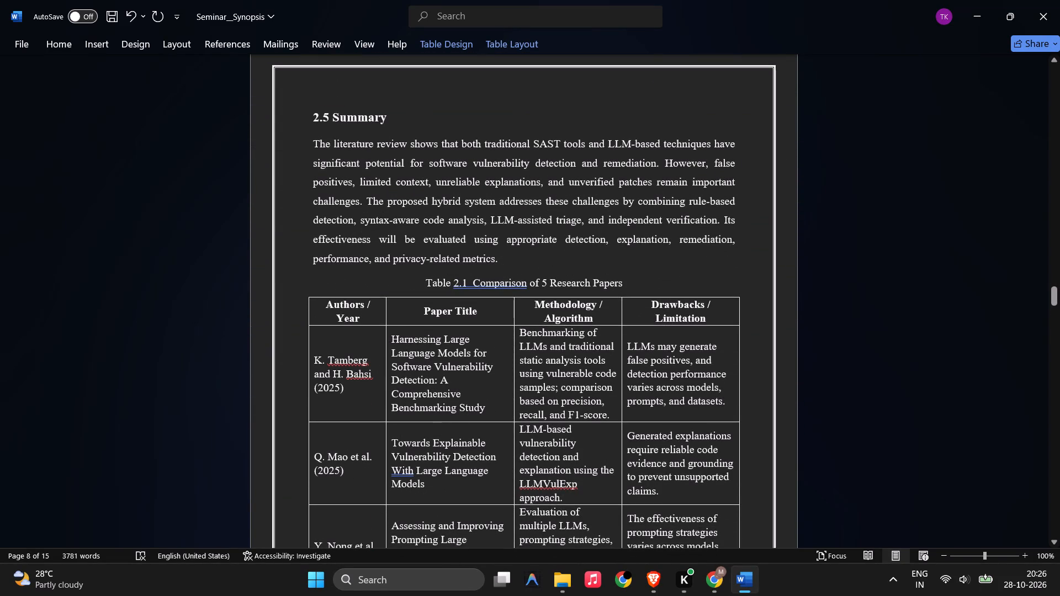
pyautogui.scroll(-16, 522, 264)
pyautogui.scroll(-5, 522, 268)
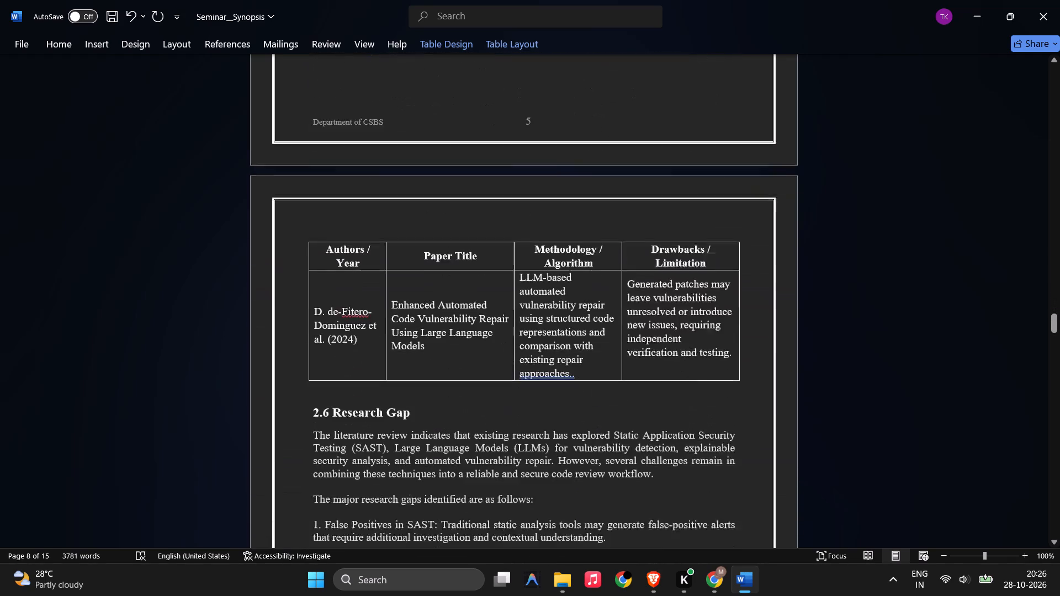
pyautogui.scroll(-3, 522, 269)
pyautogui.scroll(20, 522, 269)
pyautogui.scroll(4, 522, 269)
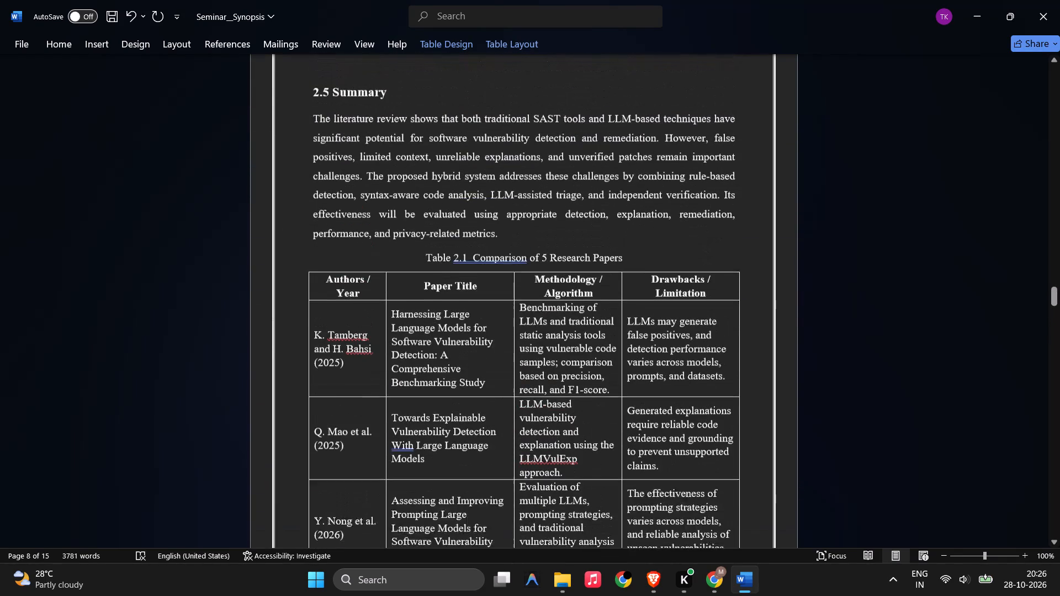
pyautogui.scroll(-14, 522, 269)
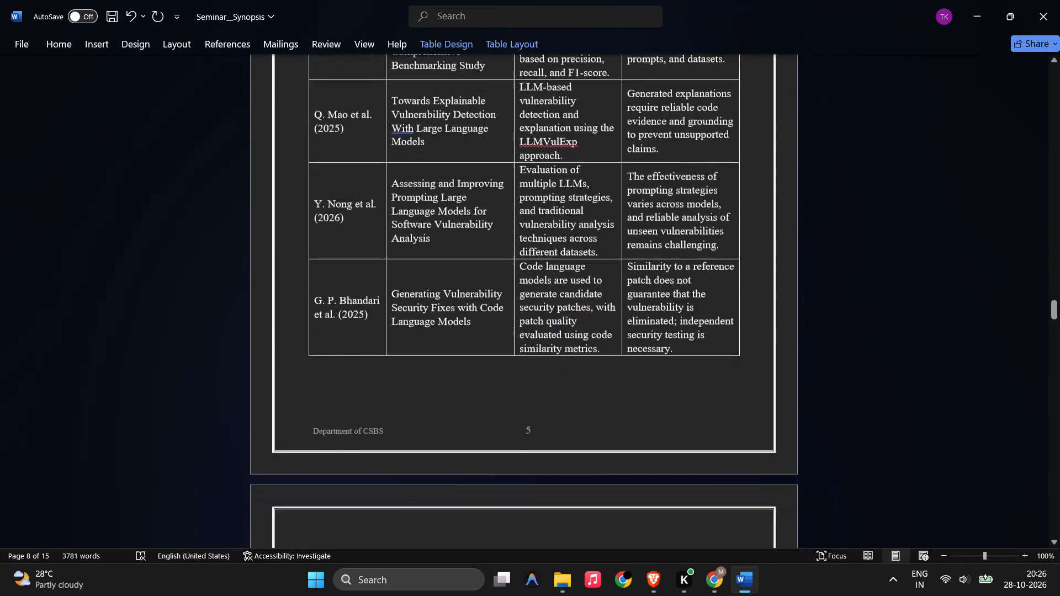
pyautogui.scroll(-13, 522, 269)
pyautogui.scroll(-10, 522, 269)
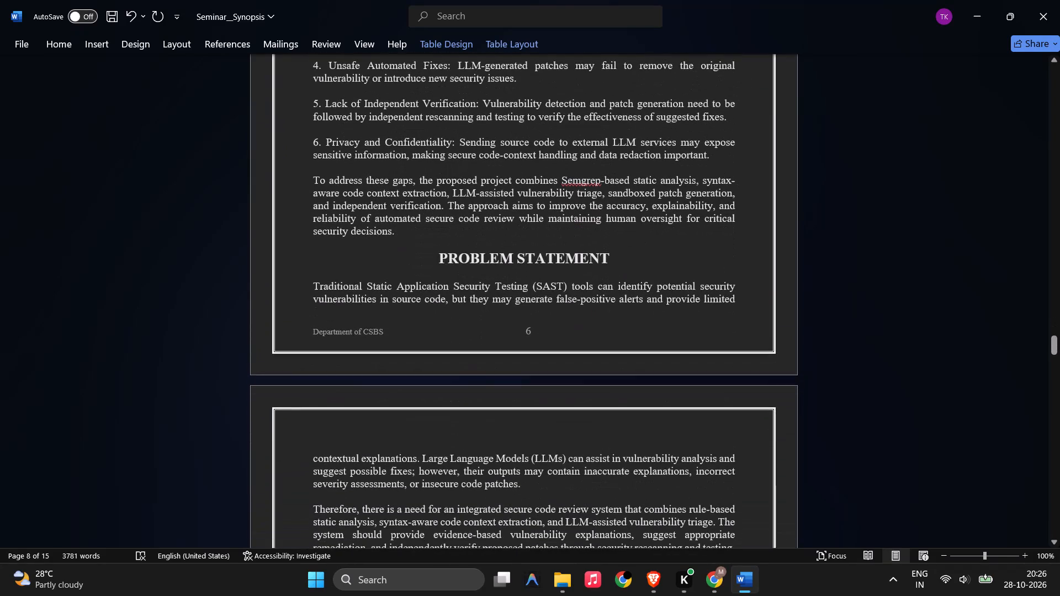
# Copy the body text of section 2.6 Research Gap, from its opening paragraph to the end of the section.
pyautogui.scroll(3, 415, 240)
pyautogui.moveTo(400, 339); pyautogui.dragTo(353, 216)
pyautogui.scroll(5, 353, 216)
pyautogui.rightClick(353, 216)
pyautogui.scroll(3, 353, 216)
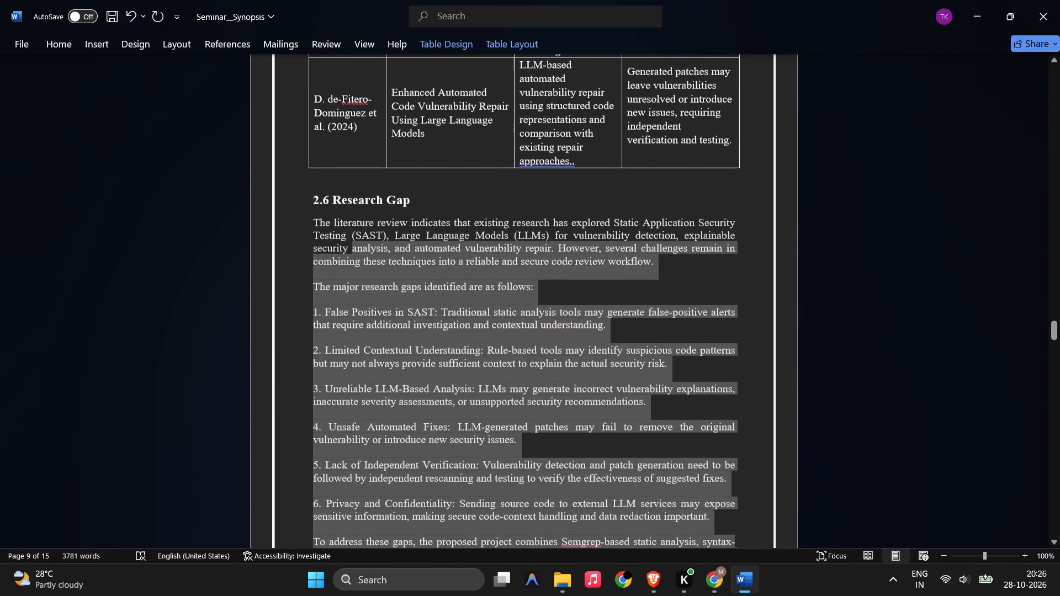
pyautogui.moveTo(353, 216); pyautogui.dragTo(322, 222)
pyautogui.hotkey('ctrl', 'c')
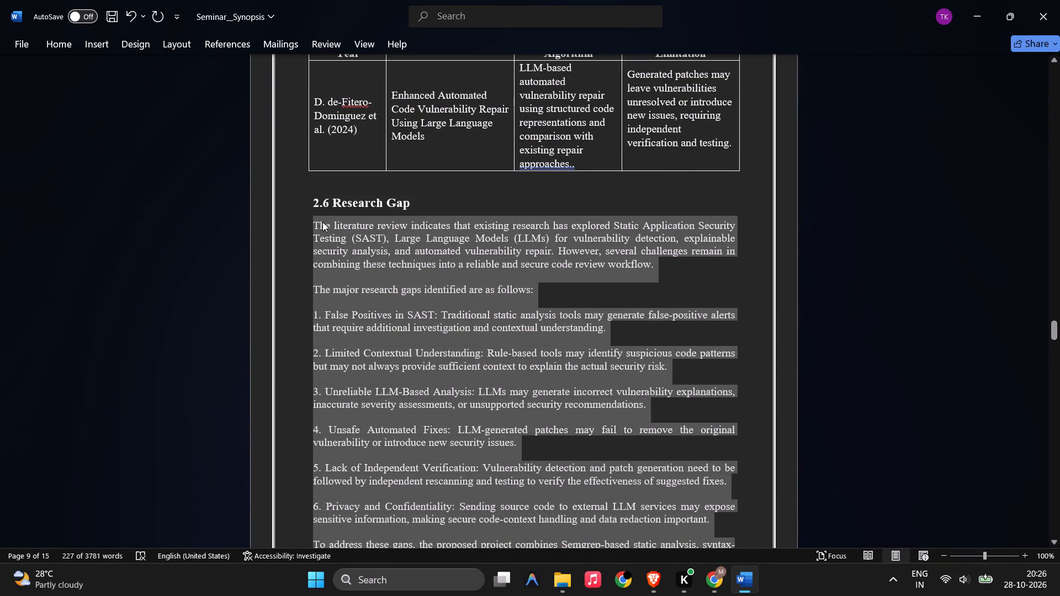
# Delete the whole section 2.6 Research Gap, heading and body text, above Problem Statement.
pyautogui.moveTo(314, 200); pyautogui.dragTo(327, 226)
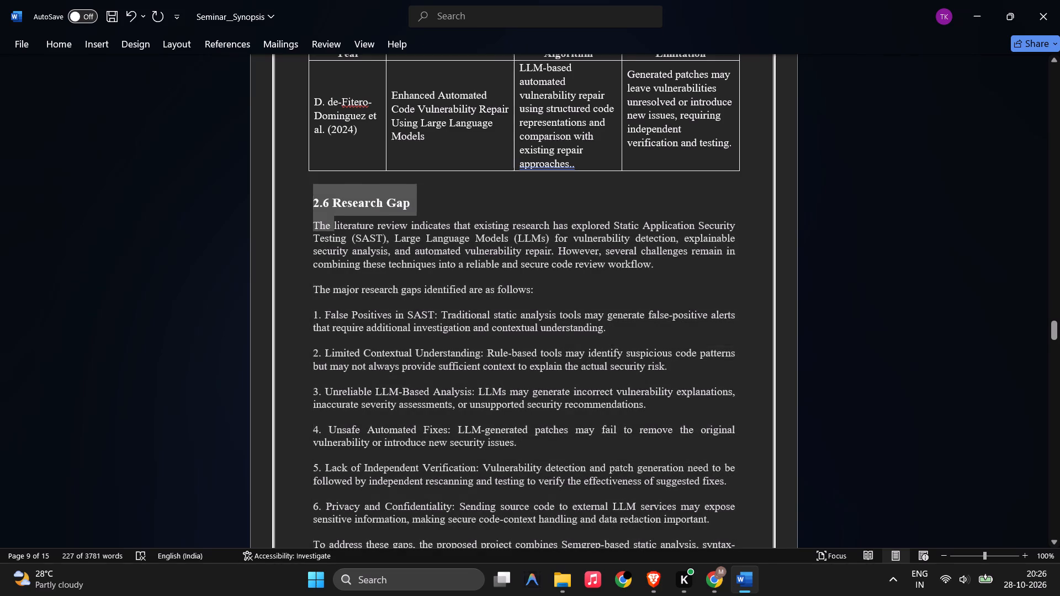
pyautogui.moveTo(327, 226); pyautogui.dragTo(400, 359)
pyautogui.scroll(-7, 328, 227)
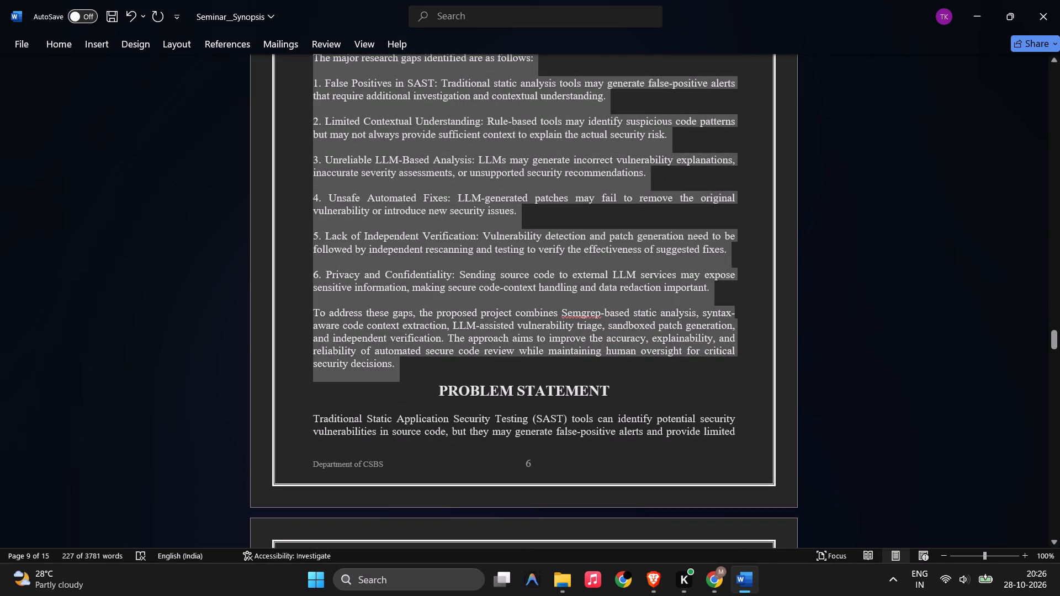
pyautogui.press('BackSpace')
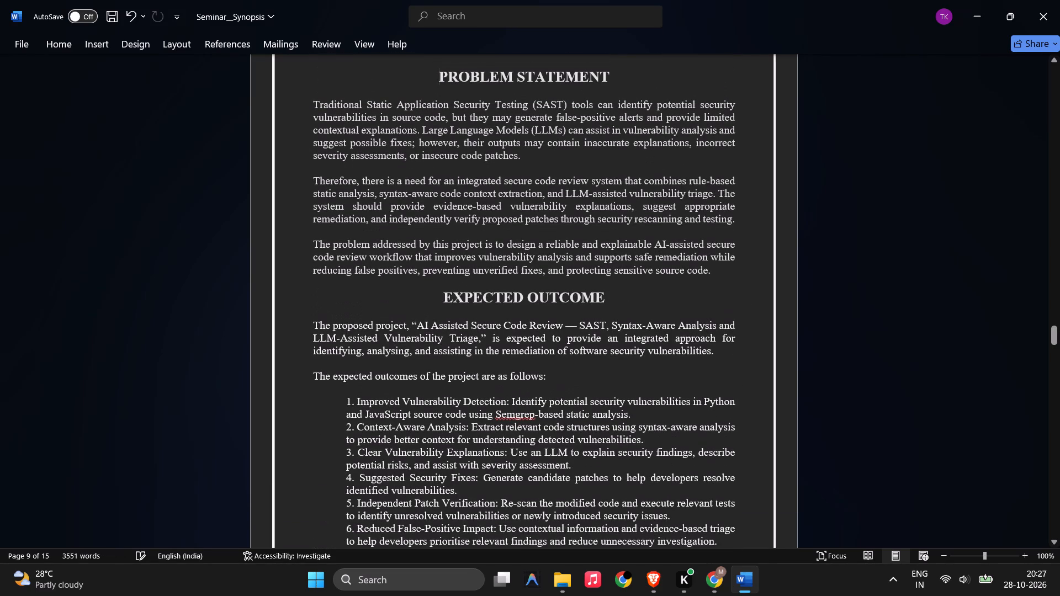
# Replace the body text and bullet list of section 2.3 Research Gap with the text copied from section 2.6.
pyautogui.scroll(15, 406, 336)
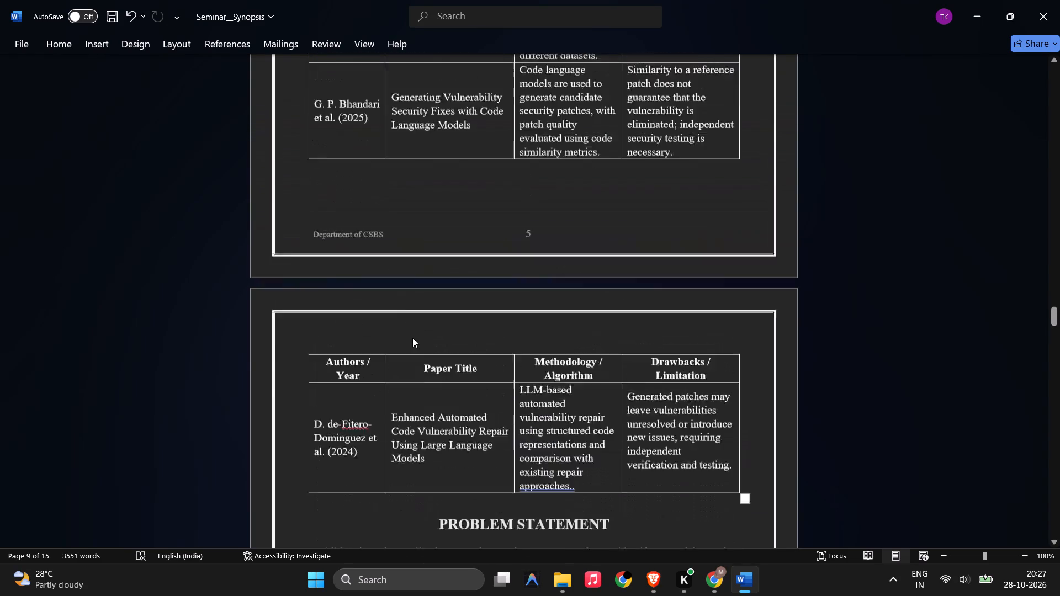
pyautogui.scroll(20, 412, 338)
pyautogui.scroll(3, 412, 338)
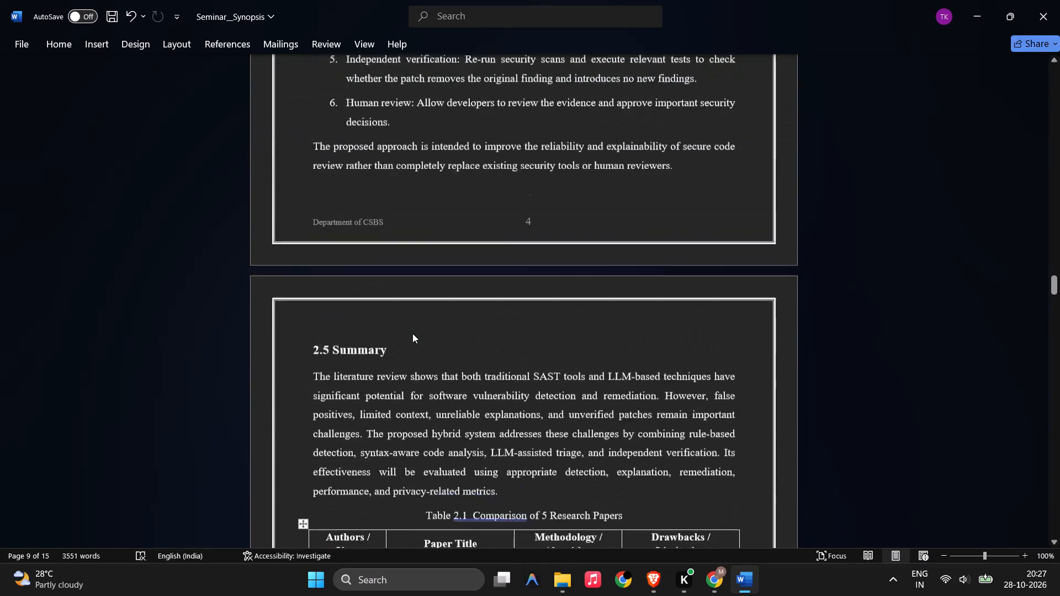
pyautogui.scroll(20, 412, 333)
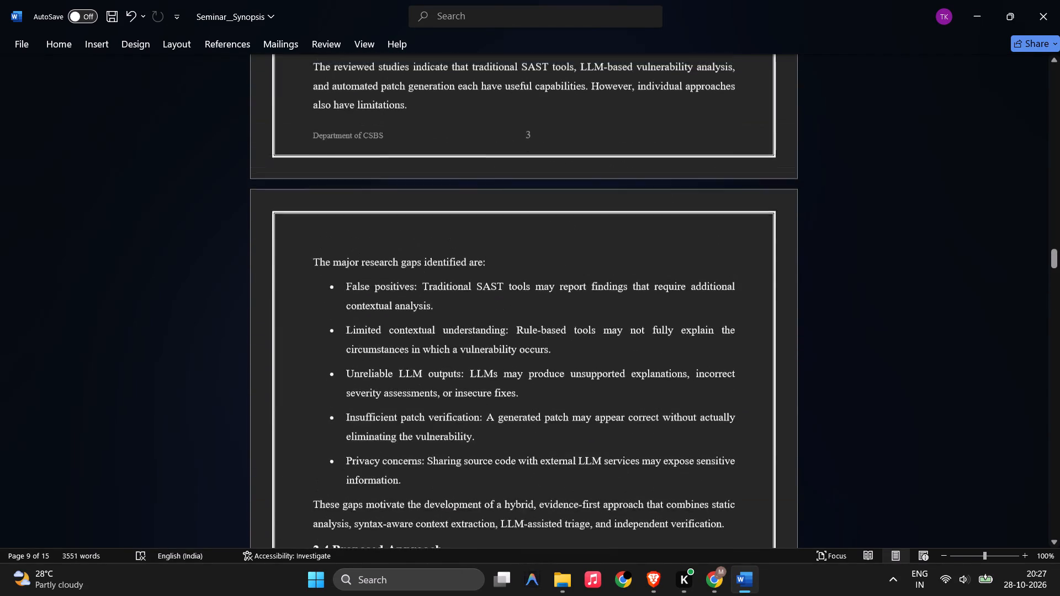
pyautogui.scroll(2, 411, 329)
pyautogui.moveTo(310, 132); pyautogui.dragTo(354, 334)
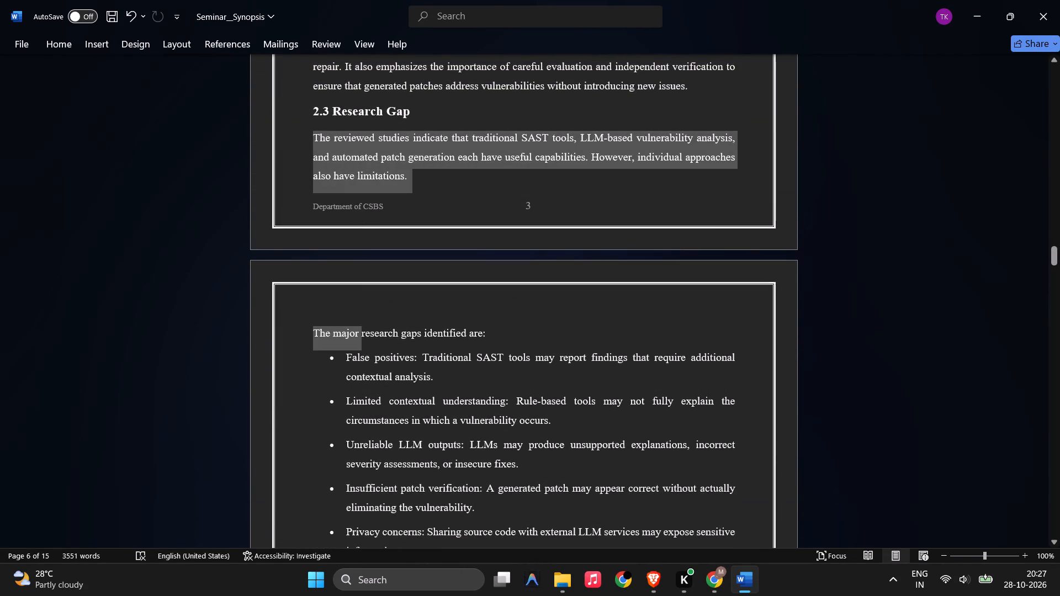
pyautogui.moveTo(354, 334); pyautogui.dragTo(728, 469)
pyautogui.scroll(-4, 373, 413)
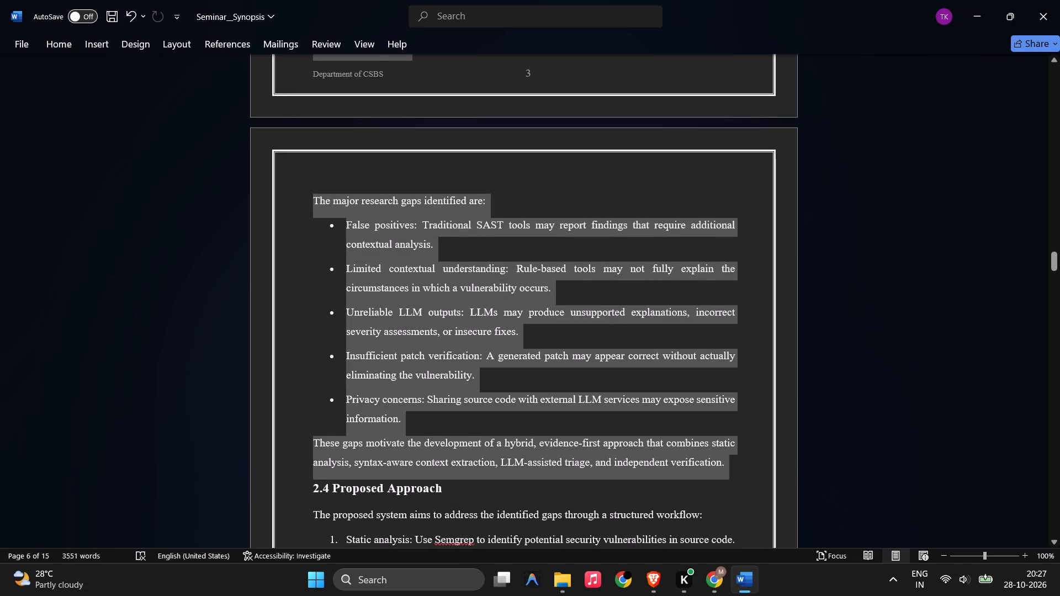
pyautogui.moveTo(728, 469); pyautogui.dragTo(729, 469)
pyautogui.hotkey('ctrl', 'v')
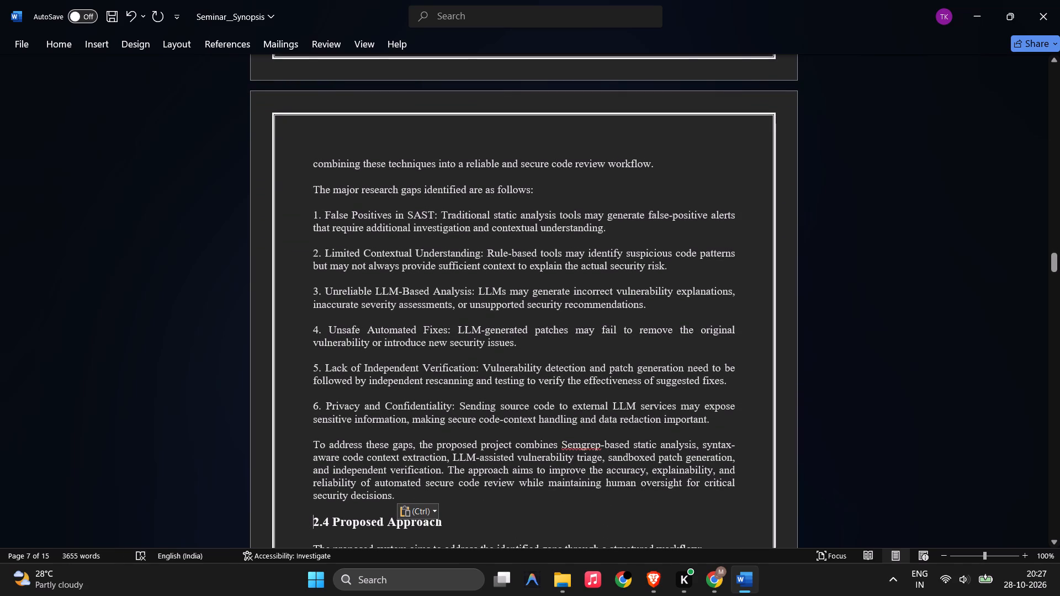
# Left-align all the pasted body text under 2.3 Research Gap.
pyautogui.moveTo(396, 492); pyautogui.dragTo(313, 100)
pyautogui.scroll(4, 304, 260)
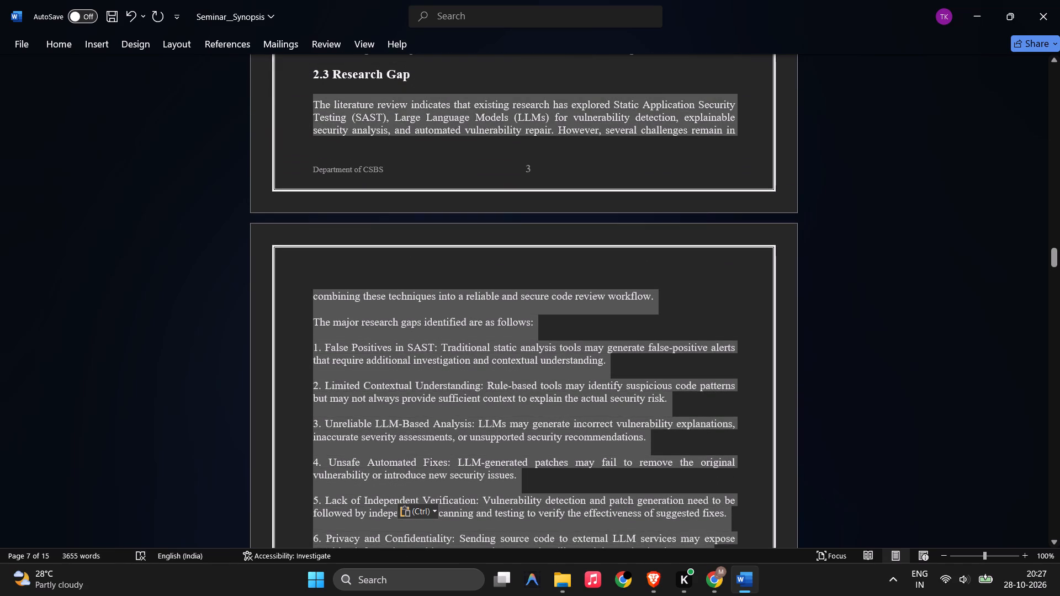
pyautogui.moveTo(313, 100); pyautogui.dragTo(314, 99)
pyautogui.click(63, 40)
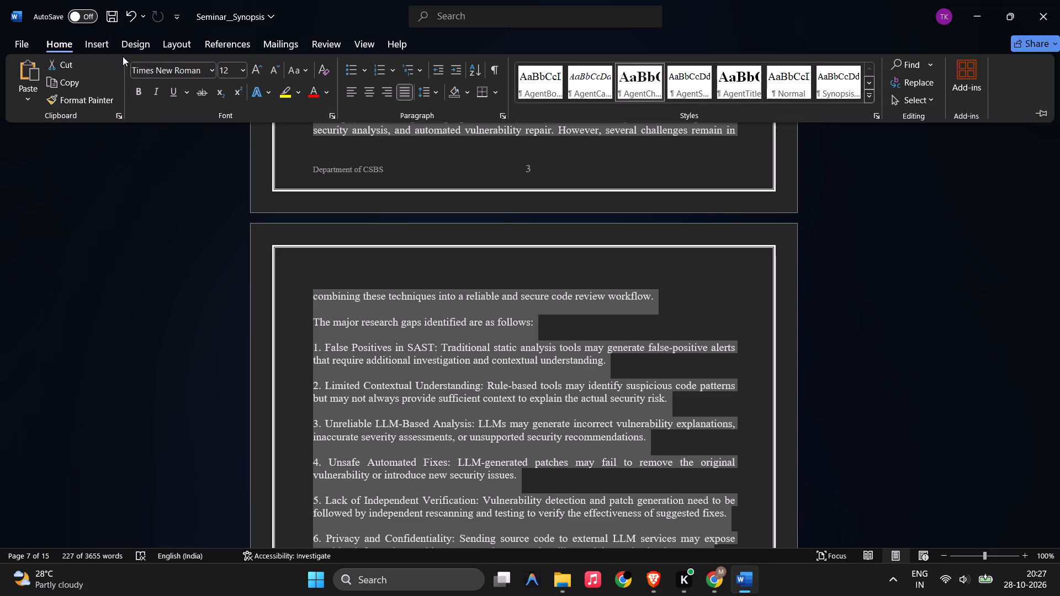
pyautogui.click(409, 88)
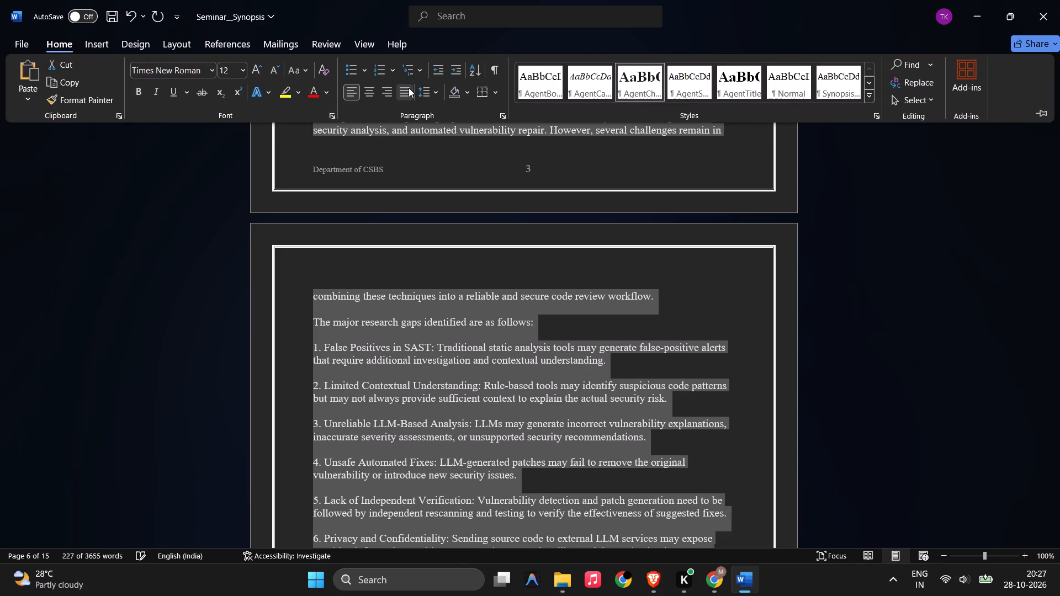
pyautogui.scroll(6, 432, 235)
pyautogui.click(431, 262)
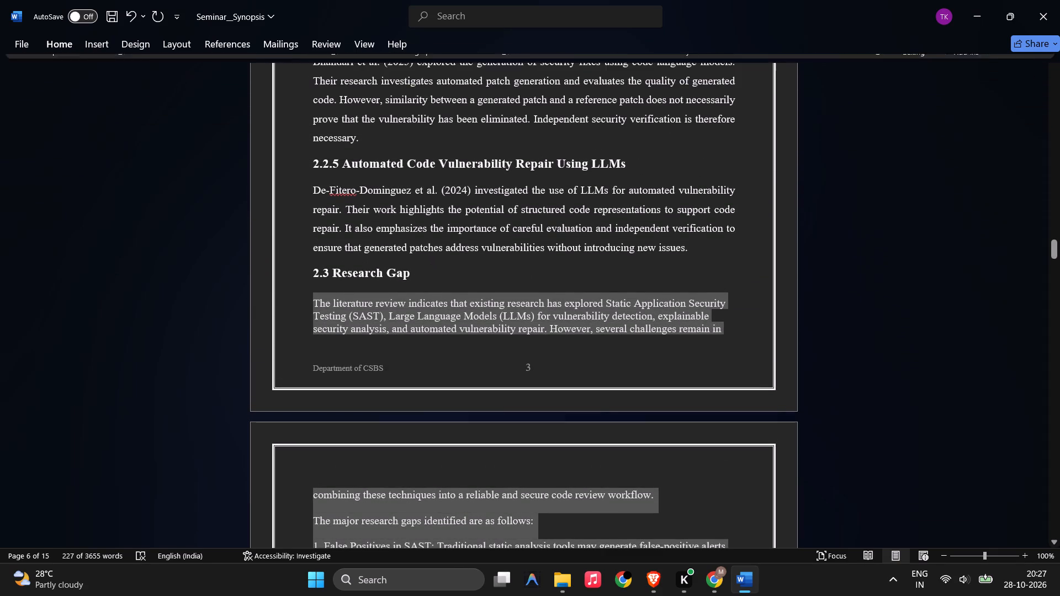
pyautogui.click(426, 283)
# Review the page layout from 2.3 Research Gap through 2.5 Summary and Table 2.1 to Problem Statement and Expected Outcome.
pyautogui.scroll(-6, 426, 284)
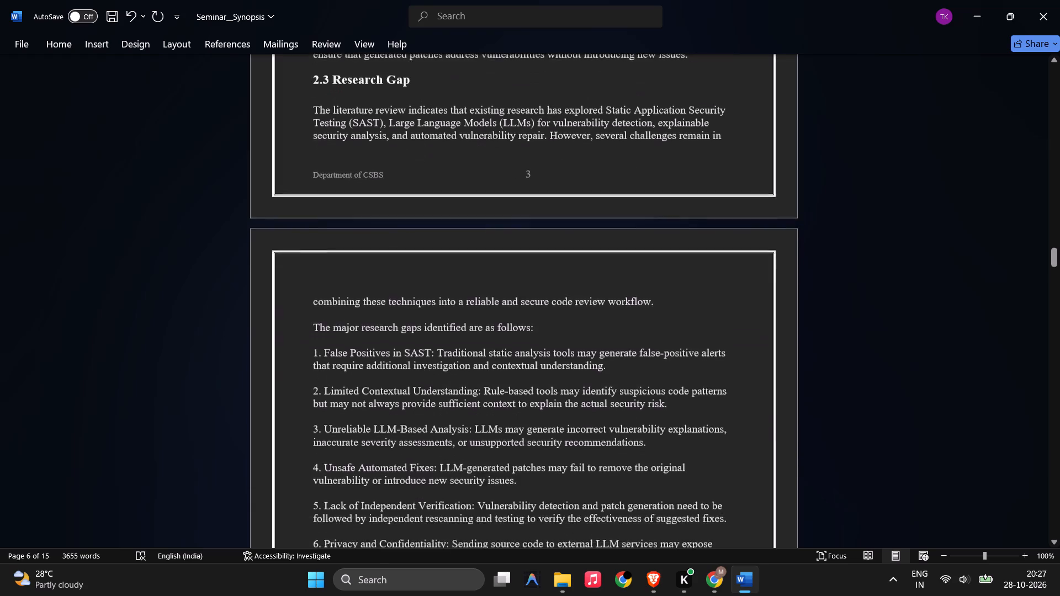
pyautogui.scroll(-11, 427, 283)
pyautogui.scroll(-20, 427, 281)
pyautogui.scroll(-3, 427, 281)
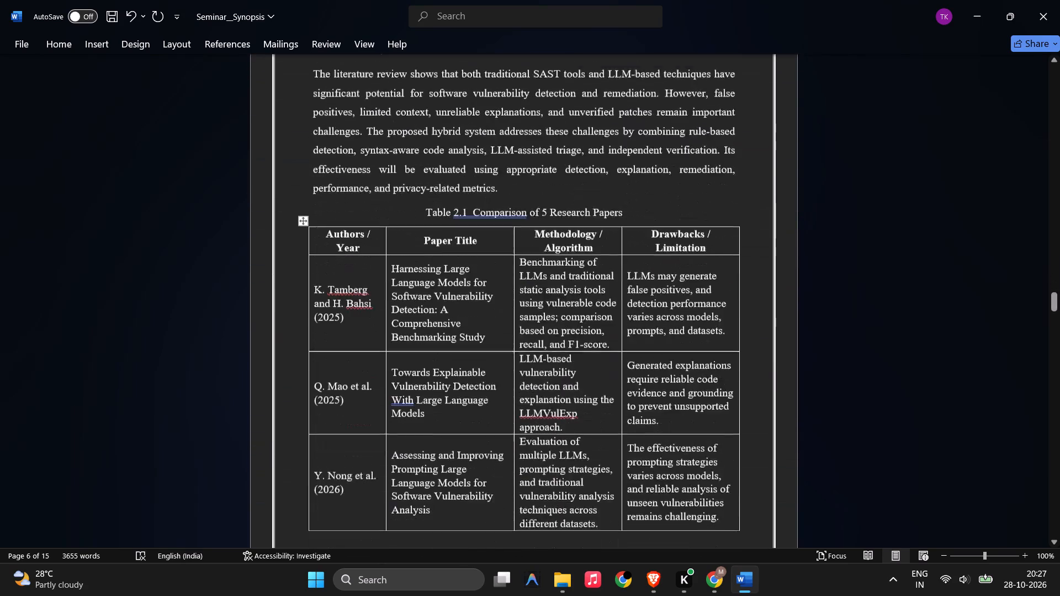
pyautogui.scroll(3, 428, 279)
pyautogui.scroll(-15, 399, 232)
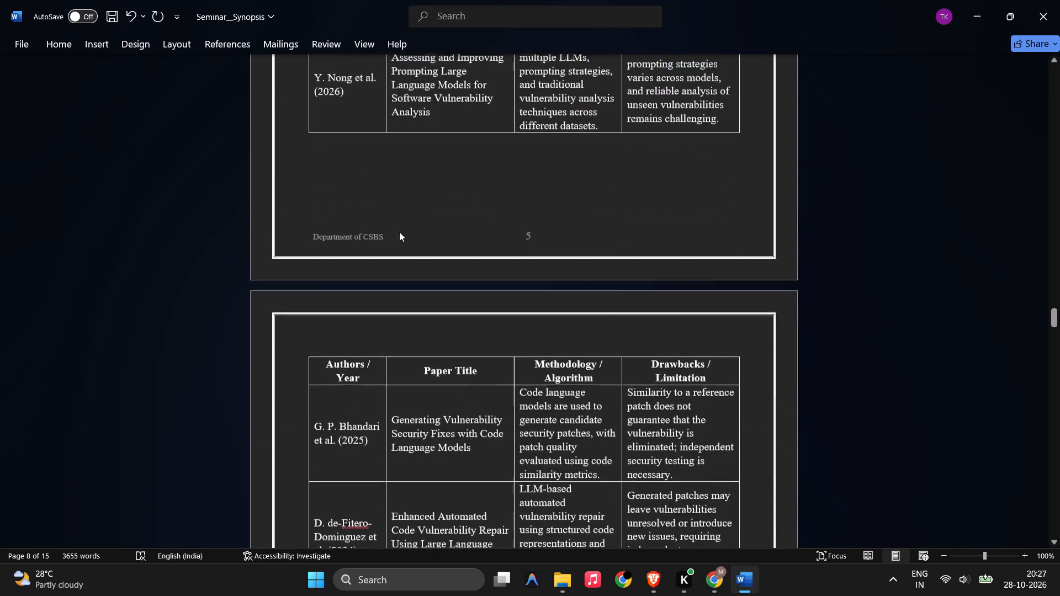
pyautogui.scroll(4, 400, 228)
pyautogui.scroll(-11, 400, 228)
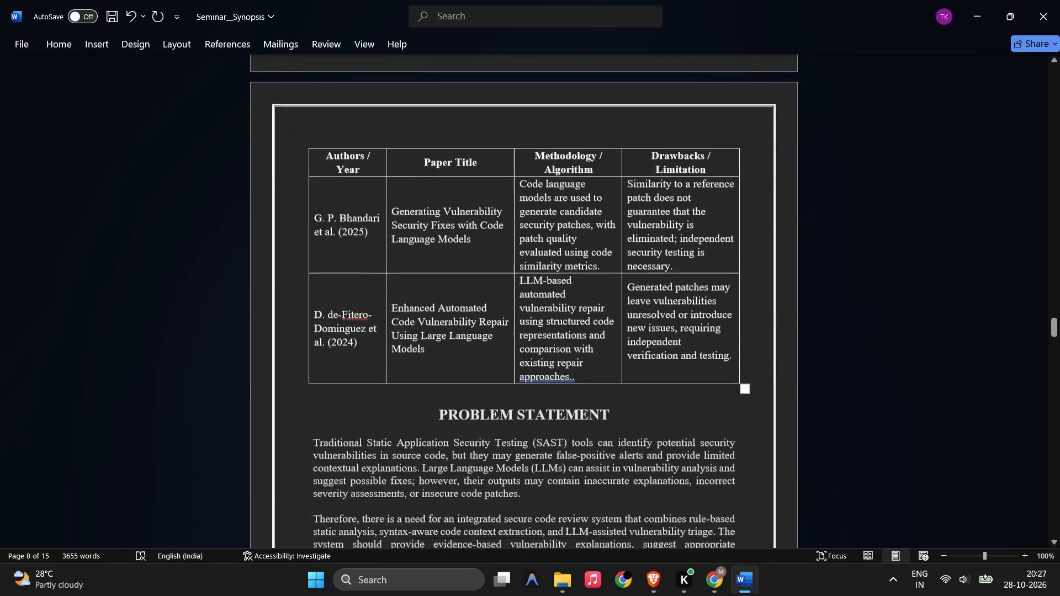
pyautogui.scroll(-5, 400, 228)
pyautogui.scroll(6, 400, 228)
pyautogui.scroll(-10, 400, 228)
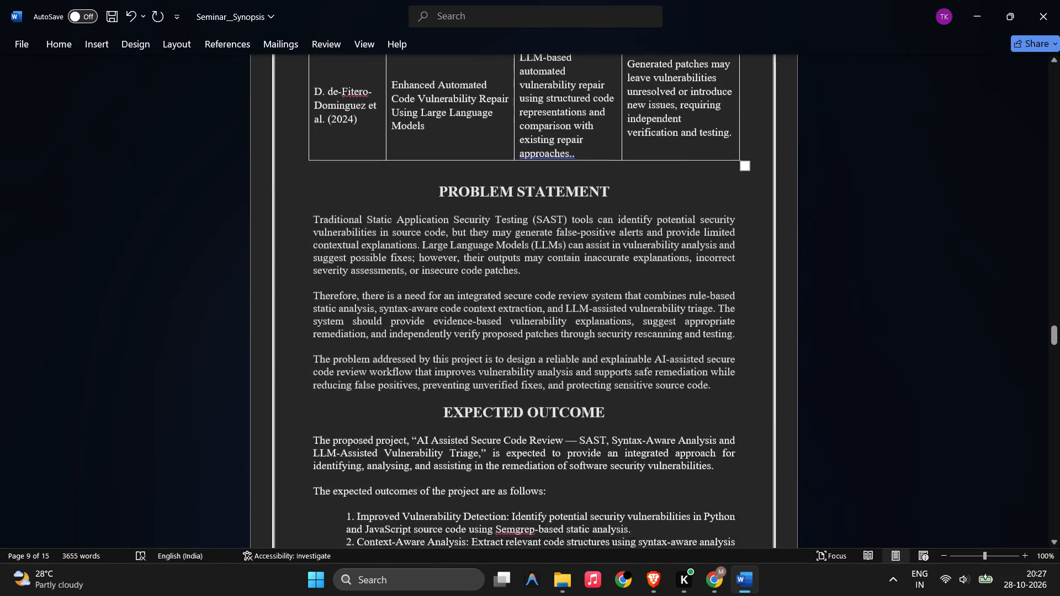
pyautogui.scroll(-2, 400, 228)
pyautogui.scroll(20, 400, 228)
pyautogui.scroll(10, 400, 228)
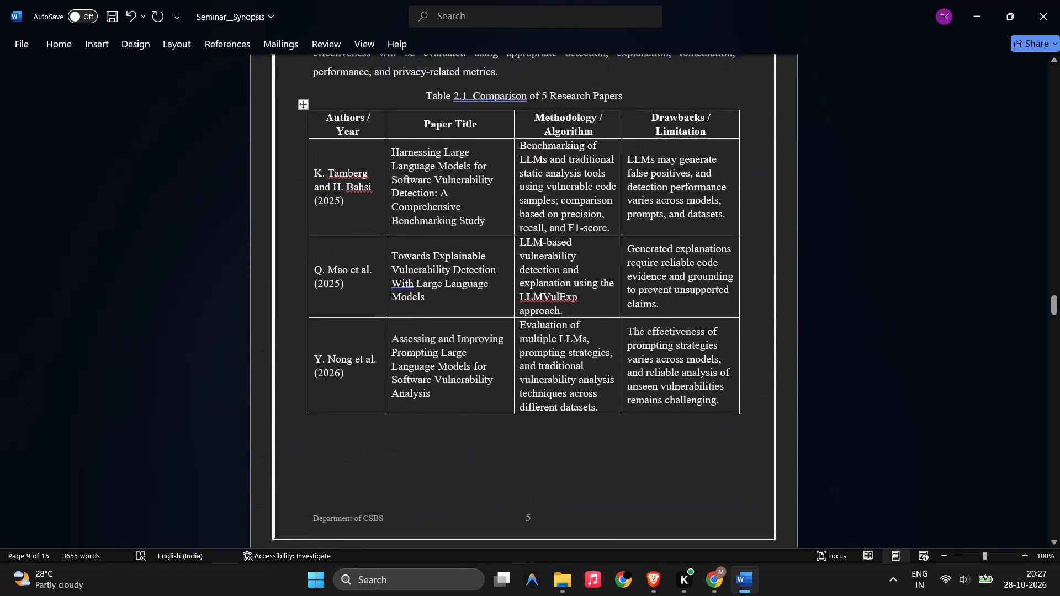
pyautogui.scroll(4, 400, 227)
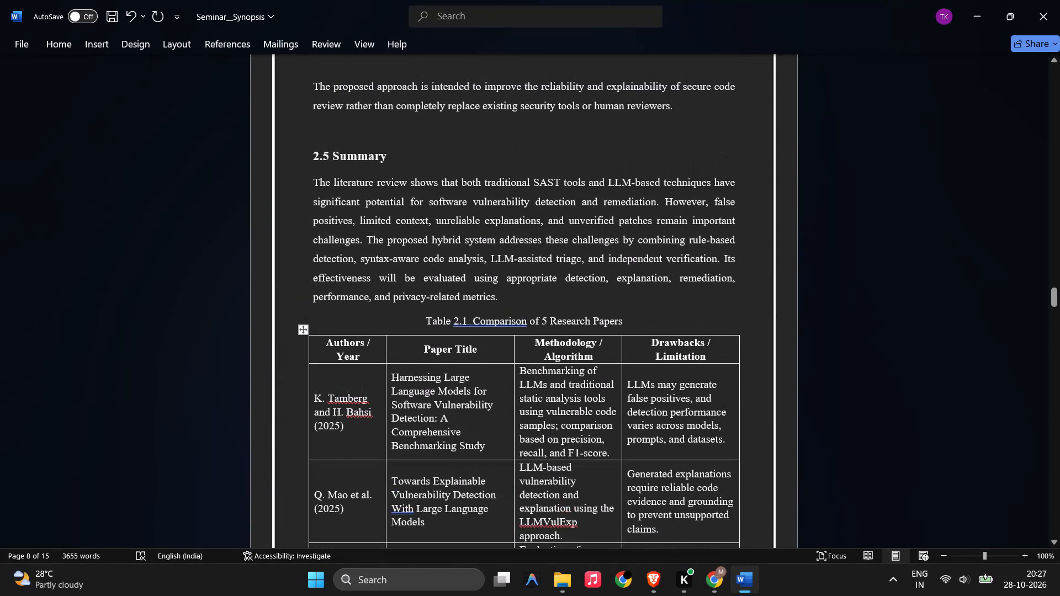
# Rename the 2.3 entry in the contents table as Research Gap, keeping its section number.
pyautogui.moveTo(1059, 293); pyautogui.dragTo(1054, 185)
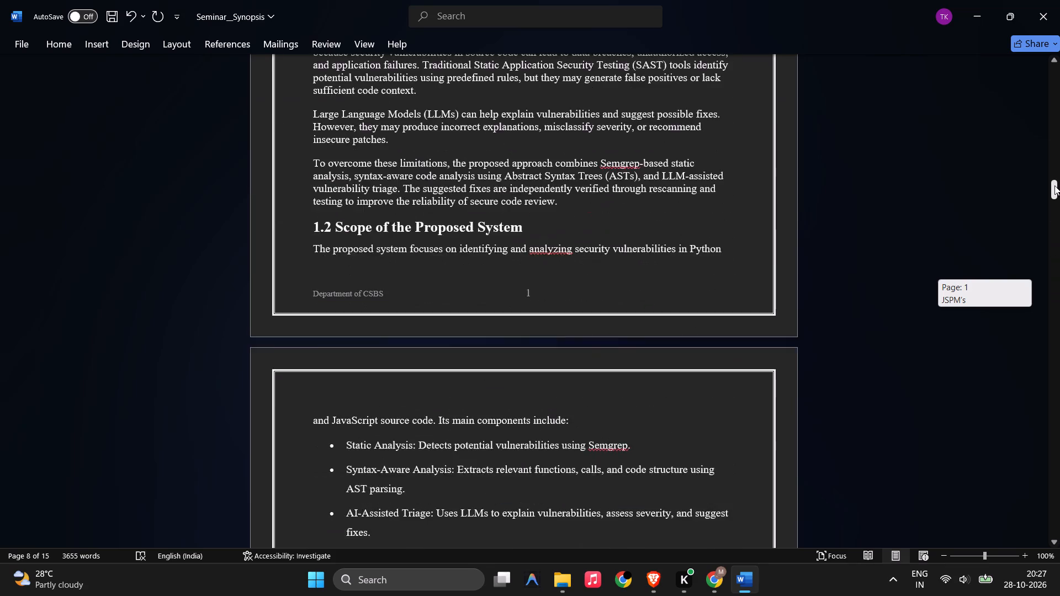
pyautogui.moveTo(1054, 185); pyautogui.dragTo(1057, 107)
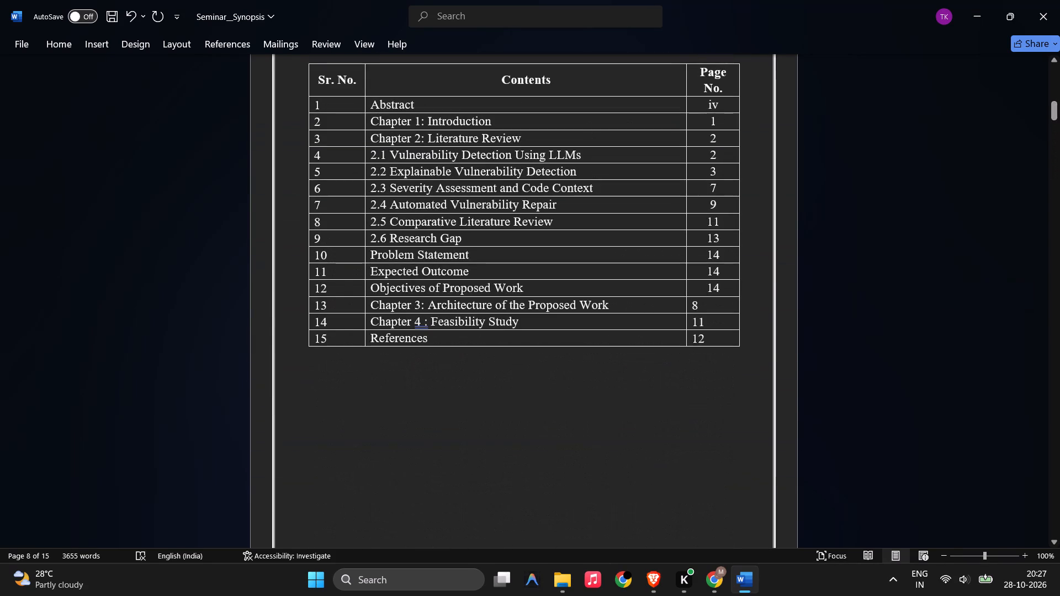
pyautogui.moveTo(603, 185); pyautogui.dragTo(401, 180)
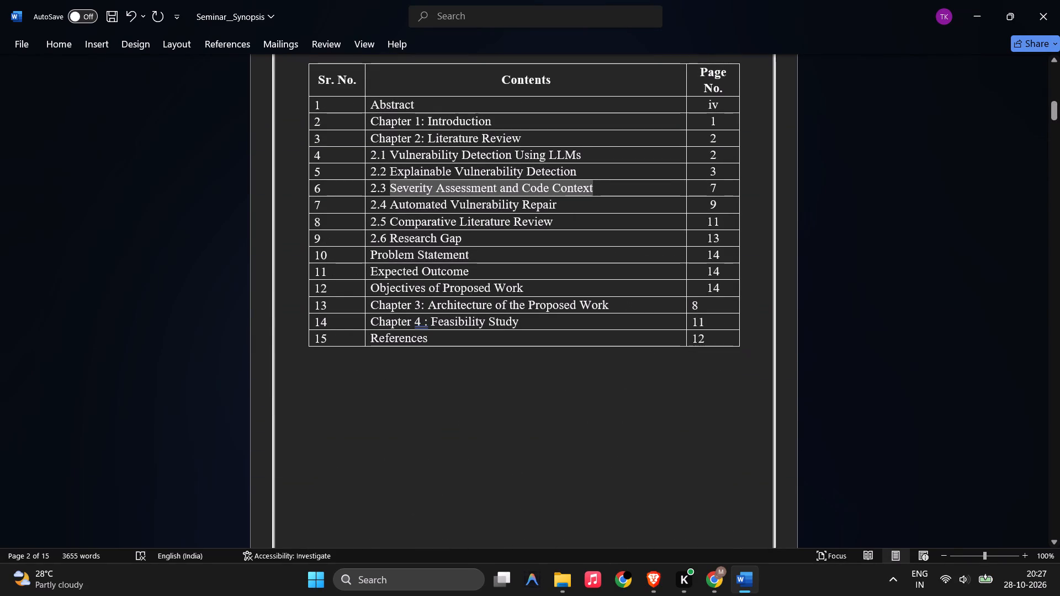
pyautogui.moveTo(401, 180); pyautogui.dragTo(397, 180)
pyautogui.press('BackSpace')
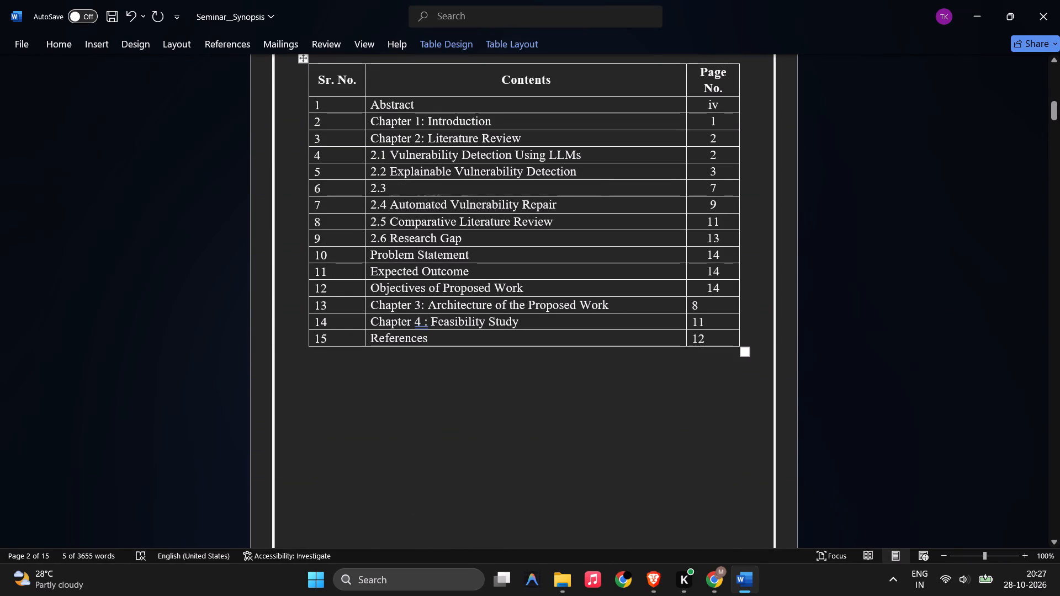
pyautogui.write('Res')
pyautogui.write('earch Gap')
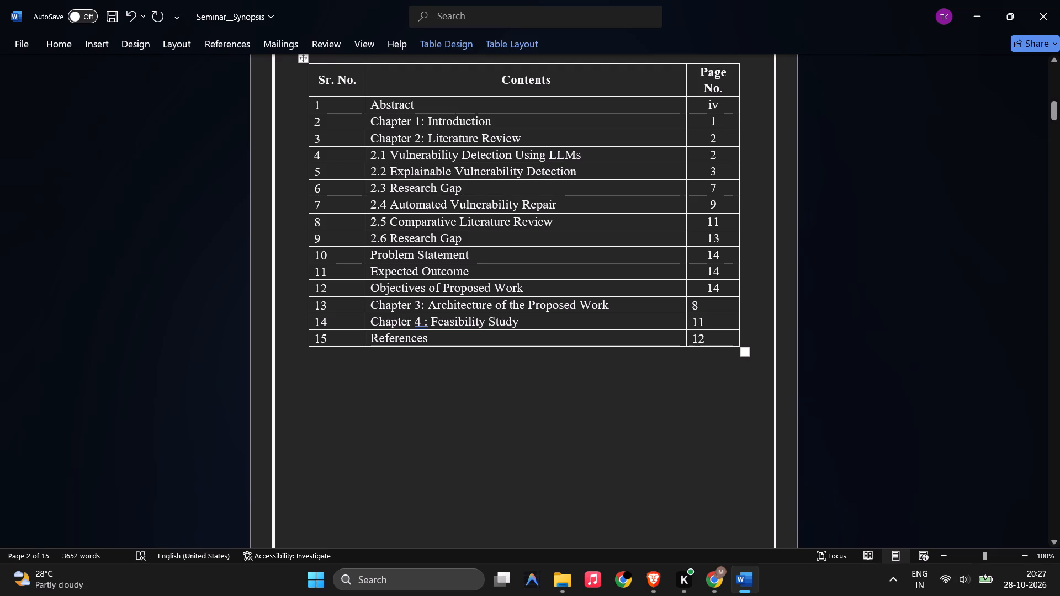
# Delete the 2.6 Research Gap row from the contents table.
pyautogui.click(497, 235)
pyautogui.moveTo(312, 238); pyautogui.dragTo(710, 242)
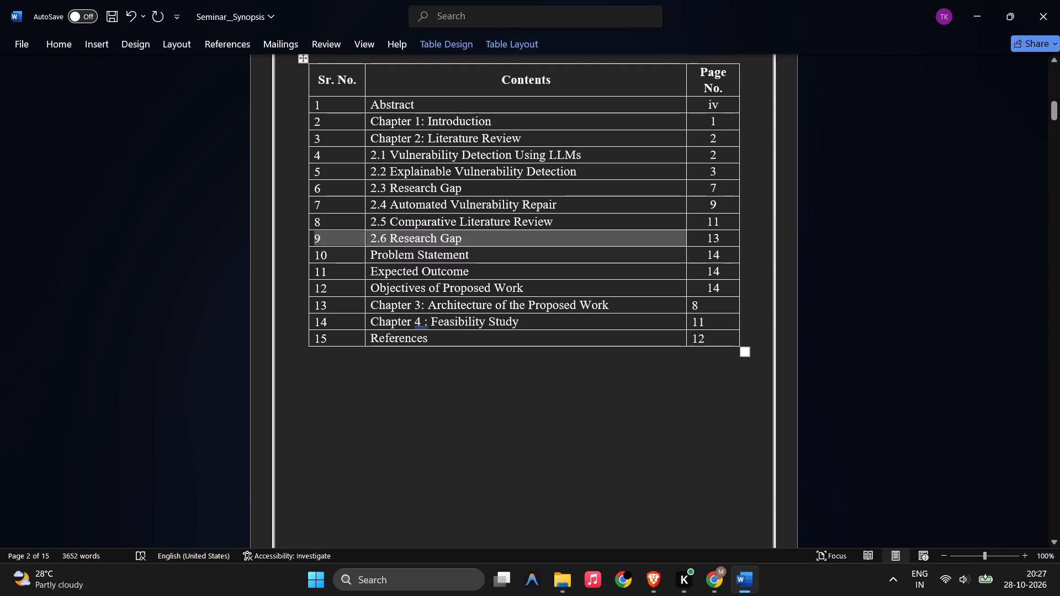
pyautogui.moveTo(710, 242); pyautogui.dragTo(711, 242)
pyautogui.rightClick(645, 236)
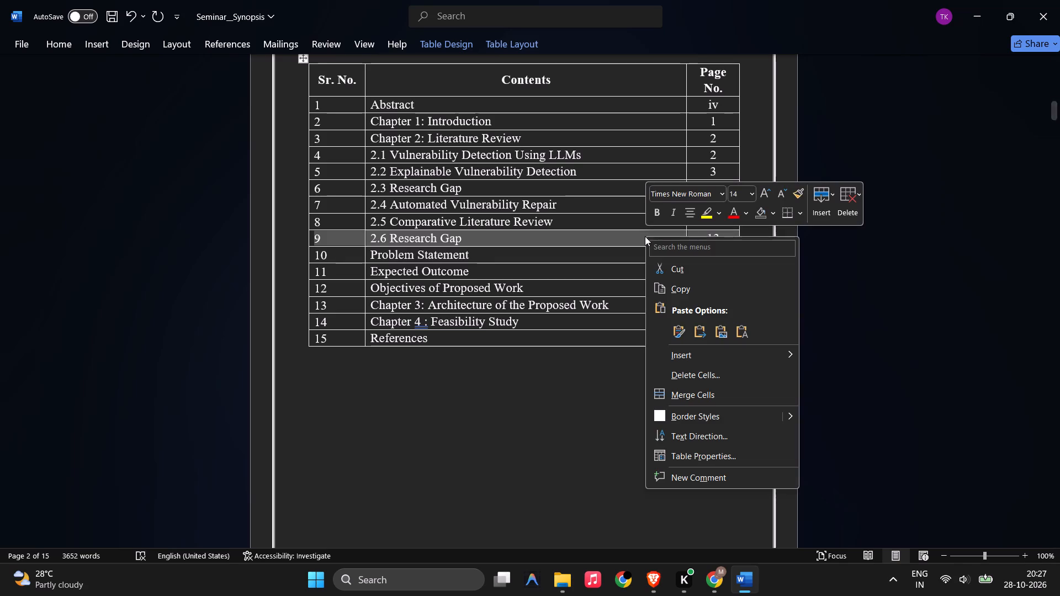
pyautogui.click(699, 371)
pyautogui.click(496, 315)
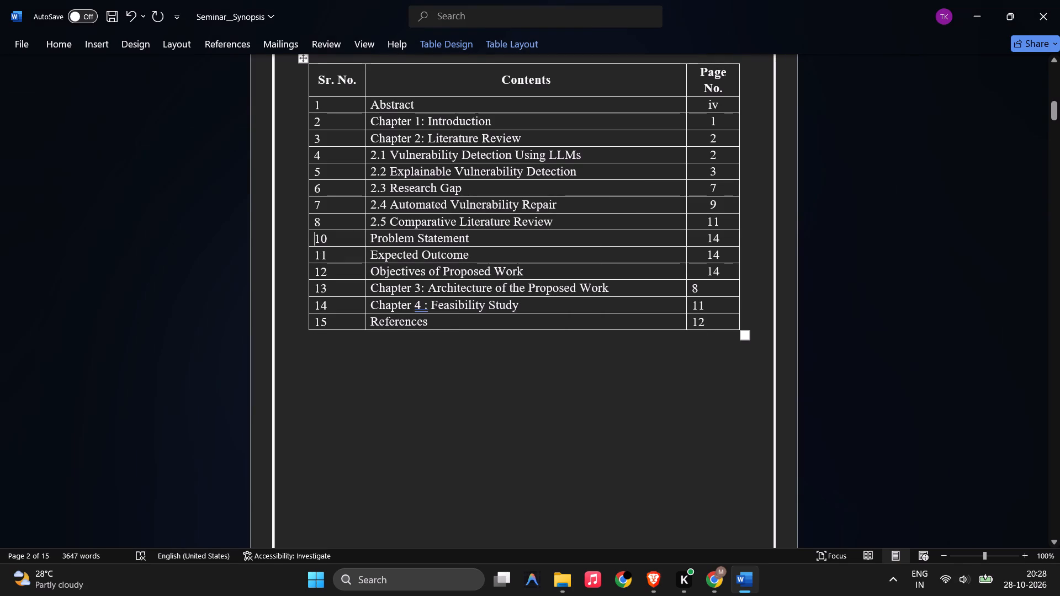
# Look up section 2.3 Research Gap in the document body and set its contents table page number to 4.
pyautogui.scroll(-20, 328, 242)
pyautogui.scroll(-15, 328, 242)
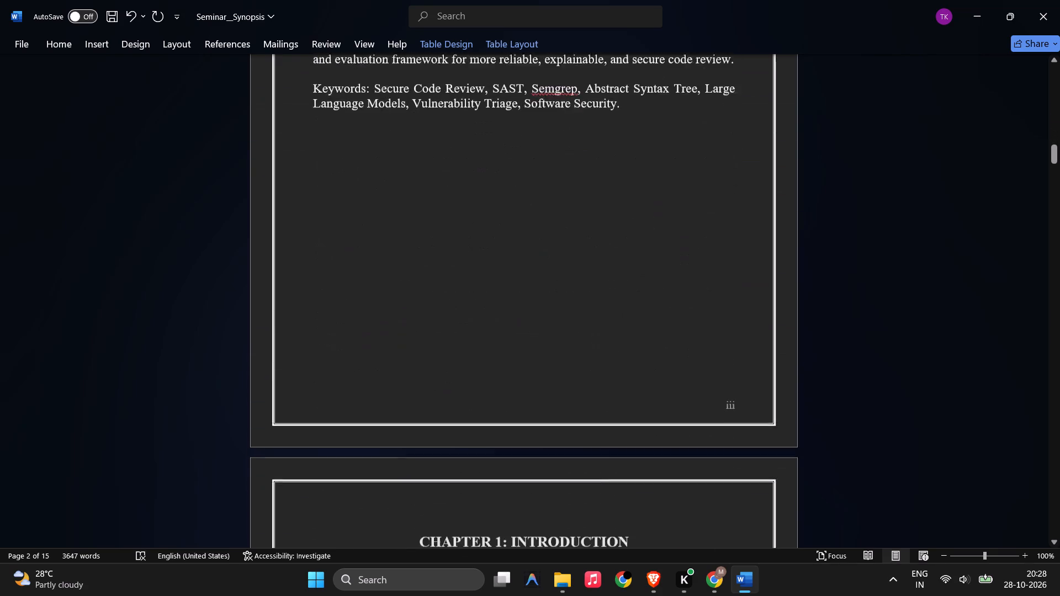
pyautogui.scroll(-20, 331, 233)
pyautogui.scroll(-20, 331, 233)
pyautogui.scroll(-8, 331, 233)
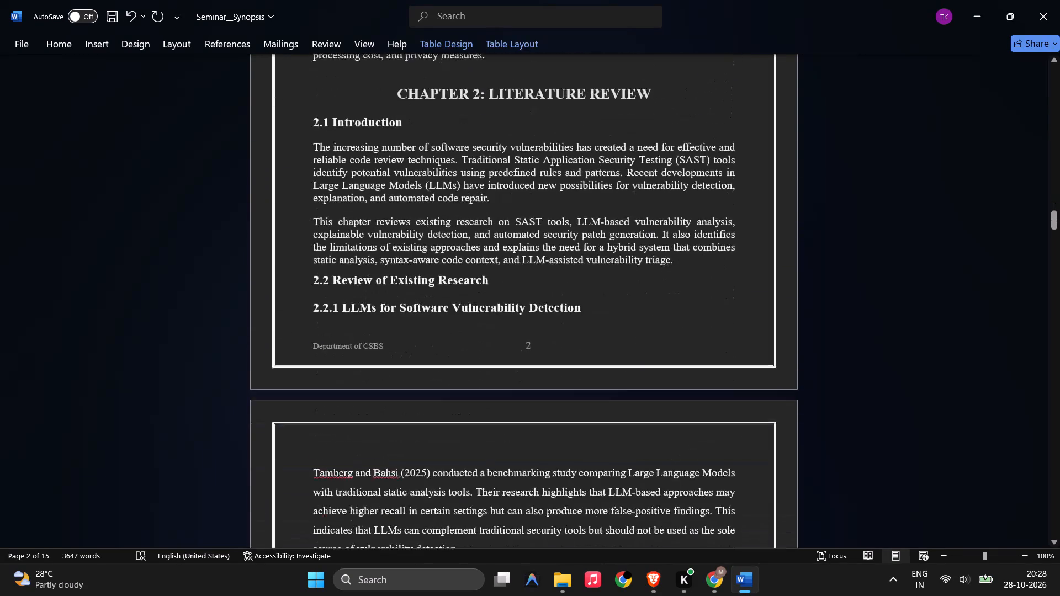
pyautogui.scroll(1, 324, 224)
pyautogui.scroll(-20, 325, 227)
pyautogui.scroll(-4, 325, 227)
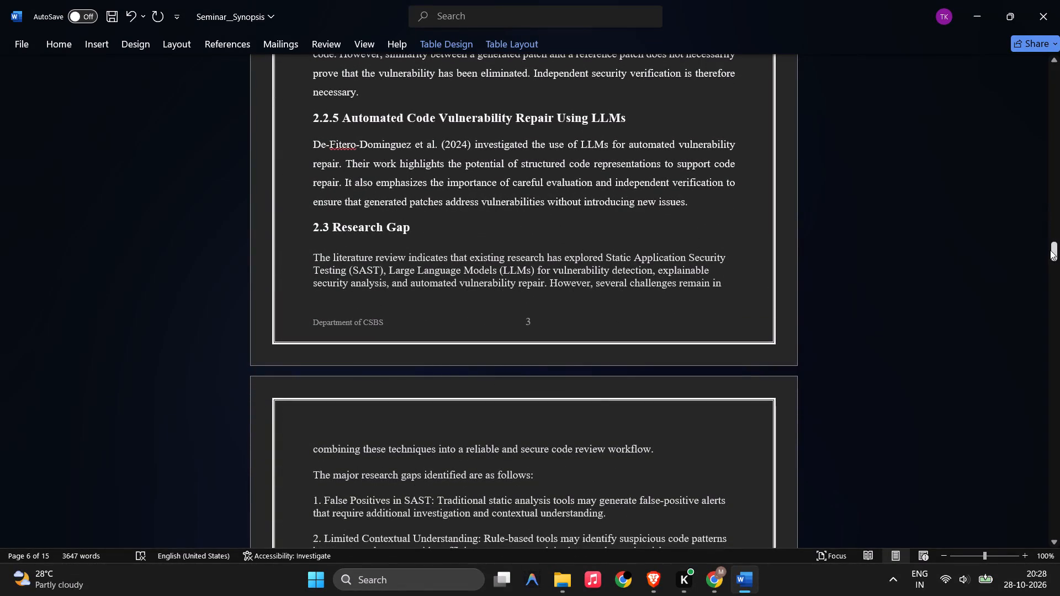
pyautogui.moveTo(1052, 251); pyautogui.dragTo(1059, 110)
pyautogui.click(725, 187)
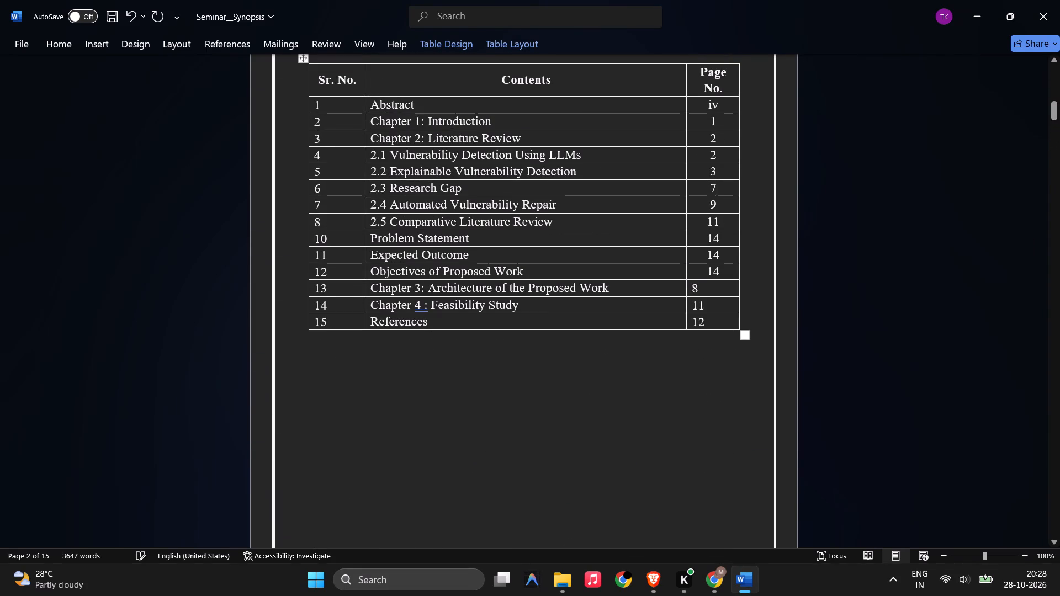
pyautogui.press('BackSpace')
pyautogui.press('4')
# Rename the 2.4 entry in the contents table as Proposed Approach, keeping its section number.
pyautogui.hotkey('alt', 'Tab')
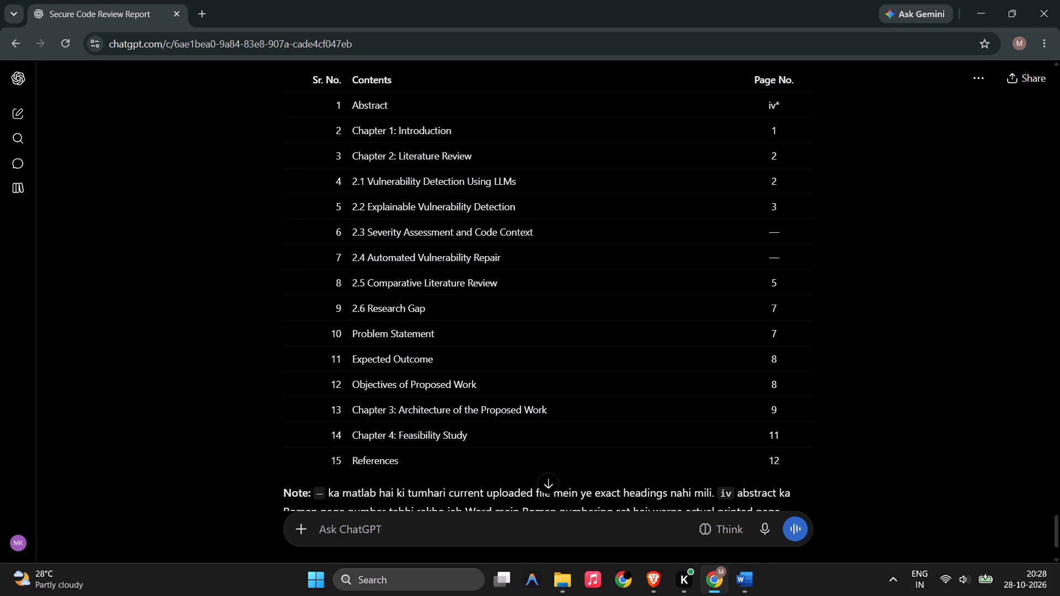
pyautogui.hotkey('alt', 'Tab')
pyautogui.scroll(-12, 478, 259)
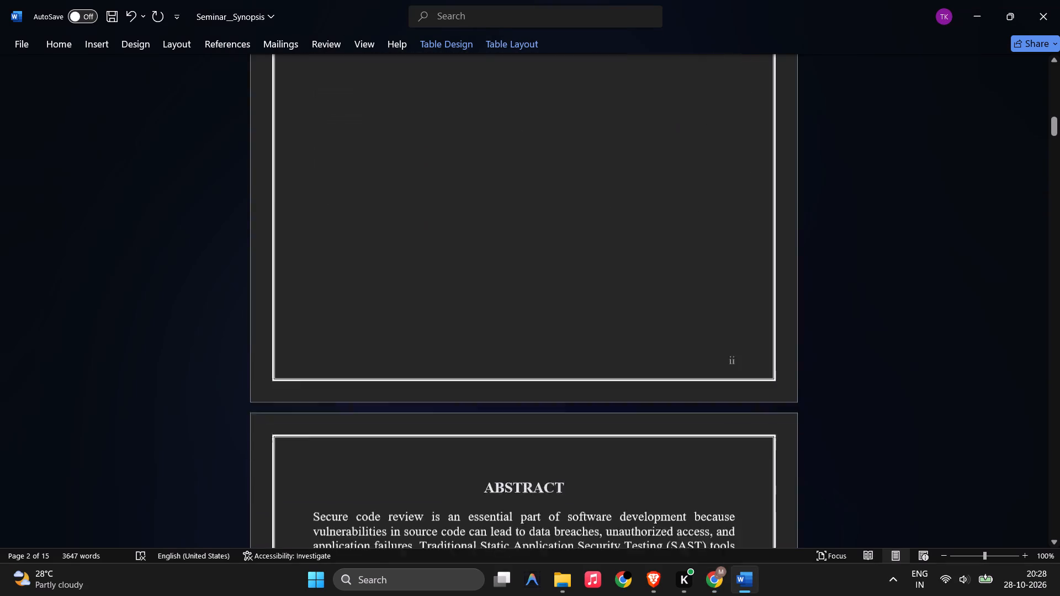
pyautogui.scroll(12, 485, 256)
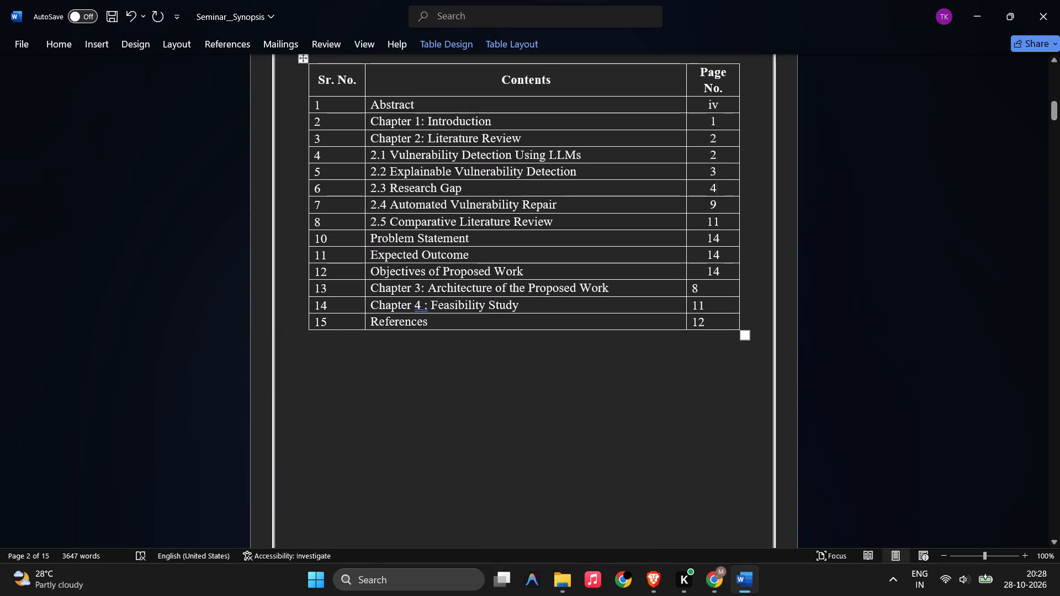
pyautogui.moveTo(585, 209); pyautogui.dragTo(391, 210)
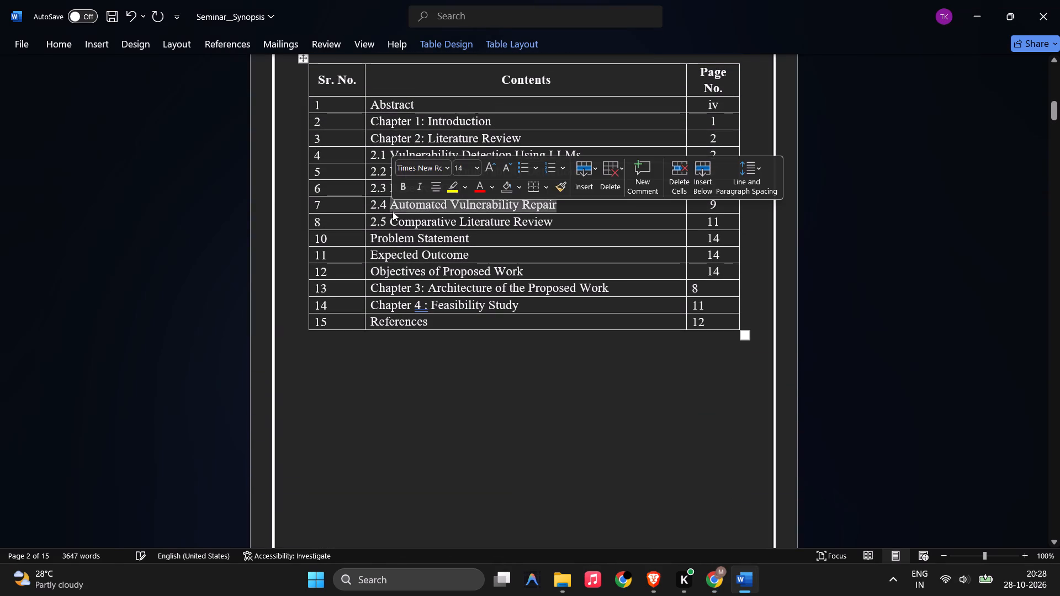
pyautogui.press('BackSpace')
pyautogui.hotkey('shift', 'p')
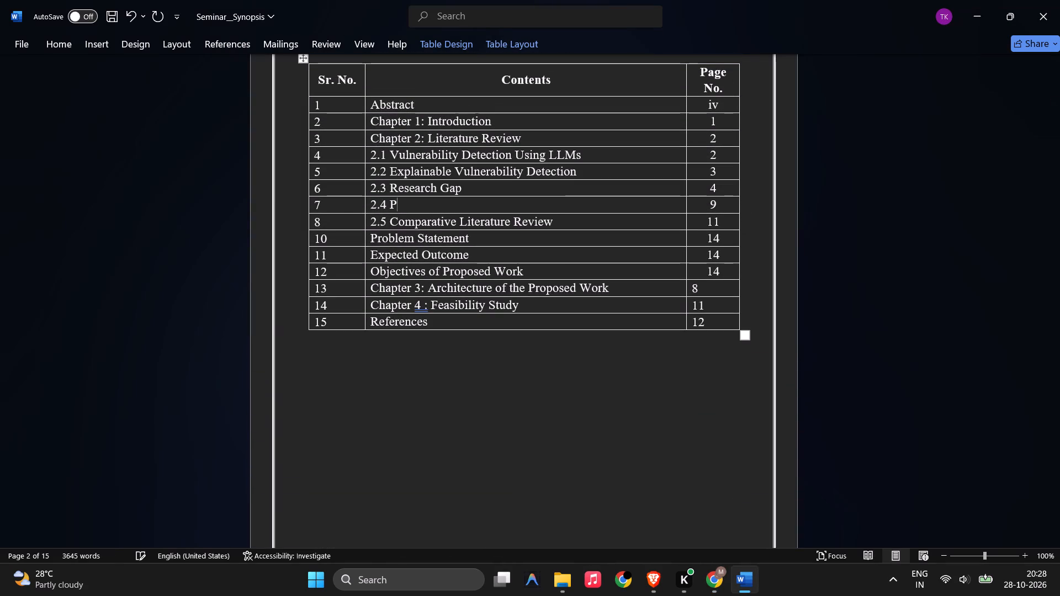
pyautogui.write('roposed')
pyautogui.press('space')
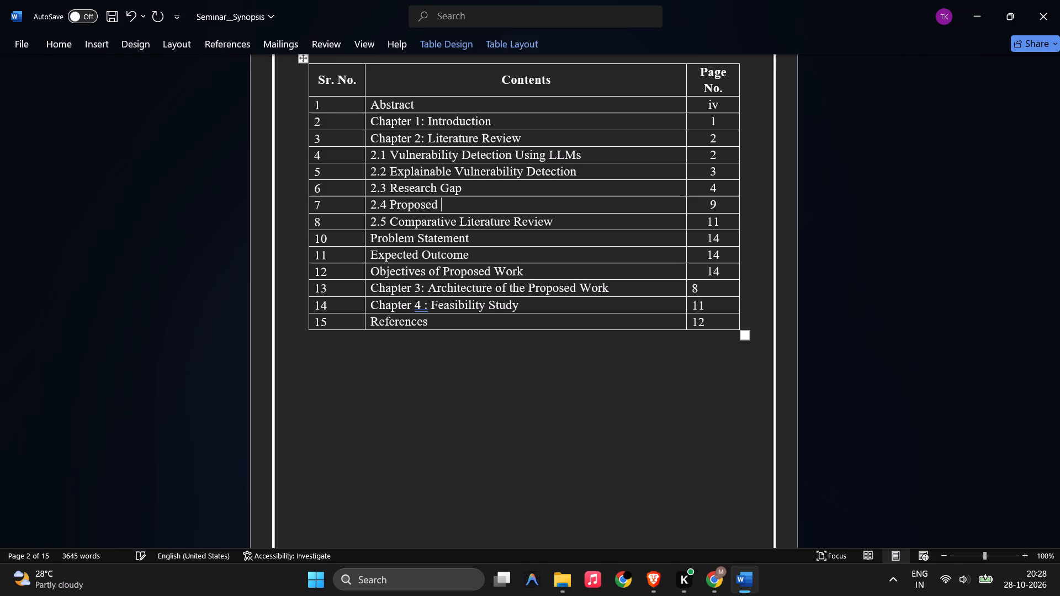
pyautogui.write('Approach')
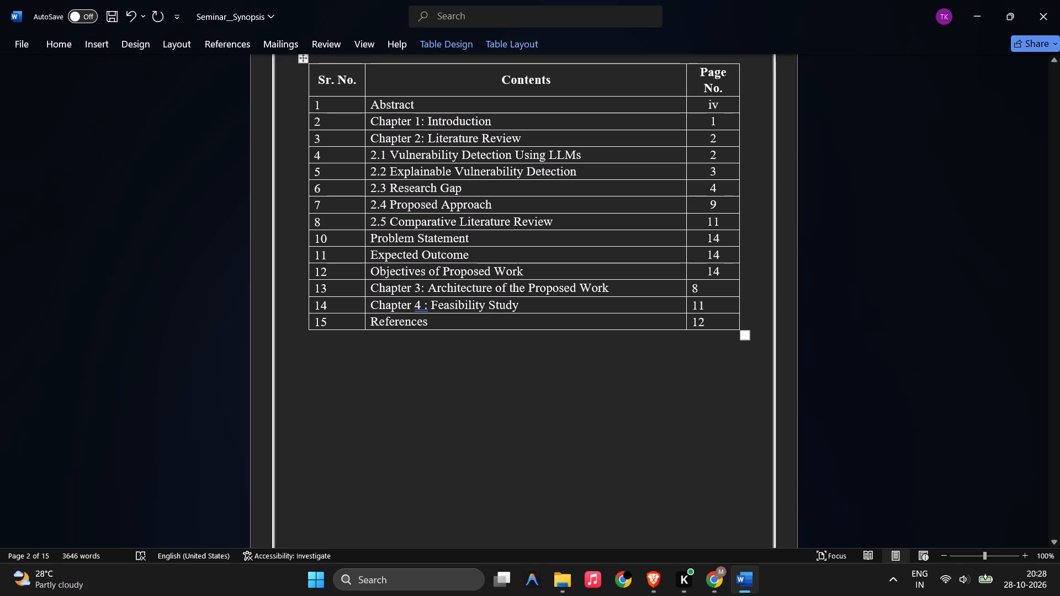
# Look up section 2.4 Proposed Approach in the document body and set its contents table page number to 4.
pyautogui.scroll(-12, 412, 185)
pyautogui.moveTo(1052, 131); pyautogui.dragTo(1052, 188)
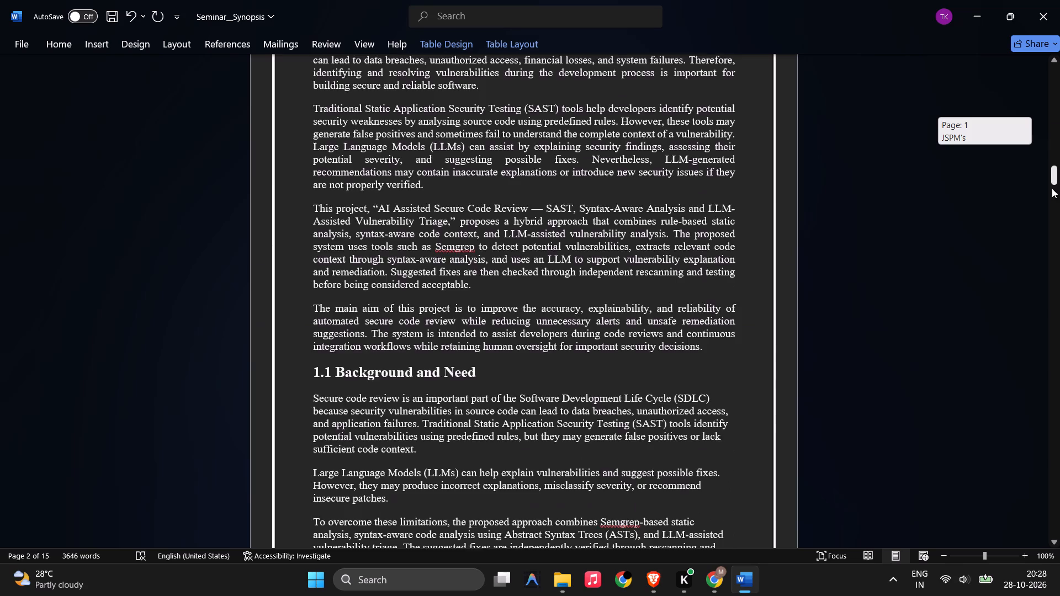
pyautogui.moveTo(1052, 188); pyautogui.dragTo(1059, 262)
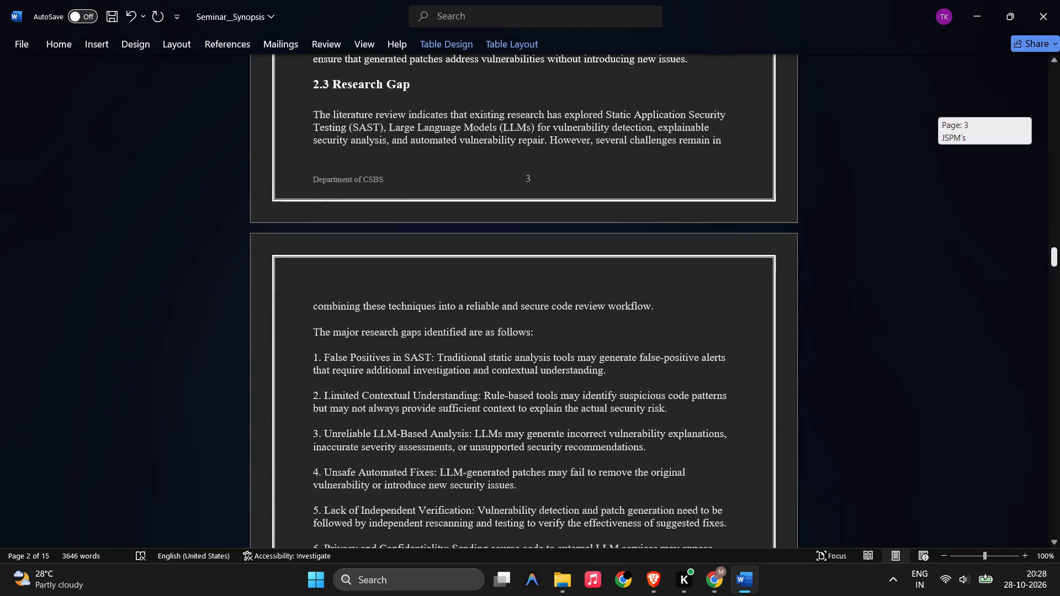
pyautogui.moveTo(1059, 262); pyautogui.dragTo(1057, 288)
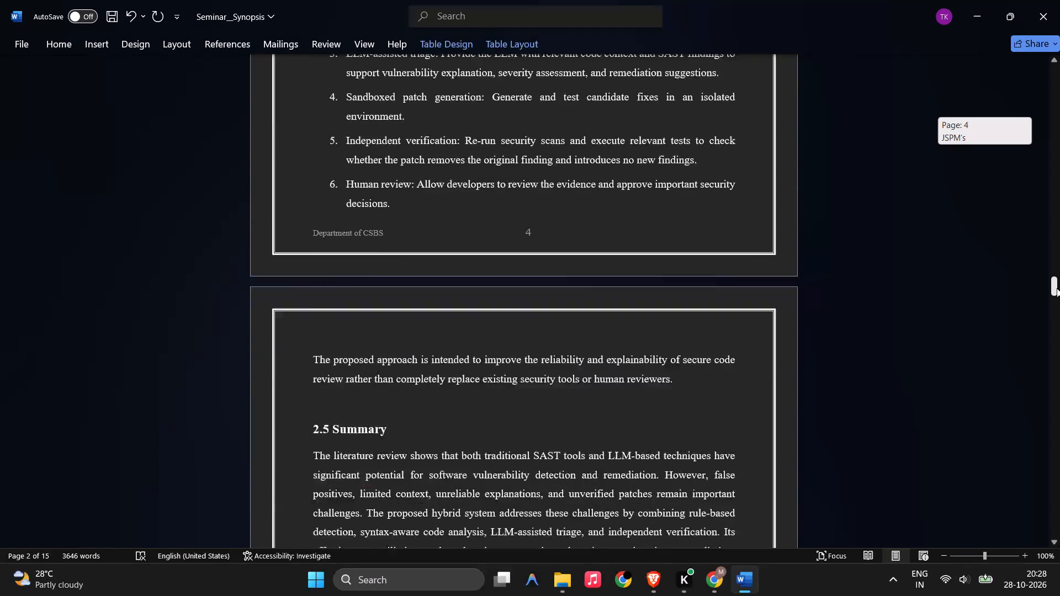
pyautogui.moveTo(1057, 288); pyautogui.dragTo(1058, 280)
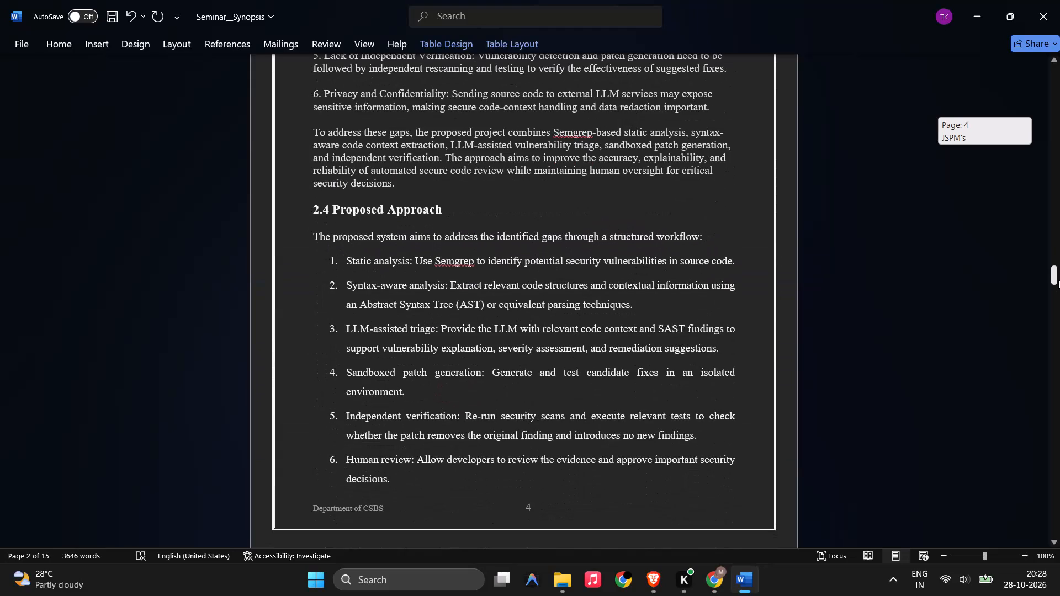
pyautogui.moveTo(1058, 280); pyautogui.dragTo(1059, 103)
pyautogui.scroll(-2, 971, 233)
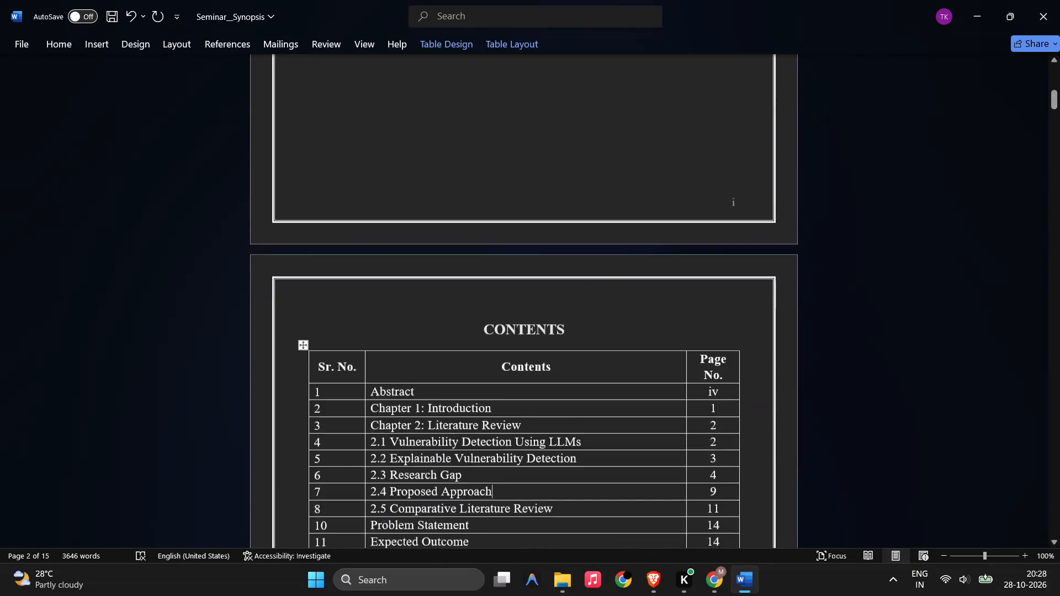
pyautogui.scroll(-3, 969, 237)
pyautogui.click(734, 360)
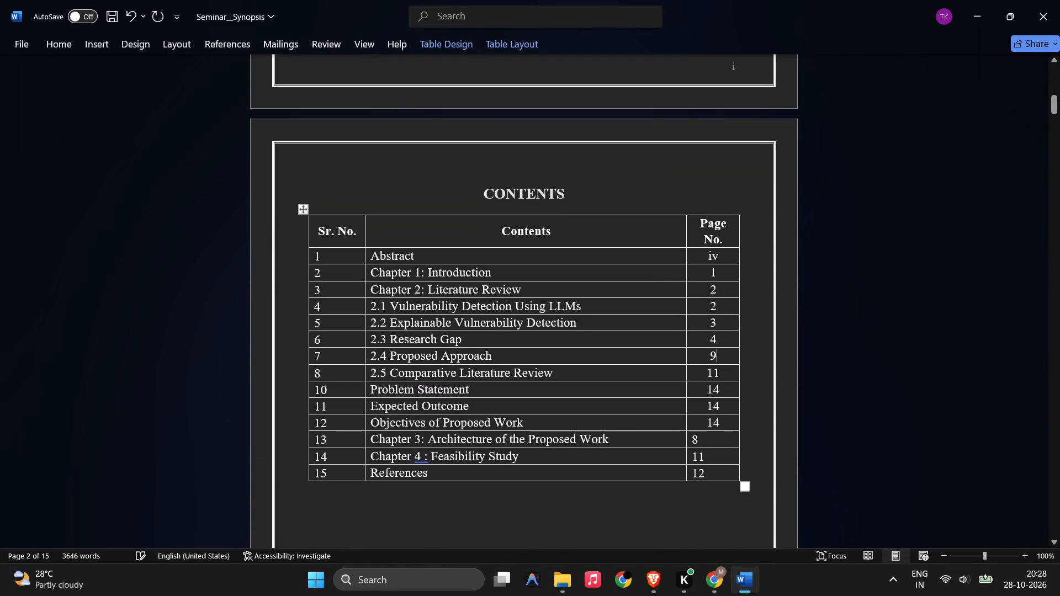
pyautogui.press('BackSpace')
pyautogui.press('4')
# Check the page list in the ChatGPT chat and set the contents table page number of 2.5 Comparative Literature Review to 5.
pyautogui.hotkey('alt', 'Tab')
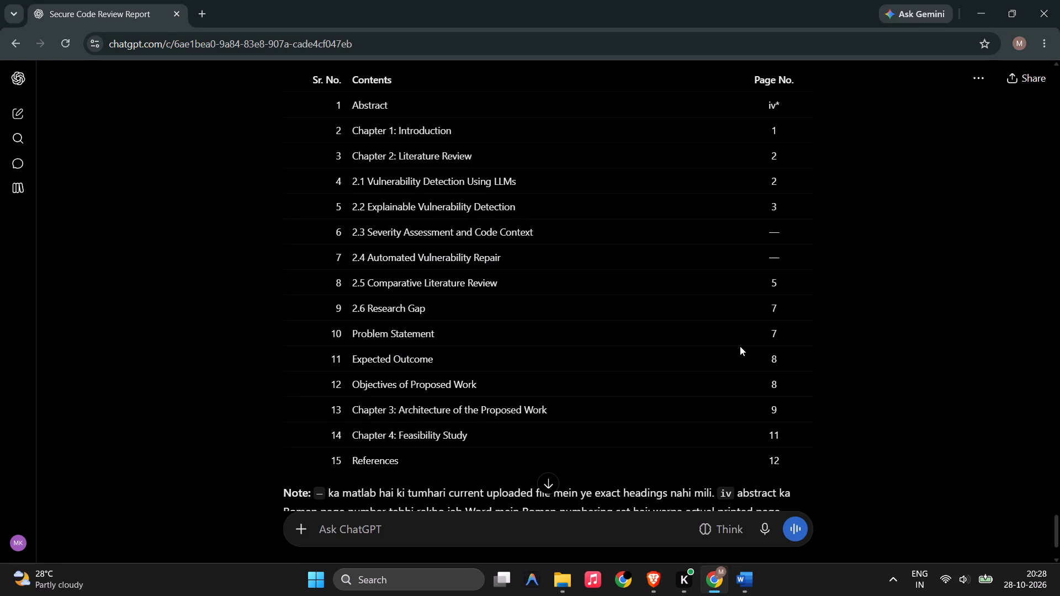
pyautogui.hotkey('alt', 'Tab')
pyautogui.click(724, 376)
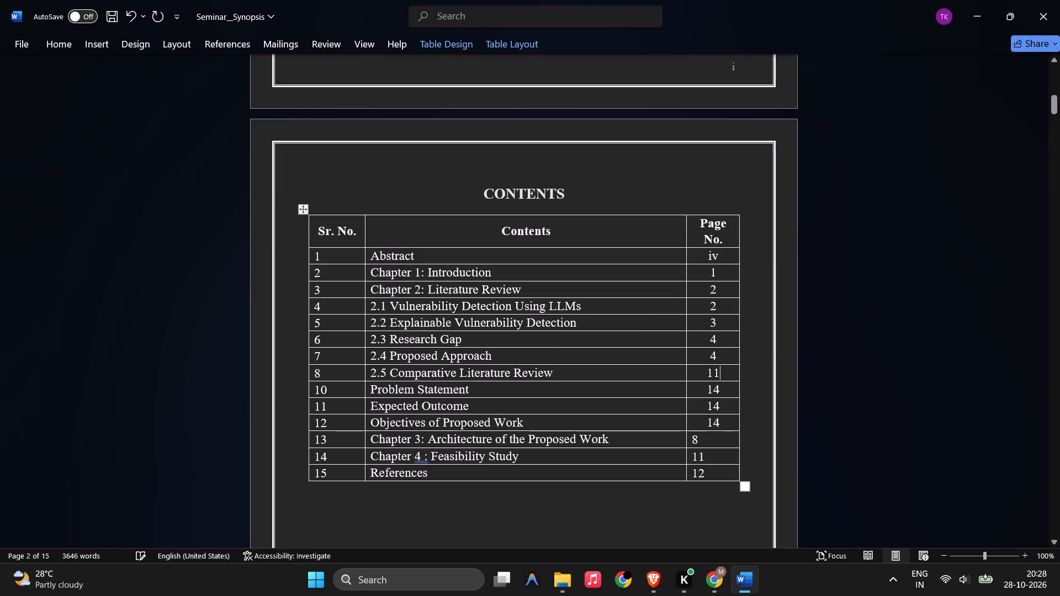
pyautogui.press('BackSpace')
pyautogui.press('BackSpace')
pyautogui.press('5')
# Look up the Problem Statement heading in the document body and set its contents table page number to 6.
pyautogui.scroll(-9, 726, 368)
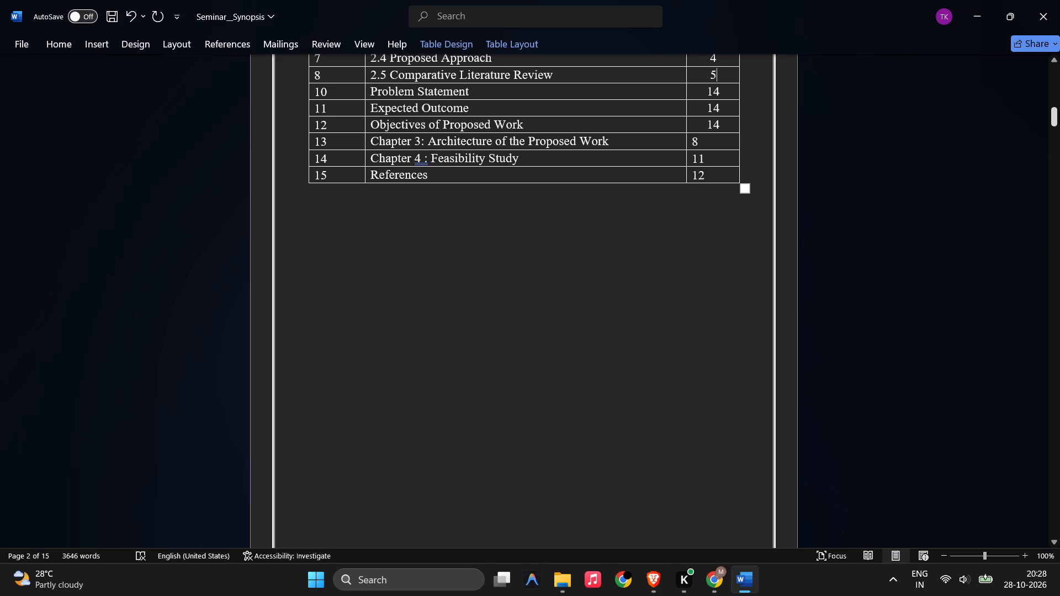
pyautogui.moveTo(1052, 113); pyautogui.dragTo(1054, 268)
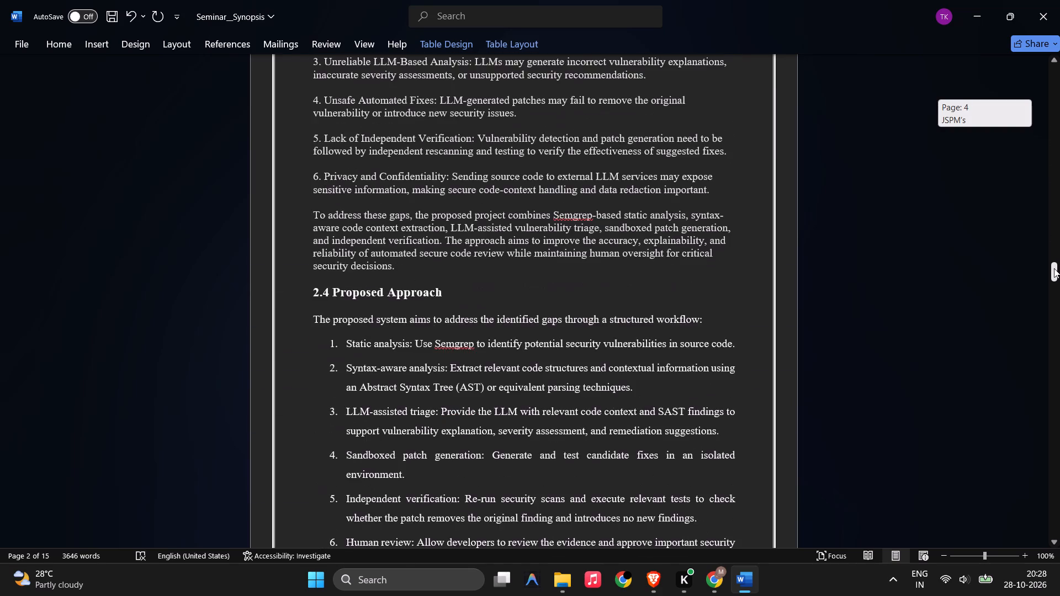
pyautogui.moveTo(1054, 268); pyautogui.dragTo(1058, 305)
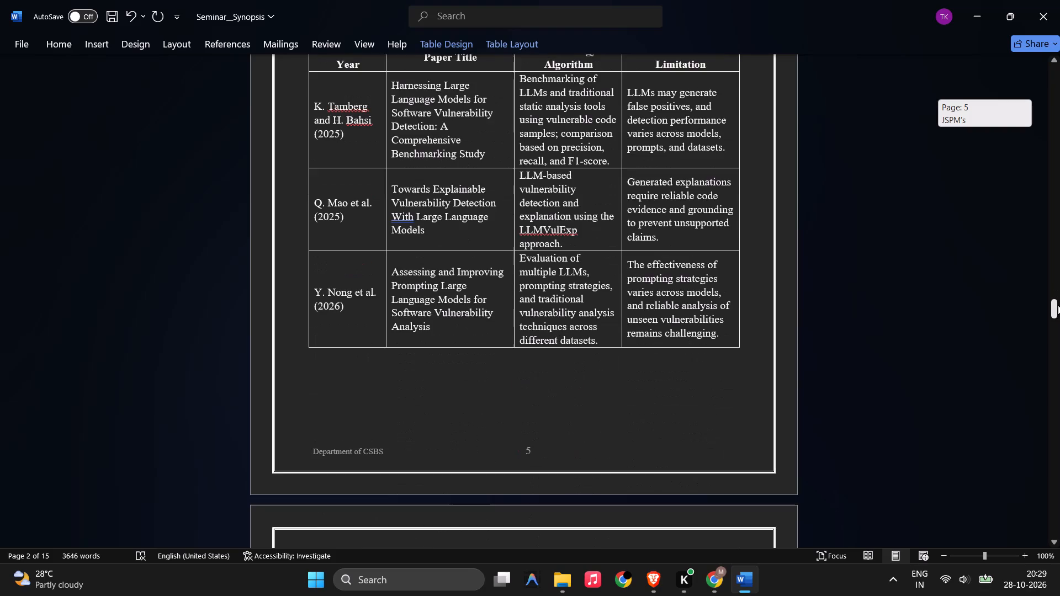
pyautogui.moveTo(1058, 305); pyautogui.dragTo(1059, 327)
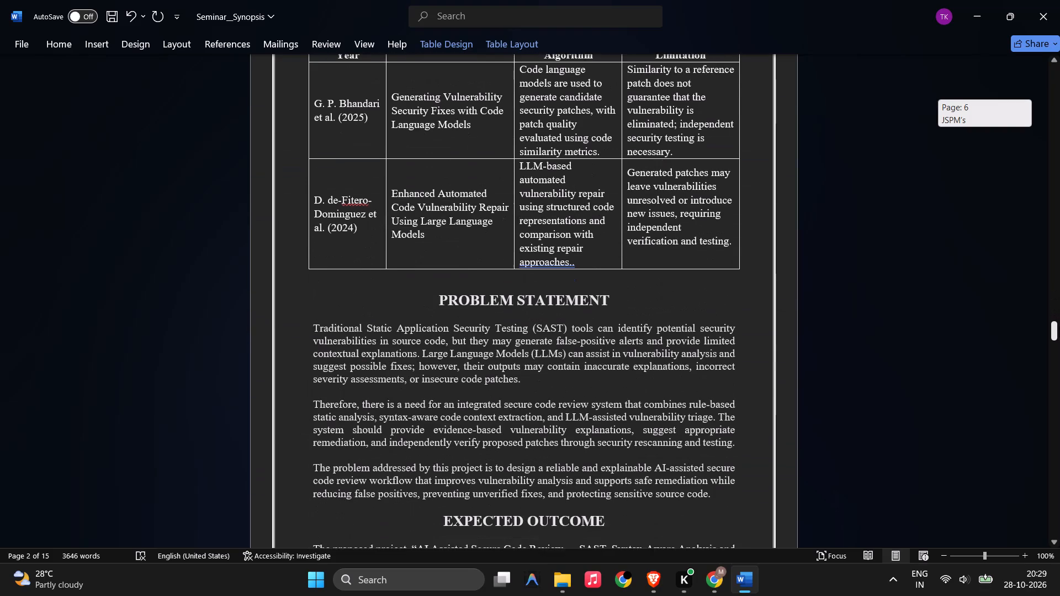
pyautogui.moveTo(1059, 327); pyautogui.dragTo(1059, 333)
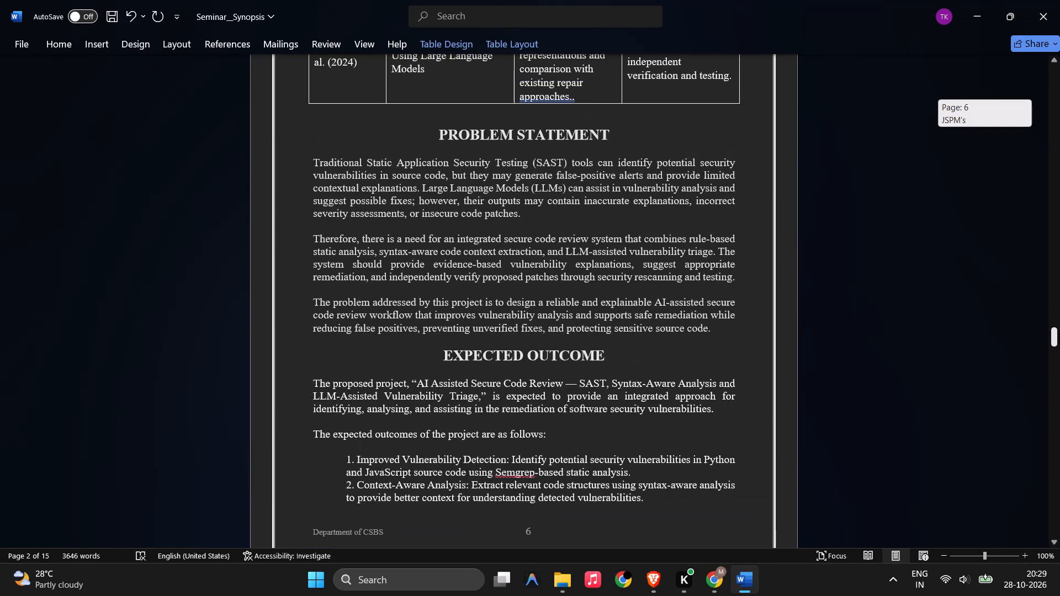
pyautogui.moveTo(1059, 333); pyautogui.dragTo(1040, 116)
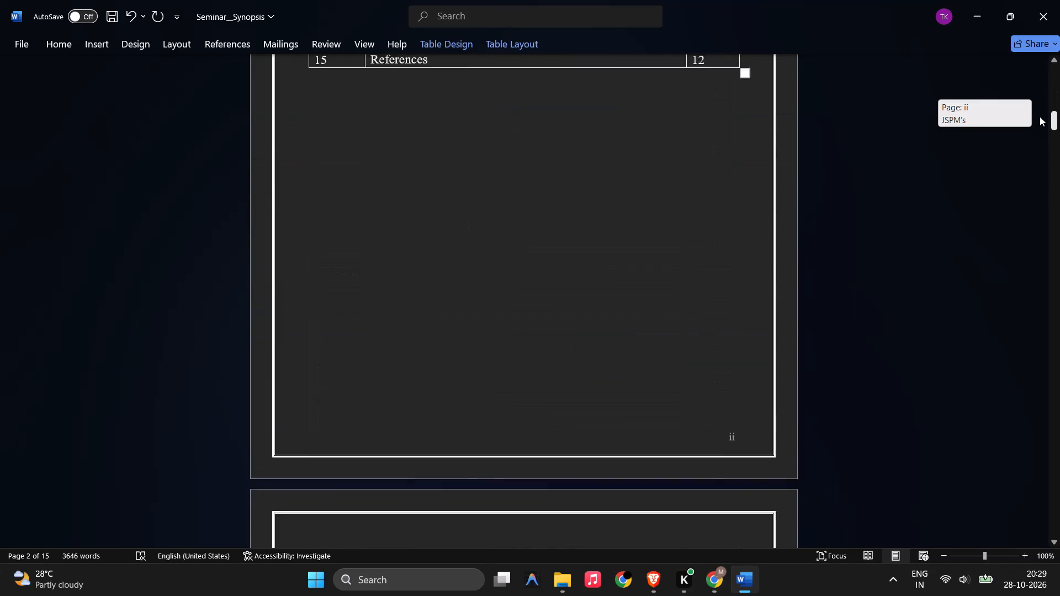
pyautogui.moveTo(1040, 116); pyautogui.dragTo(1040, 111)
pyautogui.click(730, 145)
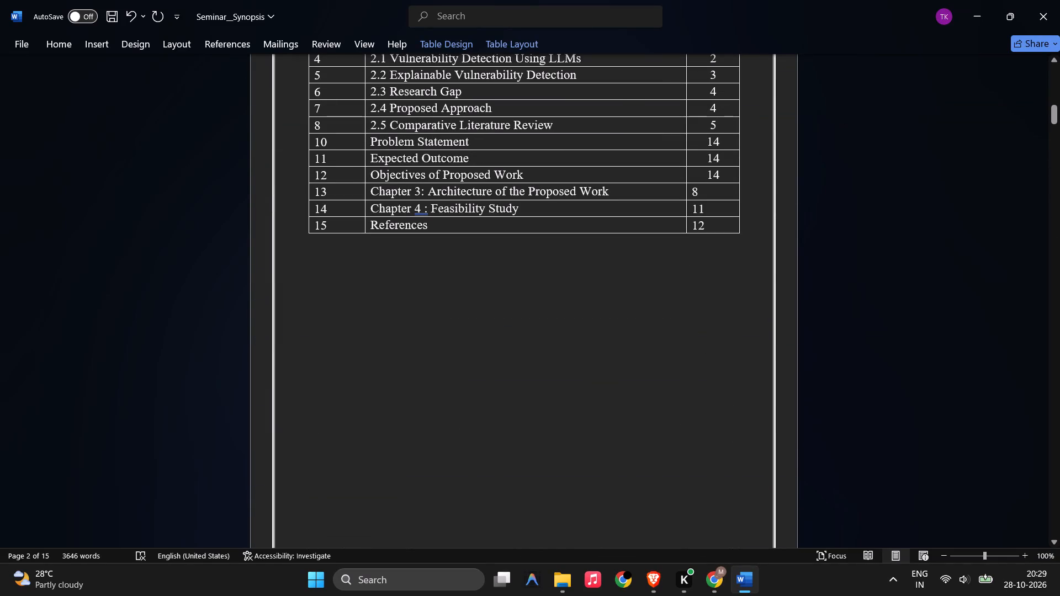
pyautogui.press('BackSpace')
pyautogui.press('BackSpace')
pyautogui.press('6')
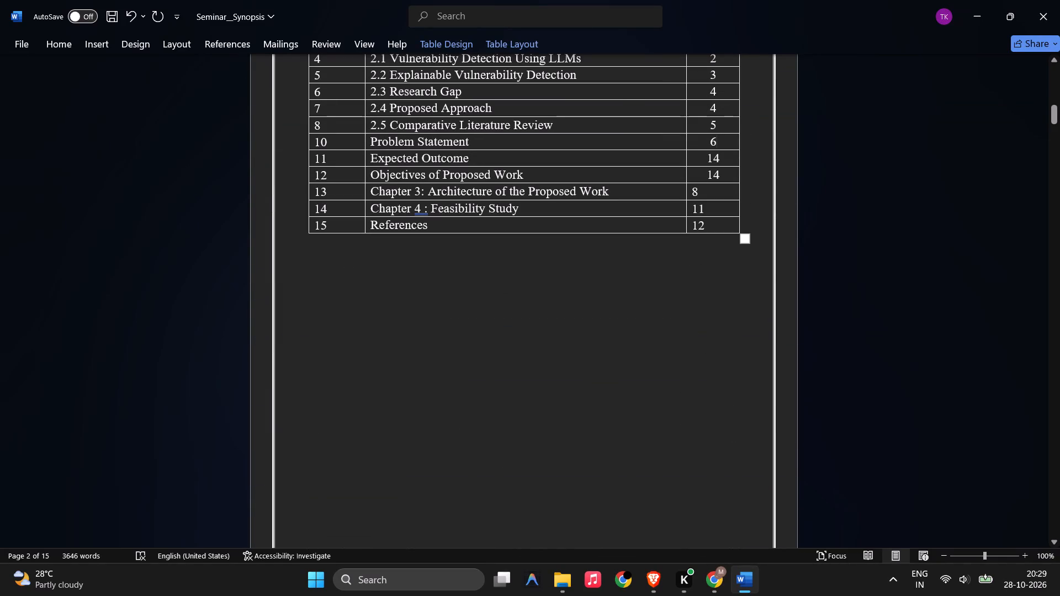
# Set the page number of the Expected Outcome row in the contents table to 7.
pyautogui.click(732, 152)
pyautogui.press('BackSpace')
pyautogui.press('BackSpace')
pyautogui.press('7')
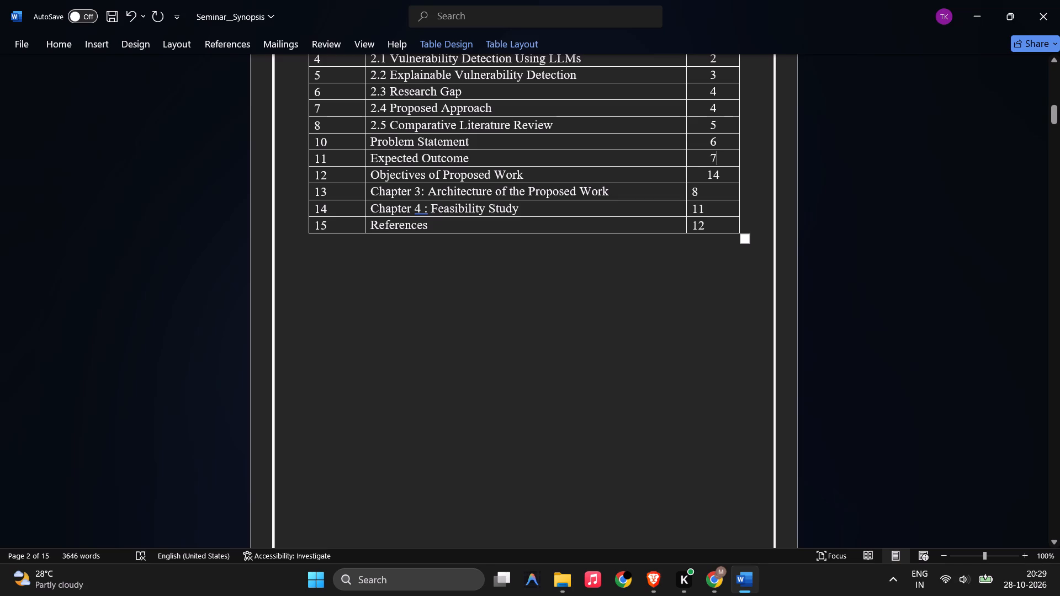
# Delete the empty lines between the end of Expected Outcome and the Objectives of Proposed Work heading in the document body.
pyautogui.moveTo(1053, 113); pyautogui.dragTo(1059, 249)
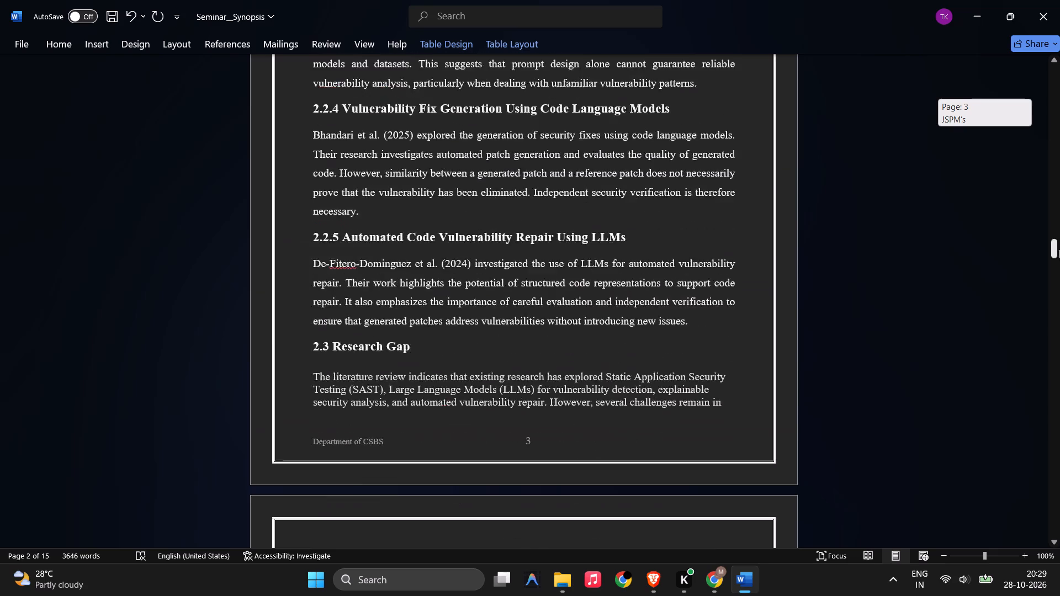
pyautogui.moveTo(1059, 249); pyautogui.dragTo(1059, 368)
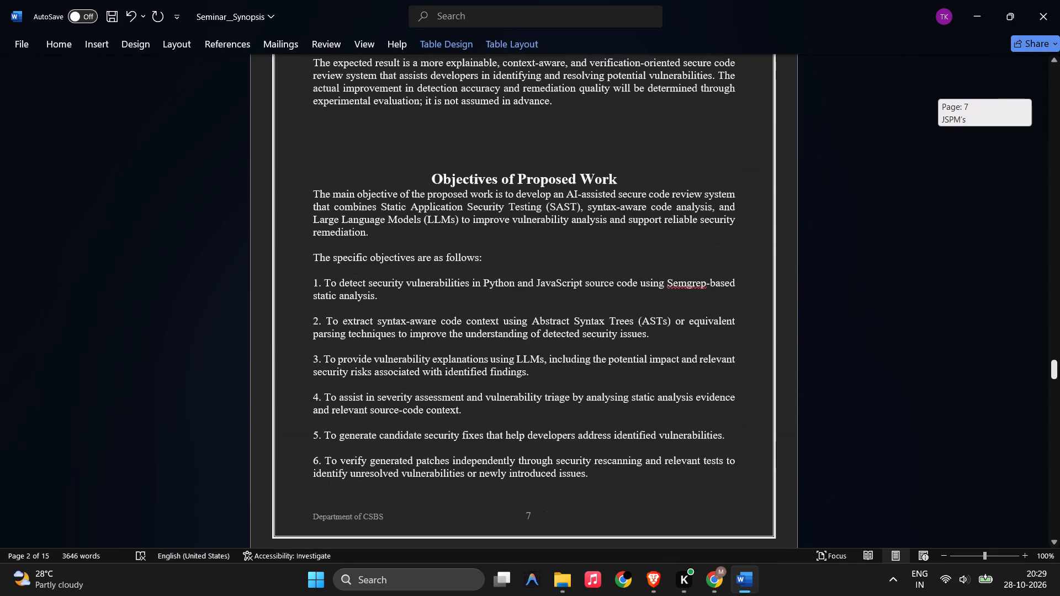
pyautogui.moveTo(1059, 368); pyautogui.dragTo(1059, 374)
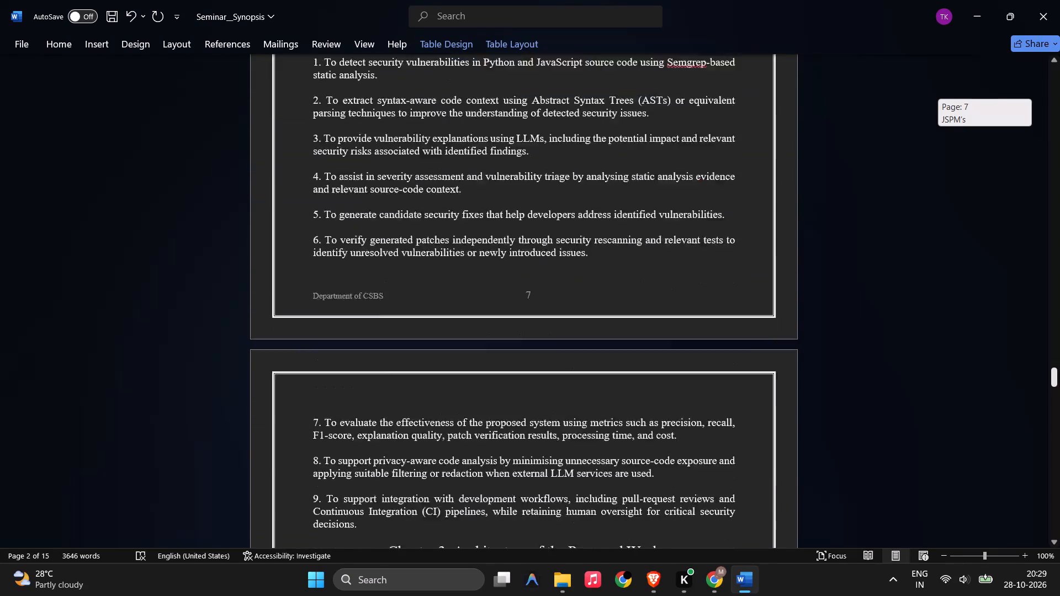
pyautogui.moveTo(1059, 374); pyautogui.dragTo(1059, 364)
pyautogui.click(542, 214)
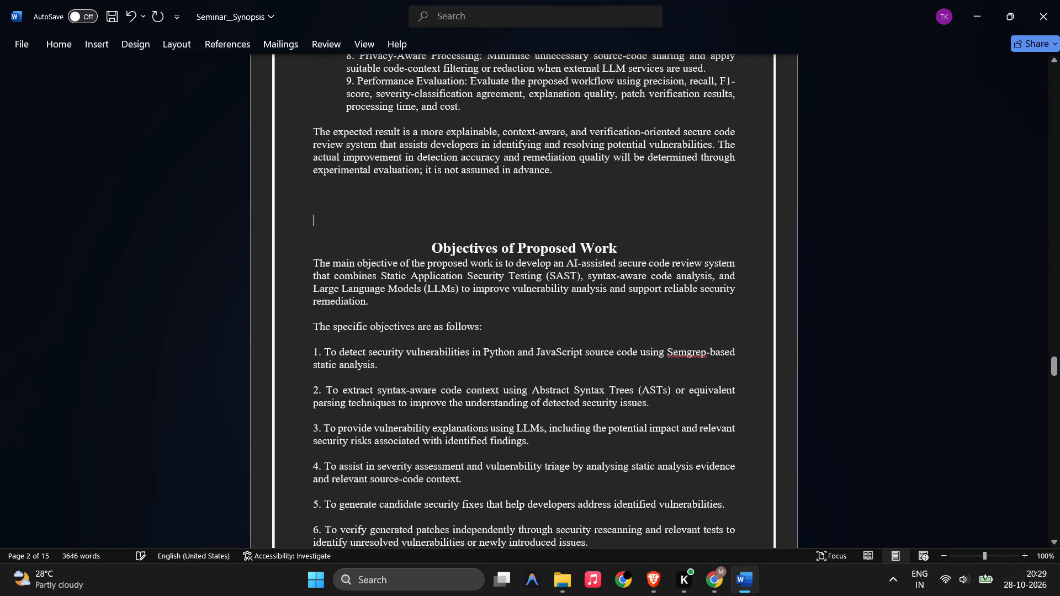
pyautogui.press('BackSpace')
pyautogui.press('BackSpace')
pyautogui.press('BackSpace')
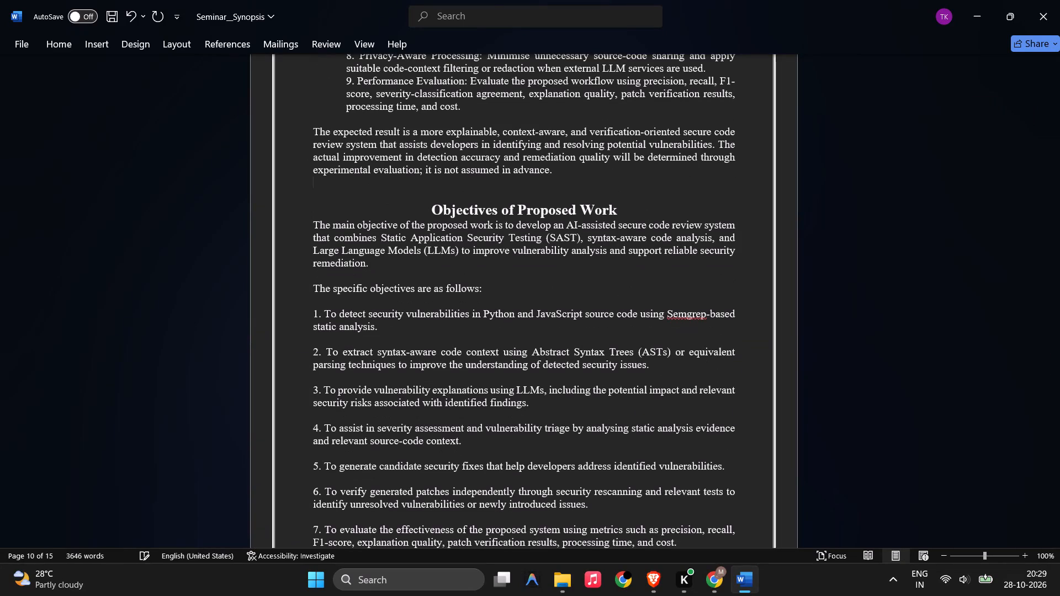
pyautogui.press('BackSpace')
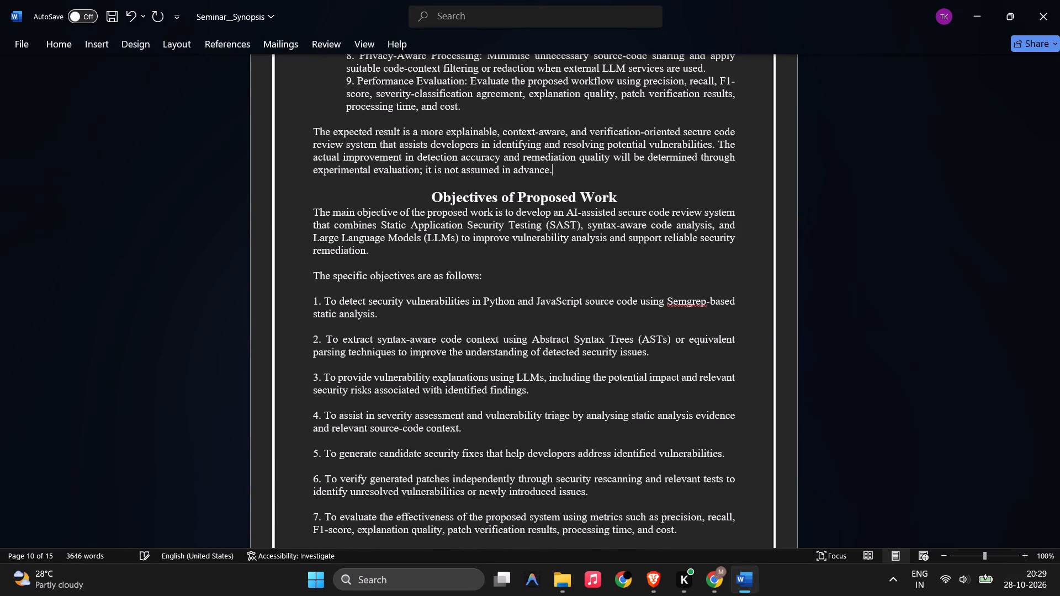
# Set the page number of the Objectives of Proposed Work row in the contents table to 7.
pyautogui.moveTo(1053, 369); pyautogui.dragTo(1054, 343)
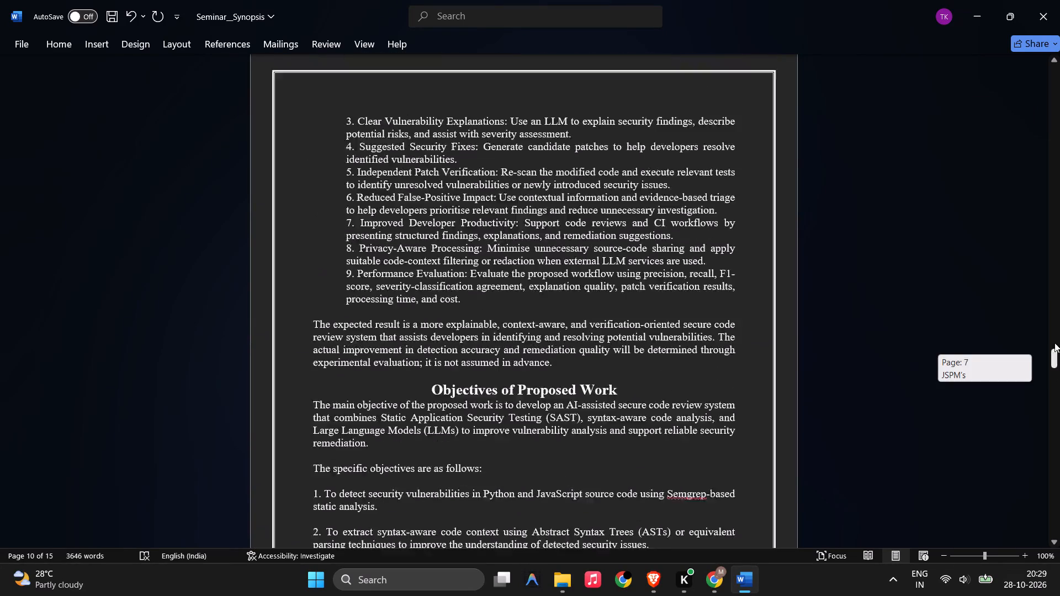
pyautogui.moveTo(1054, 343); pyautogui.dragTo(1059, 197)
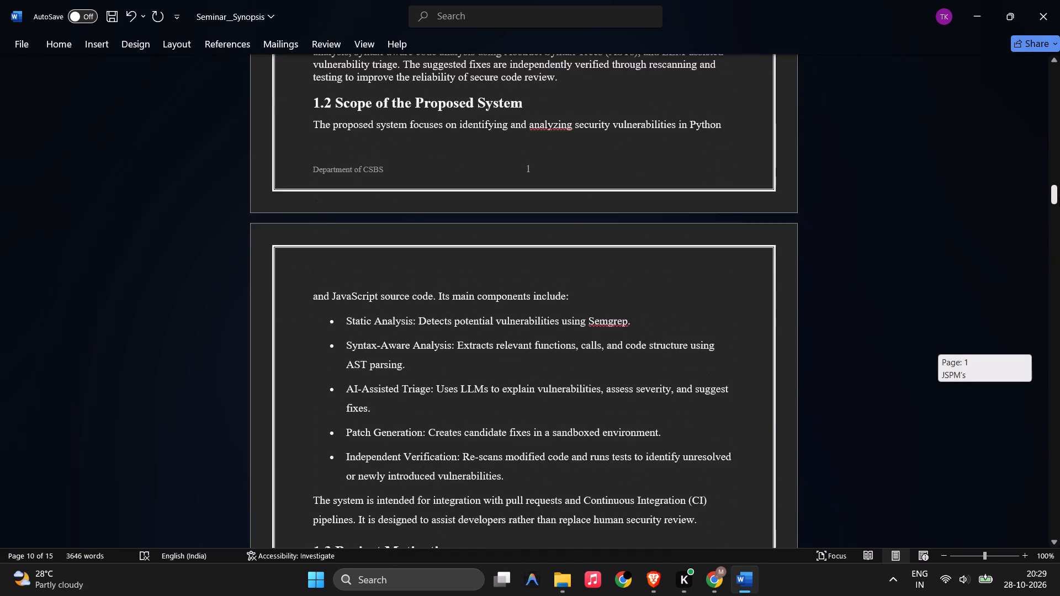
pyautogui.moveTo(1059, 197); pyautogui.dragTo(1059, 114)
pyautogui.click(721, 241)
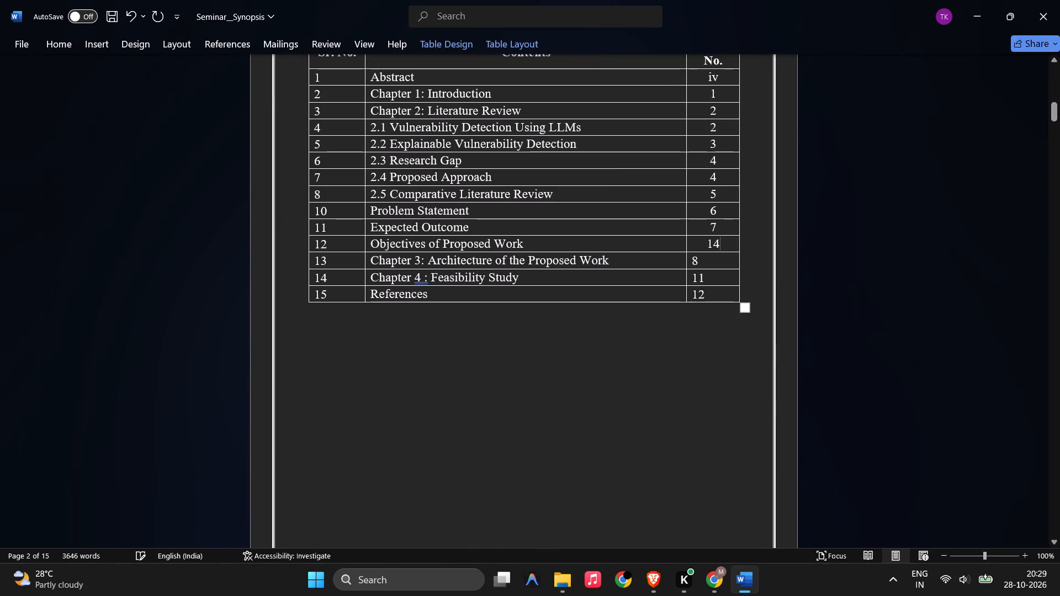
pyautogui.press('BackSpace')
pyautogui.press('BackSpace')
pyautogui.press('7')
# Make the Chapter 3: Architecture of the Proposed Work heading in the document body bold.
pyautogui.moveTo(1051, 110); pyautogui.dragTo(1059, 351)
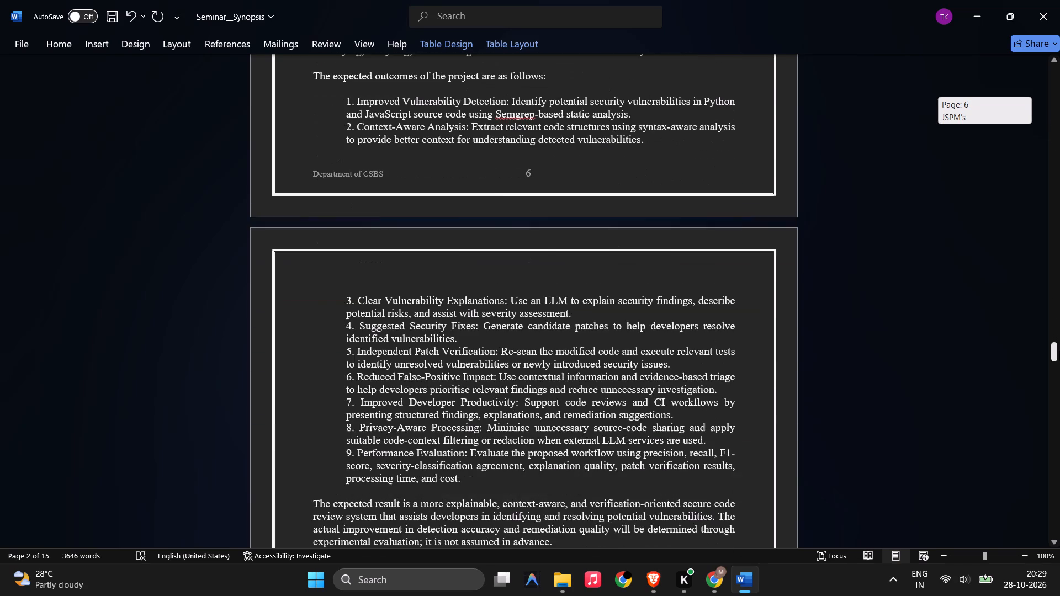
pyautogui.moveTo(1059, 351); pyautogui.dragTo(1059, 382)
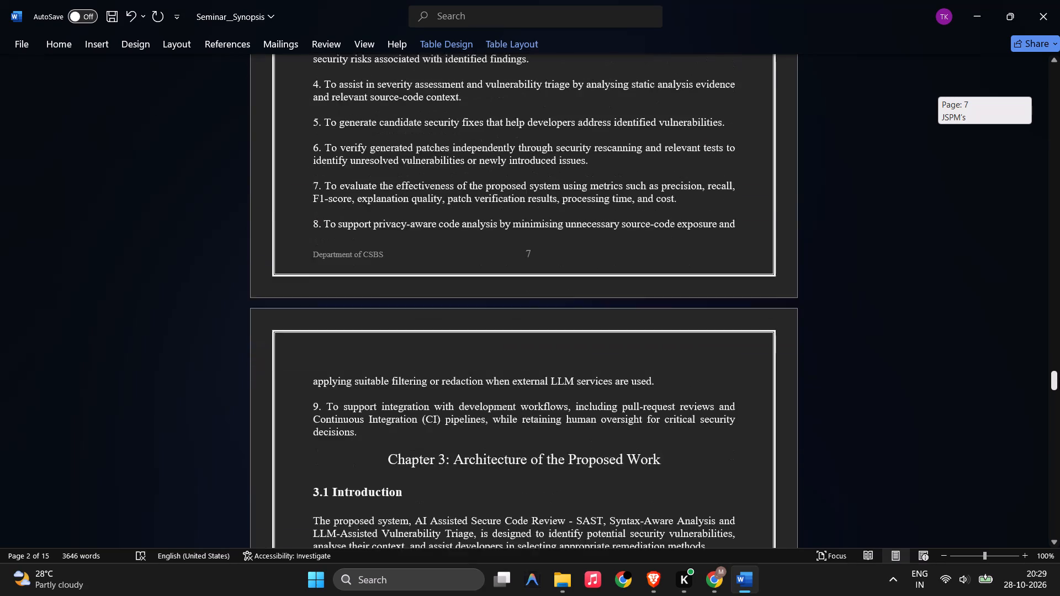
pyautogui.moveTo(1059, 382); pyautogui.dragTo(1059, 386)
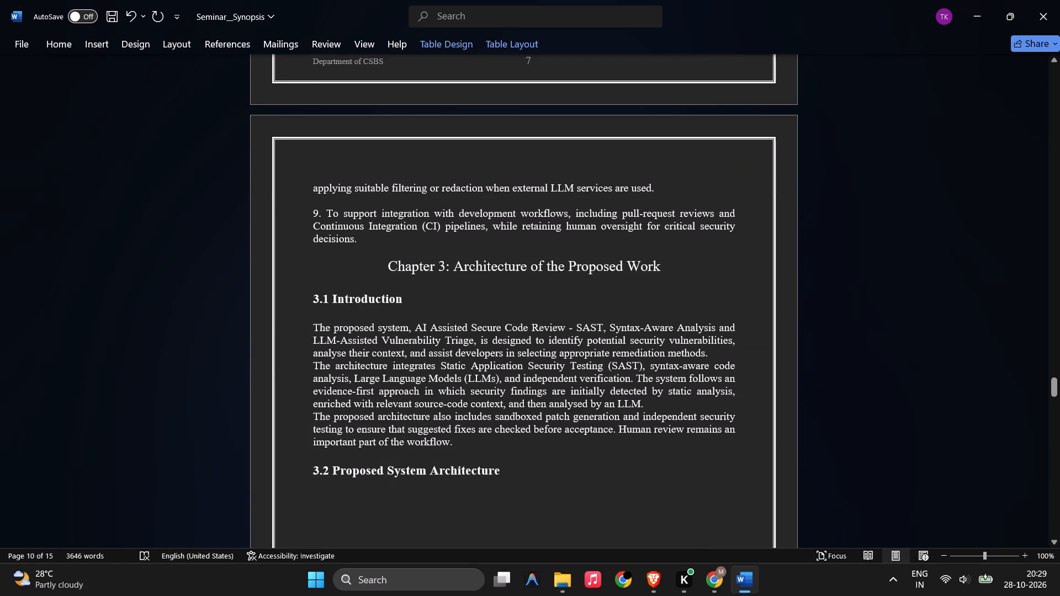
pyautogui.moveTo(390, 260); pyautogui.dragTo(607, 297)
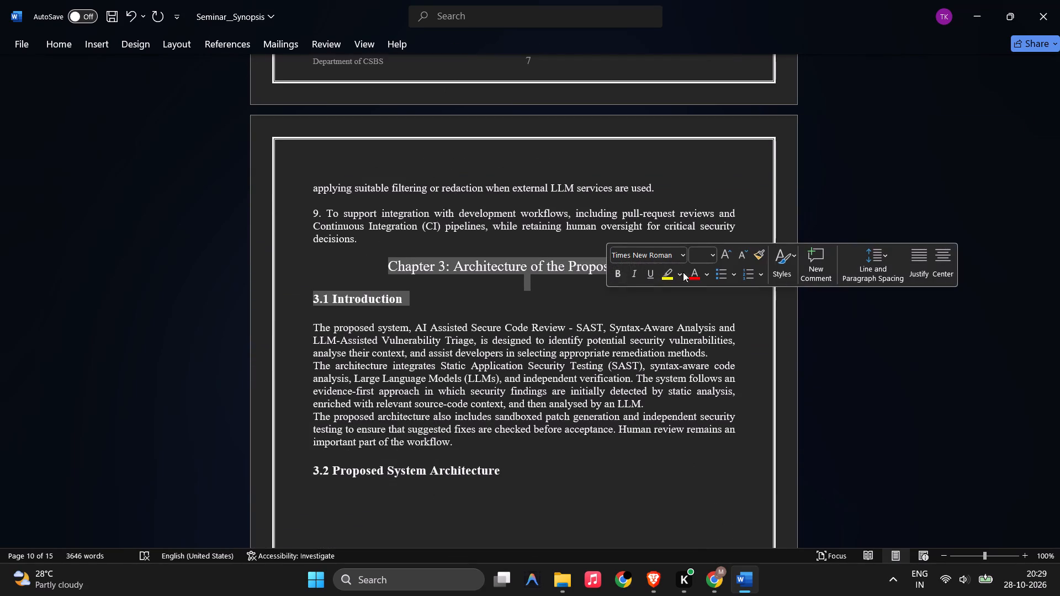
pyautogui.click(617, 271)
pyautogui.click(430, 241)
# Delete the empty line between the 3.2 Proposed System Architecture heading and the architecture diagram.
pyautogui.scroll(-4, 429, 241)
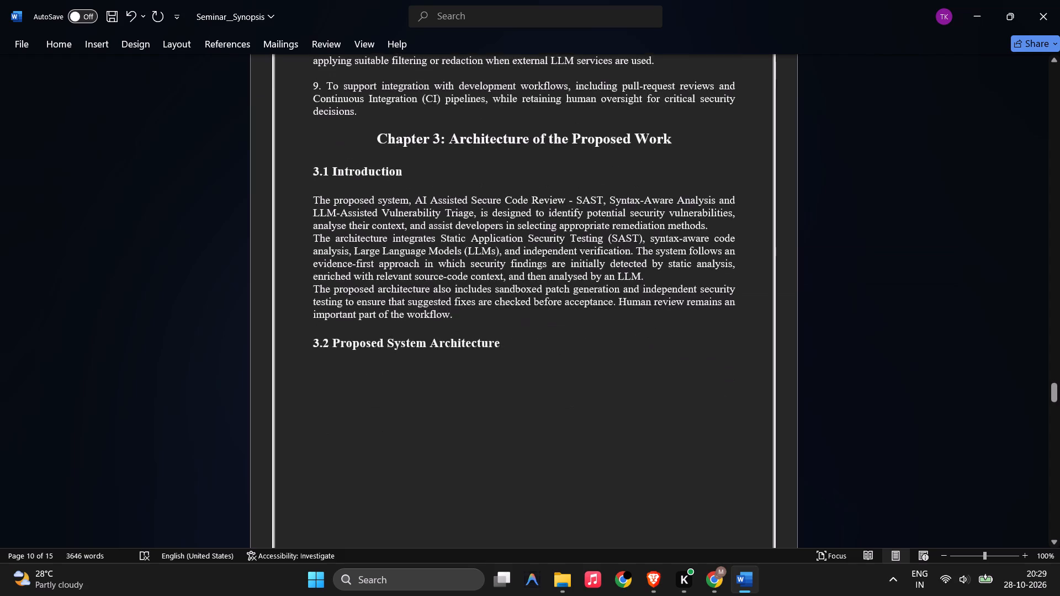
pyautogui.scroll(-13, 430, 238)
pyautogui.click(441, 241)
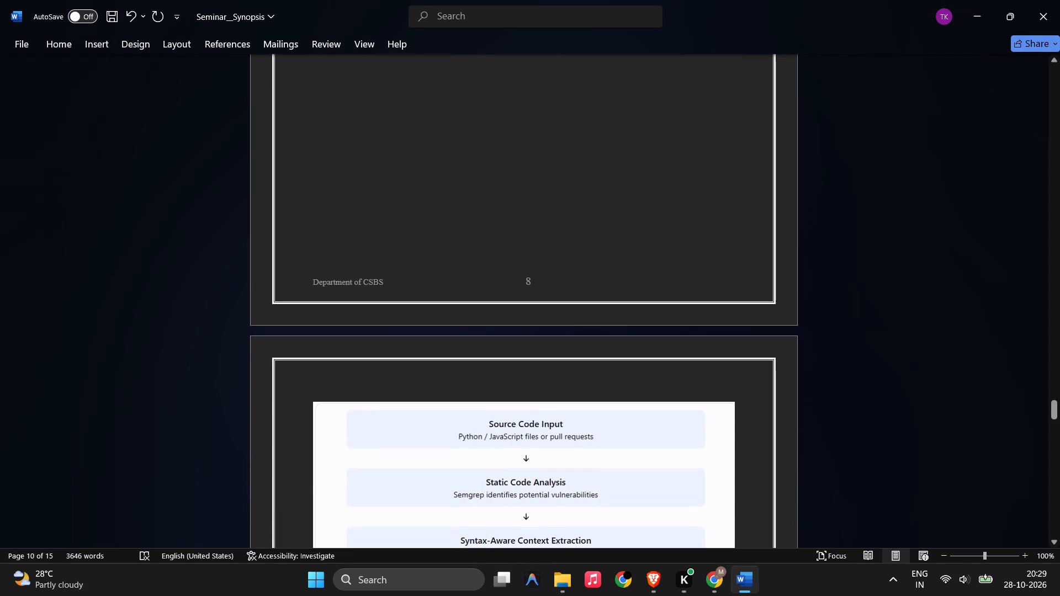
pyautogui.press('BackSpace')
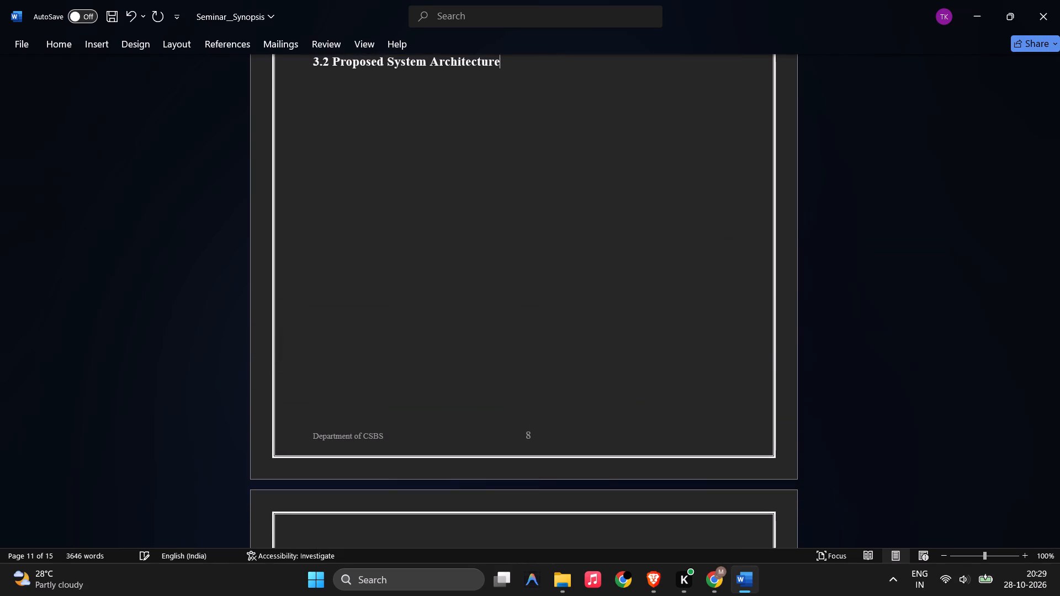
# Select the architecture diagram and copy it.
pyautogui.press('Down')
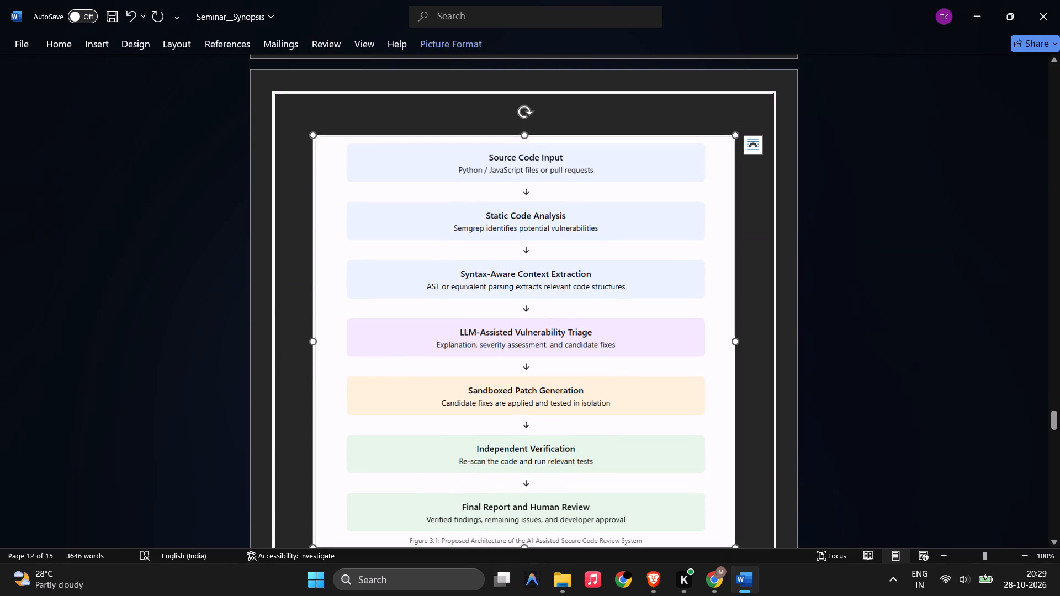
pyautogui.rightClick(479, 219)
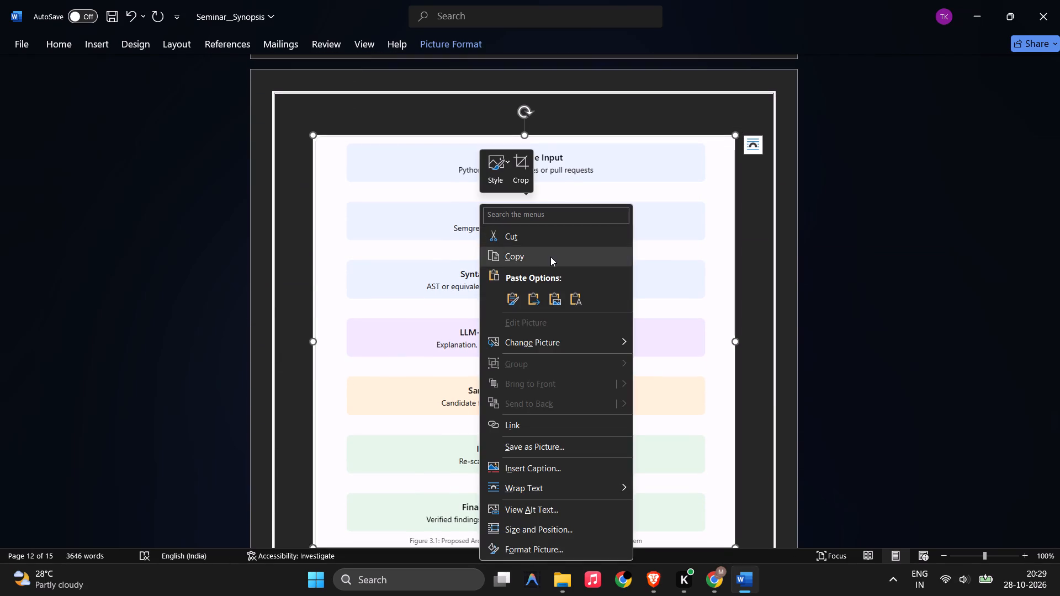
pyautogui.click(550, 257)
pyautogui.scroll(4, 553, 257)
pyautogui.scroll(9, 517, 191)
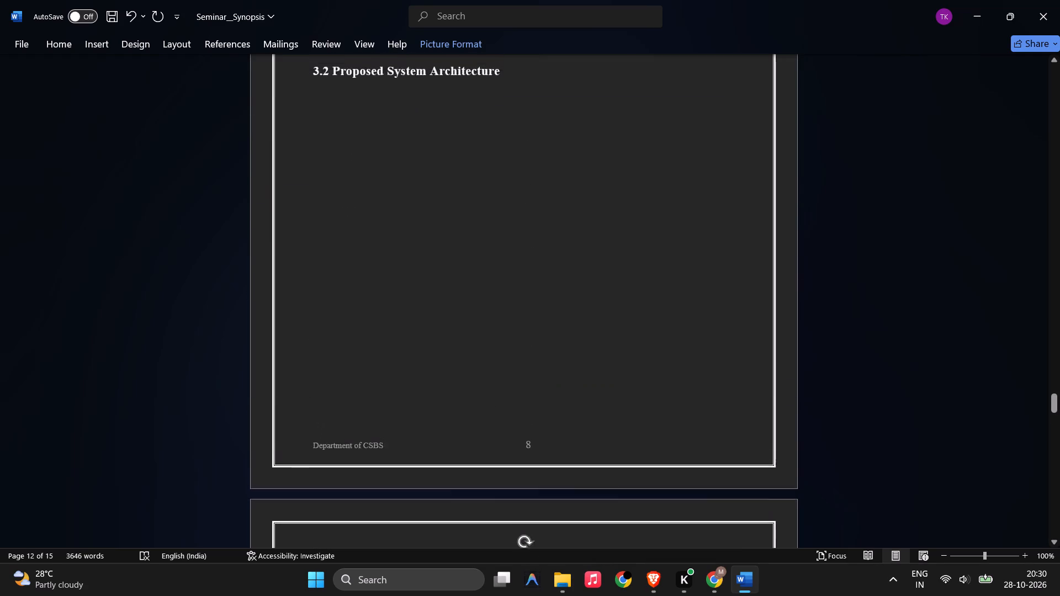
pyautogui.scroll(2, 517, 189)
# Shrink the architecture diagram proportionally so that it fits on page 8 beneath the 3.2 Proposed System Architecture heading.
pyautogui.scroll(-20, 506, 203)
pyautogui.scroll(-3, 506, 203)
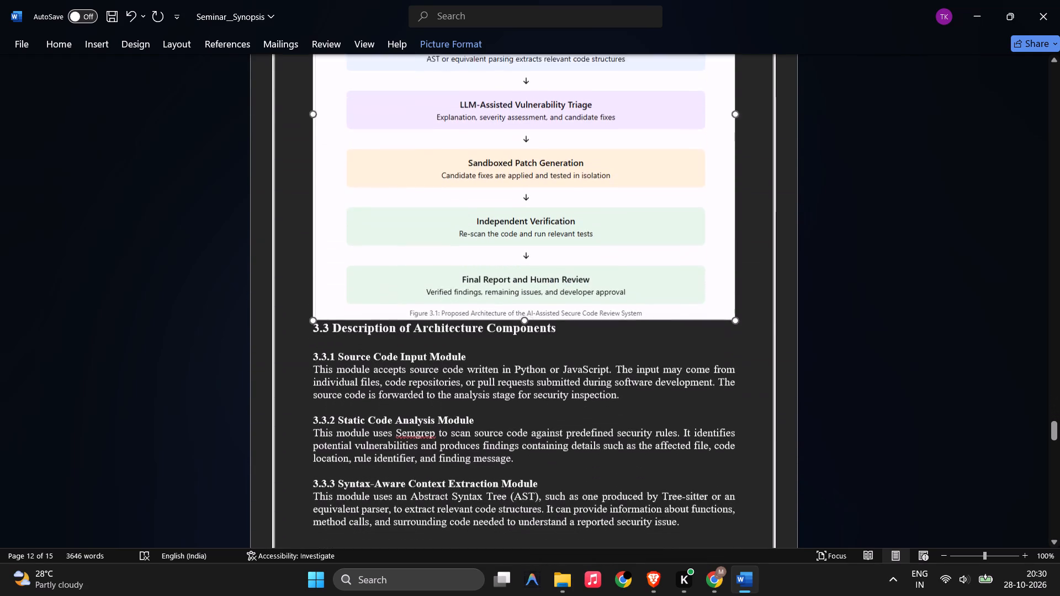
pyautogui.moveTo(737, 286); pyautogui.dragTo(701, 262)
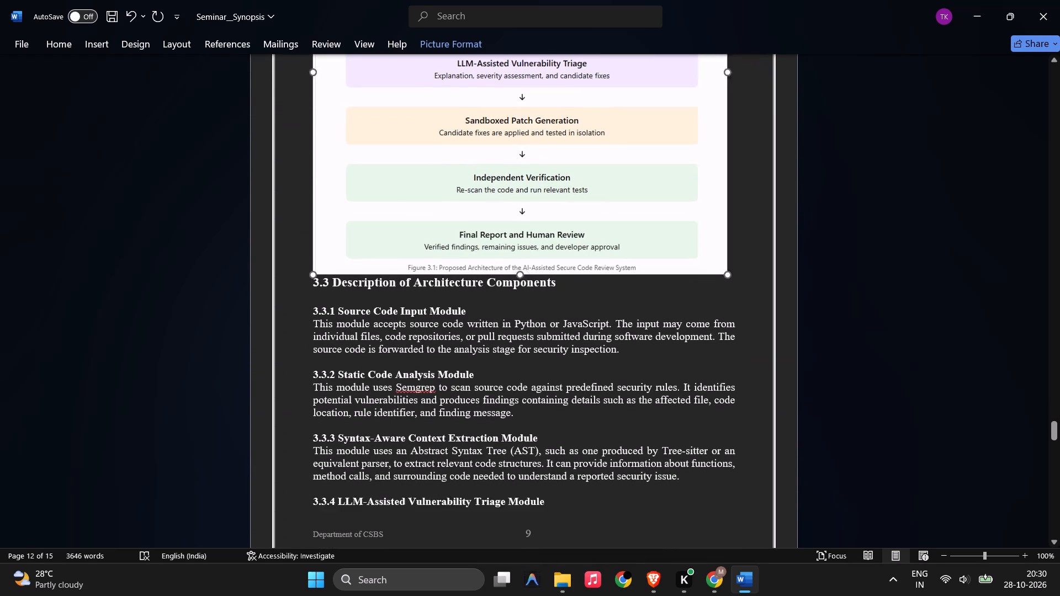
pyautogui.moveTo(701, 262); pyautogui.dragTo(641, 214)
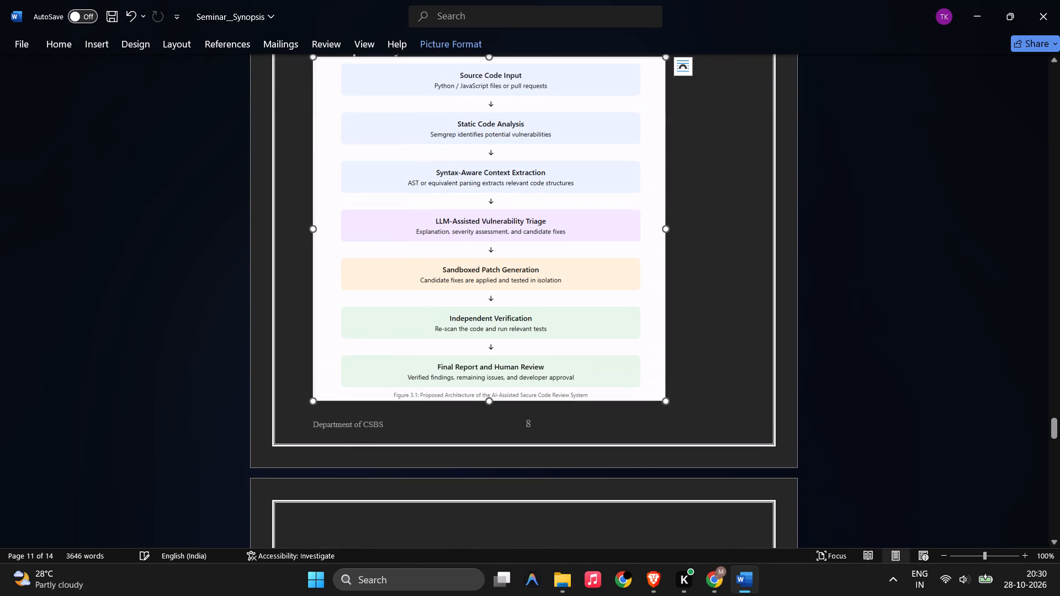
# Widen the architecture diagram to the full width of the body text while keeping its reduced height.
pyautogui.moveTo(667, 229); pyautogui.dragTo(715, 228)
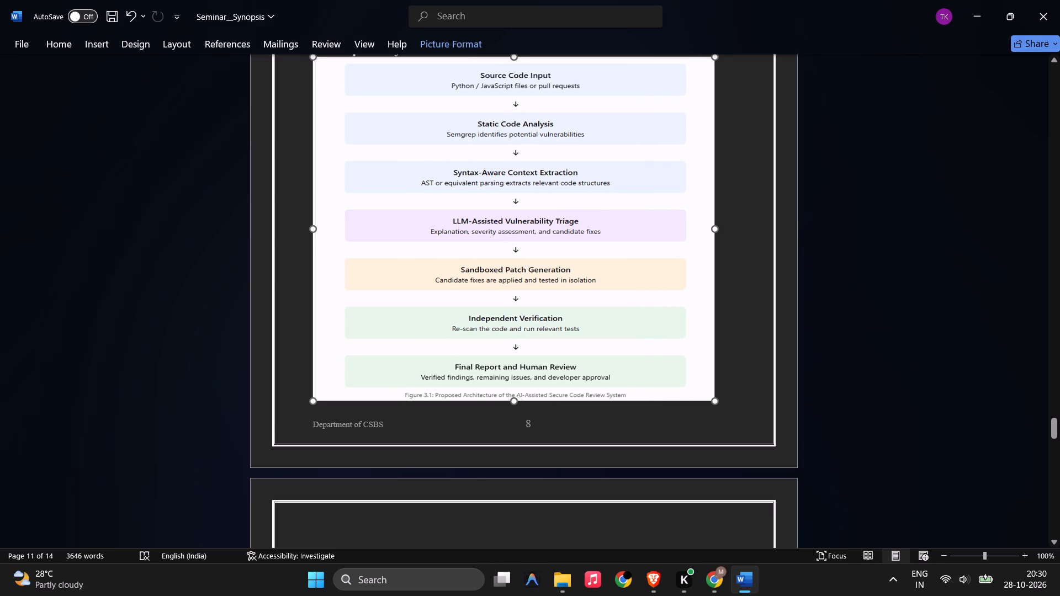
pyautogui.moveTo(715, 228); pyautogui.dragTo(725, 228)
pyautogui.scroll(3, 725, 228)
pyautogui.scroll(-9, 726, 230)
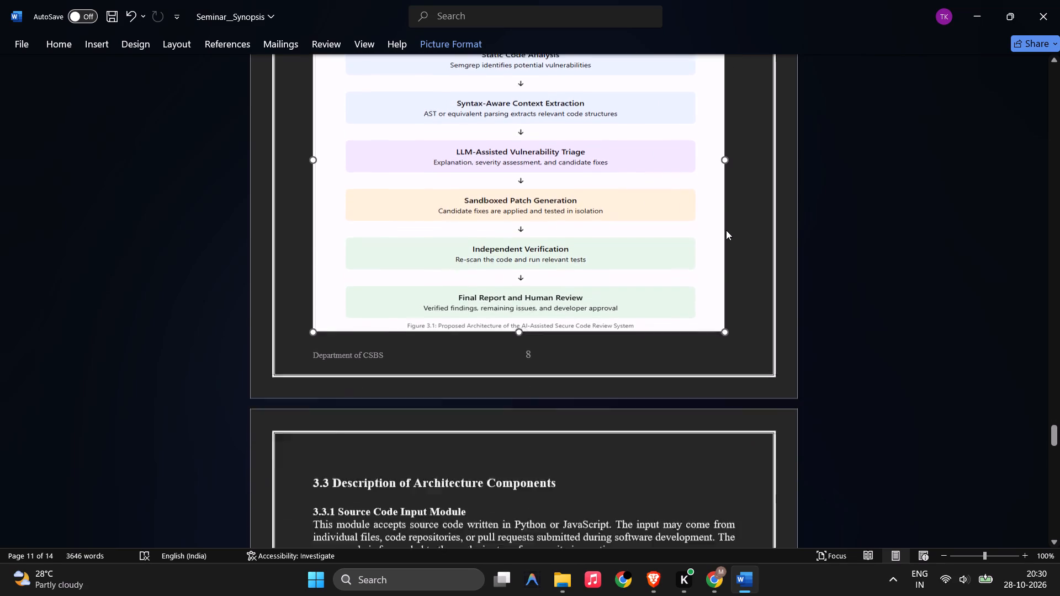
pyautogui.scroll(-5, 726, 230)
pyautogui.scroll(6, 726, 230)
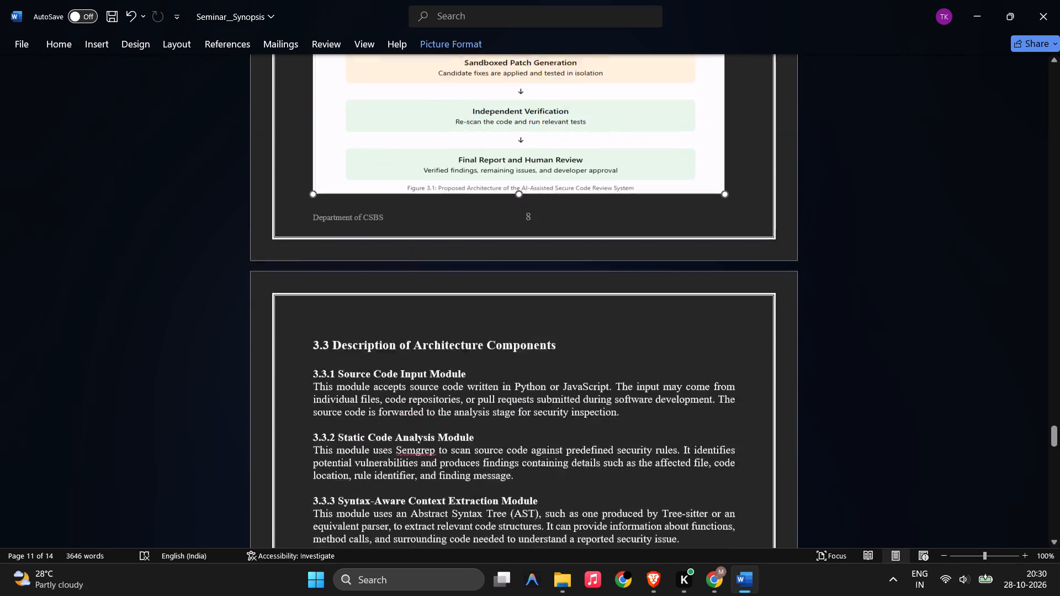
pyautogui.scroll(4, 726, 230)
pyautogui.moveTo(724, 198); pyautogui.dragTo(731, 198)
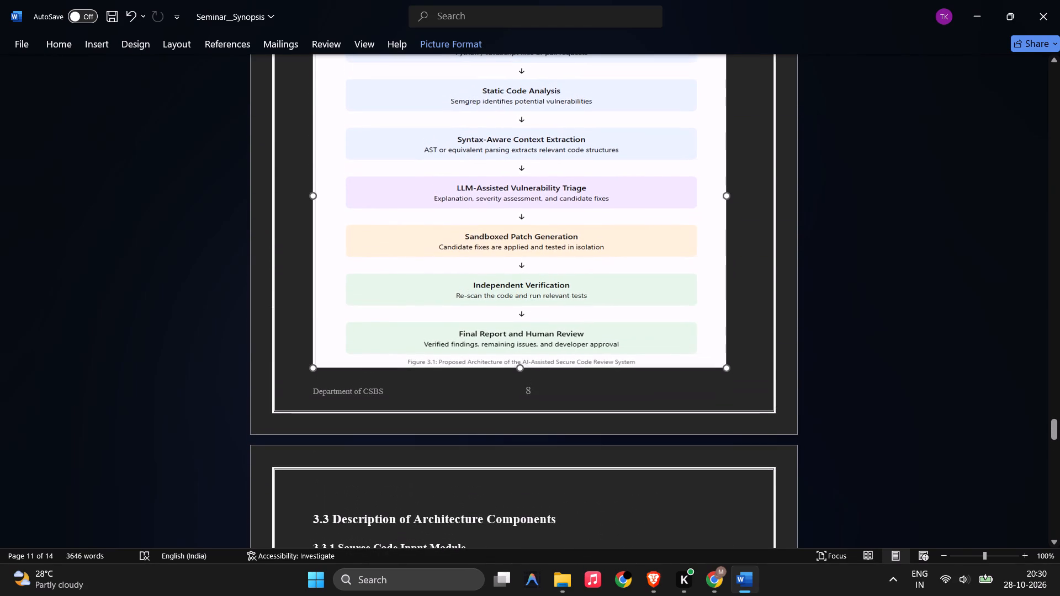
pyautogui.moveTo(731, 198); pyautogui.dragTo(738, 198)
pyautogui.scroll(4, 738, 198)
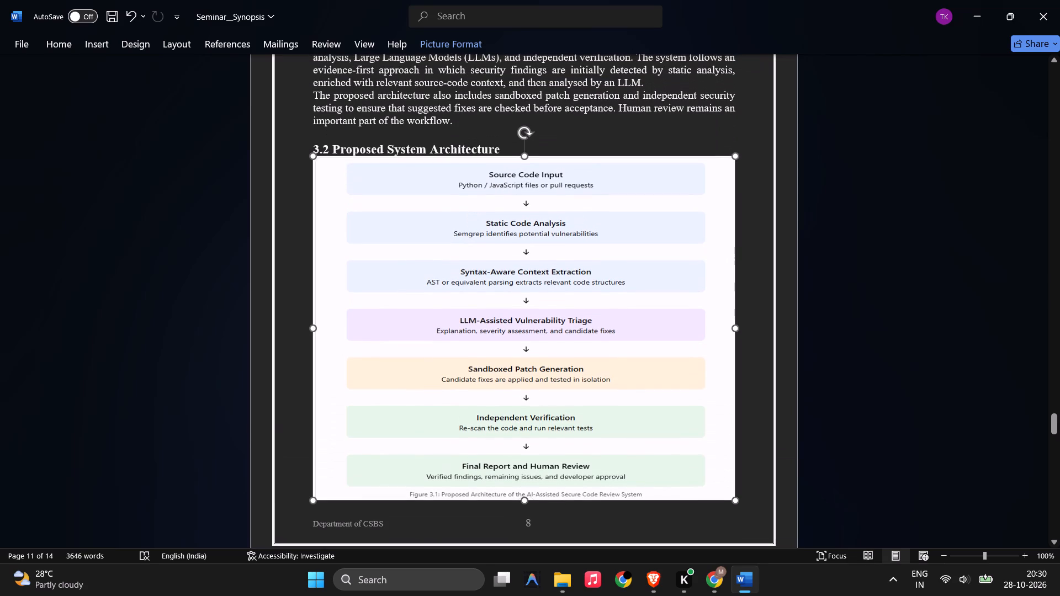
# Compare the remaining page numbers in the contents table with the page list in the ChatGPT chat.
pyautogui.moveTo(1051, 424); pyautogui.dragTo(1029, 306)
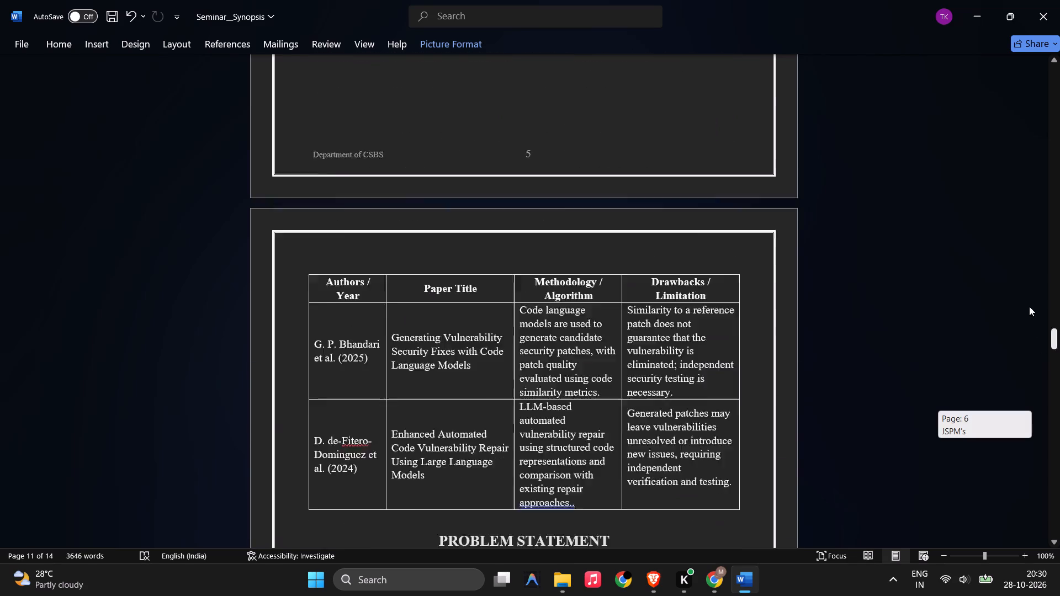
pyautogui.moveTo(1029, 306); pyautogui.dragTo(1019, 115)
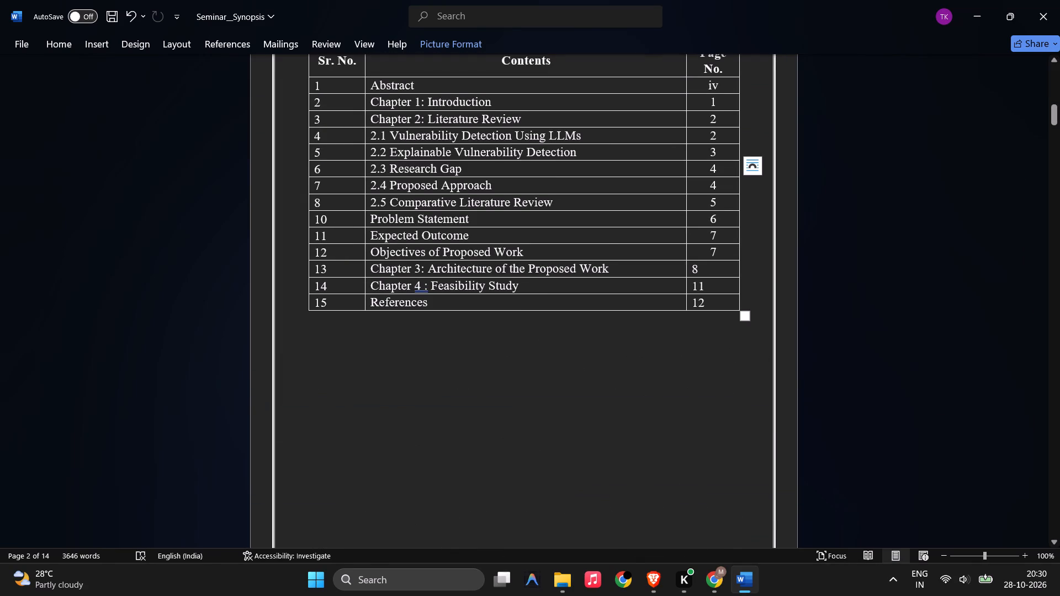
pyautogui.hotkey('alt', 'Tab')
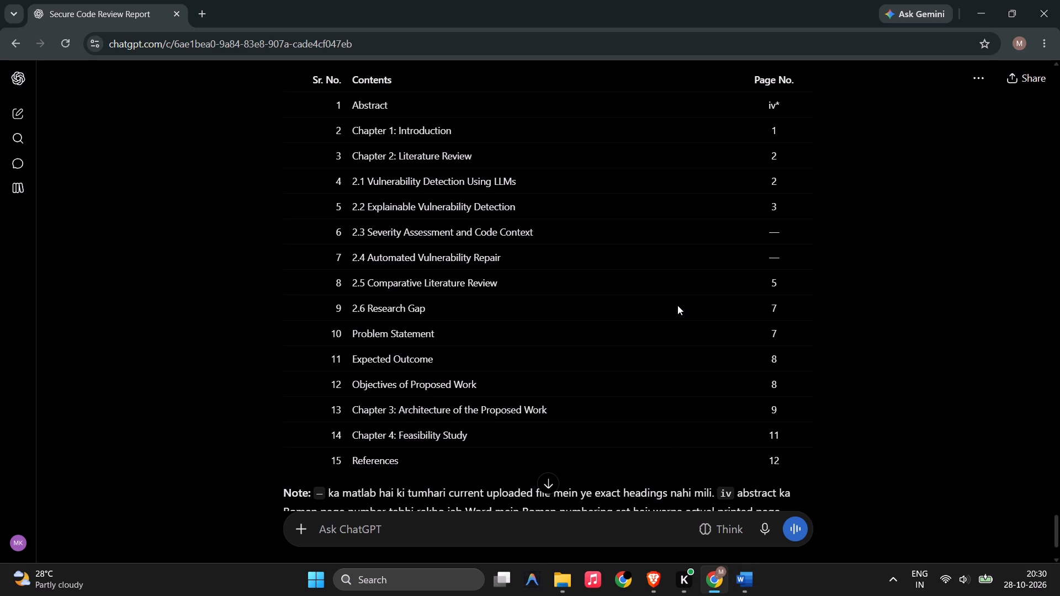
pyautogui.hotkey('alt', 'Tab')
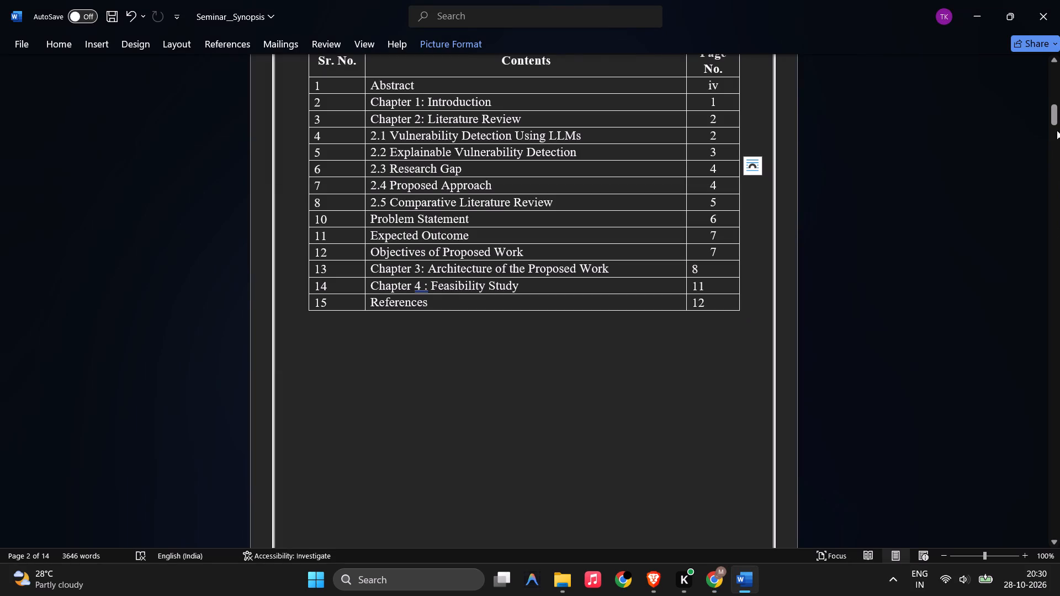
# Delete the empty lines above the REFERENCES heading so that it starts at the top of its page.
pyautogui.moveTo(1056, 113); pyautogui.dragTo(1059, 578)
pyautogui.scroll(3, 648, 377)
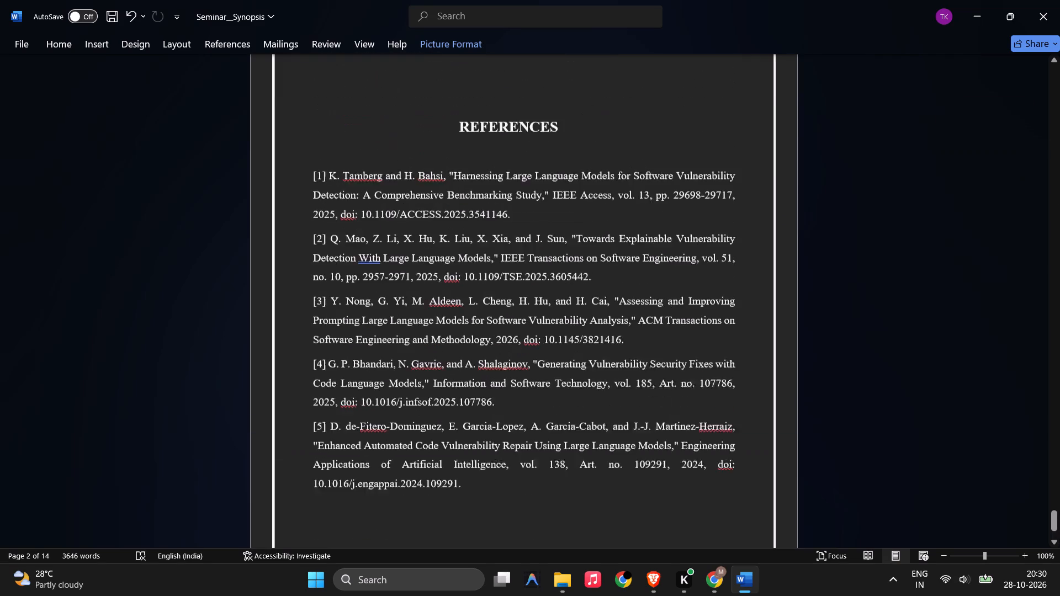
pyautogui.scroll(11, 647, 376)
pyautogui.click(596, 407)
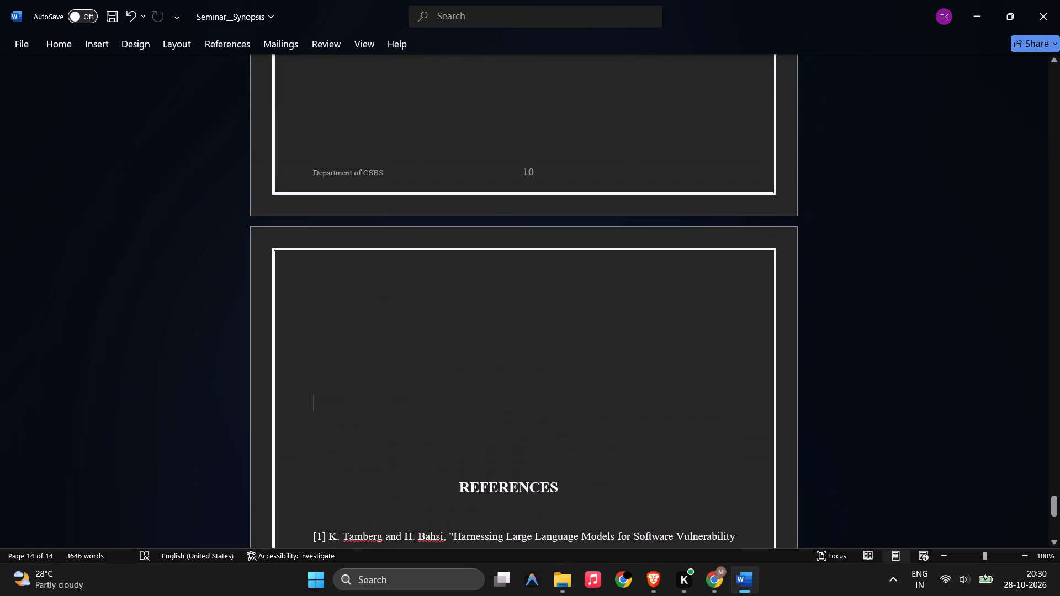
pyautogui.press('BackSpace')
pyautogui.press('BackSpace')
pyautogui.press('BackSpace')
pyautogui.press('BackSpace')
pyautogui.press('BackSpace')
pyautogui.press('BackSpace')
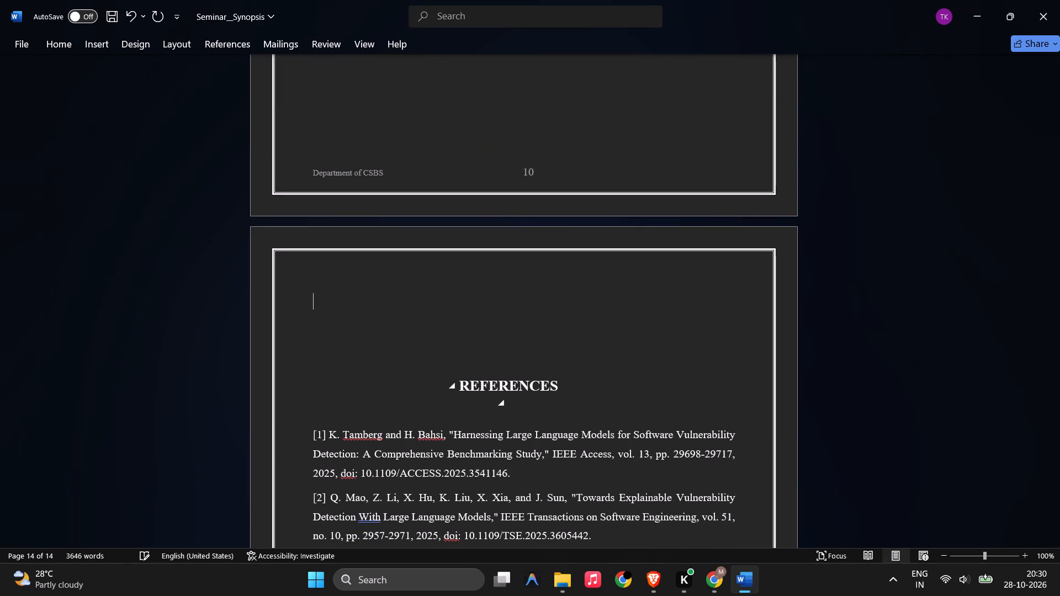
pyautogui.press('Down')
pyautogui.press('BackSpace')
pyautogui.press('BackSpace')
pyautogui.press('BackSpace')
pyautogui.press('Down')
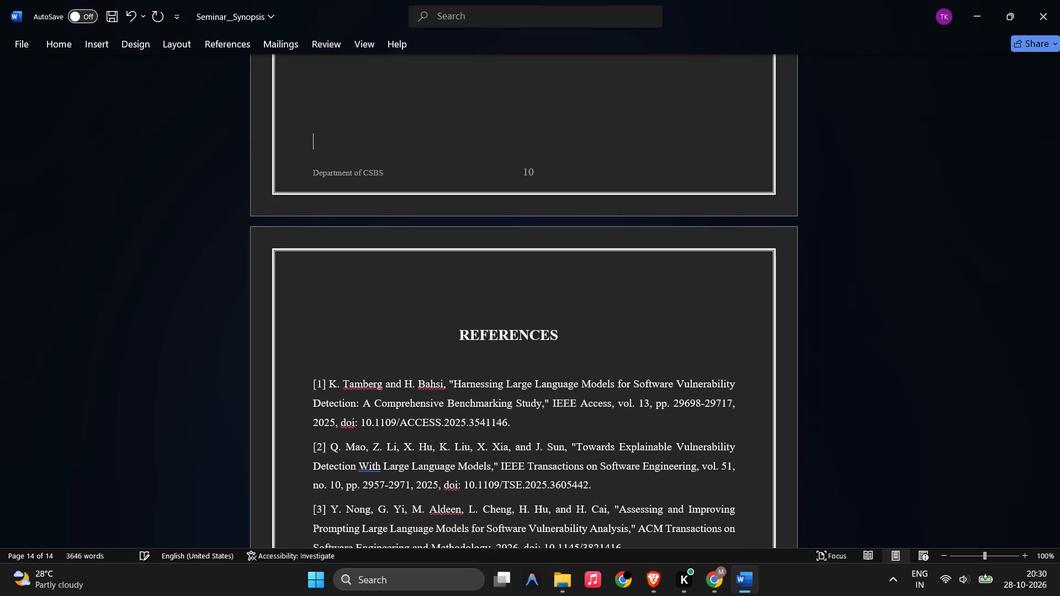
pyautogui.press('Down')
pyautogui.press('BackSpace')
pyautogui.press('BackSpace')
pyautogui.press('Down')
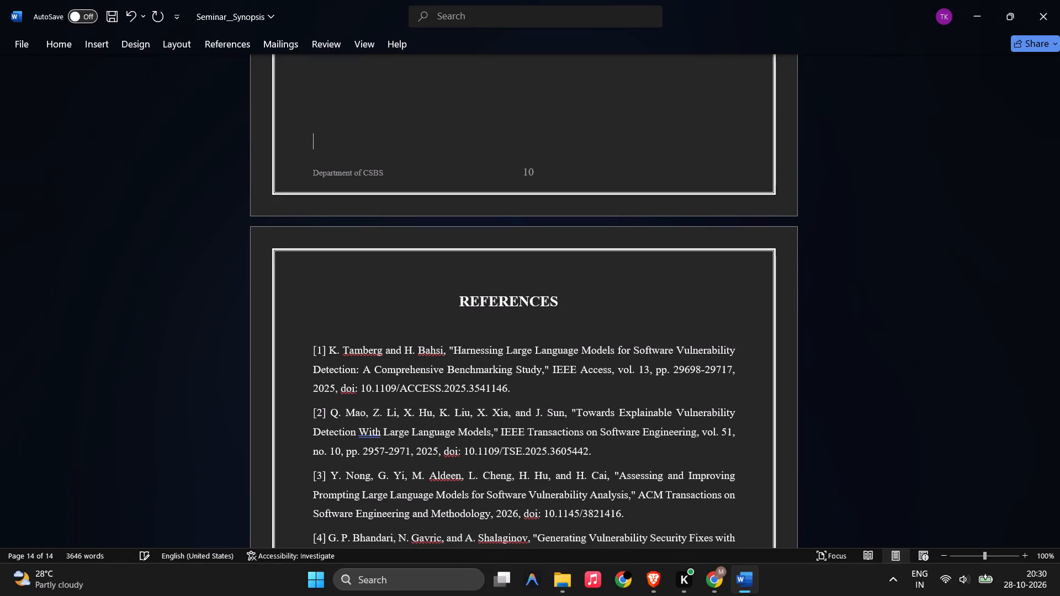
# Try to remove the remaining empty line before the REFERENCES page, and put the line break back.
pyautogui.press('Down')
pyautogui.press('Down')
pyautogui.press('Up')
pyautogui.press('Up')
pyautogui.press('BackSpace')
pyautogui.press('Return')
# Insert a blank line between the "Chapter 4 : Feasibility Study" title and the 4.1 Technical Feasibility heading.
pyautogui.scroll(15, 596, 407)
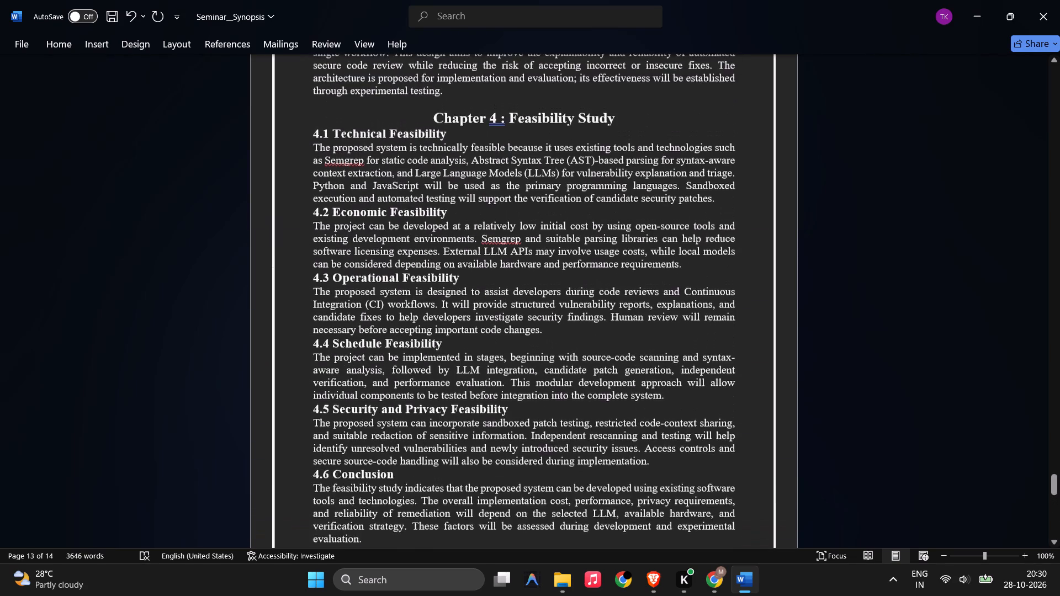
pyautogui.scroll(2, 596, 407)
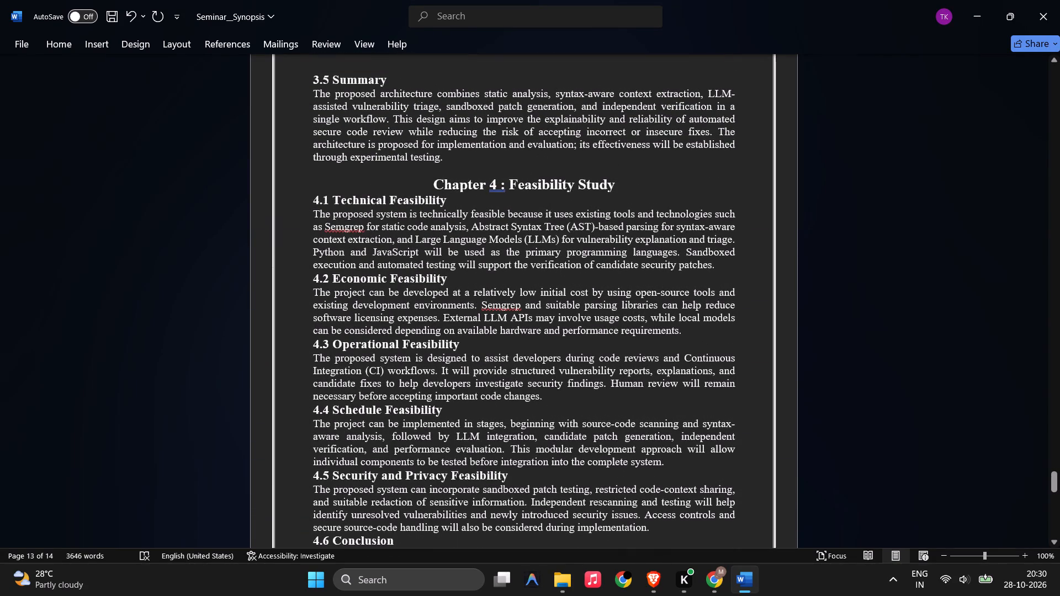
pyautogui.moveTo(430, 179); pyautogui.dragTo(622, 201)
pyautogui.click(534, 184)
pyautogui.moveTo(427, 183); pyautogui.dragTo(659, 194)
pyautogui.click(625, 188)
pyautogui.moveTo(621, 180); pyautogui.dragTo(445, 183)
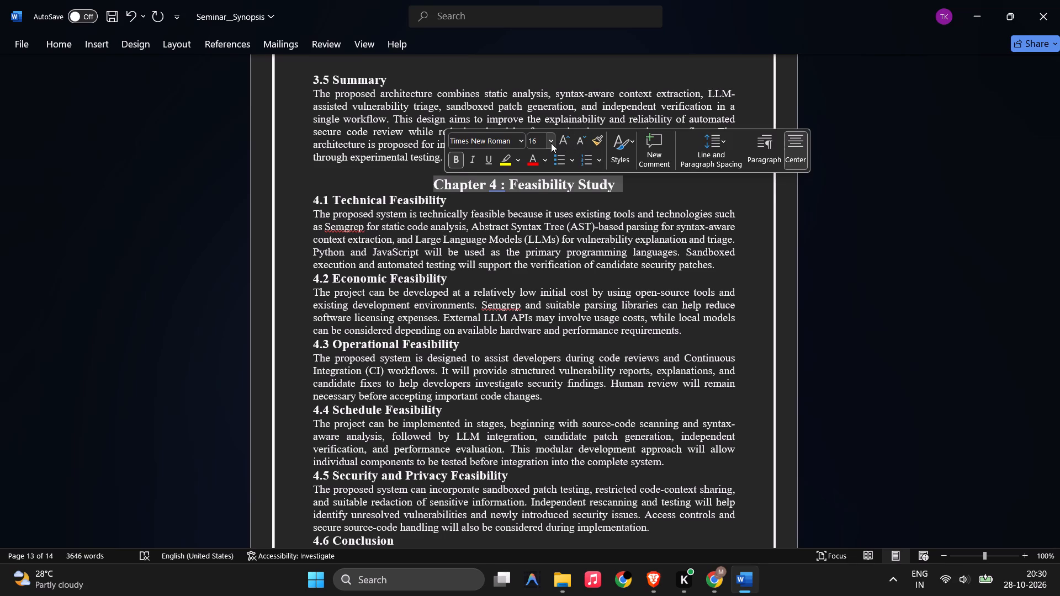
pyautogui.click(585, 229)
pyautogui.click(472, 167)
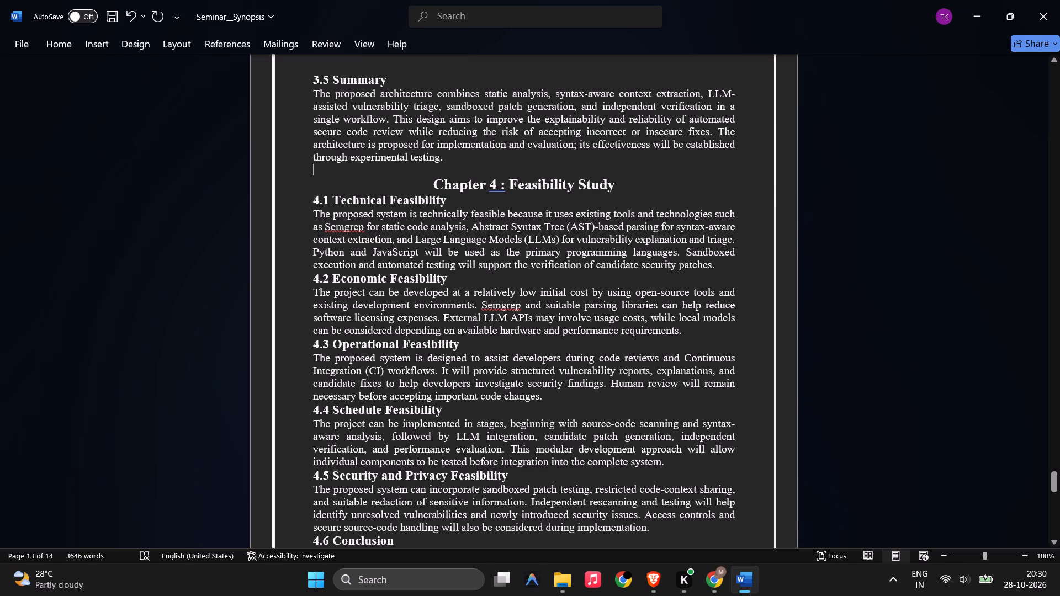
pyautogui.click(627, 187)
pyautogui.press('Return')
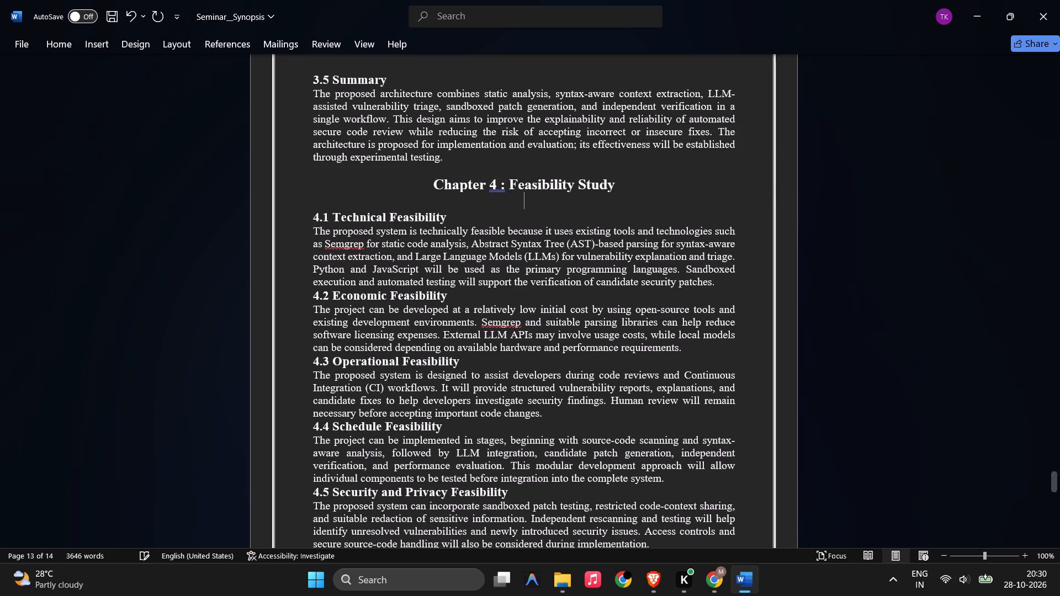
# Insert a blank line below the 4.1 Technical Feasibility heading and one both above and below the 4.2 Economic Feasibility heading.
pyautogui.scroll(4, 629, 187)
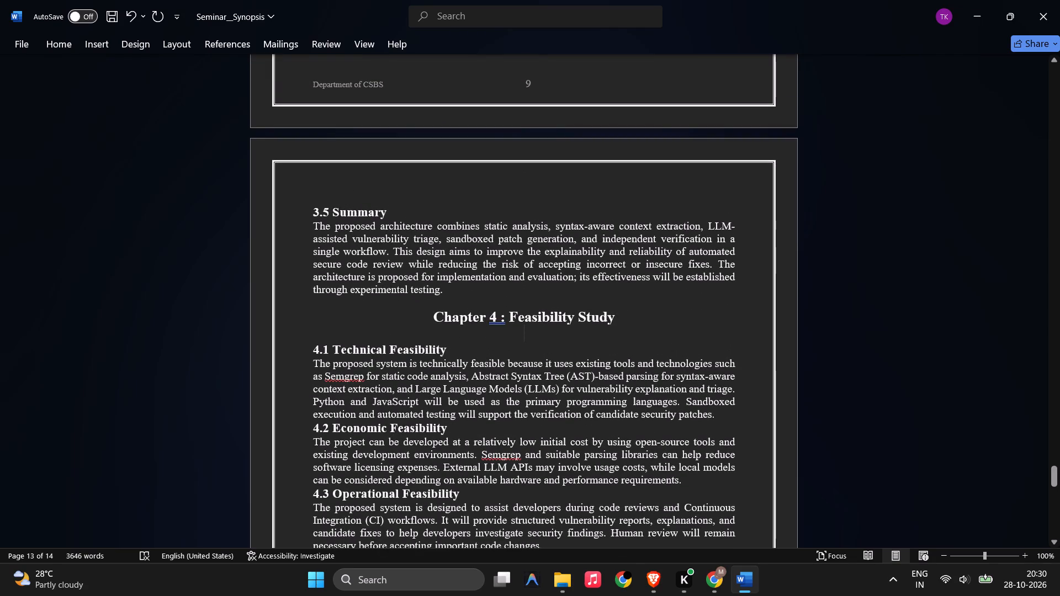
pyautogui.click(459, 343)
pyautogui.press('Return')
pyautogui.scroll(-2, 459, 343)
pyautogui.click(457, 379)
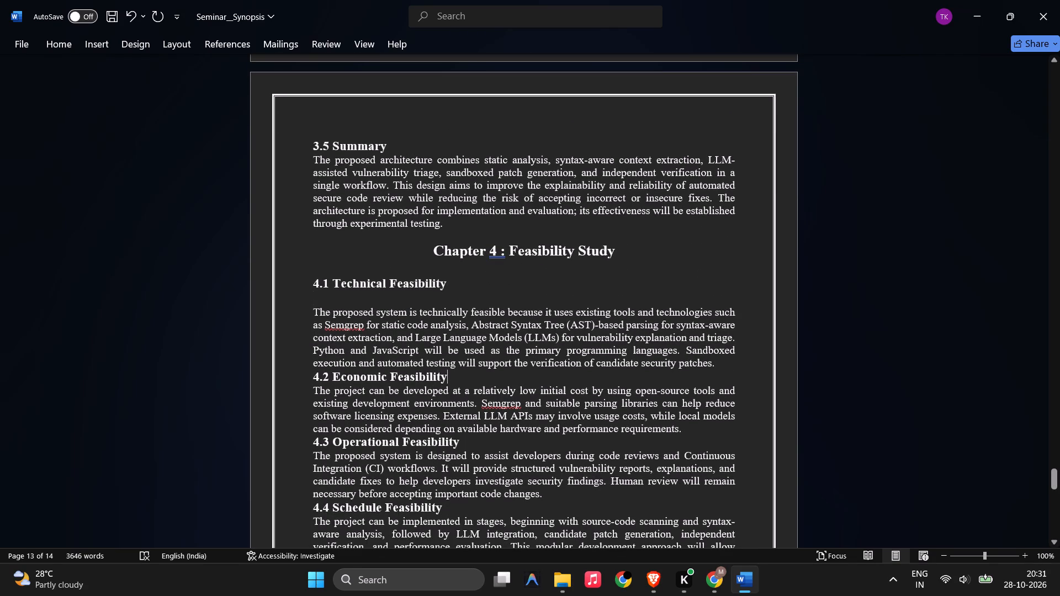
pyautogui.press('Return')
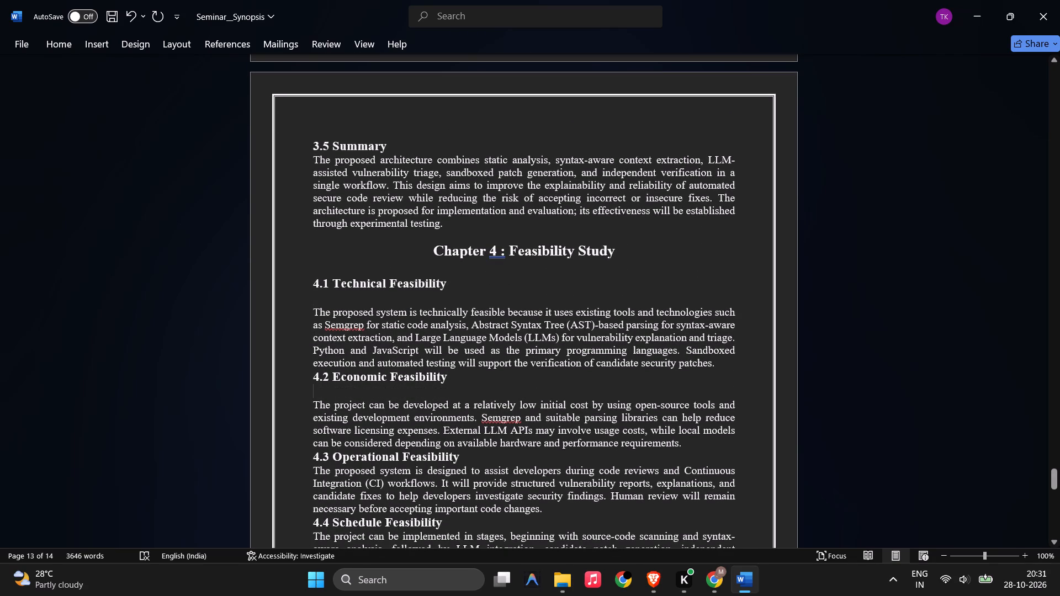
pyautogui.click(733, 362)
pyautogui.press('Return')
# Insert a blank line above and below the 4.3 Operational Feasibility heading, and one above the 4.4 Schedule Feasibility heading.
pyautogui.scroll(-4, 729, 364)
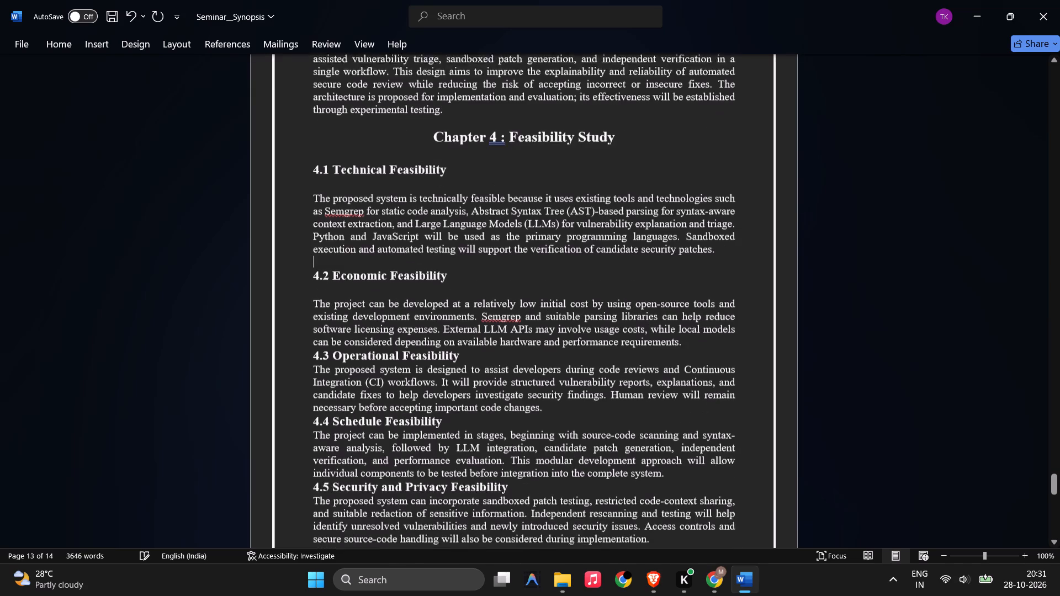
pyautogui.click(691, 321)
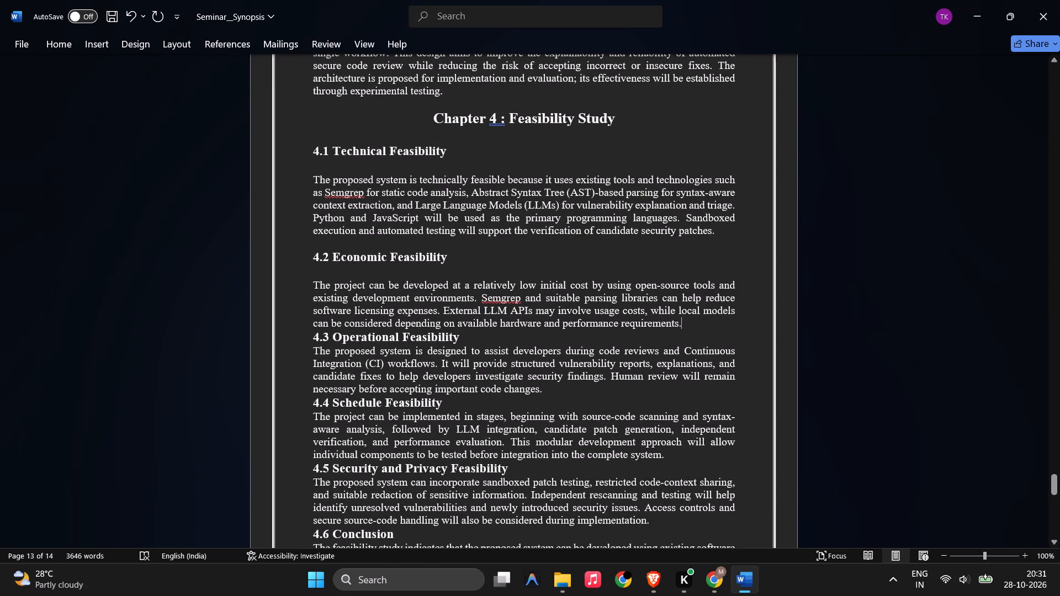
pyautogui.press('Return')
pyautogui.scroll(-2, 690, 324)
pyautogui.click(508, 284)
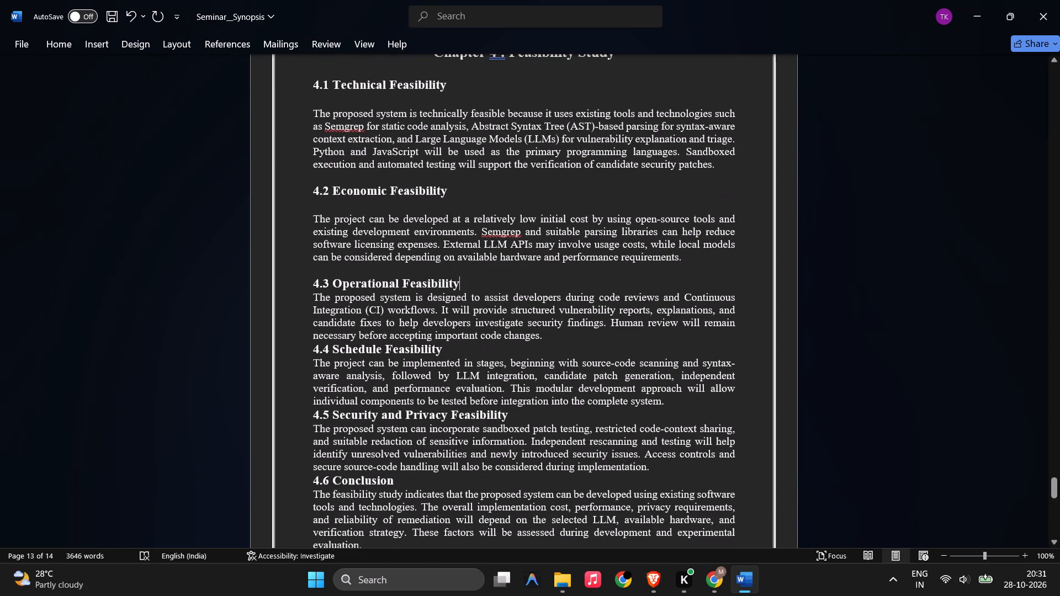
pyautogui.press('Return')
pyautogui.click(545, 352)
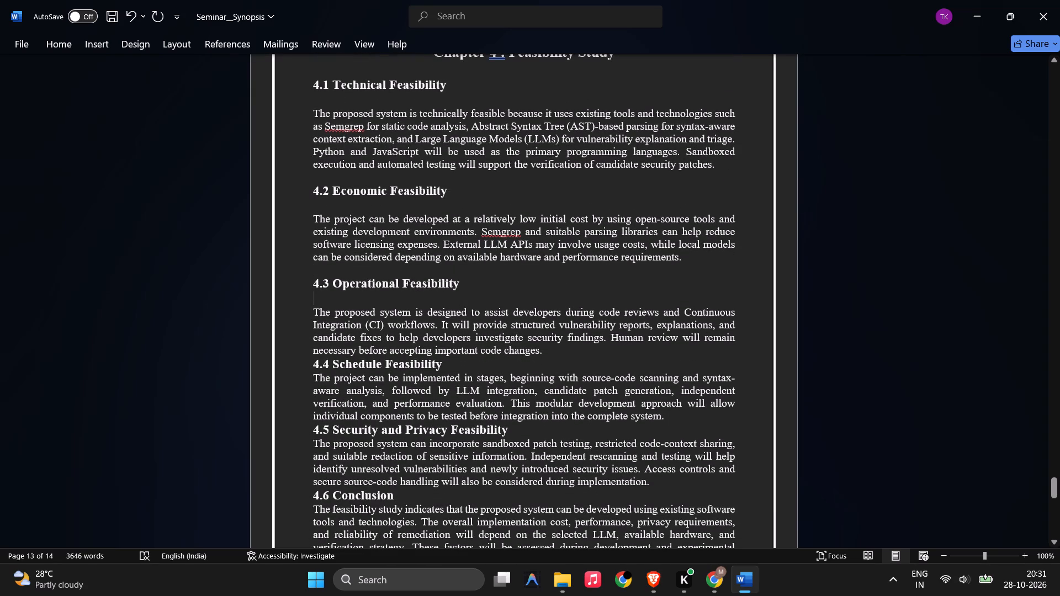
pyautogui.press('Return')
# Insert a blank line below the 4.4 heading, above and below the 4.5 Security and Privacy Feasibility heading, and above 4.6 Conclusion.
pyautogui.scroll(-1, 543, 358)
pyautogui.click(518, 349)
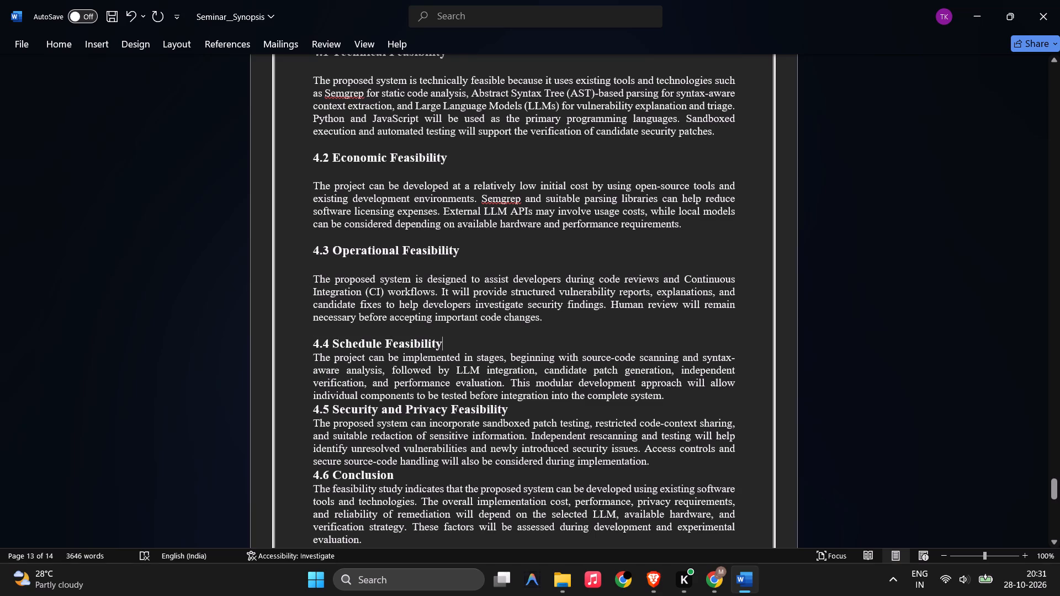
pyautogui.press('Return')
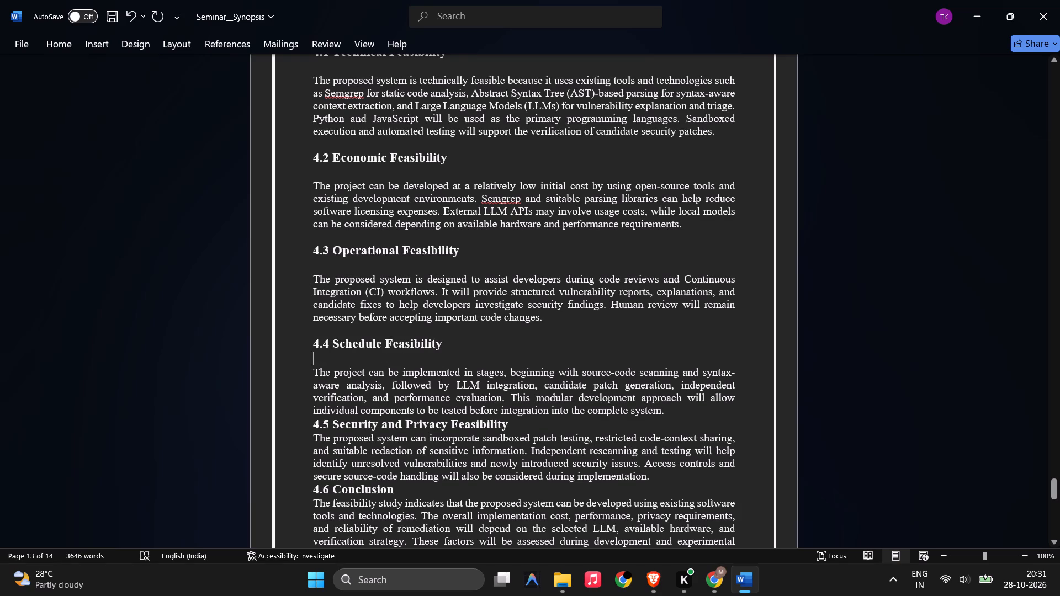
pyautogui.click(663, 411)
pyautogui.press('Return')
pyautogui.scroll(-1, 663, 417)
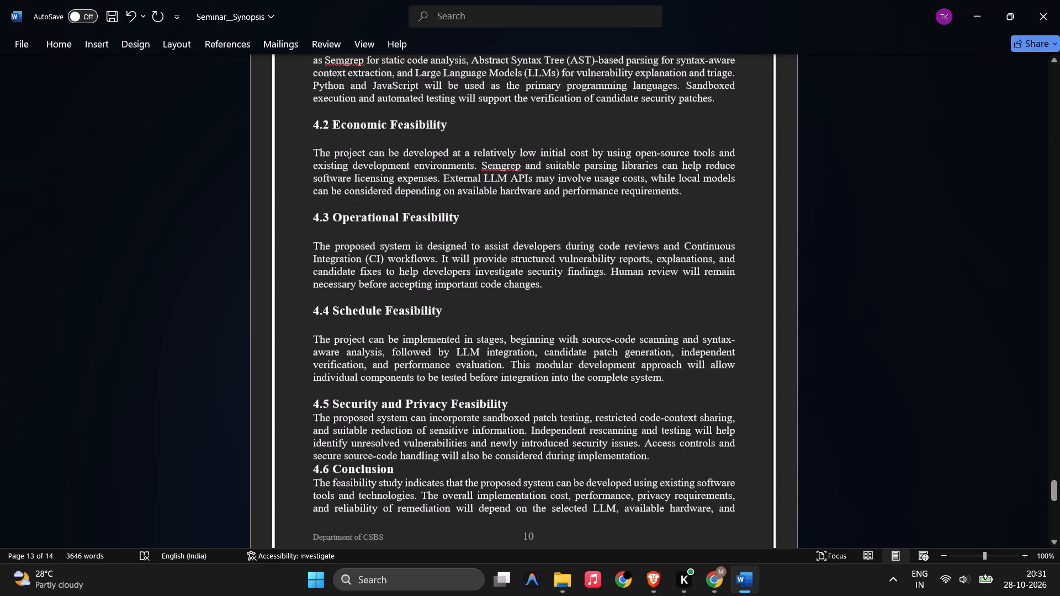
pyautogui.click(520, 411)
pyautogui.click(520, 408)
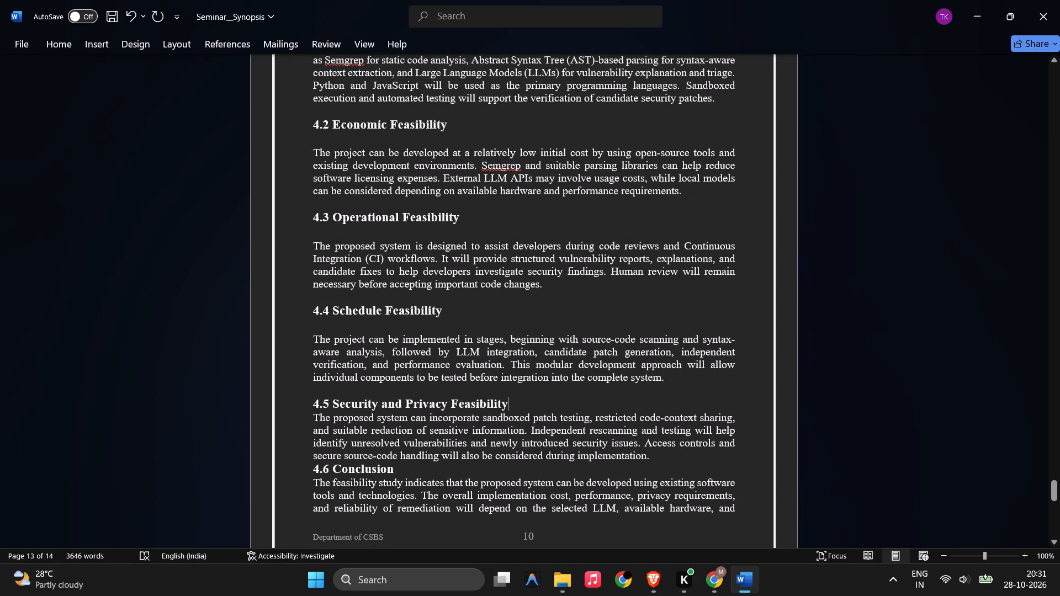
pyautogui.press('Return')
pyautogui.scroll(-3, 521, 408)
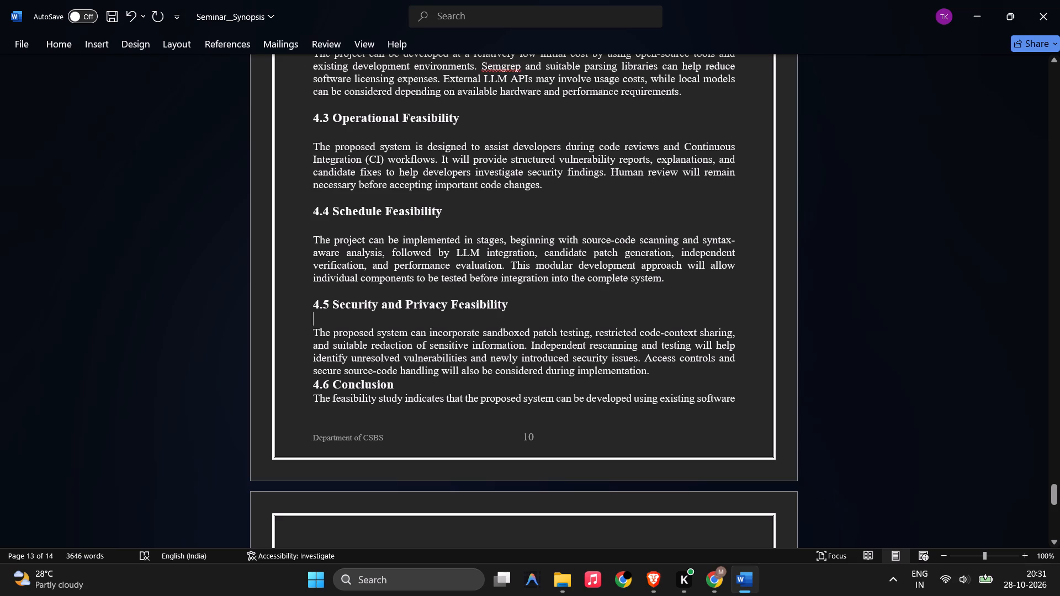
pyautogui.click(654, 372)
pyautogui.press('Return')
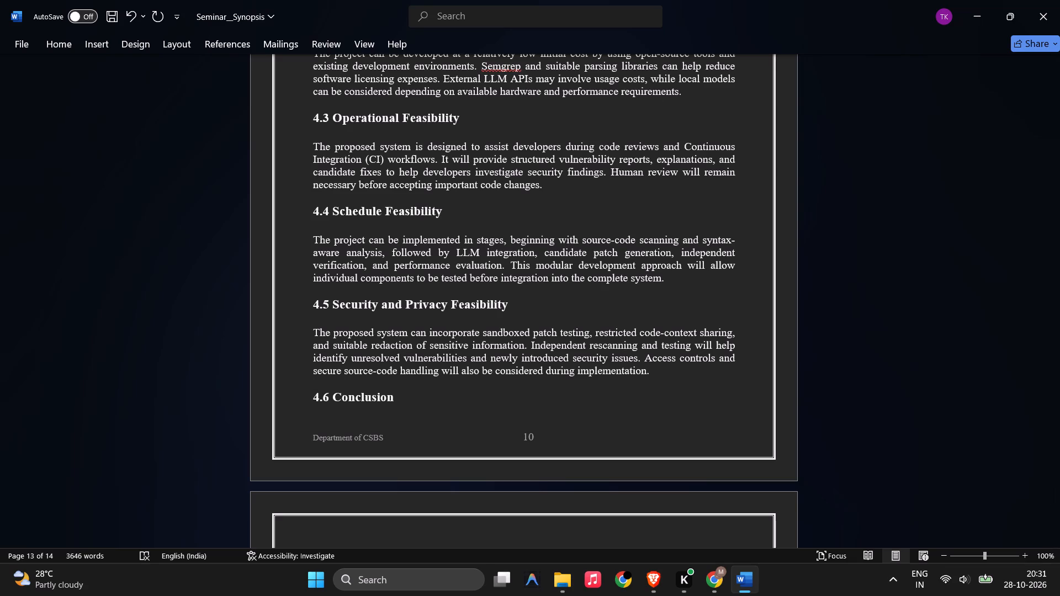
# Delete the empty lines between the end of the 4.6 Conclusion paragraph and the REFERENCES heading.
pyautogui.scroll(-9, 655, 372)
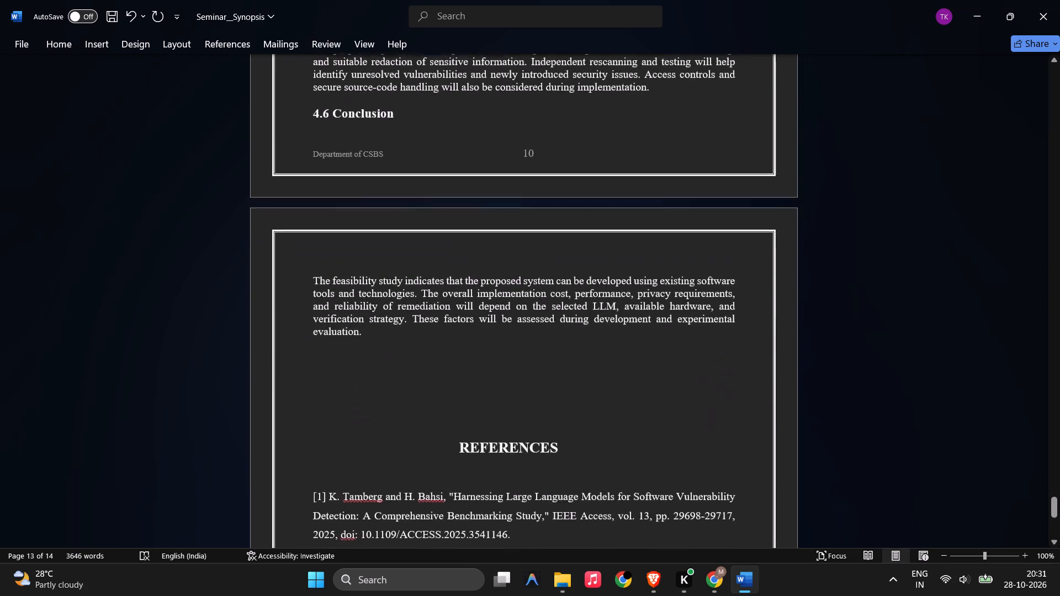
pyautogui.scroll(3, 655, 411)
pyautogui.click(396, 515)
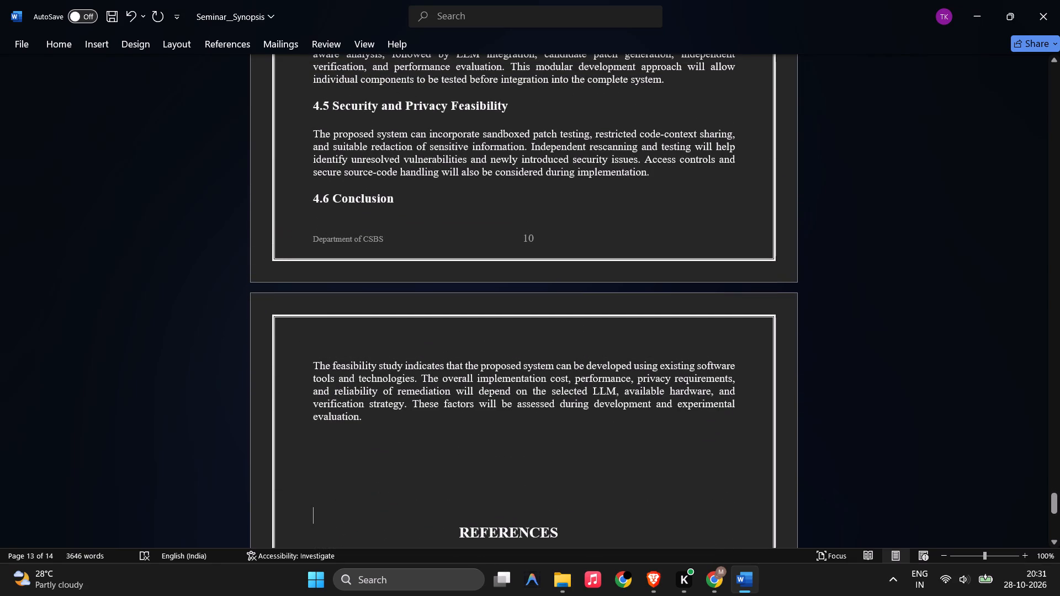
pyautogui.press('BackSpace')
pyautogui.press('BackSpace')
pyautogui.press('BackSpace')
pyautogui.press('BackSpace')
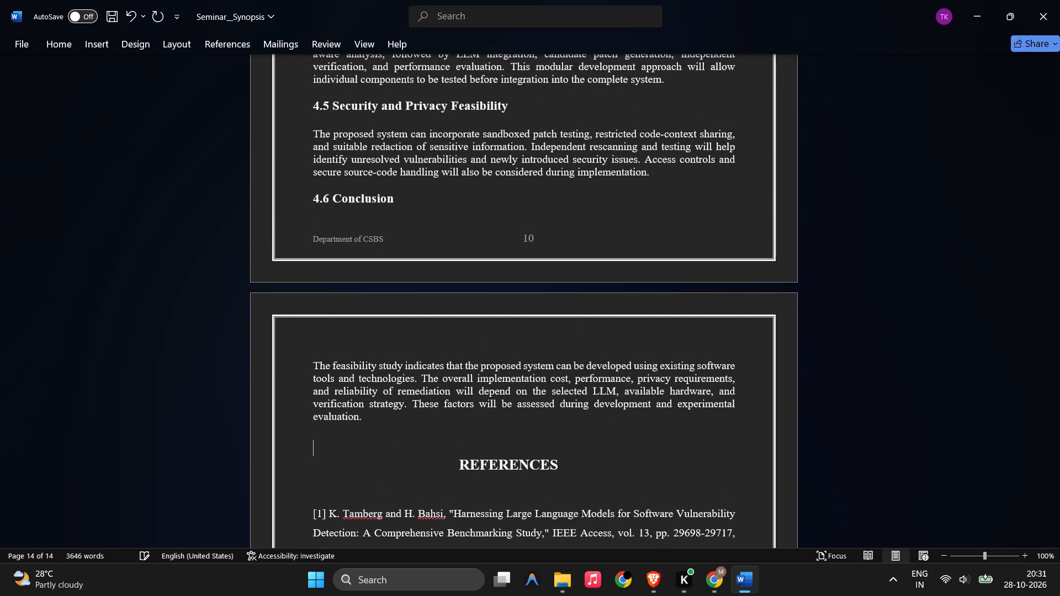
pyautogui.press('BackSpace')
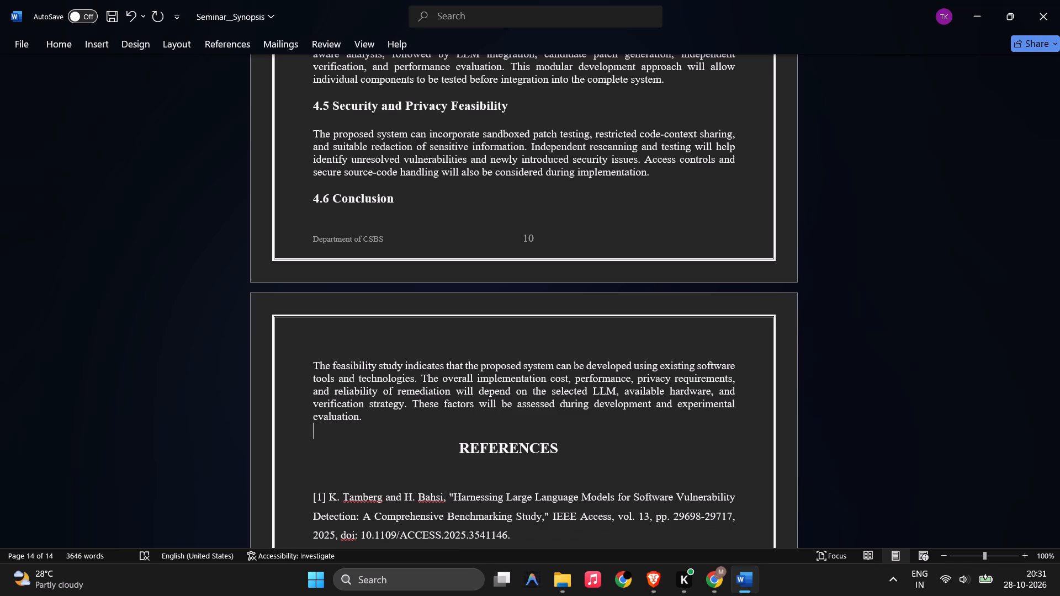
pyautogui.moveTo(425, 524); pyautogui.dragTo(431, 530)
pyautogui.press('BackSpace')
# Insert a blank line below the 3.5 Summary heading and one both below and above the 3.4 Working Flow heading.
pyautogui.scroll(11, 336, 403)
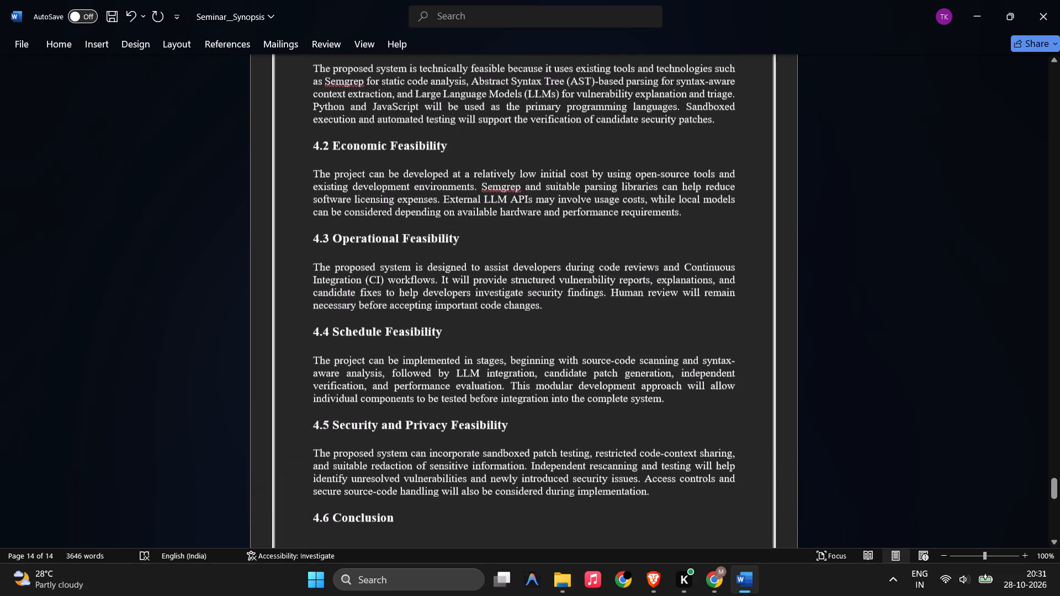
pyautogui.scroll(12, 348, 389)
pyautogui.click(397, 350)
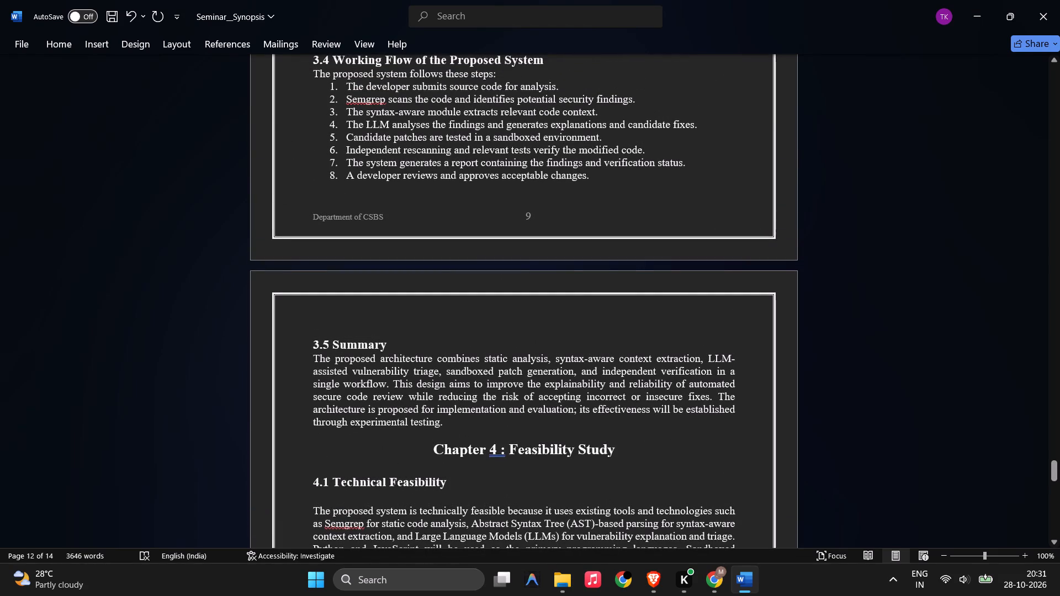
pyautogui.press('Return')
pyautogui.scroll(3, 397, 350)
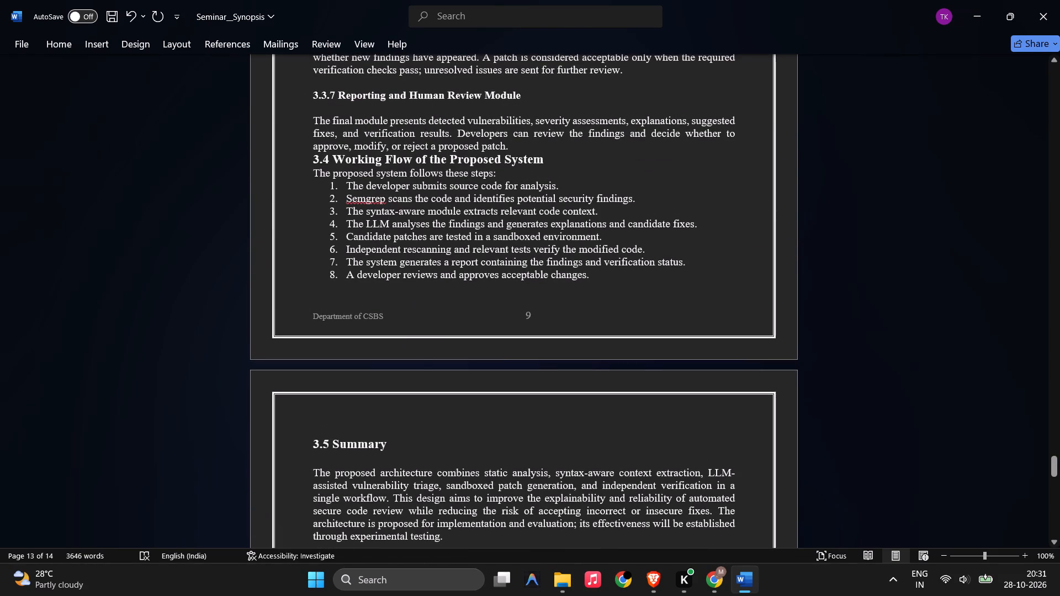
pyautogui.click(556, 165)
pyautogui.press('Return')
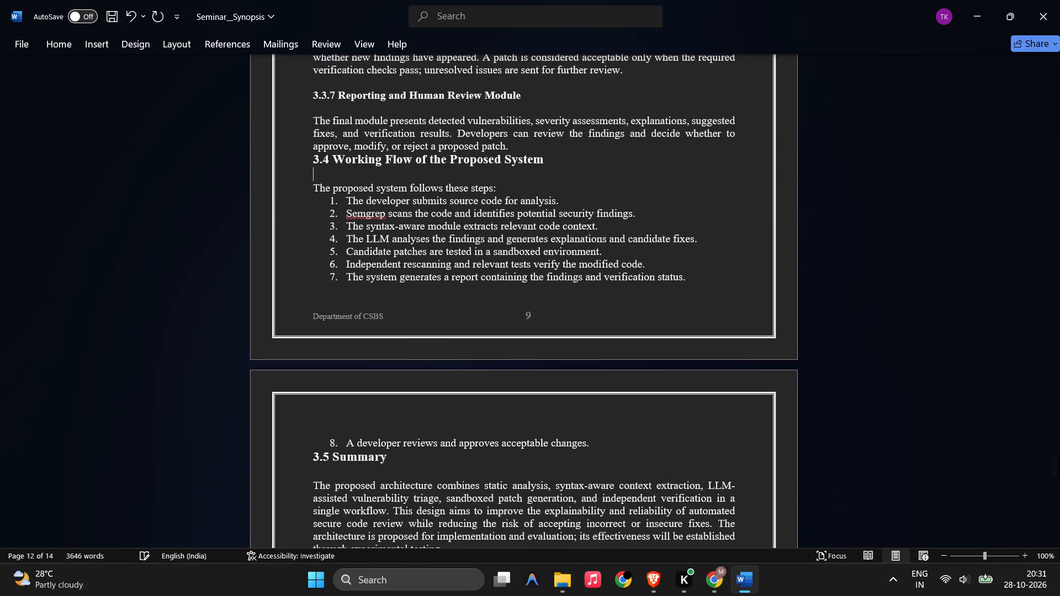
pyautogui.scroll(2, 559, 169)
pyautogui.click(507, 216)
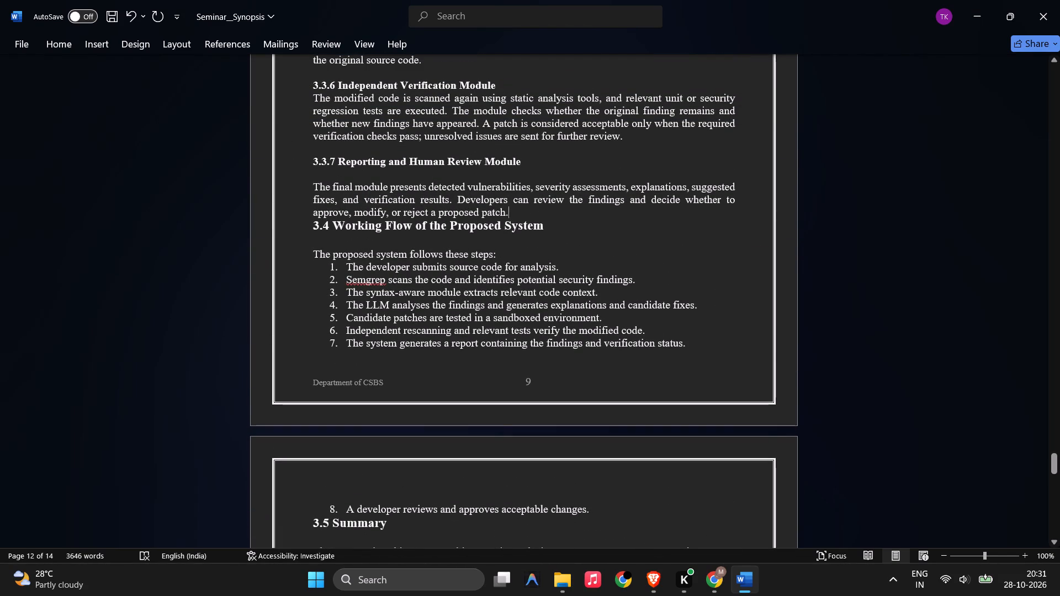
pyautogui.press('Return')
# Insert a blank line below each of the module headings 3.3.1, 3.3.2 and 3.3.3.
pyautogui.scroll(5, 508, 216)
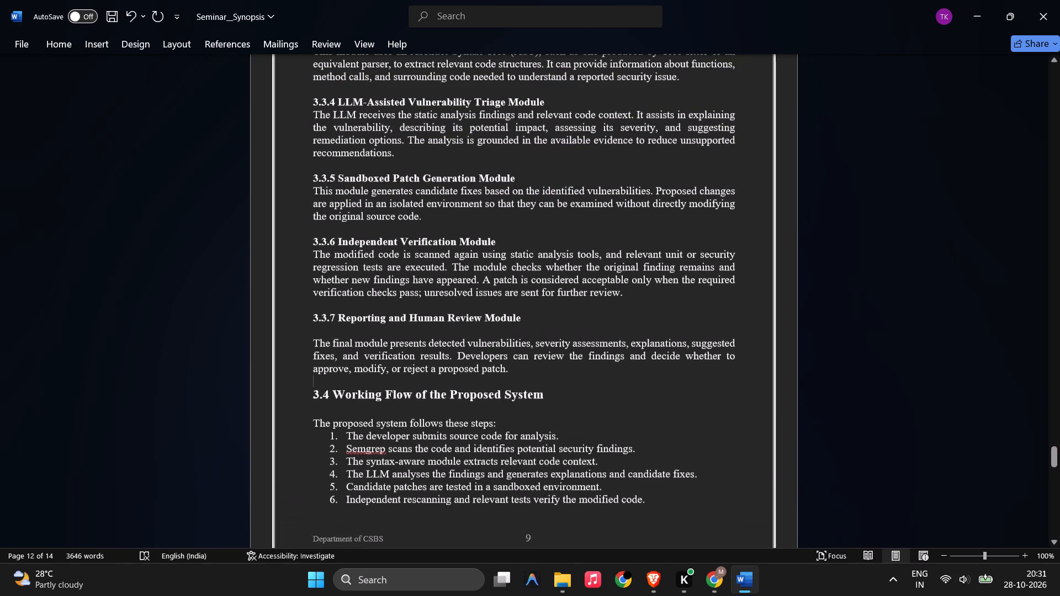
pyautogui.scroll(7, 508, 216)
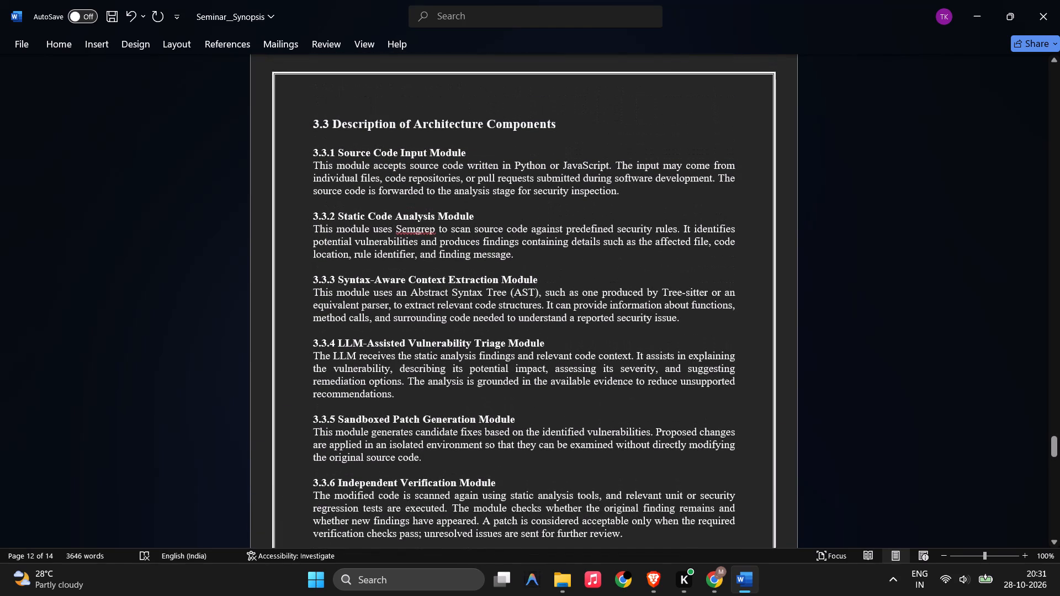
pyautogui.click(481, 156)
pyautogui.press('Return')
pyautogui.click(501, 232)
pyautogui.press('Return')
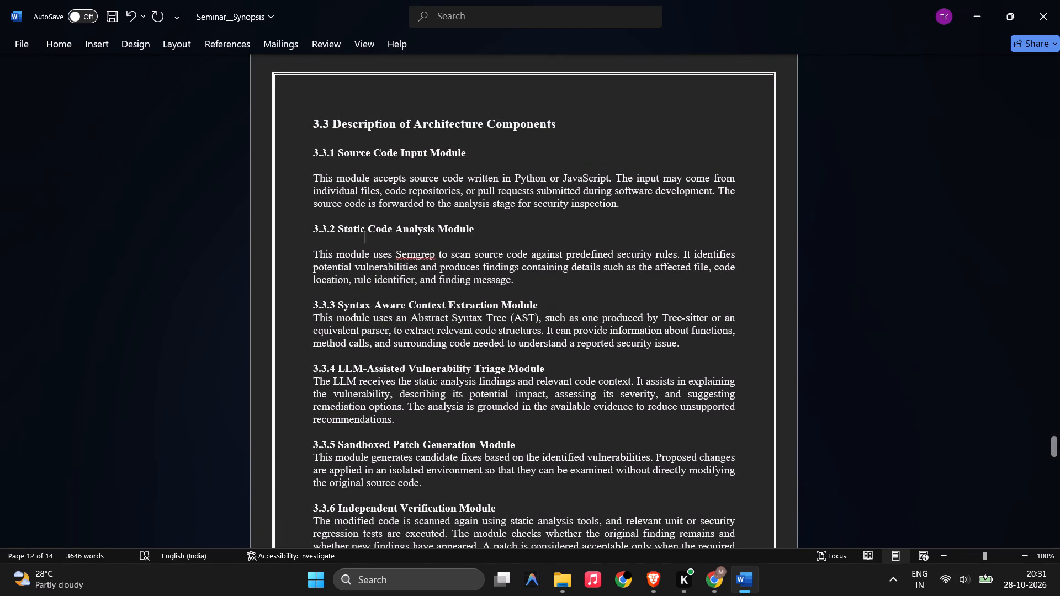
pyautogui.click(542, 302)
pyautogui.press('Return')
# Insert a blank line below each of the module headings 3.3.4, 3.3.5 and 3.3.6.
pyautogui.scroll(-1, 542, 302)
pyautogui.click(553, 343)
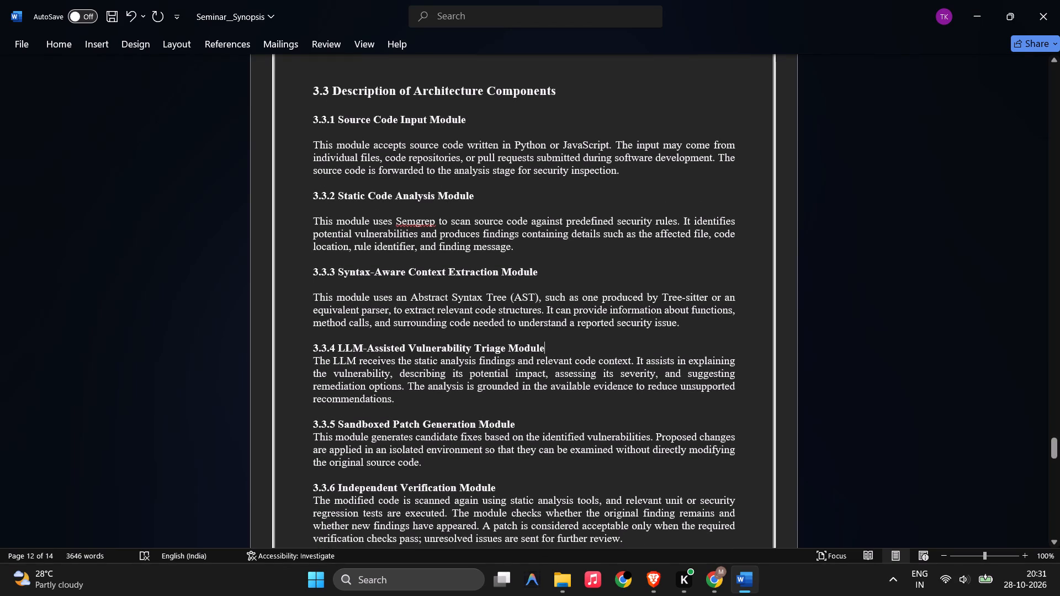
pyautogui.press('Return')
pyautogui.scroll(-3, 553, 345)
pyautogui.click(550, 339)
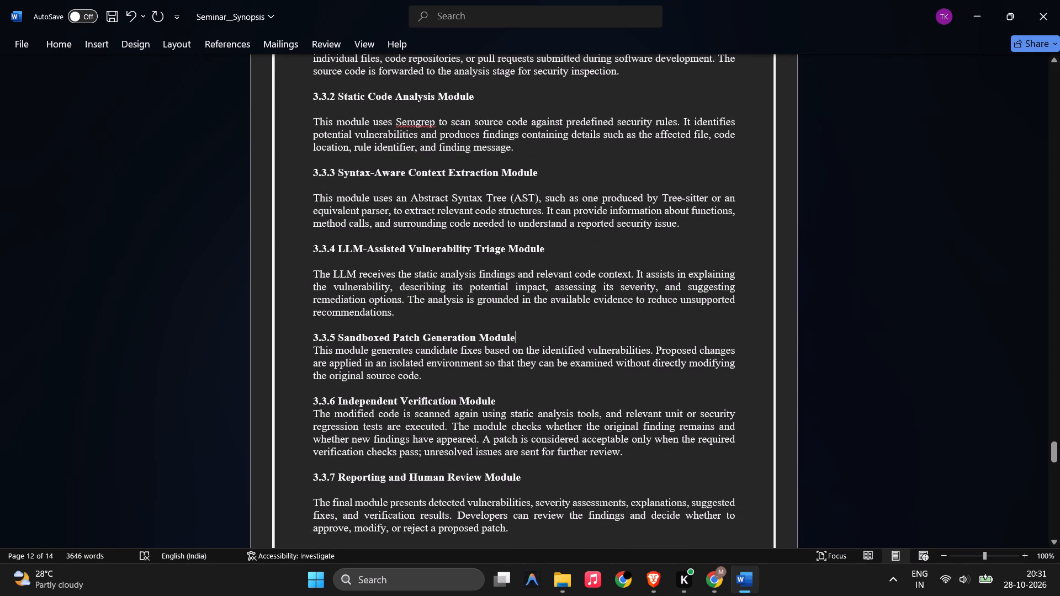
pyautogui.press('Return')
pyautogui.scroll(-2, 550, 339)
pyautogui.click(528, 344)
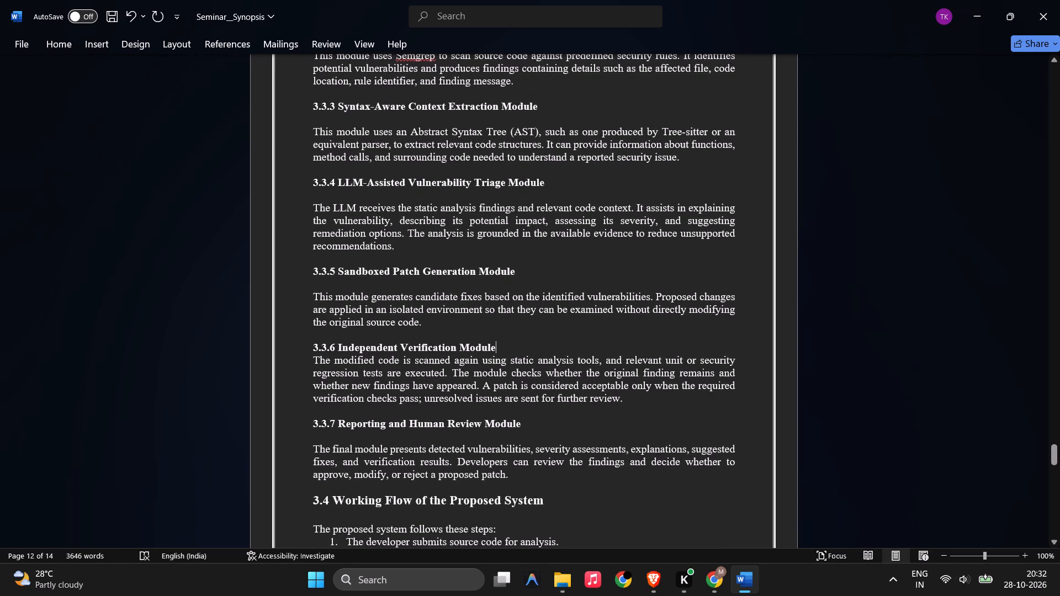
pyautogui.press('Return')
# Insert a blank line after items 1 and 2 of the Expected Outcome list, undoing any automatic list numbering.
pyautogui.scroll(-10, 528, 352)
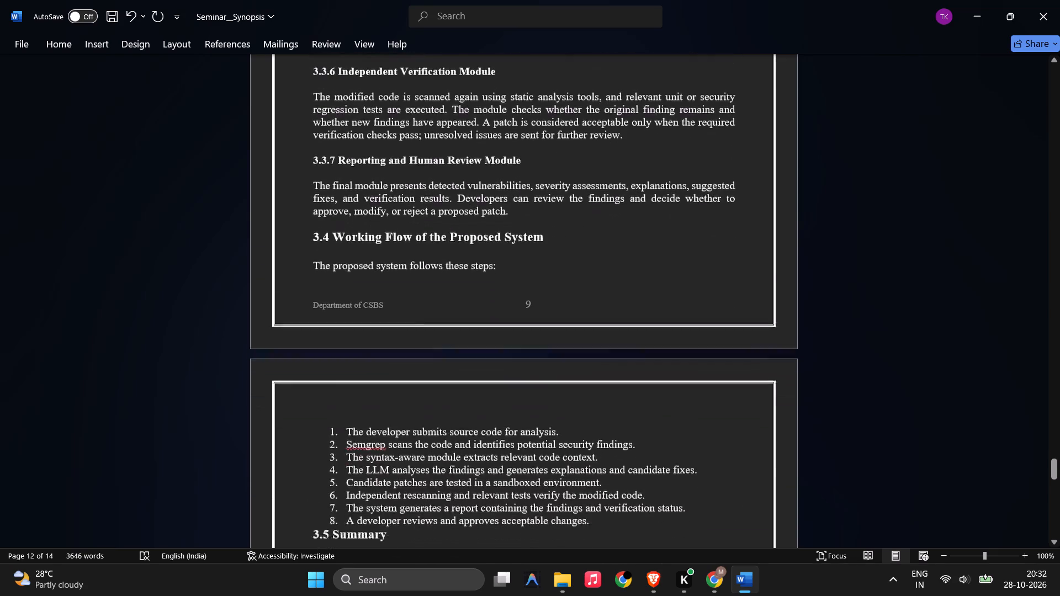
pyautogui.scroll(-20, 531, 365)
pyautogui.scroll(-9, 531, 365)
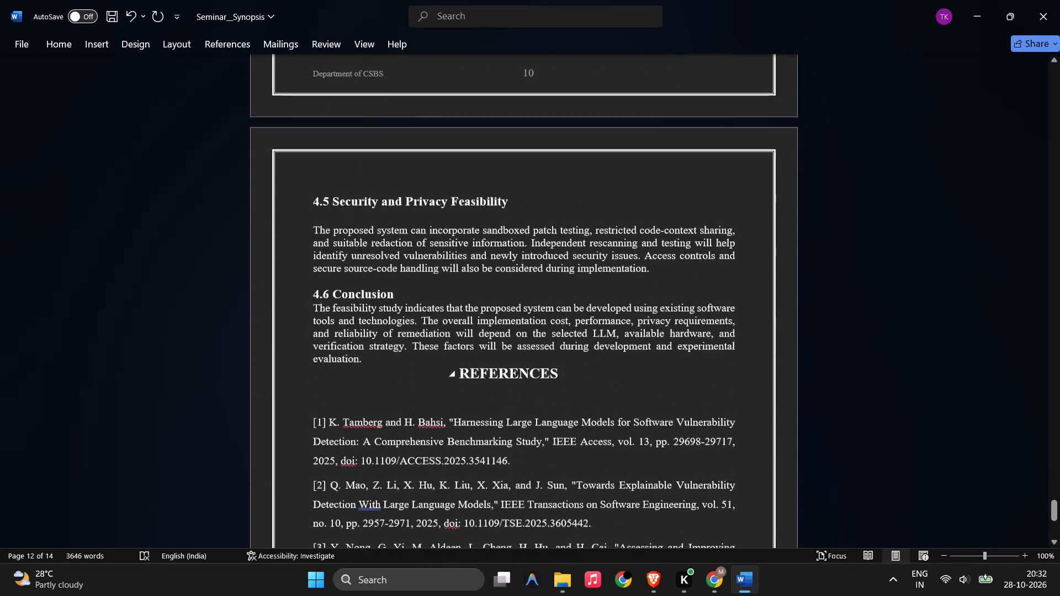
pyautogui.scroll(20, 538, 369)
pyautogui.scroll(17, 538, 369)
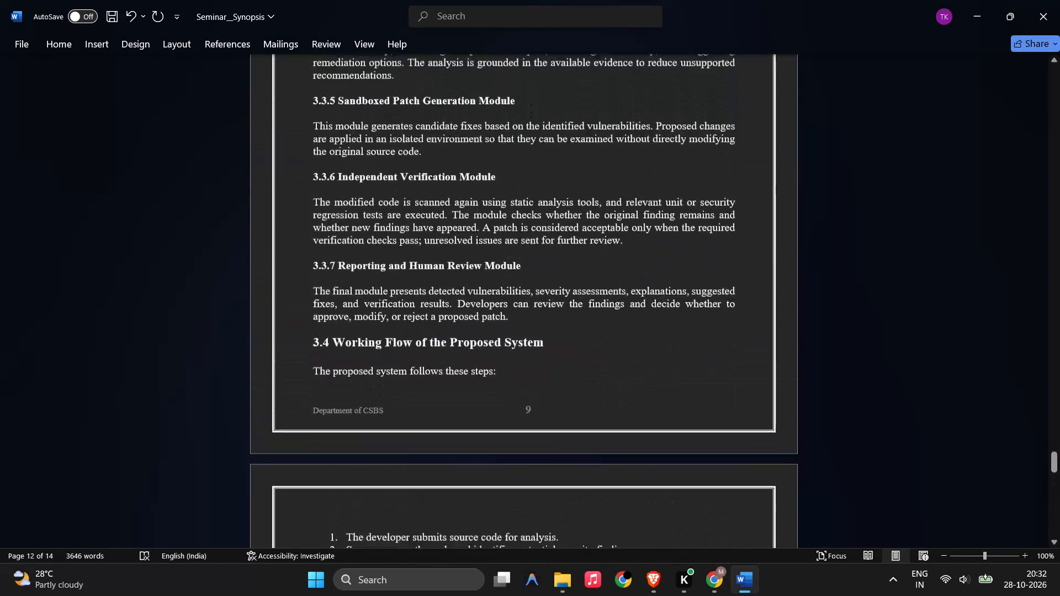
pyautogui.scroll(20, 539, 368)
pyautogui.scroll(14, 539, 368)
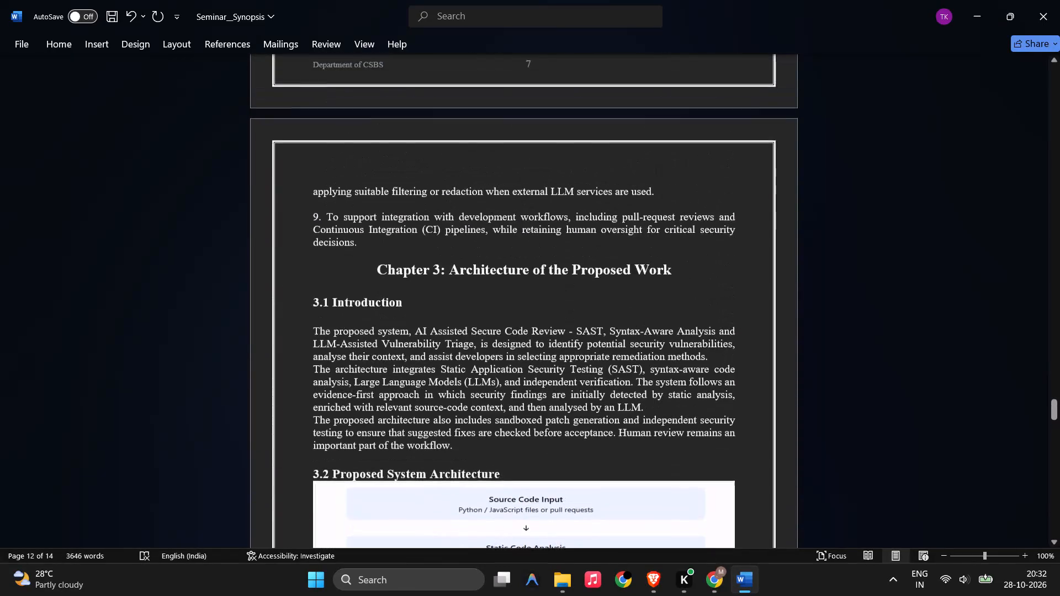
pyautogui.scroll(20, 532, 356)
pyautogui.scroll(9, 532, 356)
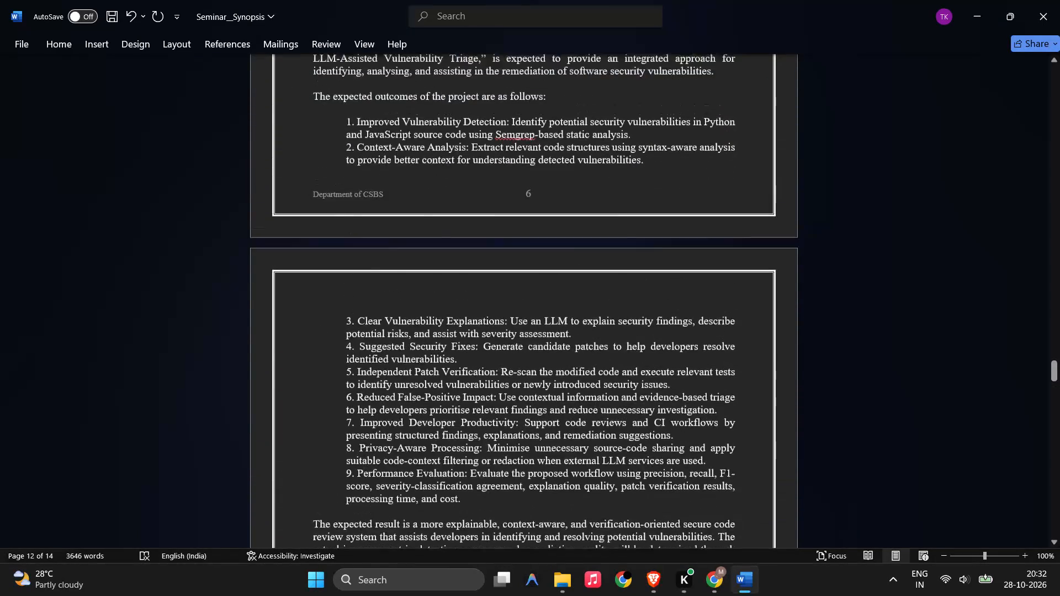
pyautogui.scroll(2, 532, 356)
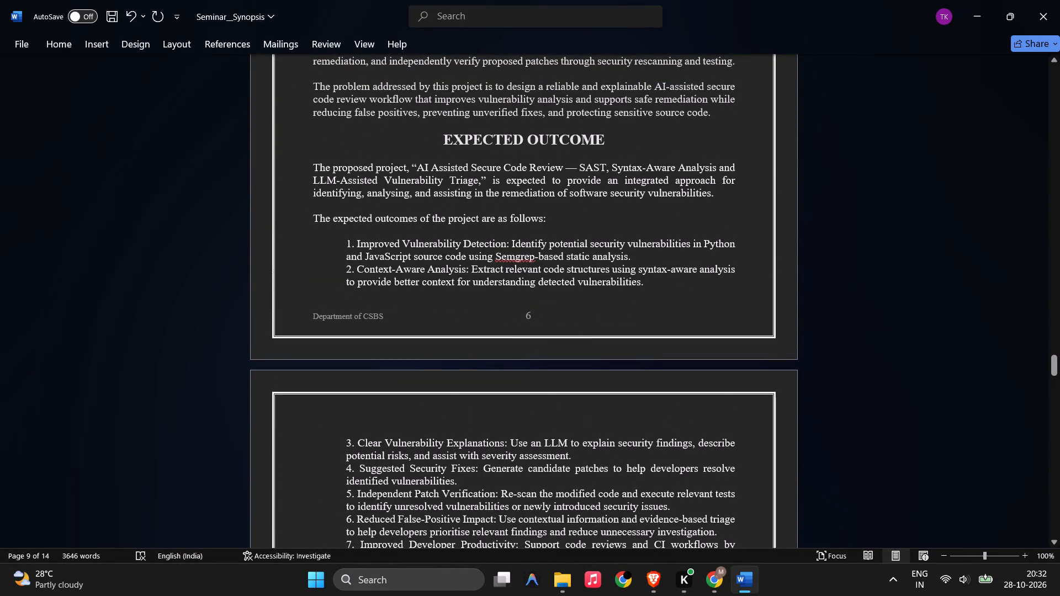
pyautogui.click(663, 260)
pyautogui.press('Return')
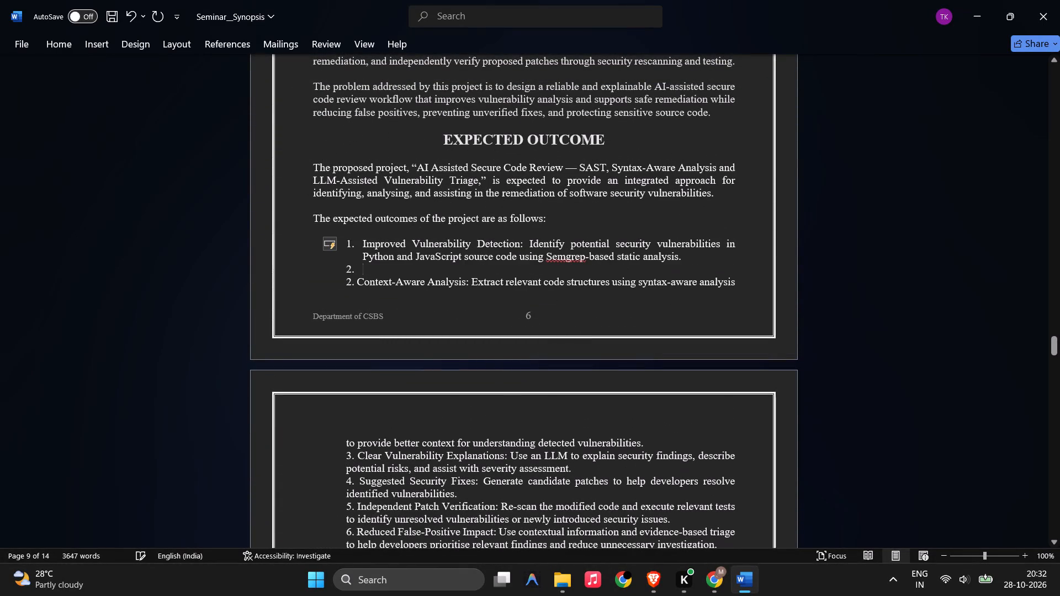
pyautogui.hotkey('ctrl', 'z')
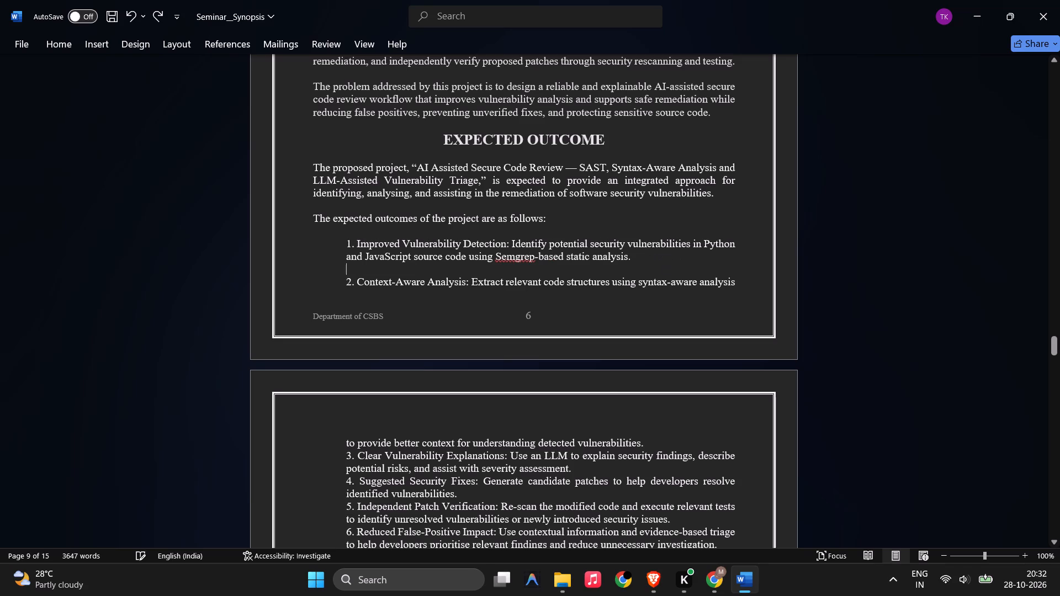
pyautogui.scroll(-4, 664, 265)
pyautogui.click(662, 312)
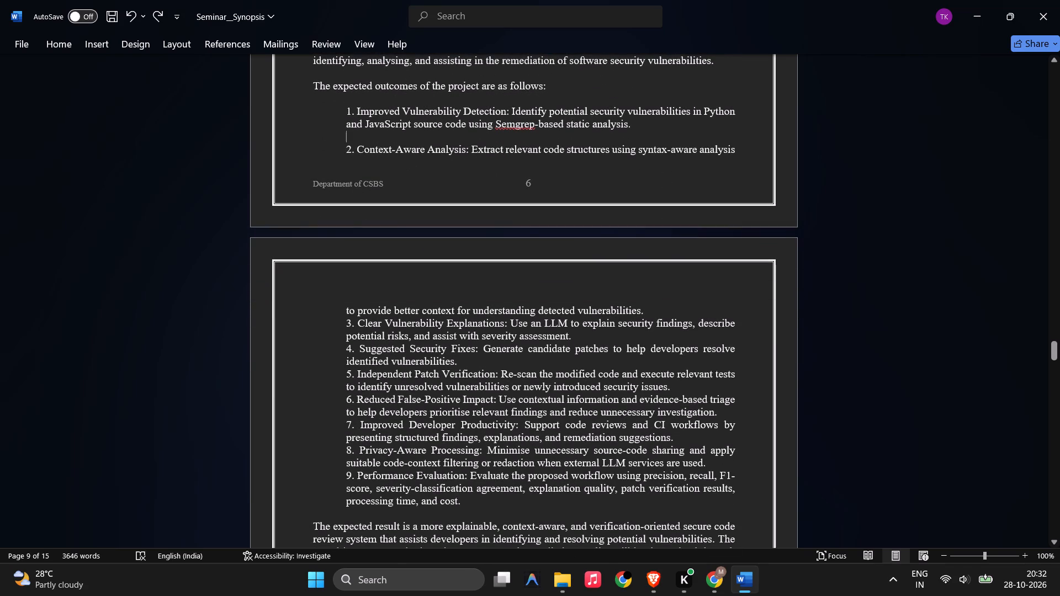
pyautogui.press('Return')
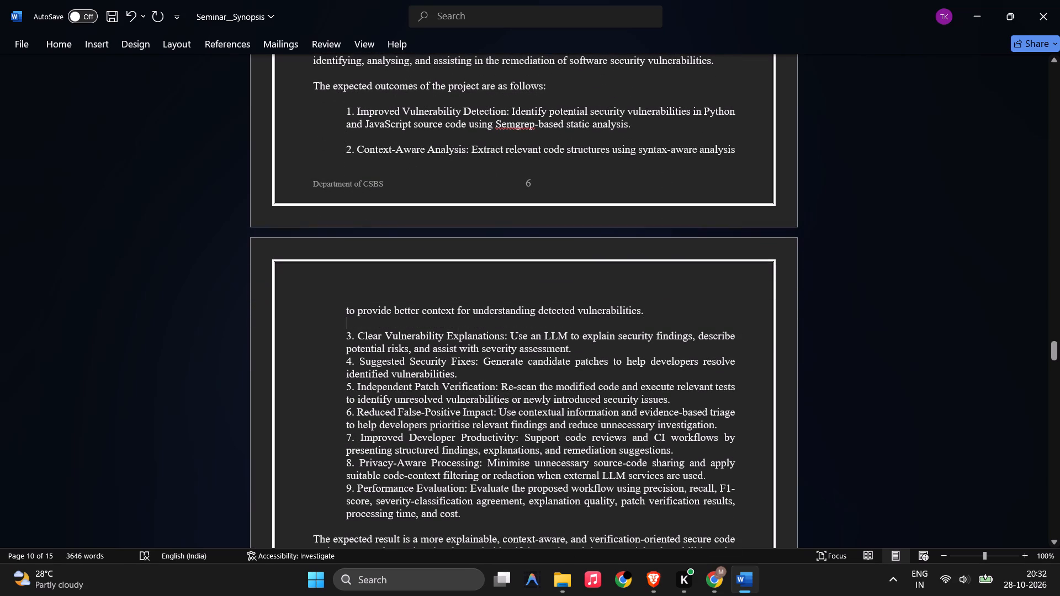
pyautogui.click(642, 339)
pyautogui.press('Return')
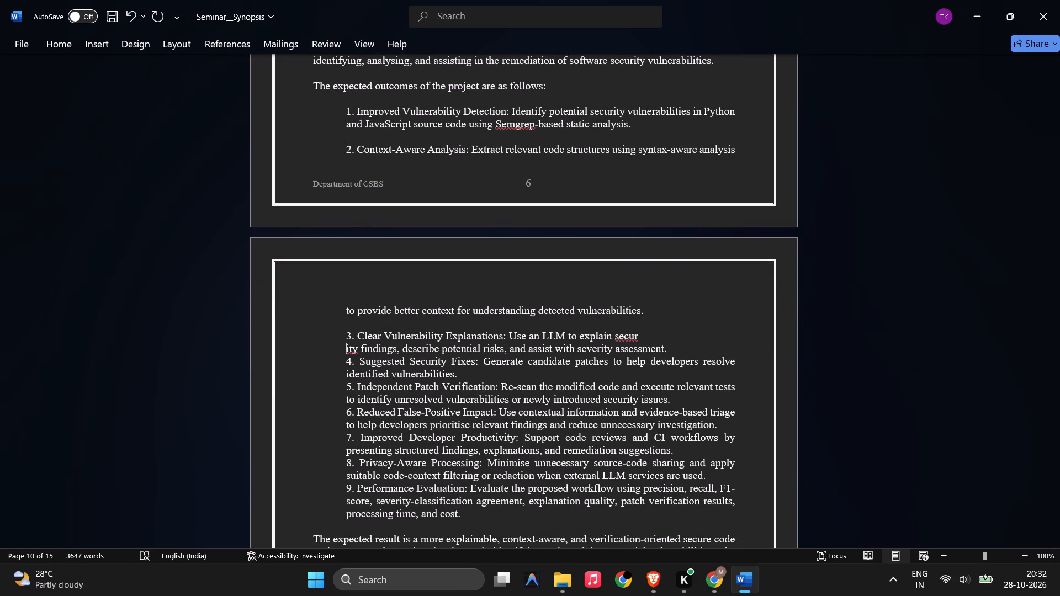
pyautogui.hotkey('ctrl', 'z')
# Insert a blank line after items 3, 4 and 5 of the Expected Outcome list.
pyautogui.click(644, 347)
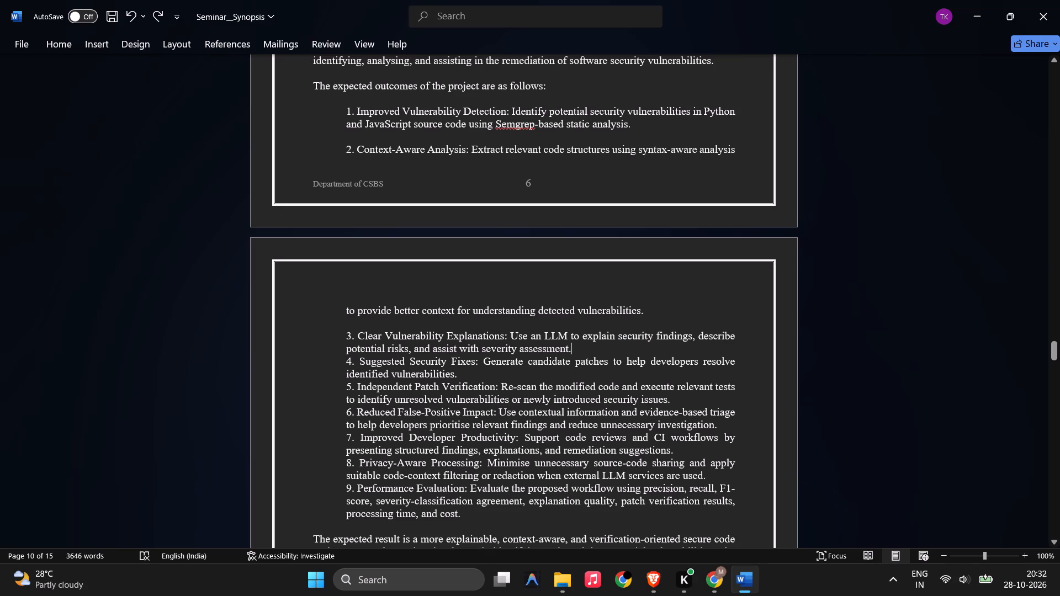
pyautogui.press('Return')
pyautogui.click(583, 381)
pyautogui.press('Return')
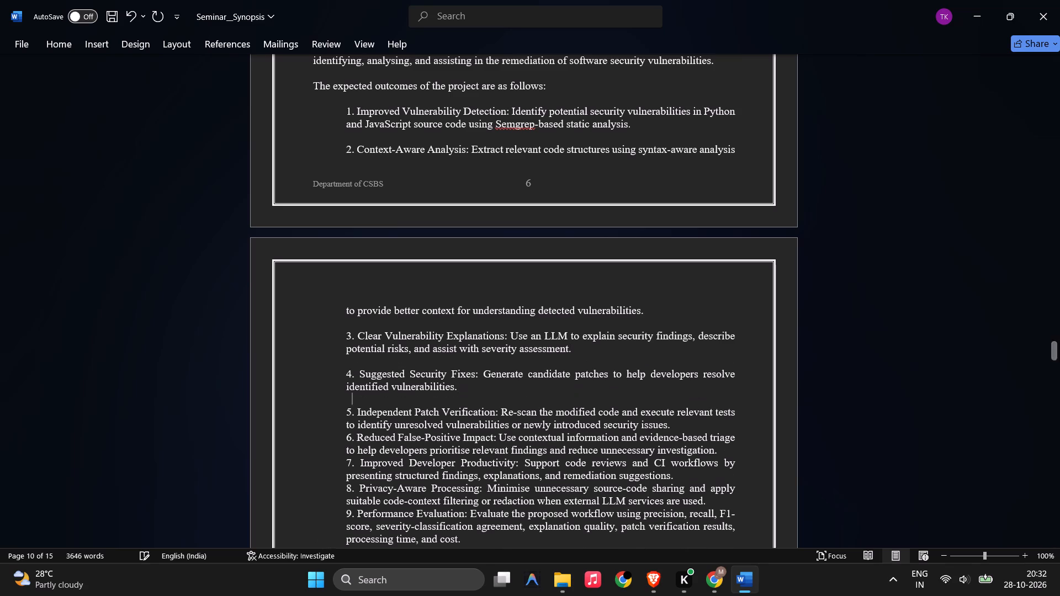
pyautogui.scroll(-1, 583, 381)
pyautogui.click(674, 393)
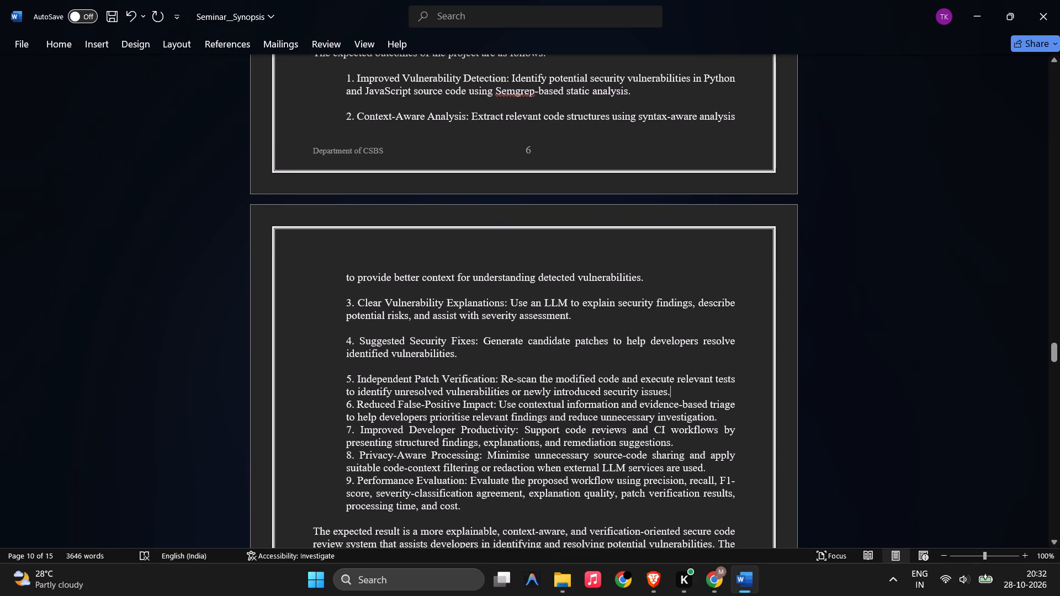
pyautogui.press('Return')
# Insert a blank line after items 6, 7 and 8 of the Expected Outcome list, undoing any automatic list numbering.
pyautogui.scroll(-1, 671, 399)
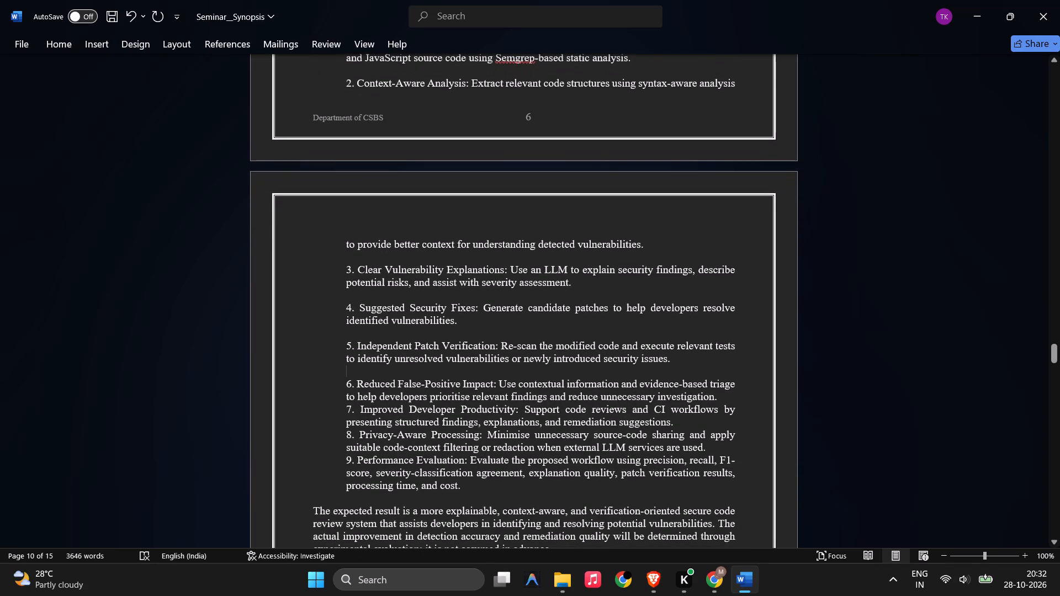
pyautogui.click(729, 400)
pyautogui.press('Return')
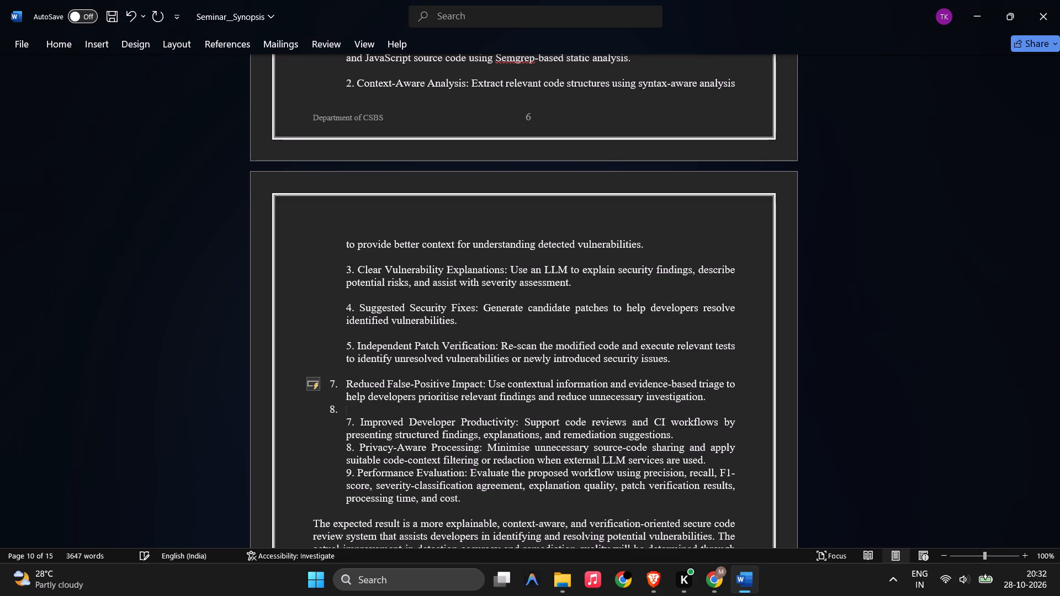
pyautogui.hotkey('ctrl', 'z')
pyautogui.click(720, 435)
pyautogui.press('Return')
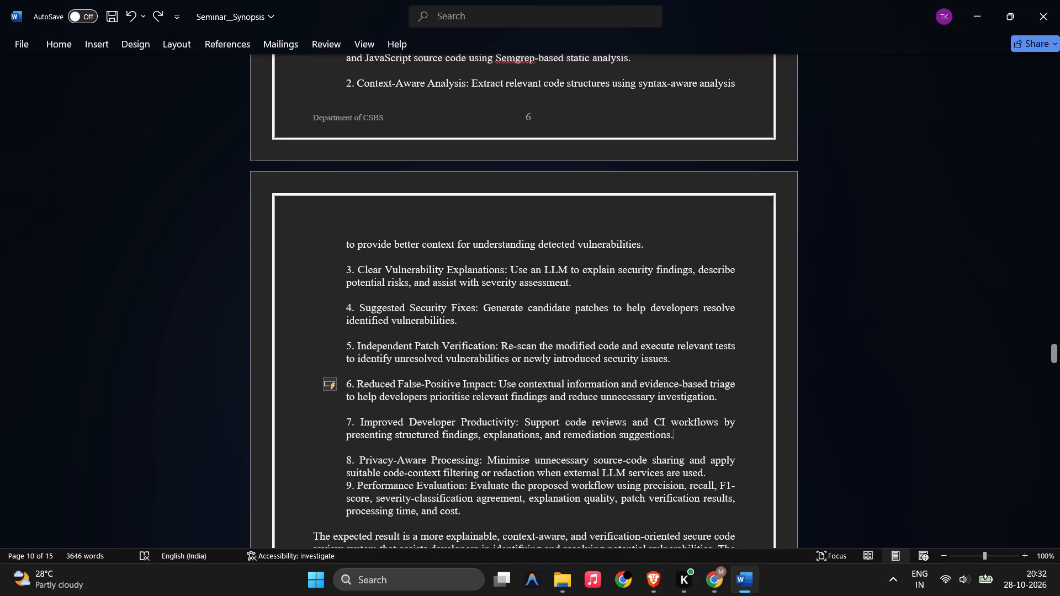
pyautogui.hotkey('ctrl', 'z')
pyautogui.scroll(-1, 720, 436)
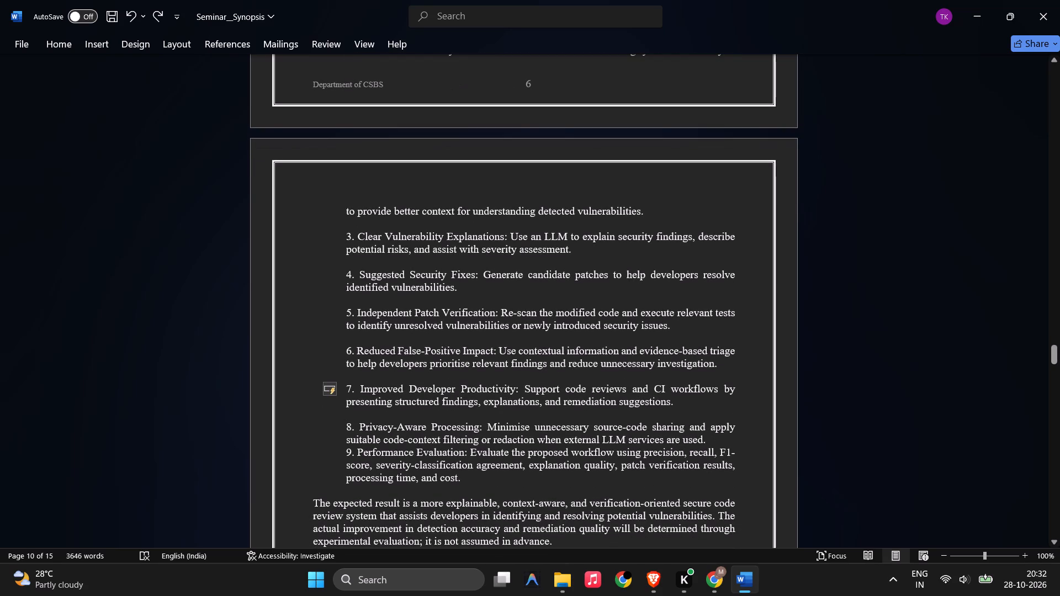
pyautogui.click(717, 437)
pyautogui.press('Return')
pyautogui.hotkey('ctrl', 'z')
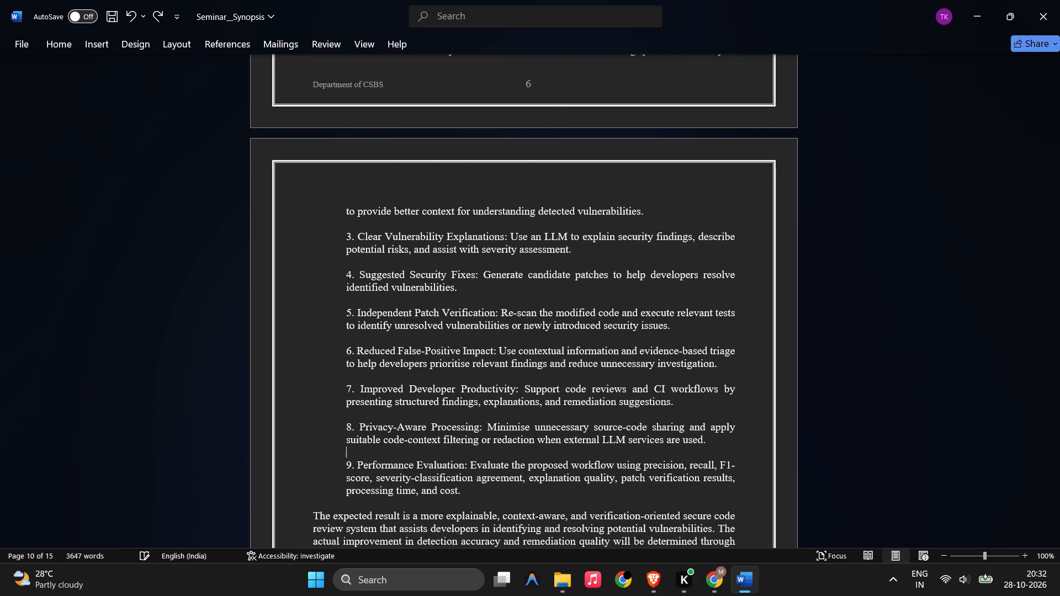
# Review the spacing from the Expected Outcome list back to the contents table and examine its page numbers, including the Chapter 3 entry.
pyautogui.scroll(-2, 717, 438)
pyautogui.scroll(13, 713, 439)
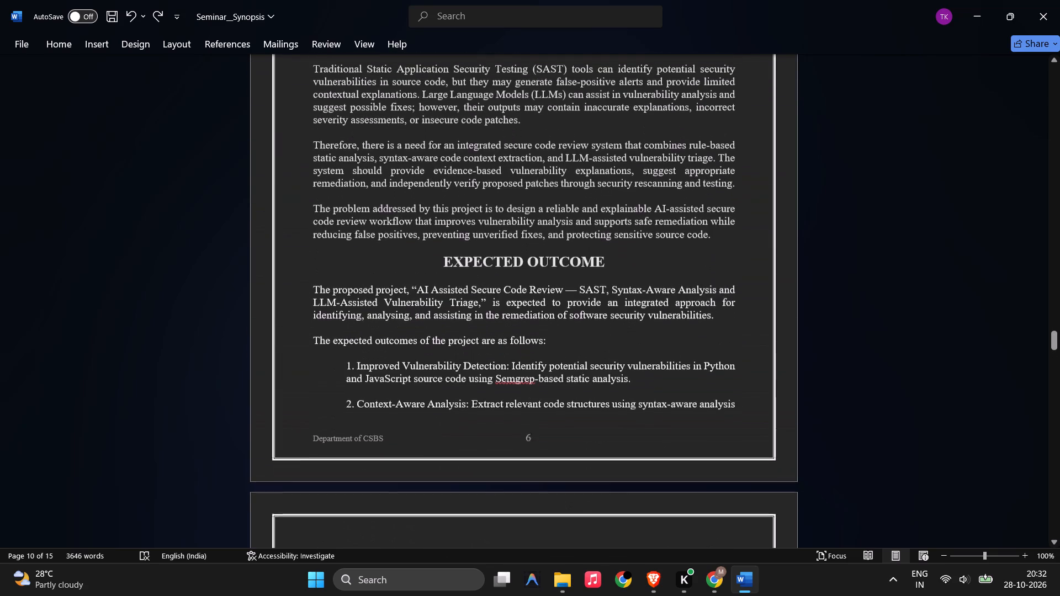
pyautogui.scroll(16, 718, 440)
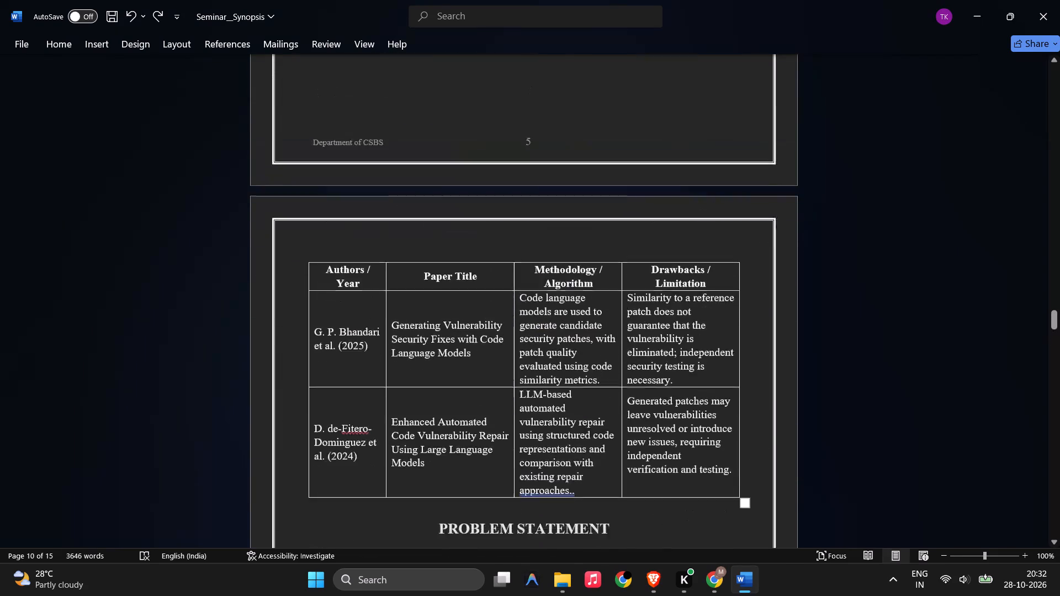
pyautogui.scroll(20, 718, 440)
pyautogui.scroll(3, 718, 440)
pyautogui.scroll(20, 718, 436)
pyautogui.scroll(7, 718, 436)
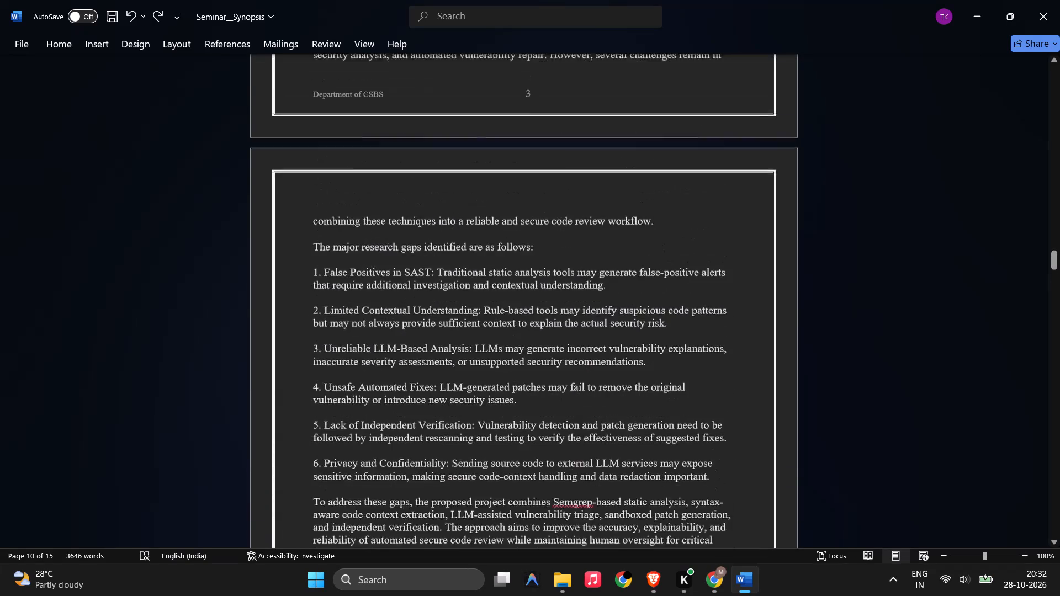
pyautogui.scroll(20, 718, 436)
pyautogui.scroll(7, 718, 436)
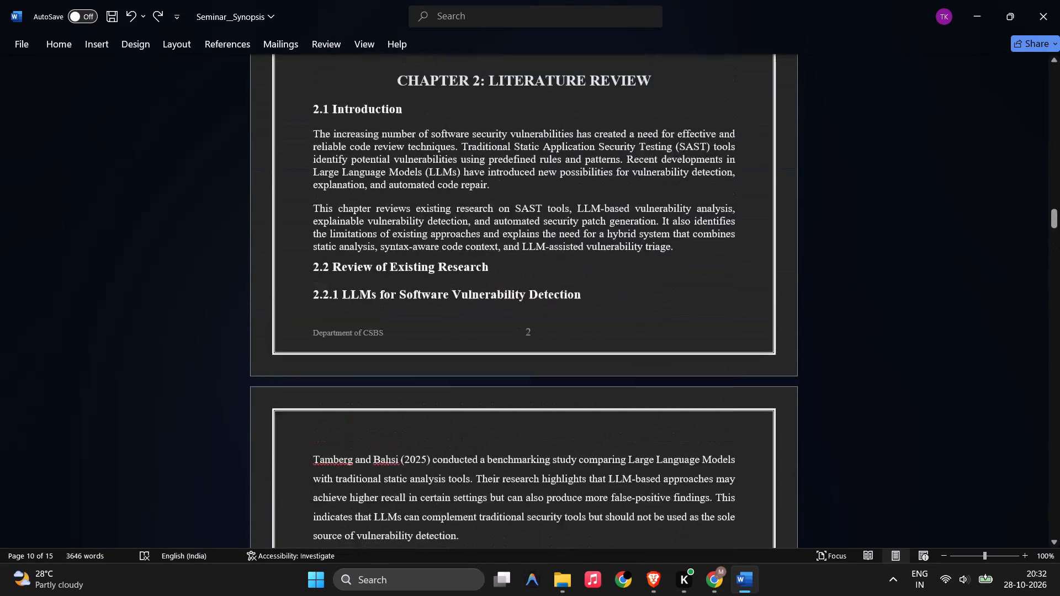
pyautogui.scroll(15, 718, 436)
pyautogui.scroll(6, 718, 436)
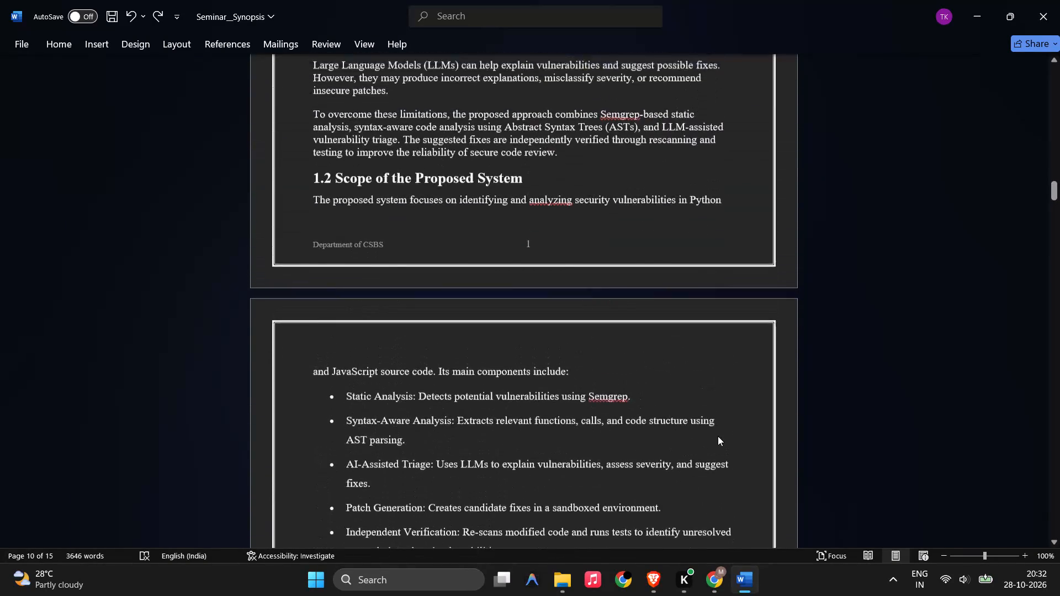
pyautogui.scroll(20, 718, 436)
pyautogui.scroll(15, 718, 436)
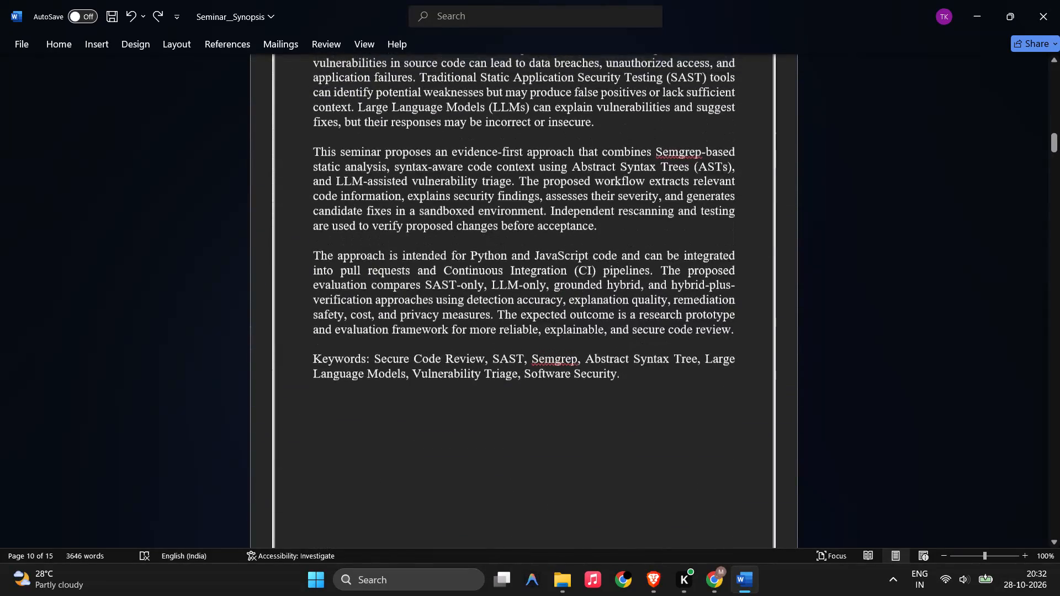
pyautogui.scroll(20, 692, 409)
pyautogui.scroll(6, 692, 409)
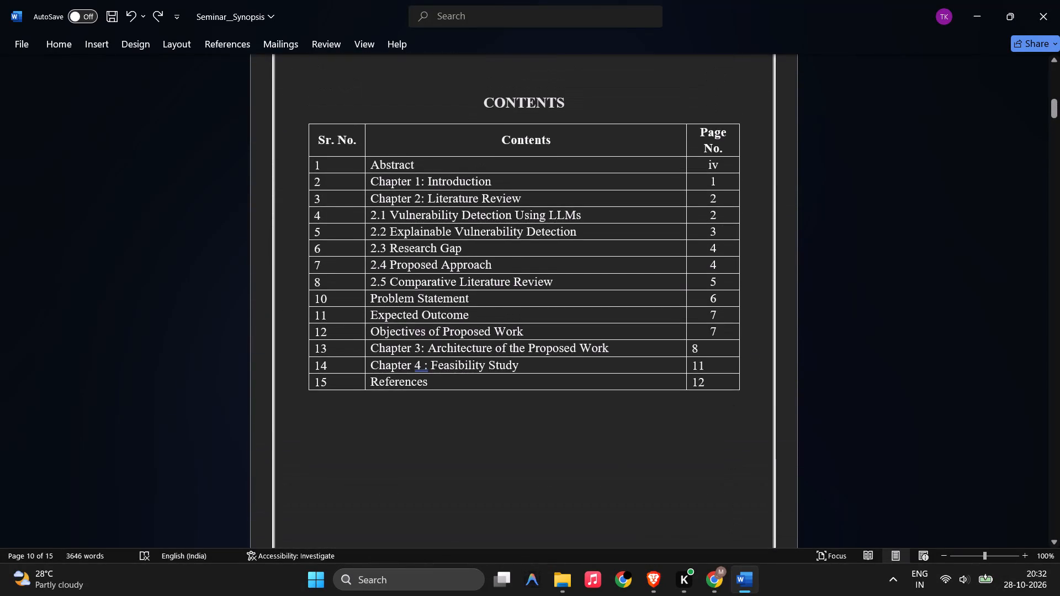
pyautogui.click(697, 353)
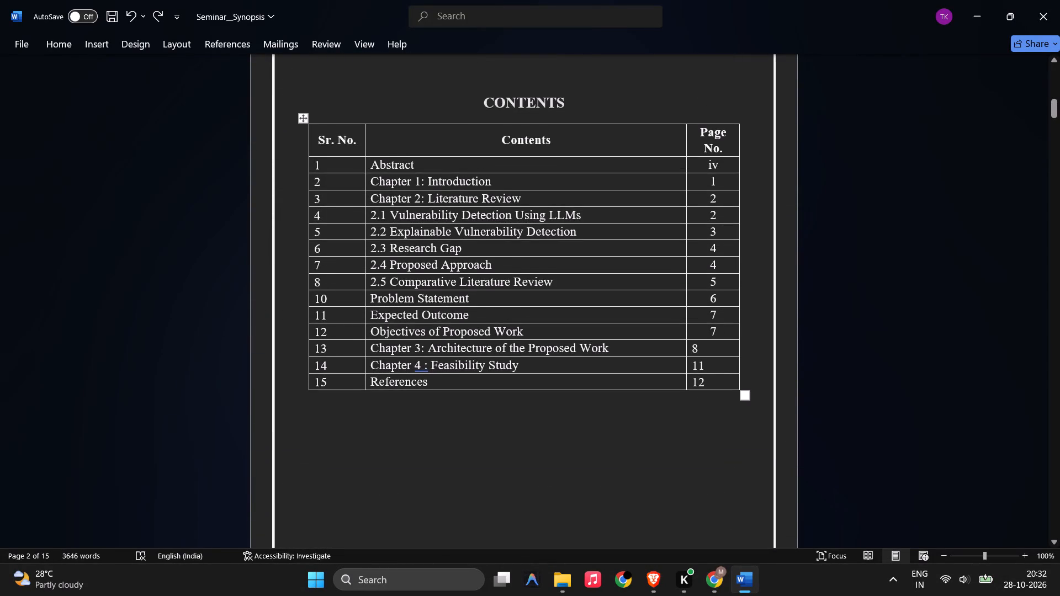
# Insert six blank lines above the Chapter 4: Feasibility Study heading to move it to the start of page 11.
pyautogui.moveTo(1057, 108); pyautogui.dragTo(1059, 499)
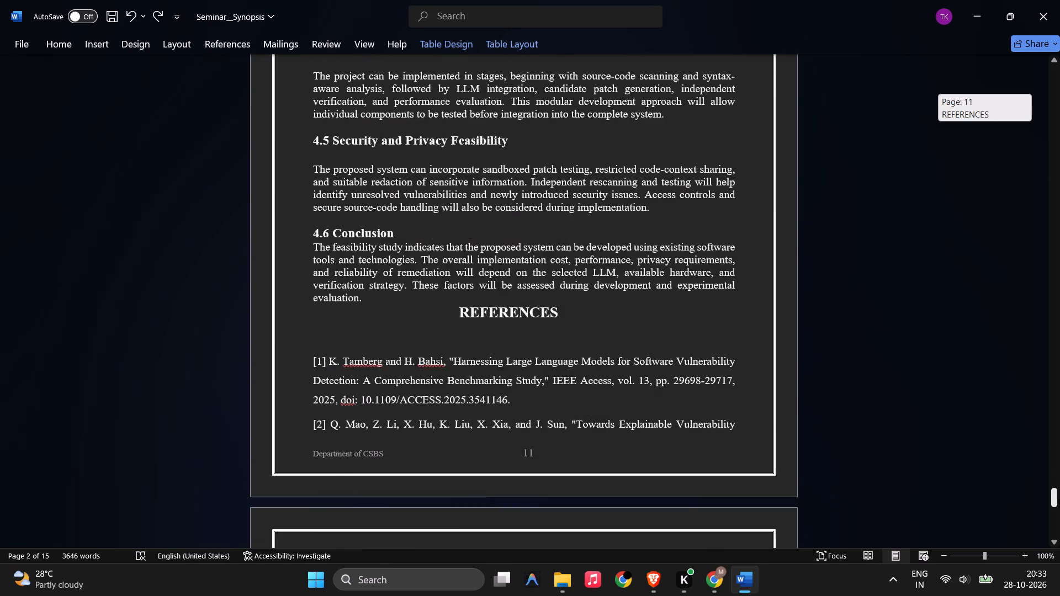
pyautogui.moveTo(1059, 499); pyautogui.dragTo(1059, 469)
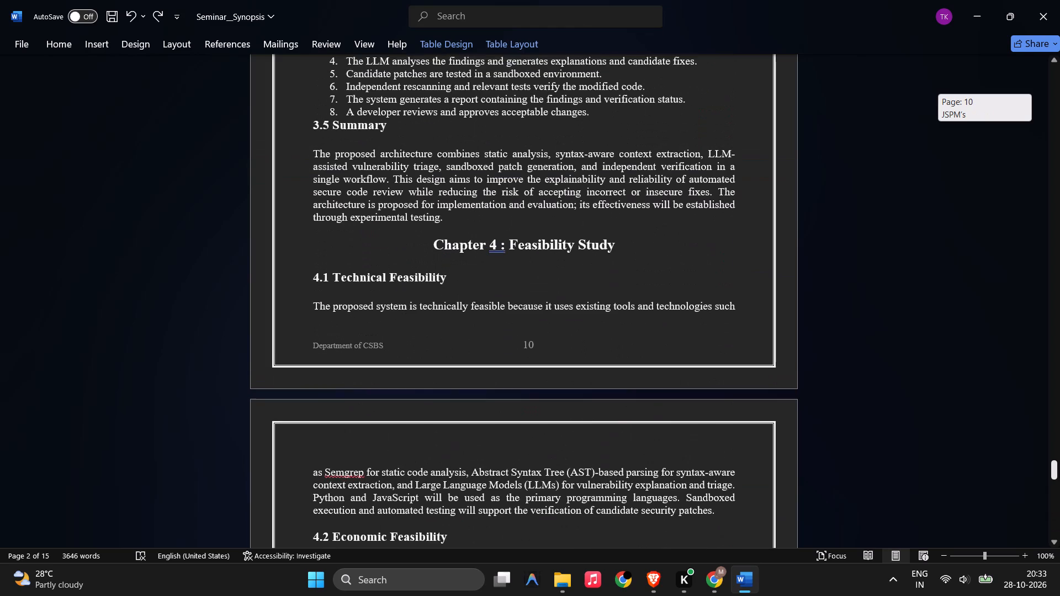
pyautogui.moveTo(1059, 469); pyautogui.dragTo(1059, 471)
pyautogui.scroll(-9, 1059, 471)
pyautogui.scroll(2, 1059, 471)
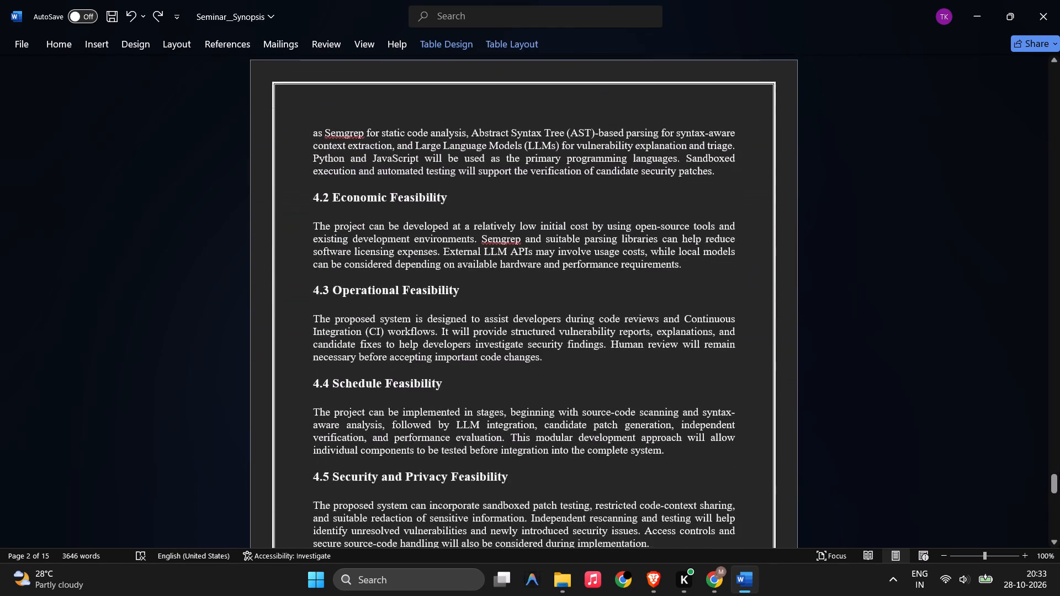
pyautogui.scroll(6, 1059, 471)
pyautogui.click(529, 150)
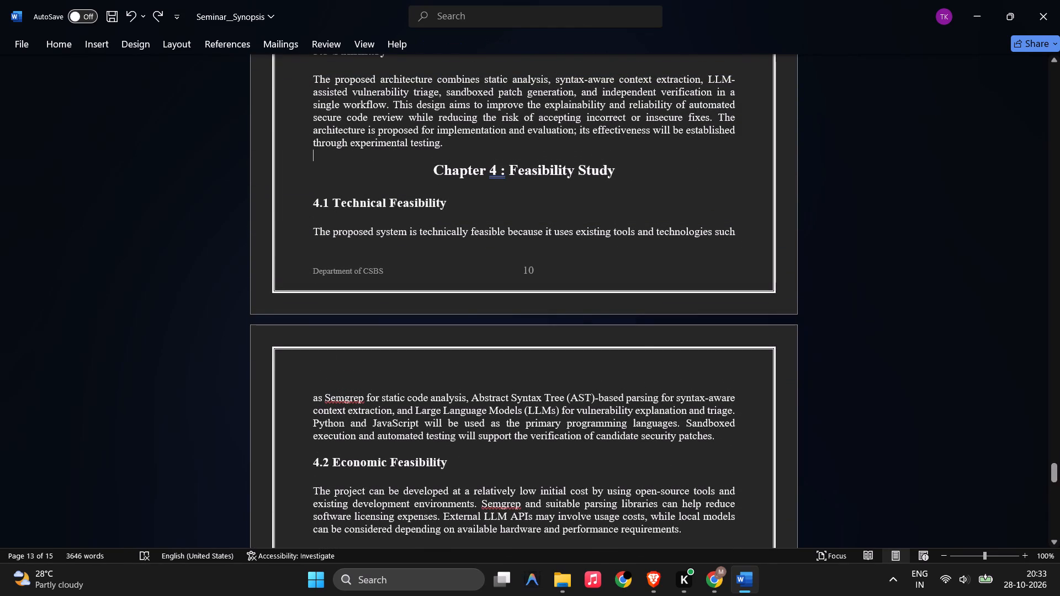
pyautogui.press('Return')
pyautogui.press('Return')
pyautogui.press('Return')
pyautogui.press('Return')
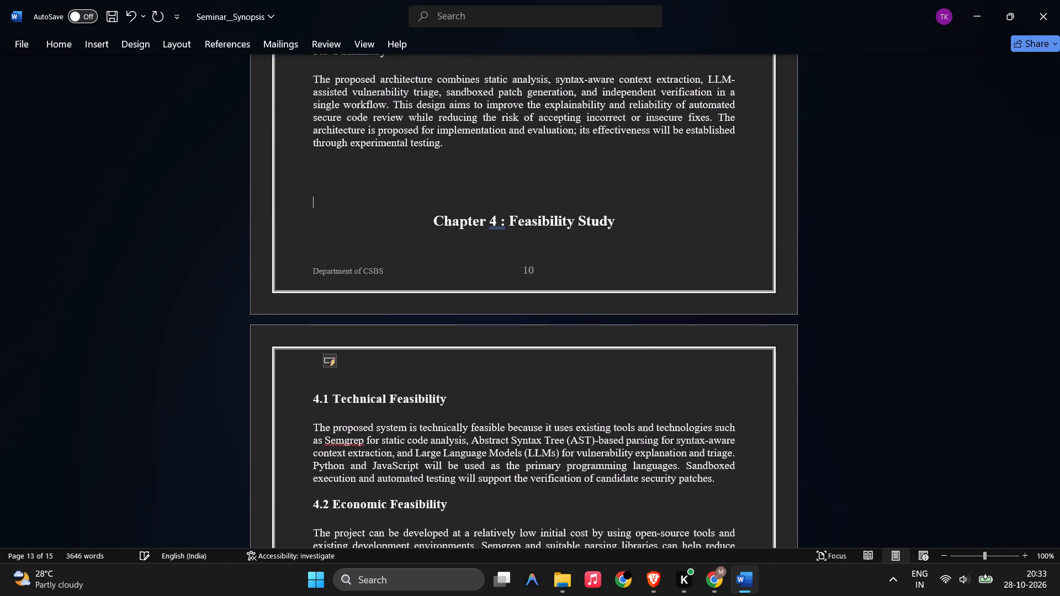
pyautogui.press('Return')
pyautogui.press('Return')
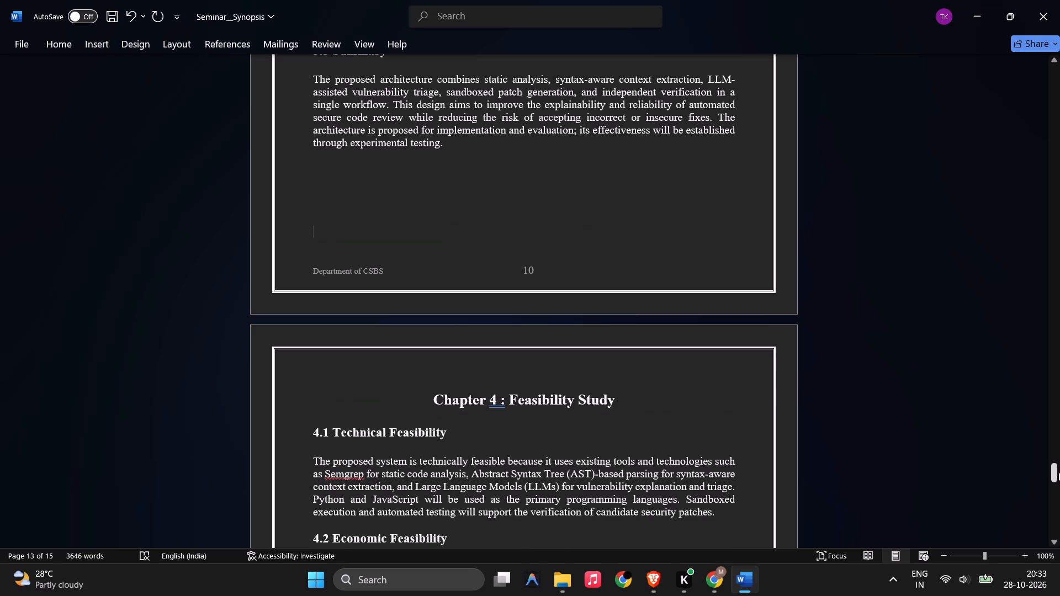
# Insert four blank lines above the REFERENCES heading to move it to the start of page 12, and save the document.
pyautogui.moveTo(1057, 471); pyautogui.dragTo(1050, 101)
pyautogui.scroll(-1, 831, 371)
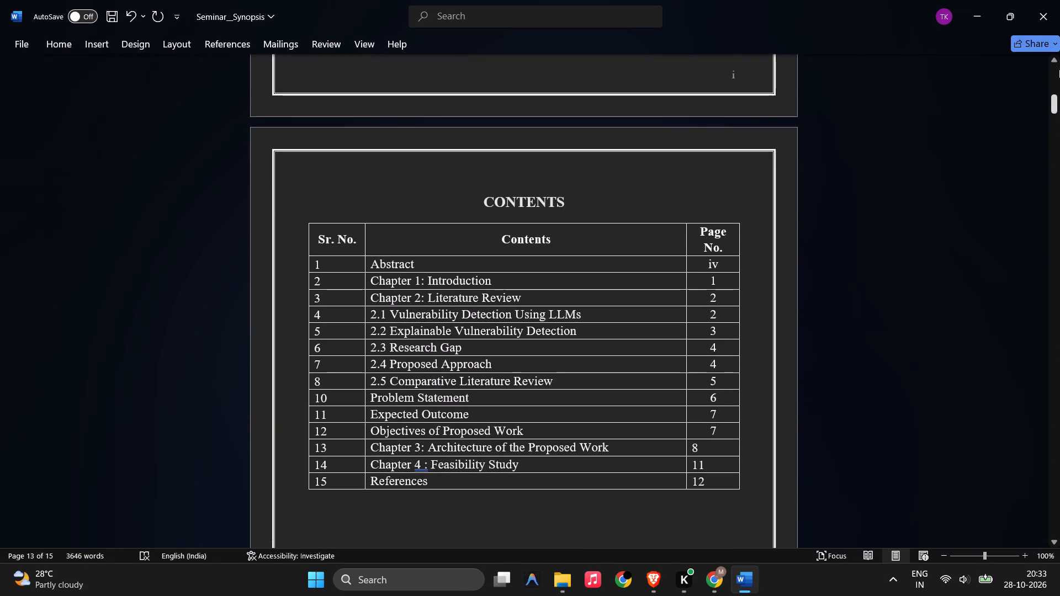
pyautogui.moveTo(1058, 103); pyautogui.dragTo(1059, 552)
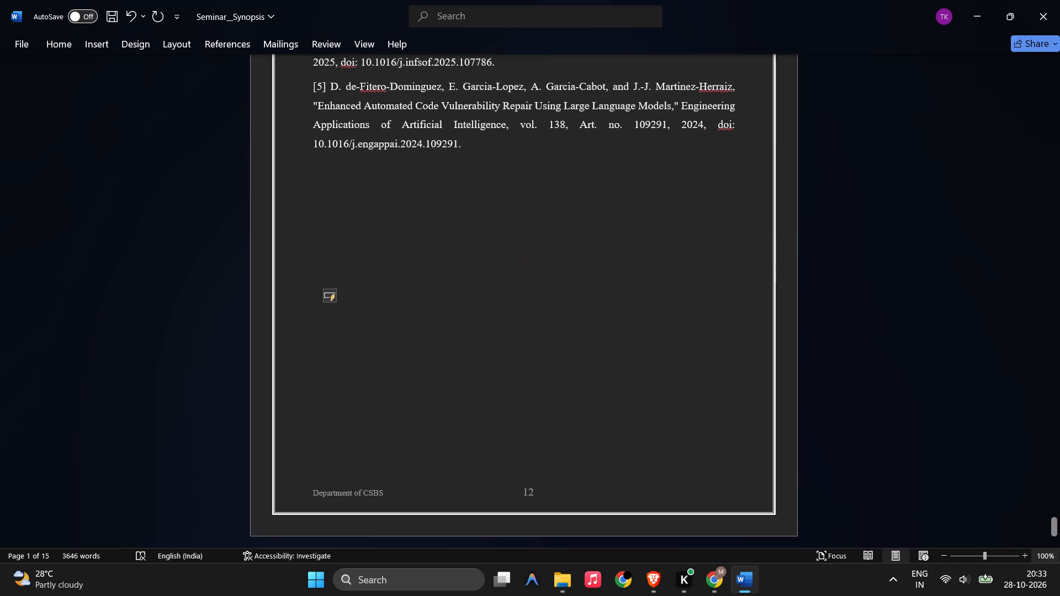
pyautogui.scroll(18, 846, 370)
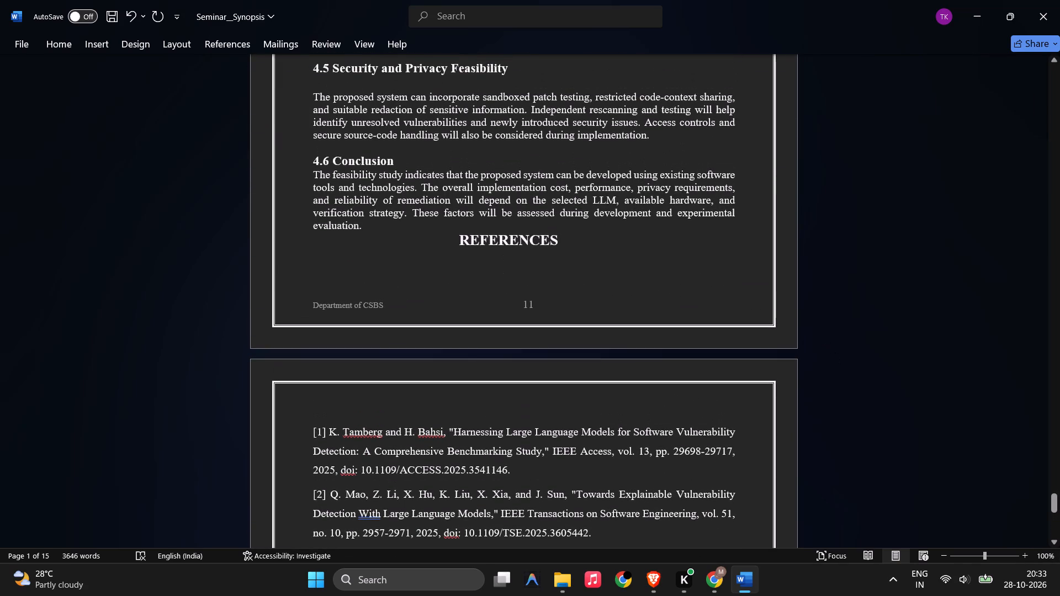
pyautogui.click(399, 230)
pyautogui.press('Return')
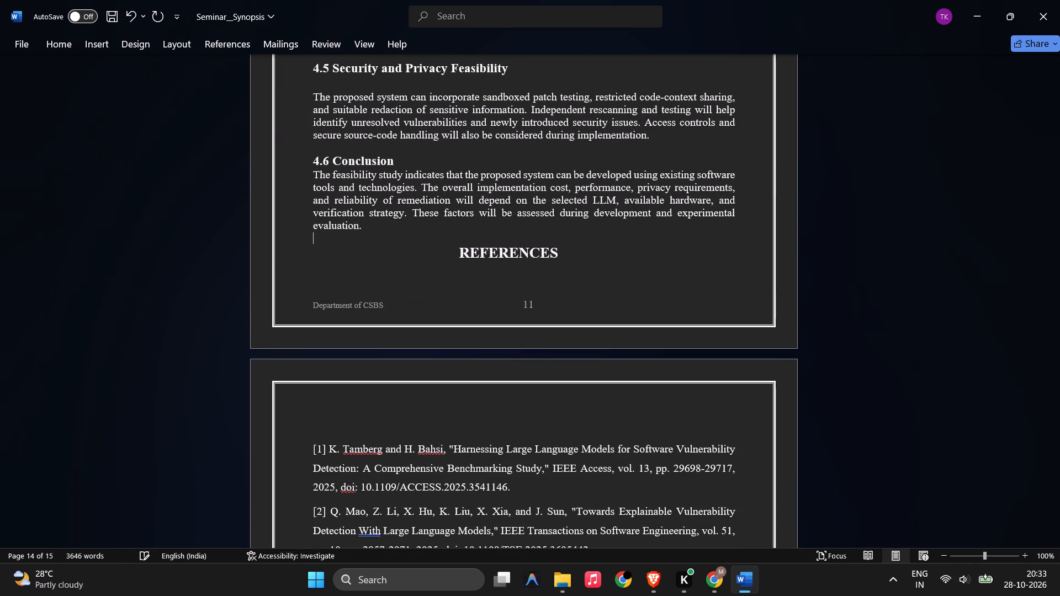
pyautogui.press('Return')
pyautogui.press('Return')
pyautogui.press('Return')
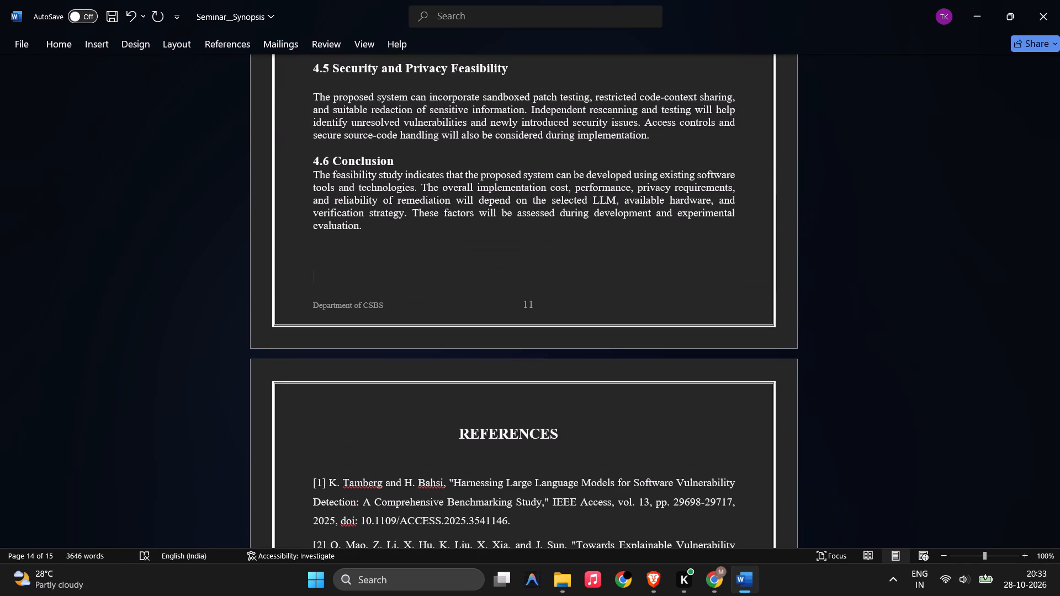
pyautogui.hotkey('ctrl', 's')
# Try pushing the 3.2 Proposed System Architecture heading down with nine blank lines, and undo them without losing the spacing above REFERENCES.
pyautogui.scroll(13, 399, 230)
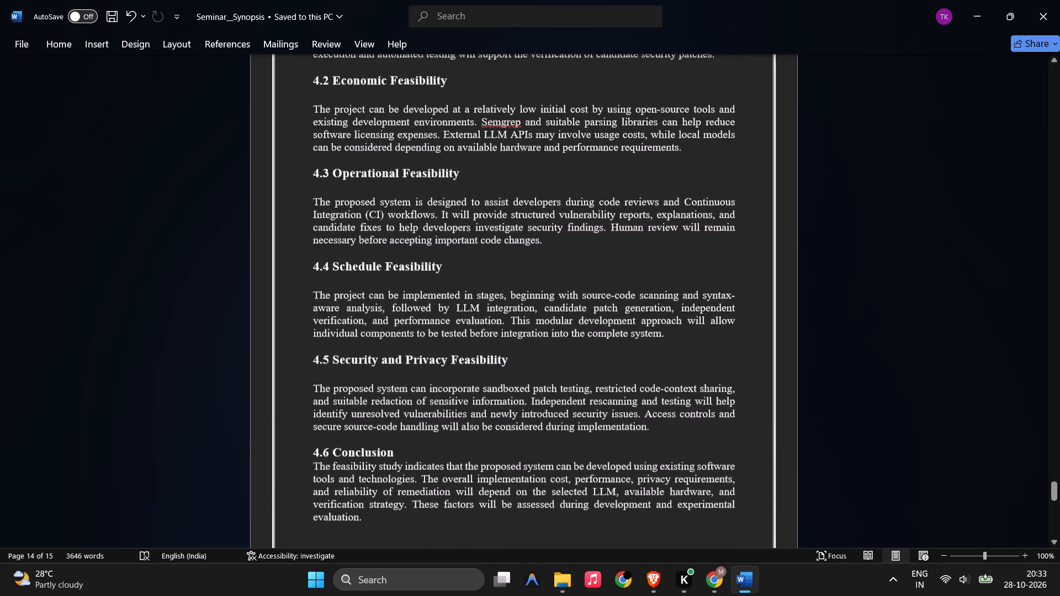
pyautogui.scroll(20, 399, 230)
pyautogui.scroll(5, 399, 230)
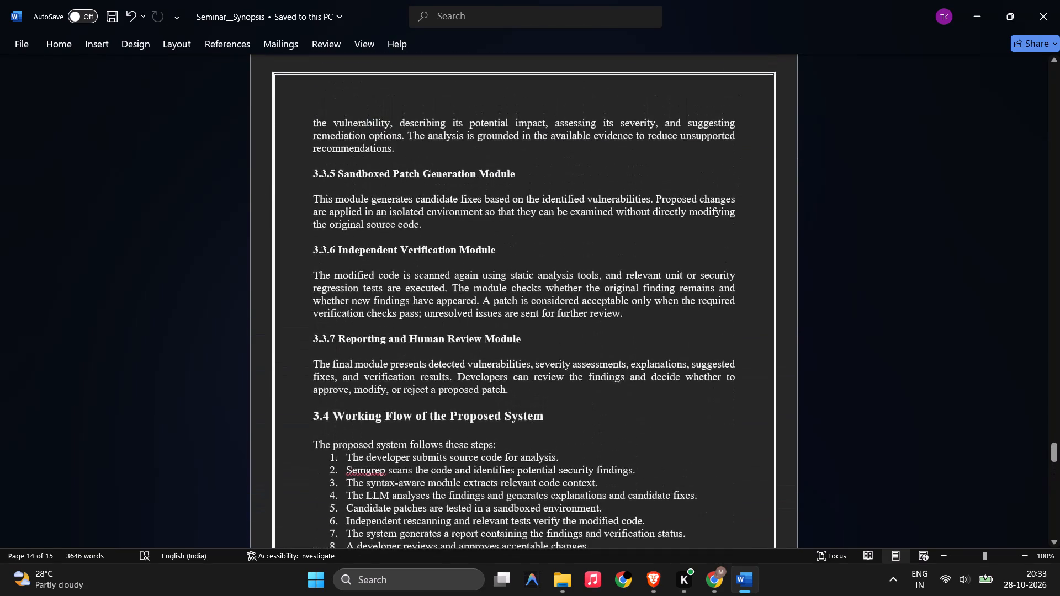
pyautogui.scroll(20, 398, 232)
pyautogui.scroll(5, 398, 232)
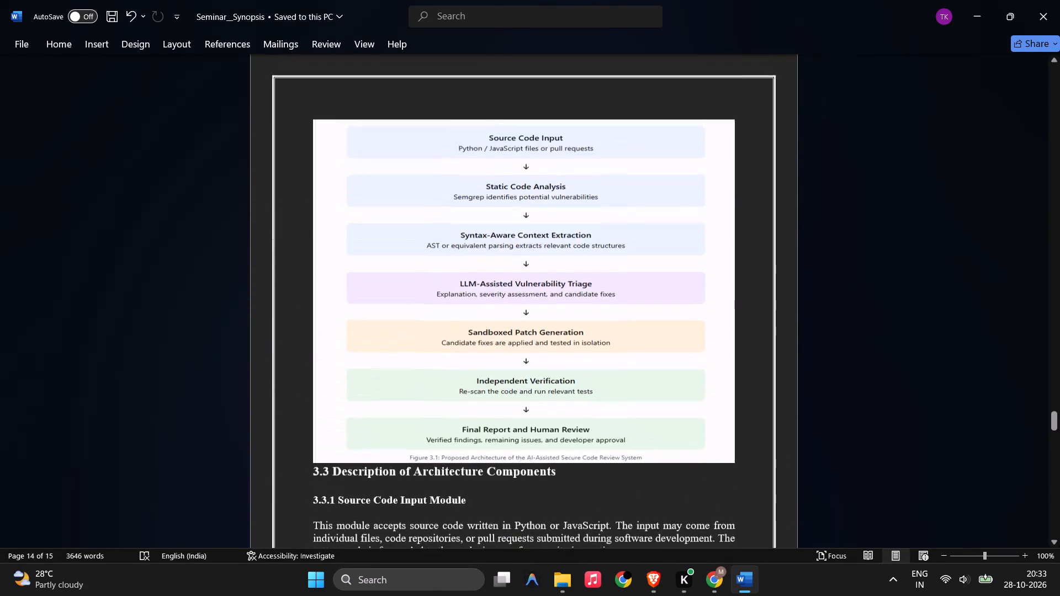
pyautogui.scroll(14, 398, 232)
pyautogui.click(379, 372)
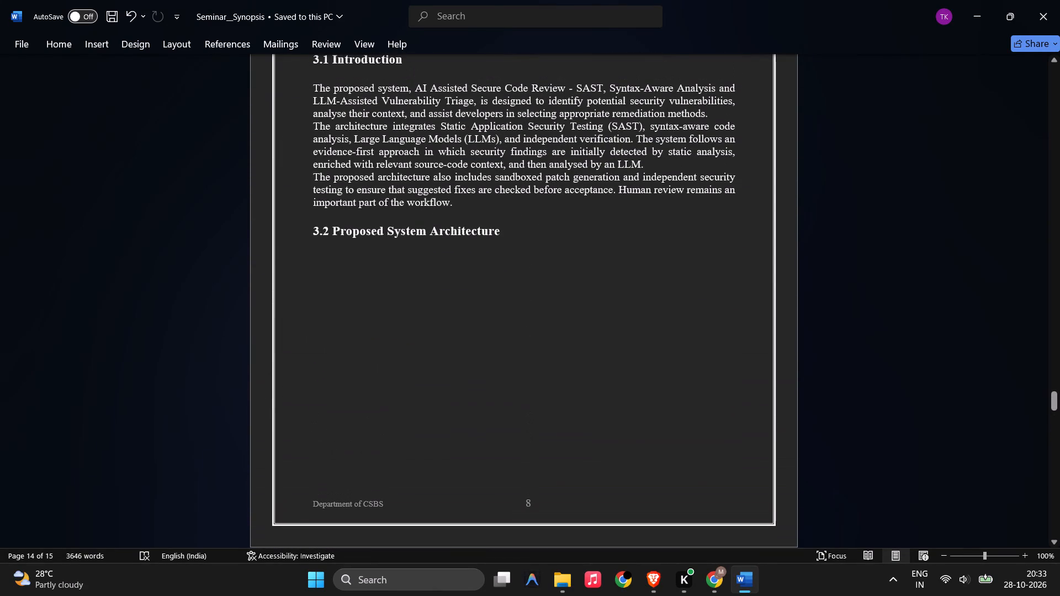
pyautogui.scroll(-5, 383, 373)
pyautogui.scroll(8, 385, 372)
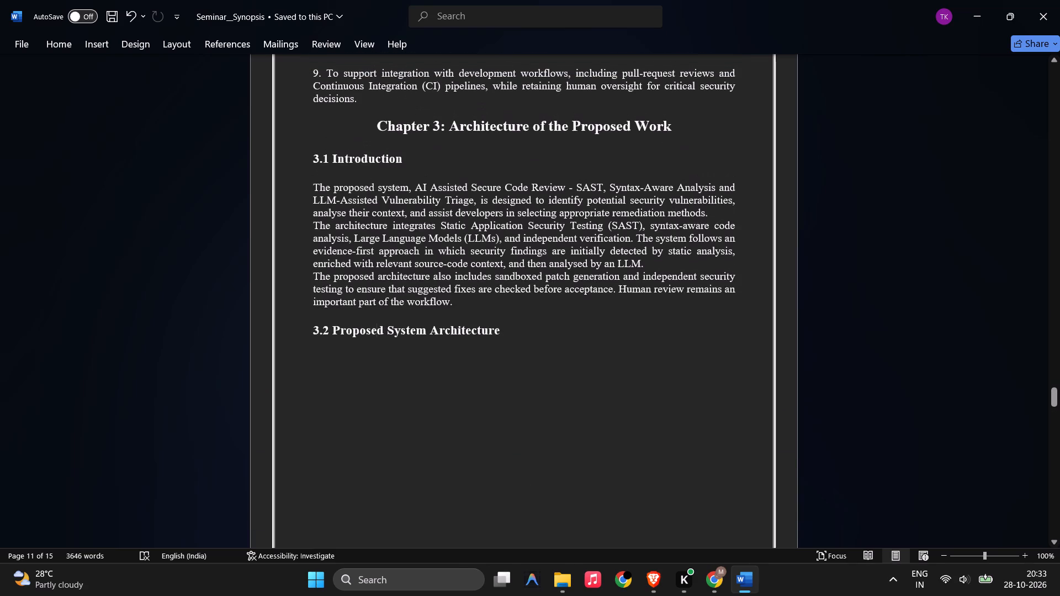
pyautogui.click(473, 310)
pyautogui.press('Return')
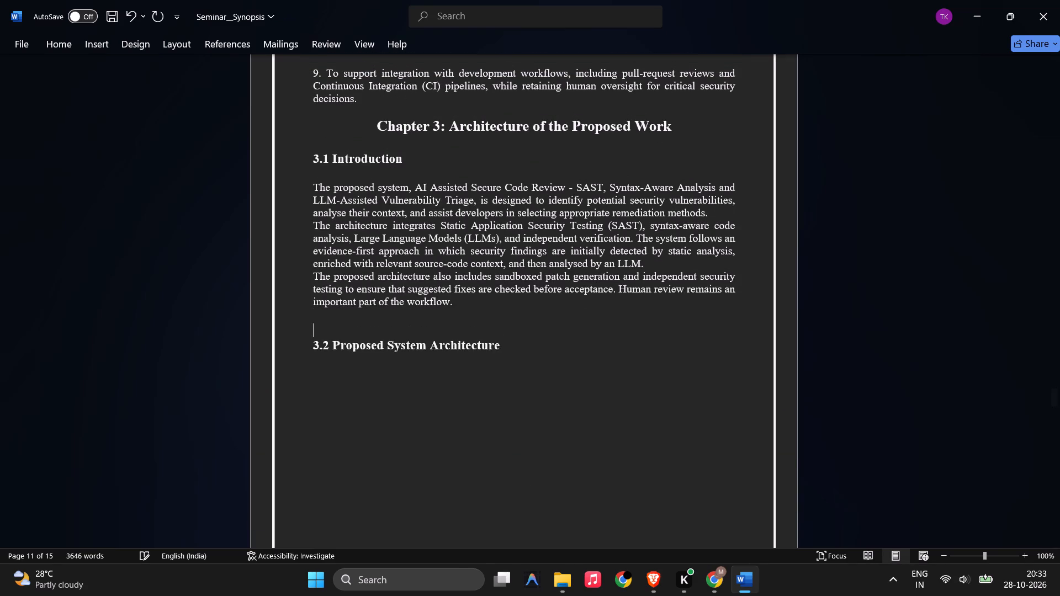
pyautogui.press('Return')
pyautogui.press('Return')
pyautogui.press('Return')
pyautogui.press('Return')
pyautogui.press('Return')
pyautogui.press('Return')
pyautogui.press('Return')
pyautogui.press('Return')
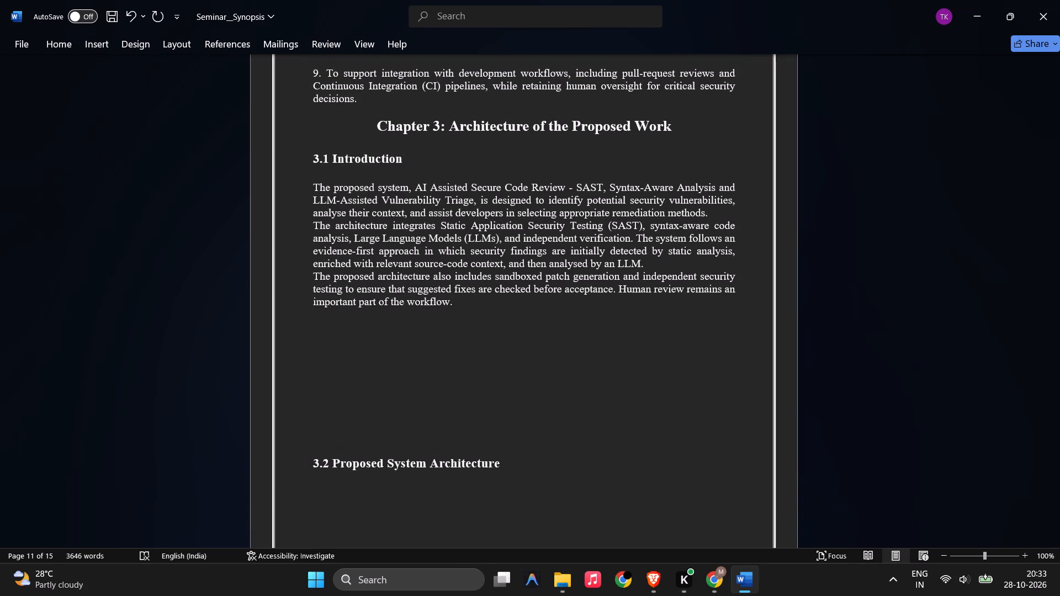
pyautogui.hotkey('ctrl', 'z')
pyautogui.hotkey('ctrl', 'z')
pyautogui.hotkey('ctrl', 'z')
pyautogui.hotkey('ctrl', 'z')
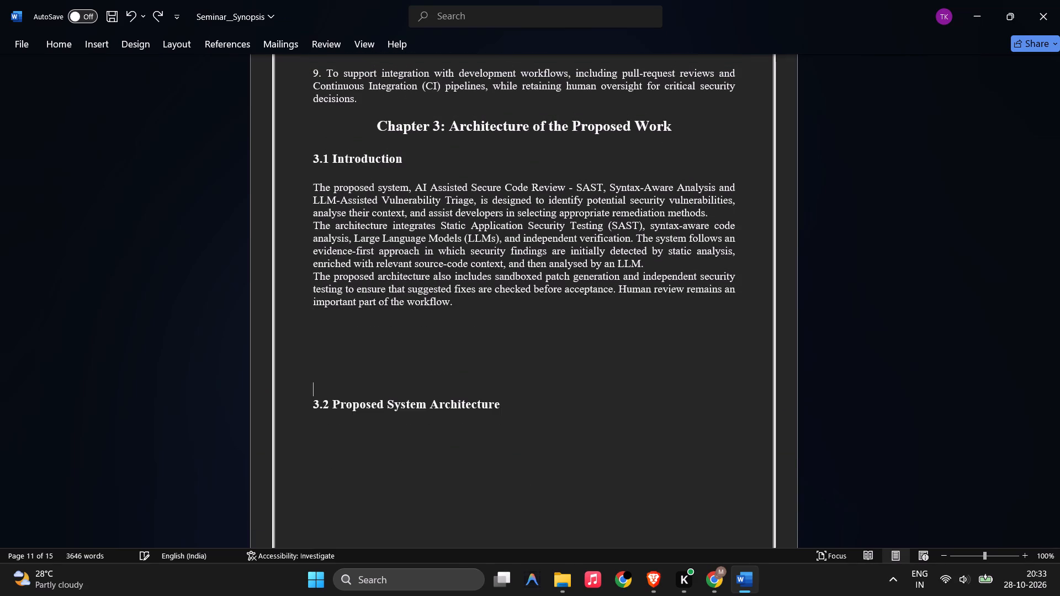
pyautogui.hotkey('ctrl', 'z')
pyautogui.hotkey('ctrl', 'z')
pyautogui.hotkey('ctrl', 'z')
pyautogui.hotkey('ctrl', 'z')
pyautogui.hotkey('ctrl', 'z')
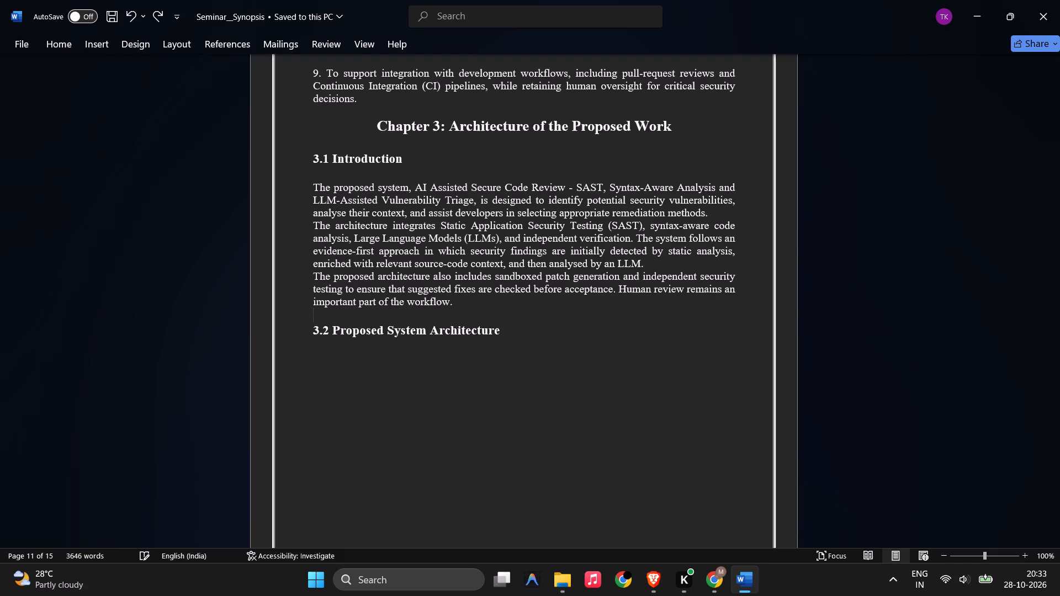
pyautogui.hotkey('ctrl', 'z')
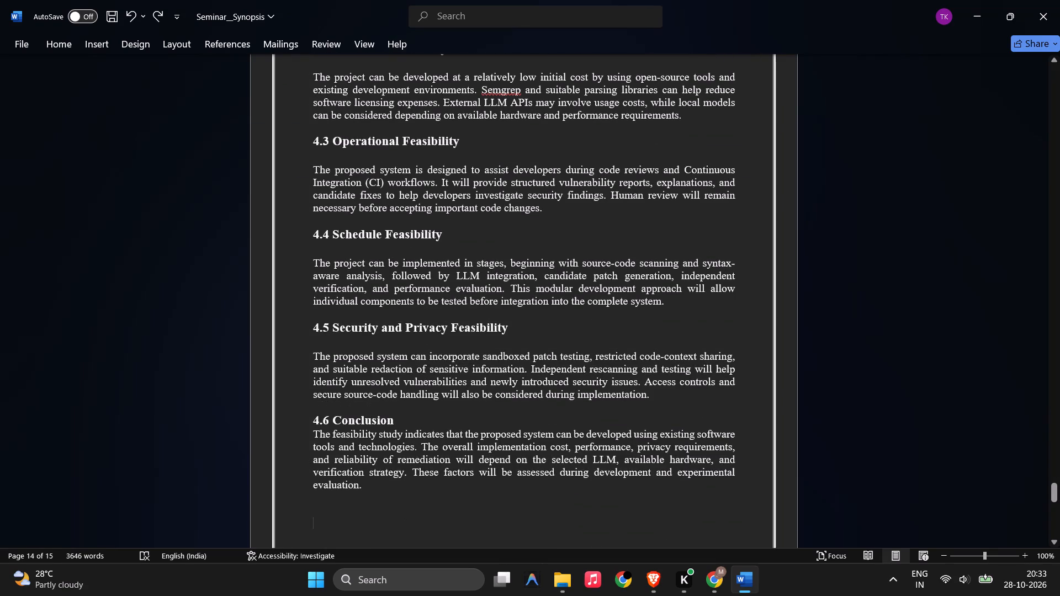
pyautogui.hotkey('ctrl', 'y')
# Remove the blank lines between the 3.1 Introduction text and the 3.2 Proposed System Architecture heading.
pyautogui.hotkey('ctrl', 'y')
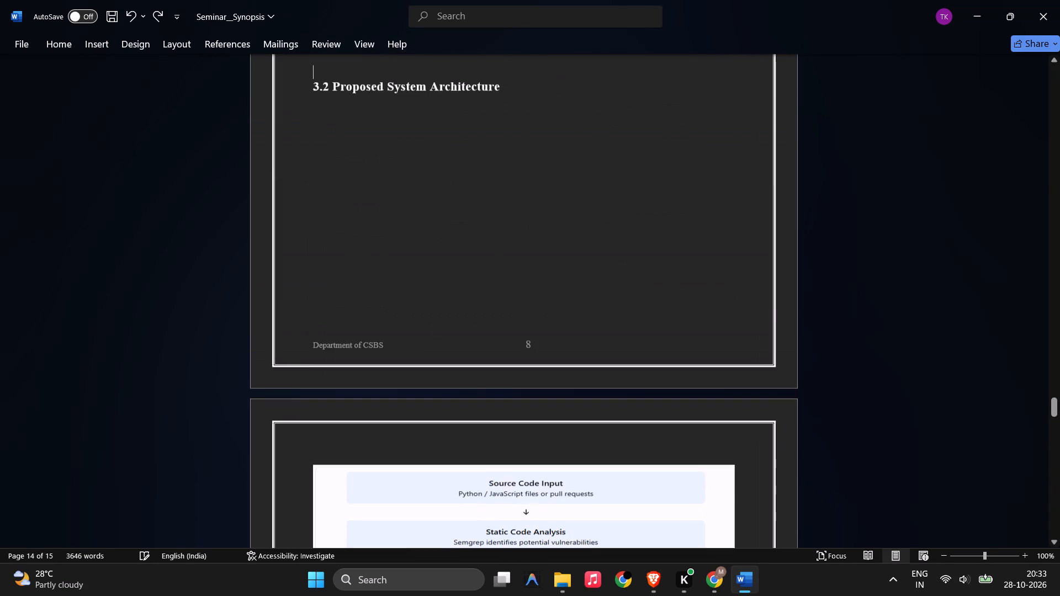
pyautogui.scroll(2, 475, 311)
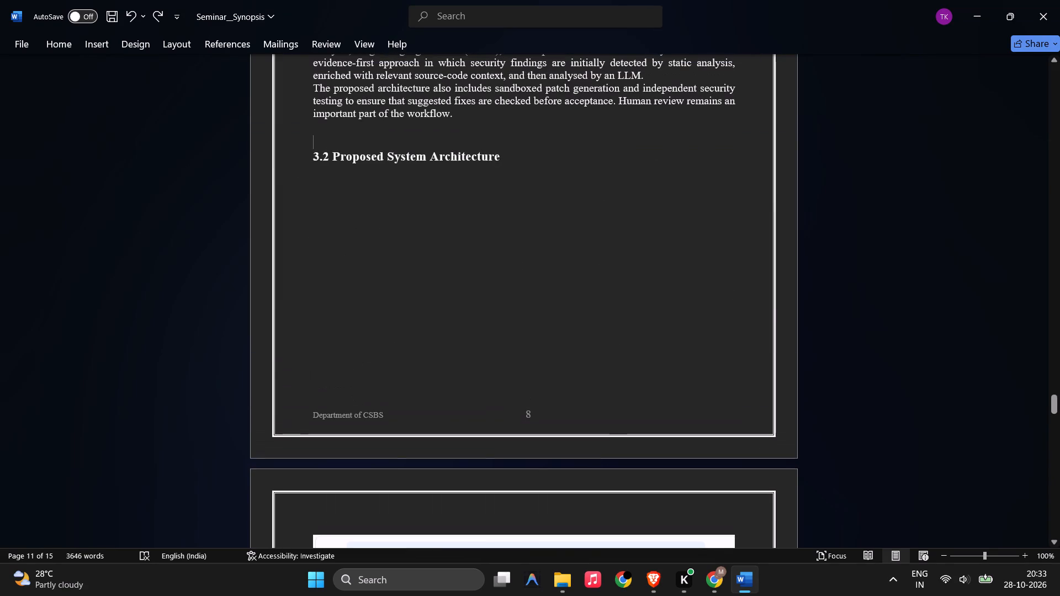
pyautogui.press('BackSpace')
pyautogui.press('BackSpace')
# Stretch the Figure 3.1 architecture diagram slightly taller by extending its bottom edge.
pyautogui.scroll(-4, 476, 311)
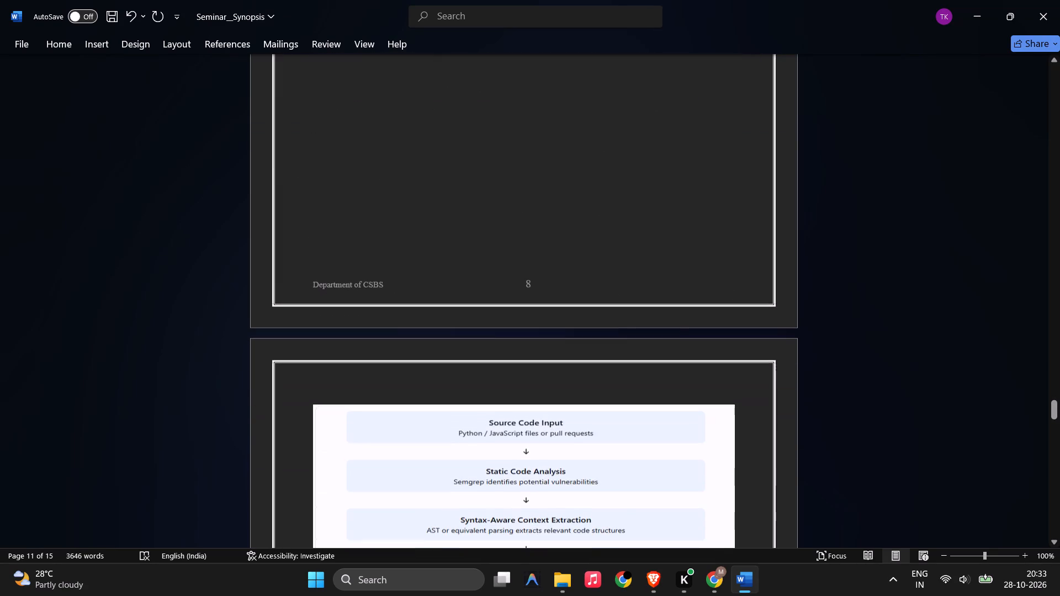
pyautogui.scroll(-4, 534, 453)
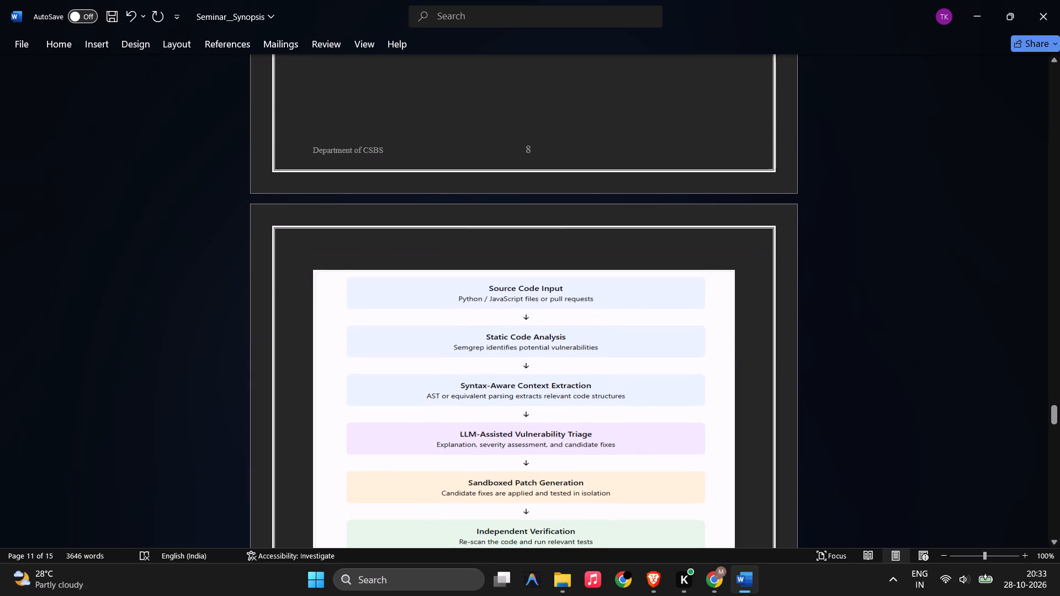
pyautogui.scroll(-7, 563, 496)
pyautogui.click(478, 349)
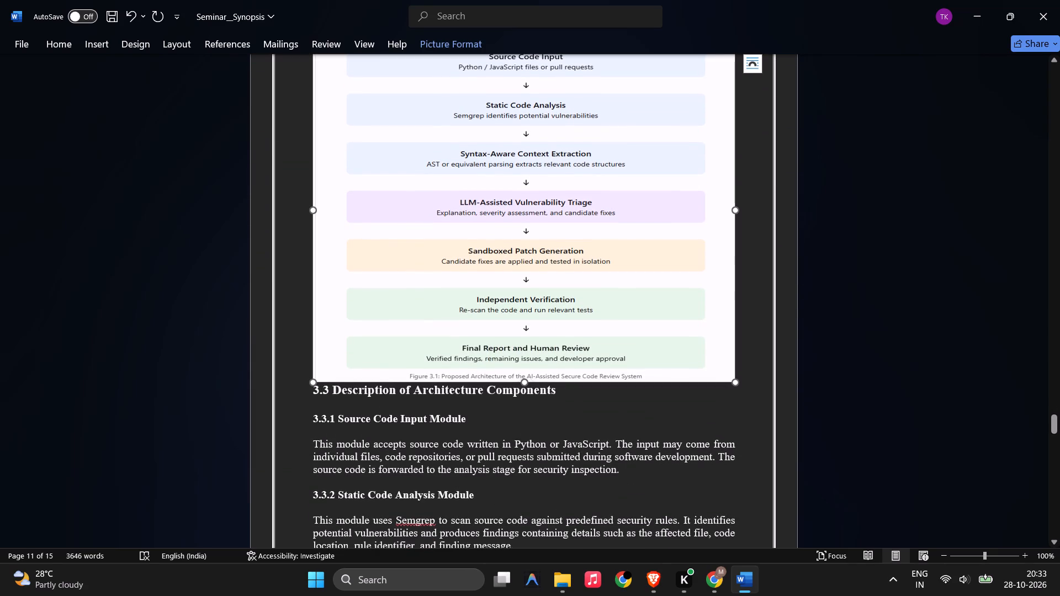
pyautogui.moveTo(521, 381); pyautogui.dragTo(530, 405)
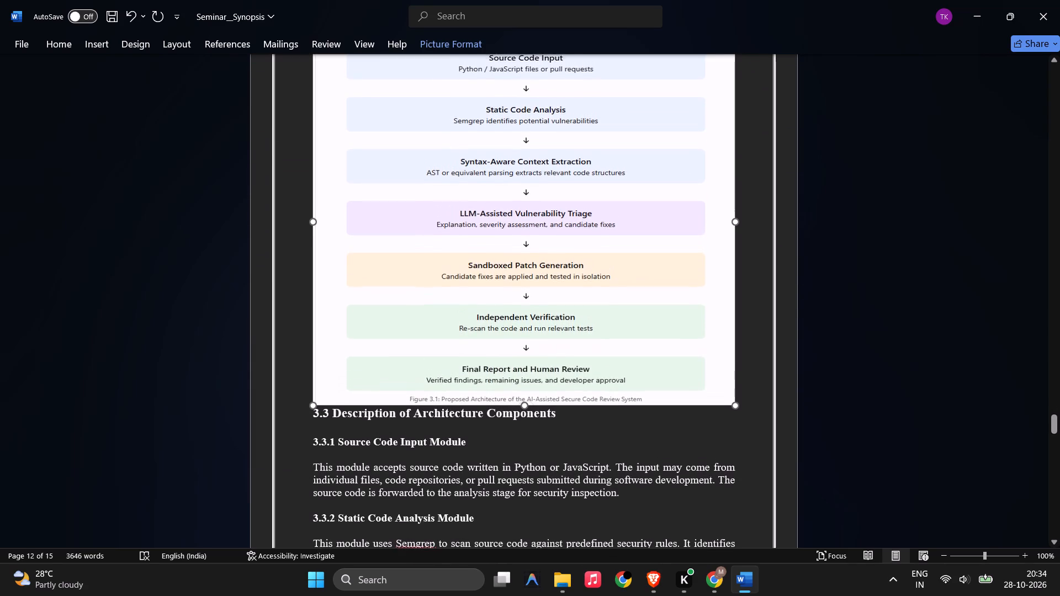
# Shrink the Figure 3.1 architecture diagram until it fits on page 8 beneath the 3.2 Proposed System Architecture heading.
pyautogui.moveTo(530, 405); pyautogui.dragTo(544, 174)
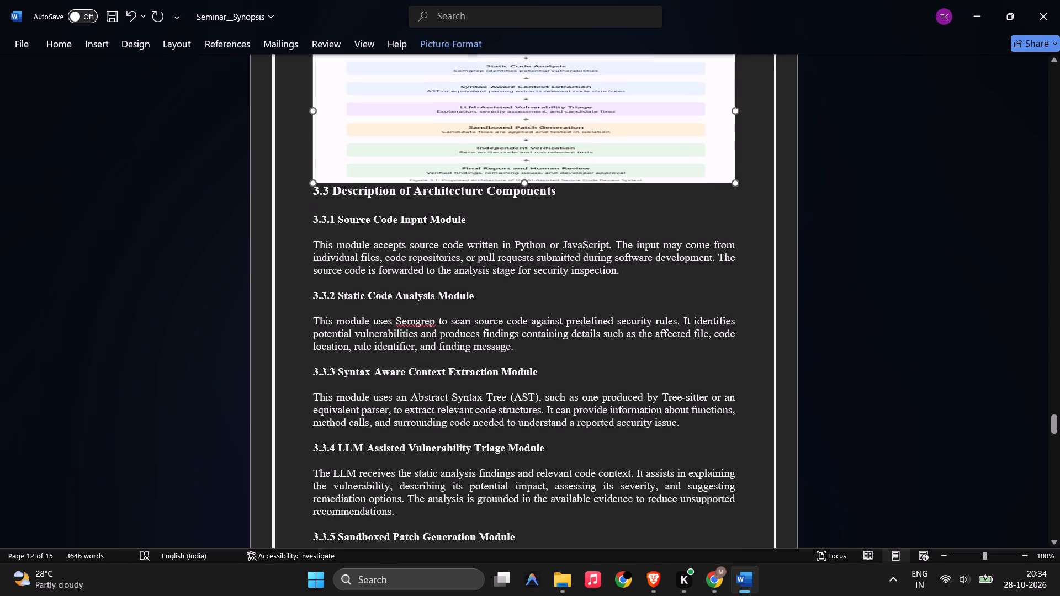
pyautogui.moveTo(544, 174); pyautogui.dragTo(549, 469)
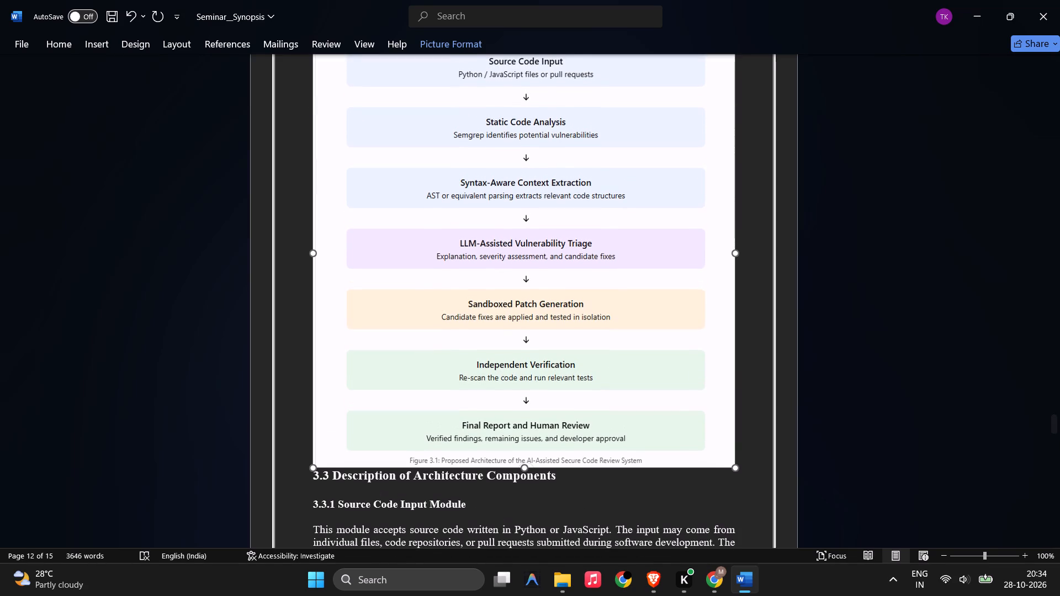
pyautogui.moveTo(549, 469); pyautogui.dragTo(551, 469)
pyautogui.moveTo(738, 471); pyautogui.dragTo(734, 466)
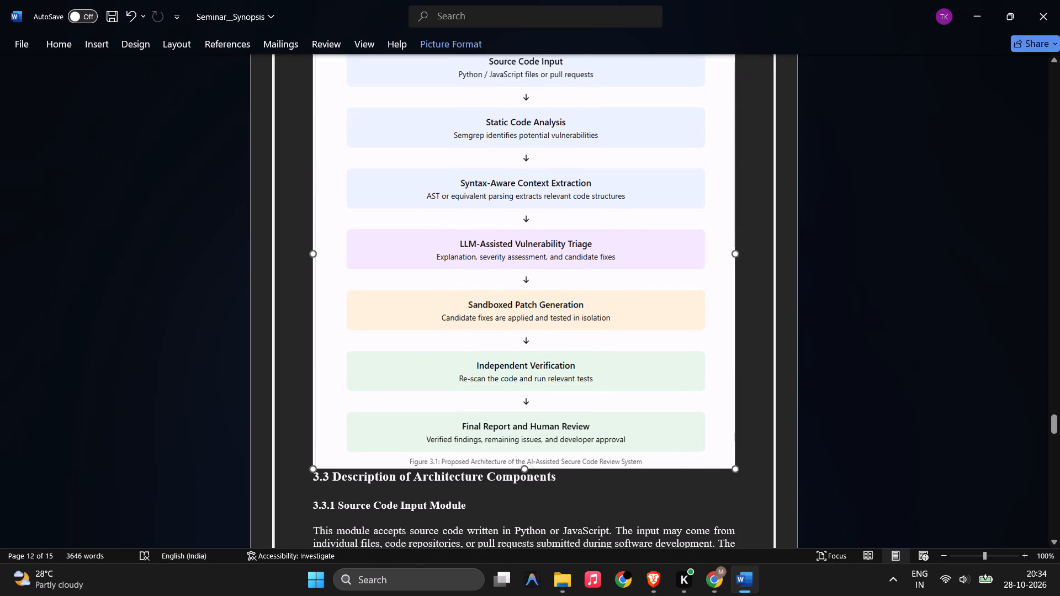
pyautogui.moveTo(734, 466); pyautogui.dragTo(597, 244)
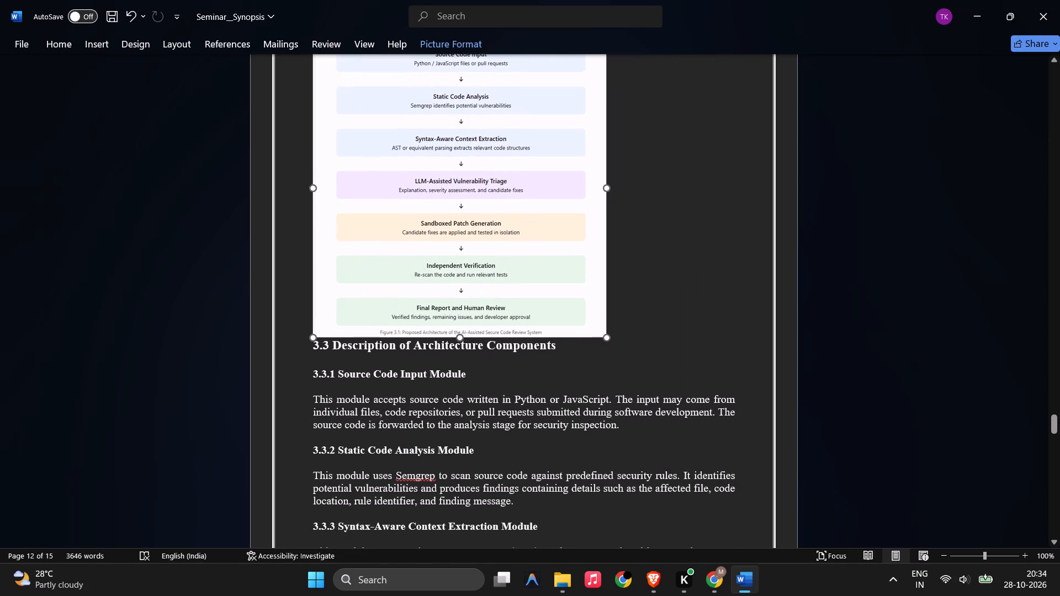
pyautogui.moveTo(597, 244); pyautogui.dragTo(513, 153)
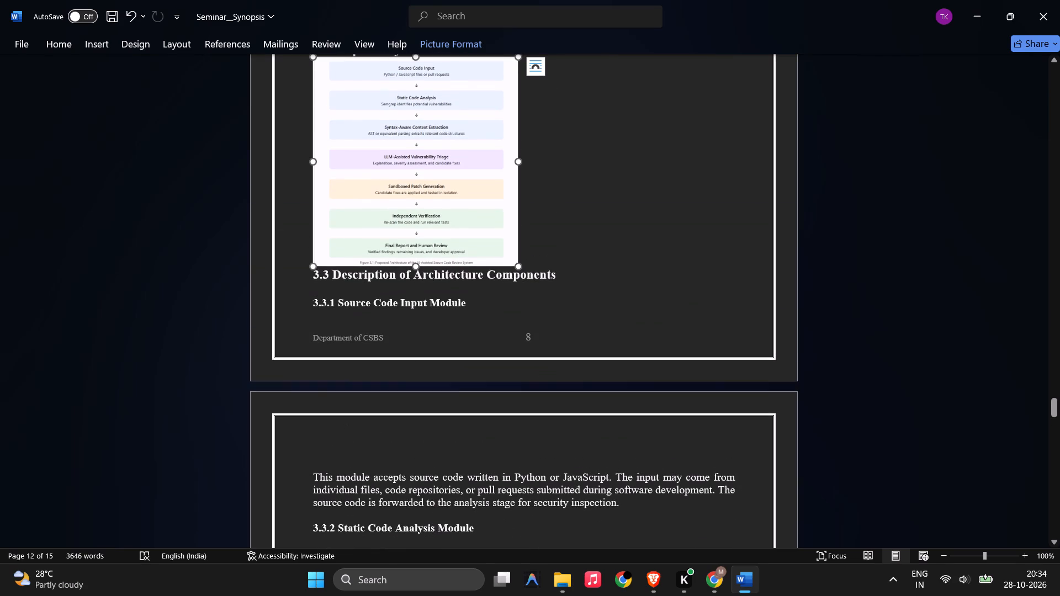
# Widen the Figure 3.1 diagram to slightly beyond the text width and extend its bottom edge down close to the page 8 footer.
pyautogui.scroll(2, 458, 178)
pyautogui.moveTo(518, 226); pyautogui.dragTo(574, 227)
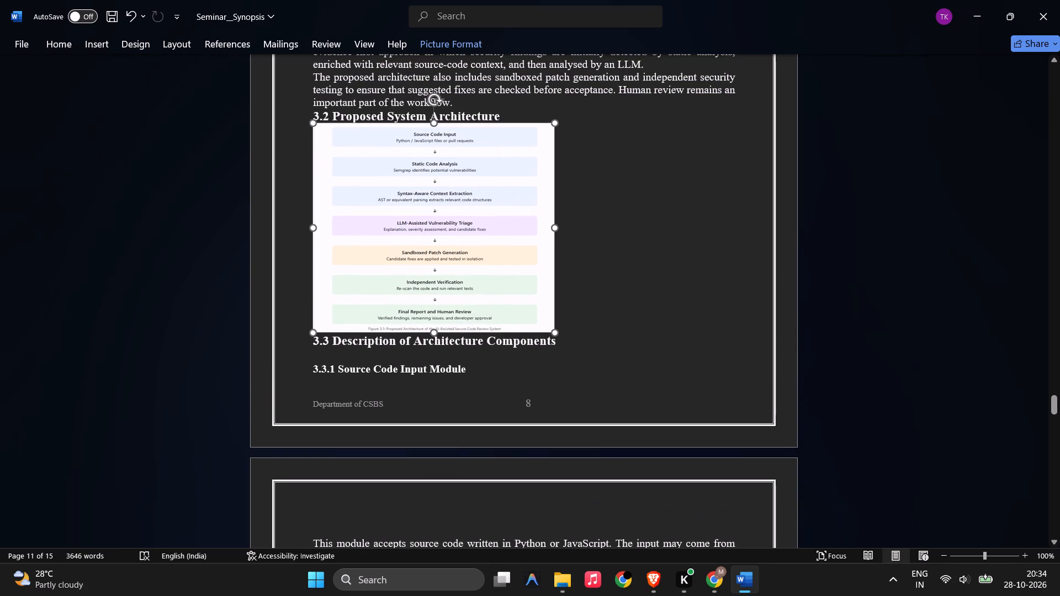
pyautogui.moveTo(574, 227); pyautogui.dragTo(749, 252)
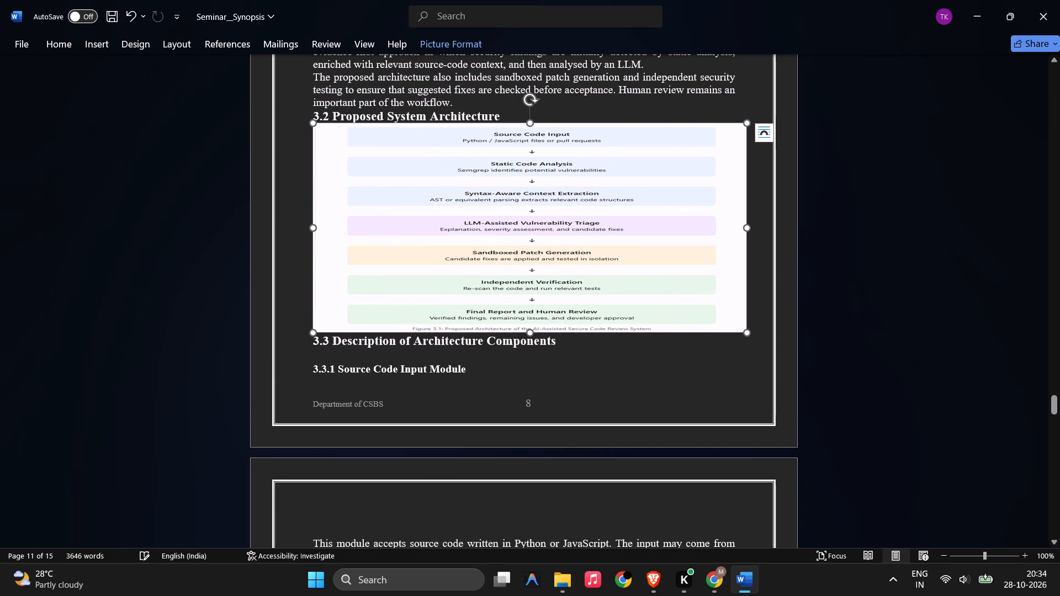
pyautogui.moveTo(530, 334); pyautogui.dragTo(533, 343)
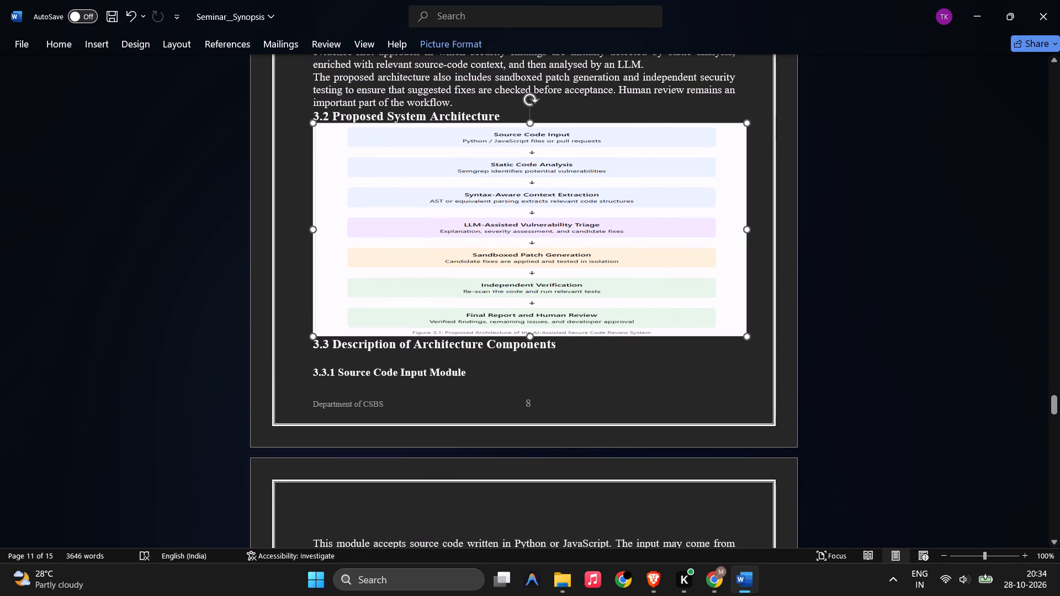
pyautogui.moveTo(533, 343); pyautogui.dragTo(538, 380)
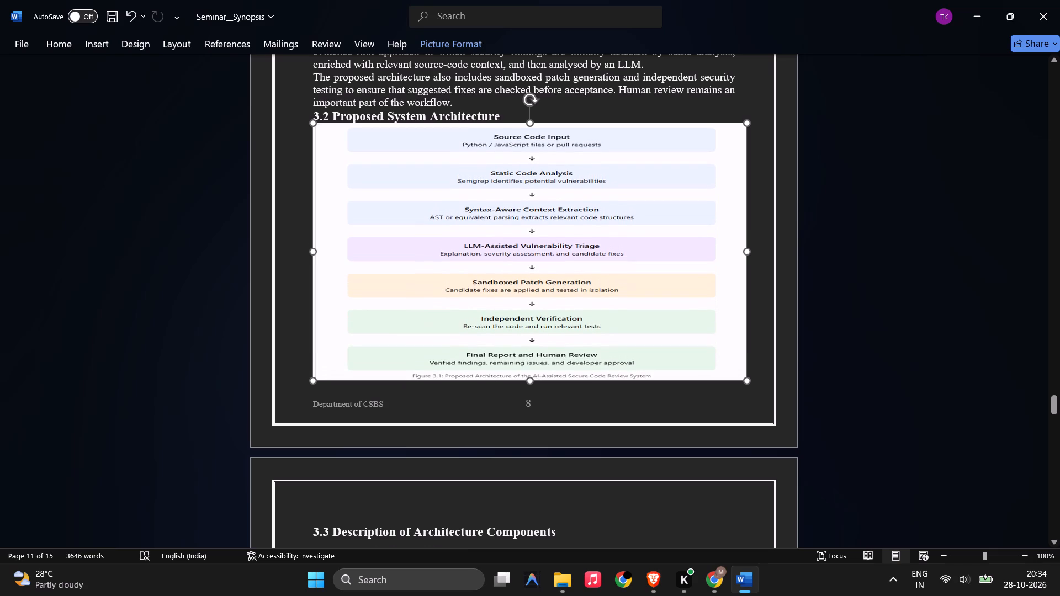
pyautogui.moveTo(538, 380); pyautogui.dragTo(538, 377)
# Remove the blank line between the 3.1 Introduction heading and its first paragraph.
pyautogui.scroll(6, 469, 180)
pyautogui.click(403, 167)
pyautogui.press('BackSpace')
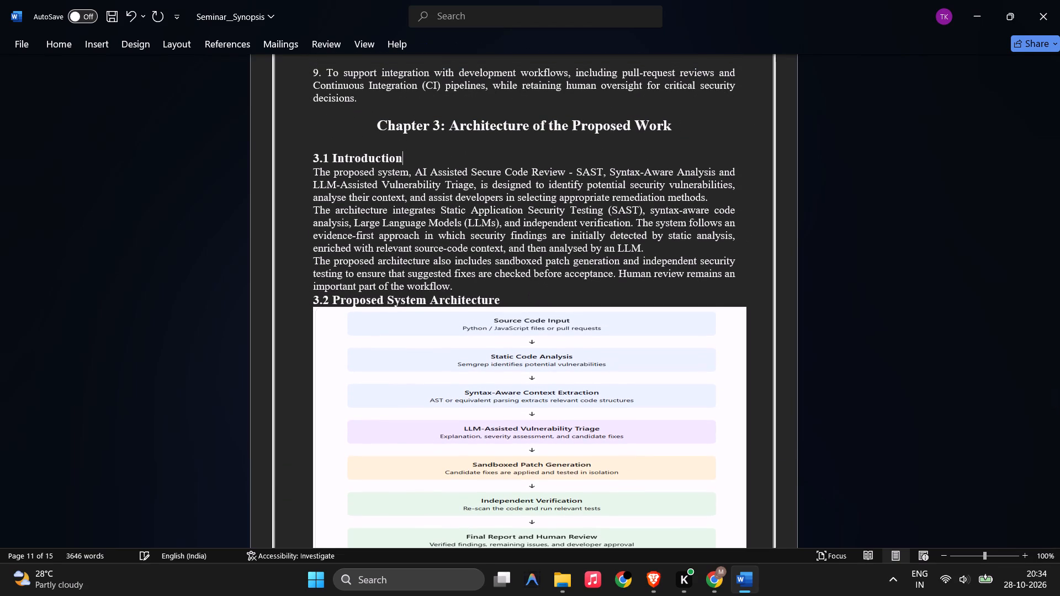
# Extend the Figure 3.1 diagram's bottom edge to fill page 8 so the 3.3 heading starts the following page, and save the document.
pyautogui.scroll(-4, 468, 291)
pyautogui.click(485, 370)
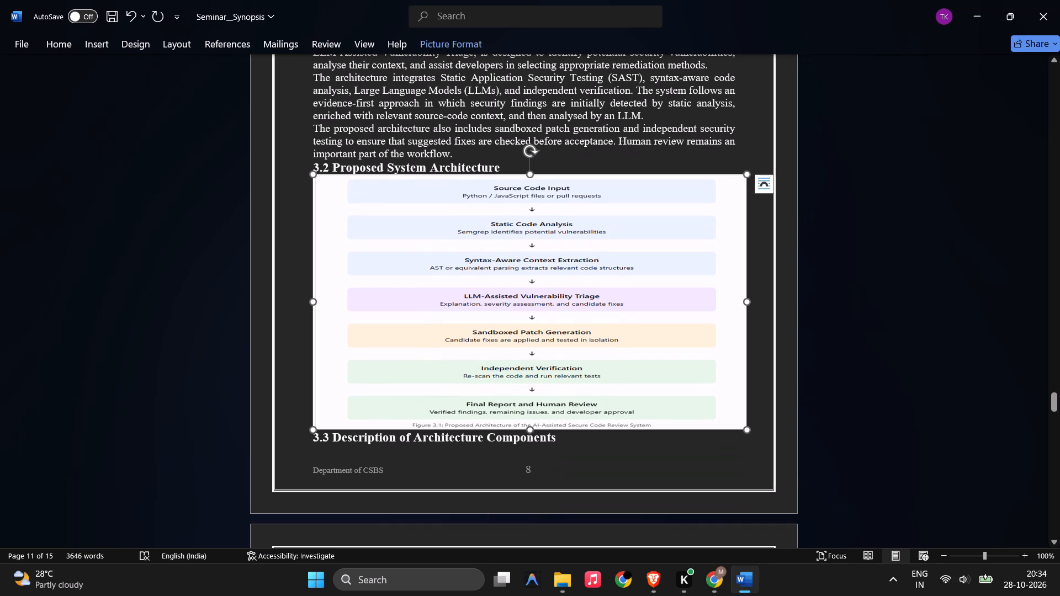
pyautogui.moveTo(530, 430); pyautogui.dragTo(529, 450)
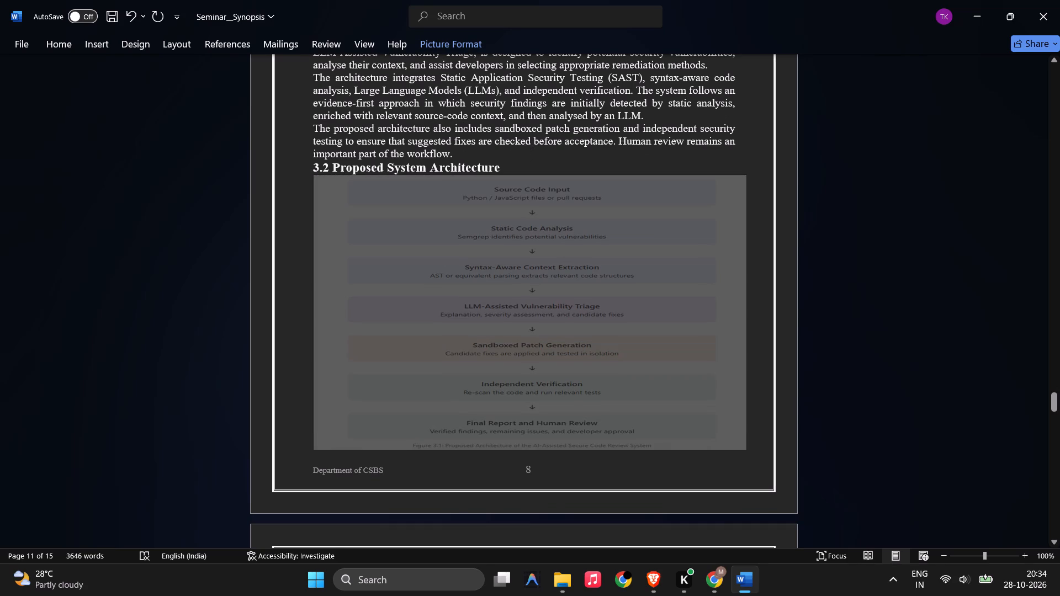
pyautogui.moveTo(529, 450); pyautogui.dragTo(529, 448)
pyautogui.scroll(-6, 535, 388)
pyautogui.hotkey('ctrl', 's')
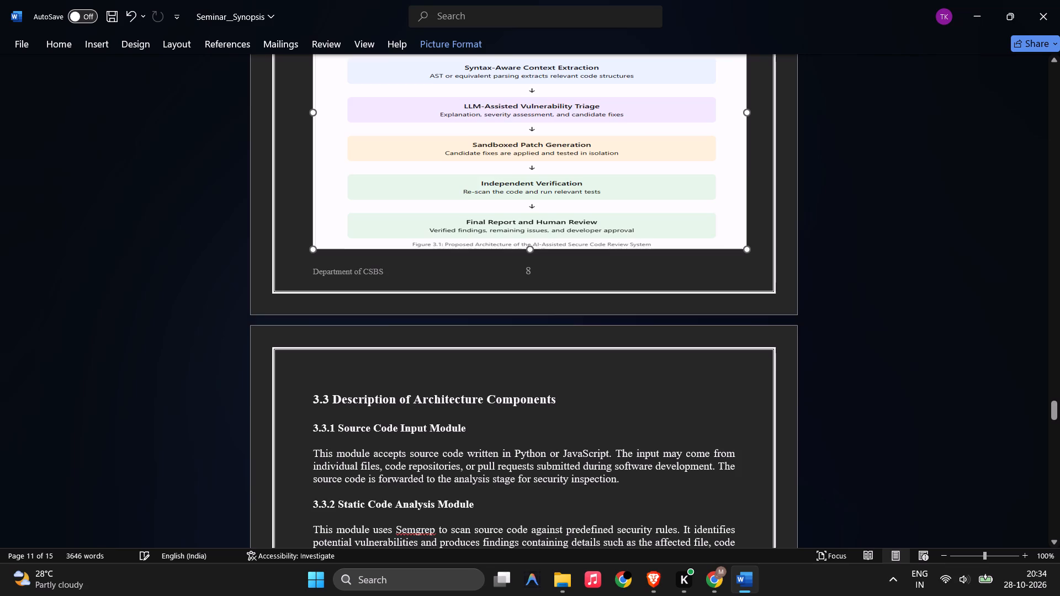
# Review the pages from Chapter 3 back to the title page, including the page numbers in the contents table.
pyautogui.scroll(20, 535, 388)
pyautogui.scroll(11, 535, 388)
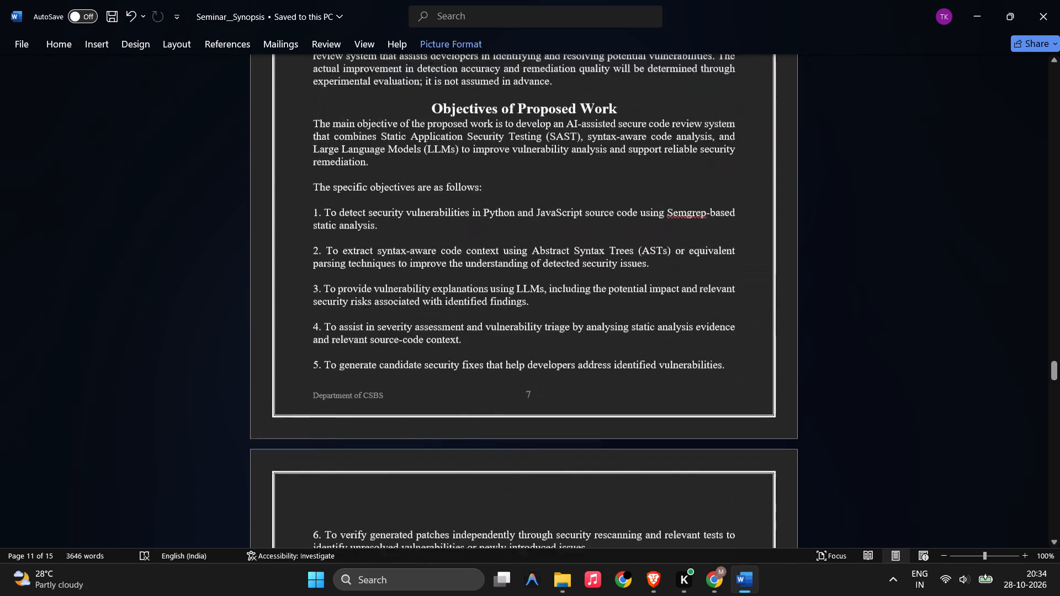
pyautogui.scroll(20, 535, 387)
pyautogui.scroll(14, 535, 387)
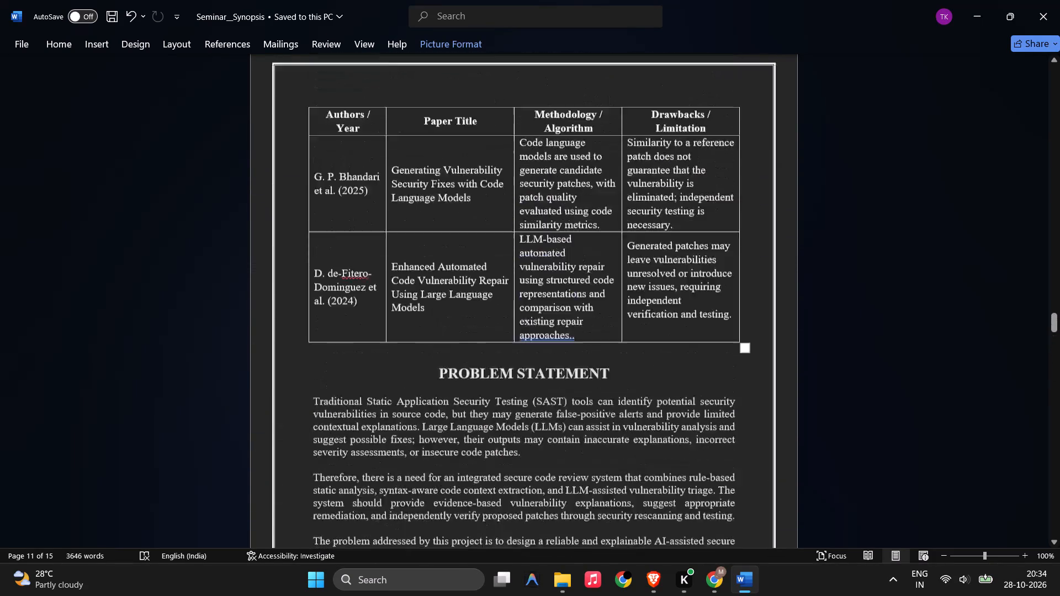
pyautogui.scroll(20, 535, 387)
pyautogui.scroll(14, 535, 387)
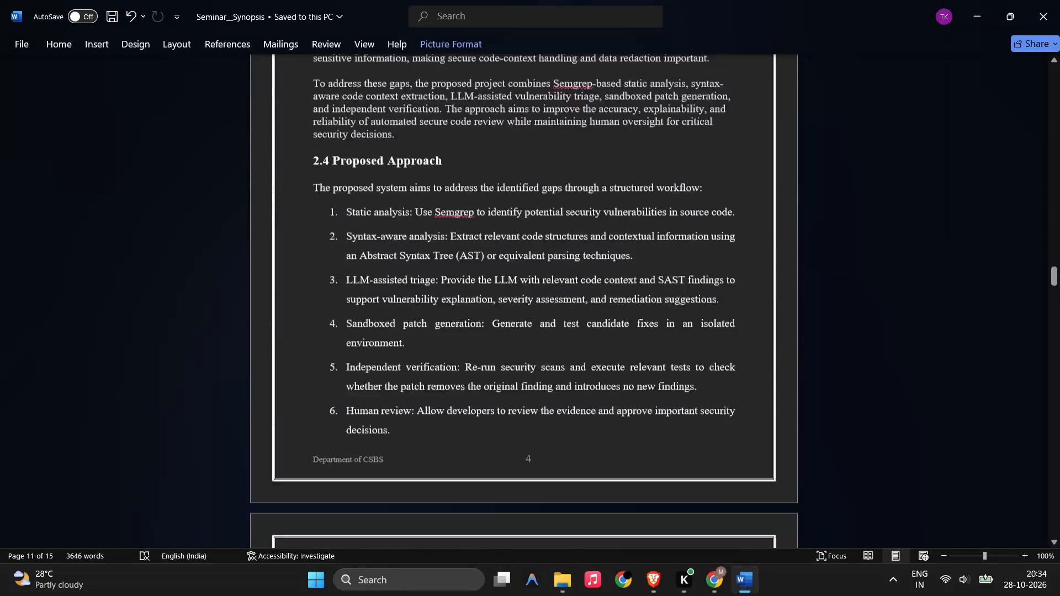
pyautogui.scroll(20, 535, 387)
pyautogui.scroll(14, 535, 387)
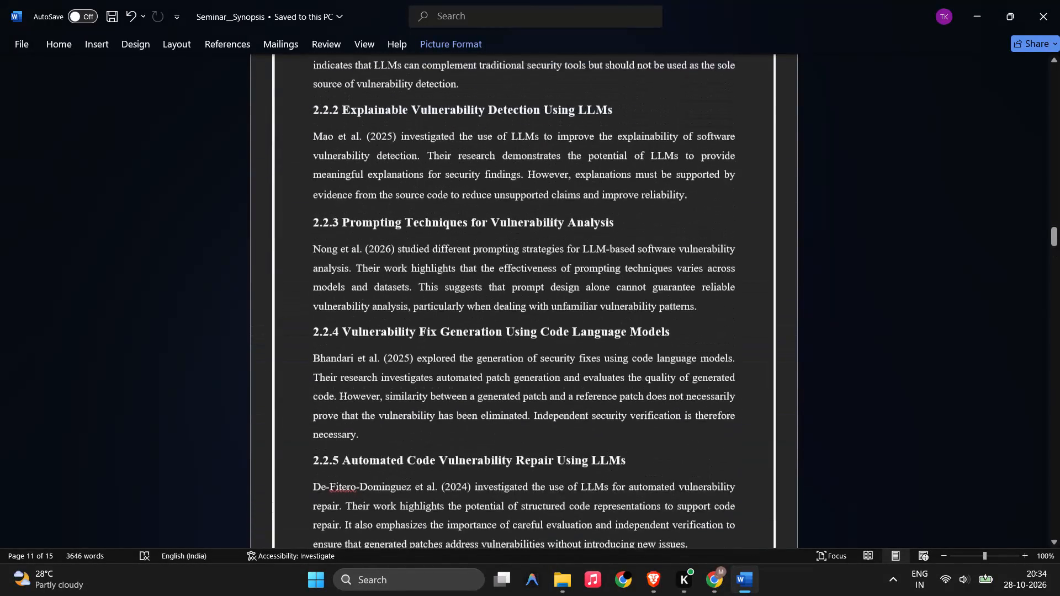
pyautogui.scroll(20, 535, 382)
pyautogui.scroll(14, 535, 382)
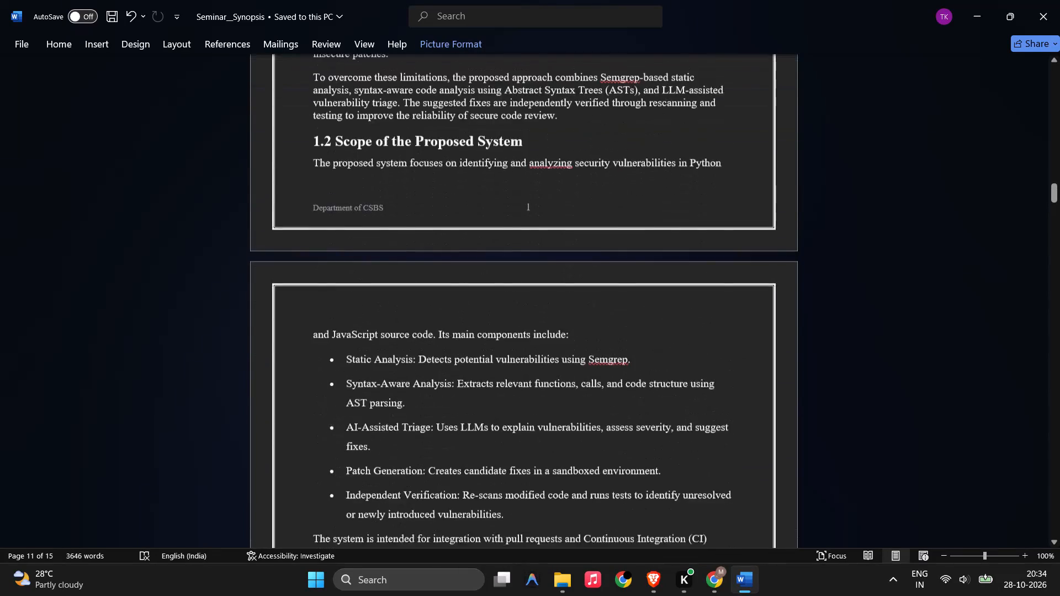
pyautogui.scroll(7, 535, 377)
pyautogui.scroll(19, 535, 377)
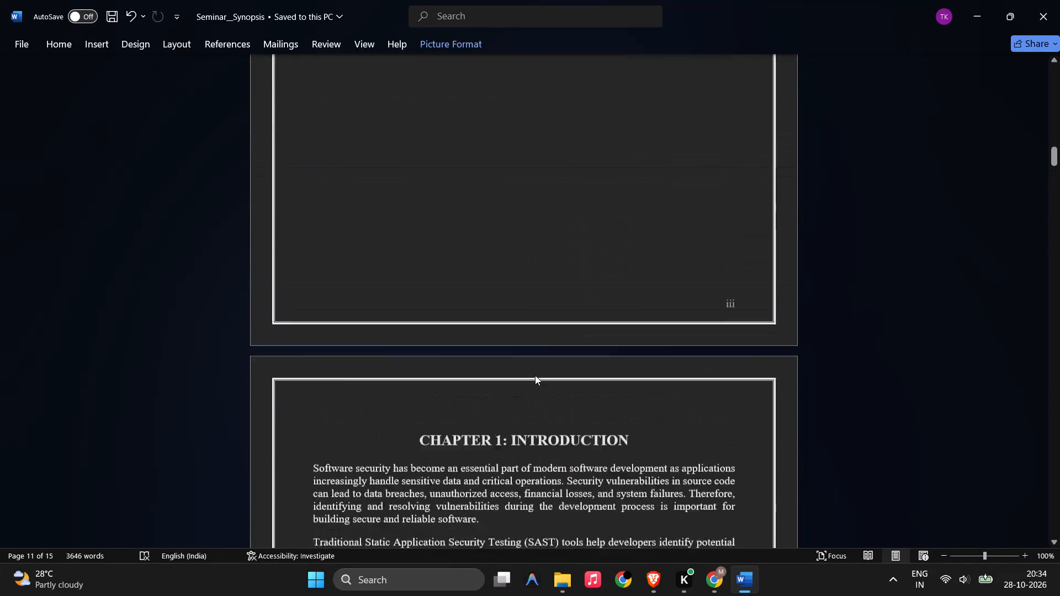
pyautogui.scroll(20, 535, 375)
pyautogui.scroll(15, 535, 375)
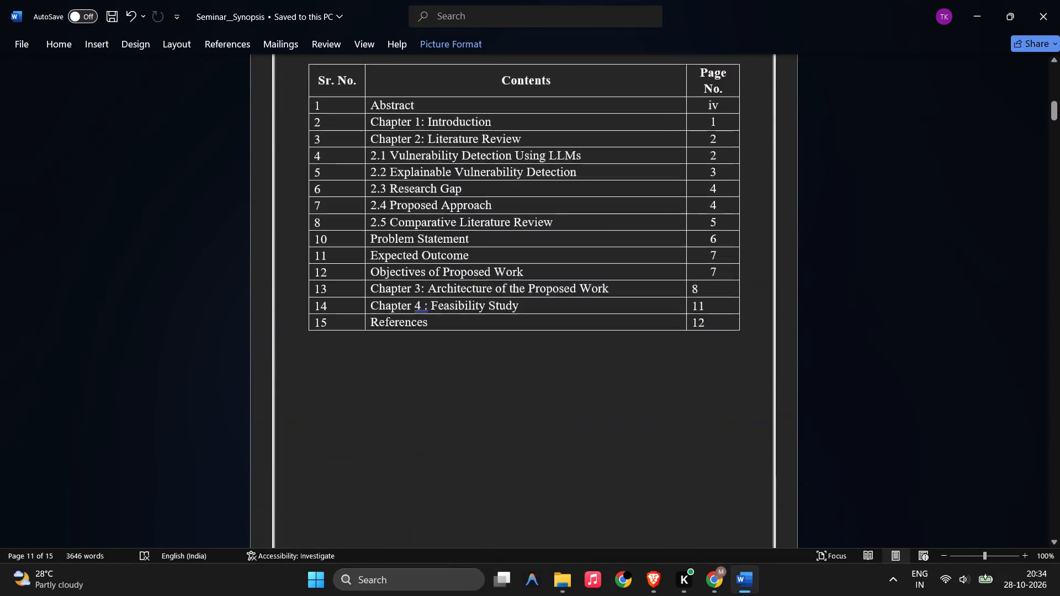
pyautogui.scroll(3, 535, 374)
pyautogui.scroll(18, 535, 374)
pyautogui.scroll(7, 536, 363)
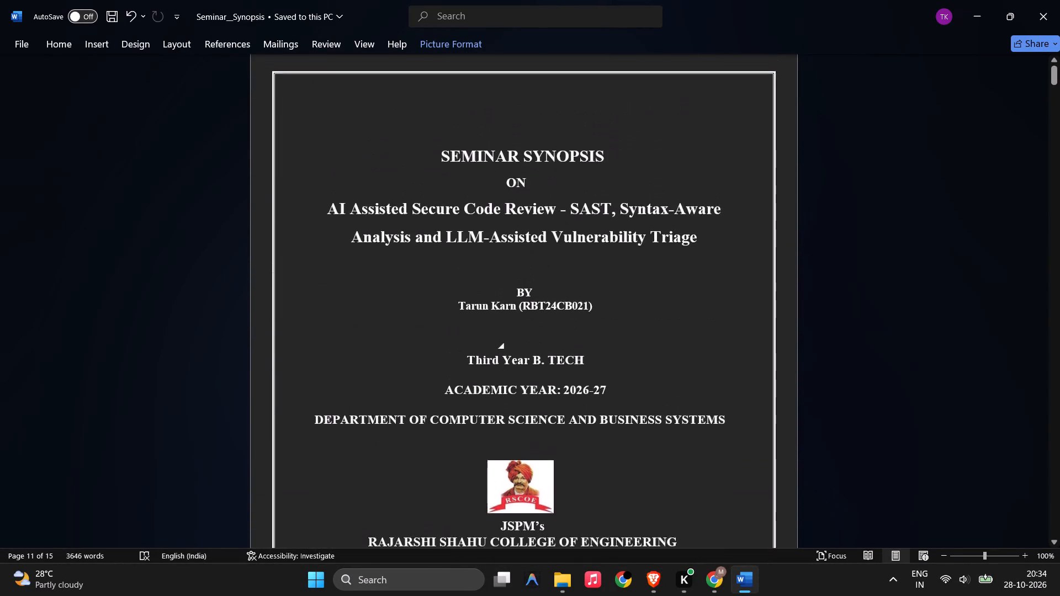
pyautogui.scroll(3, 536, 361)
# Remove six blank lines between the 3.5 Summary paragraph and the Chapter 4 : Feasibility Study heading.
pyautogui.moveTo(1052, 78); pyautogui.dragTo(1059, 566)
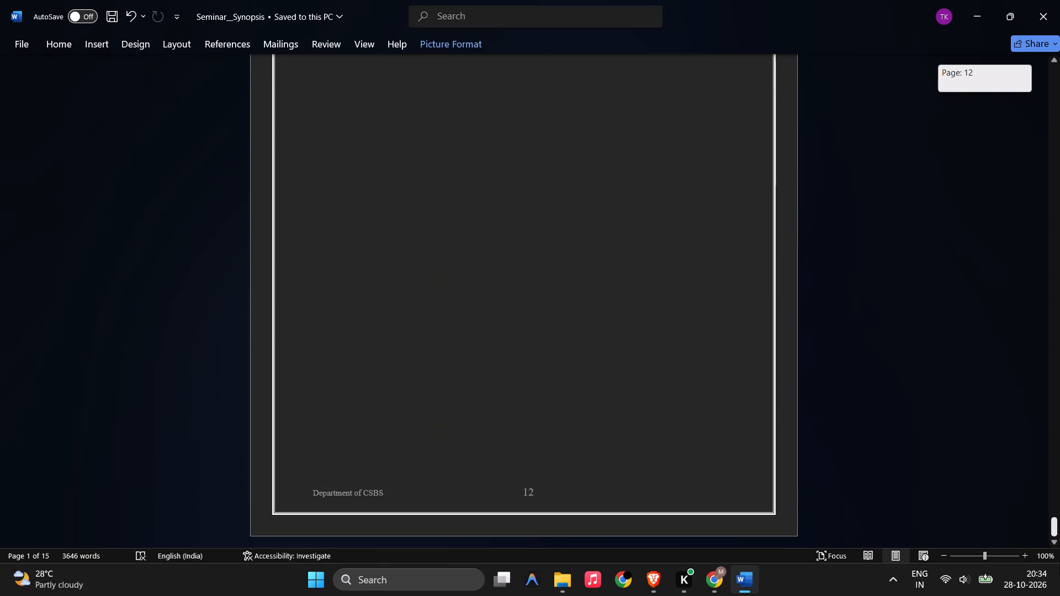
pyautogui.moveTo(1059, 566); pyautogui.dragTo(1052, 485)
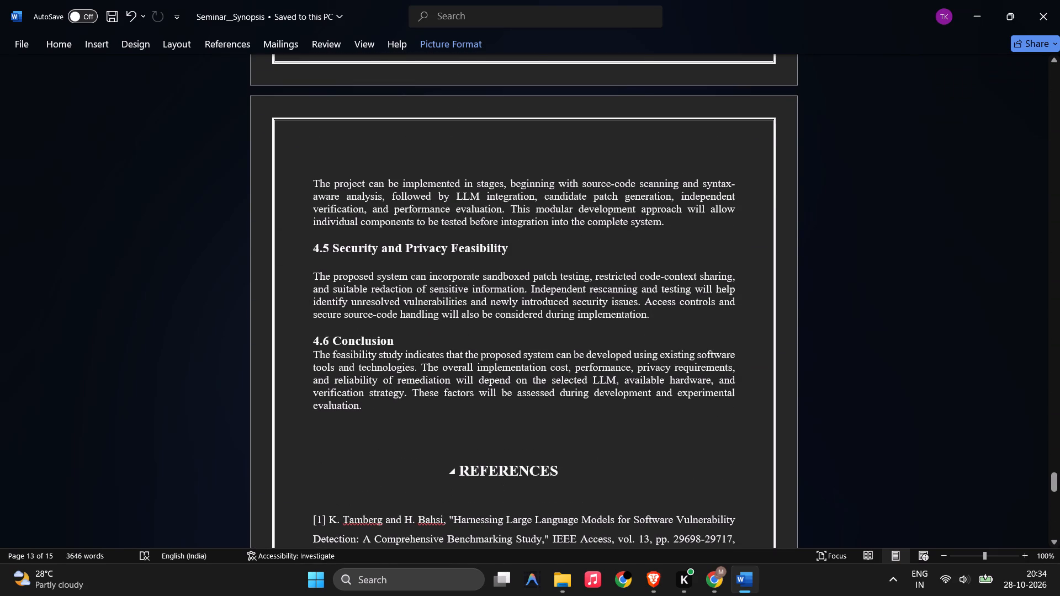
pyautogui.scroll(20, 565, 444)
pyautogui.scroll(3, 565, 444)
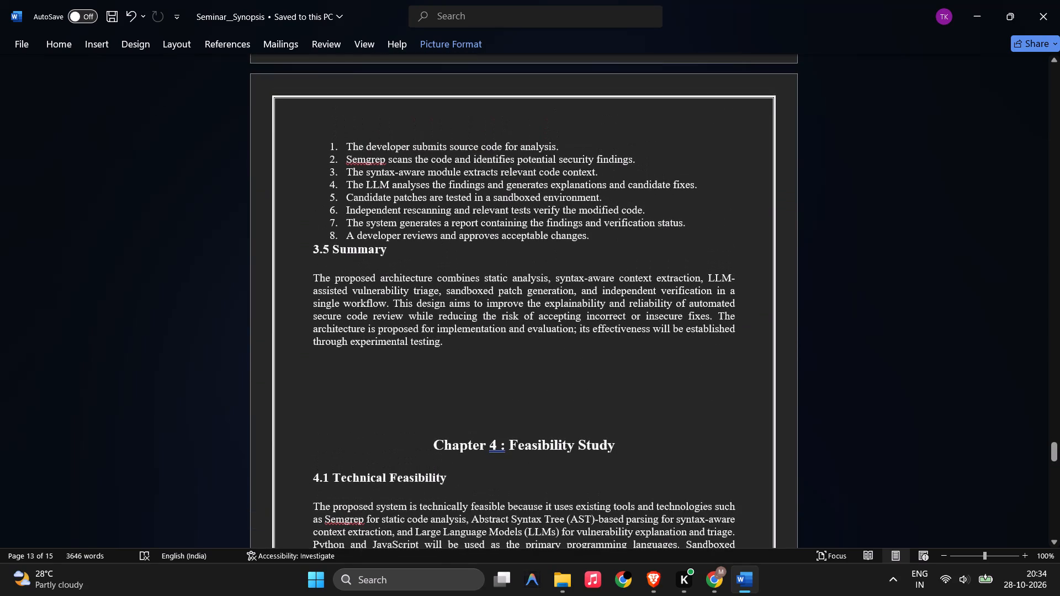
pyautogui.click(460, 412)
pyautogui.press('BackSpace')
pyautogui.press('BackSpace')
pyautogui.press('BackSpace')
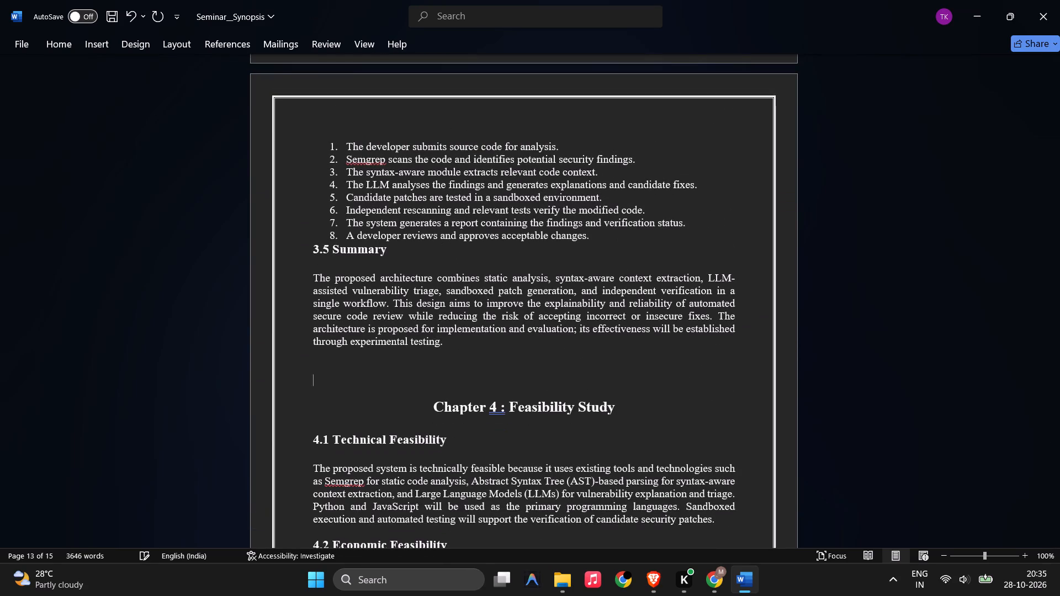
pyautogui.press('BackSpace')
pyautogui.press('BackSpace')
pyautogui.press('BackSpace')
# Insert 33 blank lines between the 4.6 Conclusion text and the REFERENCES heading to move the heading to page 12.
pyautogui.scroll(-2, 460, 411)
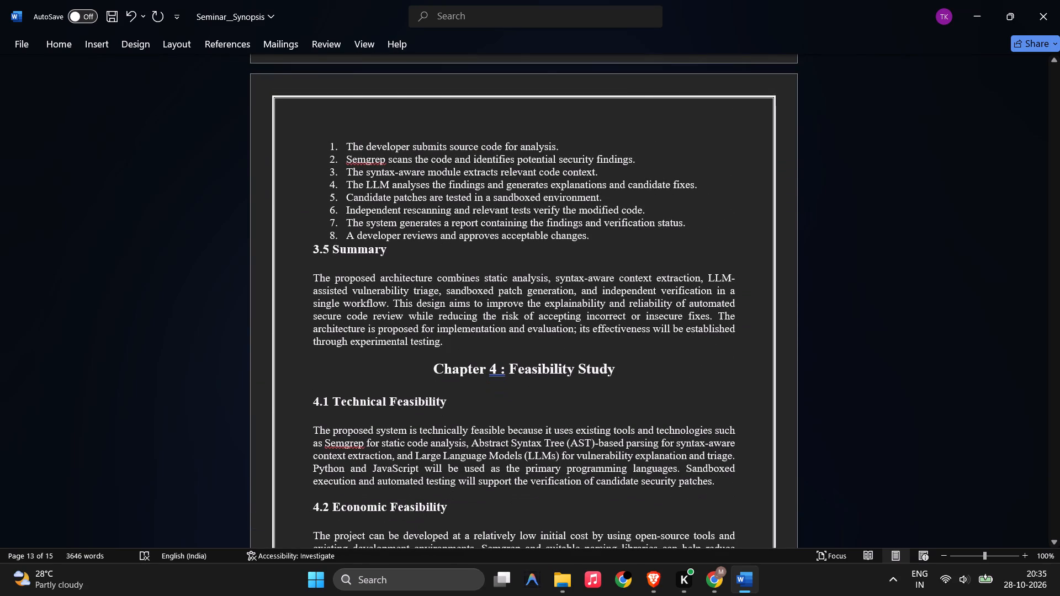
pyautogui.scroll(-17, 460, 411)
pyautogui.scroll(-4, 462, 417)
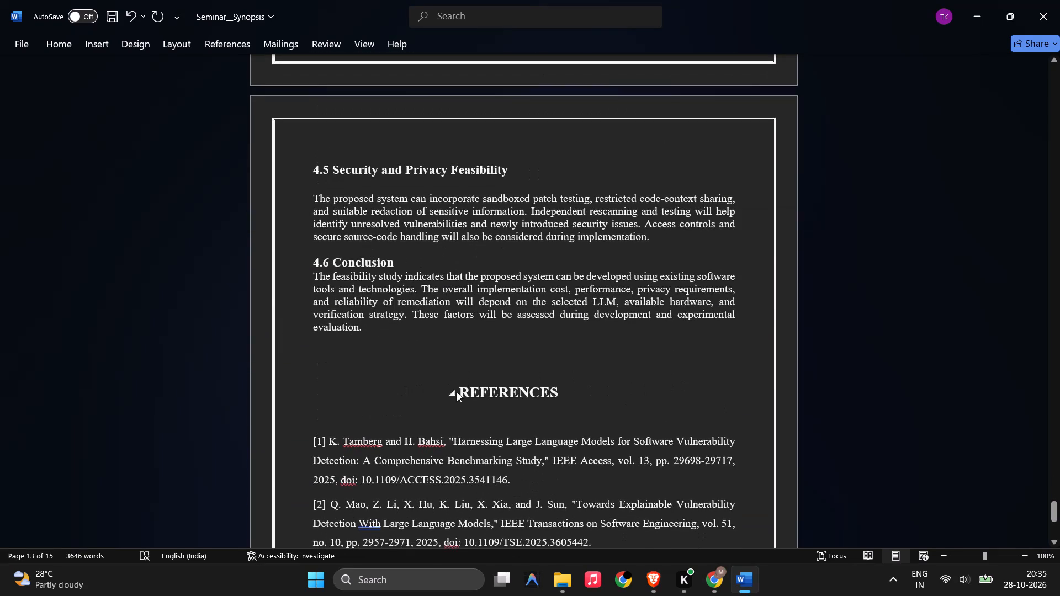
pyautogui.click(460, 374)
pyautogui.press('Return')
pyautogui.press('Return')
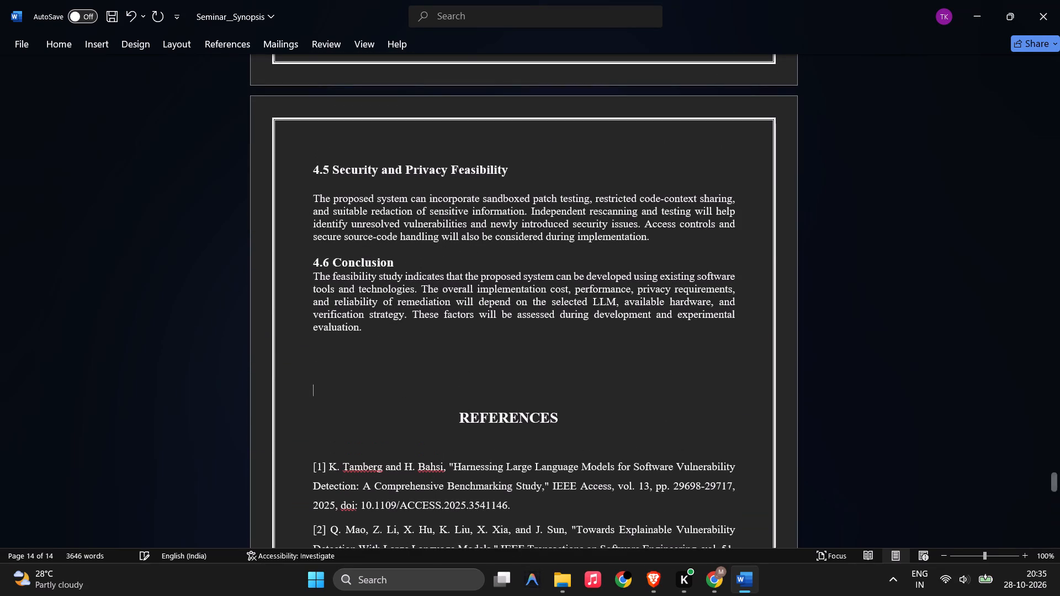
pyautogui.press('Return')
pyautogui.press('Return')
pyautogui.press('Return')
pyautogui.press('Return')
pyautogui.press('Return')
pyautogui.press('Return')
pyautogui.press('Return')
pyautogui.press('Return')
pyautogui.press('Return')
pyautogui.press('Return')
pyautogui.press('Return')
pyautogui.press('Return')
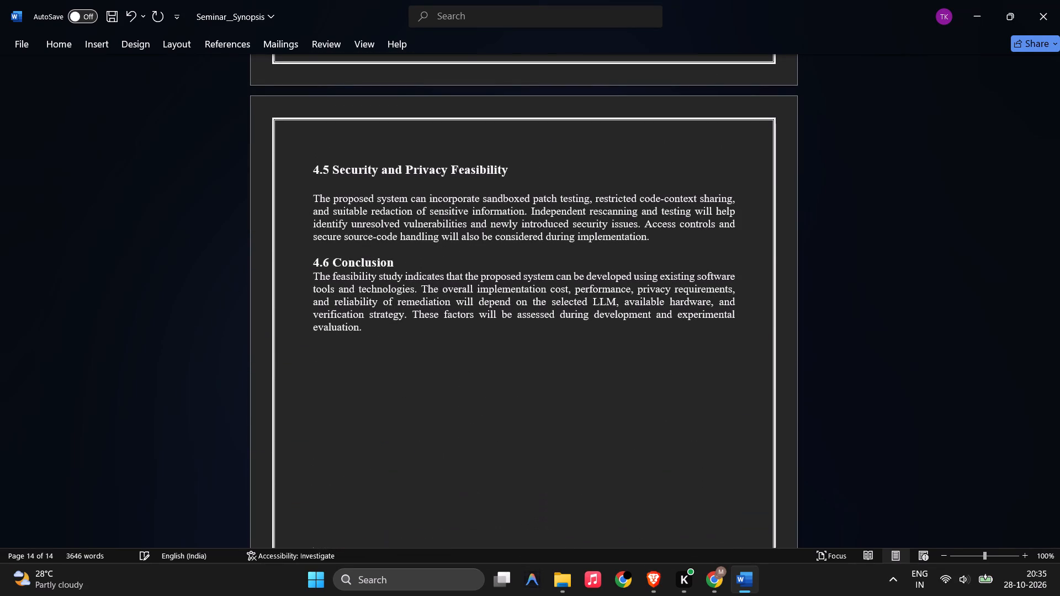
pyautogui.press('Return')
pyautogui.scroll(-2, 463, 378)
pyautogui.scroll(-3, 494, 457)
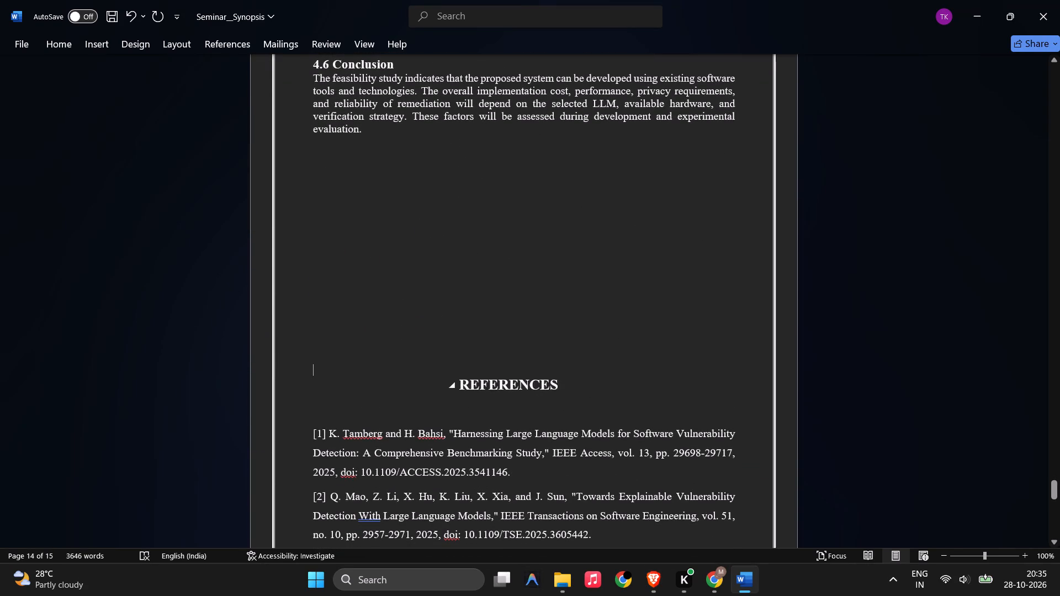
pyautogui.press('Return')
pyautogui.press('Return')
pyautogui.press('Return')
pyautogui.press('Return')
pyautogui.press('Return')
pyautogui.press('Return')
pyautogui.press('Return')
pyautogui.press('Return')
pyautogui.press('Return')
pyautogui.press('Return')
pyautogui.press('Return')
pyautogui.press('Return')
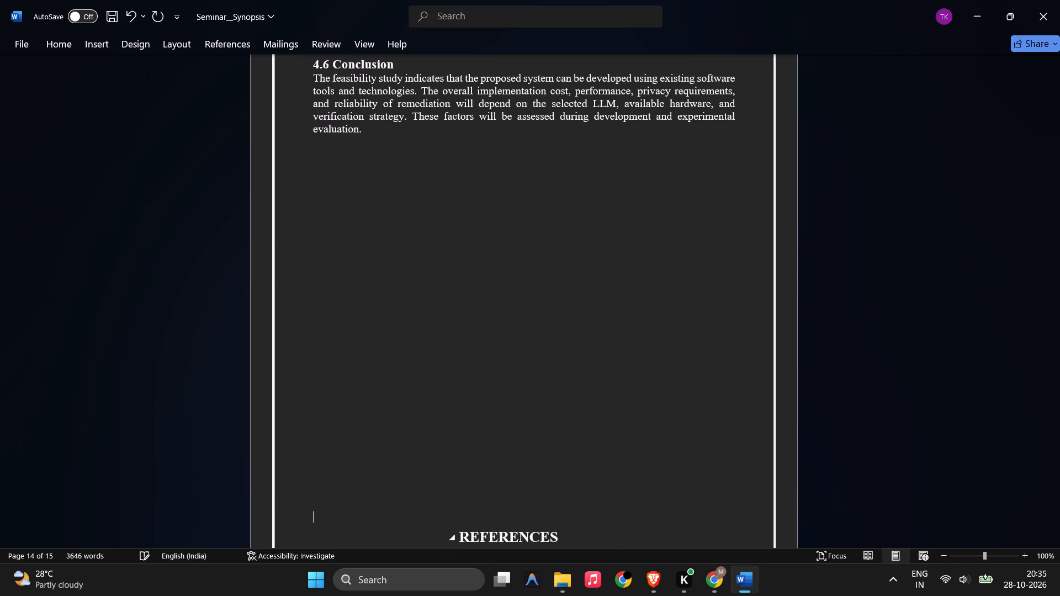
pyautogui.press('Return')
pyautogui.scroll(-7, 475, 378)
pyautogui.press('Return')
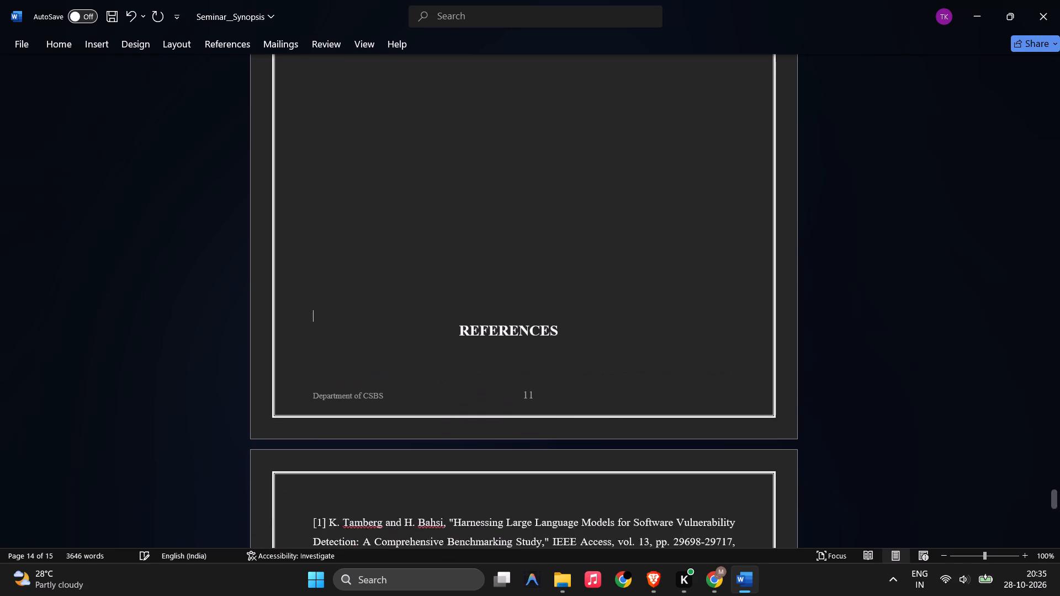
pyautogui.press('Return')
pyautogui.press('Return')
pyautogui.press('Return')
pyautogui.press('Return')
# Review the page layout from the references page back through the chapters, abstract and contents to the title page.
pyautogui.scroll(4, 475, 379)
pyautogui.scroll(-2, 475, 379)
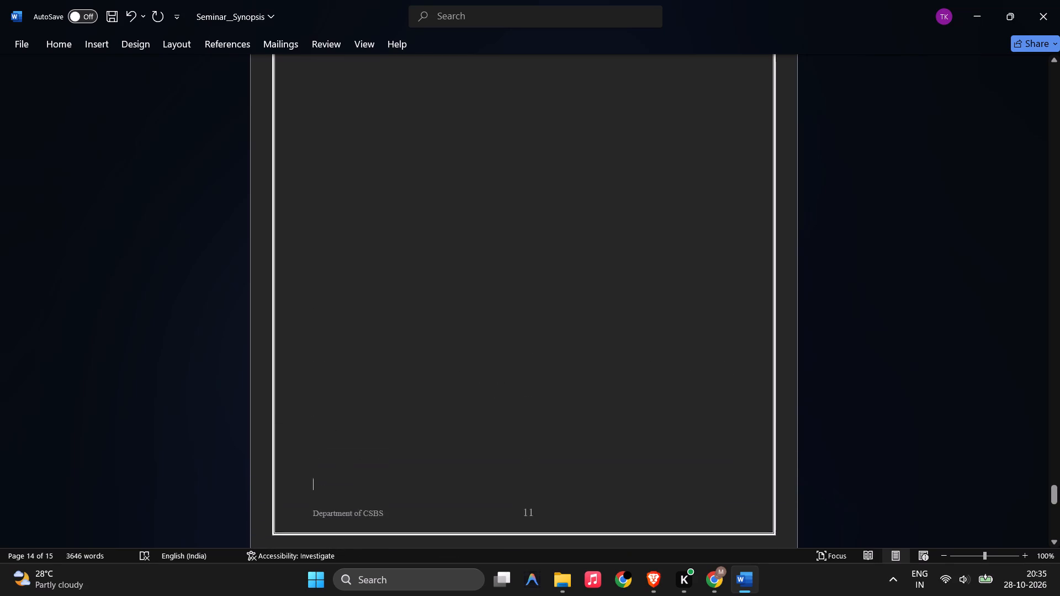
pyautogui.scroll(-18, 475, 379)
pyautogui.scroll(3, 480, 382)
pyautogui.scroll(-10, 484, 382)
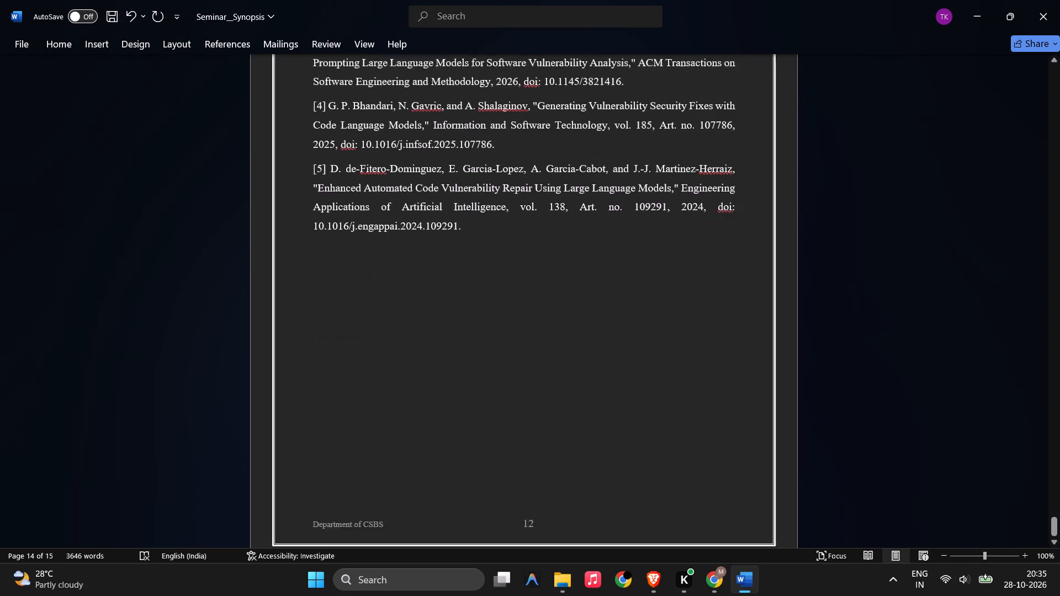
pyautogui.scroll(-5, 489, 372)
pyautogui.moveTo(1054, 526); pyautogui.dragTo(1056, 484)
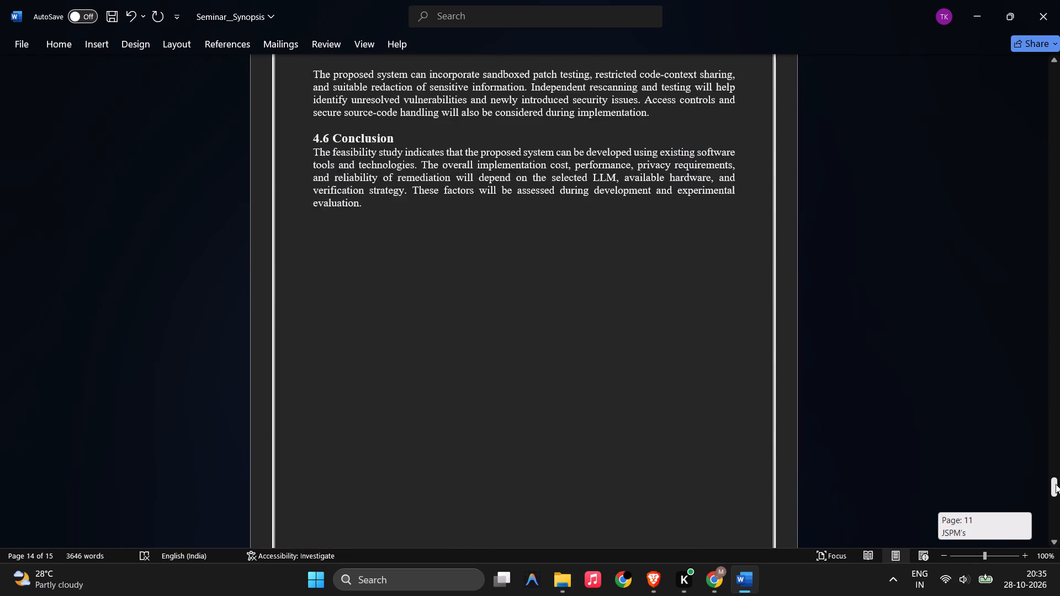
pyautogui.moveTo(1056, 484); pyautogui.dragTo(1055, 412)
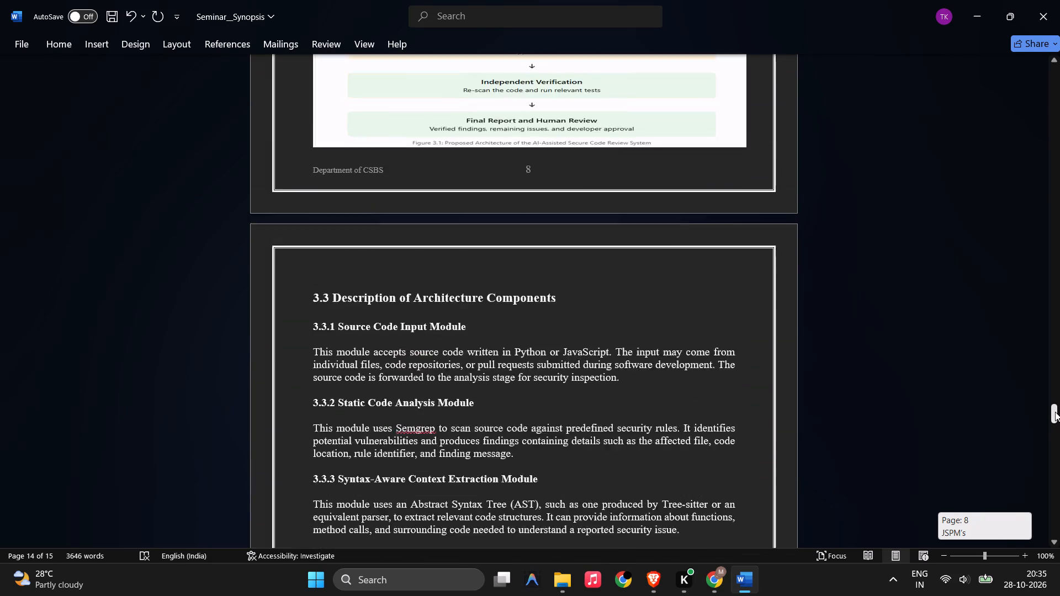
pyautogui.moveTo(1055, 412); pyautogui.dragTo(1042, 336)
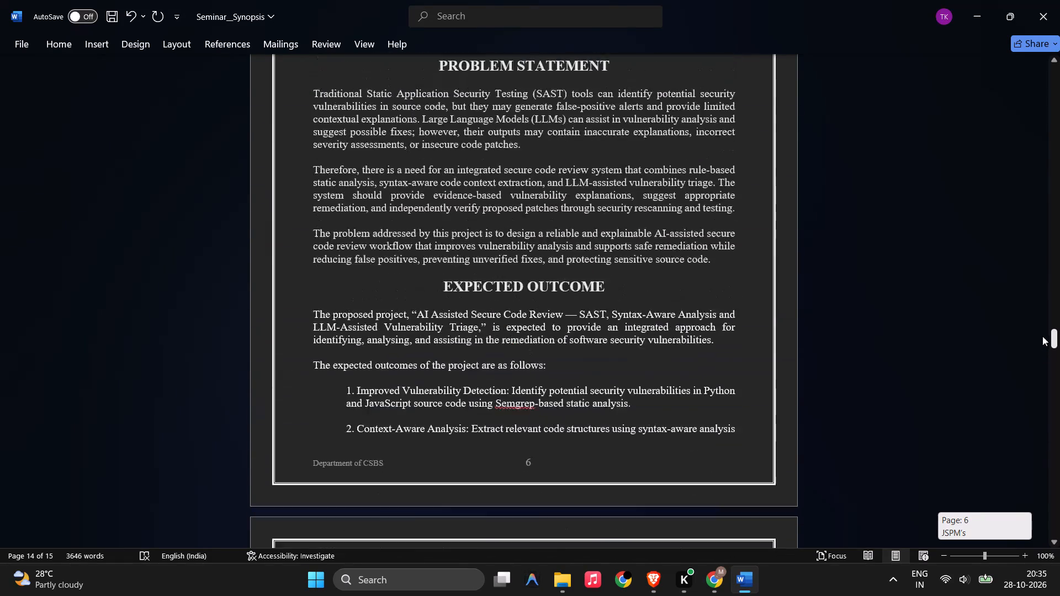
pyautogui.moveTo(1042, 336); pyautogui.dragTo(1021, 235)
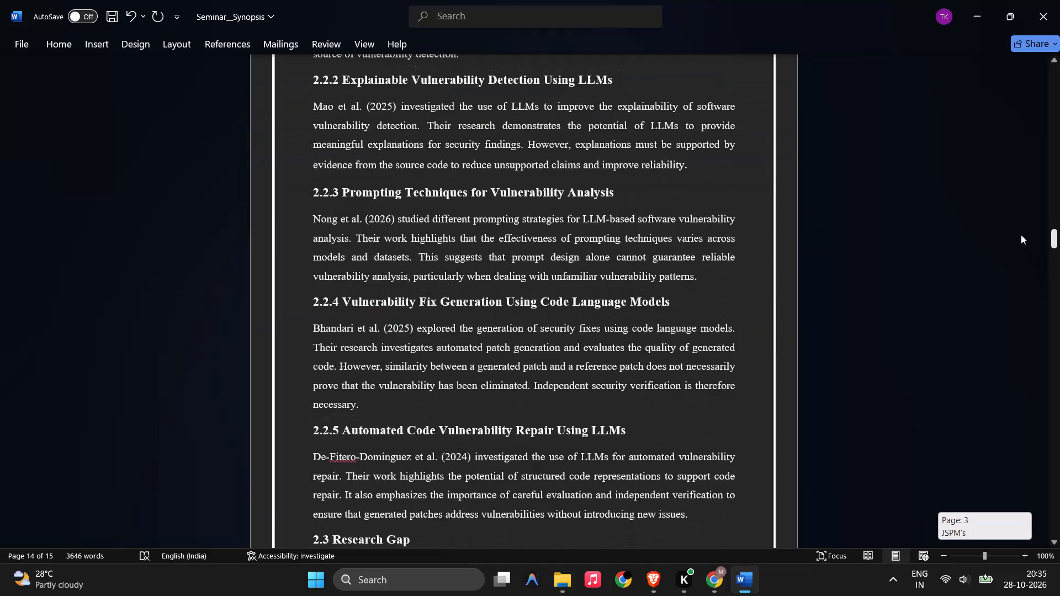
pyautogui.moveTo(1021, 235); pyautogui.dragTo(1002, 158)
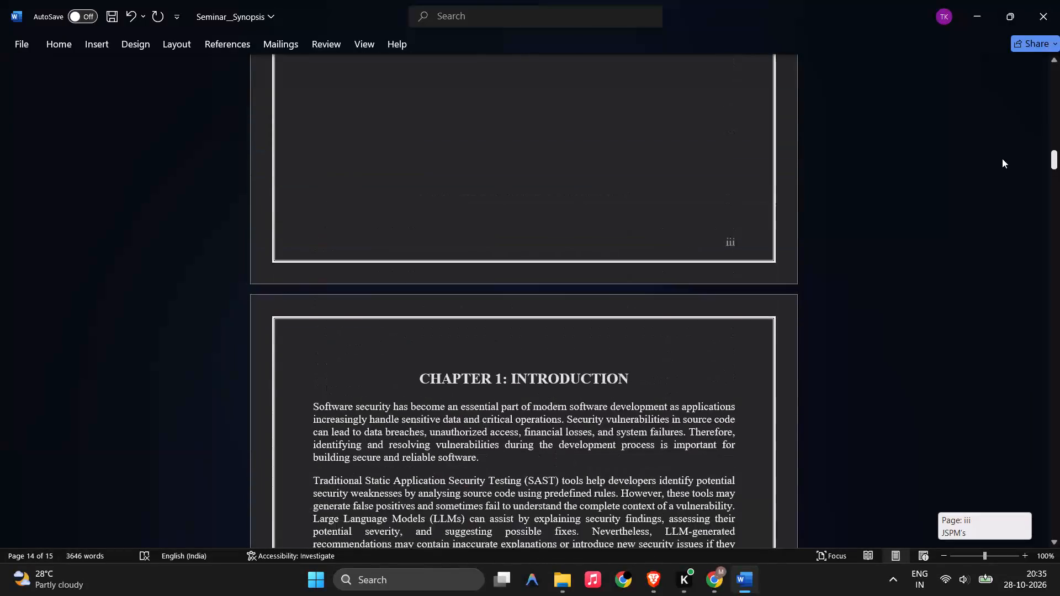
pyautogui.moveTo(1002, 158); pyautogui.dragTo(980, 134)
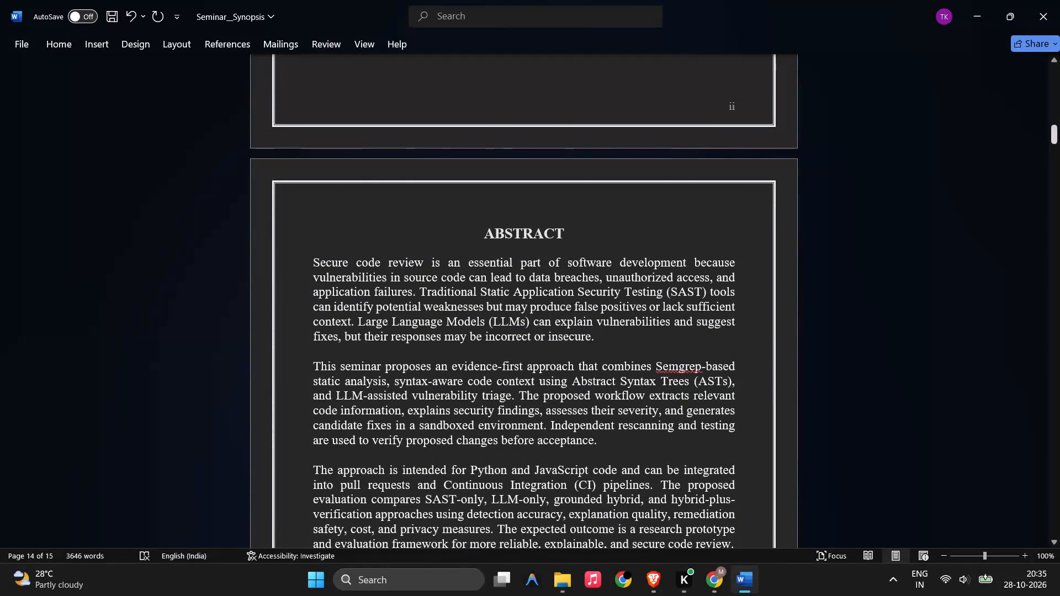
pyautogui.moveTo(1053, 128); pyautogui.dragTo(1046, 88)
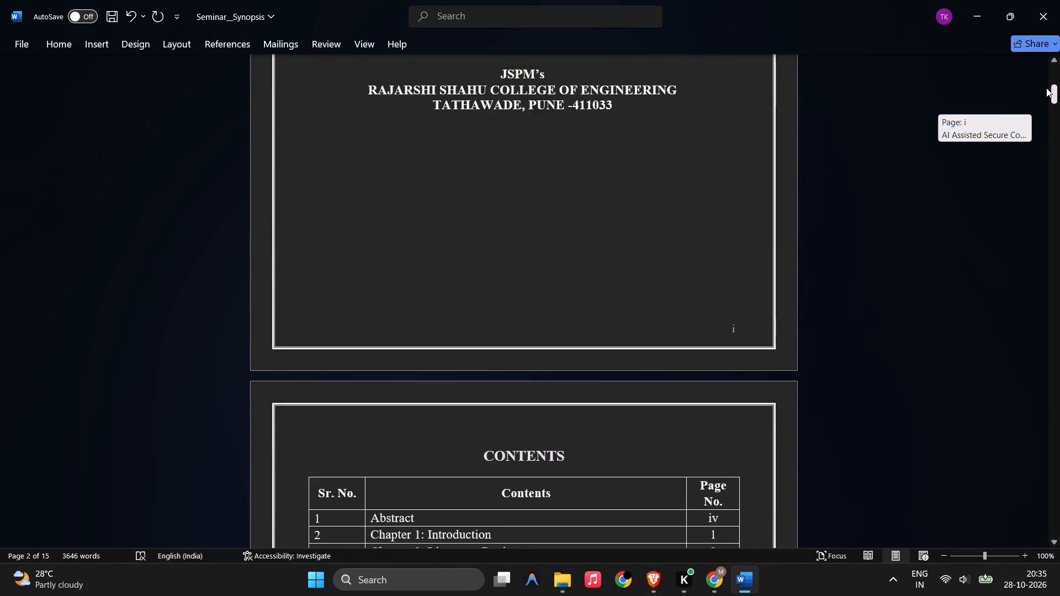
pyautogui.moveTo(1046, 88); pyautogui.dragTo(1040, 68)
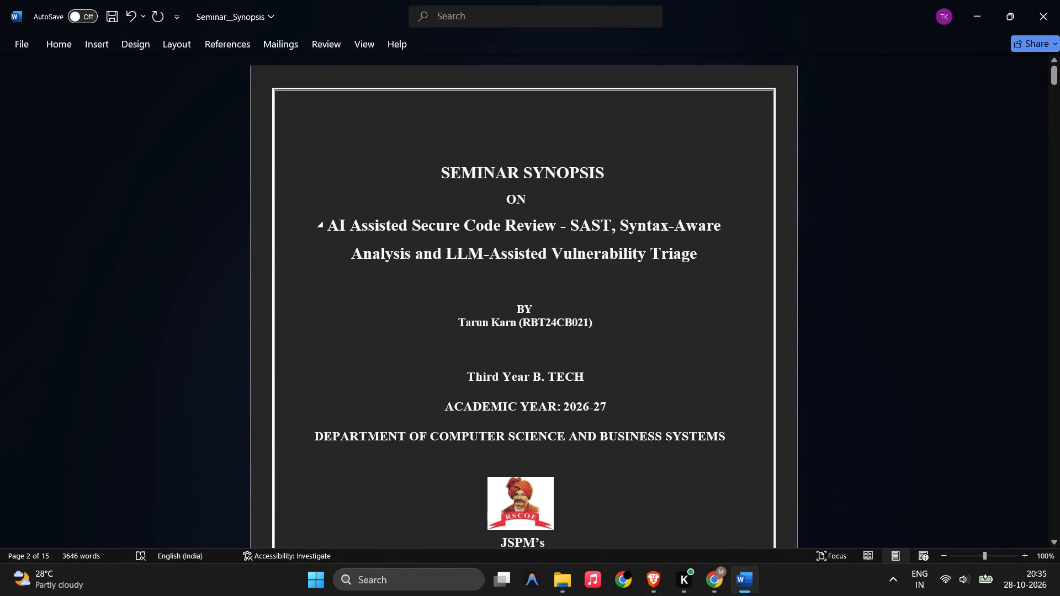
# Save the seminar synopsis document.
pyautogui.hotkey('ctrl', 's')
pyautogui.hotkey('ctrl', 's')
pyautogui.hotkey('ctrl', 's')
pyautogui.hotkey('ctrl', 's')
pyautogui.hotkey('ctrl', 's')
pyautogui.hotkey('ctrl', 's')
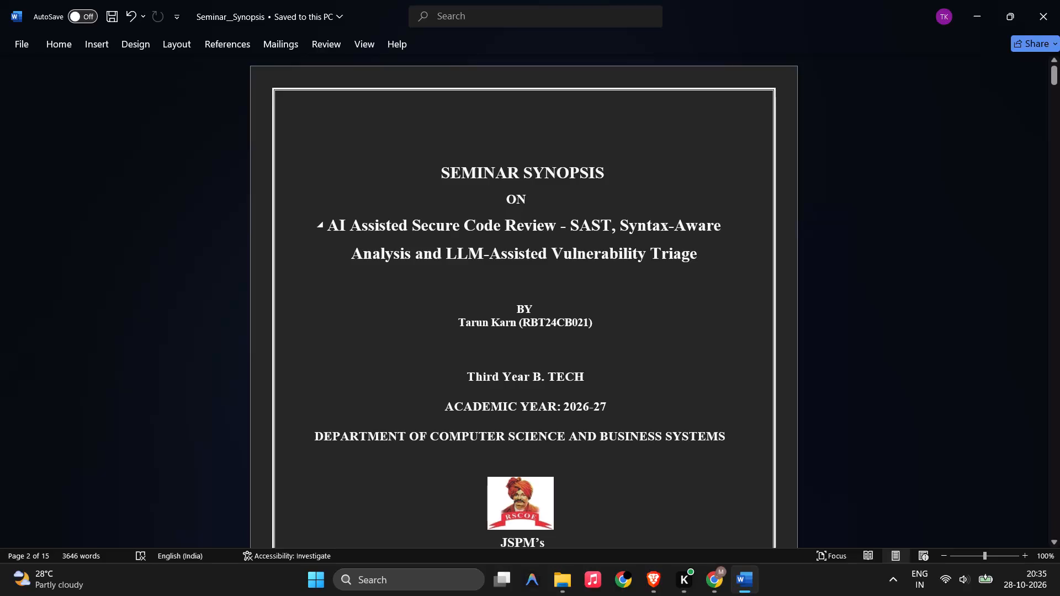
pyautogui.hotkey('ctrl', 's')
# In File Explorer's Downloads folder, rename the "seminar report format 2026" file as "seminar report" followed by the student's roll number.
pyautogui.click(557, 580)
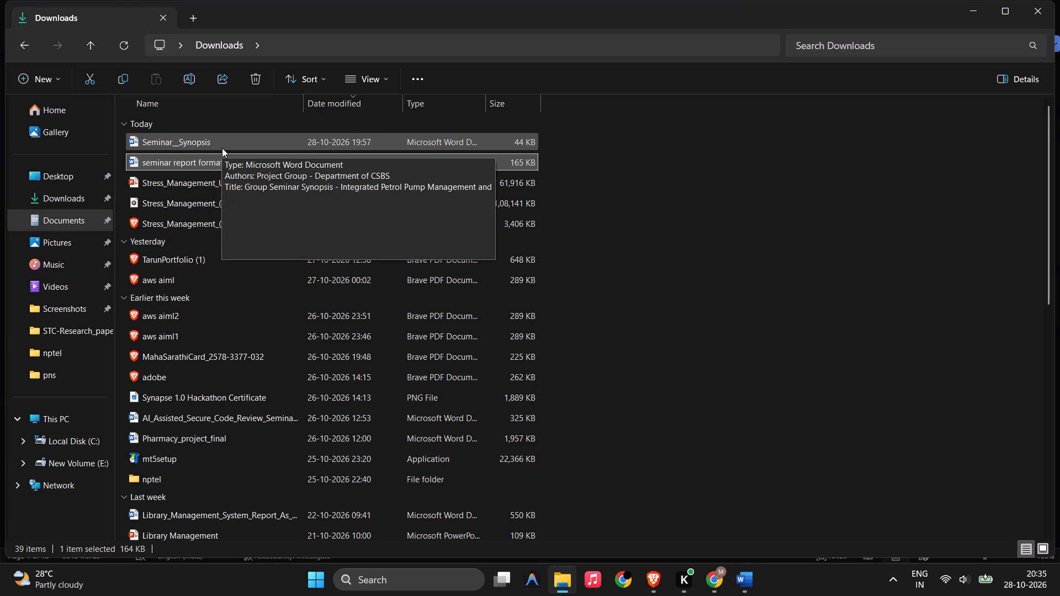
pyautogui.click(228, 161)
pyautogui.press('F1')
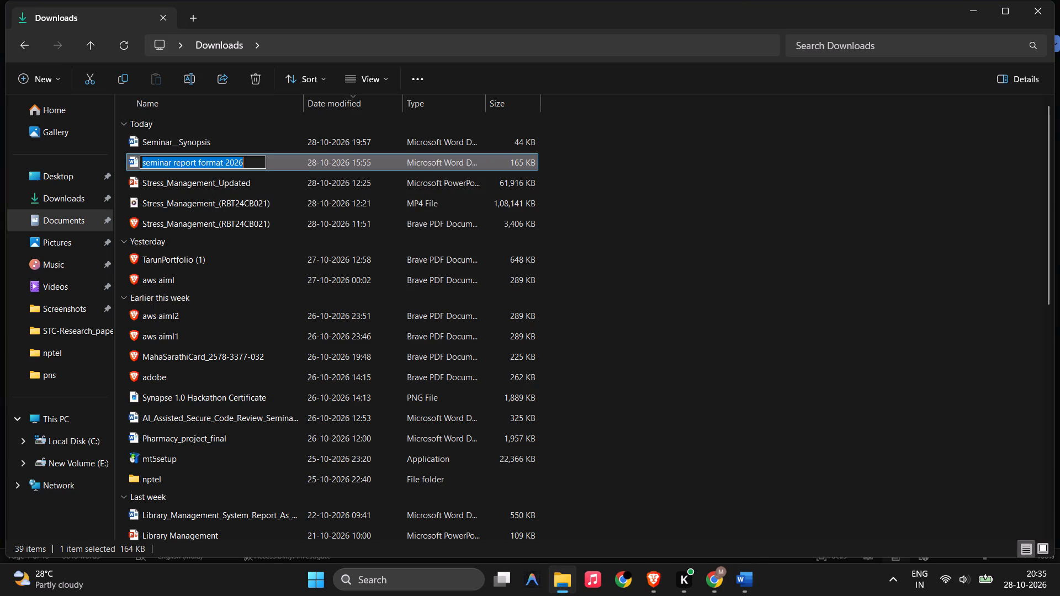
pyautogui.click(250, 163)
pyautogui.press('BackSpace')
pyautogui.press('BackSpace')
pyautogui.press('BackSpace')
pyautogui.press('BackSpace')
pyautogui.press('BackSpace')
pyautogui.press('BackSpace')
pyautogui.press('BackSpace')
pyautogui.press('BackSpace')
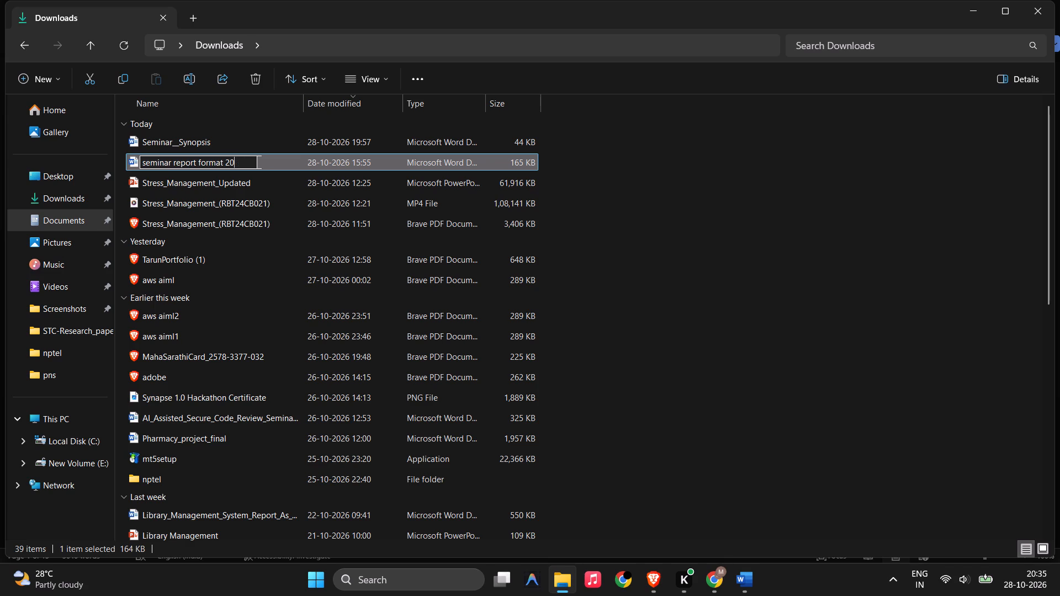
pyautogui.press('BackSpace')
pyautogui.press('BackSpace')
pyautogui.press('BackSpace')
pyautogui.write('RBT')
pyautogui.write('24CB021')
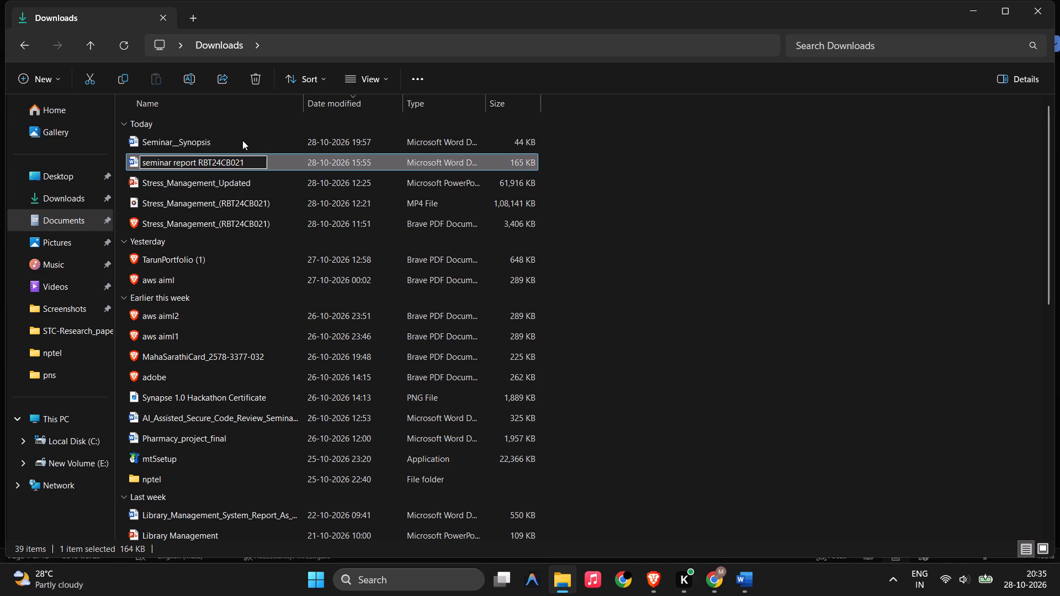
pyautogui.click(242, 139)
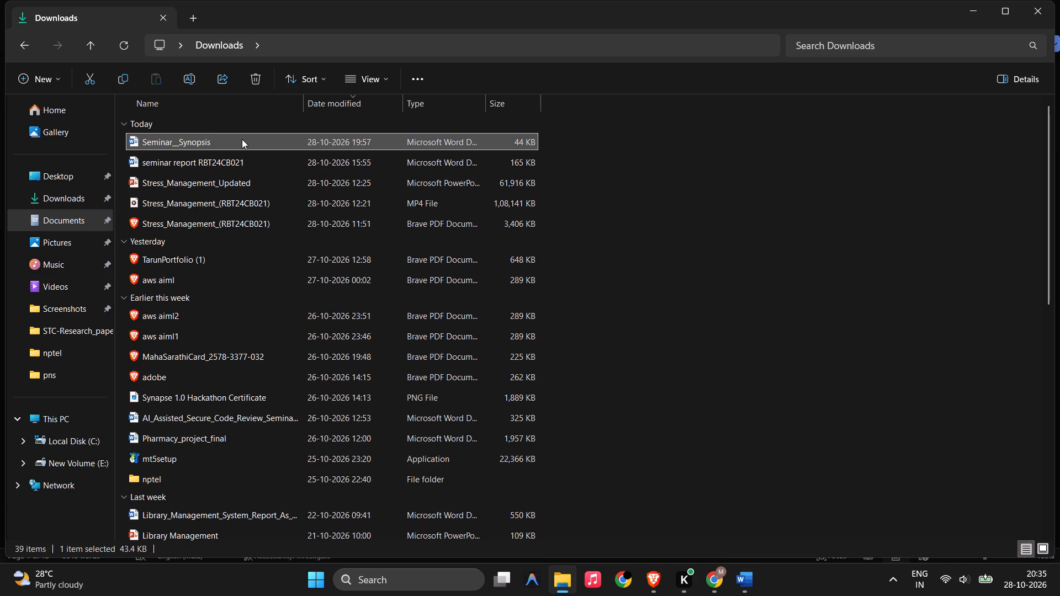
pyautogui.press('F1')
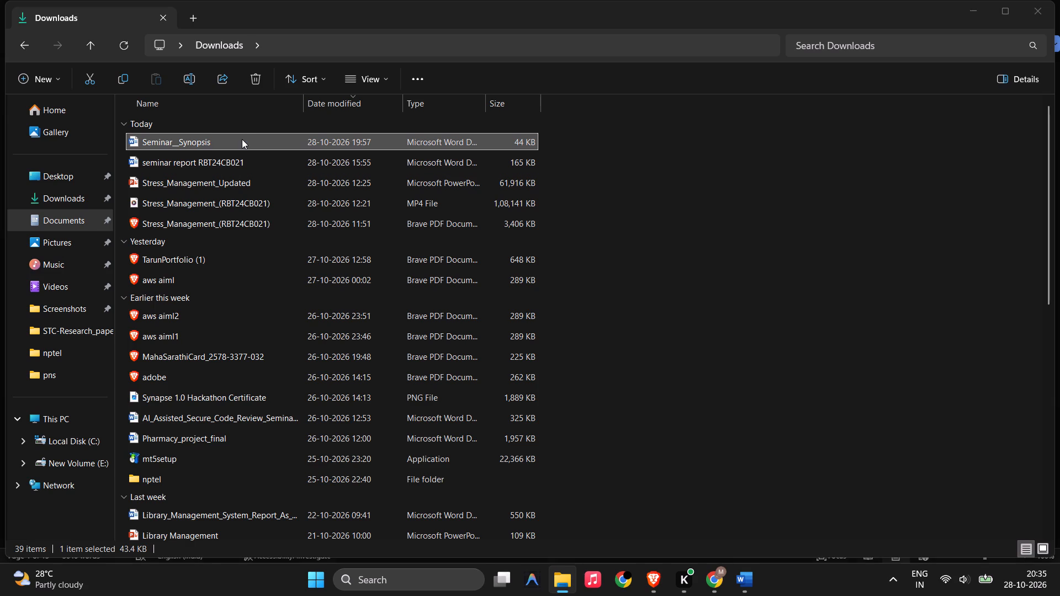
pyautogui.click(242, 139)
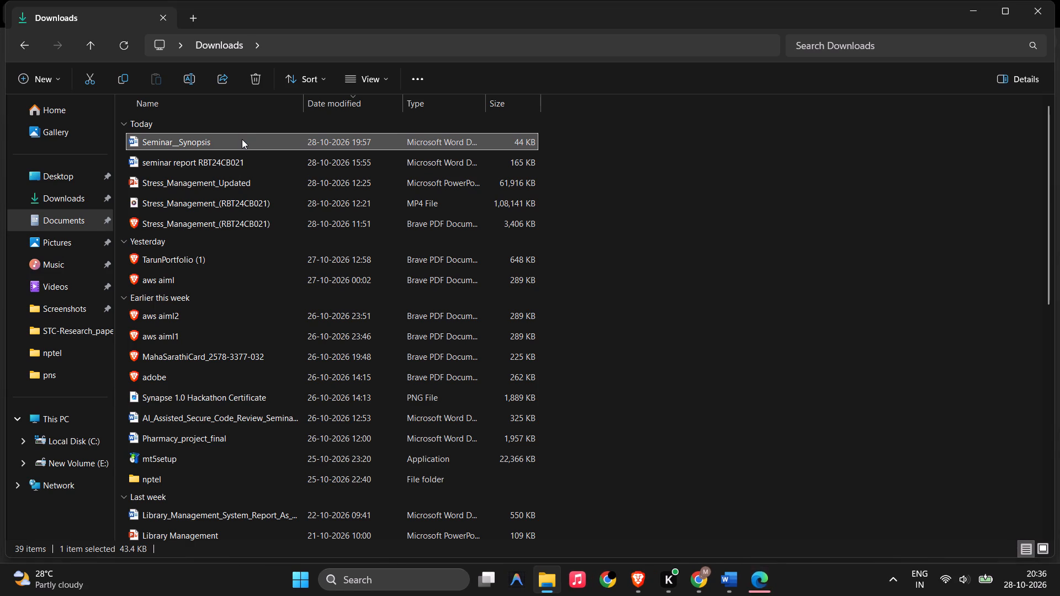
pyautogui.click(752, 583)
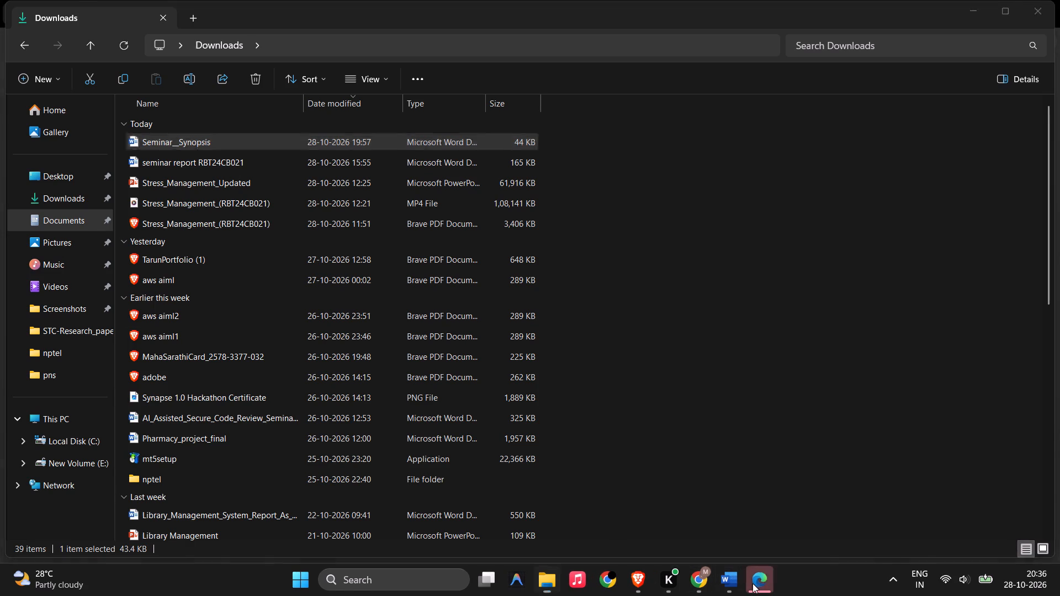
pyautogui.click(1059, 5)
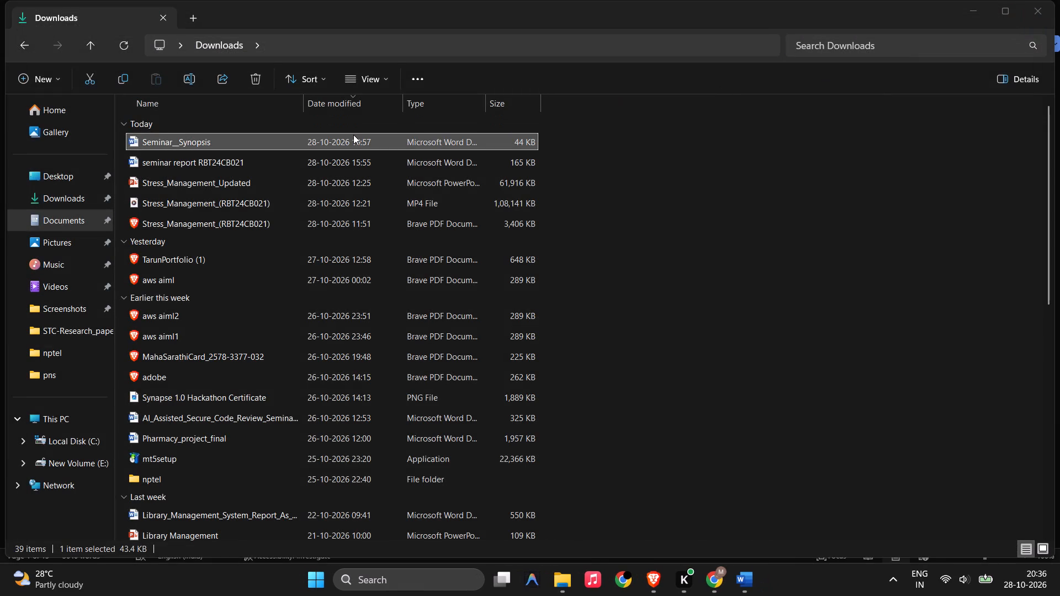
# Rename the Seminar__Synopsis file by appending an underscore and the student's roll number to its name.
pyautogui.press('F2')
pyautogui.click(353, 135)
pyautogui.press('F2')
pyautogui.press('F2')
pyautogui.click(224, 136)
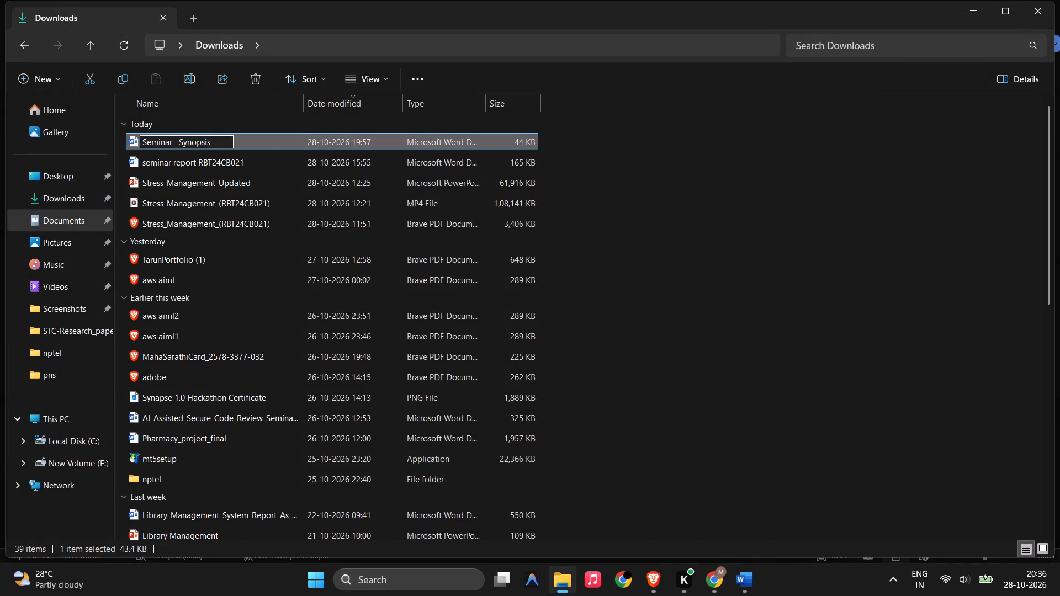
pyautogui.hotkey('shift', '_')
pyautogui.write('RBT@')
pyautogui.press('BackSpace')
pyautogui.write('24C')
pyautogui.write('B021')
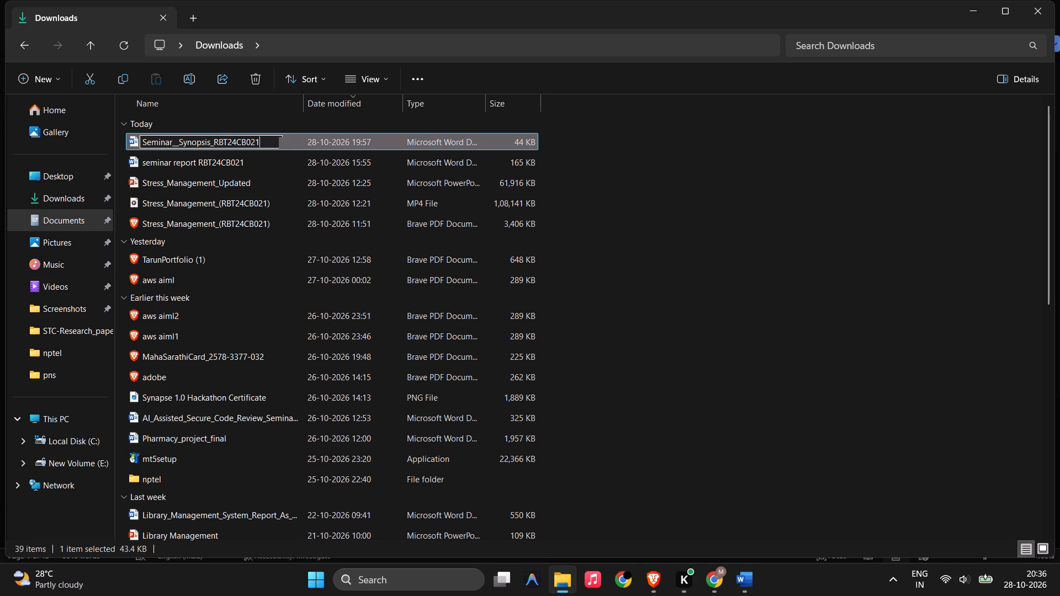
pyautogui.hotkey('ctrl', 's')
pyautogui.doubleClick(693, 259)
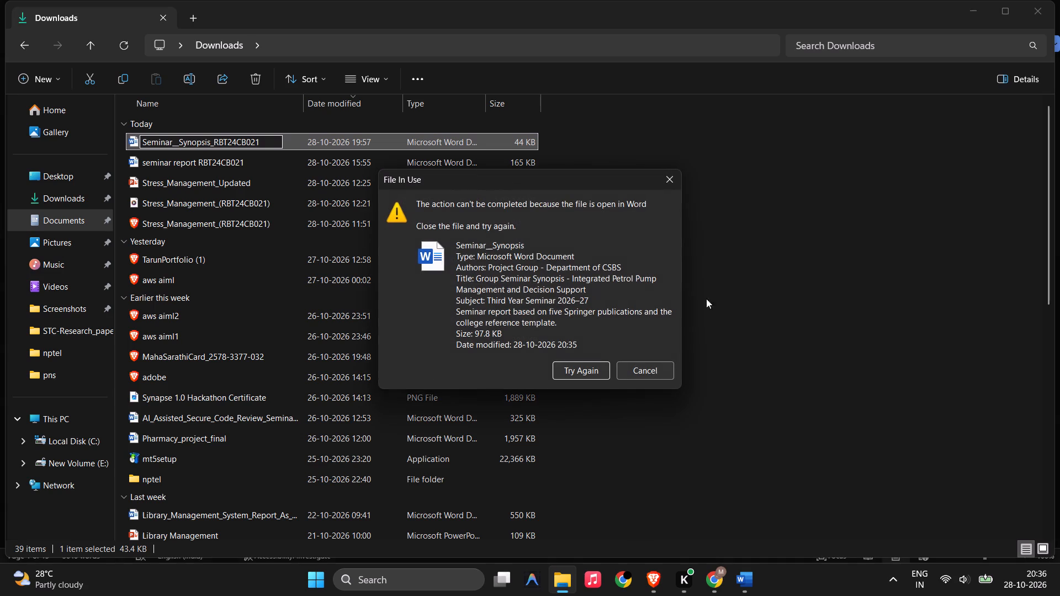
# Save and close the synopsis in Word, and retry the pending file rename in File Explorer.
pyautogui.click(749, 577)
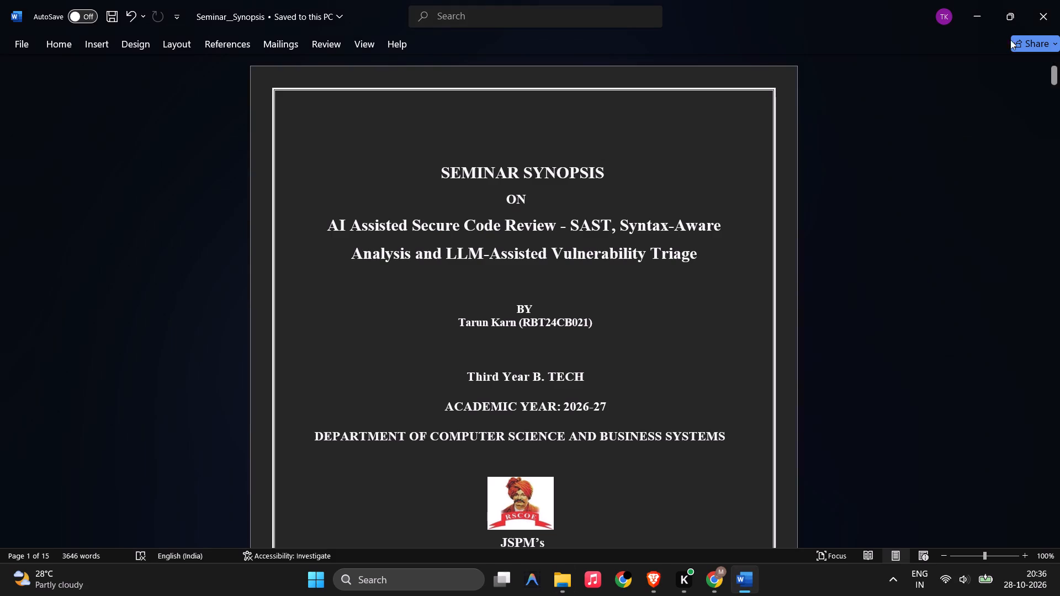
pyautogui.click(810, 263)
pyautogui.hotkey('ctrl', 's')
pyautogui.click(1053, 15)
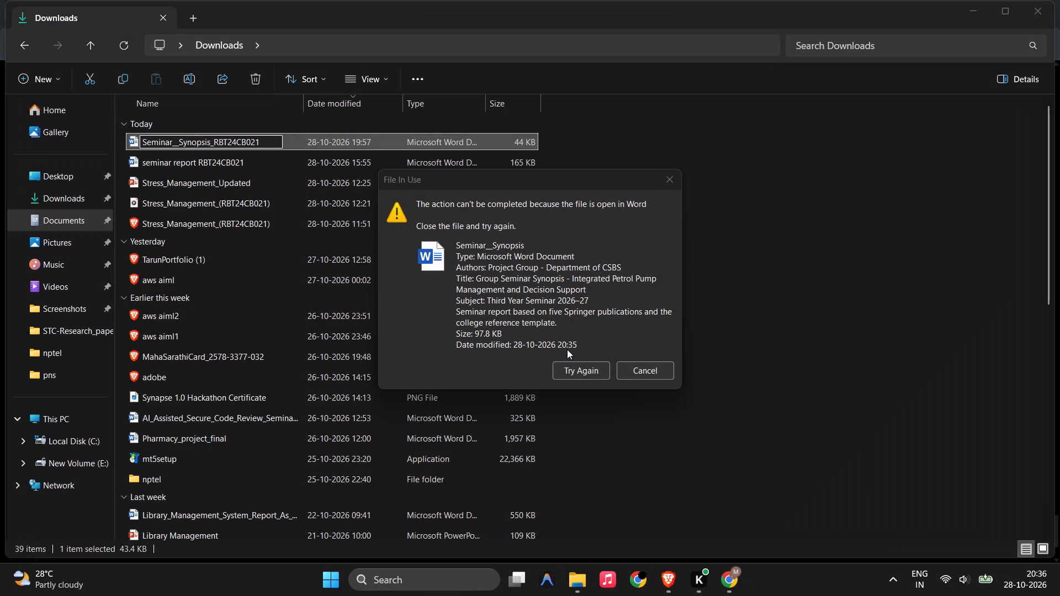
pyautogui.click(585, 377)
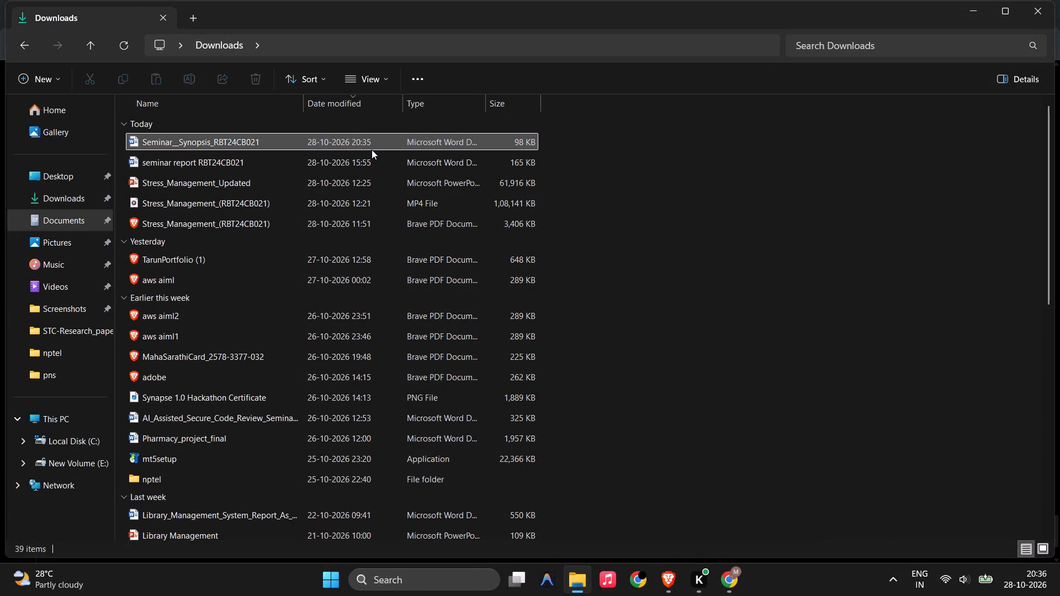
# Copy the renamed seminar synopsis and seminar report files together from the Downloads folder.
pyautogui.moveTo(557, 161); pyautogui.dragTo(558, 161)
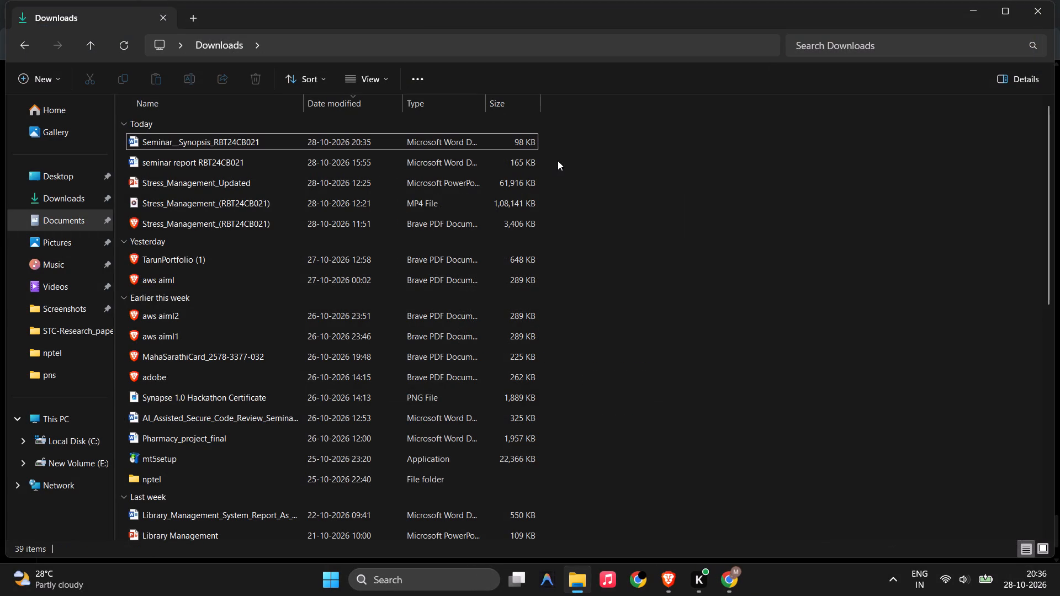
pyautogui.moveTo(558, 161); pyautogui.dragTo(518, 137)
pyautogui.hotkey('ctrl', 'c')
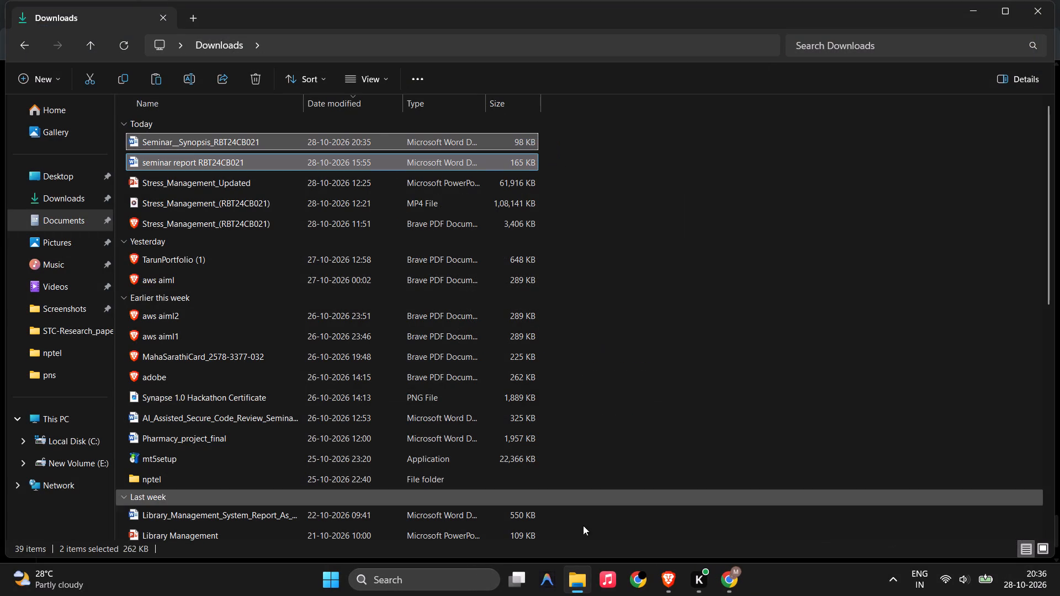
# Find WhatsApp with the Windows search.
pyautogui.click(471, 570)
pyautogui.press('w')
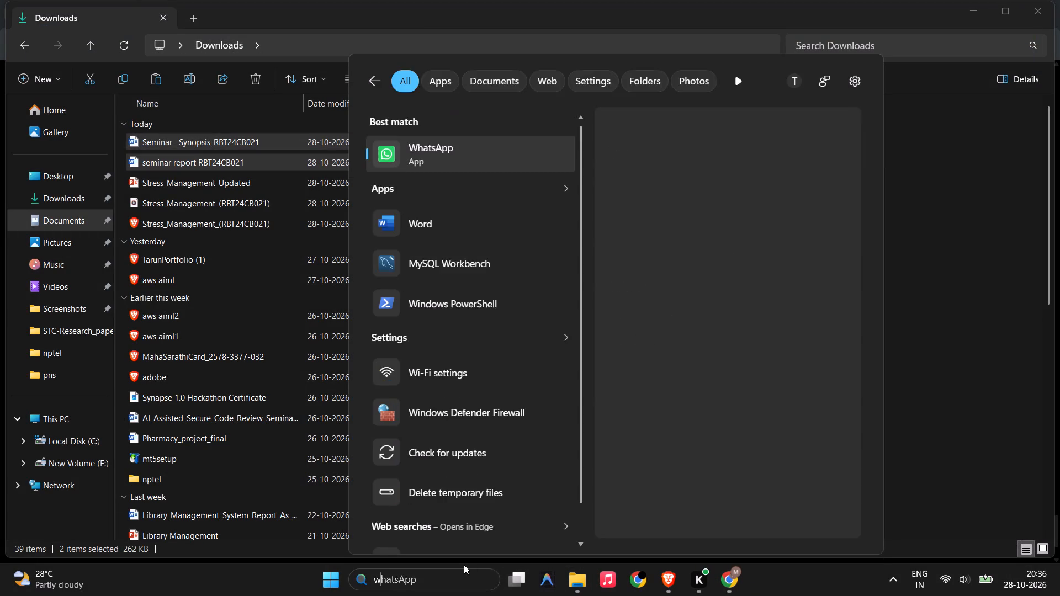
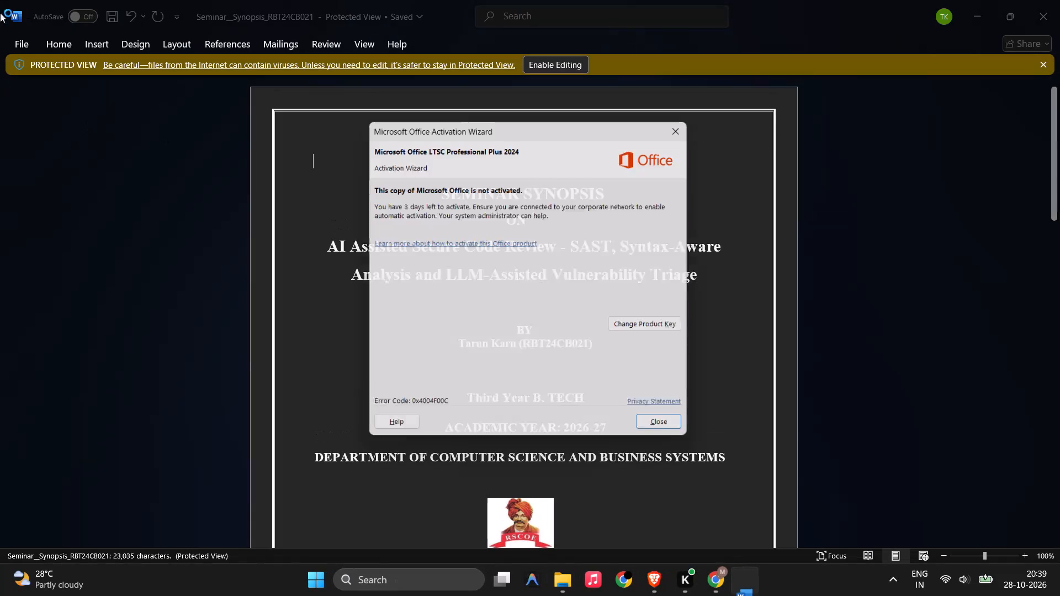
# Dismiss the Office activation notice and enable editing of the seminar synopsis document.
pyautogui.click(676, 426)
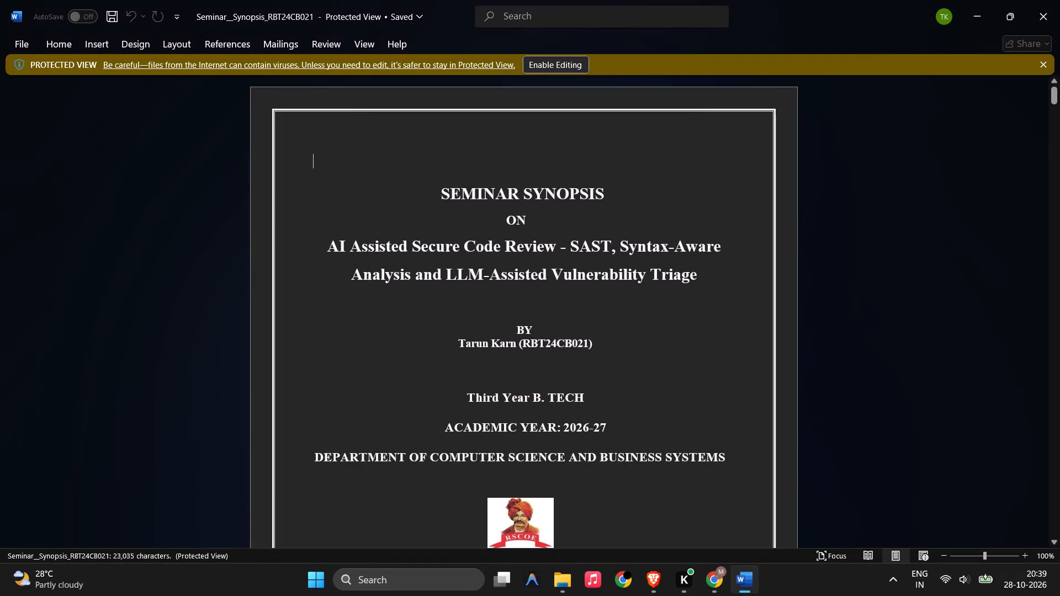
pyautogui.click(563, 67)
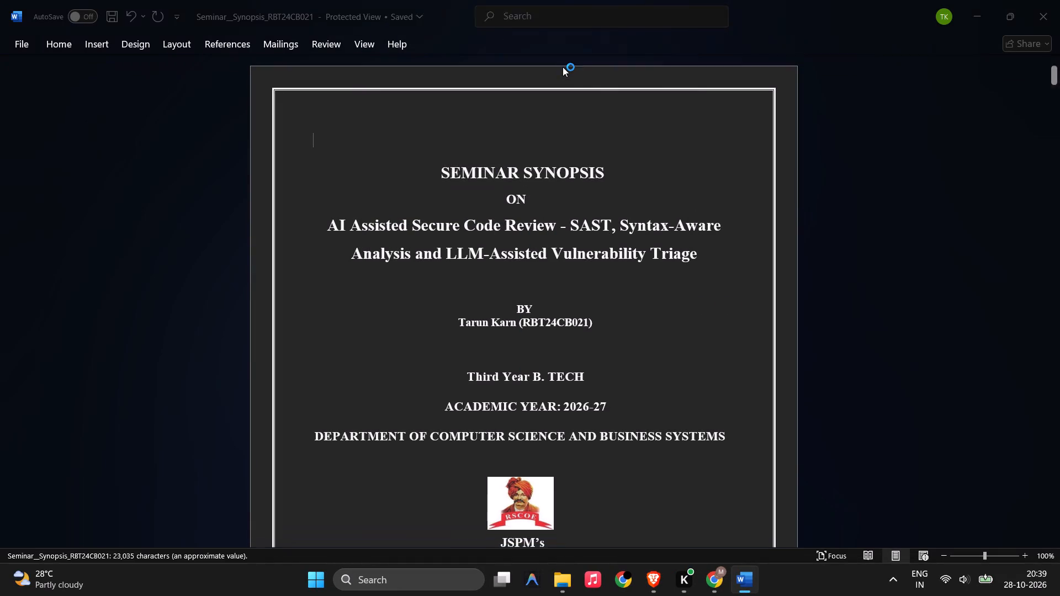
# Review the synopsis from the cover page through the contents and chapters to the references.
pyautogui.scroll(-4, 566, 71)
pyautogui.scroll(-20, 574, 98)
pyautogui.scroll(-4, 574, 98)
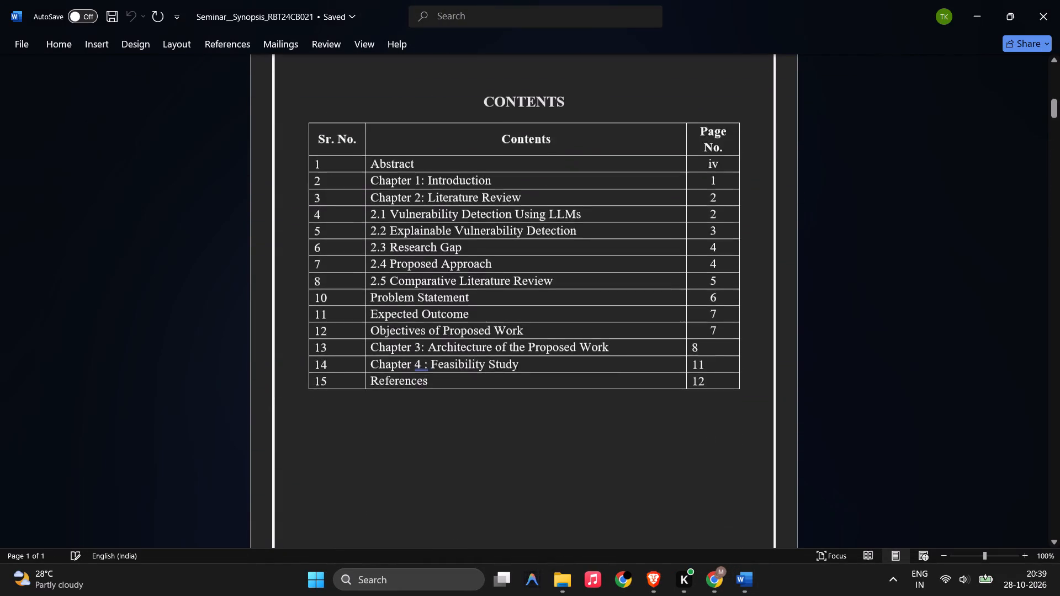
pyautogui.scroll(-8, 581, 150)
pyautogui.moveTo(1050, 129); pyautogui.dragTo(1050, 195)
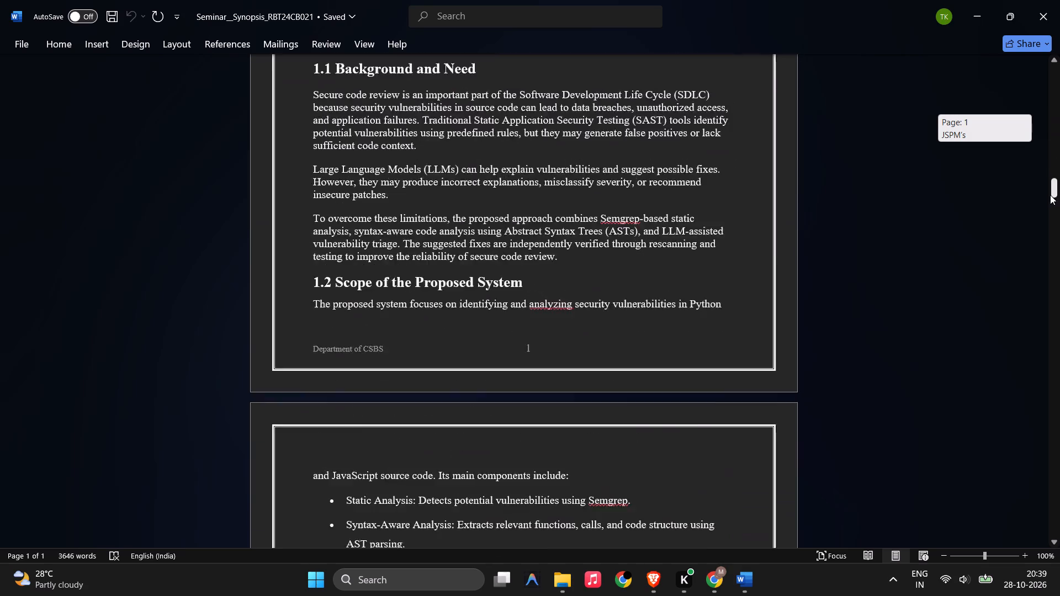
pyautogui.moveTo(1050, 195); pyautogui.dragTo(1059, 428)
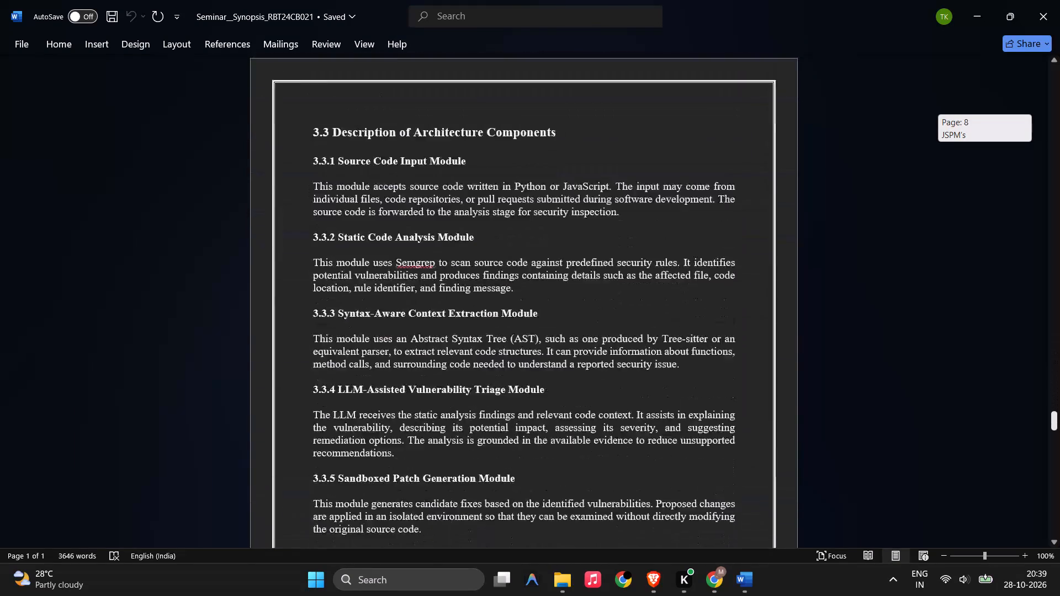
pyautogui.moveTo(1059, 428); pyautogui.dragTo(1054, 394)
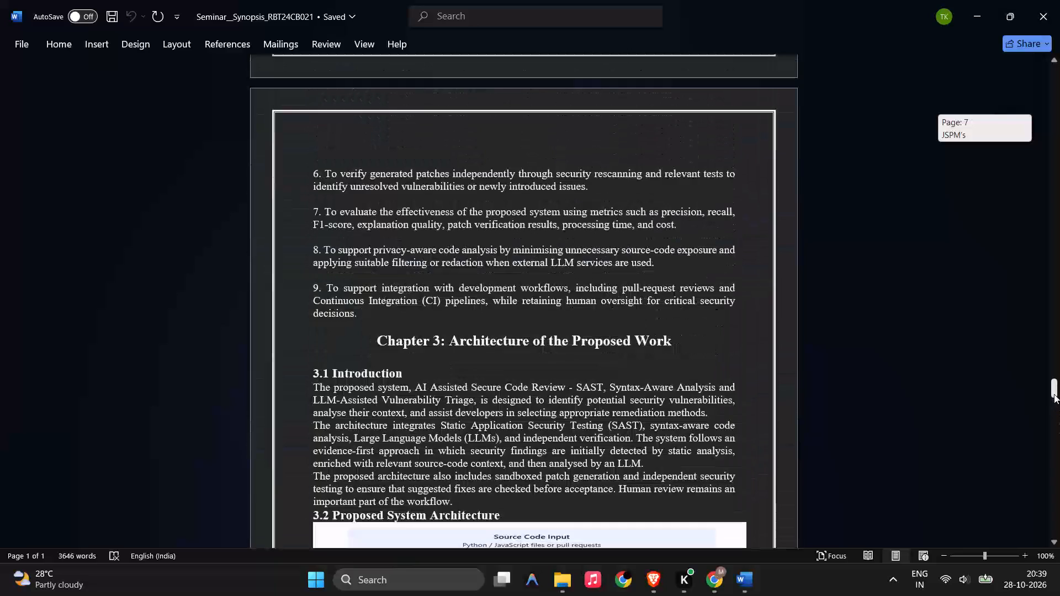
pyautogui.moveTo(1054, 394); pyautogui.dragTo(1059, 454)
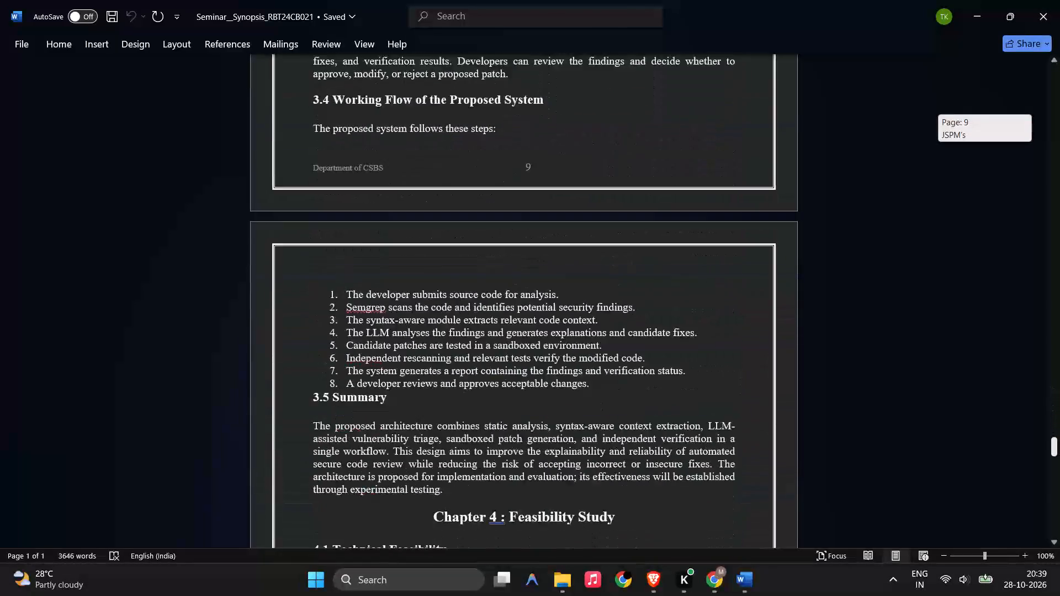
pyautogui.moveTo(1059, 454); pyautogui.dragTo(1059, 552)
# Save the seminar synopsis document.
pyautogui.hotkey('ctrl', 's')
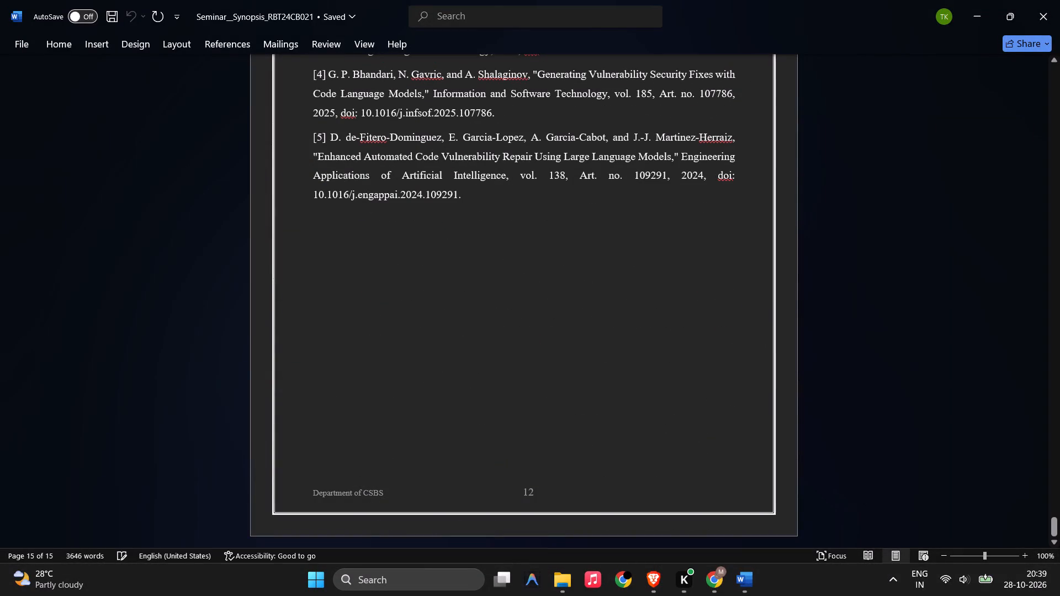
# Open the print preview of the synopsis and examine the page layout from the cover page to the references.
pyautogui.scroll(13, 625, 370)
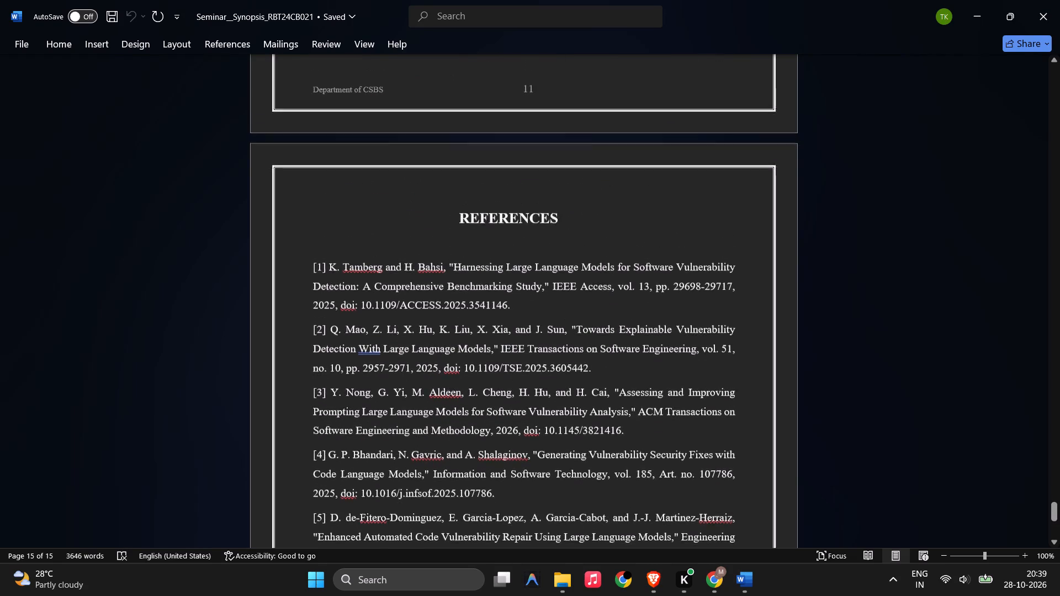
pyautogui.scroll(15, 625, 370)
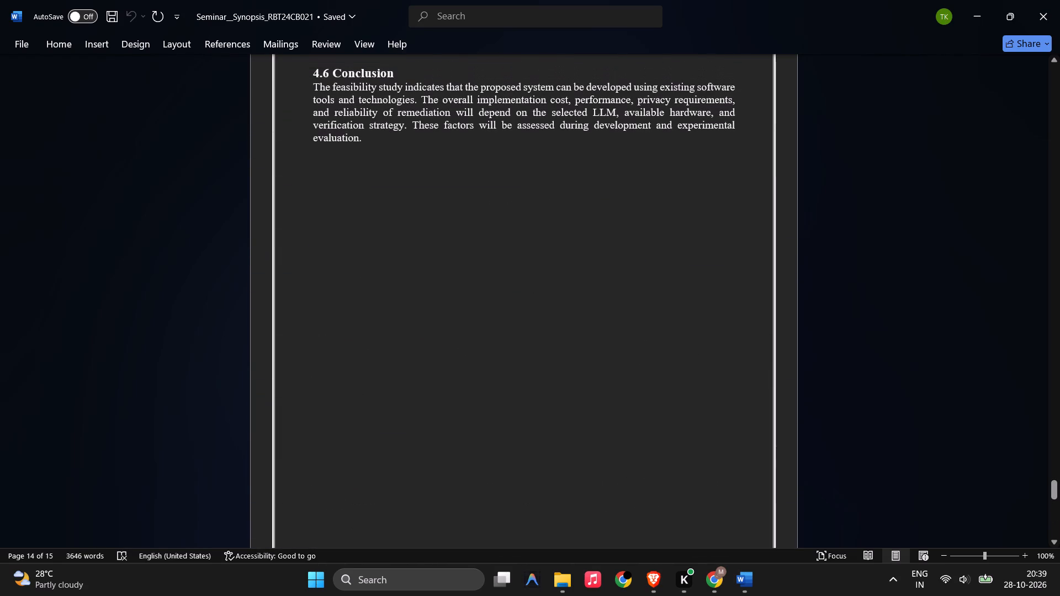
pyautogui.hotkey('ctrl', 'p')
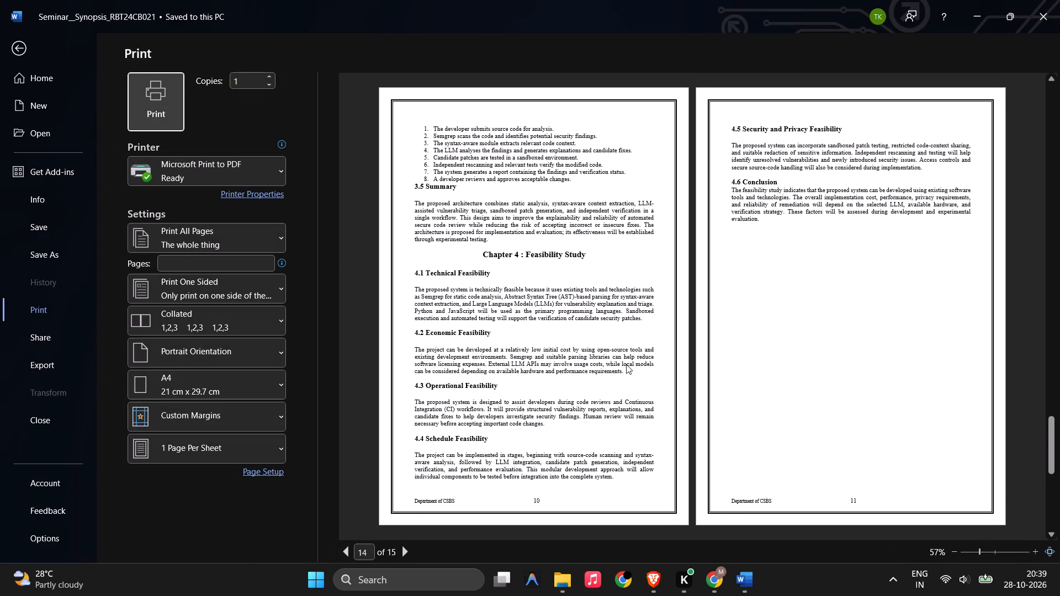
pyautogui.scroll(10, 576, 293)
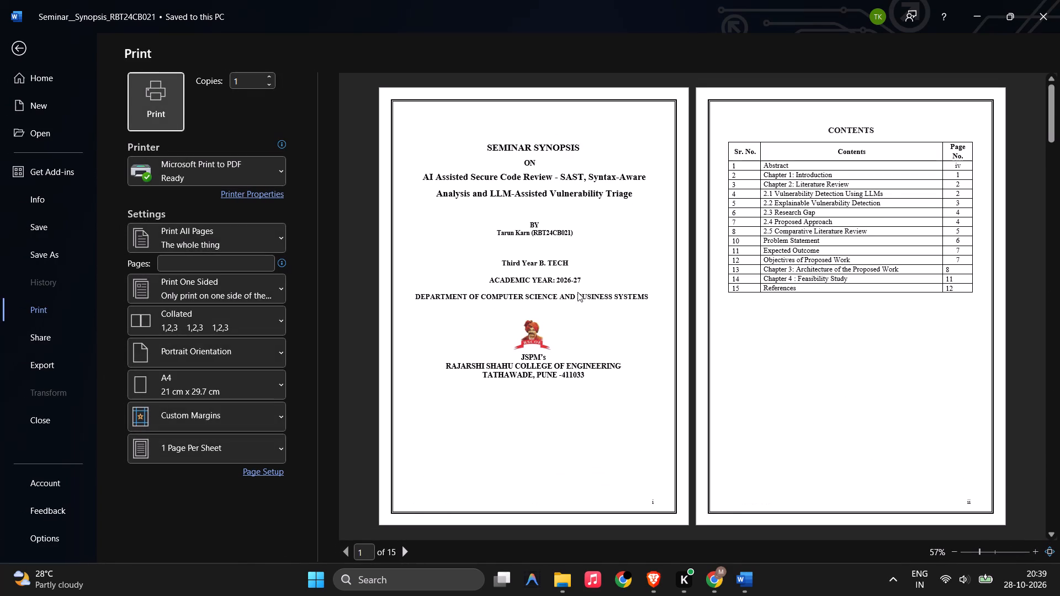
pyautogui.scroll(2, 577, 292)
pyautogui.scroll(-7, 577, 292)
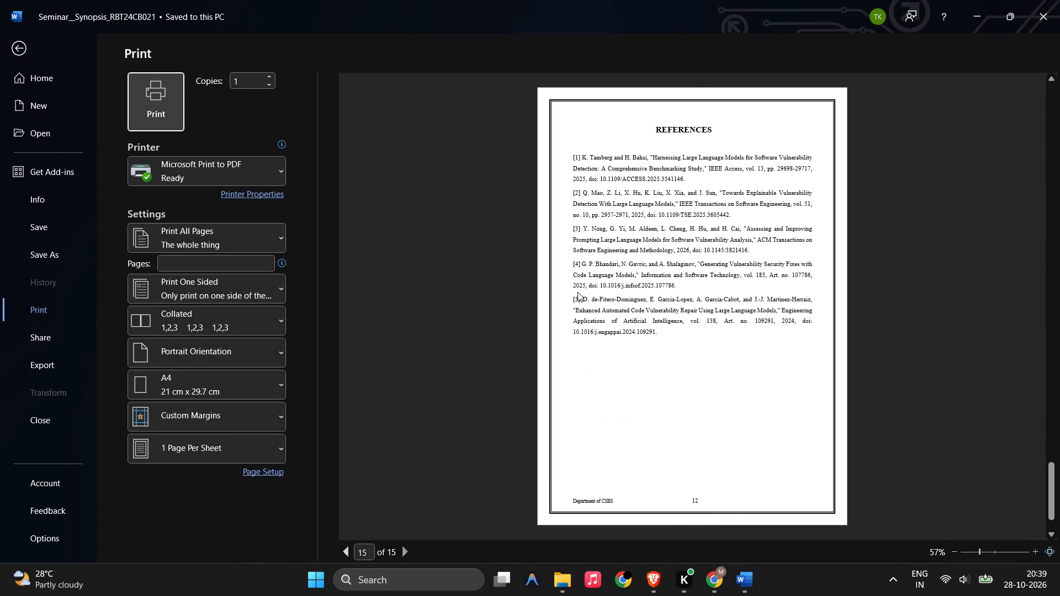
pyautogui.scroll(3, 578, 292)
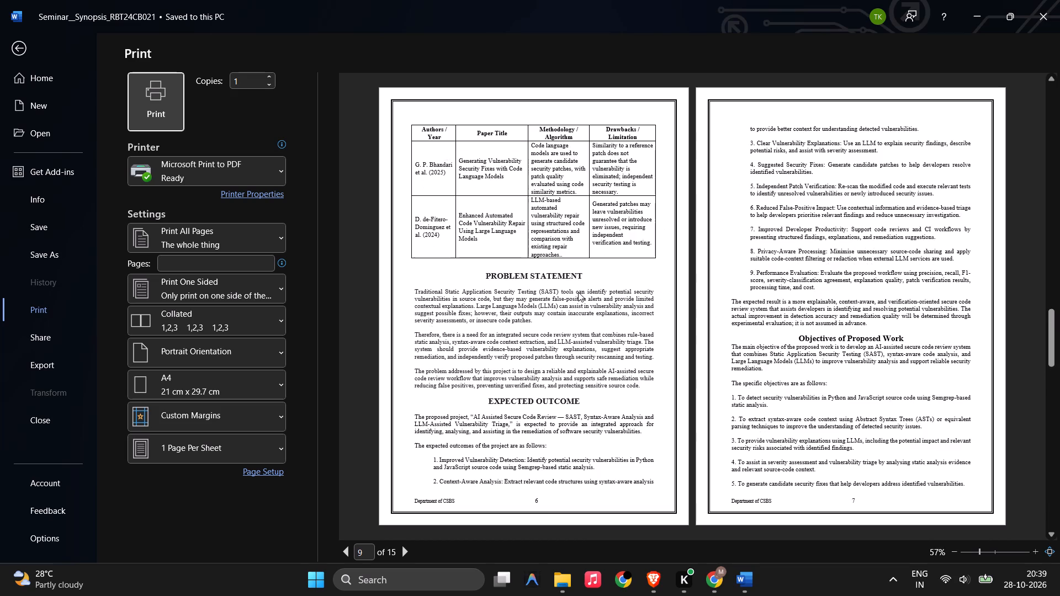
pyautogui.scroll(9, 578, 292)
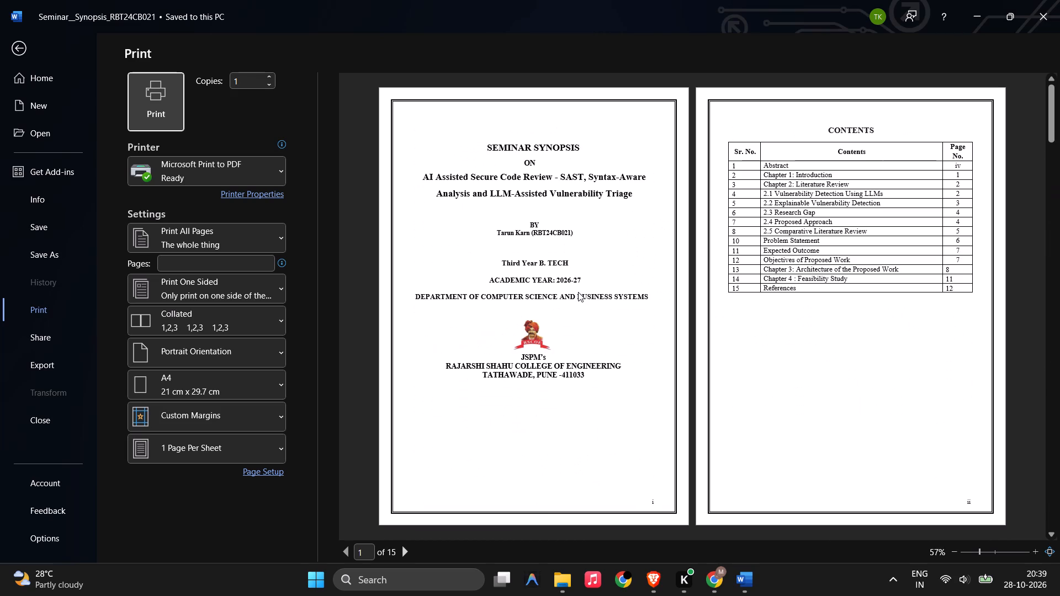
pyautogui.scroll(-4, 578, 292)
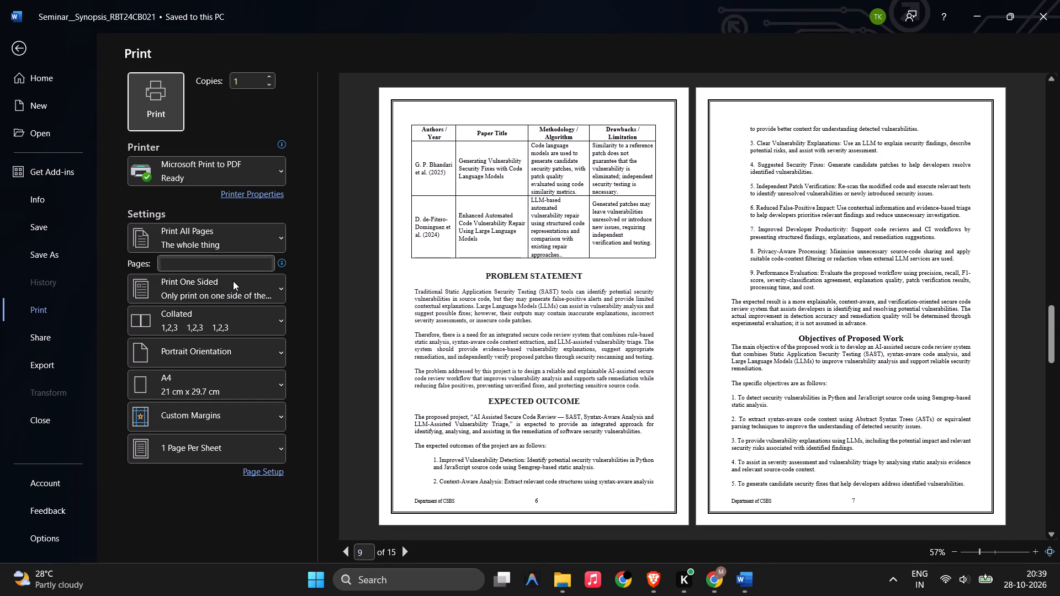
# Check the available printers for the print job and return the preview to the cover and contents pages.
pyautogui.click(208, 177)
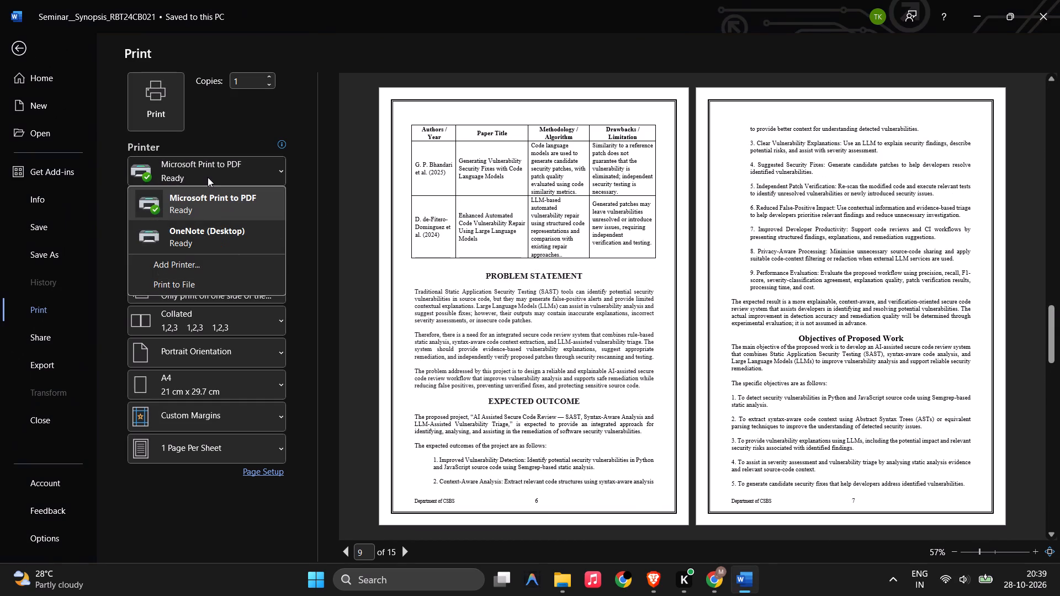
pyautogui.click(208, 177)
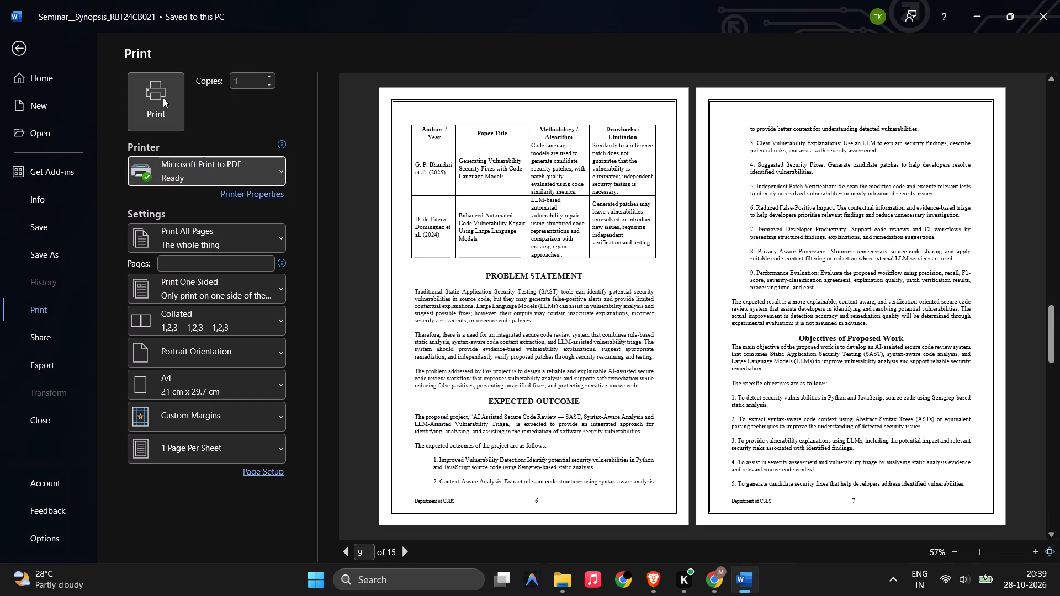
pyautogui.scroll(11, 598, 243)
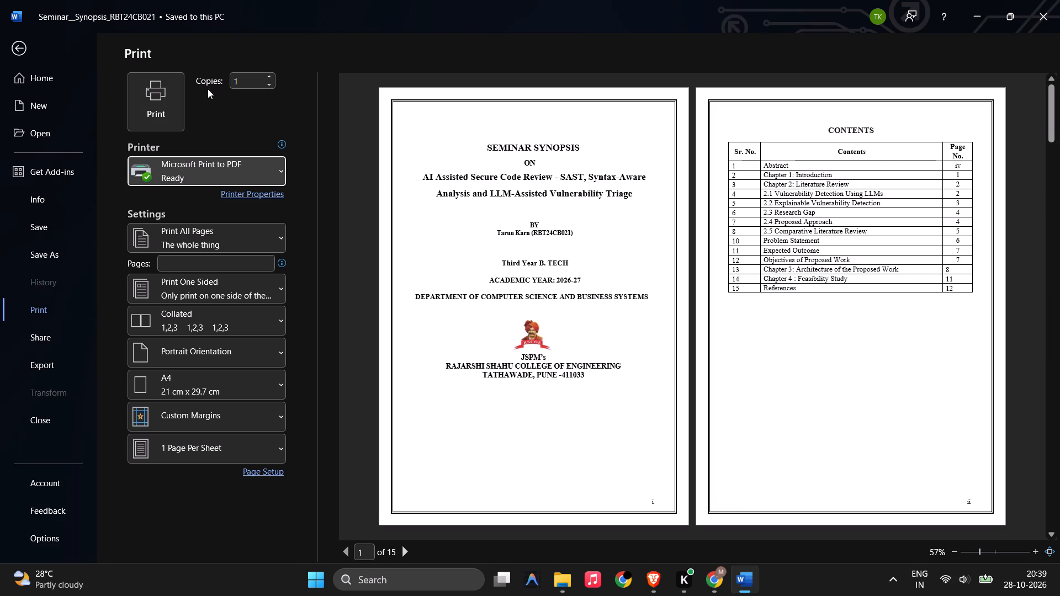
# Print the whole seminar synopsis to a PDF named synopsis_tarun in the Downloads folder, and close the document.
pyautogui.click(165, 86)
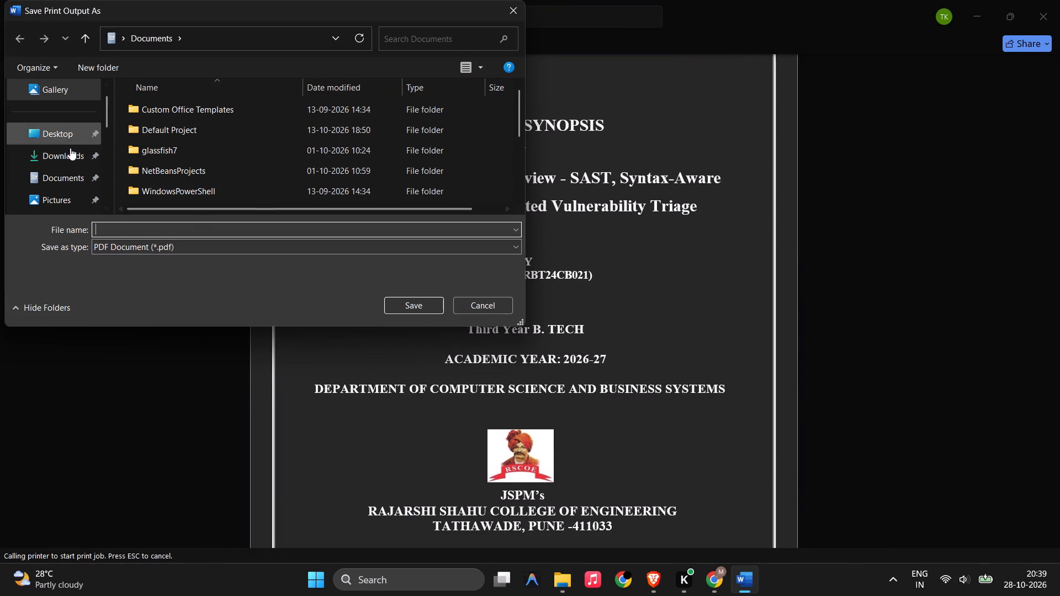
pyautogui.click(72, 151)
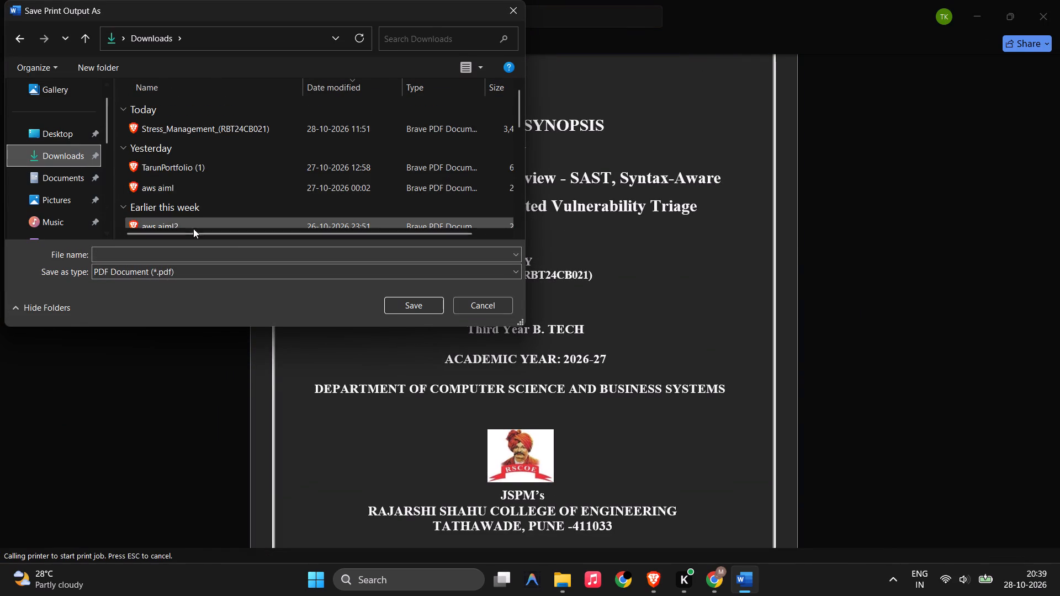
pyautogui.click(233, 251)
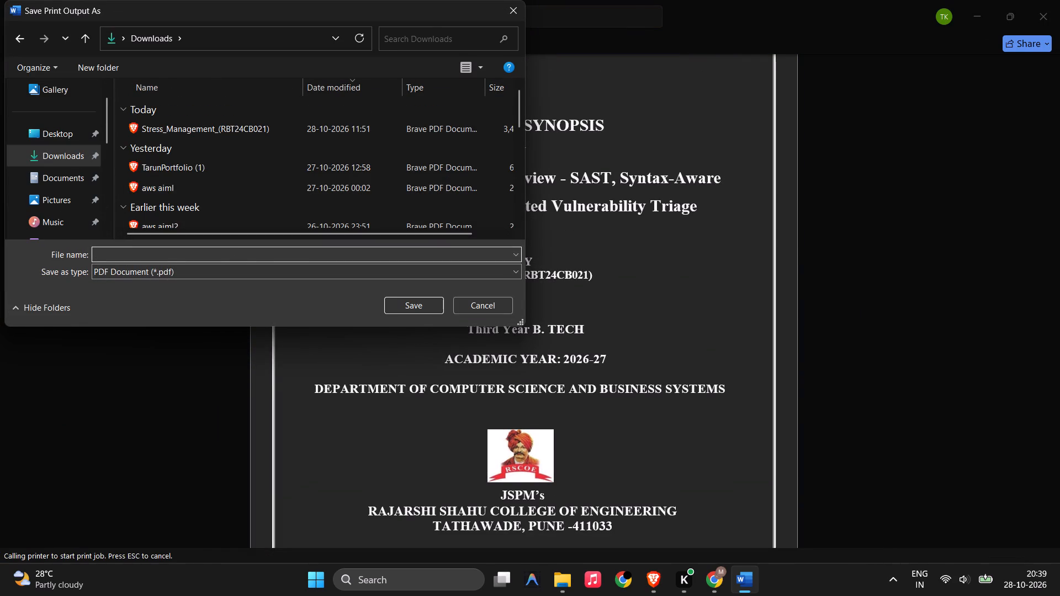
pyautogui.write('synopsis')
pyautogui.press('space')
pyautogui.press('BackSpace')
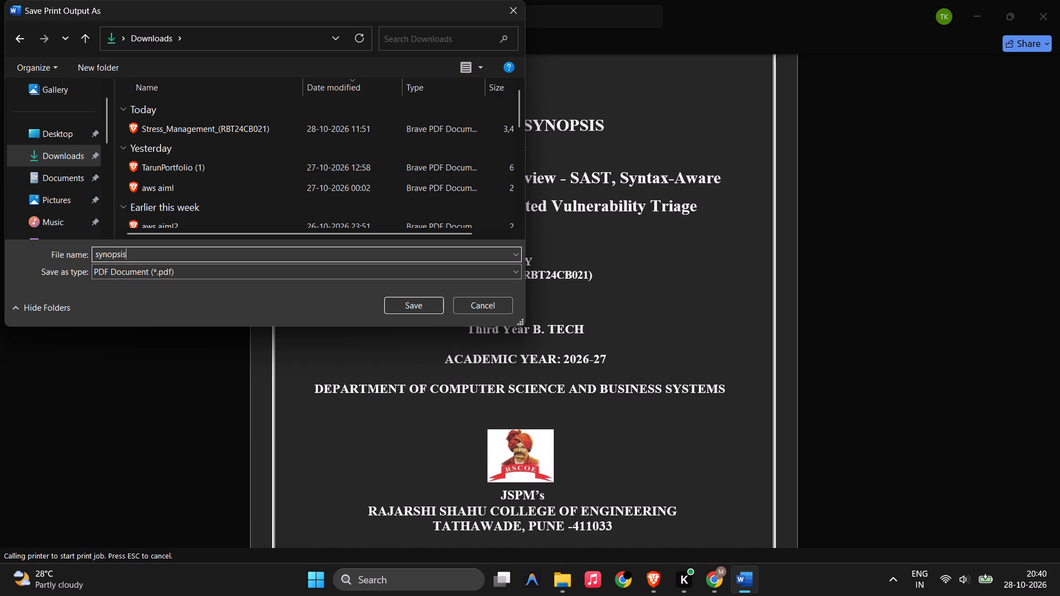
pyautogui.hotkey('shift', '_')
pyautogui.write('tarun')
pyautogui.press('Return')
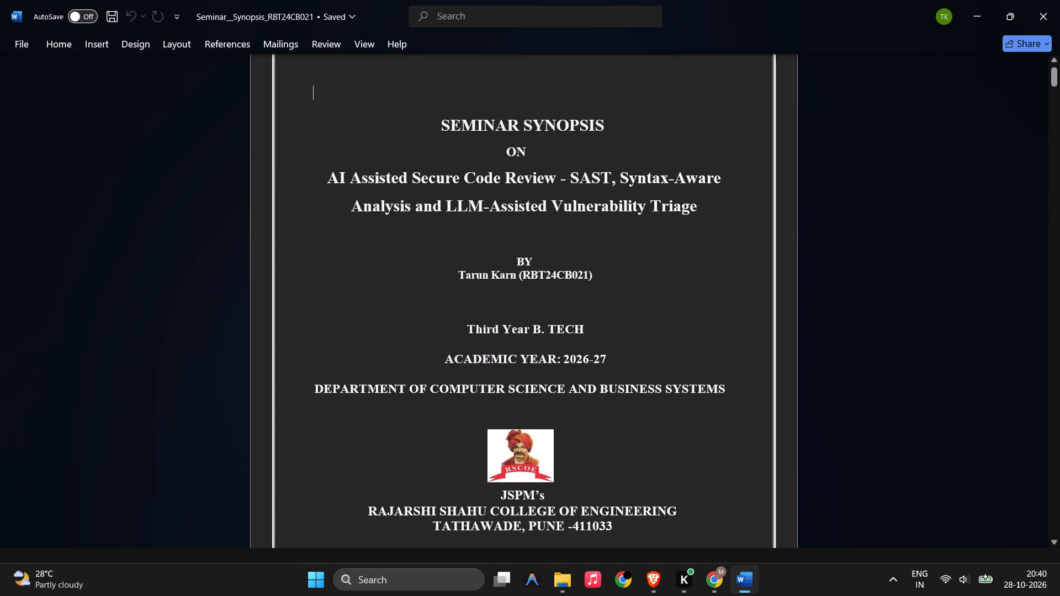
pyautogui.click(1036, 17)
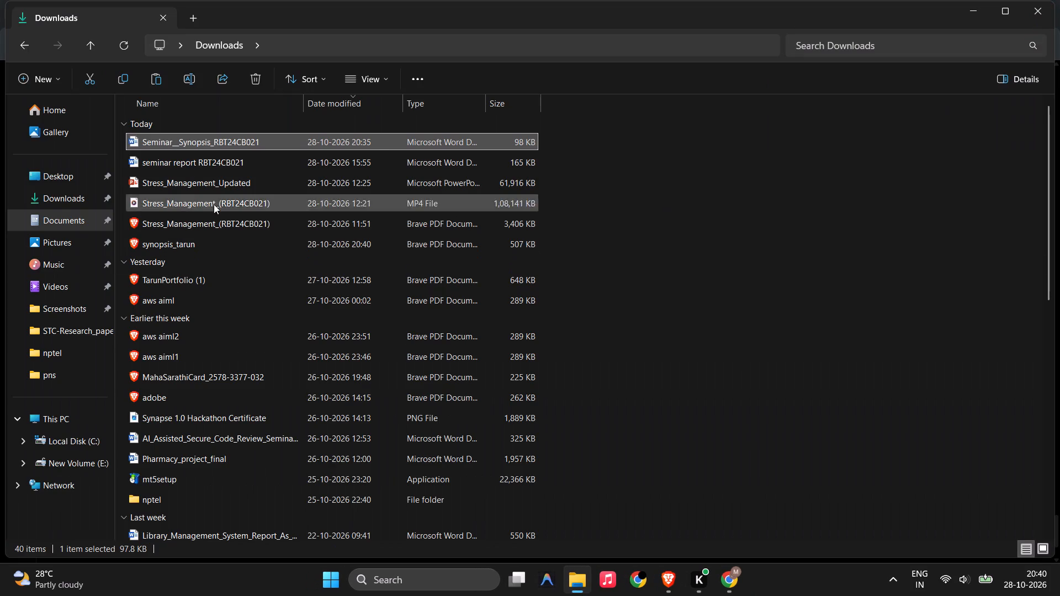
# Copy the synopsis_tarun PDF from the Downloads folder.
pyautogui.click(222, 240)
pyautogui.hotkey('ctrl', 'c')
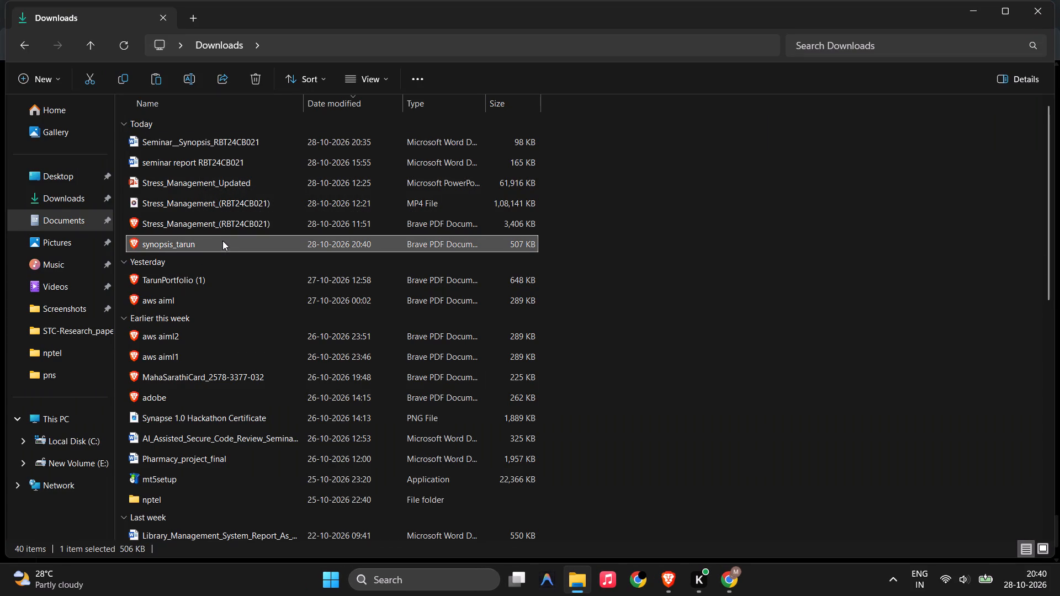
# Open Windows search to look for another app.
pyautogui.click(451, 575)
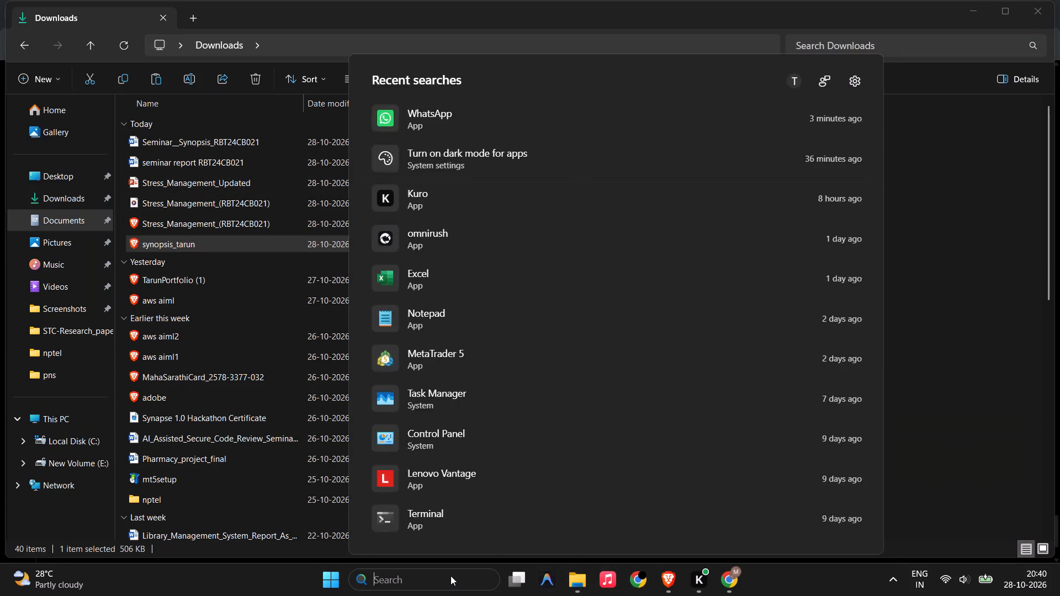